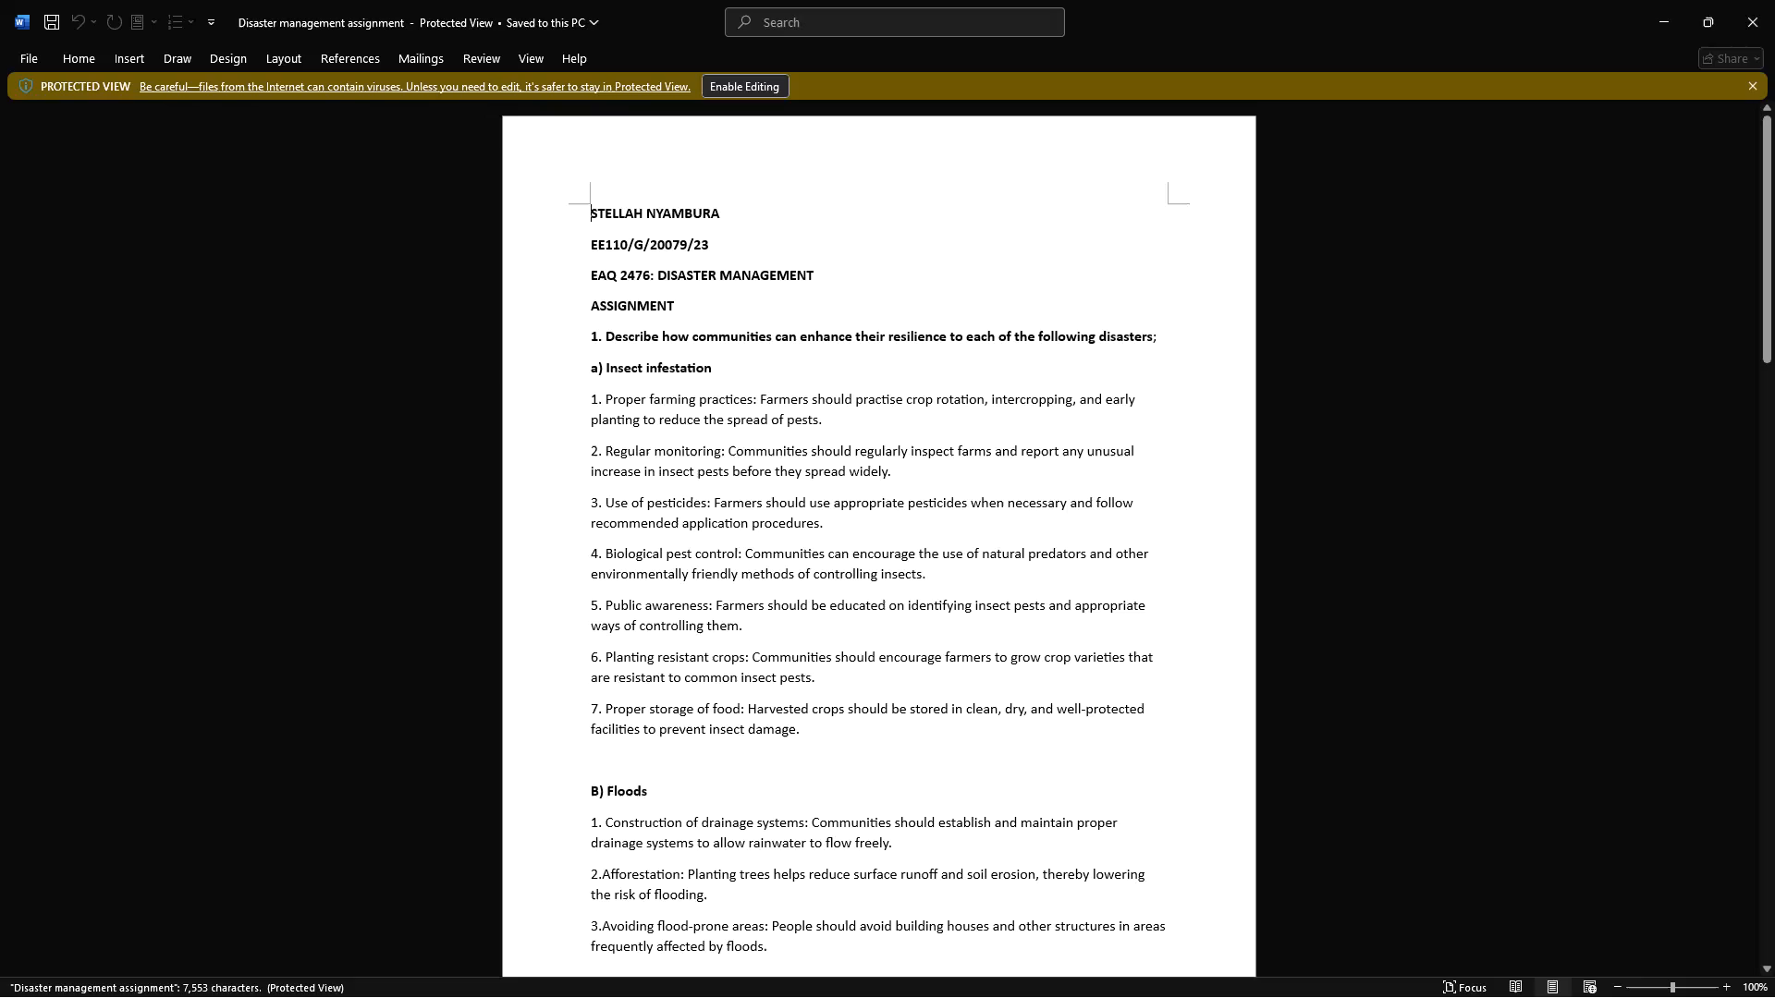
Enable editing of the Disaster management assignment document, taking it out of Protected View.
{"action": "left_click", "coordinate": [734, 95]}
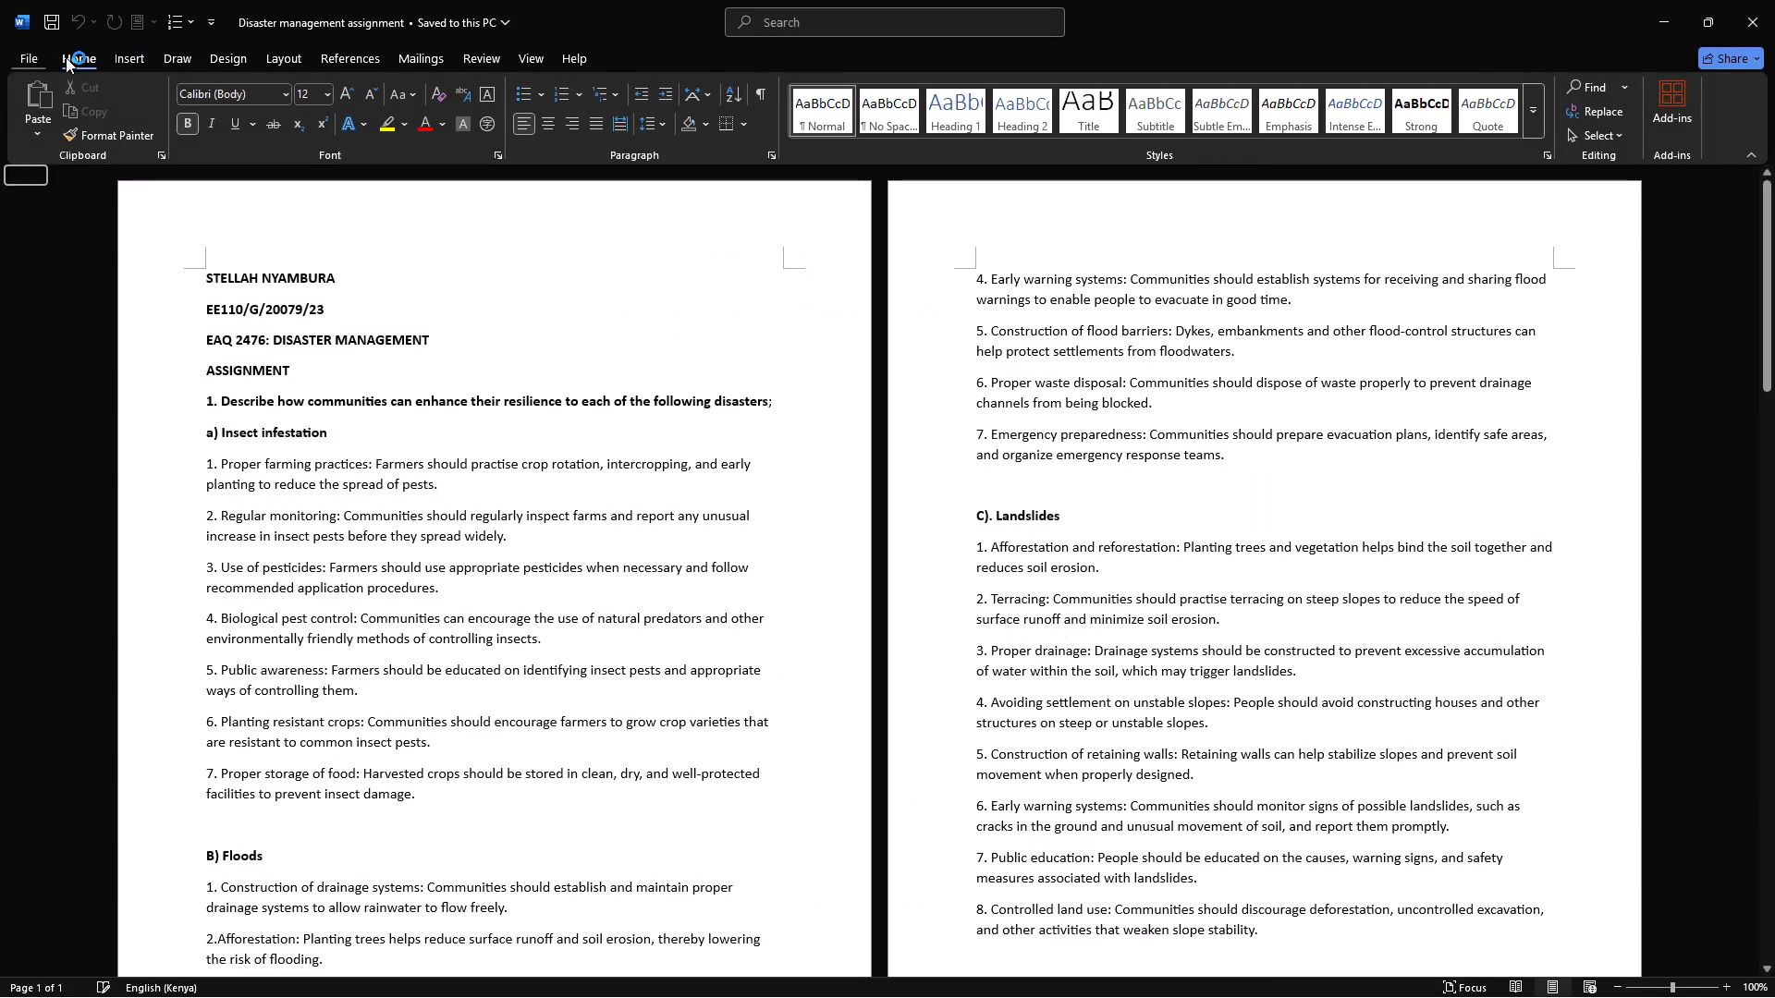
Open the document's print settings and bring up the printer properties of the KONICA MINOLTA C368Series.
{"action": "left_click", "coordinate": [37, 55]}
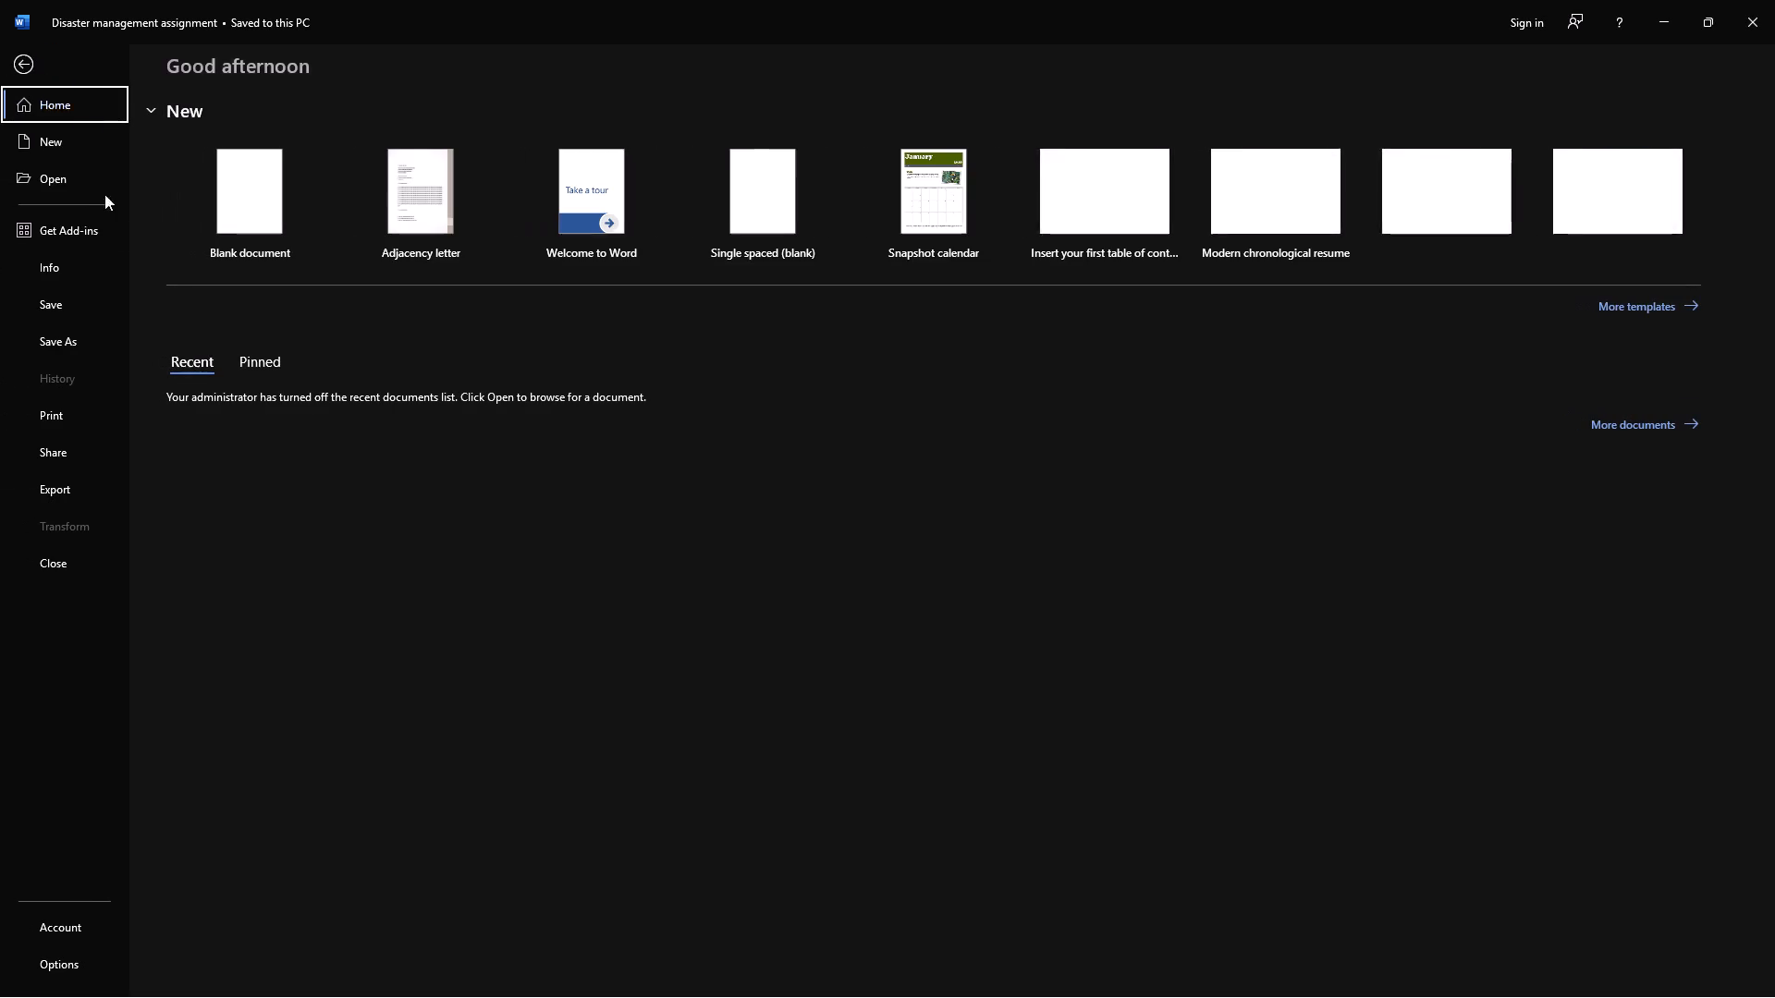
{"action": "left_click", "coordinate": [69, 406]}
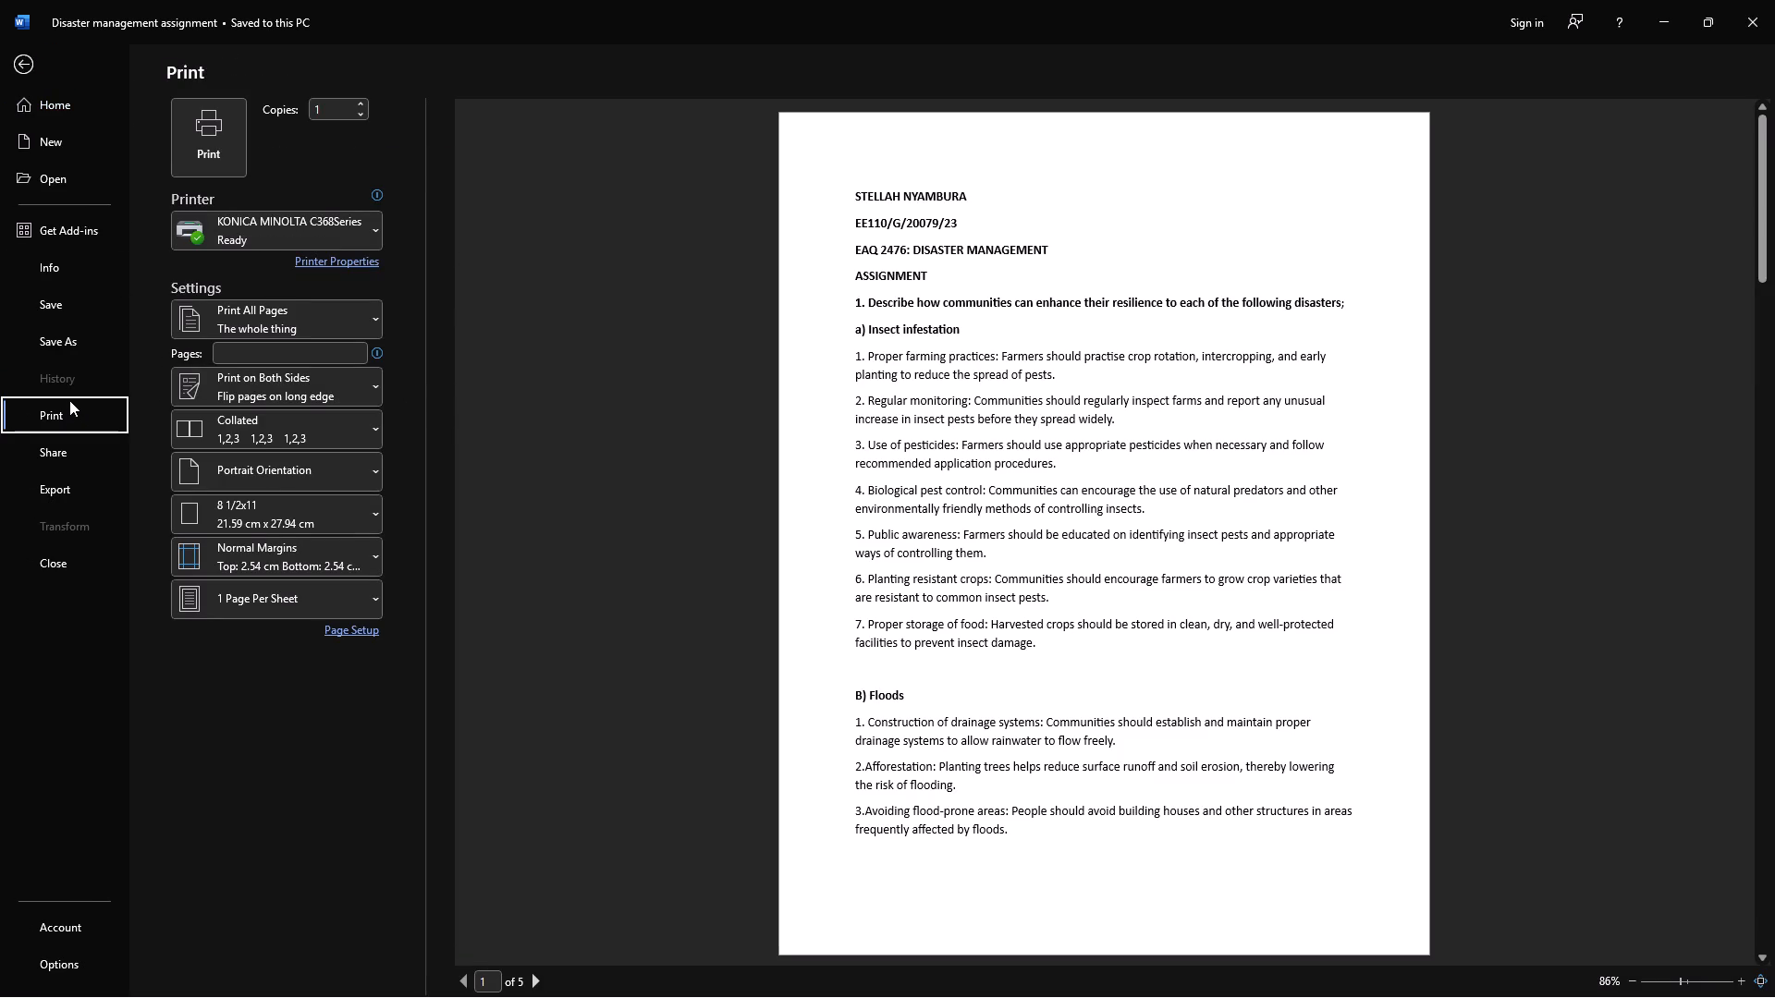
{"action": "left_click", "coordinate": [357, 260]}
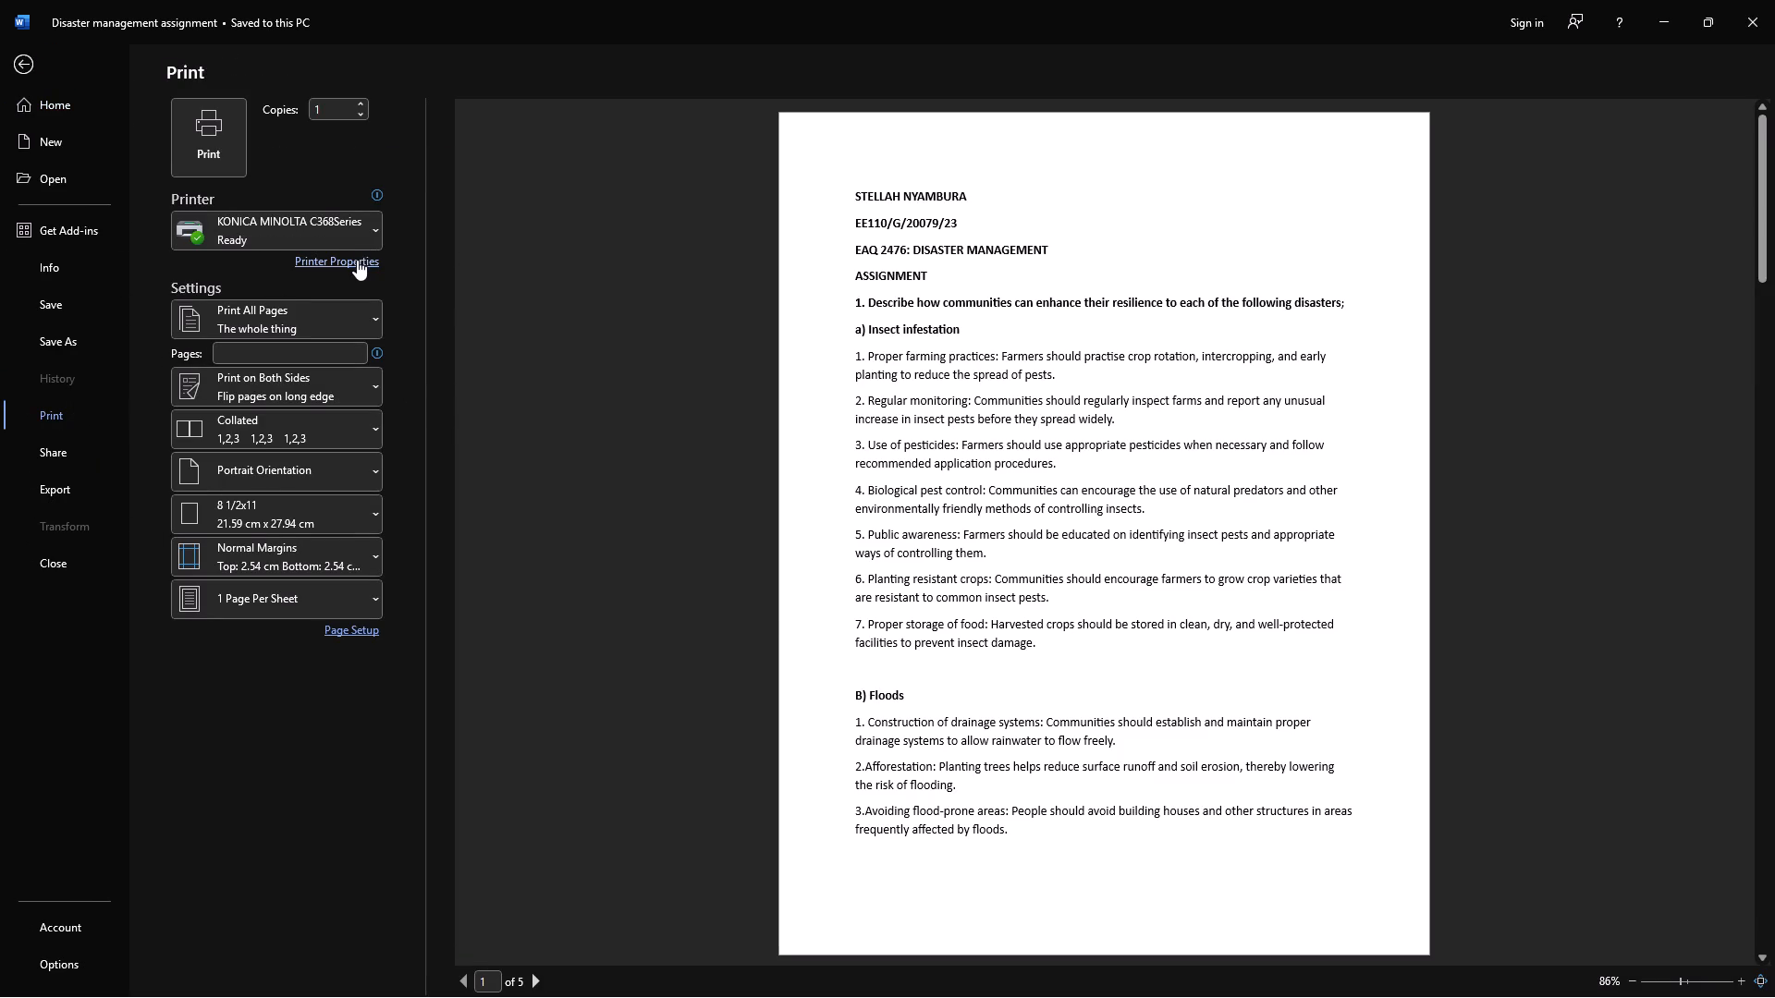
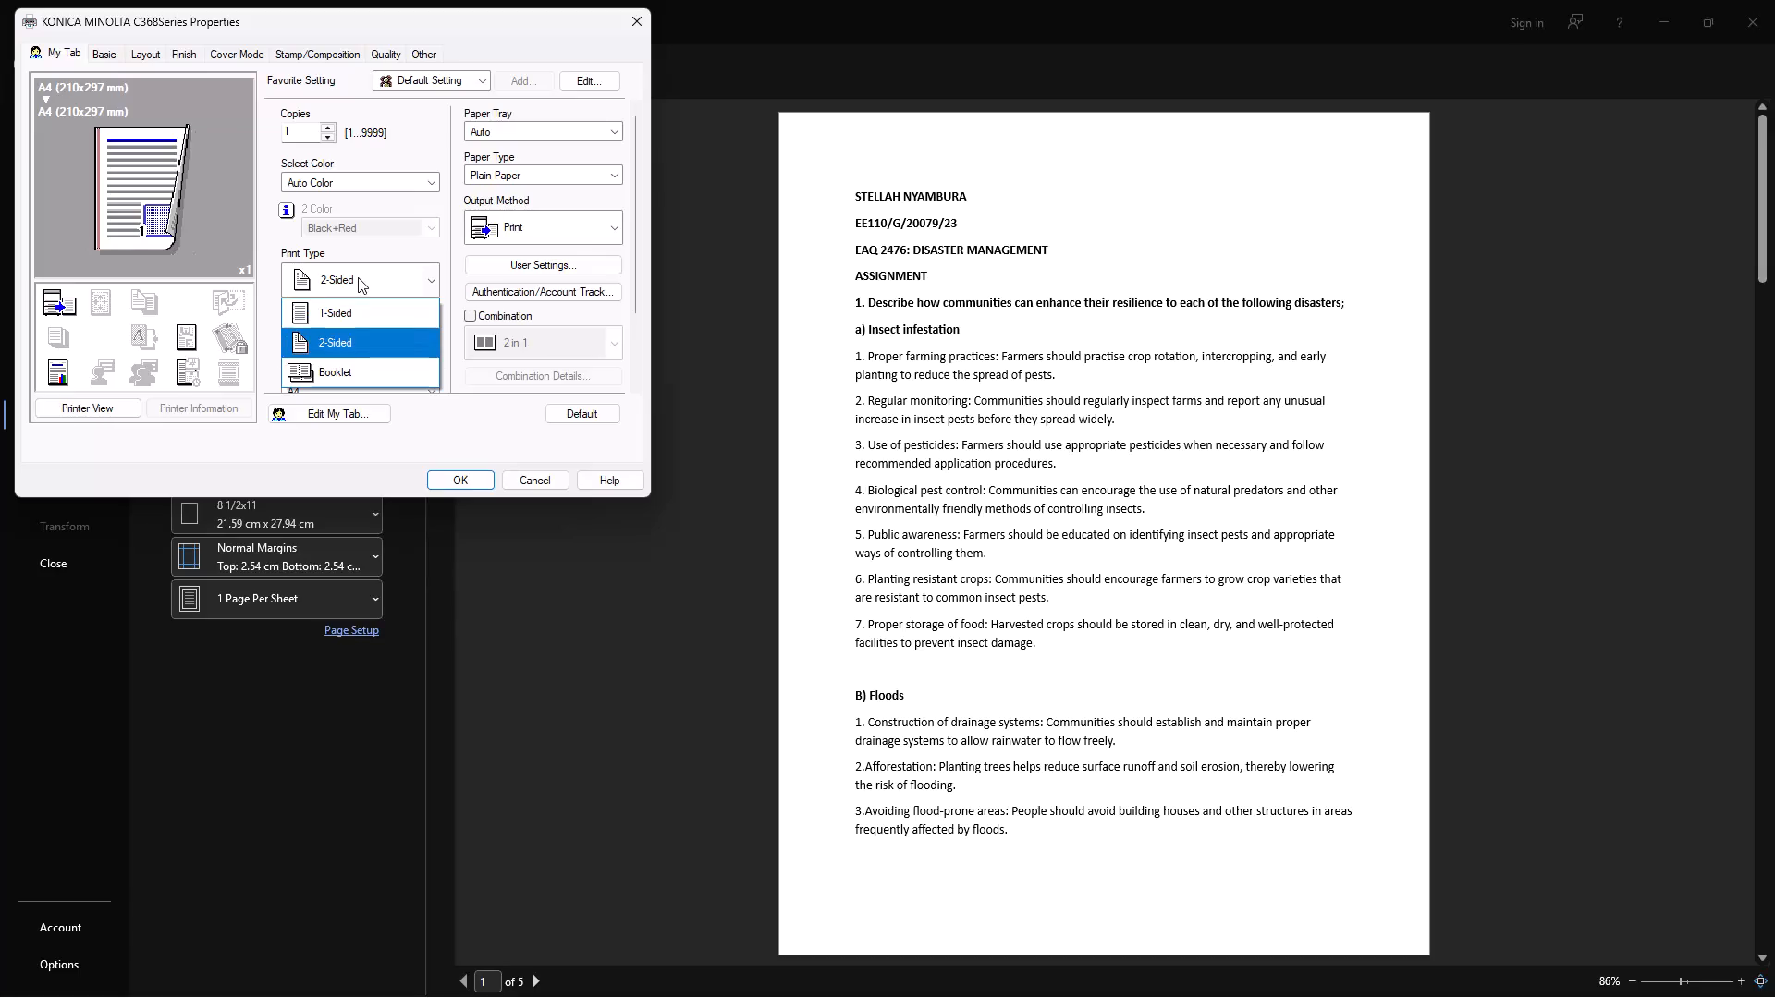
Set the printer's print type to 1-Sided and apply the printer properties.
{"action": "left_click", "coordinate": [361, 309]}
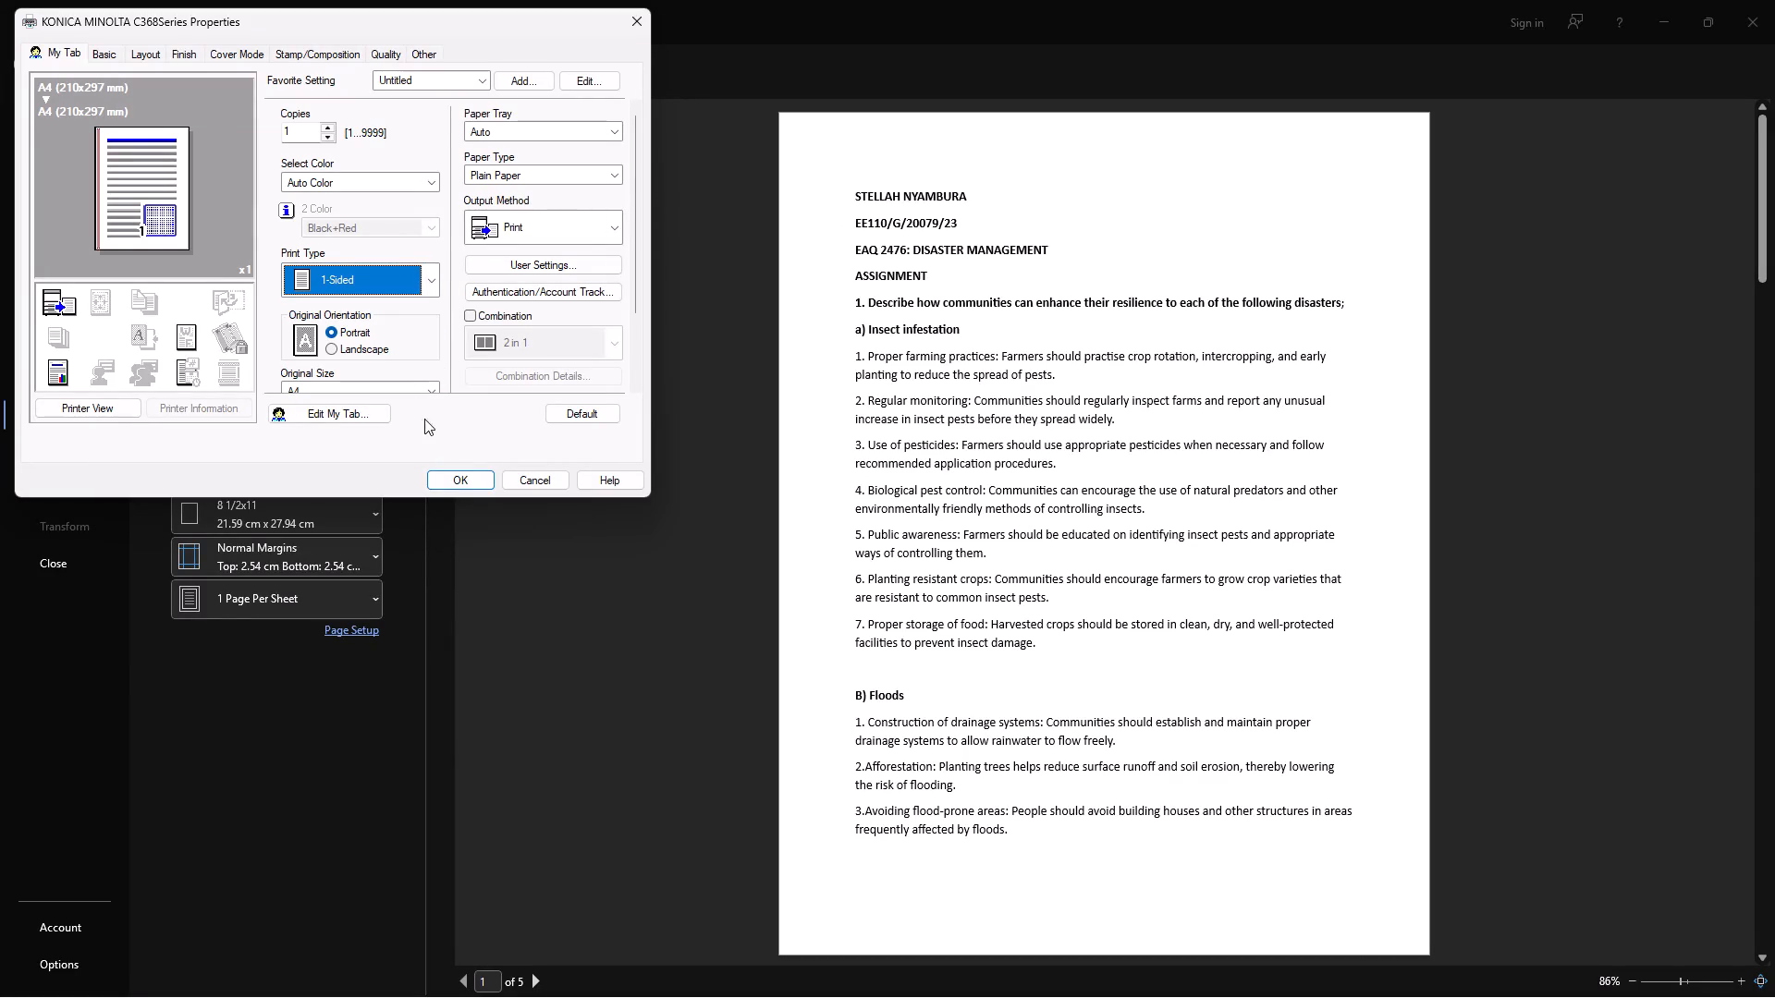
{"action": "left_click", "coordinate": [459, 481]}
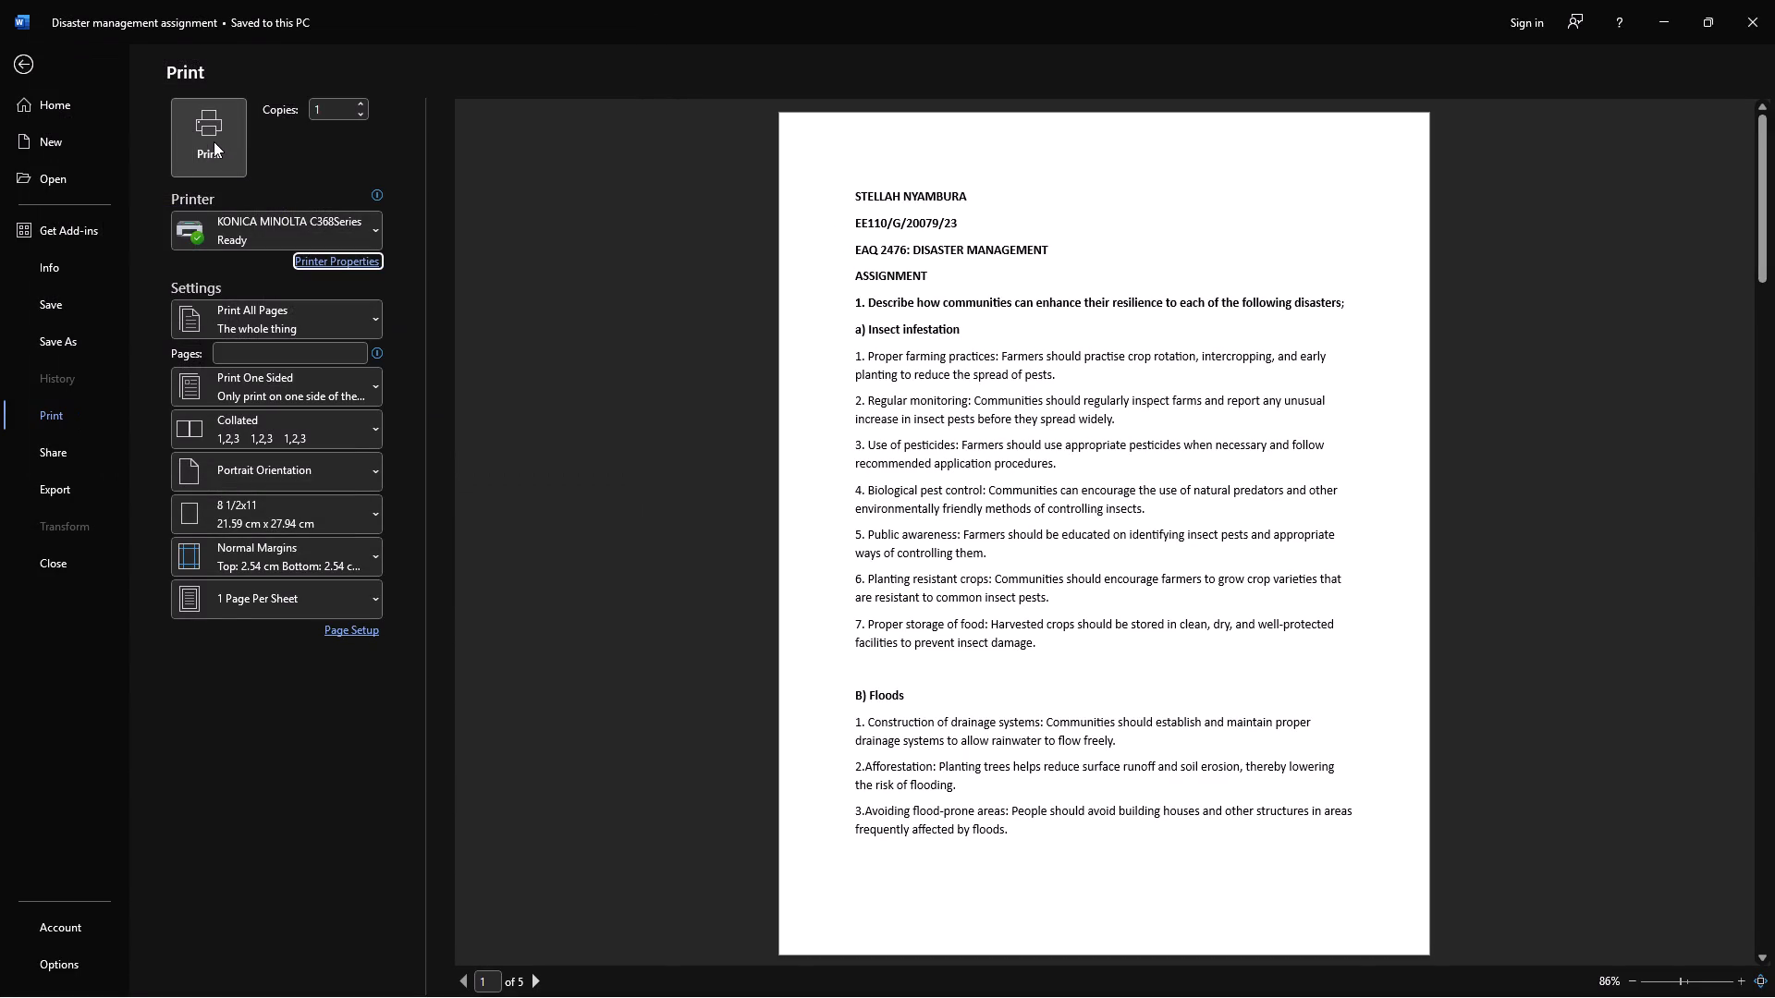
Print one copy of all pages of the Disaster management assignment on the KONICA MINOLTA C368Series.
{"action": "left_click", "coordinate": [214, 141]}
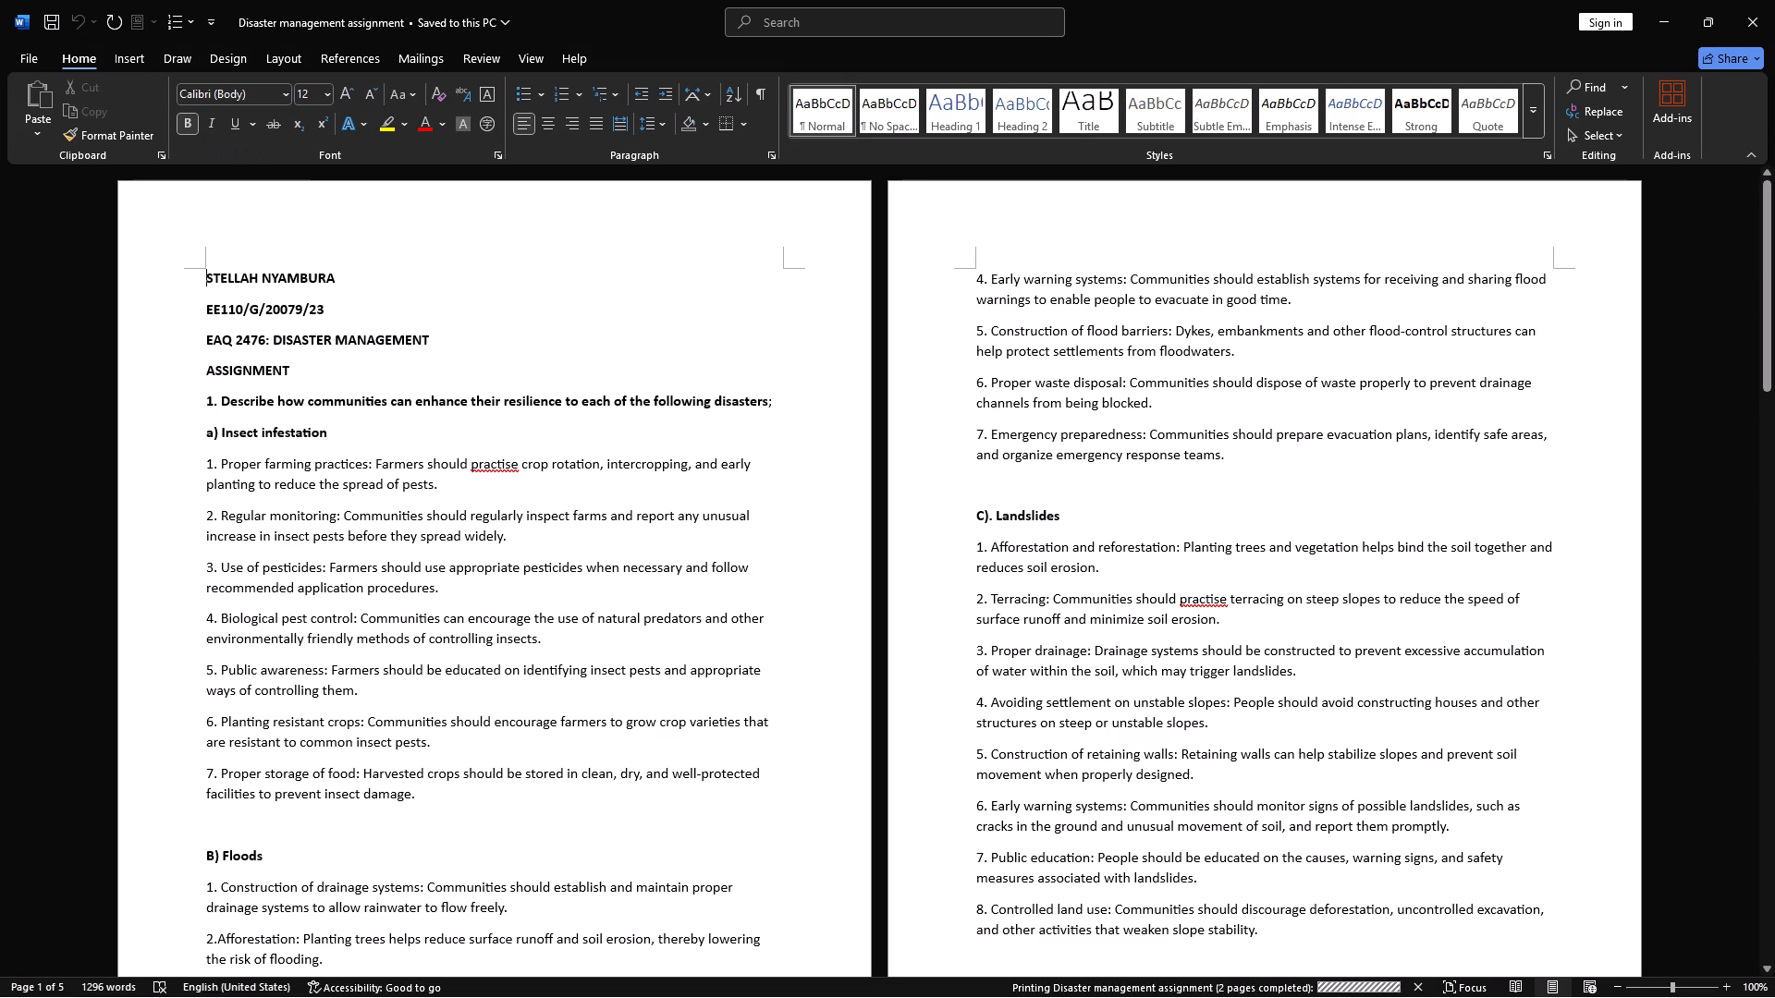
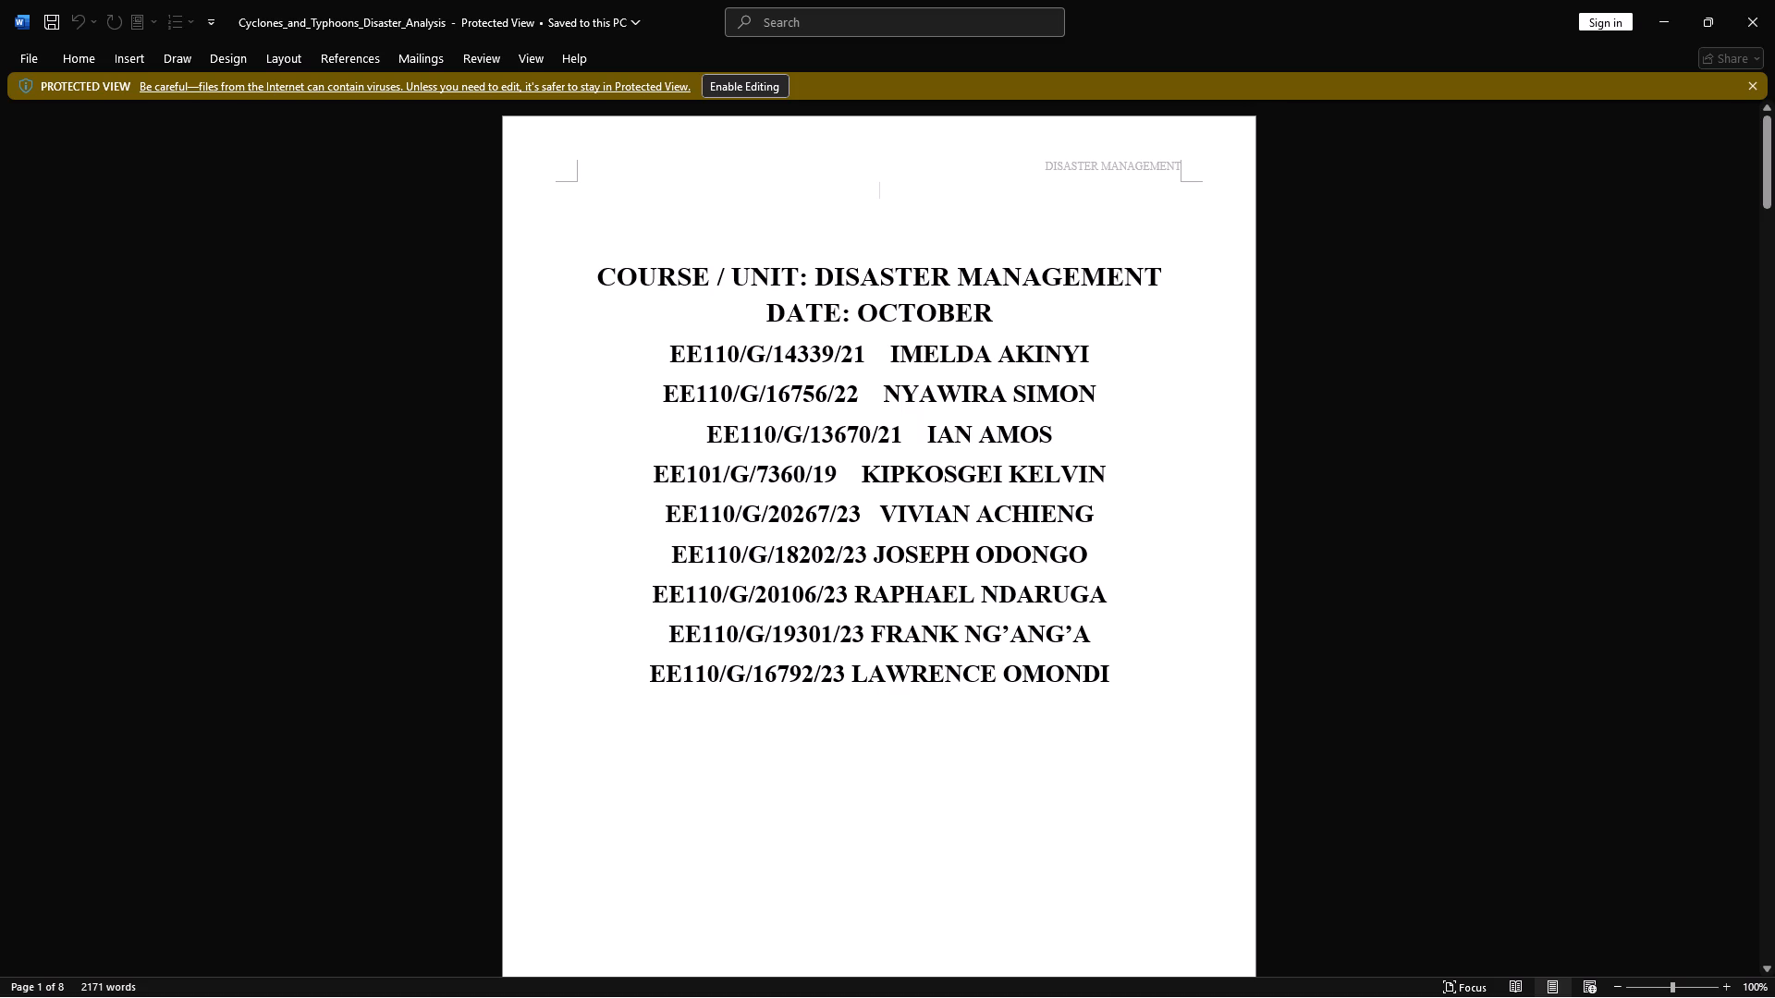
Take the Cyclones_and_Typhoons_Disaster_Analysis document out of Protected View by enabling editing.
{"action": "scroll", "coordinate": [832, 348], "scroll_direction": "down", "scroll_amount": 8}
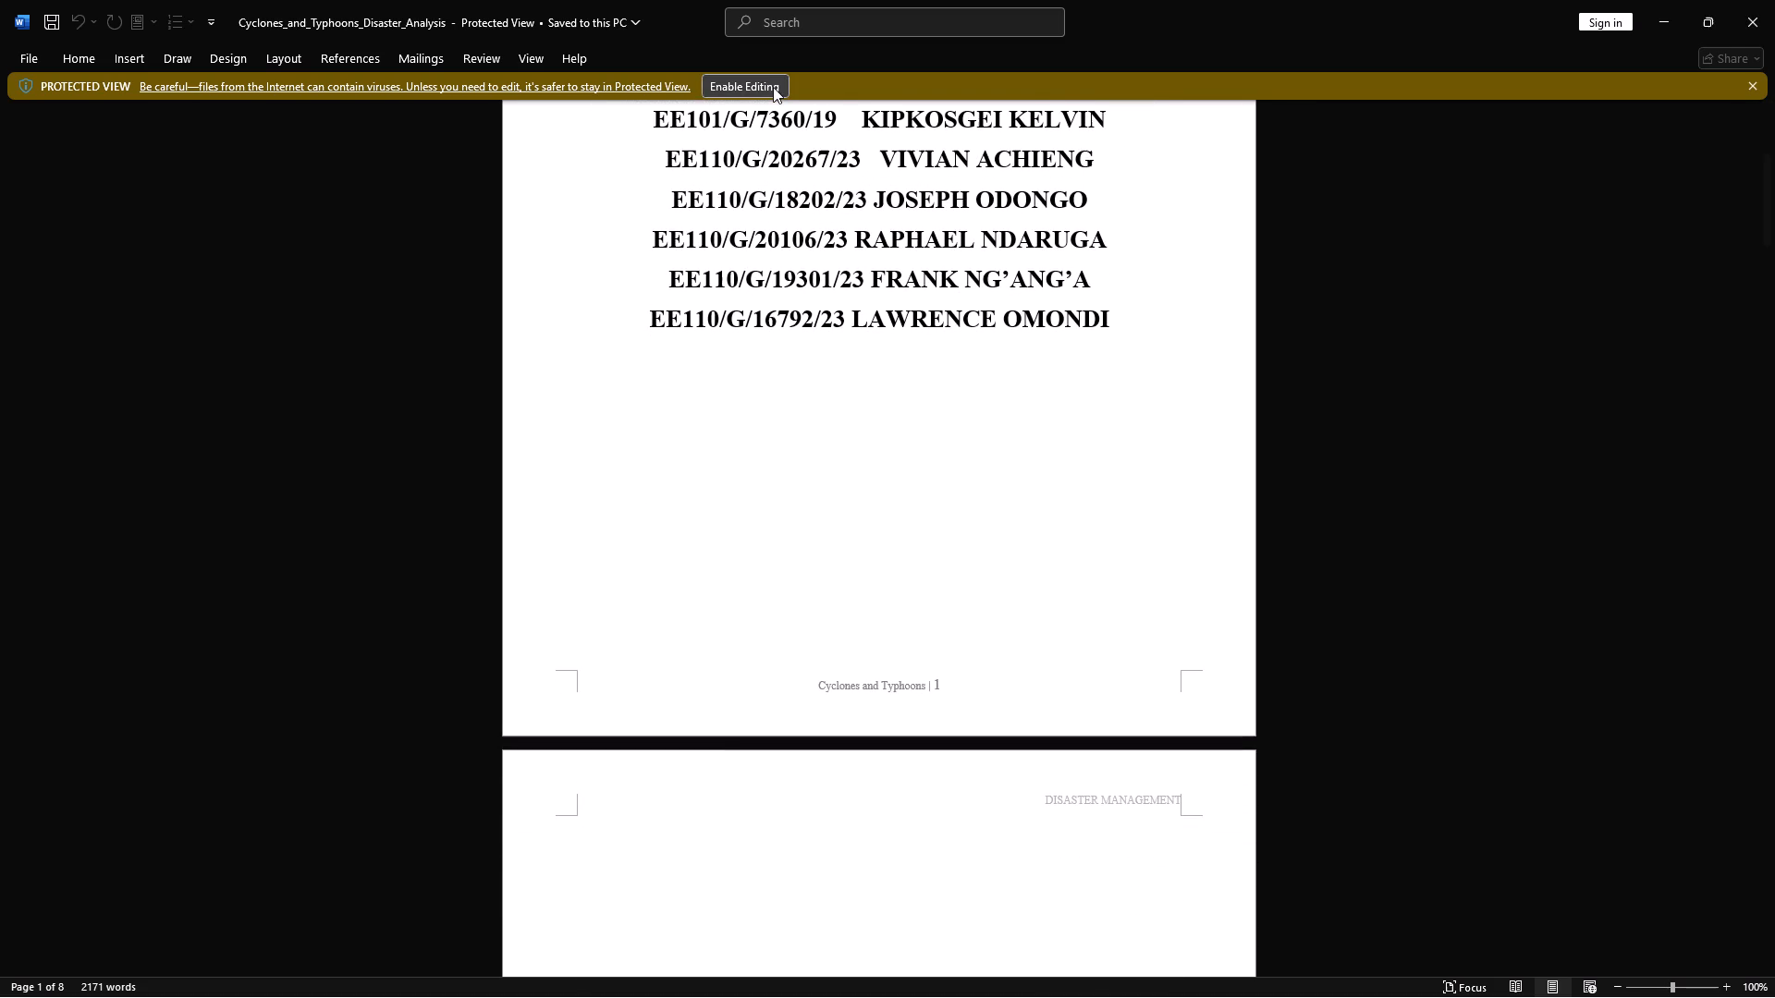
{"action": "left_click", "coordinate": [772, 86]}
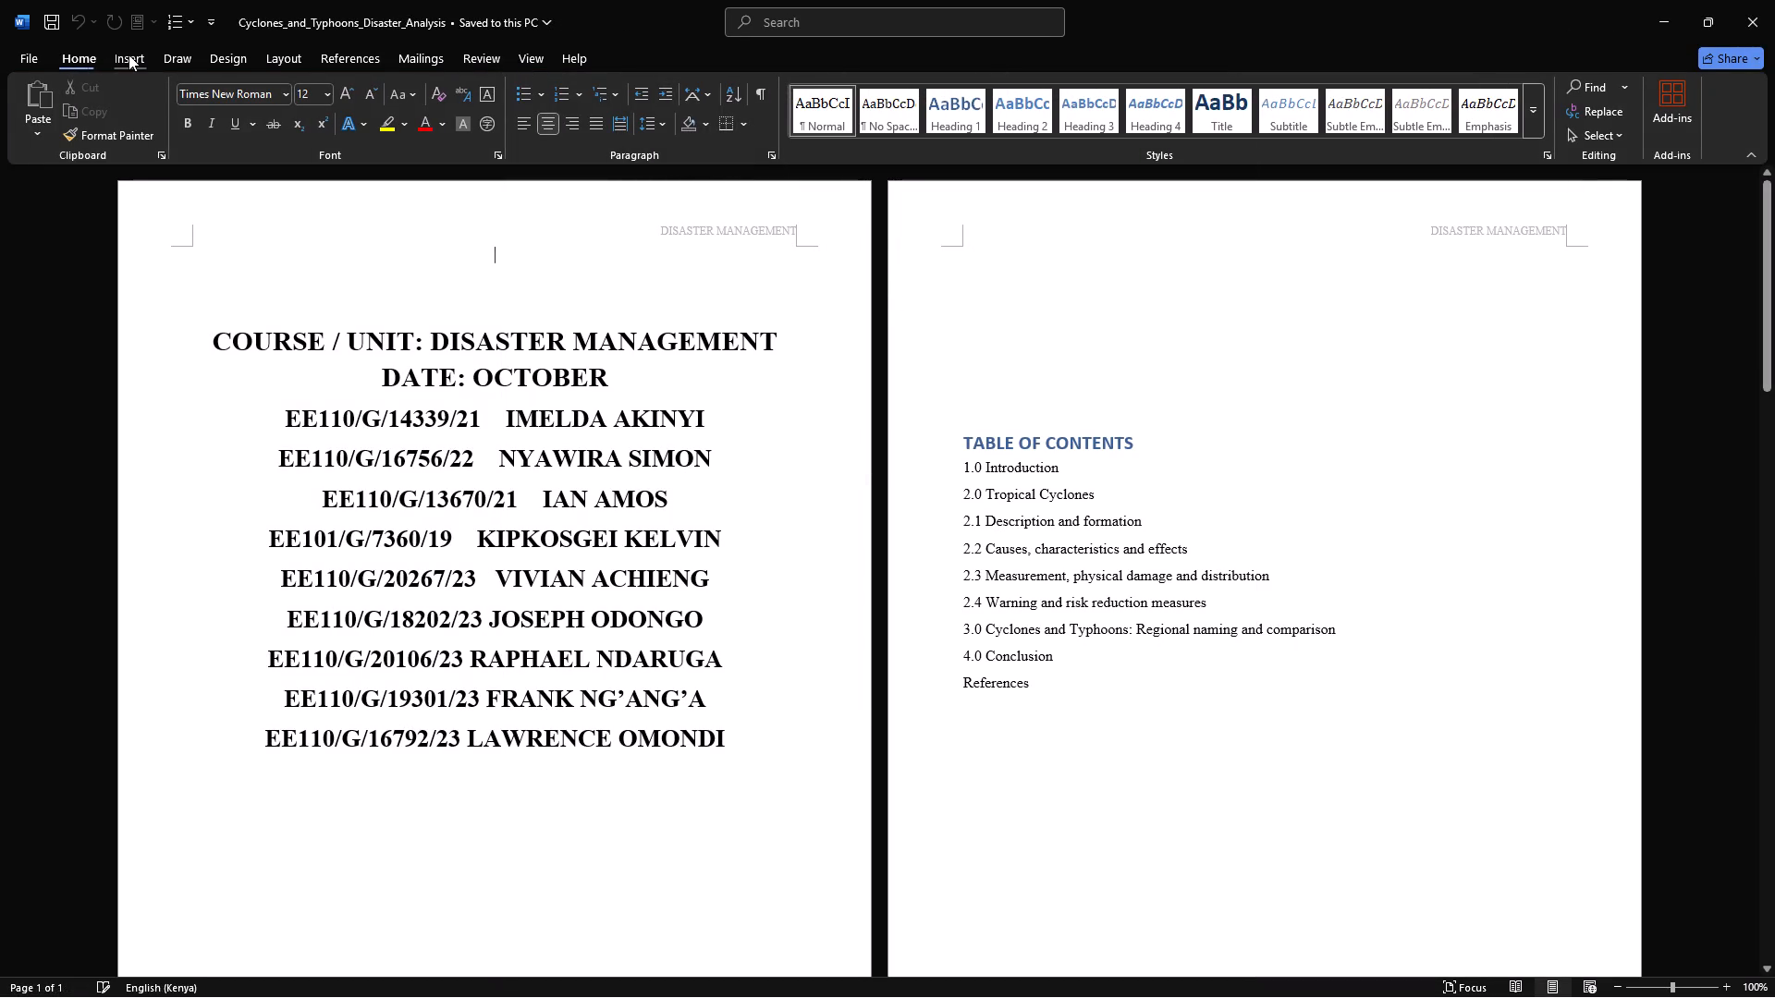
Open the backstage view of file commands for the Cyclones_and_Typhoons_Disaster_Analysis document.
{"action": "left_click", "coordinate": [29, 56]}
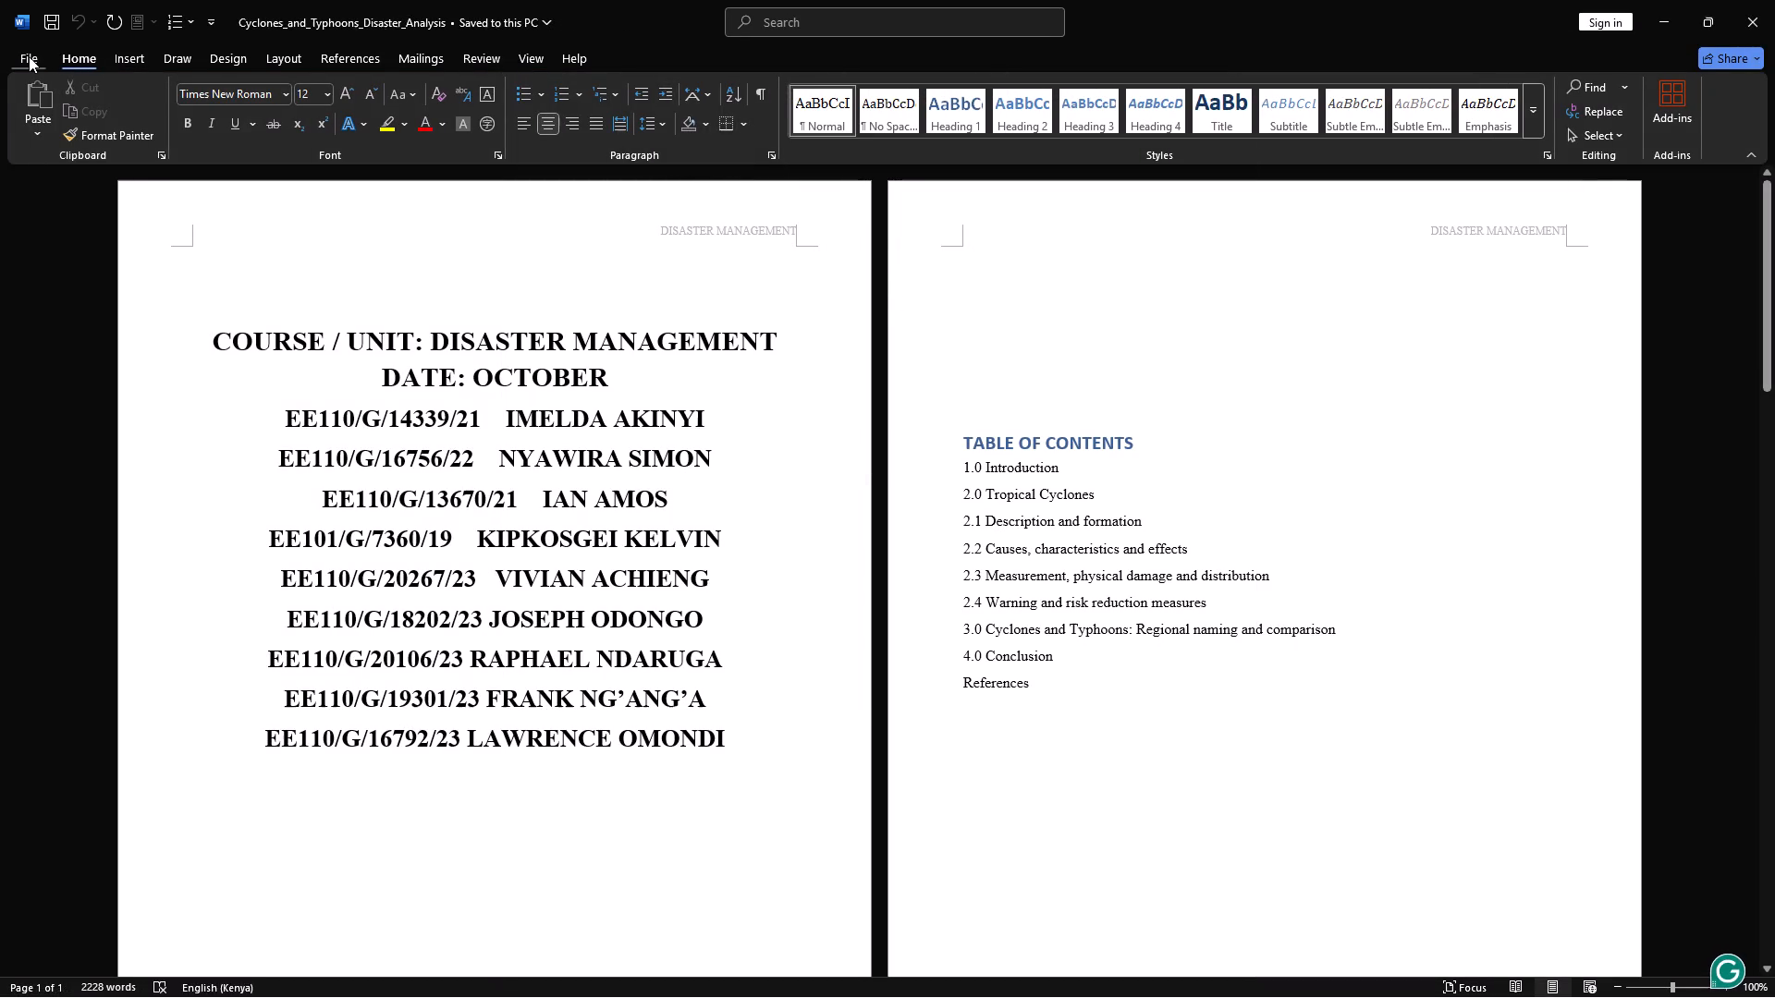
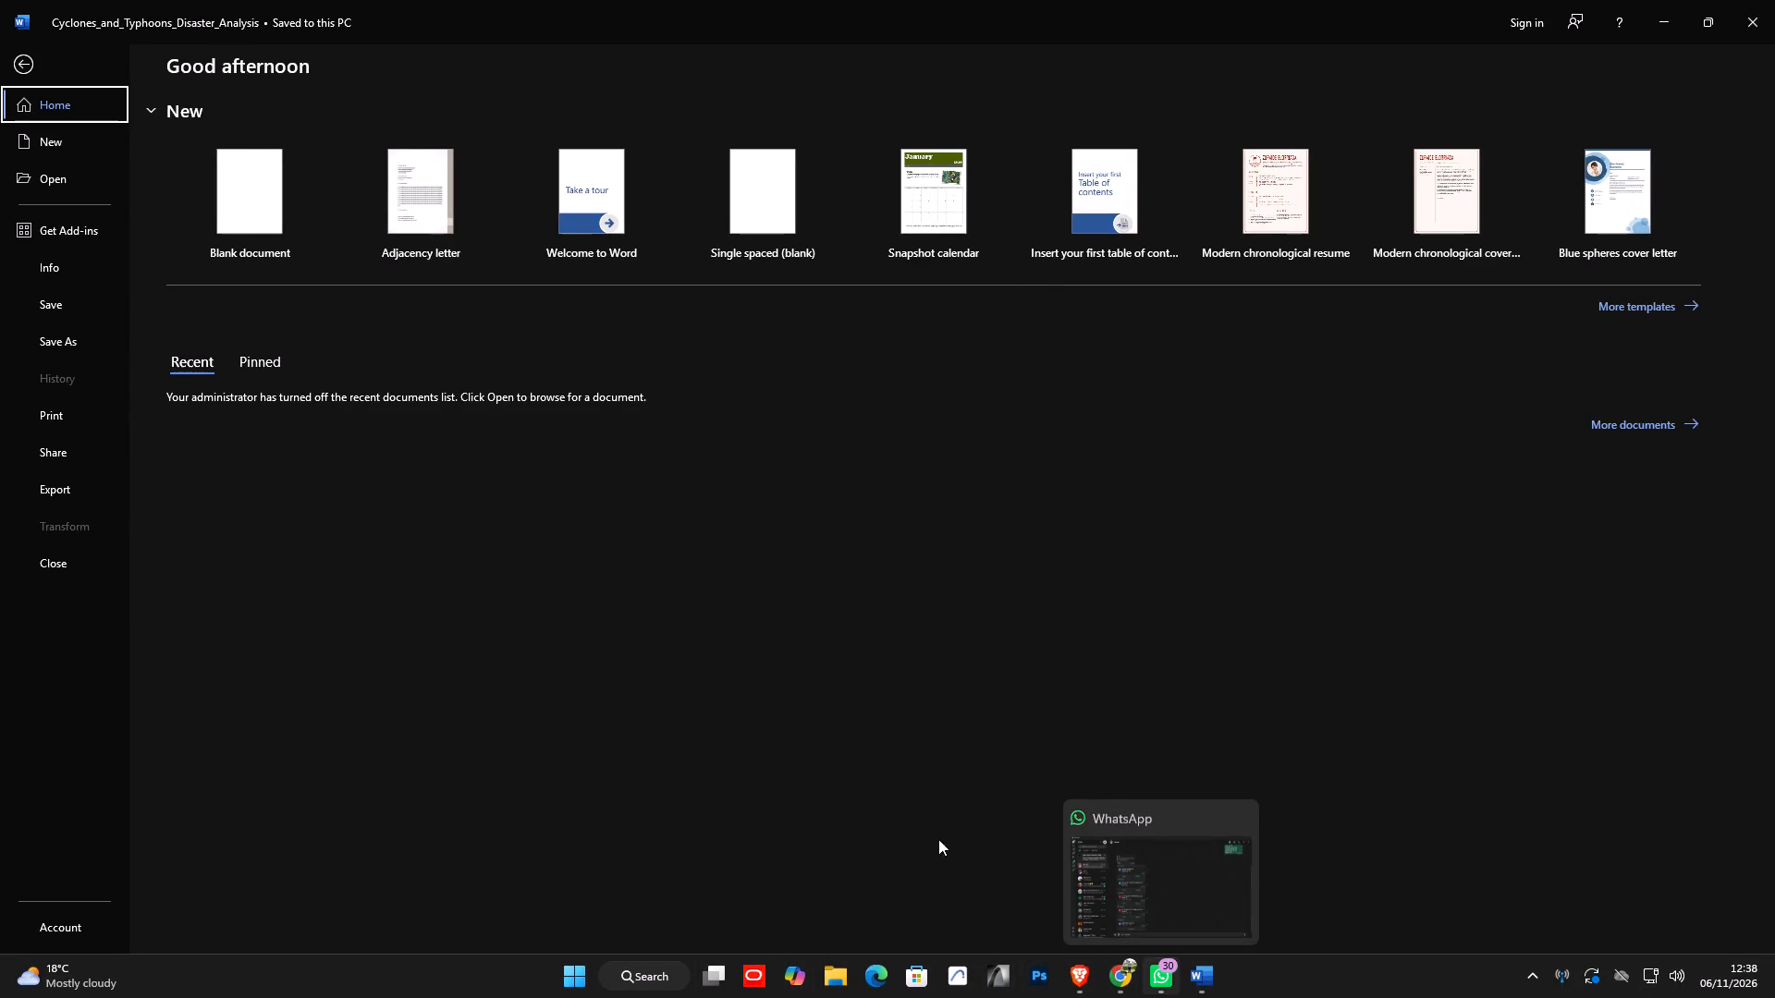
Print the Cyclones_and_Typhoons_Disaster_Analysis document using the current print settings.
{"action": "left_click", "coordinate": [74, 416]}
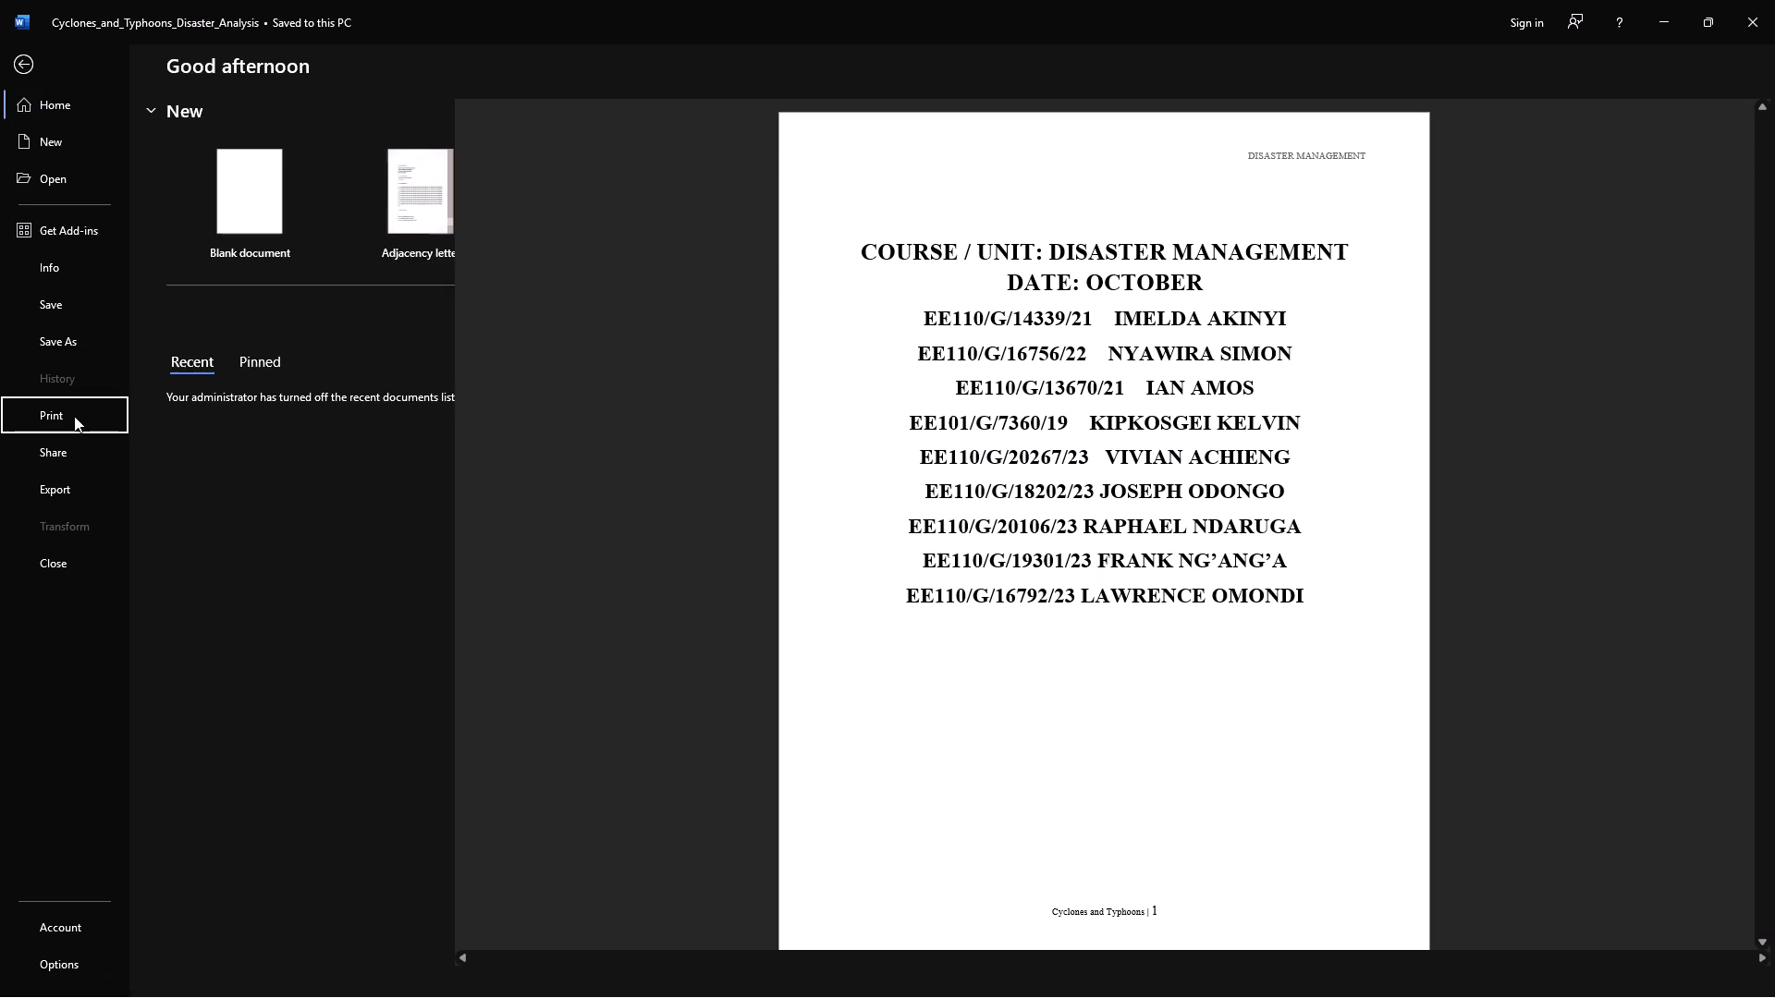
{"action": "left_click", "coordinate": [200, 136]}
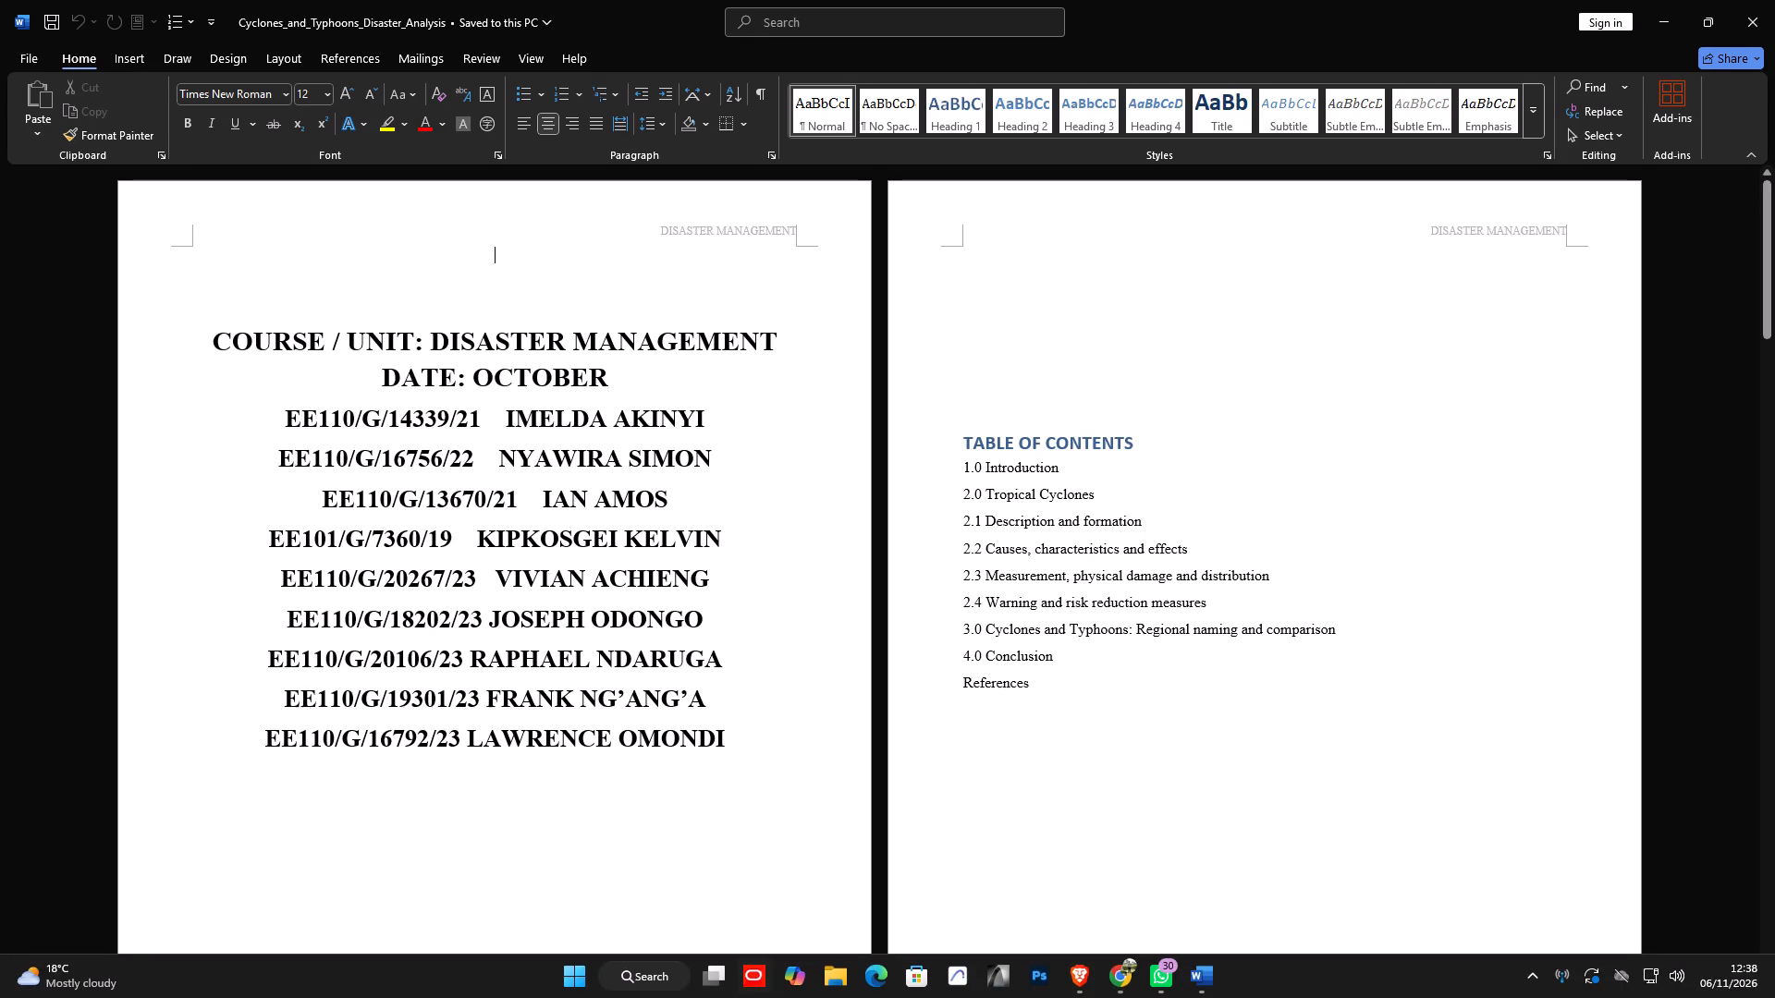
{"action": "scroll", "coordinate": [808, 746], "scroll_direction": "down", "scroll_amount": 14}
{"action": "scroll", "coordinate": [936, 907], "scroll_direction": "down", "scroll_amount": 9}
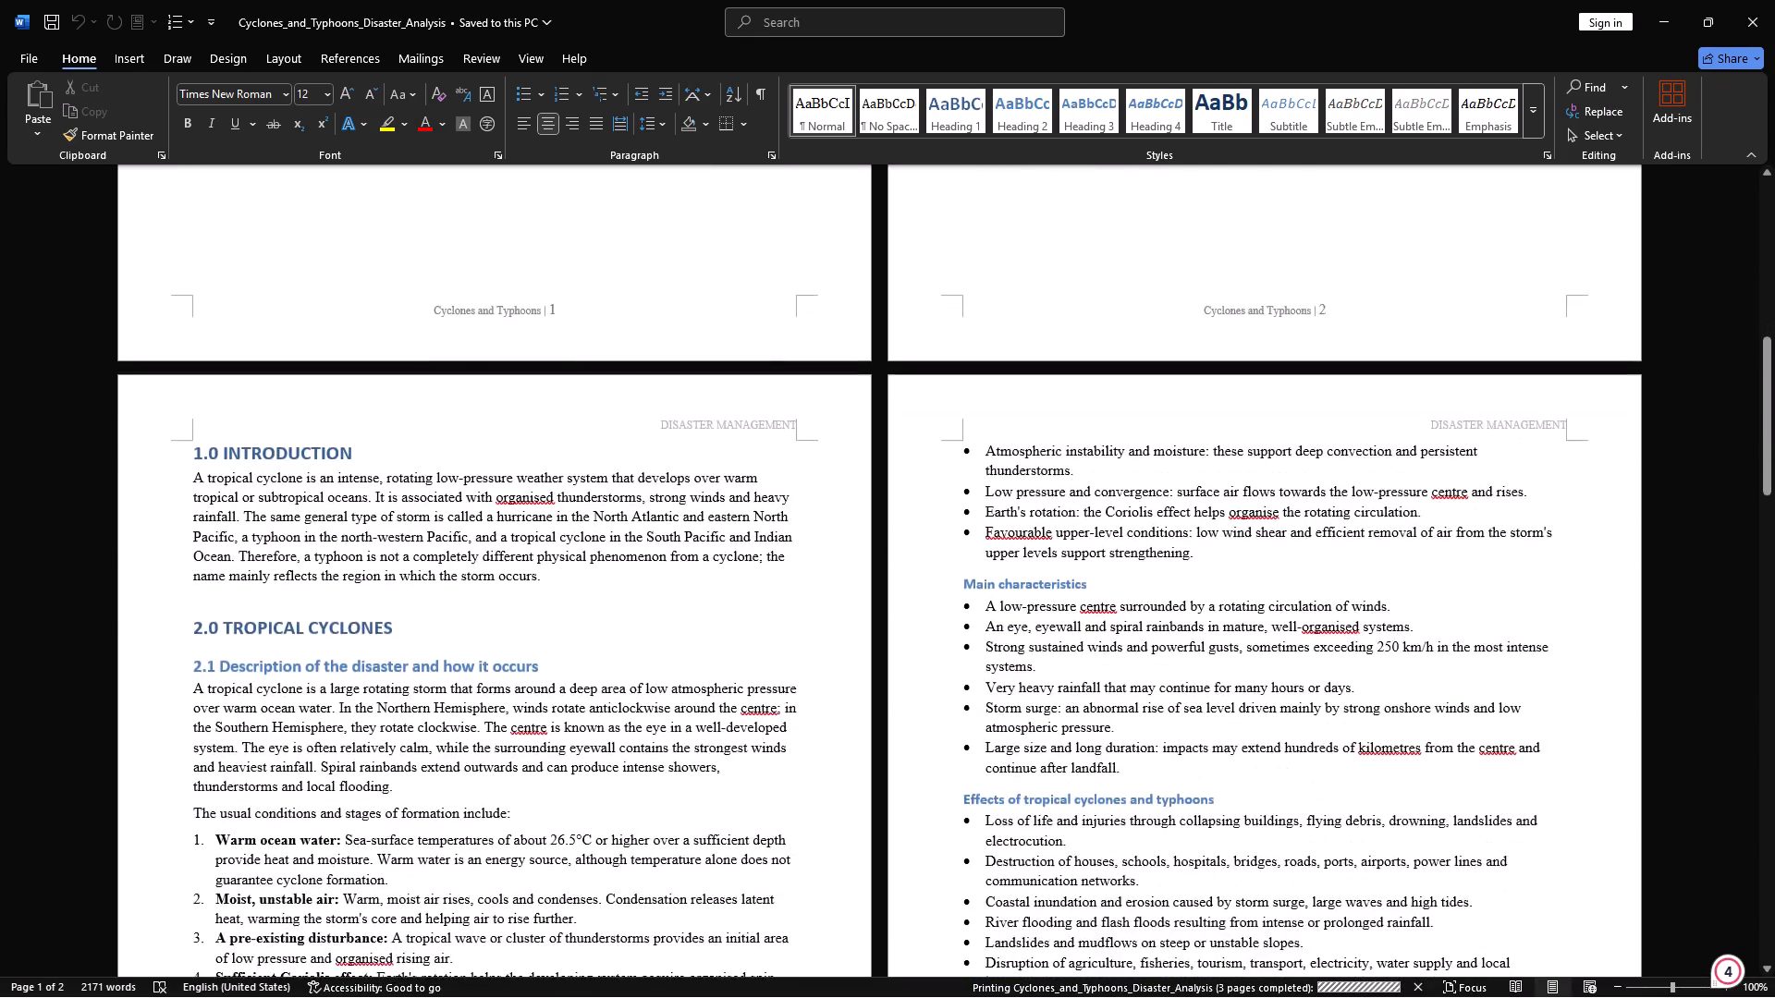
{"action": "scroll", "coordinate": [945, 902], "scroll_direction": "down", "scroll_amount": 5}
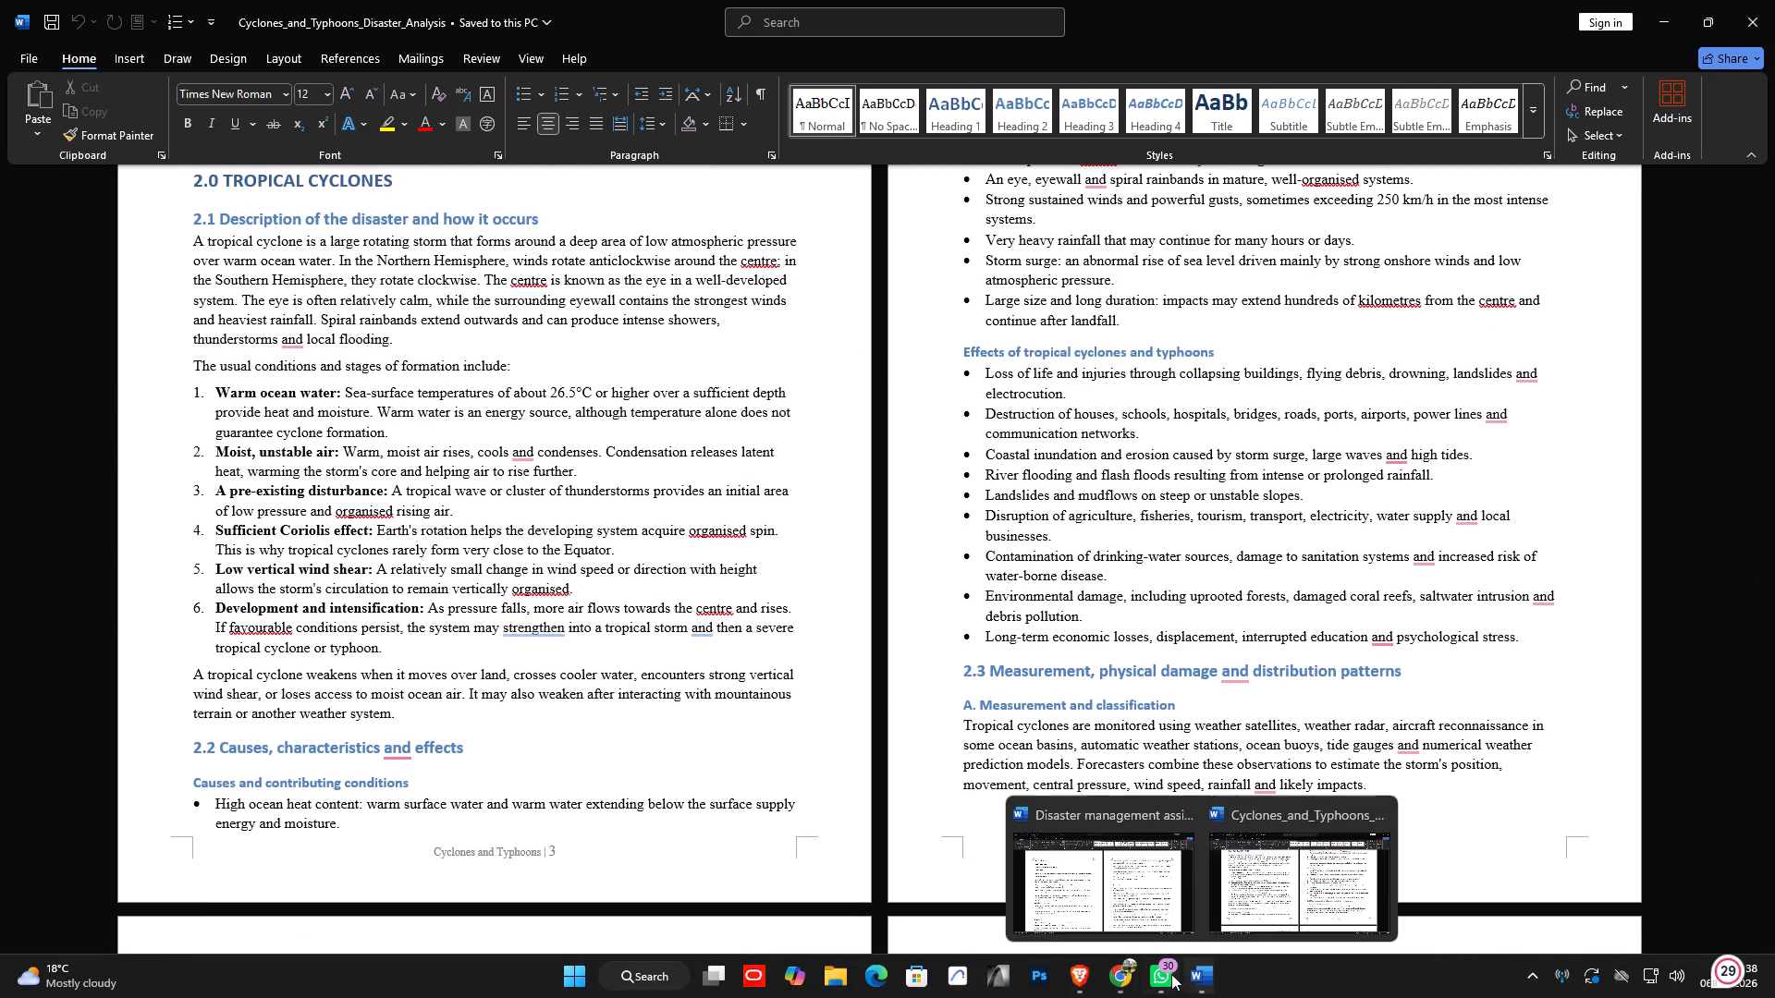
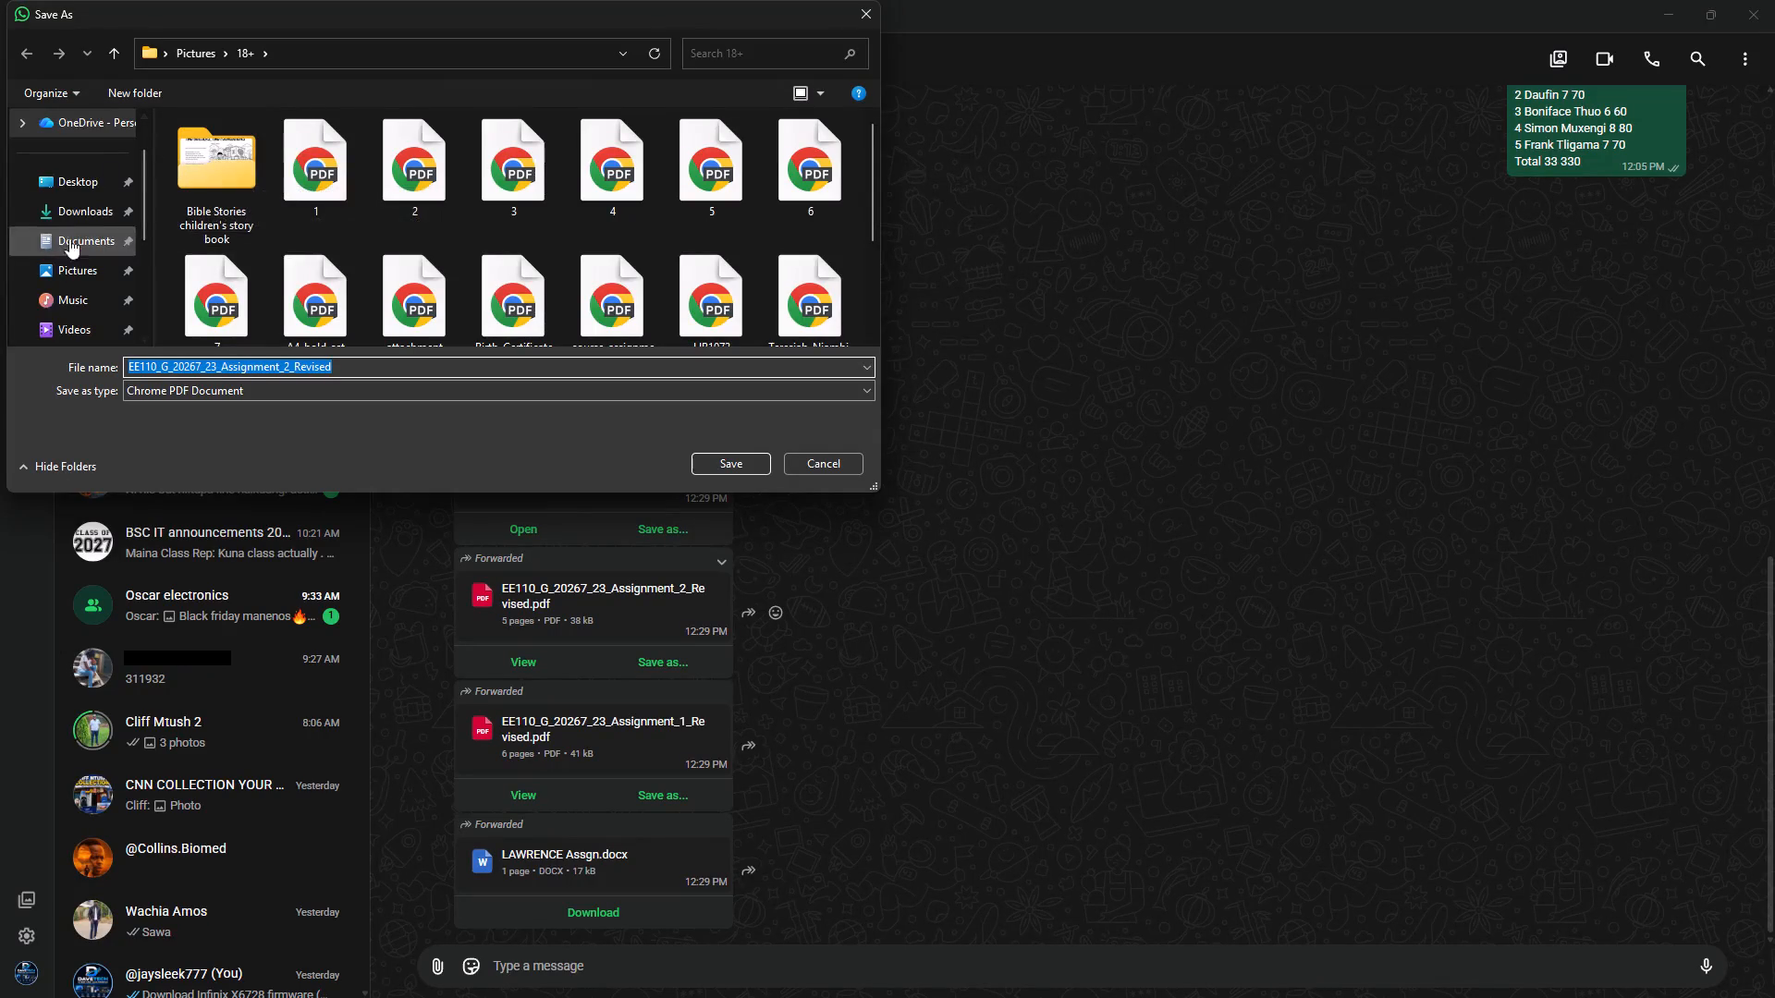
{"action": "left_click", "coordinate": [72, 271]}
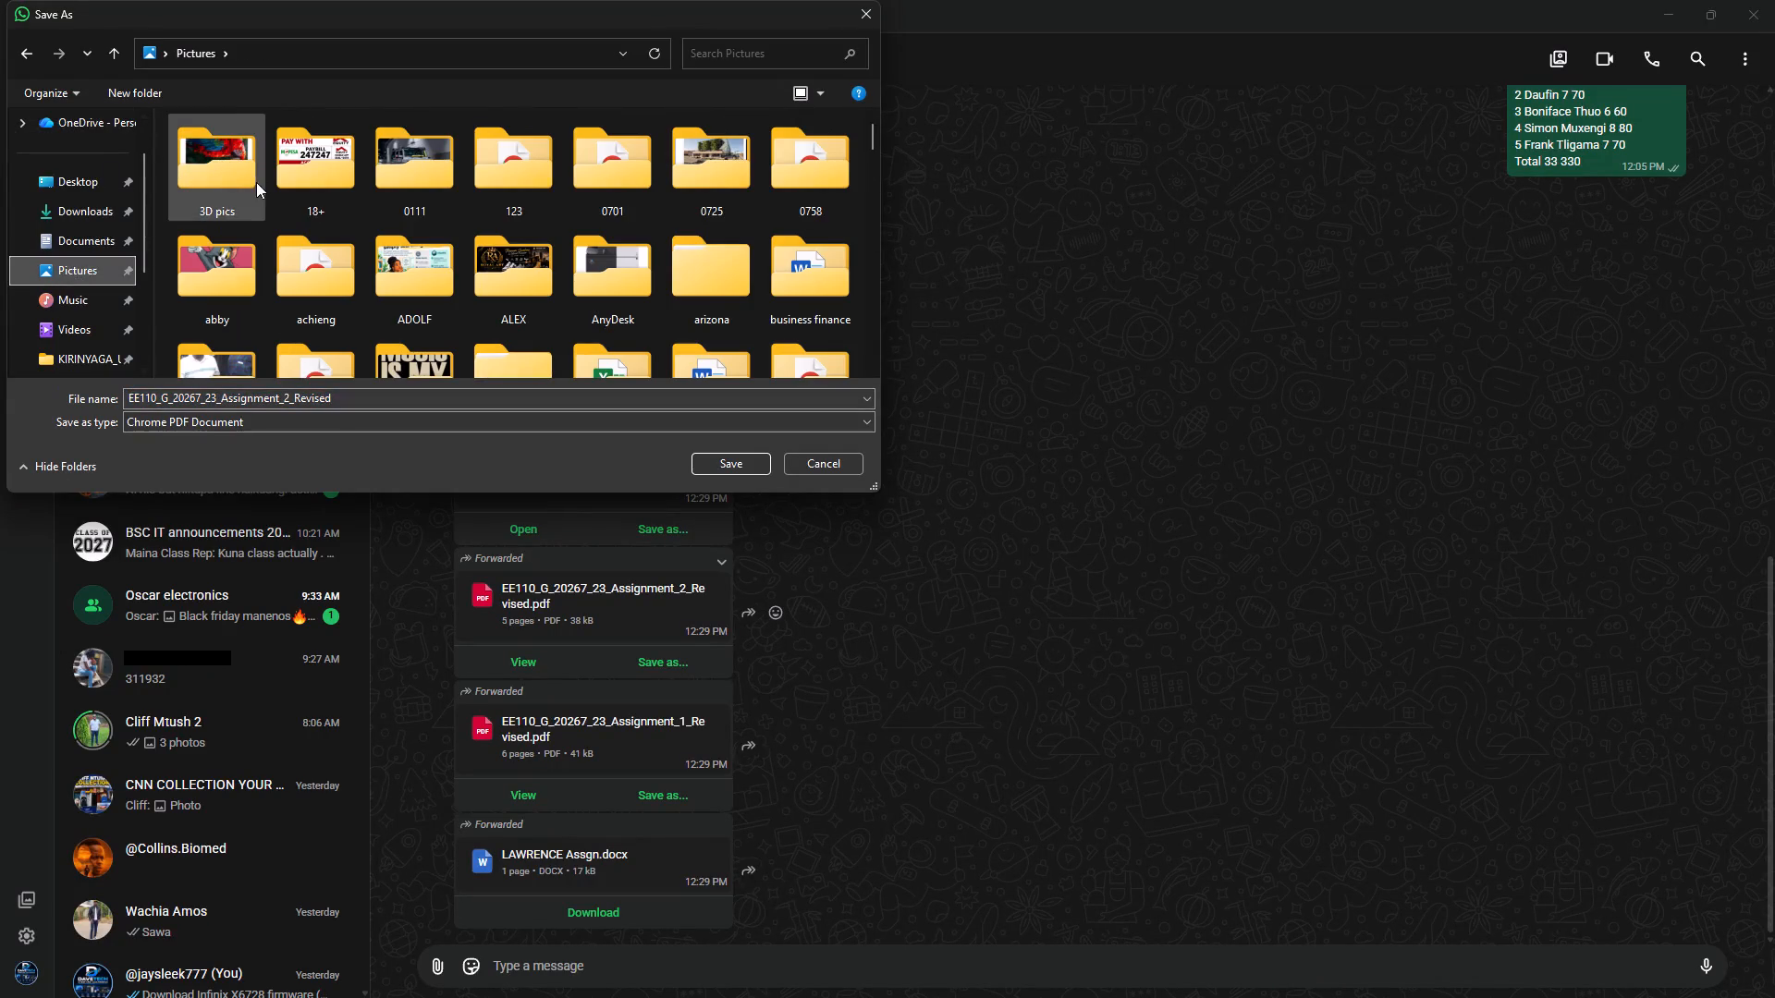
{"action": "left_click", "coordinate": [293, 182]}
{"action": "double_click", "coordinate": [293, 182]}
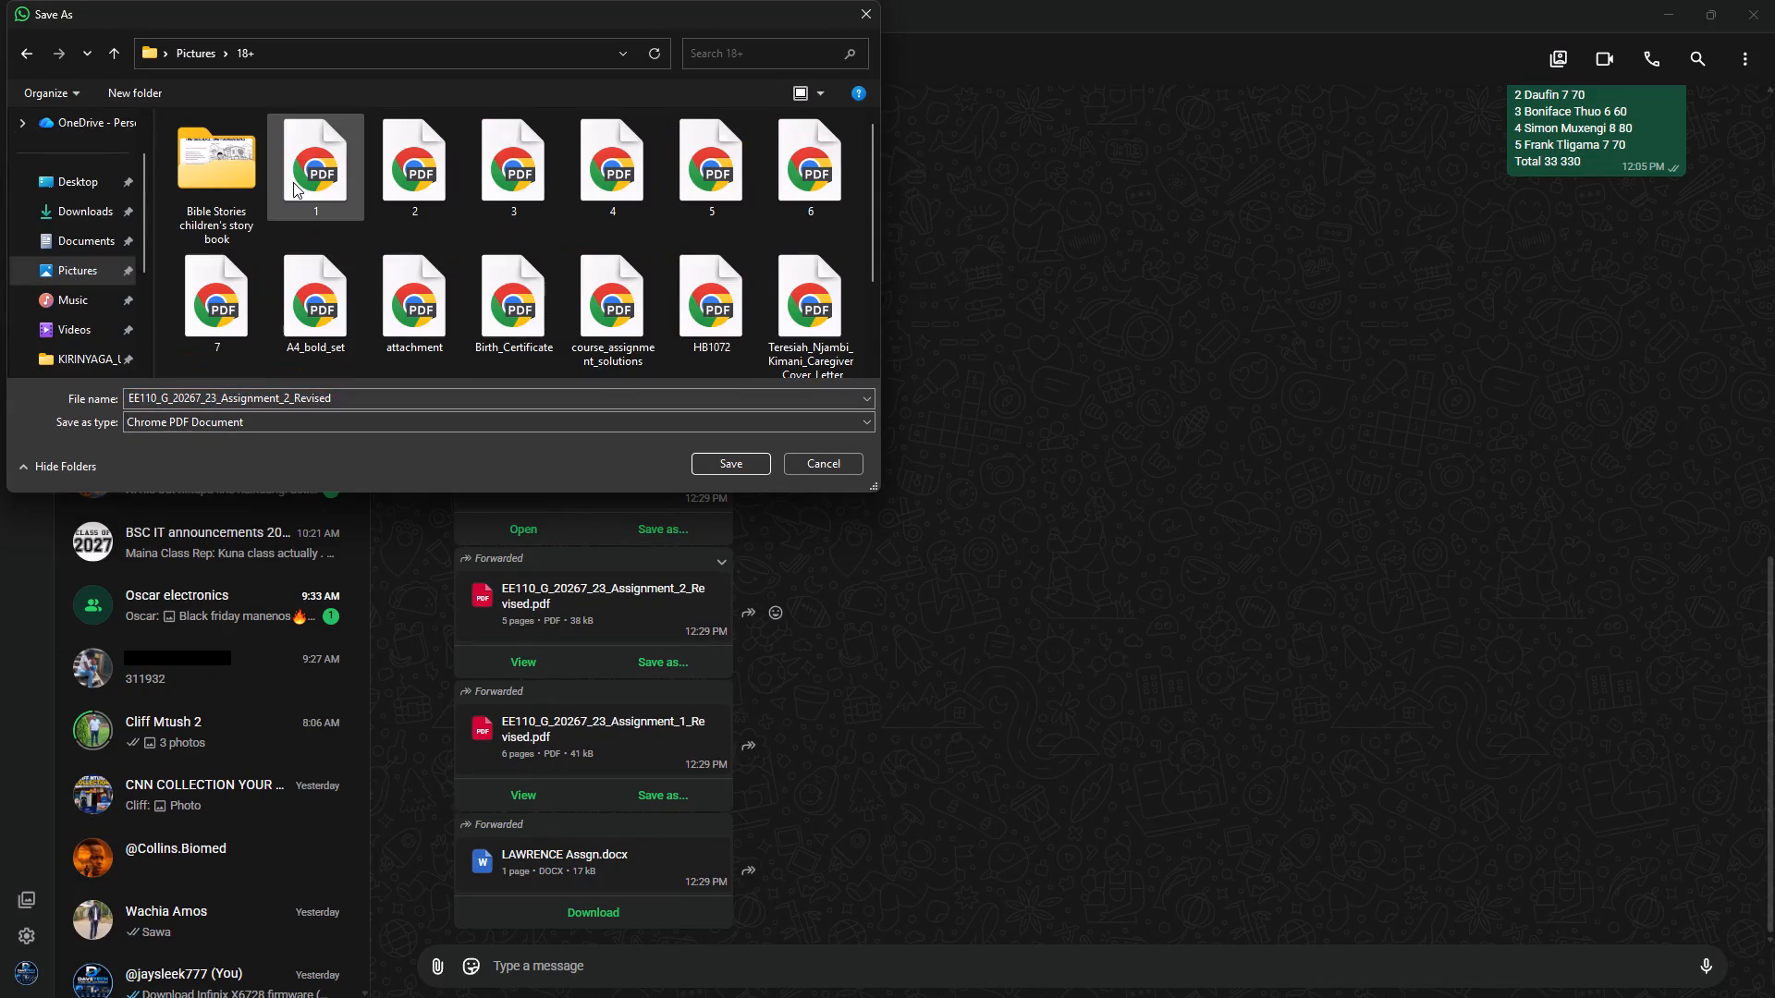
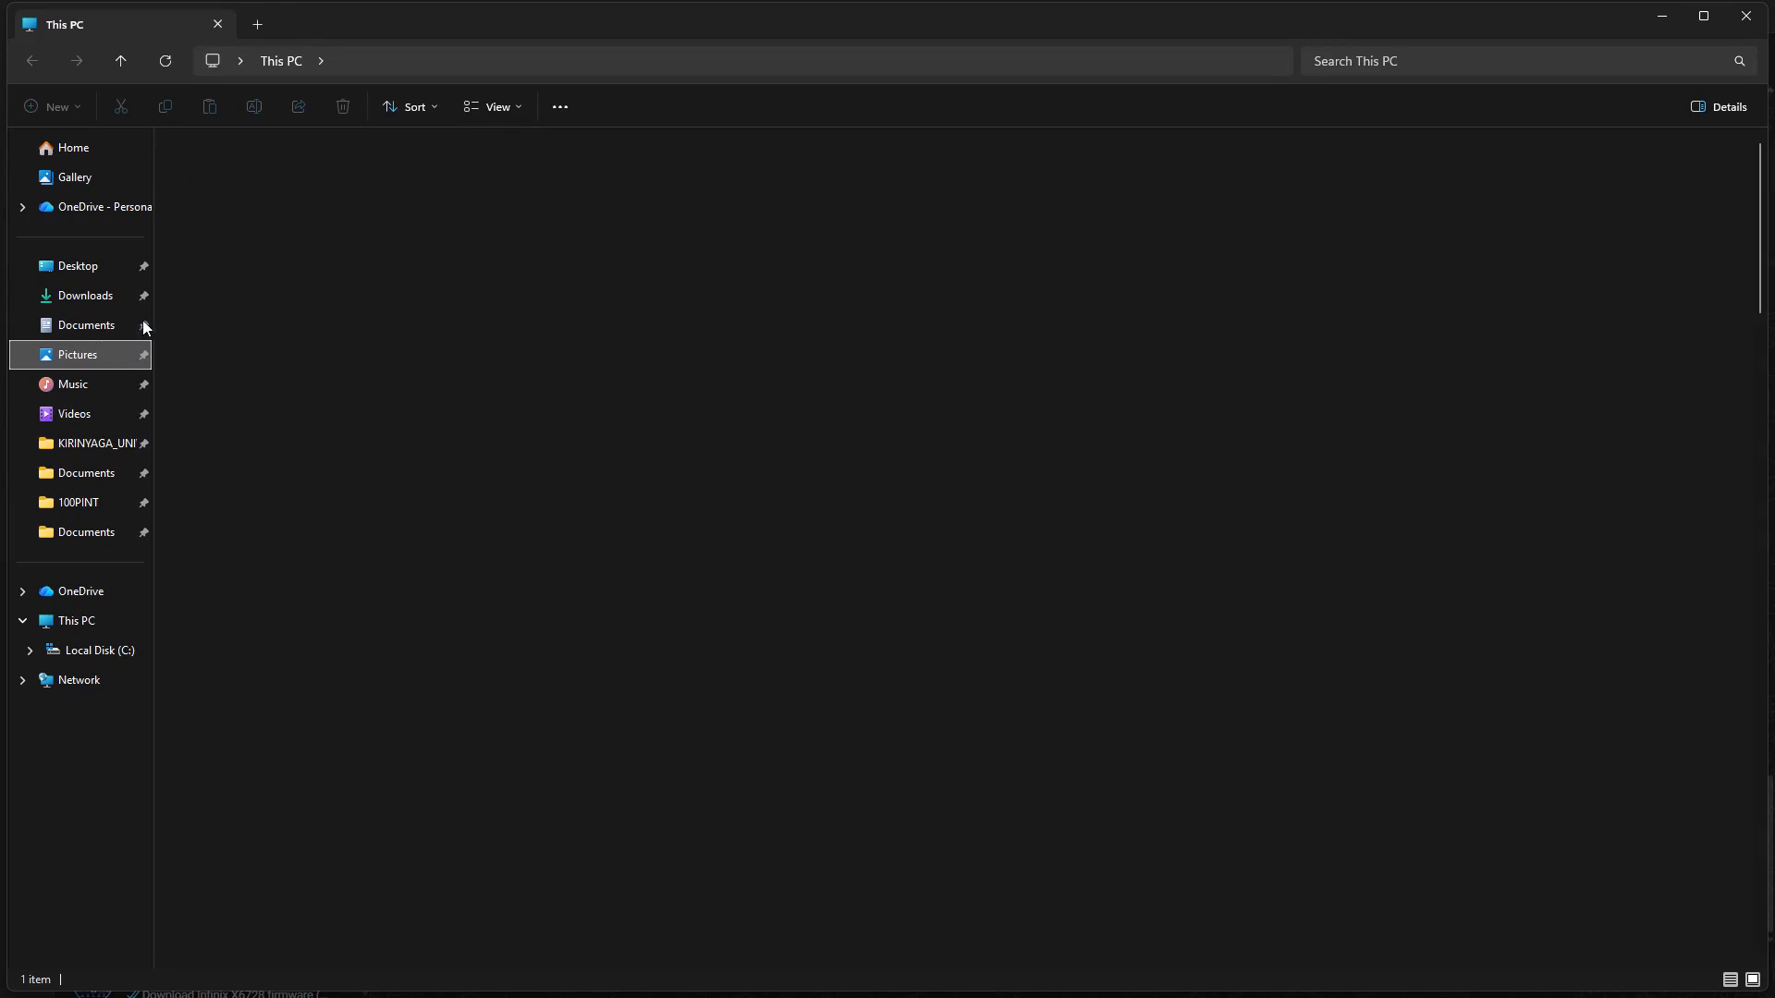
Open the revised EE110 Assignment 2 PDF from the 18+ folder inside Pictures.
{"action": "left_click", "coordinate": [117, 358]}
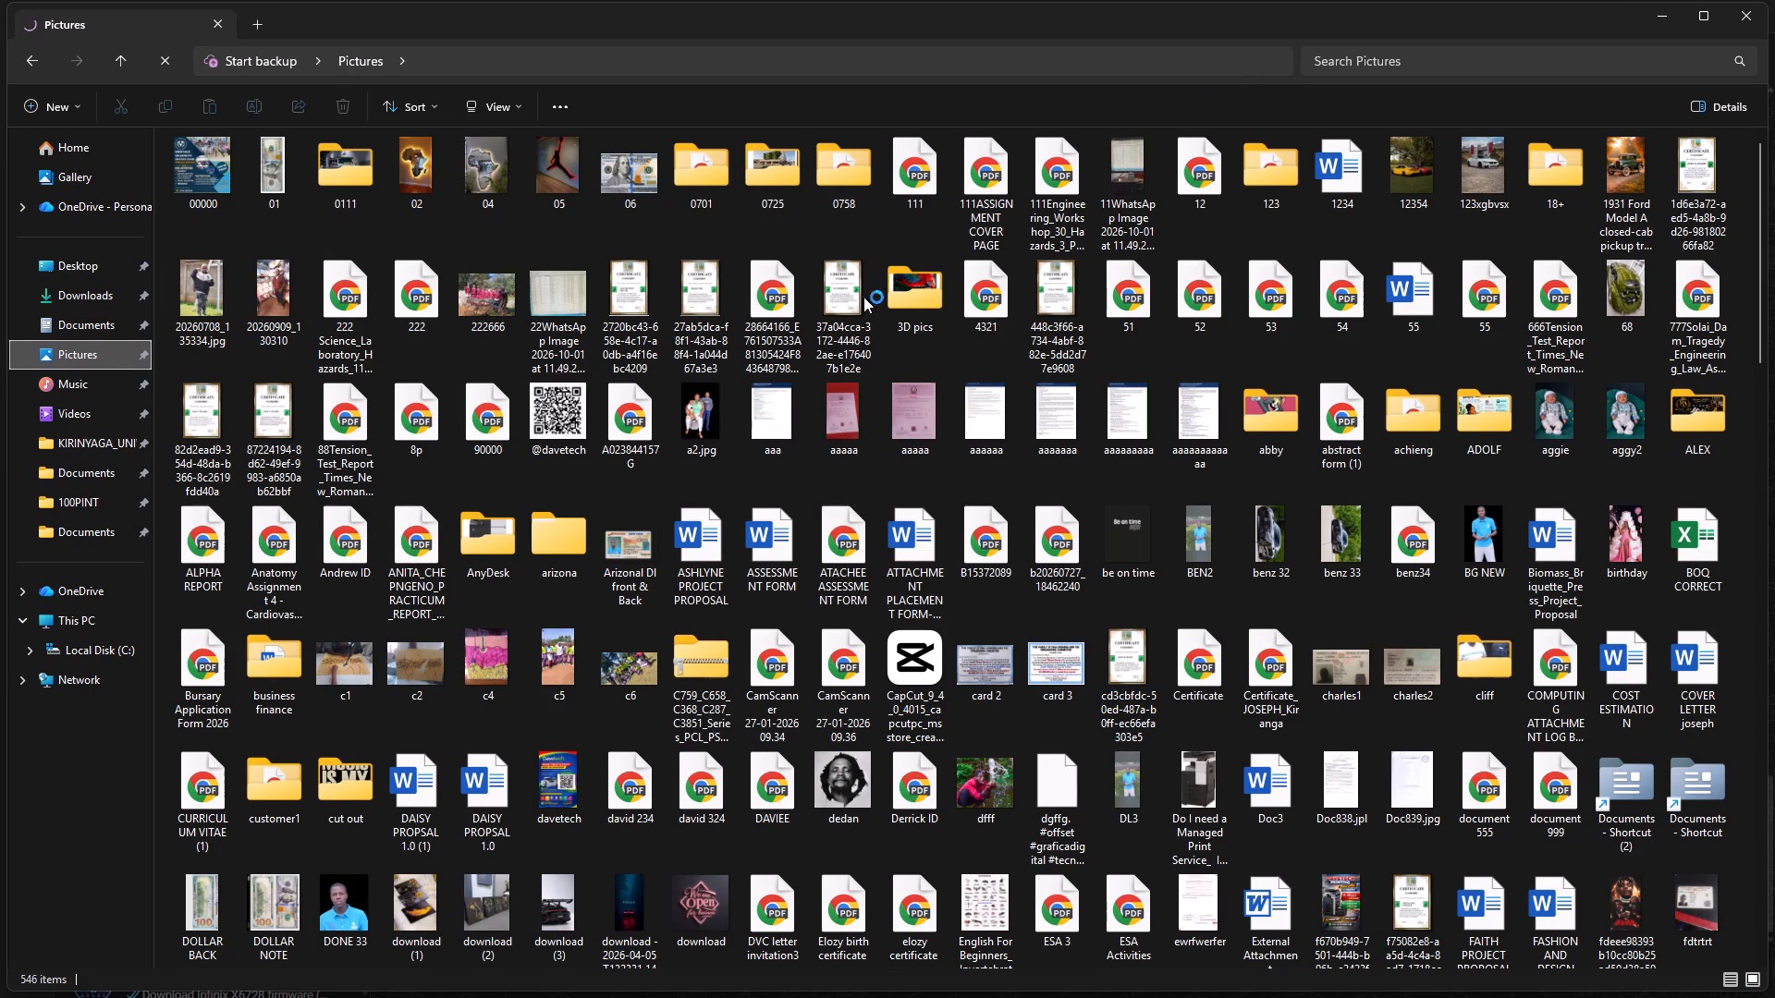
{"action": "double_click", "coordinate": [370, 179]}
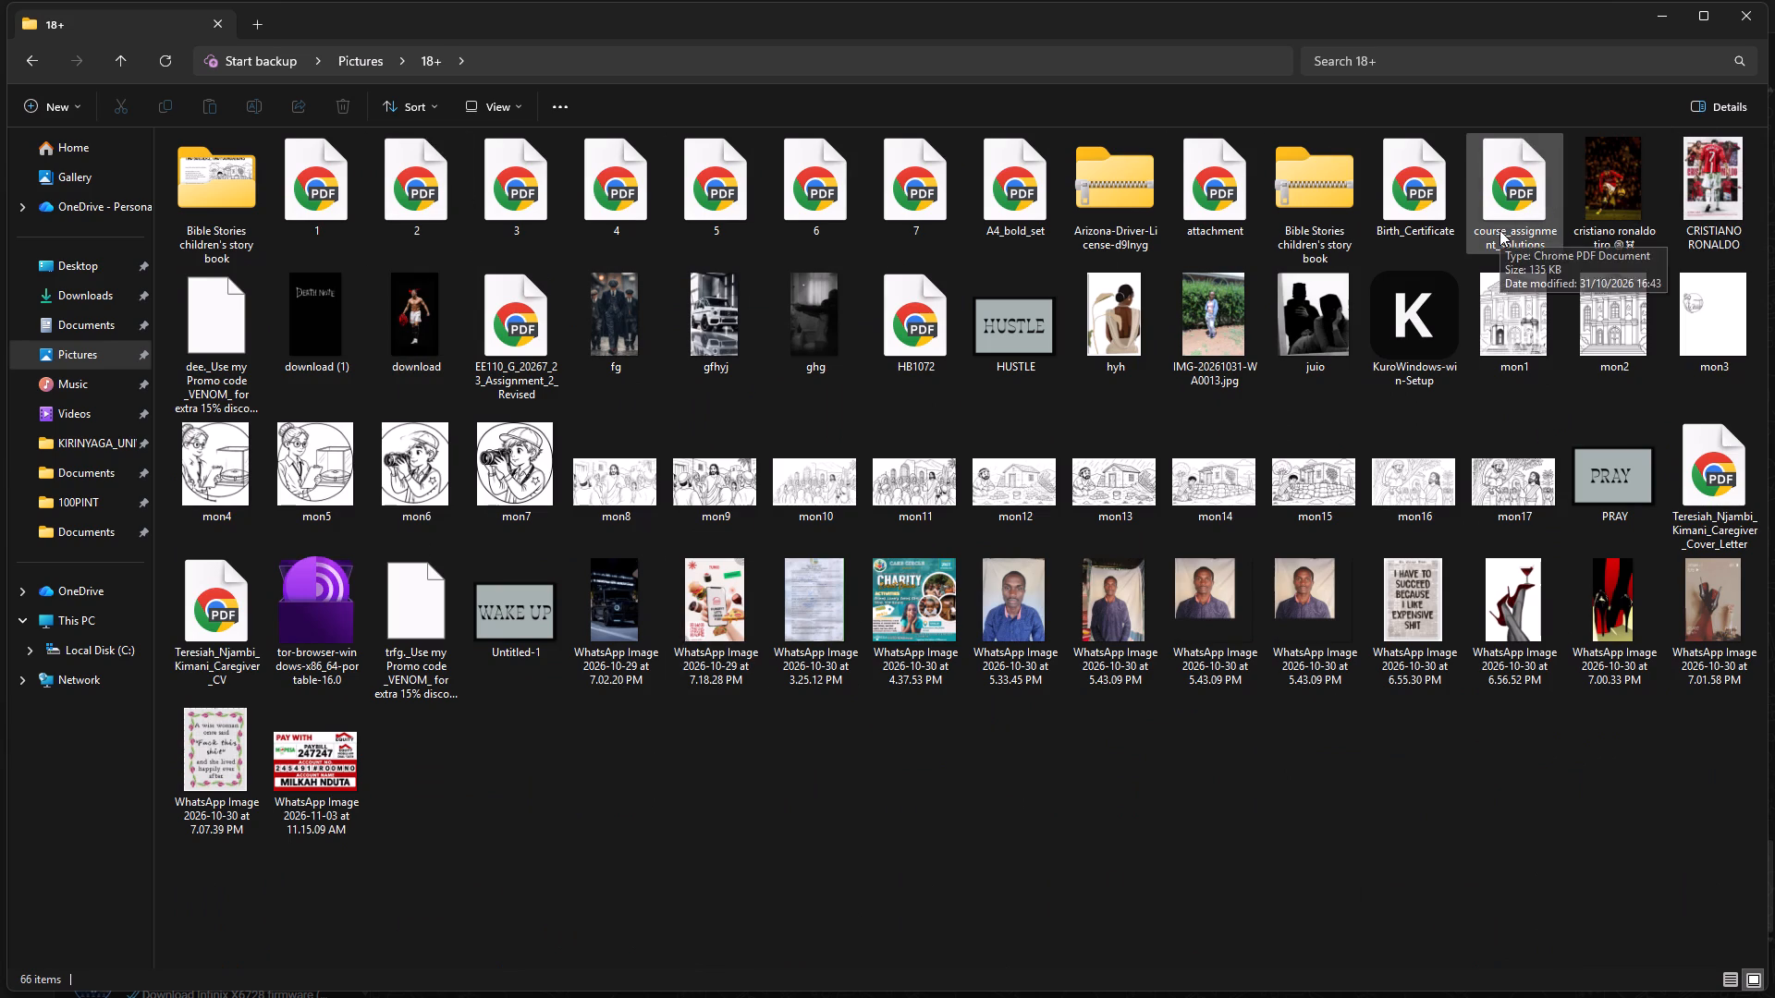
{"action": "double_click", "coordinate": [520, 321]}
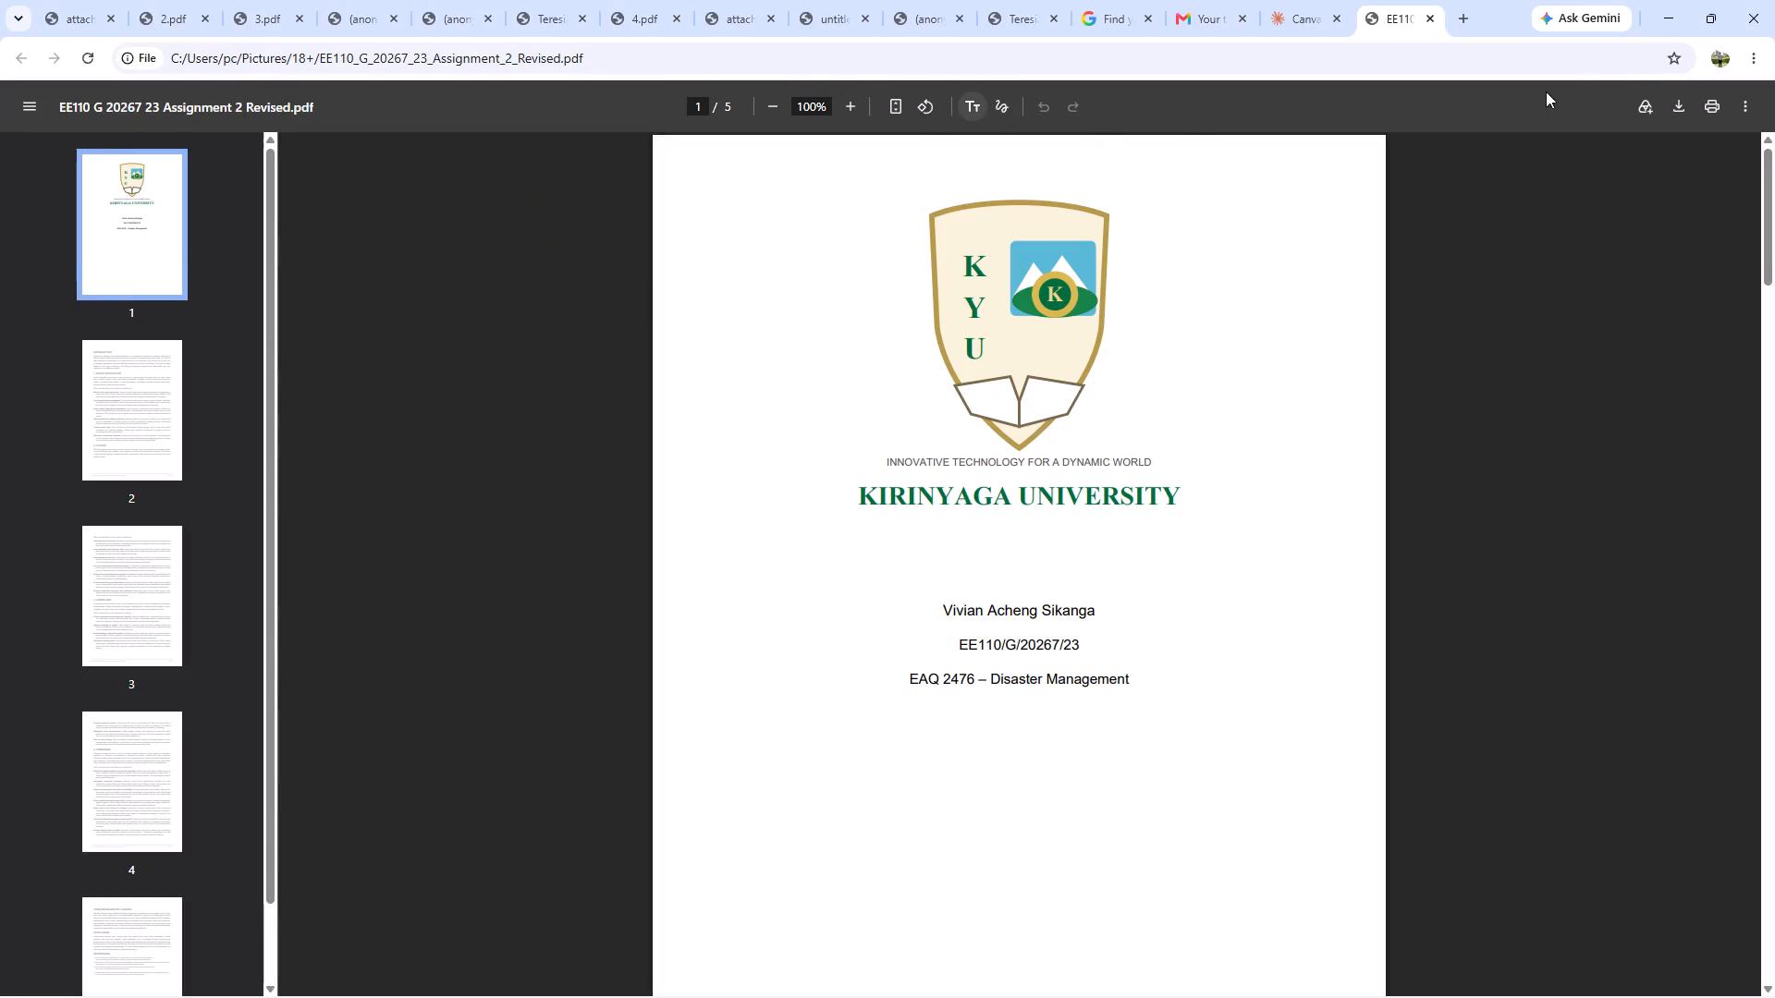
Print one single-sided A4 color copy of the Disaster Management Assignment 2 Revised PDF on the KONICA MINOLTA C368.
{"action": "left_click", "coordinate": [1707, 100]}
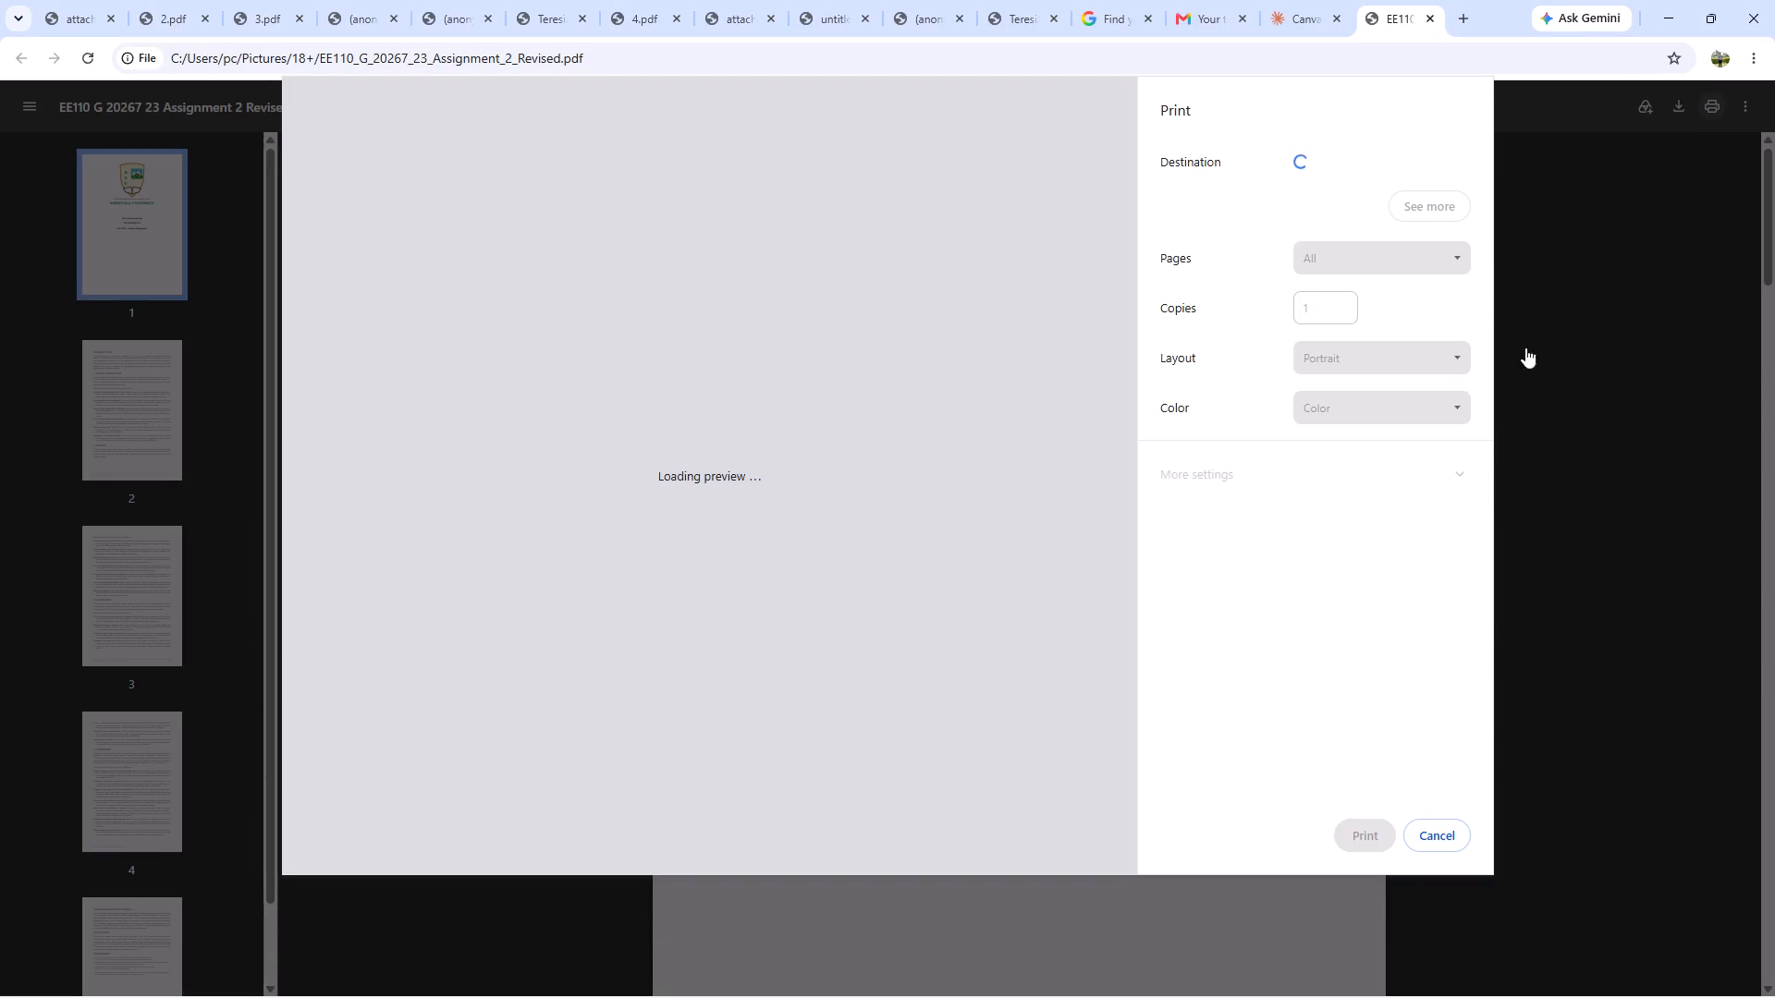
{"action": "left_click", "coordinate": [1454, 429]}
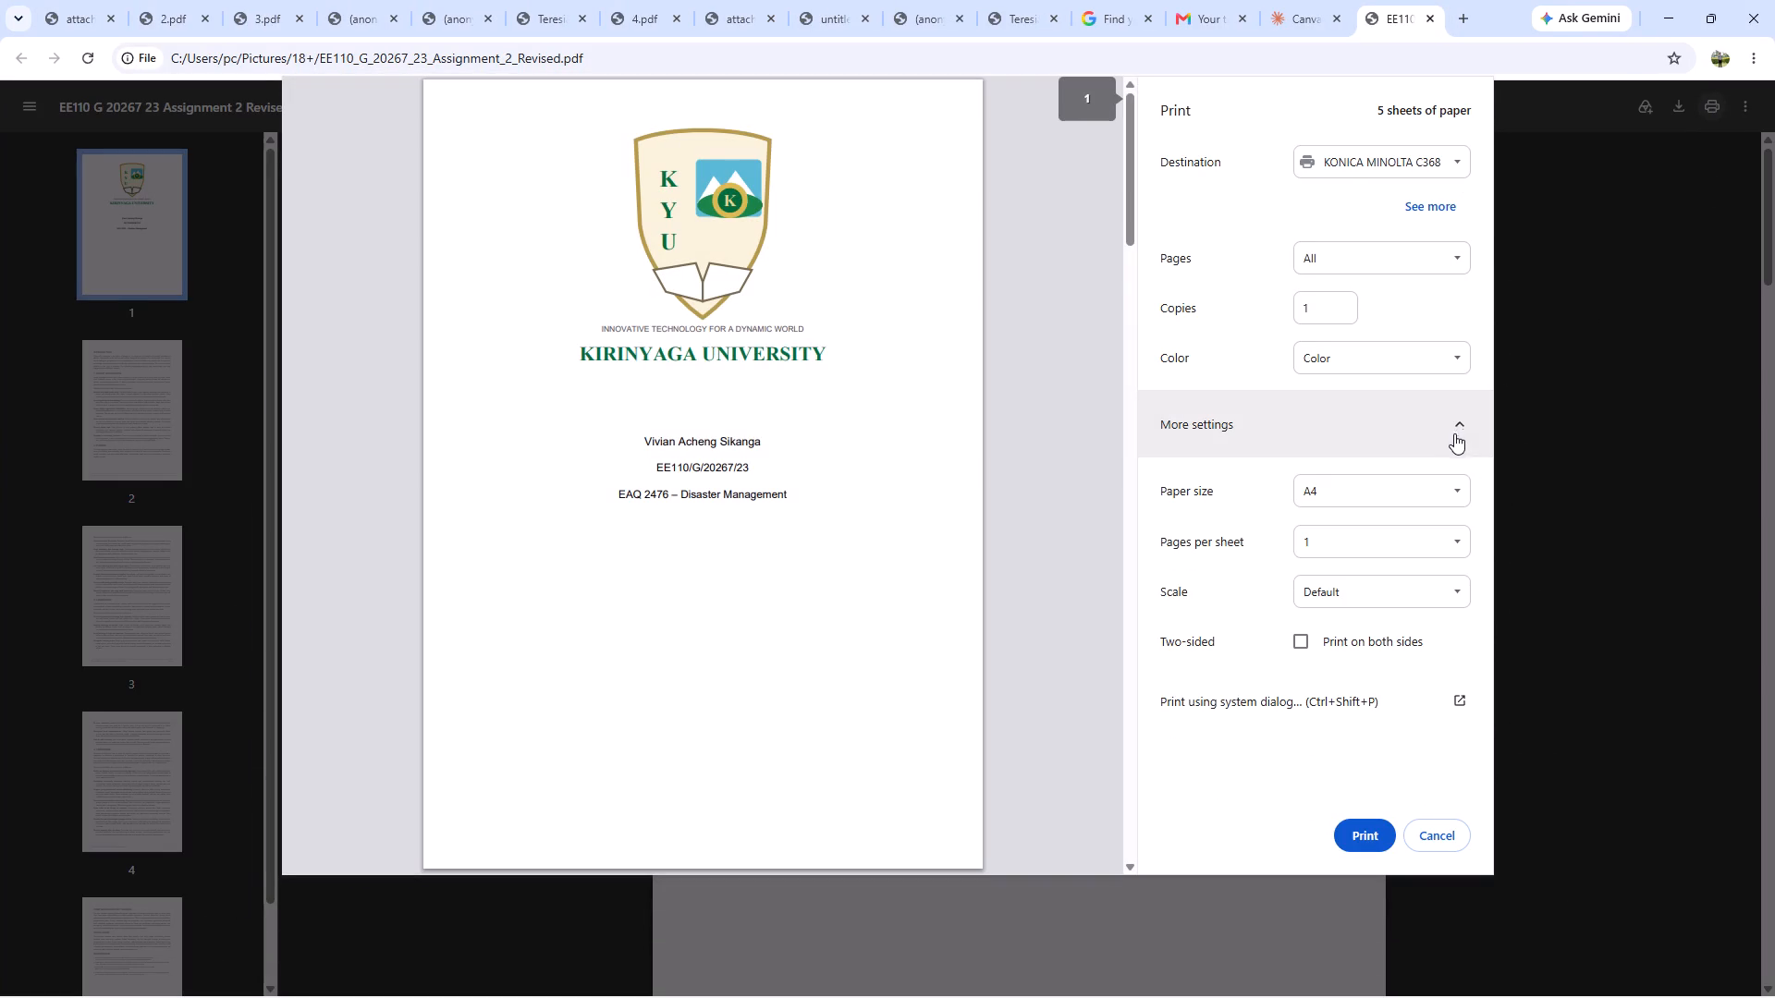
{"action": "left_click", "coordinate": [1365, 831]}
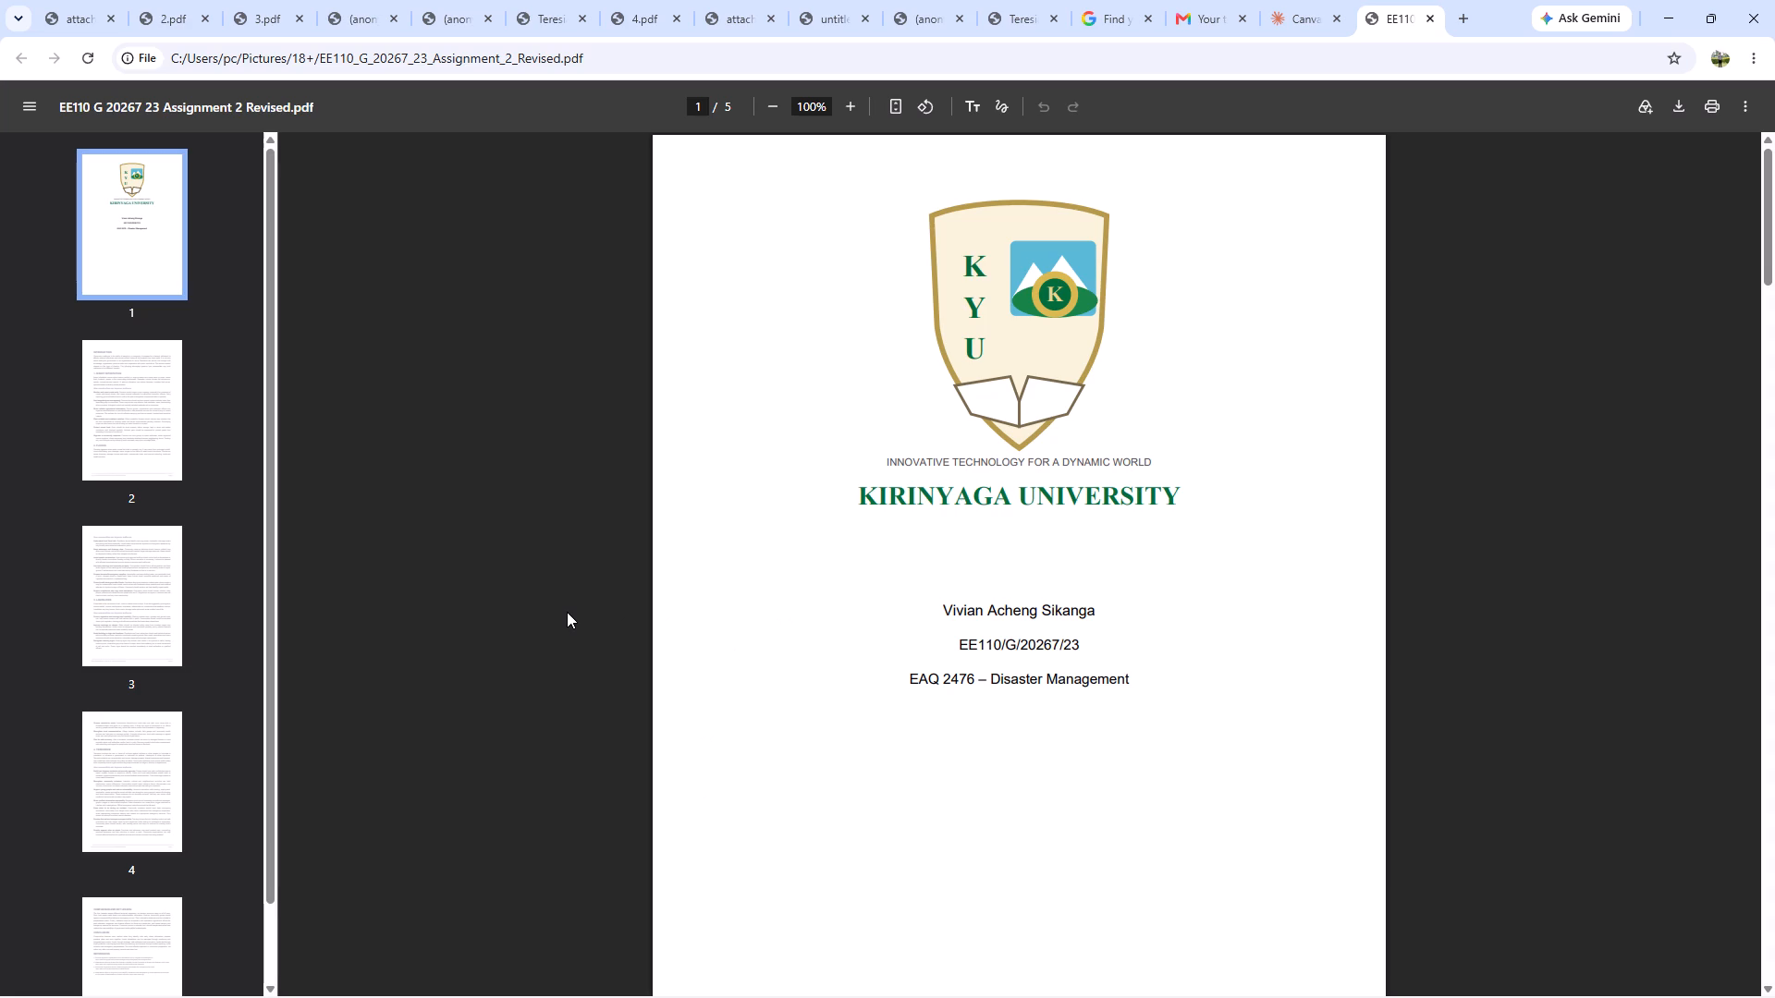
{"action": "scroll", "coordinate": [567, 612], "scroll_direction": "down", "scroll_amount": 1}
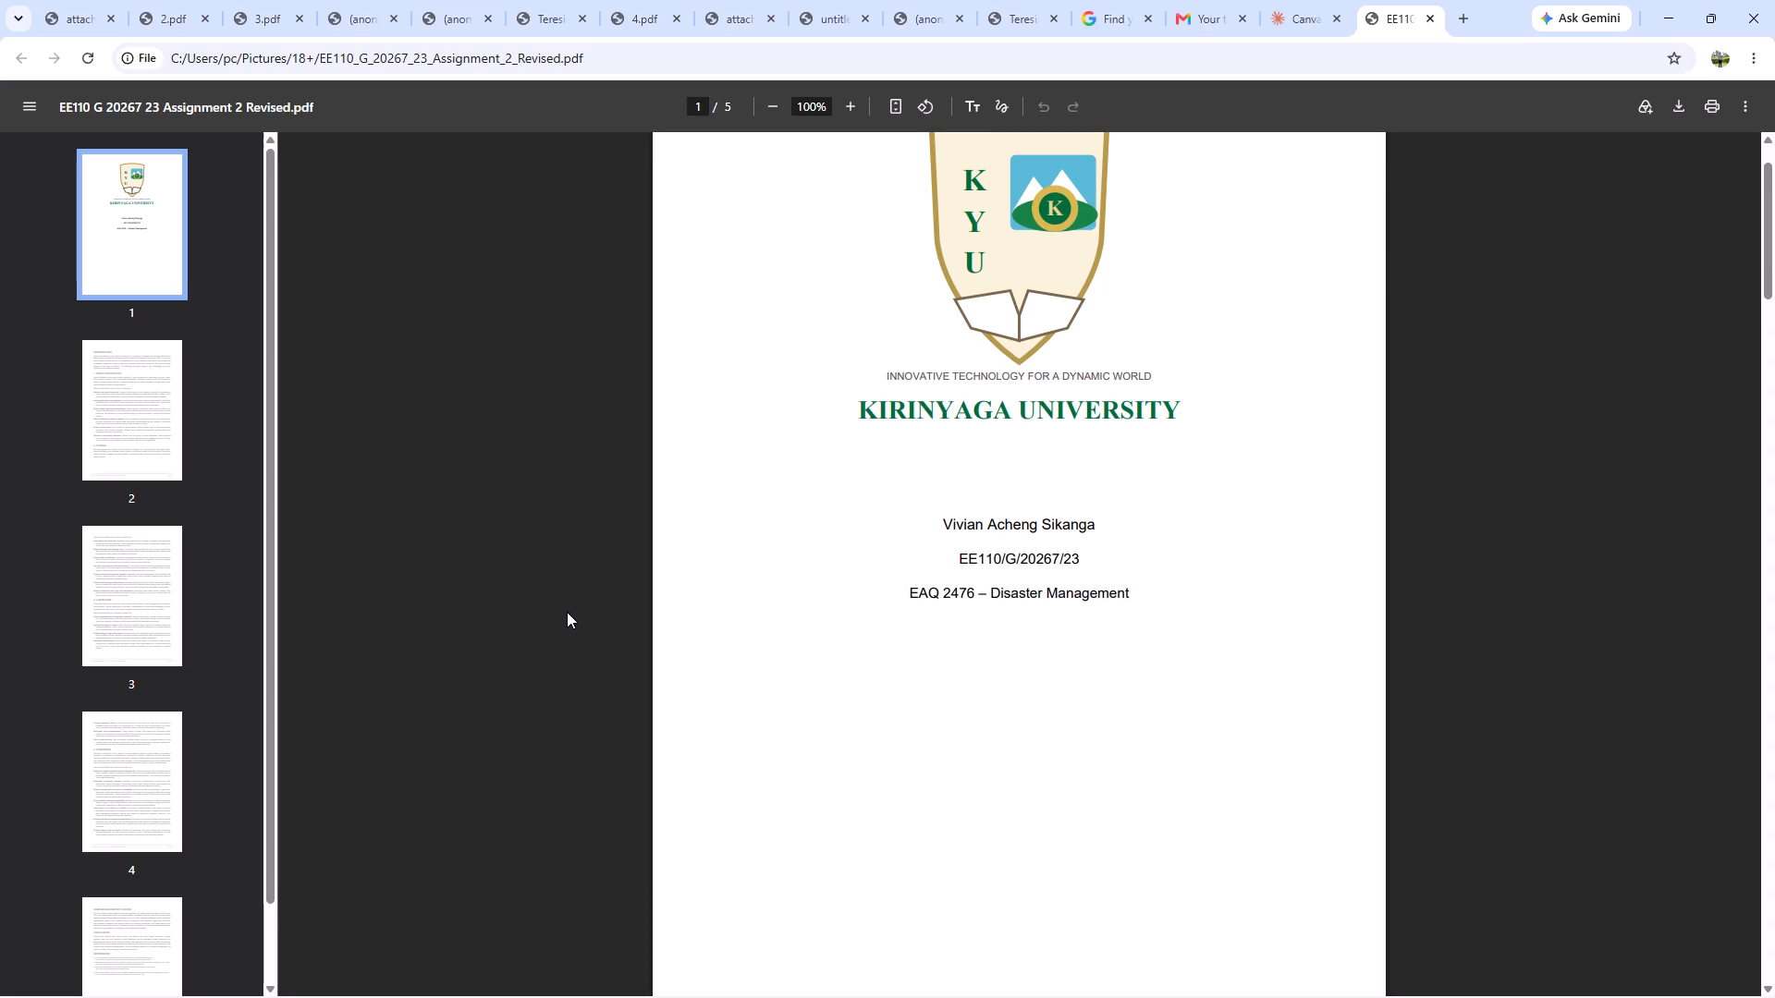
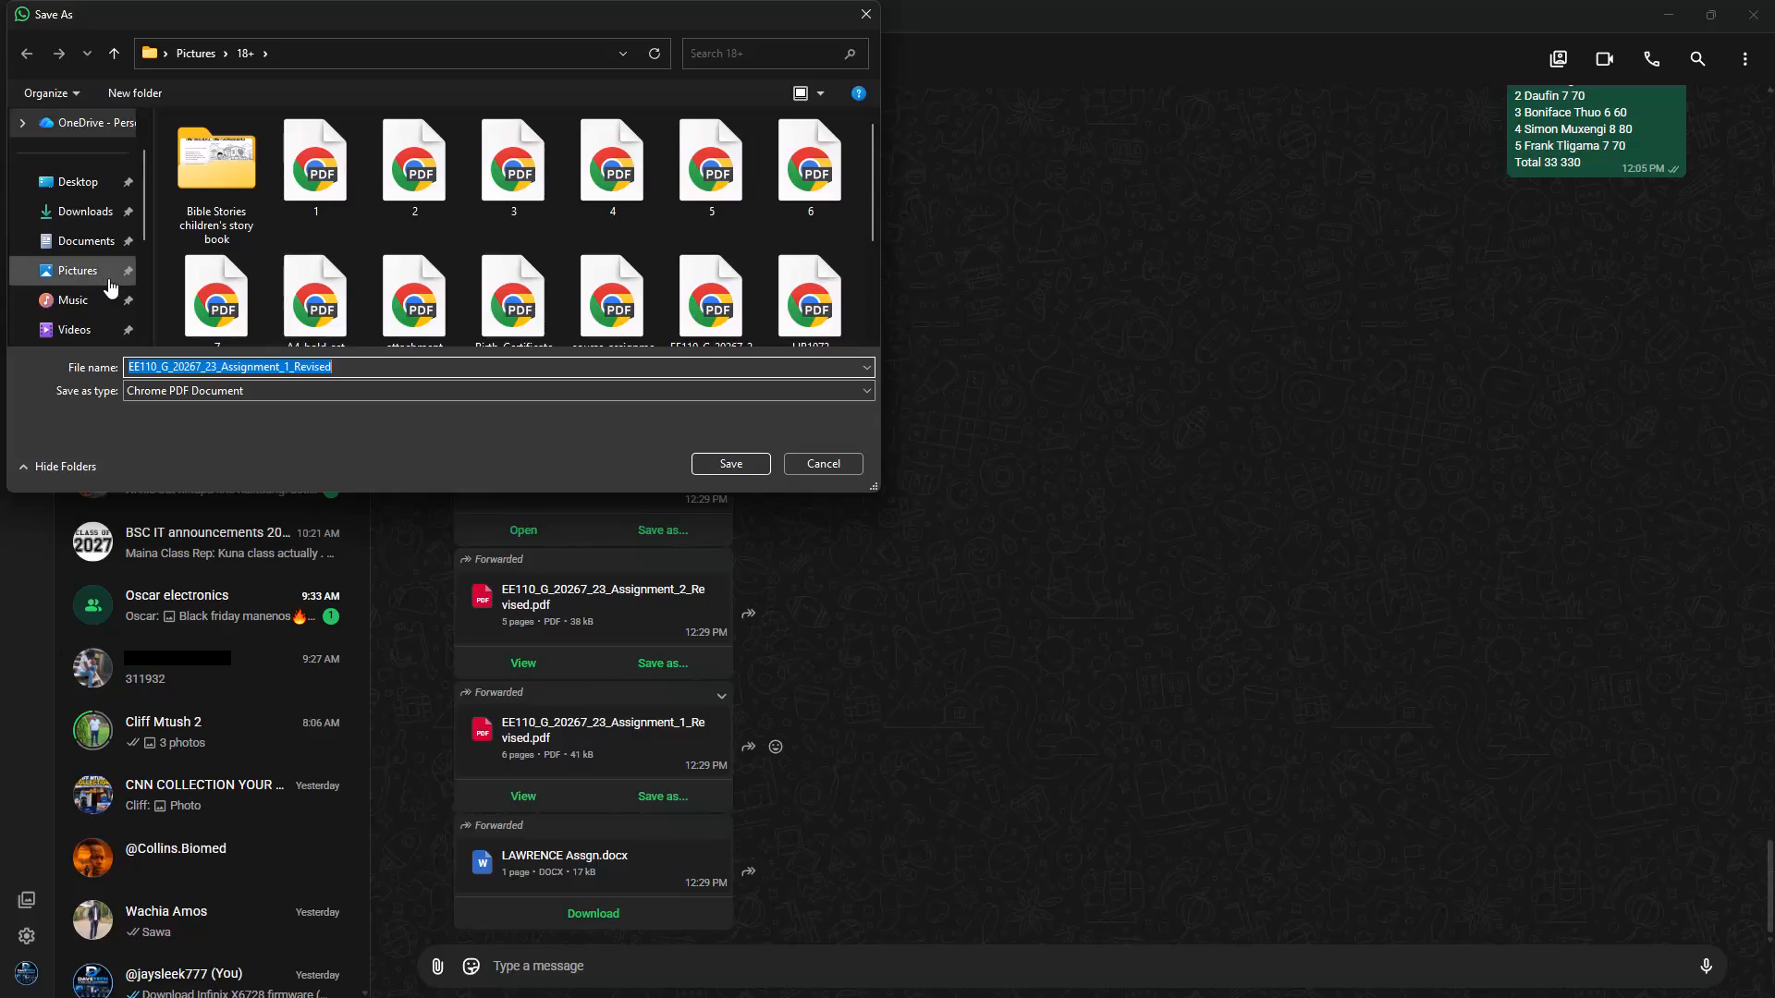
Save the EE110 Assignment 1 Revised PDF to the 18+ folder inside Pictures, keeping its file name and PDF type.
{"action": "left_click", "coordinate": [95, 275]}
{"action": "double_click", "coordinate": [326, 188]}
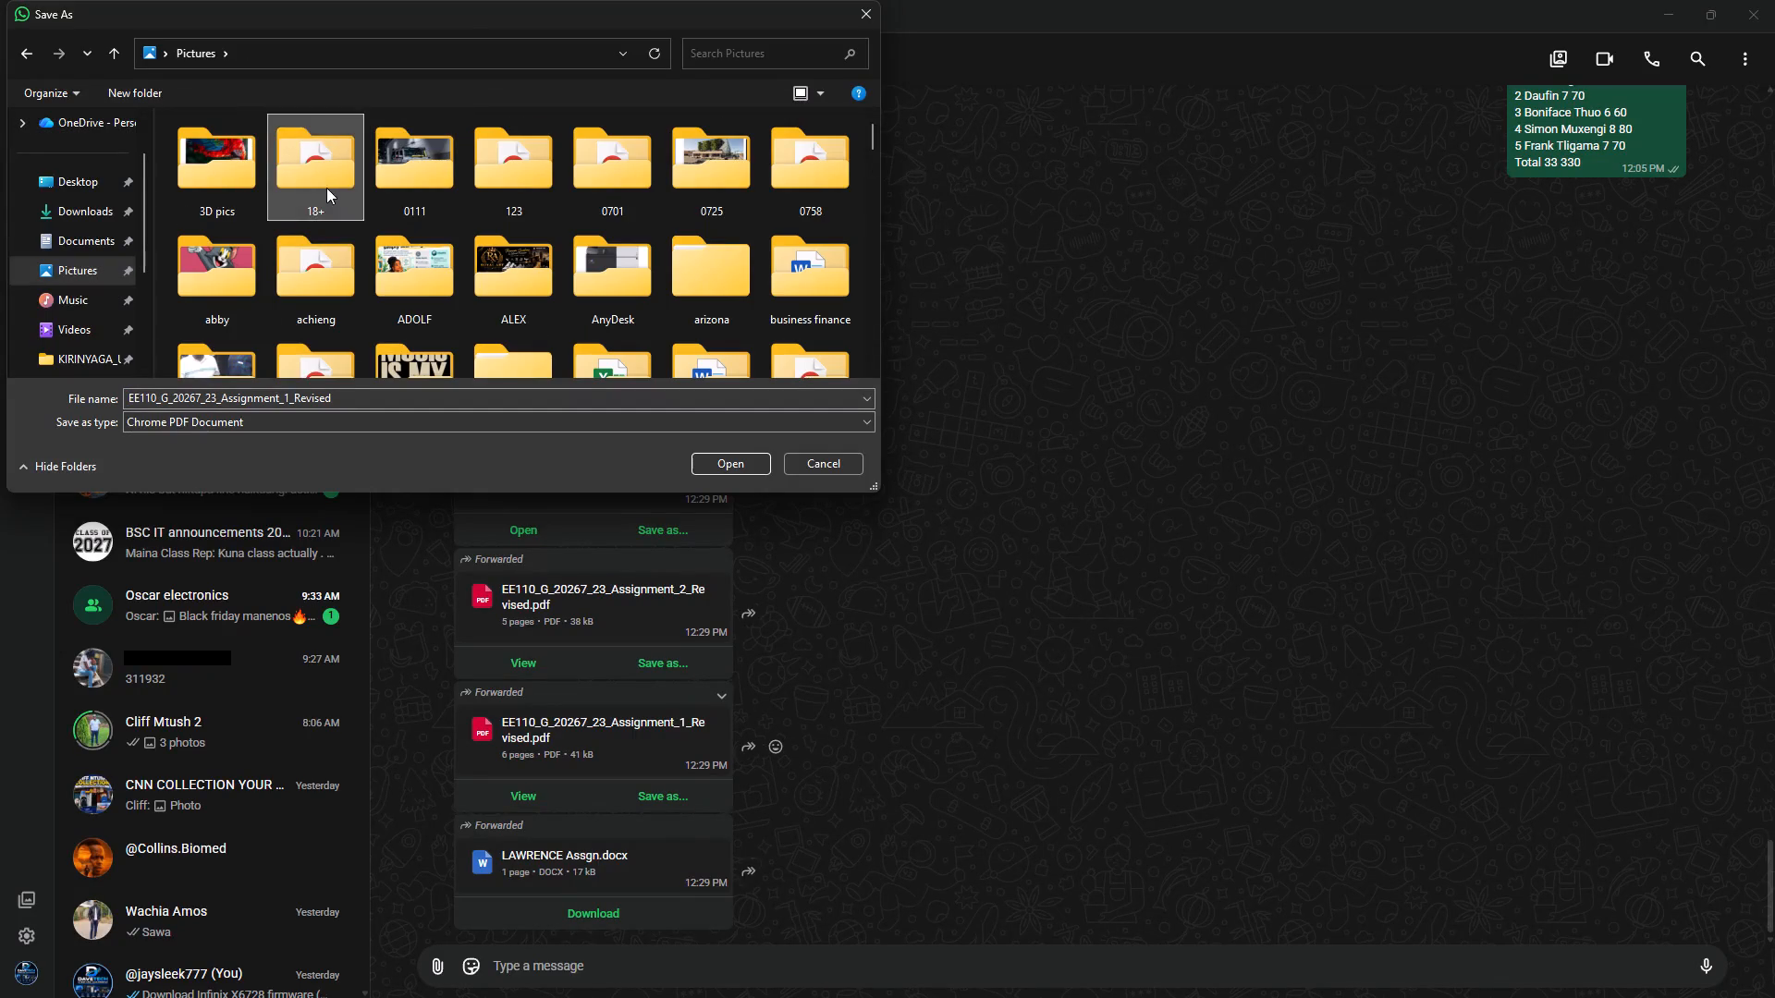
{"action": "scroll", "coordinate": [390, 280], "scroll_direction": "down", "scroll_amount": 8}
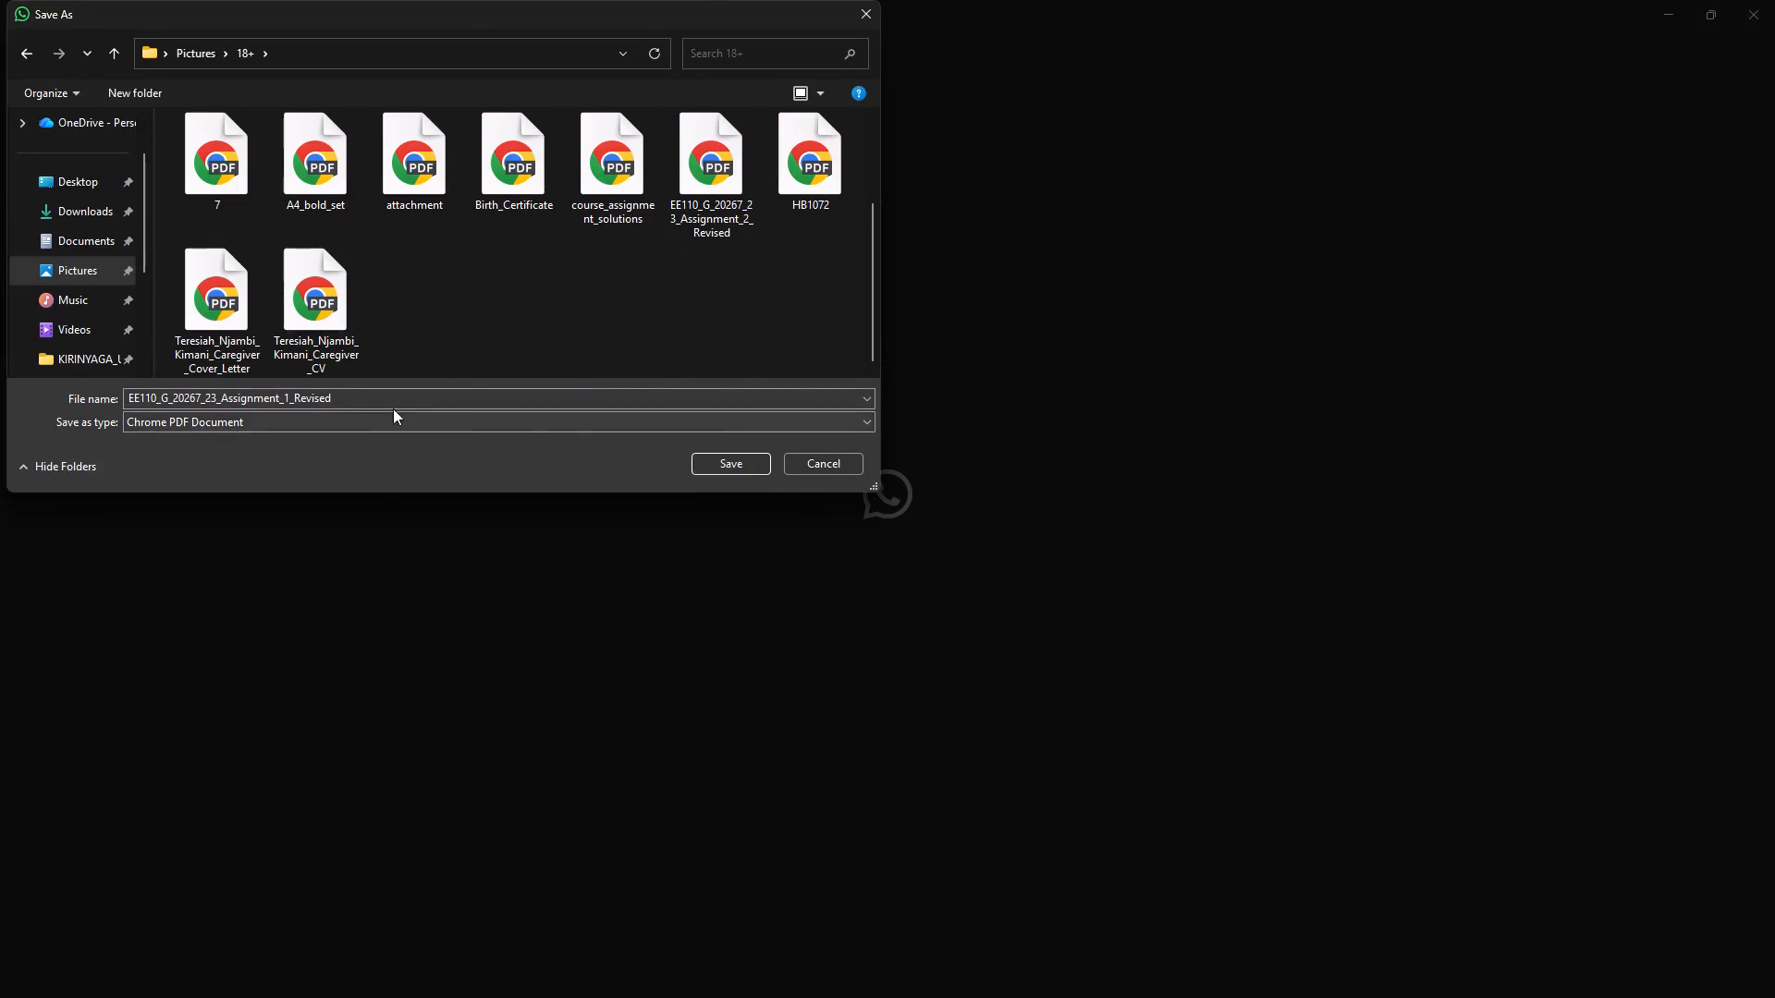
{"action": "scroll", "coordinate": [467, 350], "scroll_direction": "up", "scroll_amount": 1}
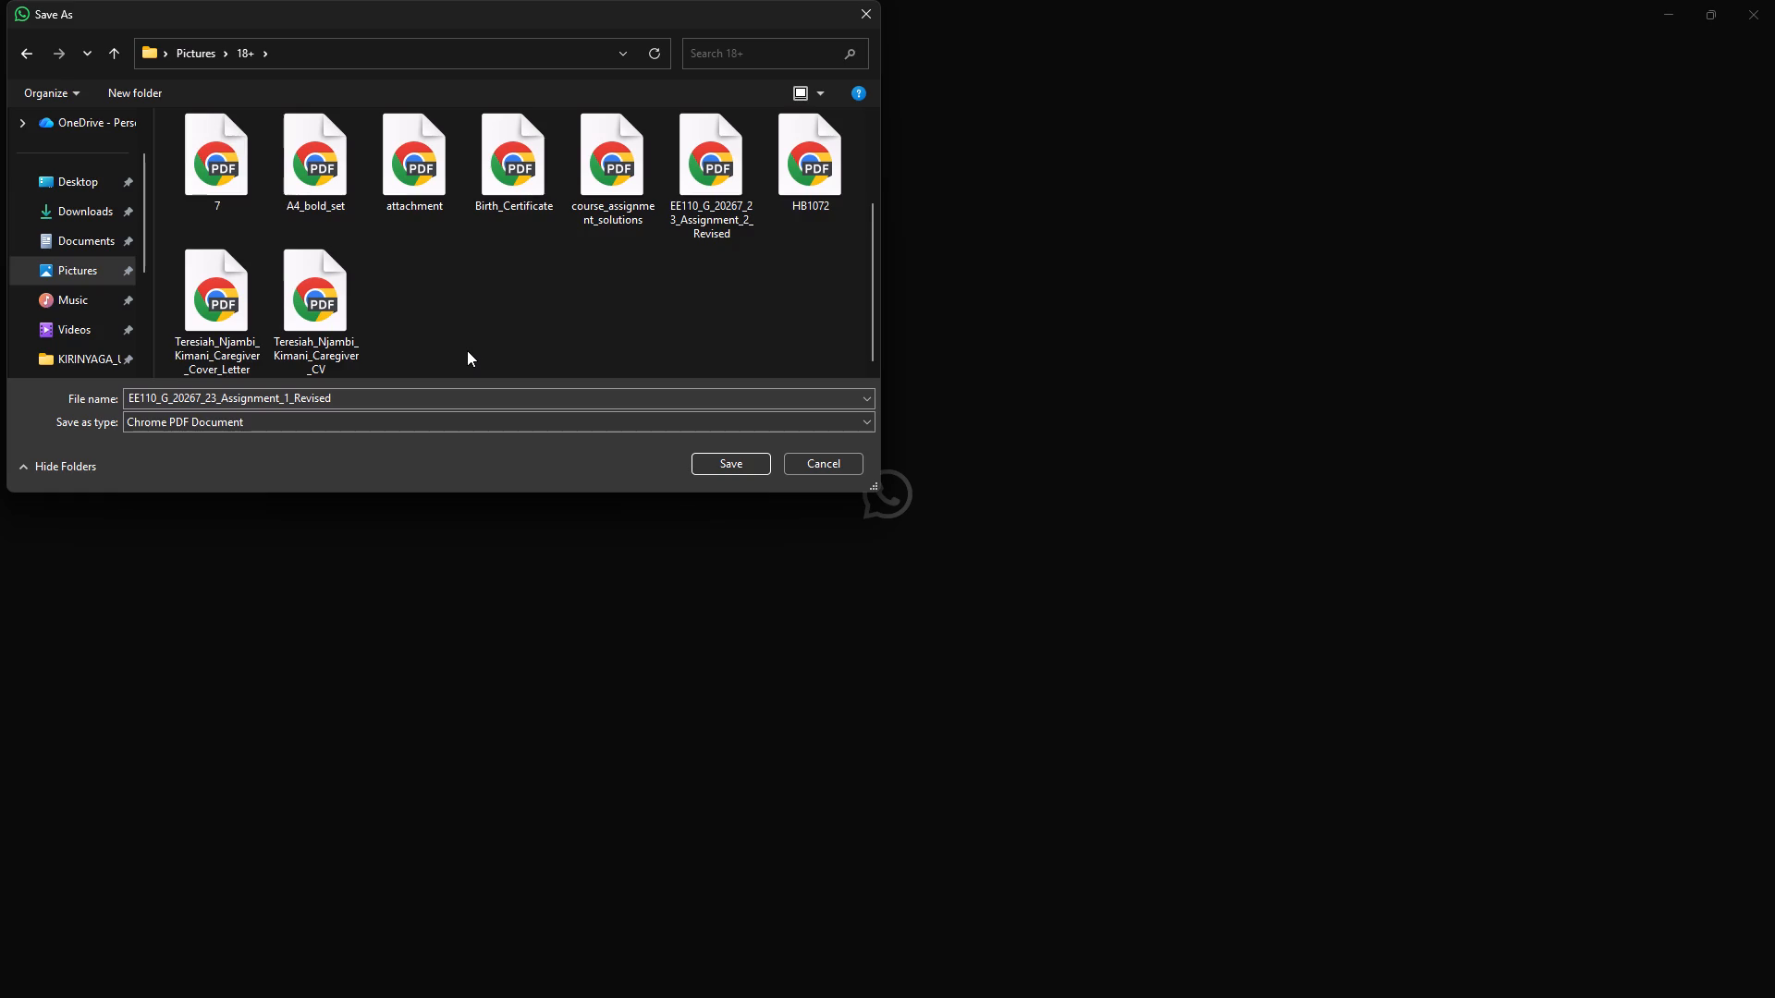
{"action": "scroll", "coordinate": [467, 350], "scroll_direction": "up", "scroll_amount": 2}
{"action": "scroll", "coordinate": [467, 350], "scroll_direction": "down", "scroll_amount": 4}
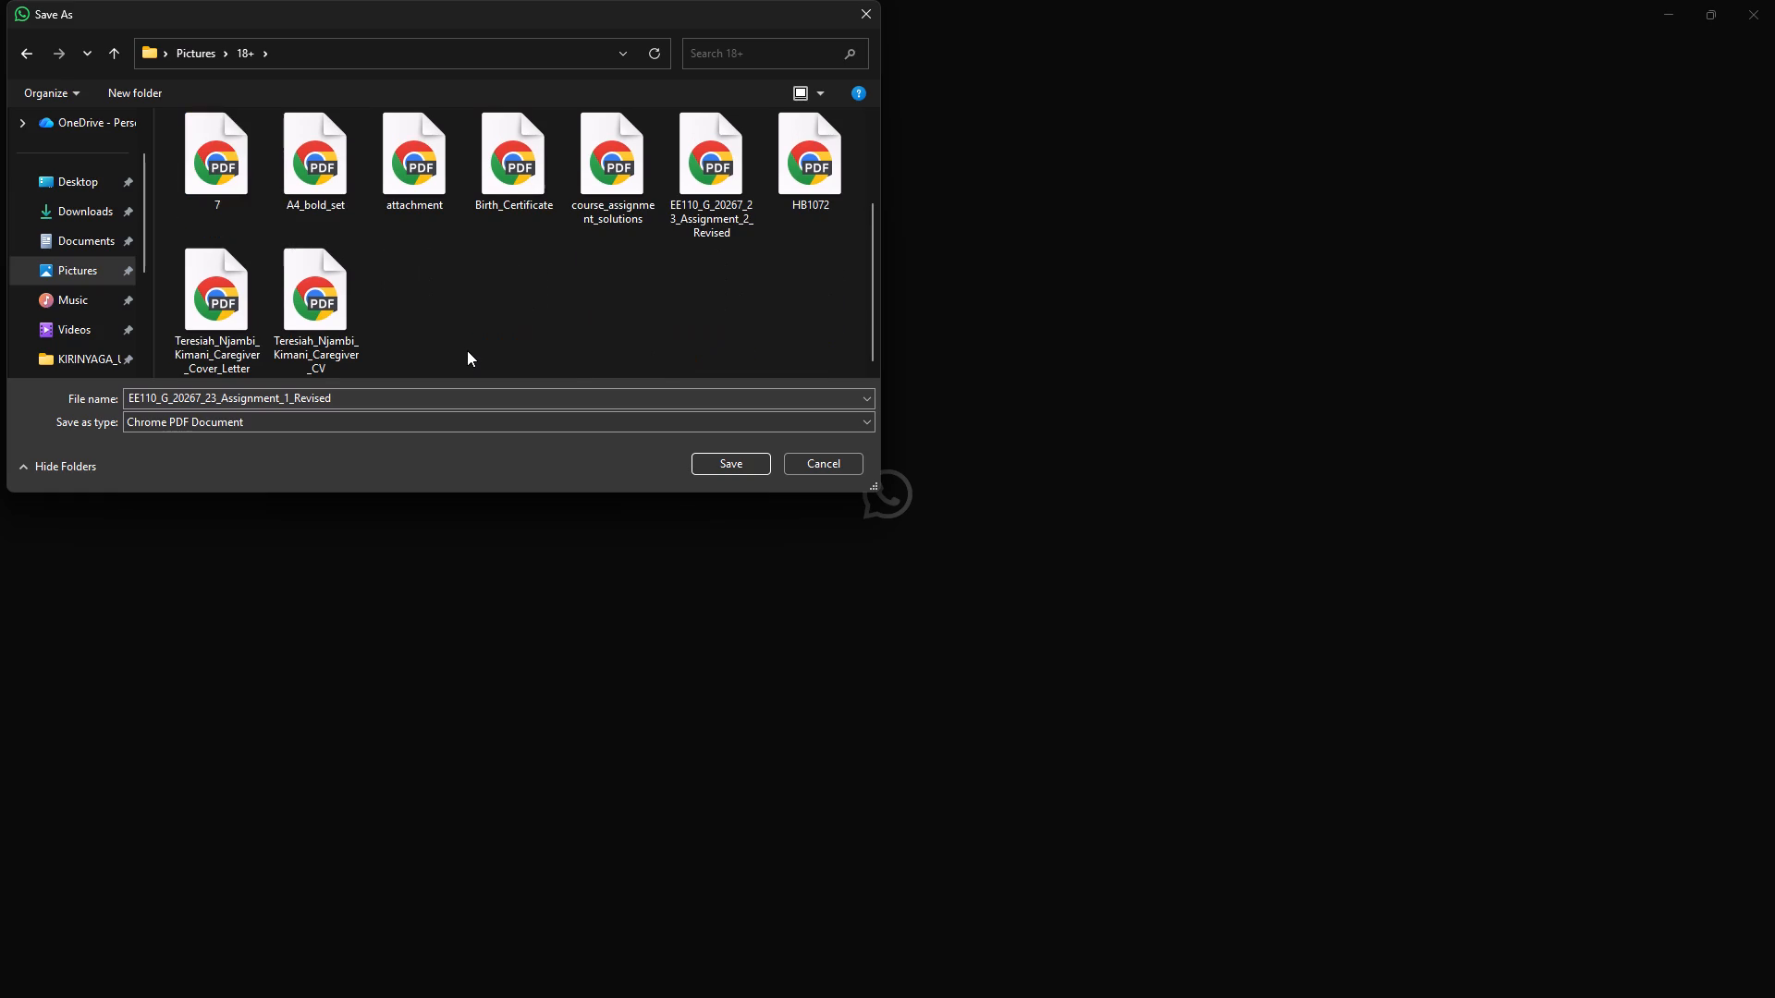
{"action": "scroll", "coordinate": [467, 350], "scroll_direction": "down", "scroll_amount": 2}
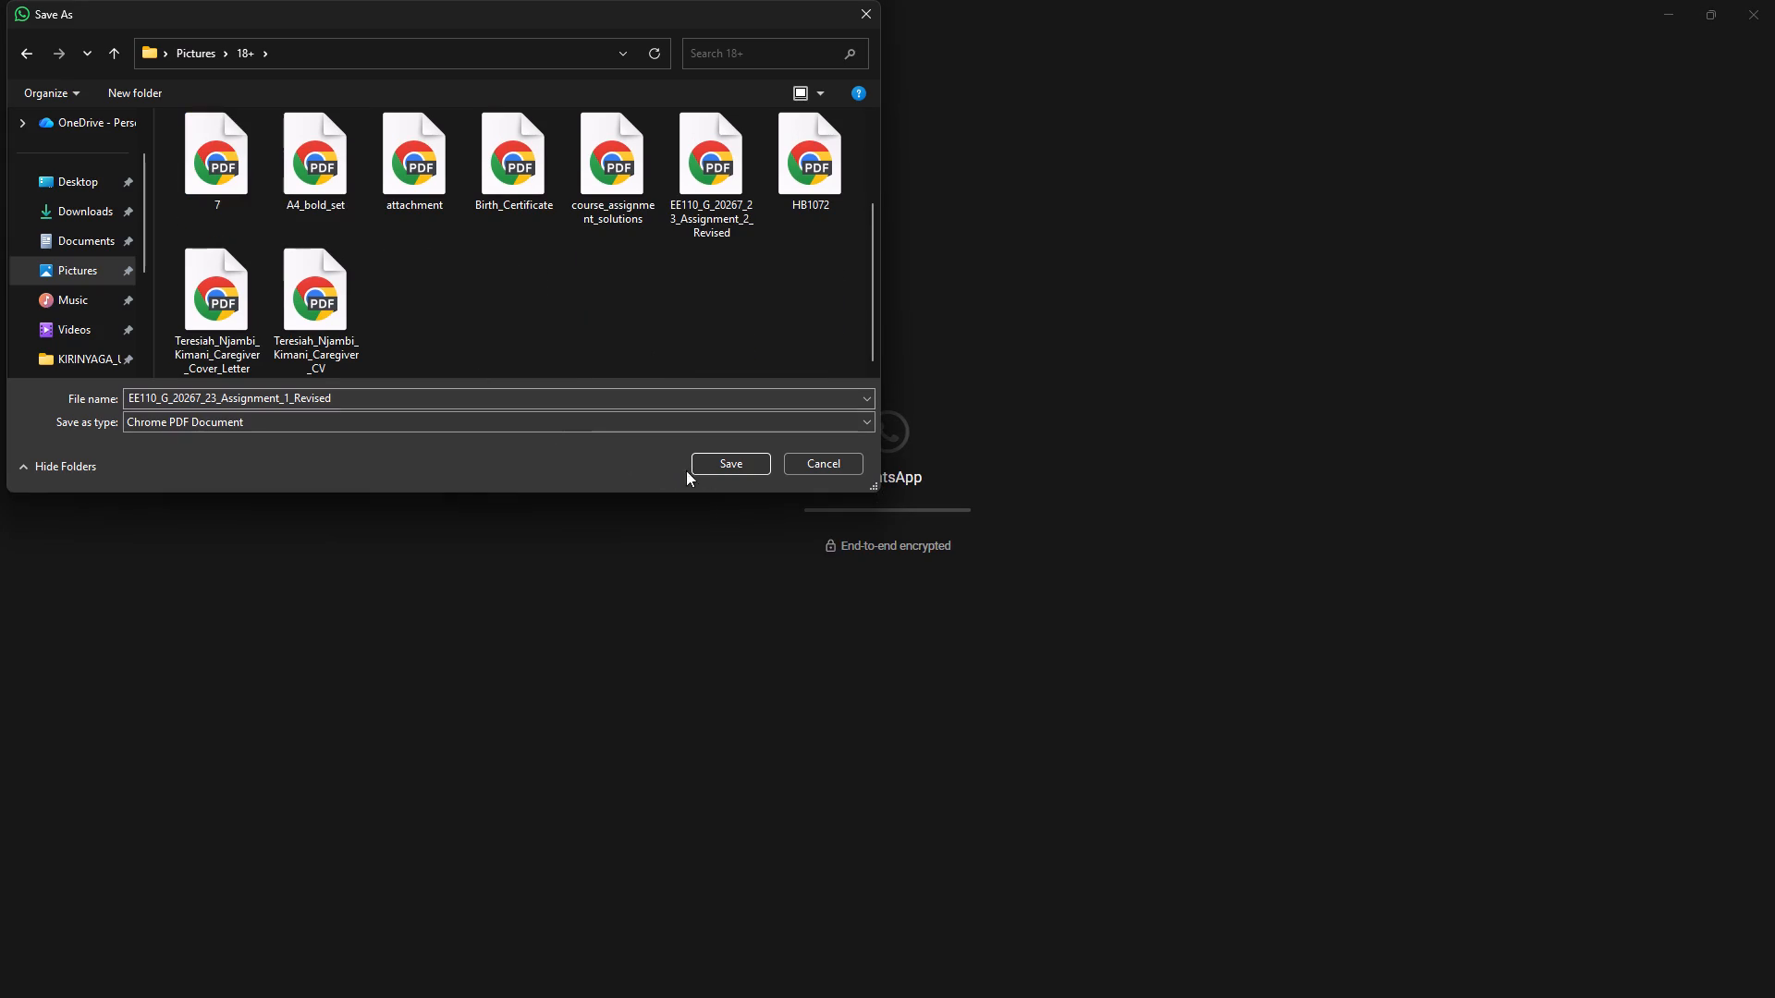
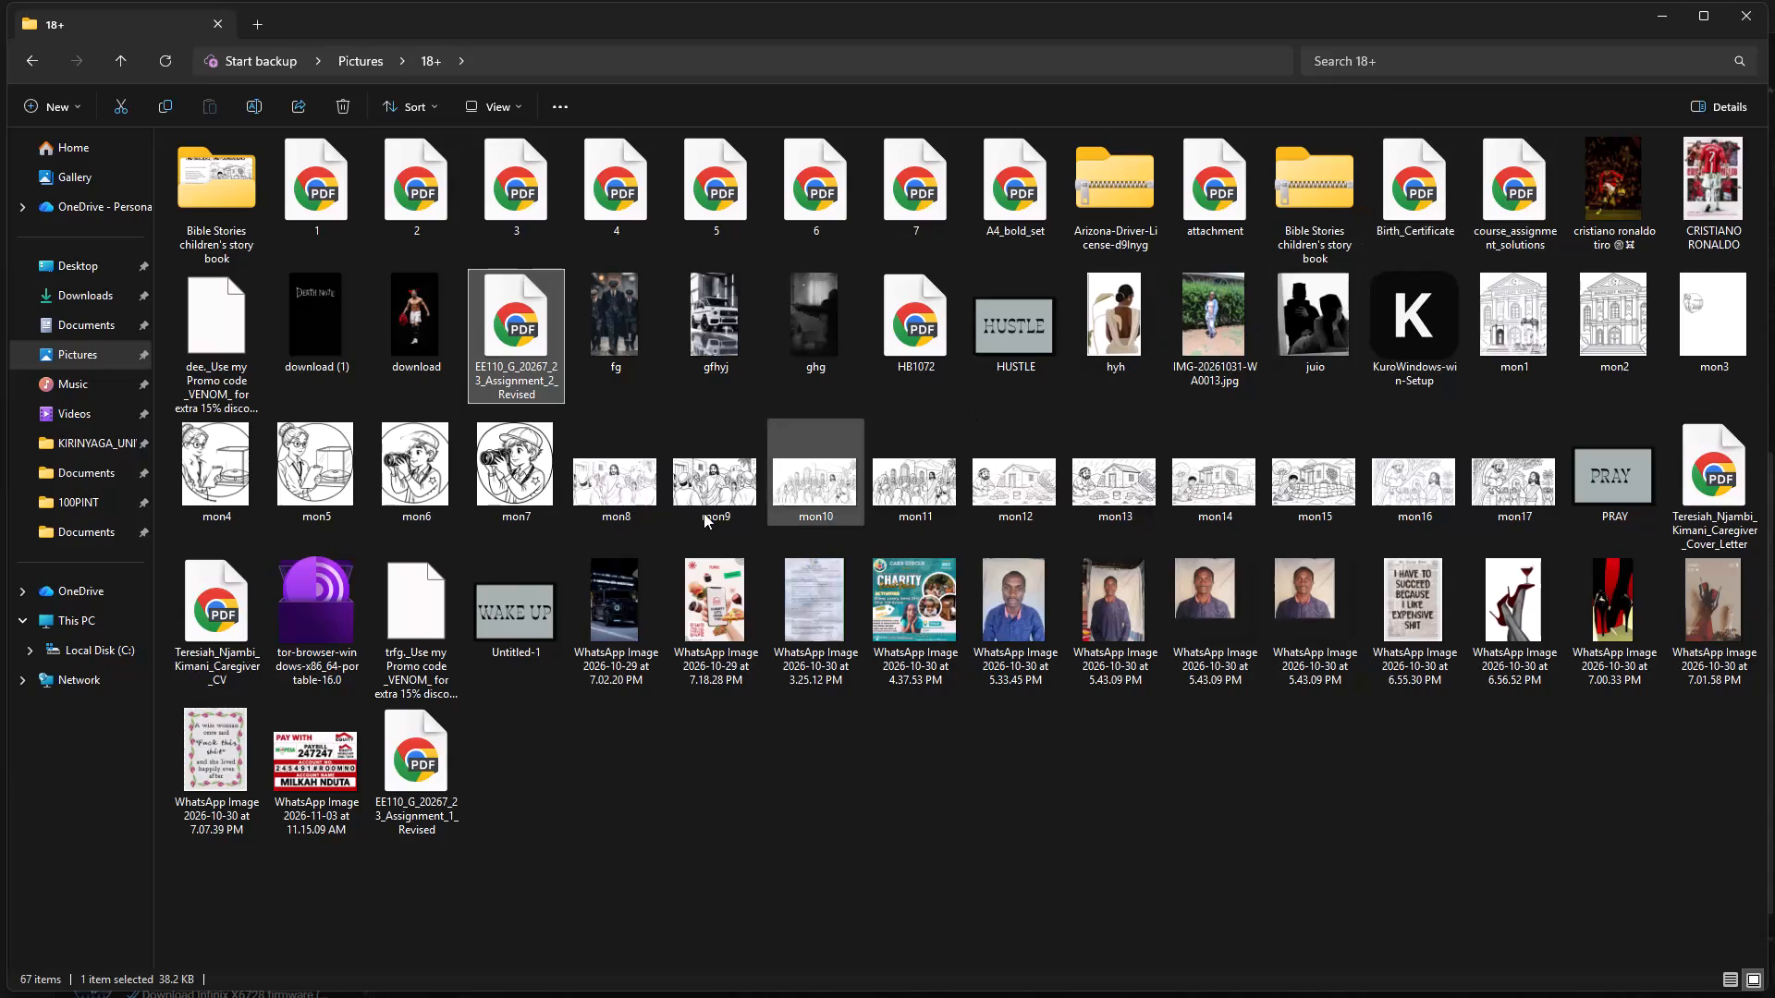
Open the EE110 Assignment 1 Revised PDF from the 18+ pictures folder in Chrome and bring up its print settings.
{"action": "left_click", "coordinate": [404, 777]}
{"action": "double_click", "coordinate": [404, 777]}
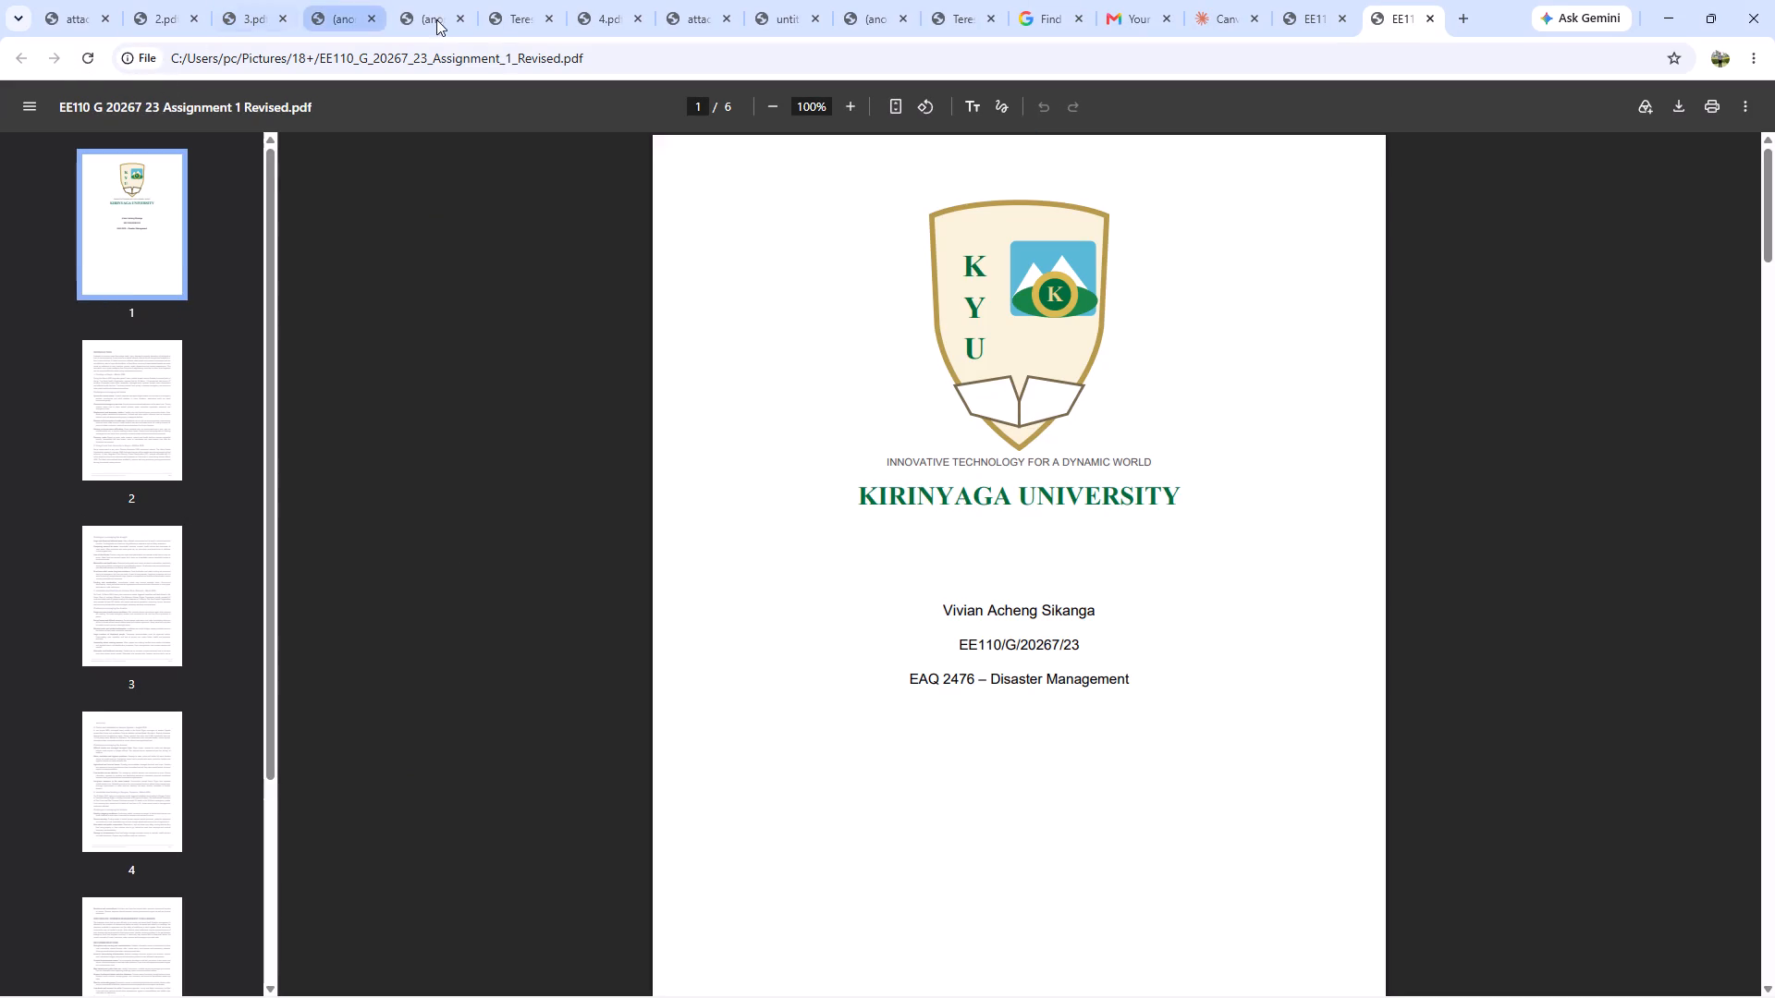
{"action": "left_click", "coordinate": [1698, 99]}
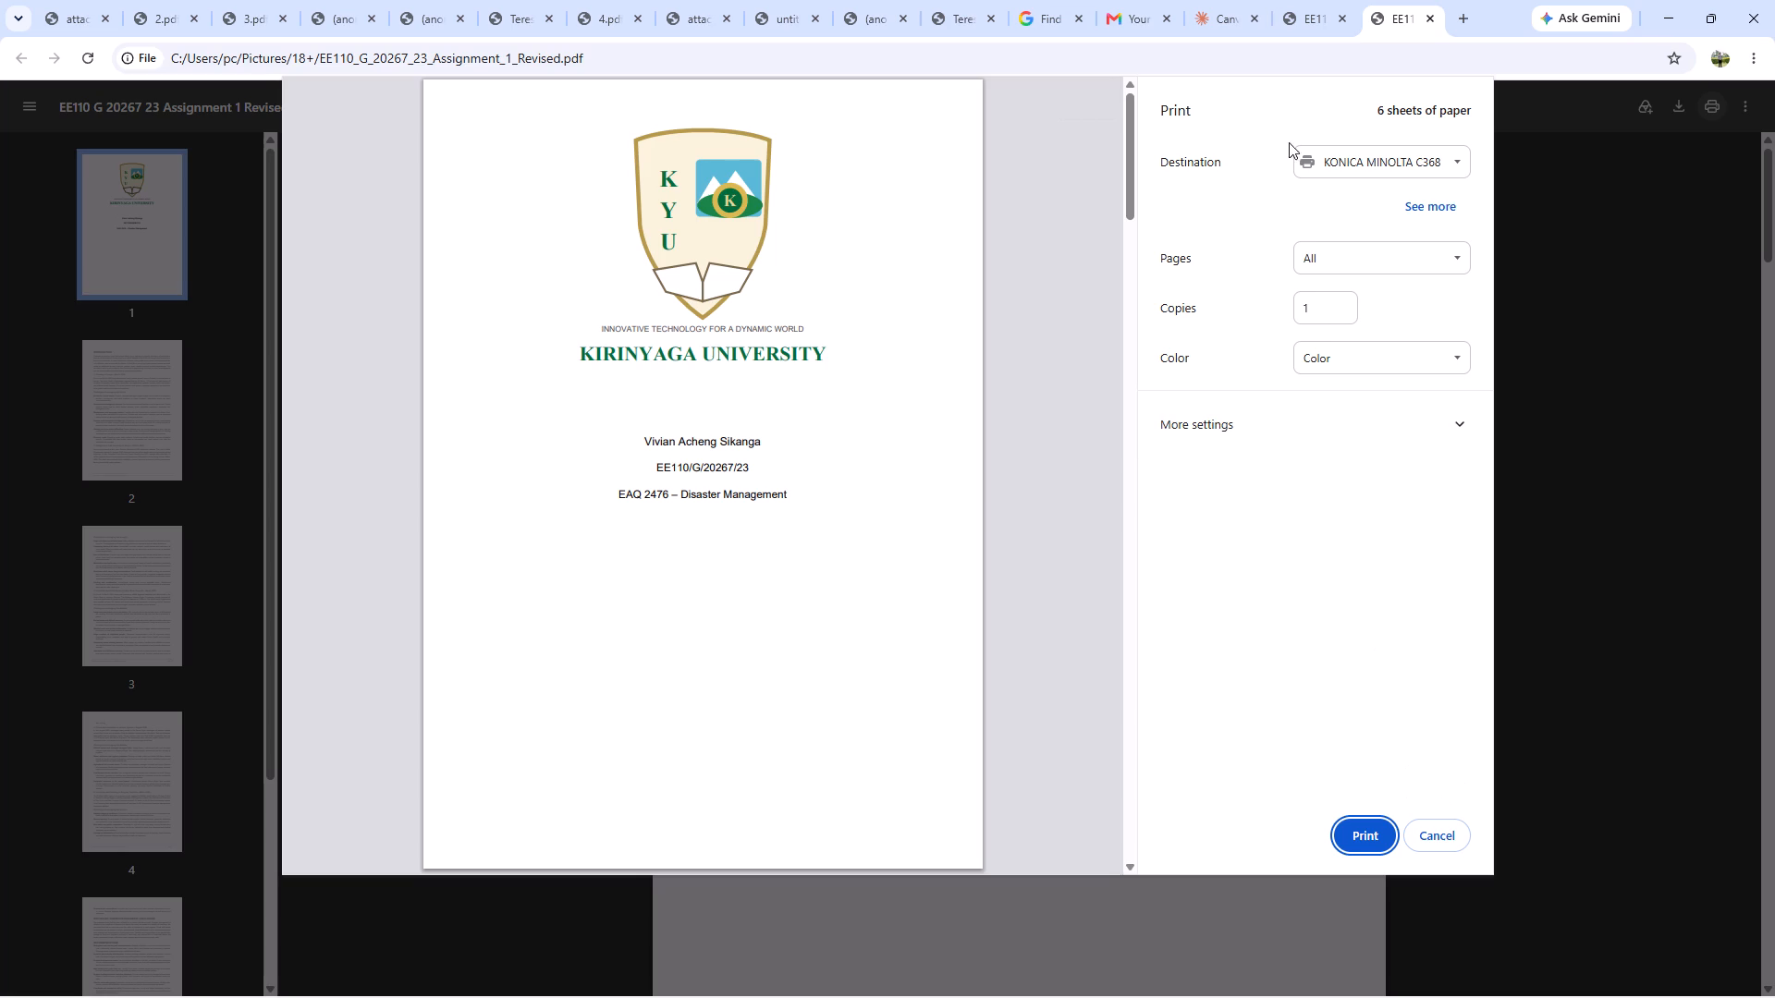
Print one single-sided A4 color copy of all pages of the Disaster Management Assignment 1 Revised PDF on the KONICA MINOLTA C368.
{"action": "left_click", "coordinate": [1445, 445]}
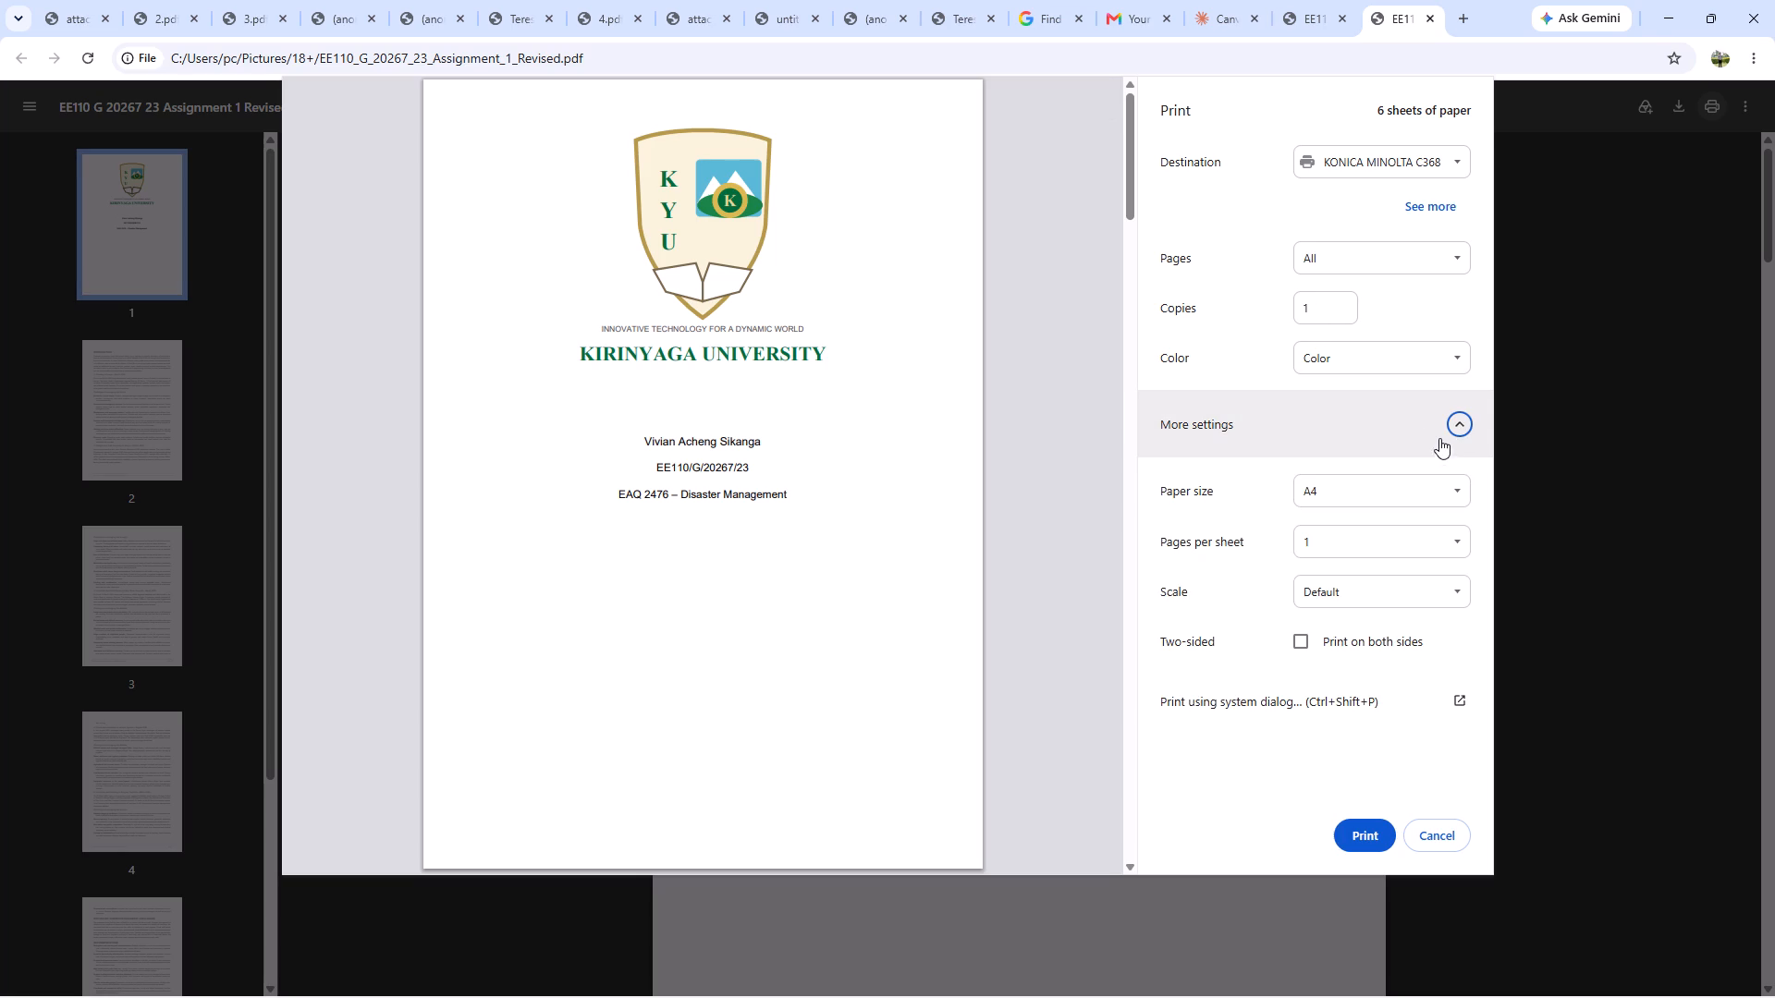
{"action": "left_click", "coordinate": [1355, 831]}
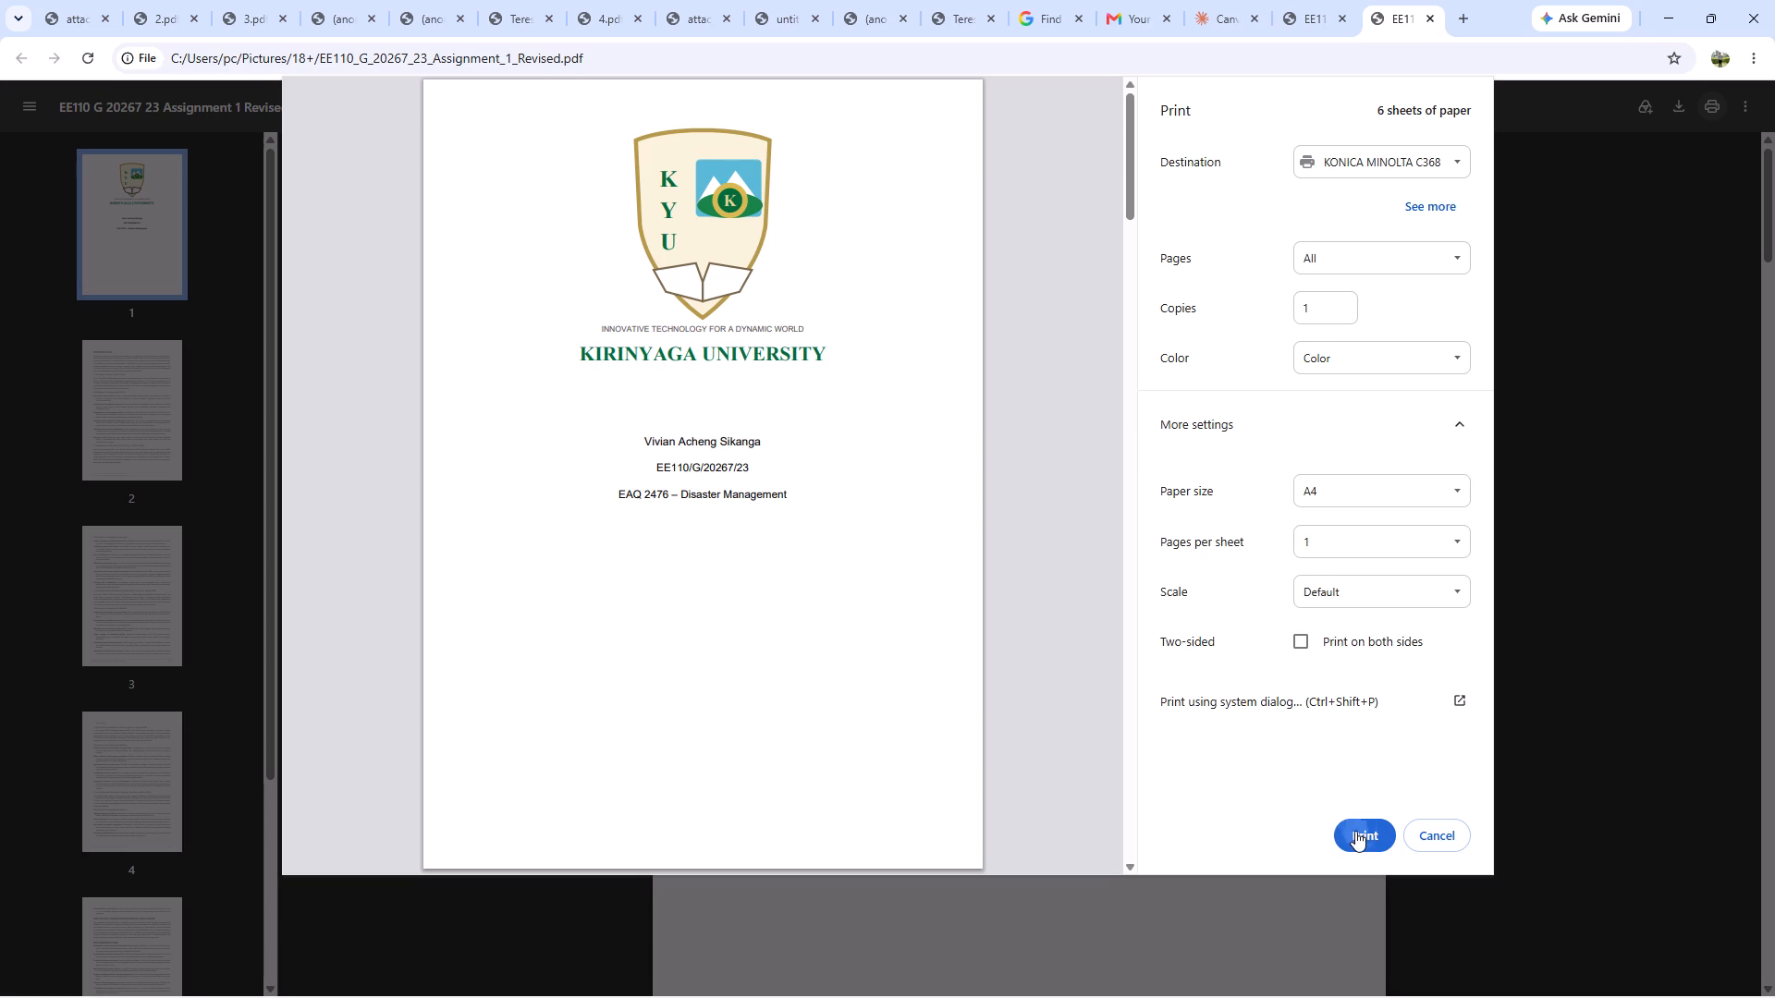
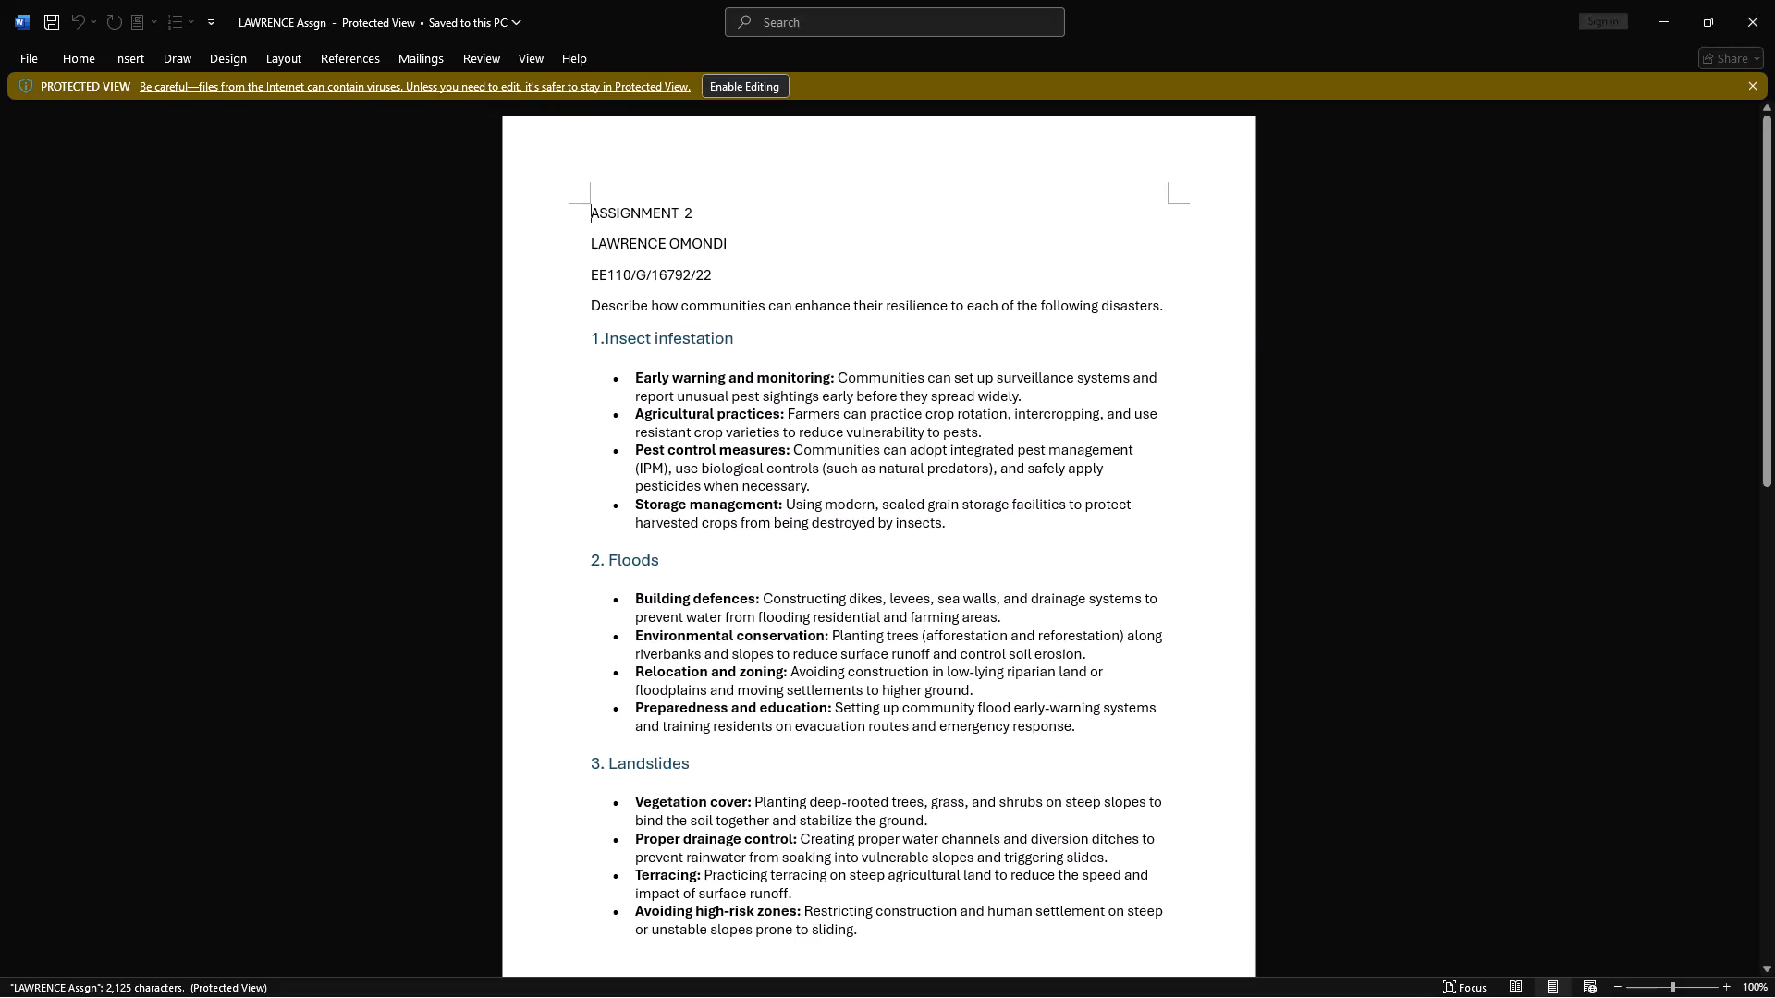
Enable editing of the Assignment 2 document and print one single-sided copy of all its pages on the KONICA MINOLTA C368Series.
{"action": "left_click", "coordinate": [732, 88]}
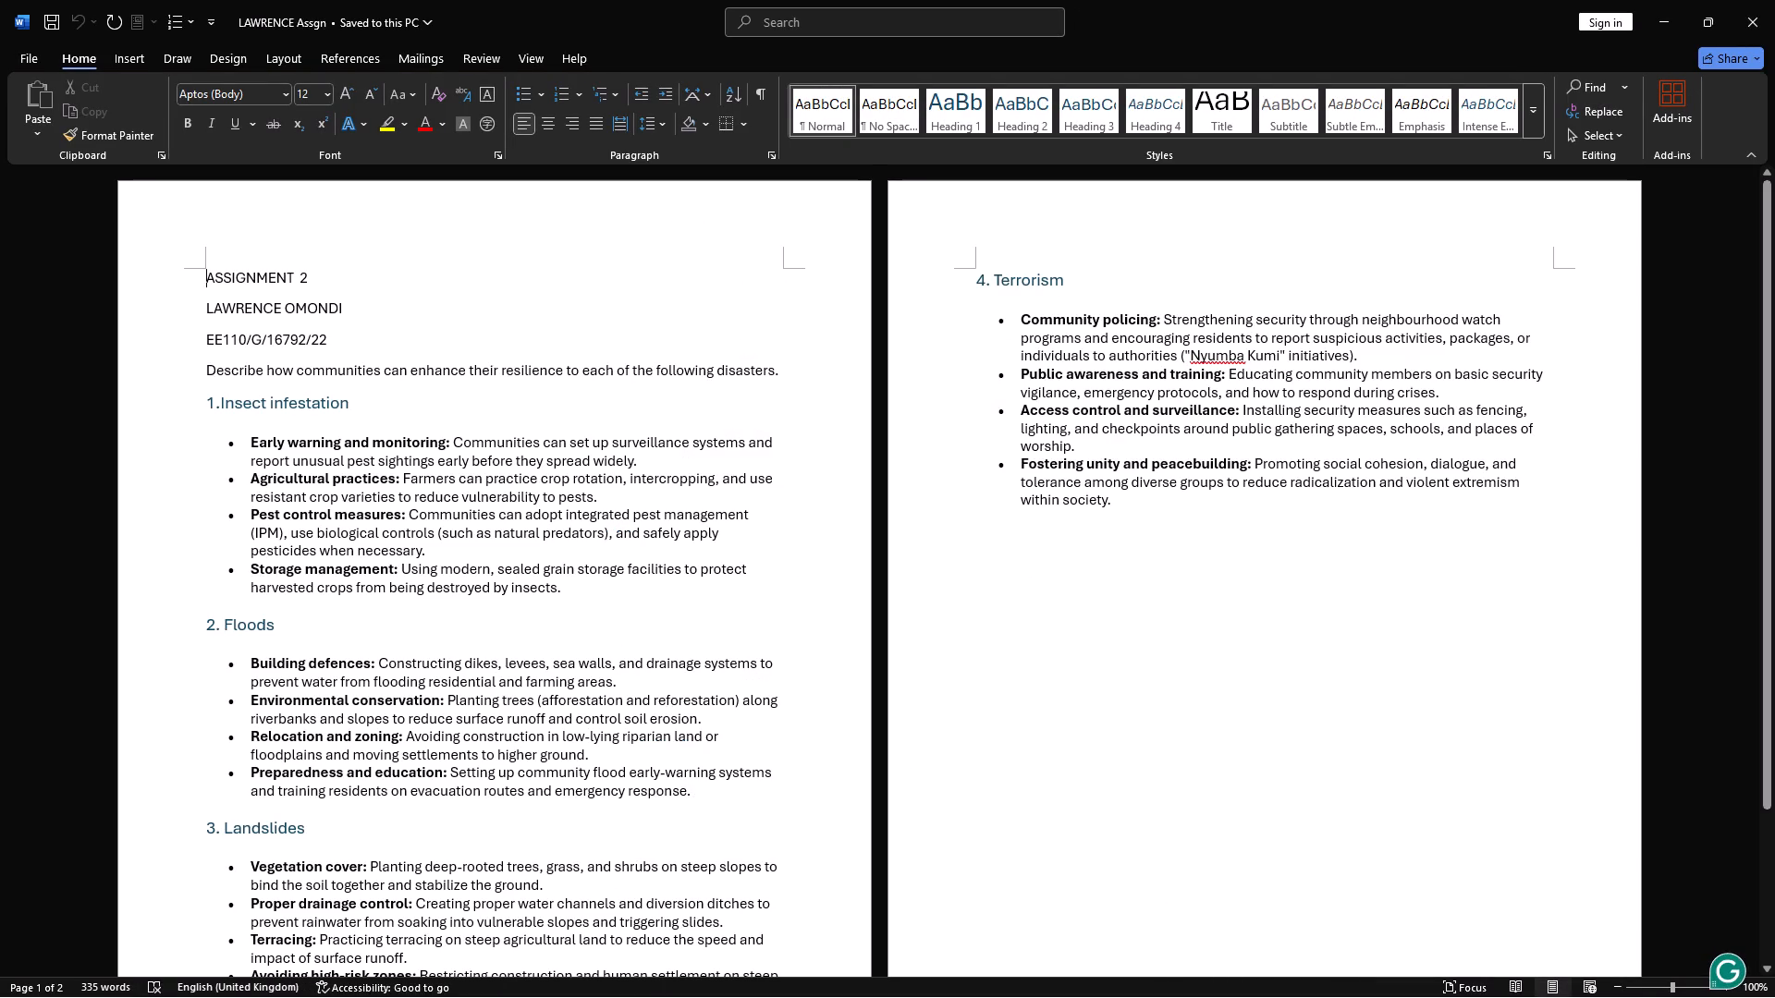
{"action": "scroll", "coordinate": [449, 526], "scroll_direction": "down", "scroll_amount": 6}
{"action": "scroll", "coordinate": [451, 529], "scroll_direction": "up", "scroll_amount": 5}
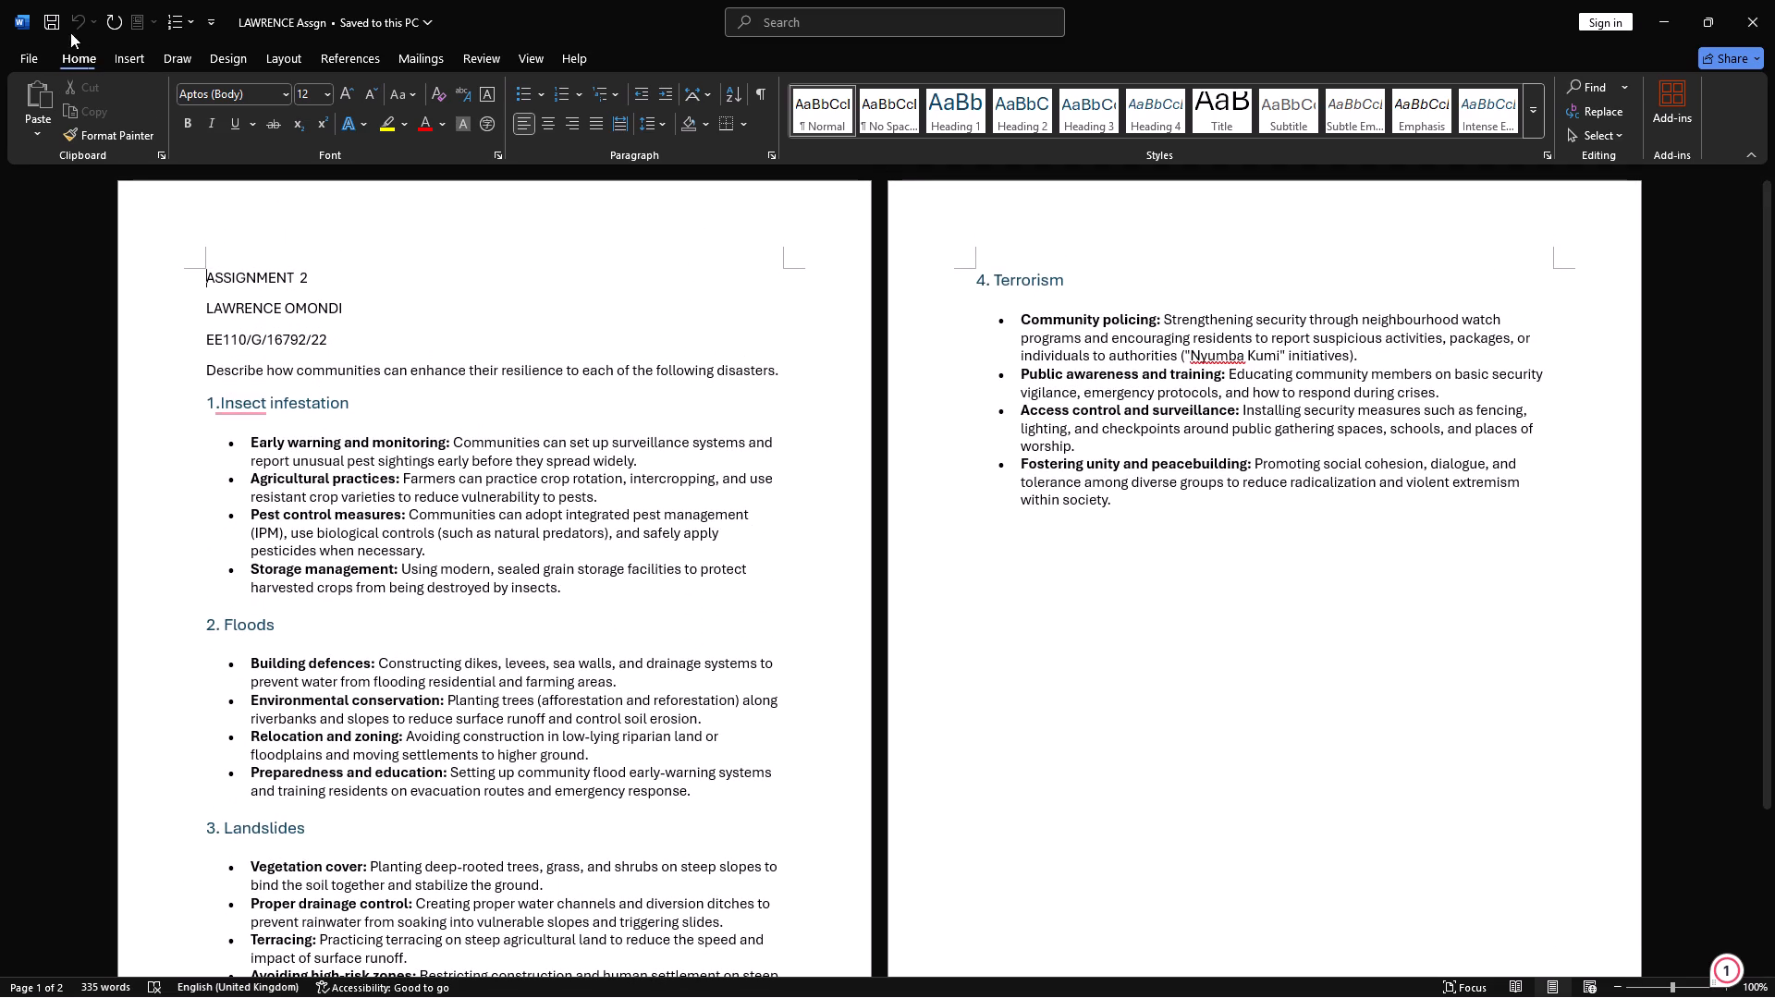
{"action": "left_click", "coordinate": [27, 59]}
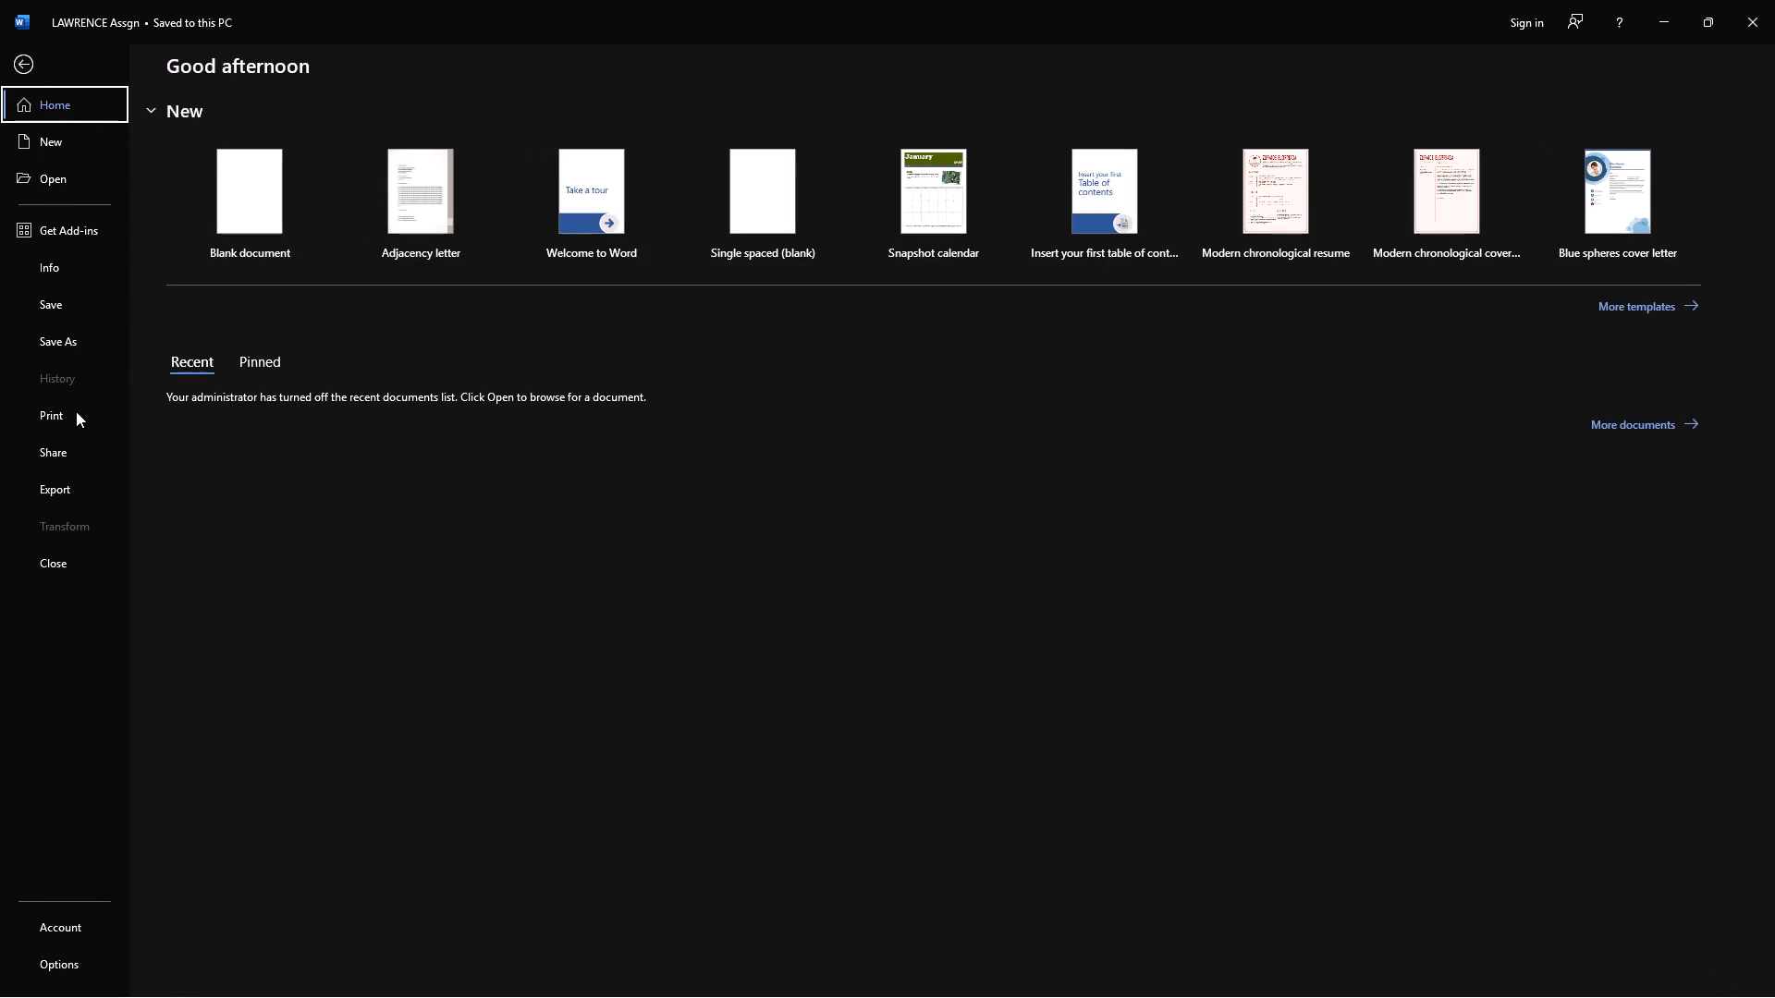
{"action": "left_click", "coordinate": [76, 418]}
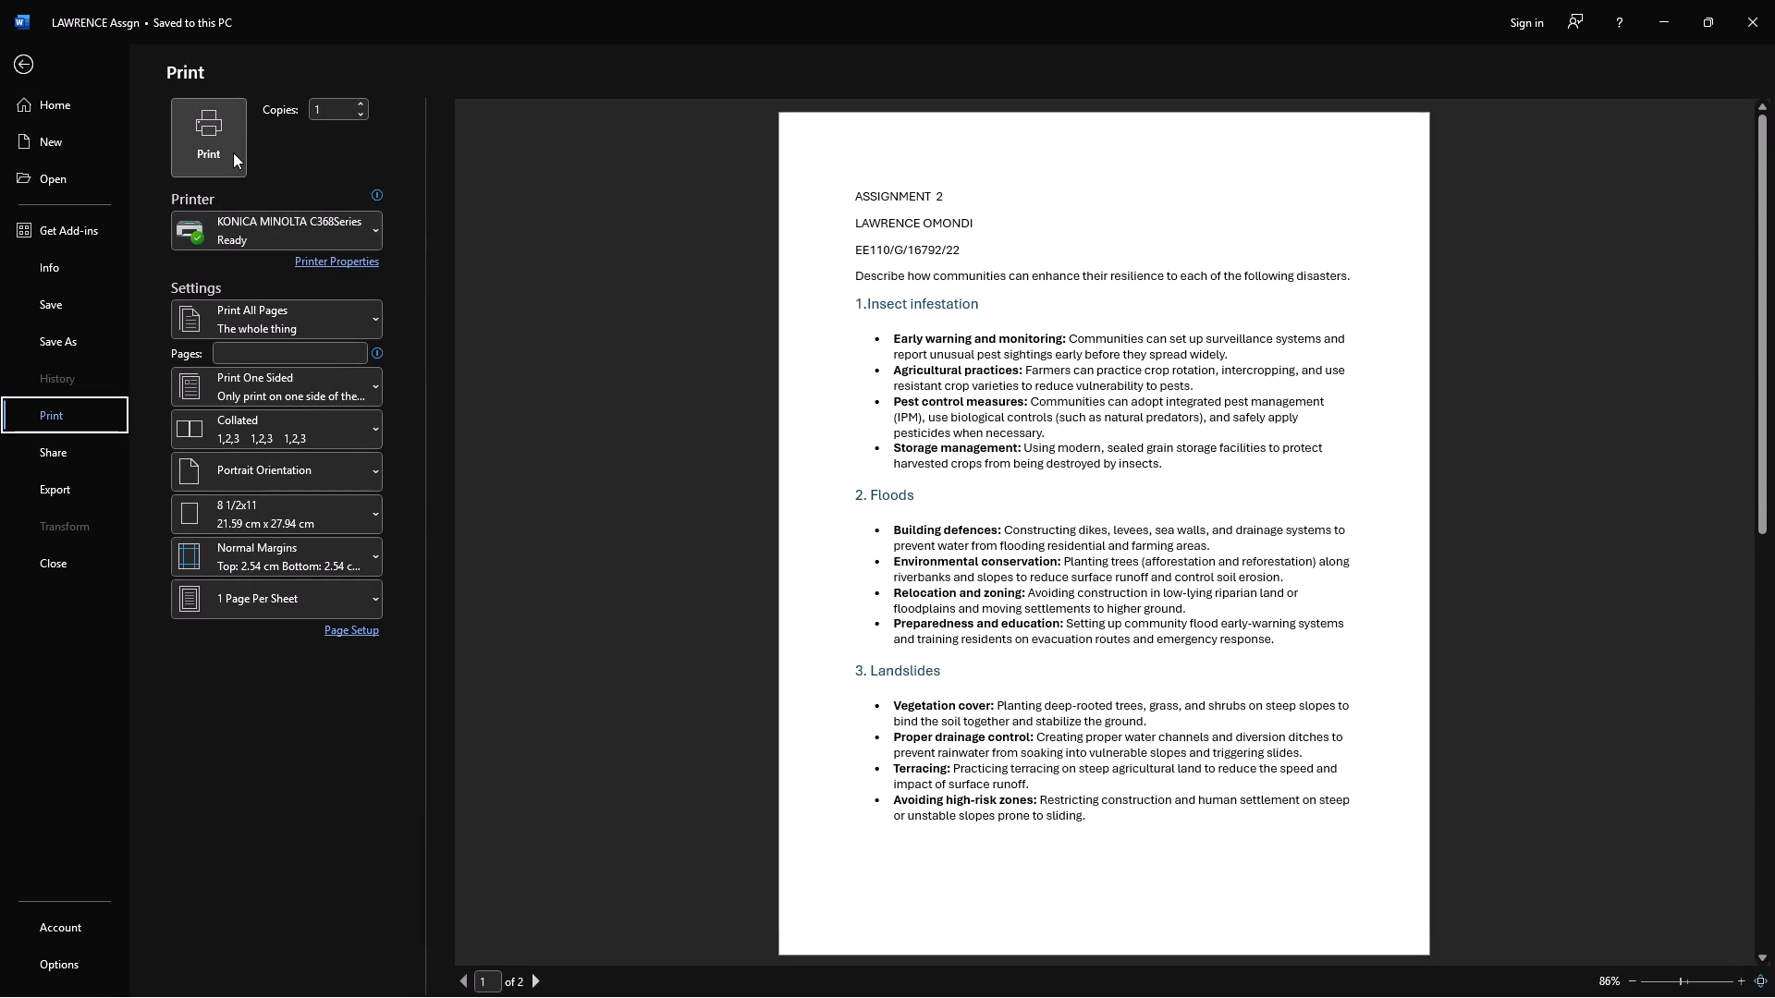
{"action": "left_click", "coordinate": [233, 152]}
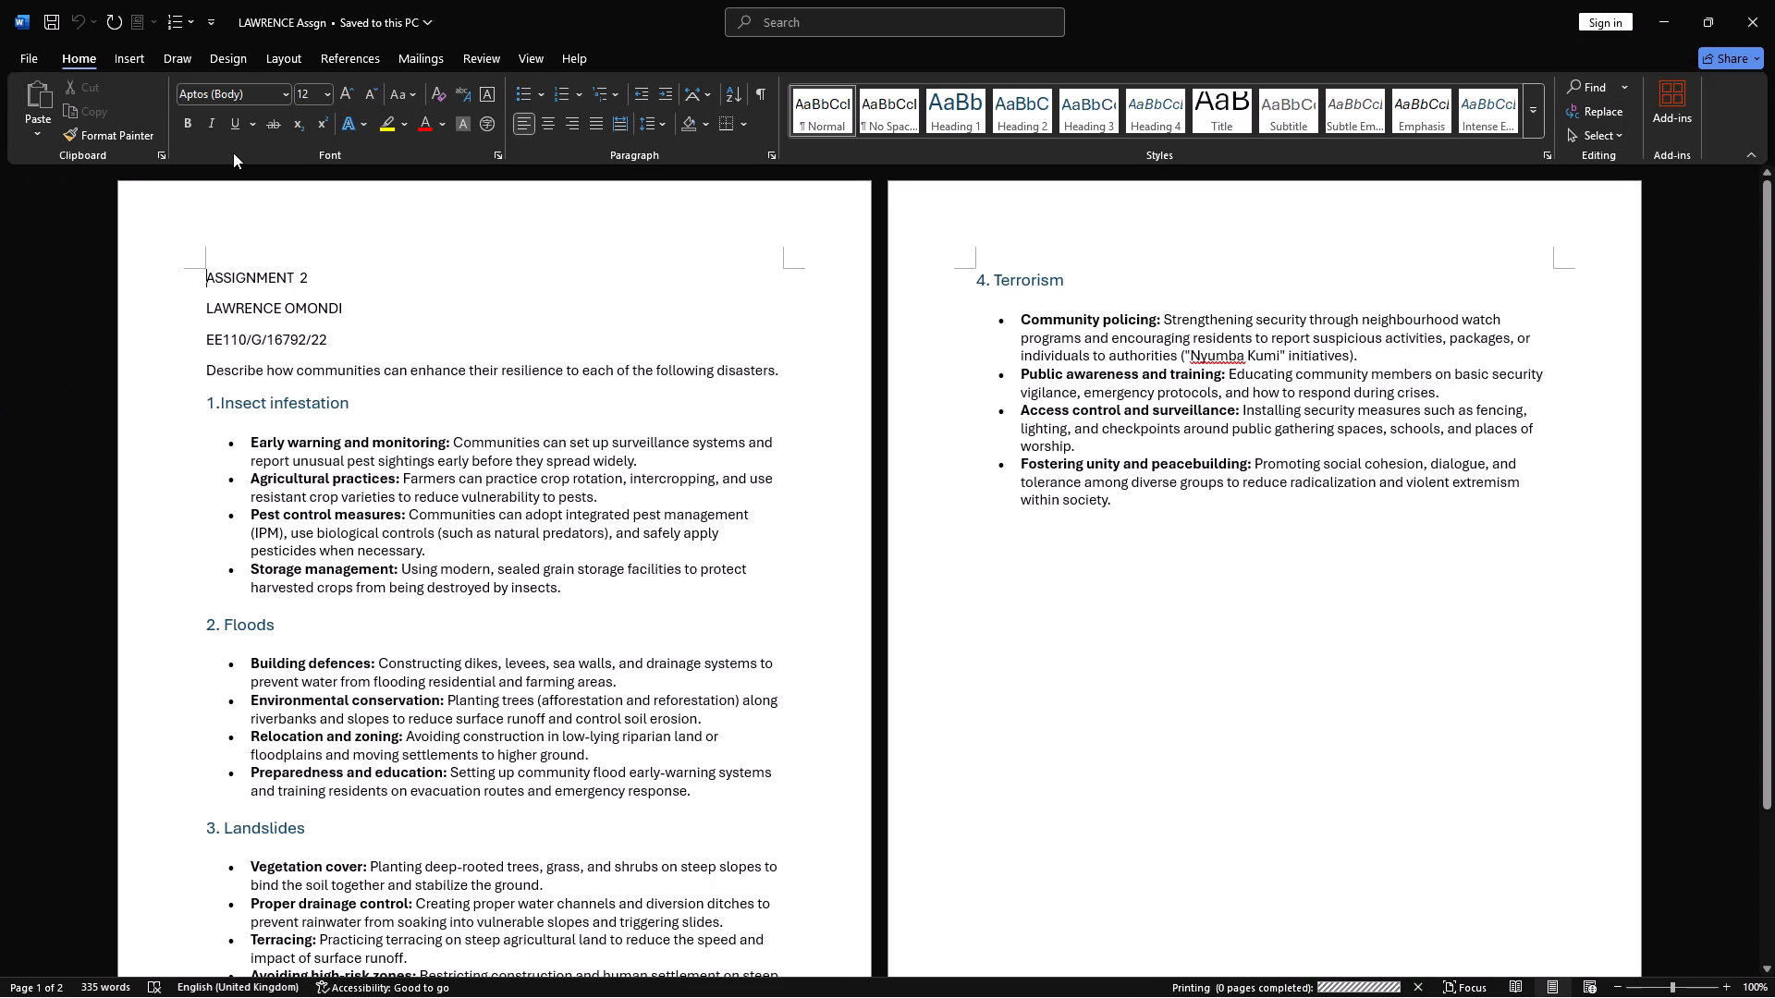
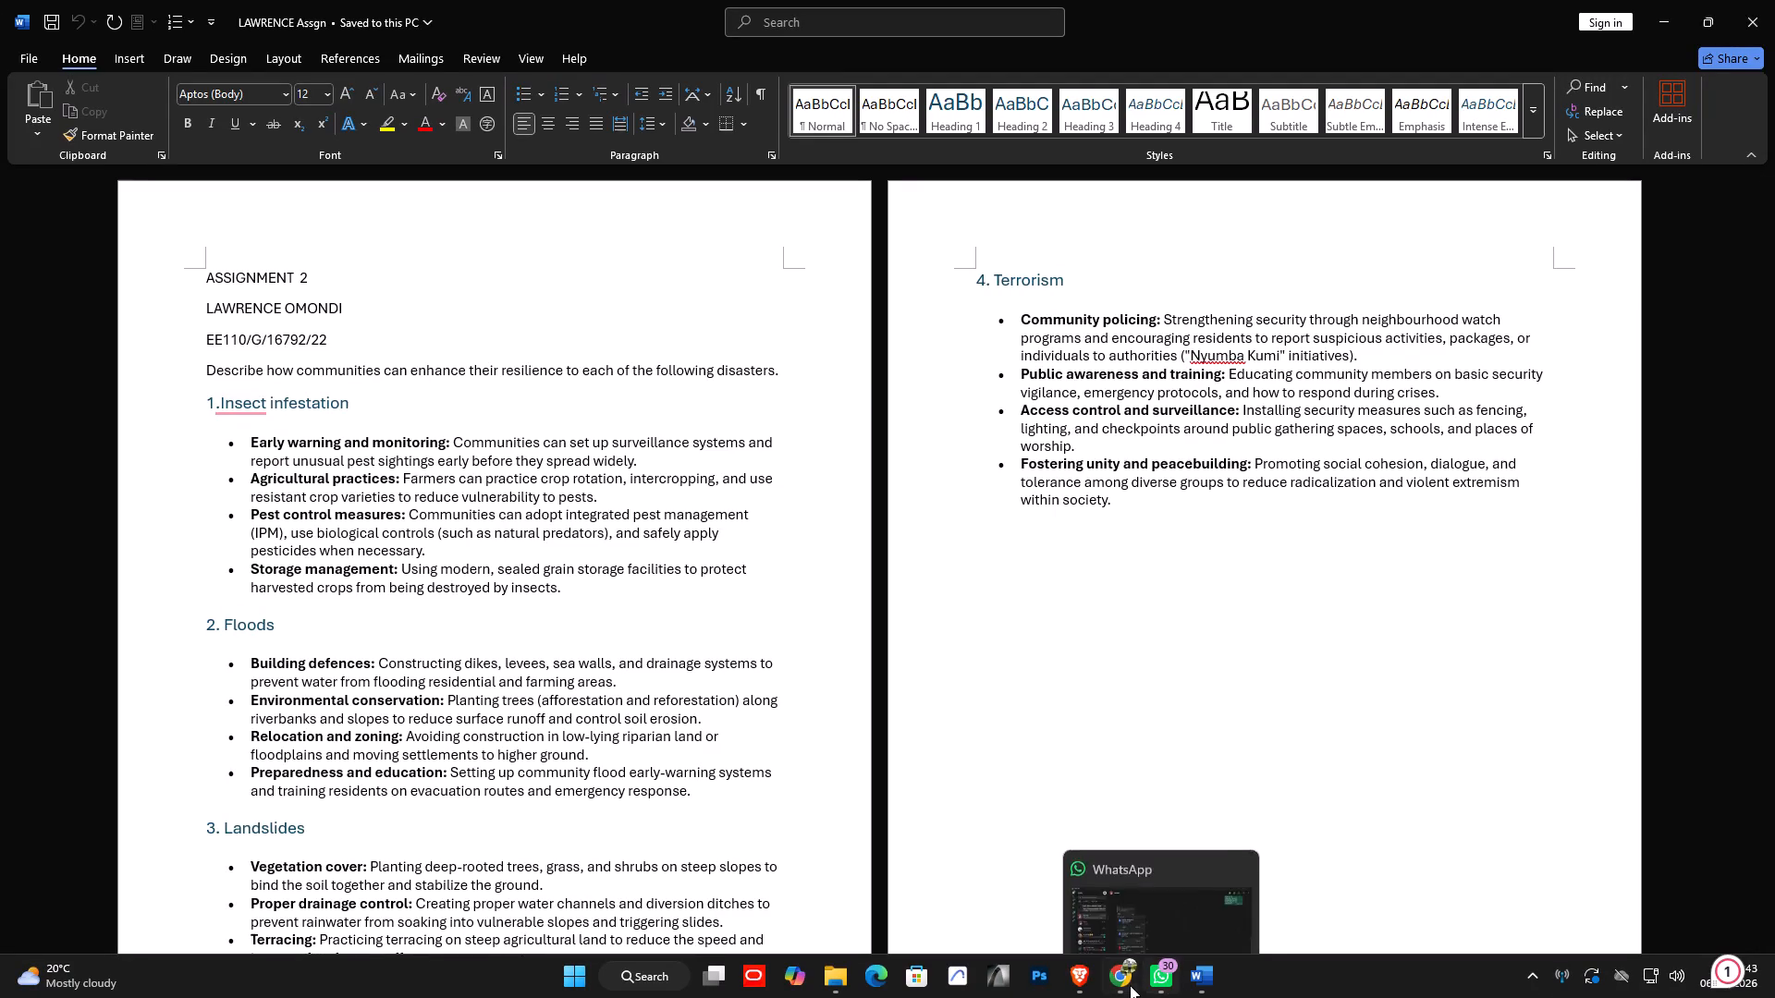
Switch to Chrome and print only page 2 of the Assignment 1 Revised PDF on the KONICA MINOLTA C368.
{"action": "left_click", "coordinate": [1130, 985]}
{"action": "scroll", "coordinate": [913, 621], "scroll_direction": "down", "scroll_amount": 2}
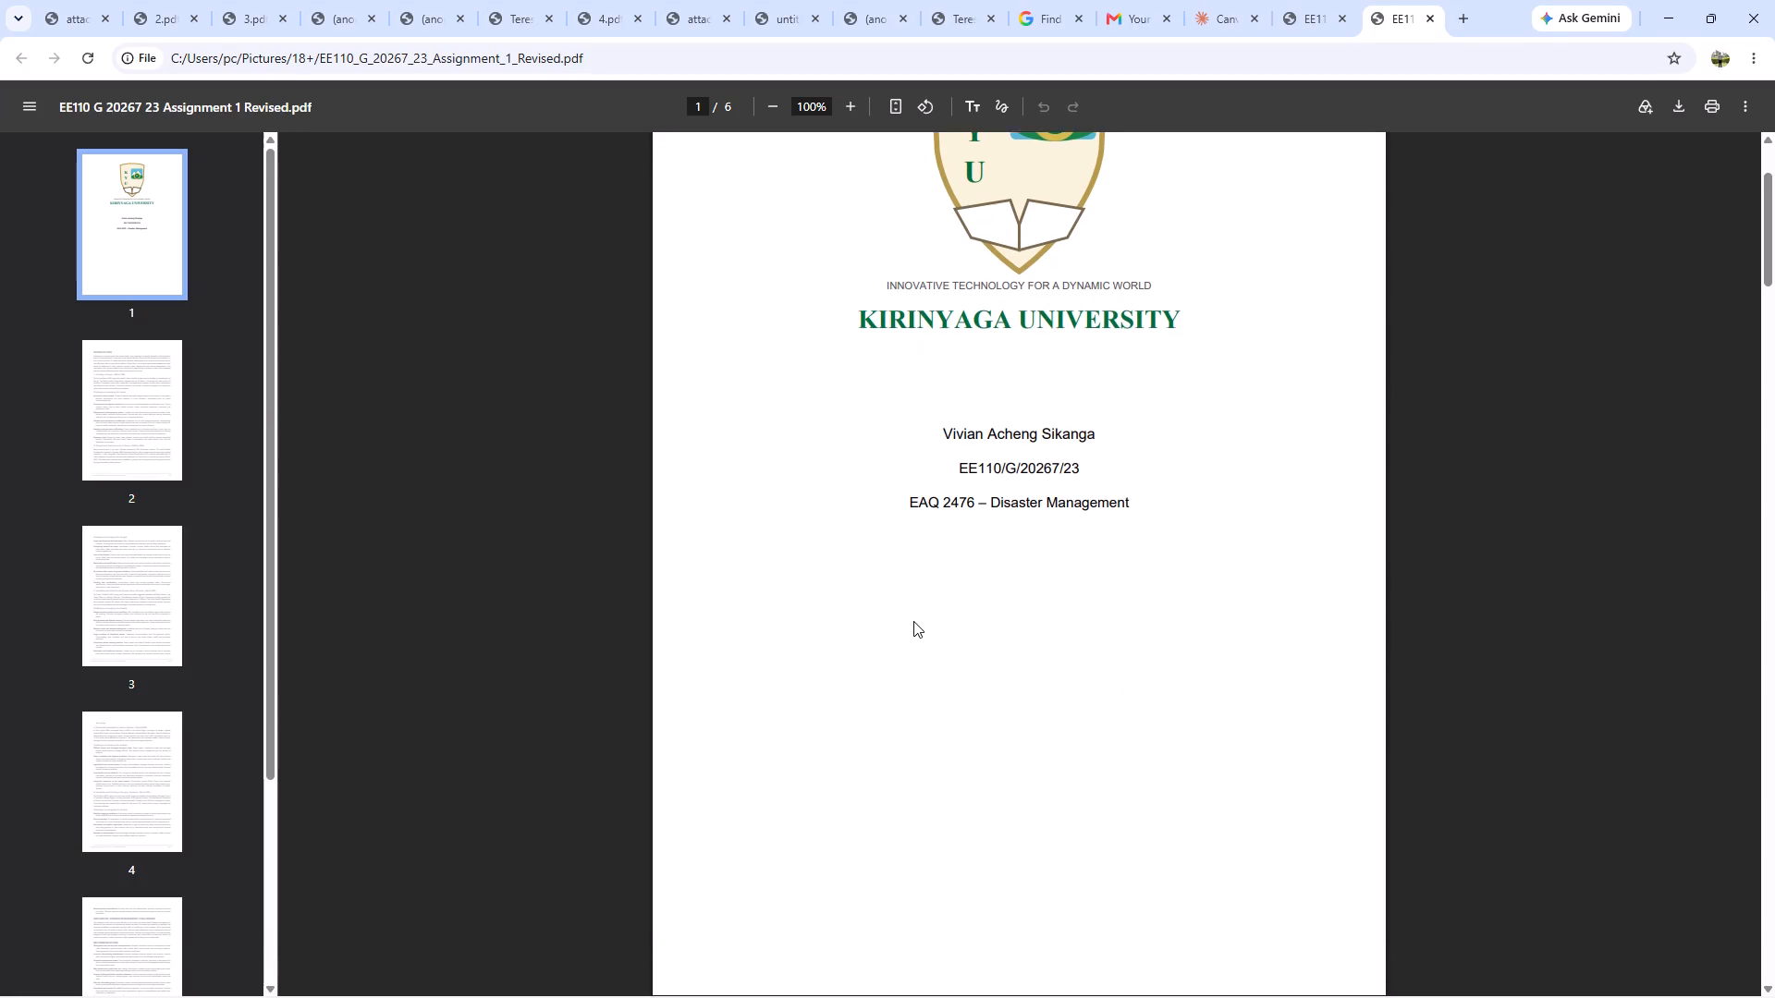
{"action": "scroll", "coordinate": [913, 621], "scroll_direction": "up", "scroll_amount": 3}
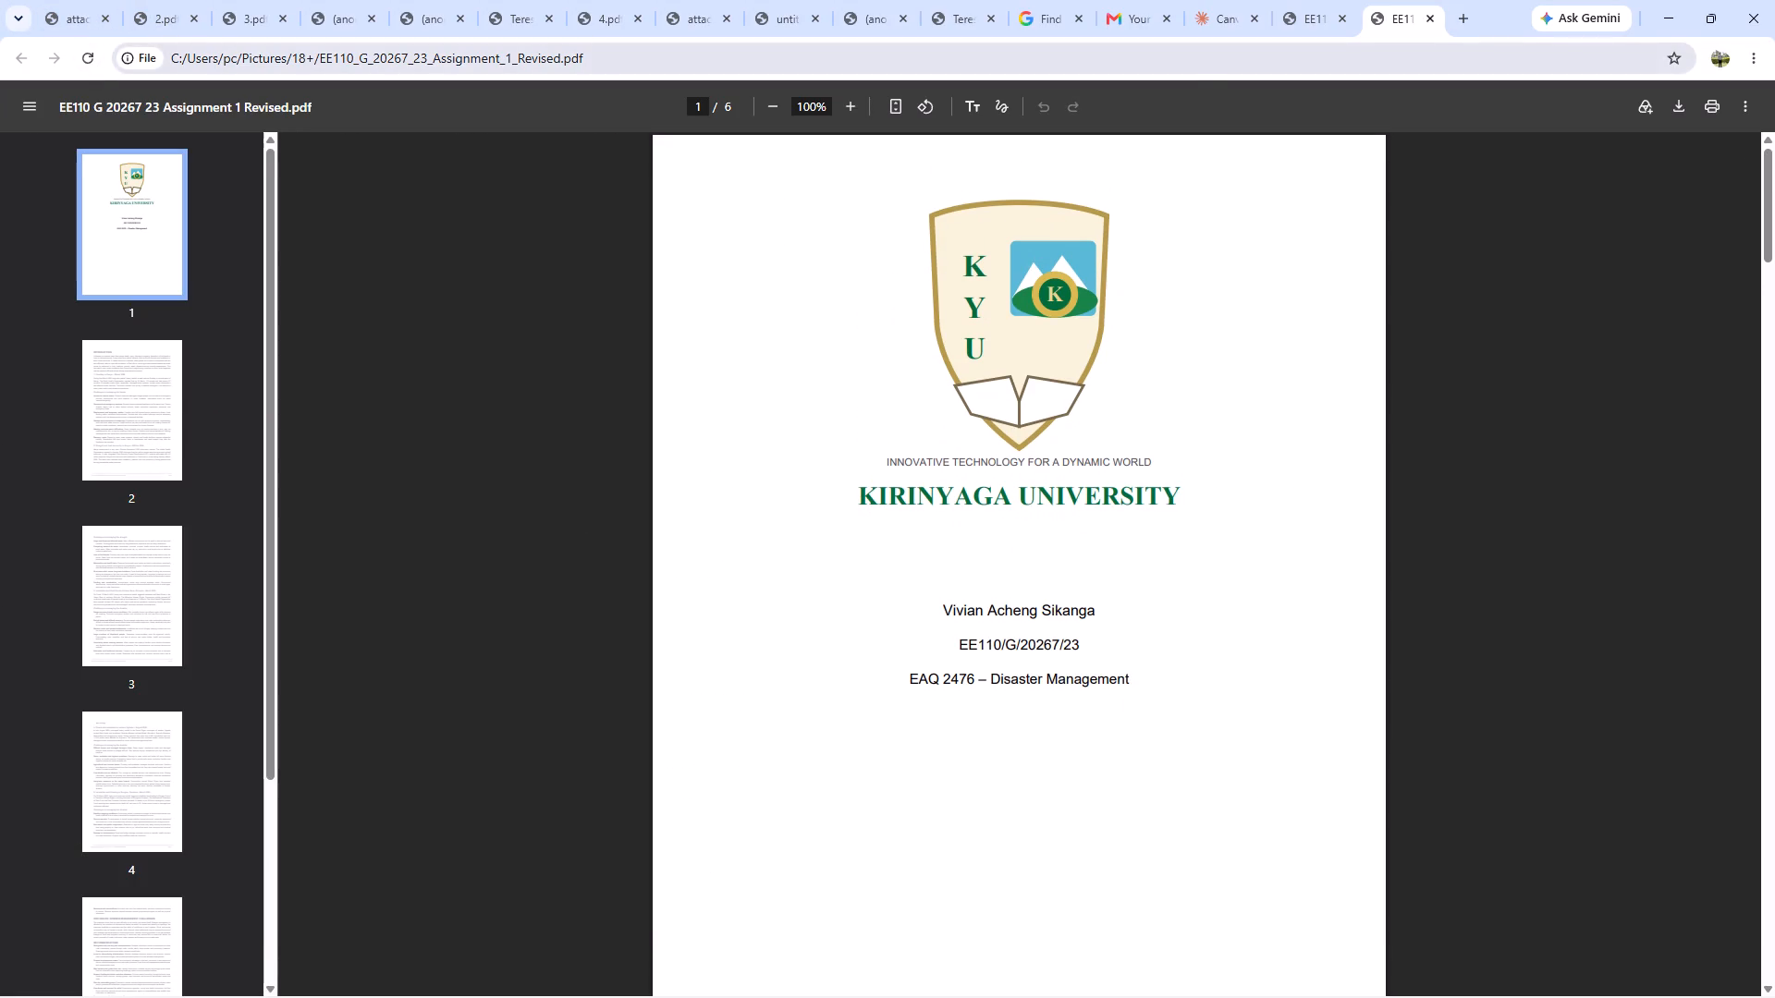
{"action": "left_click", "coordinate": [1710, 111]}
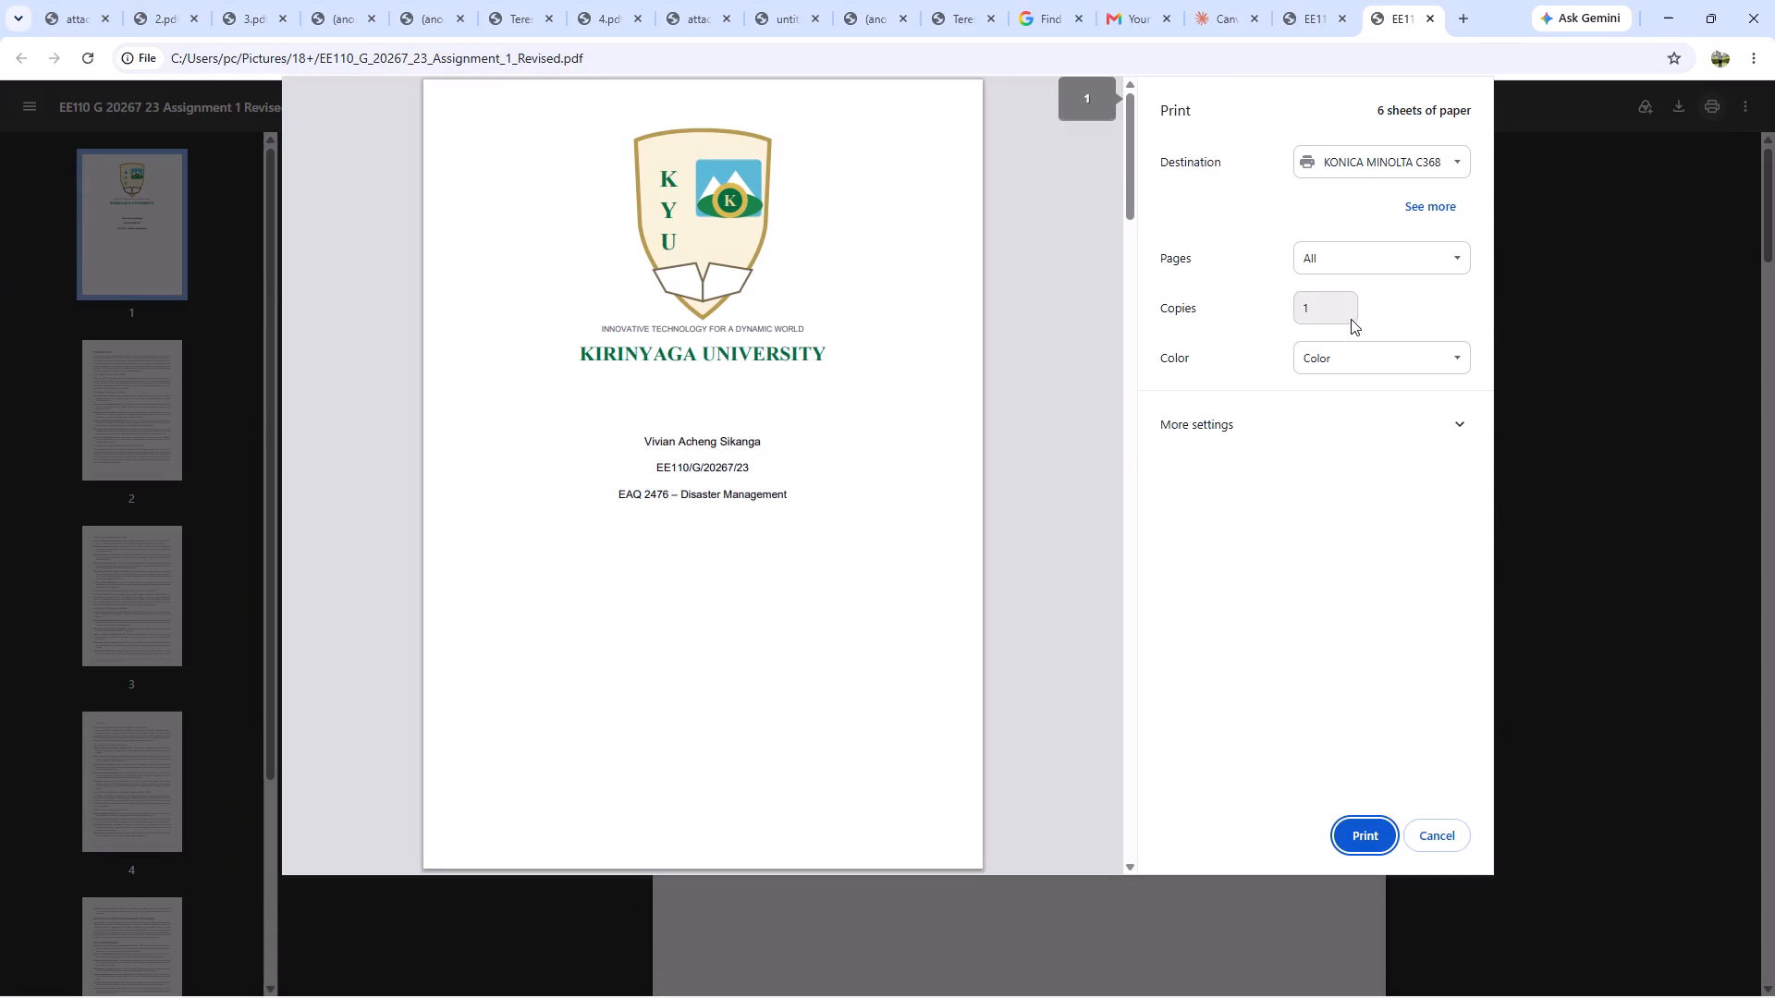
{"action": "left_click", "coordinate": [1448, 429]}
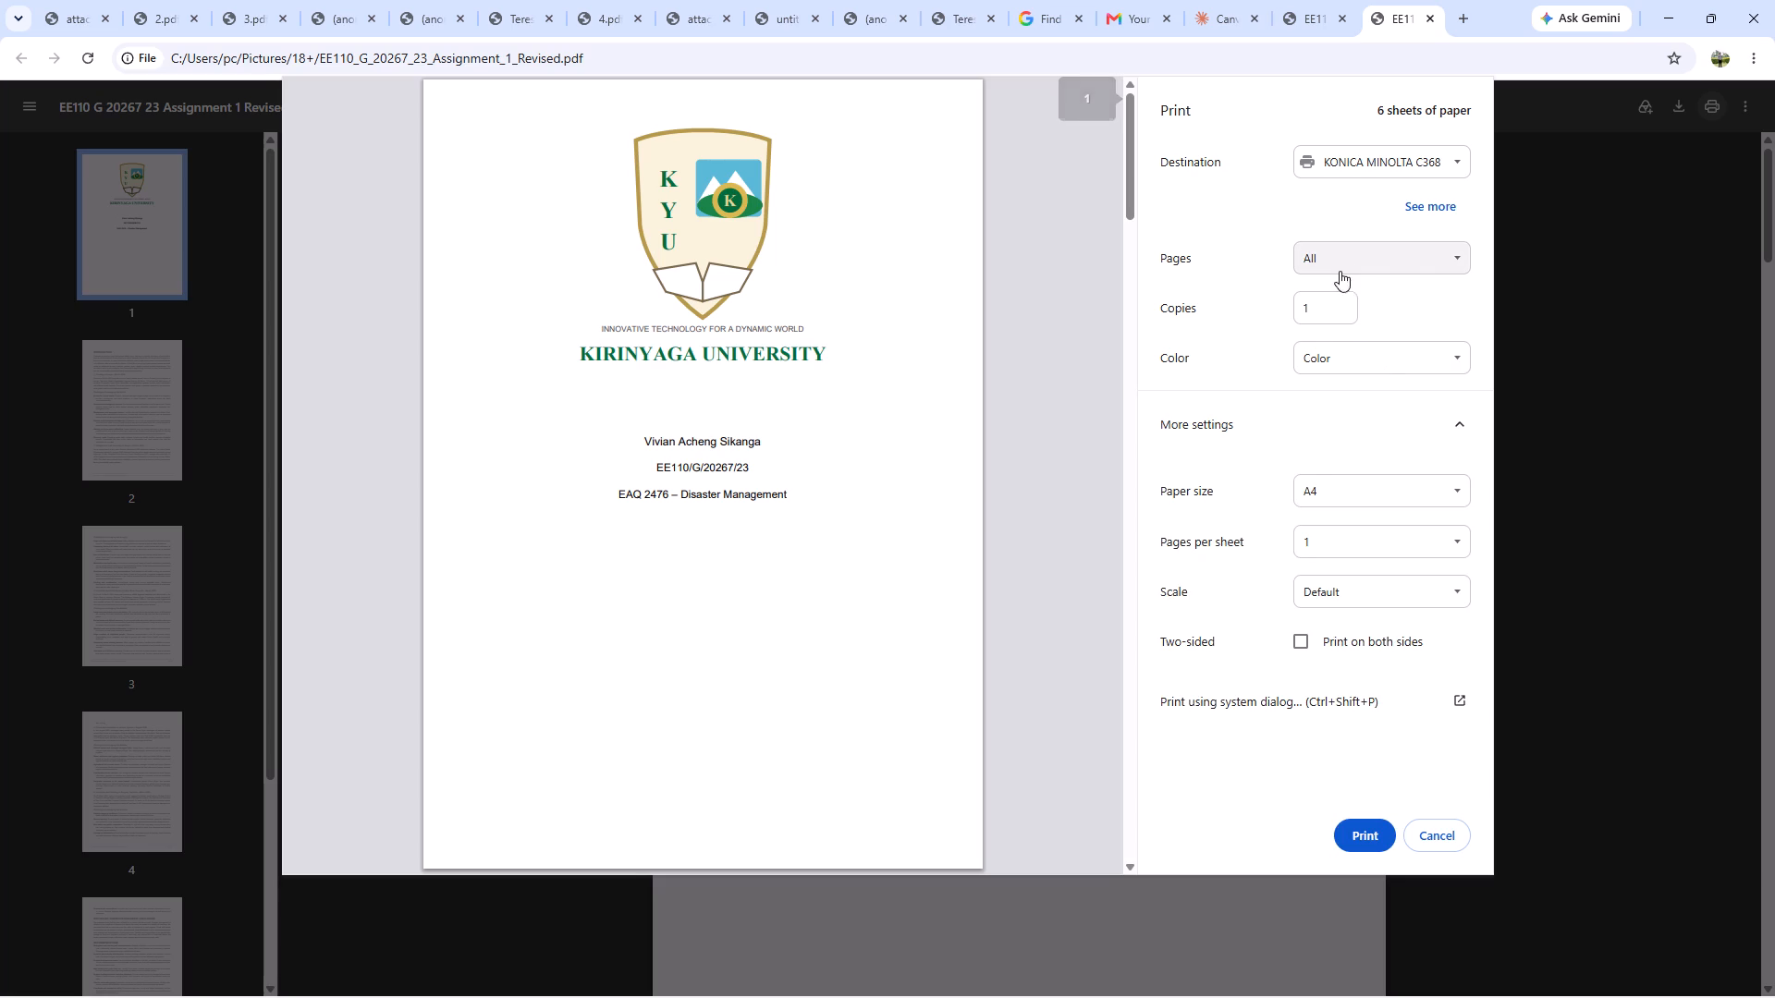
{"action": "left_click", "coordinate": [1420, 263]}
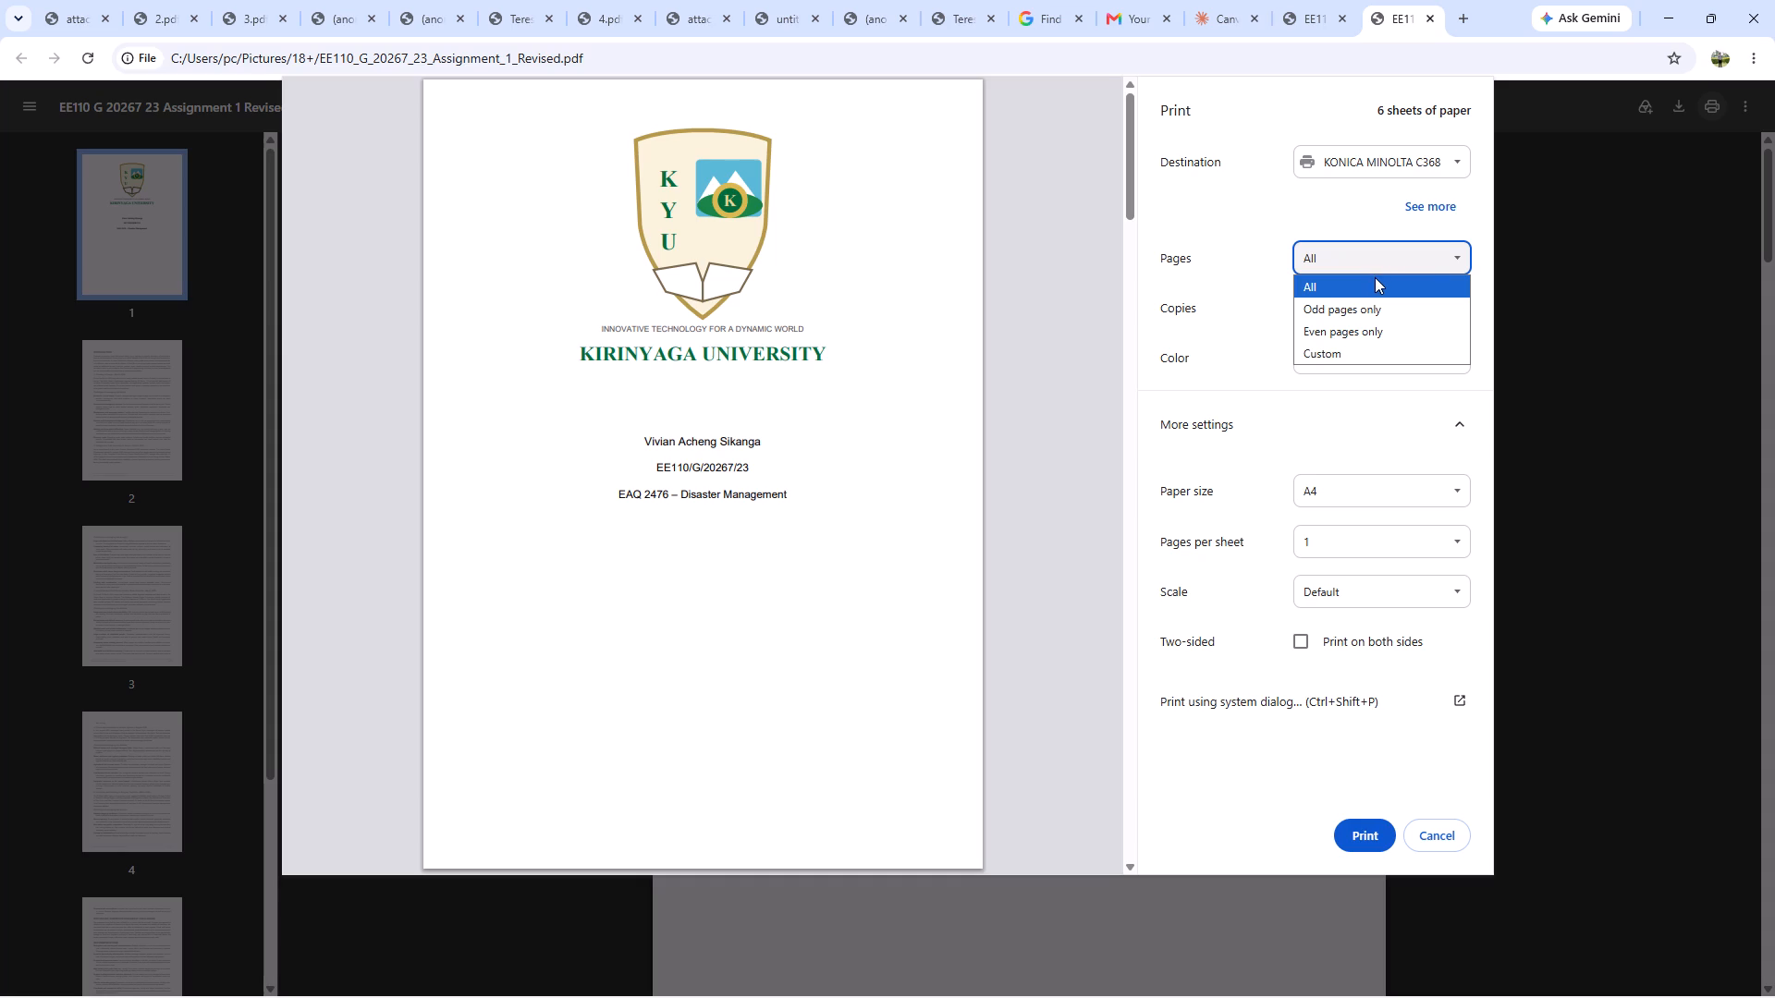
{"action": "left_click", "coordinate": [1343, 345]}
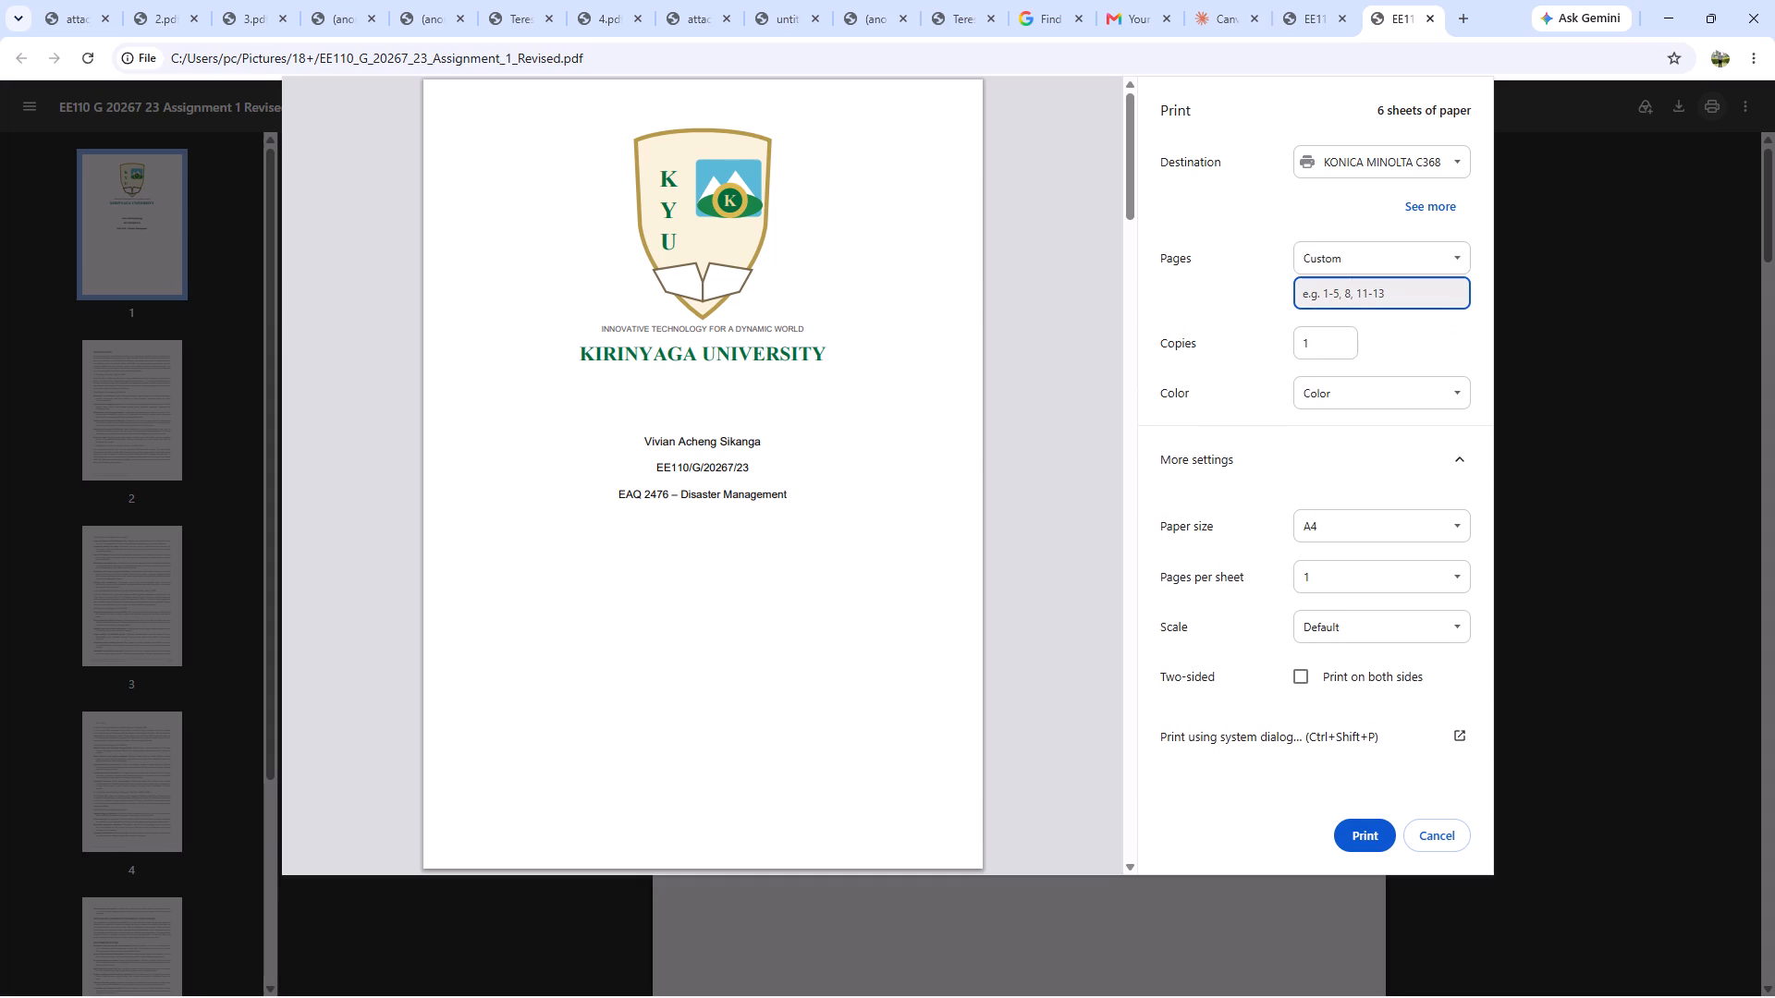
{"action": "key", "text": "2"}
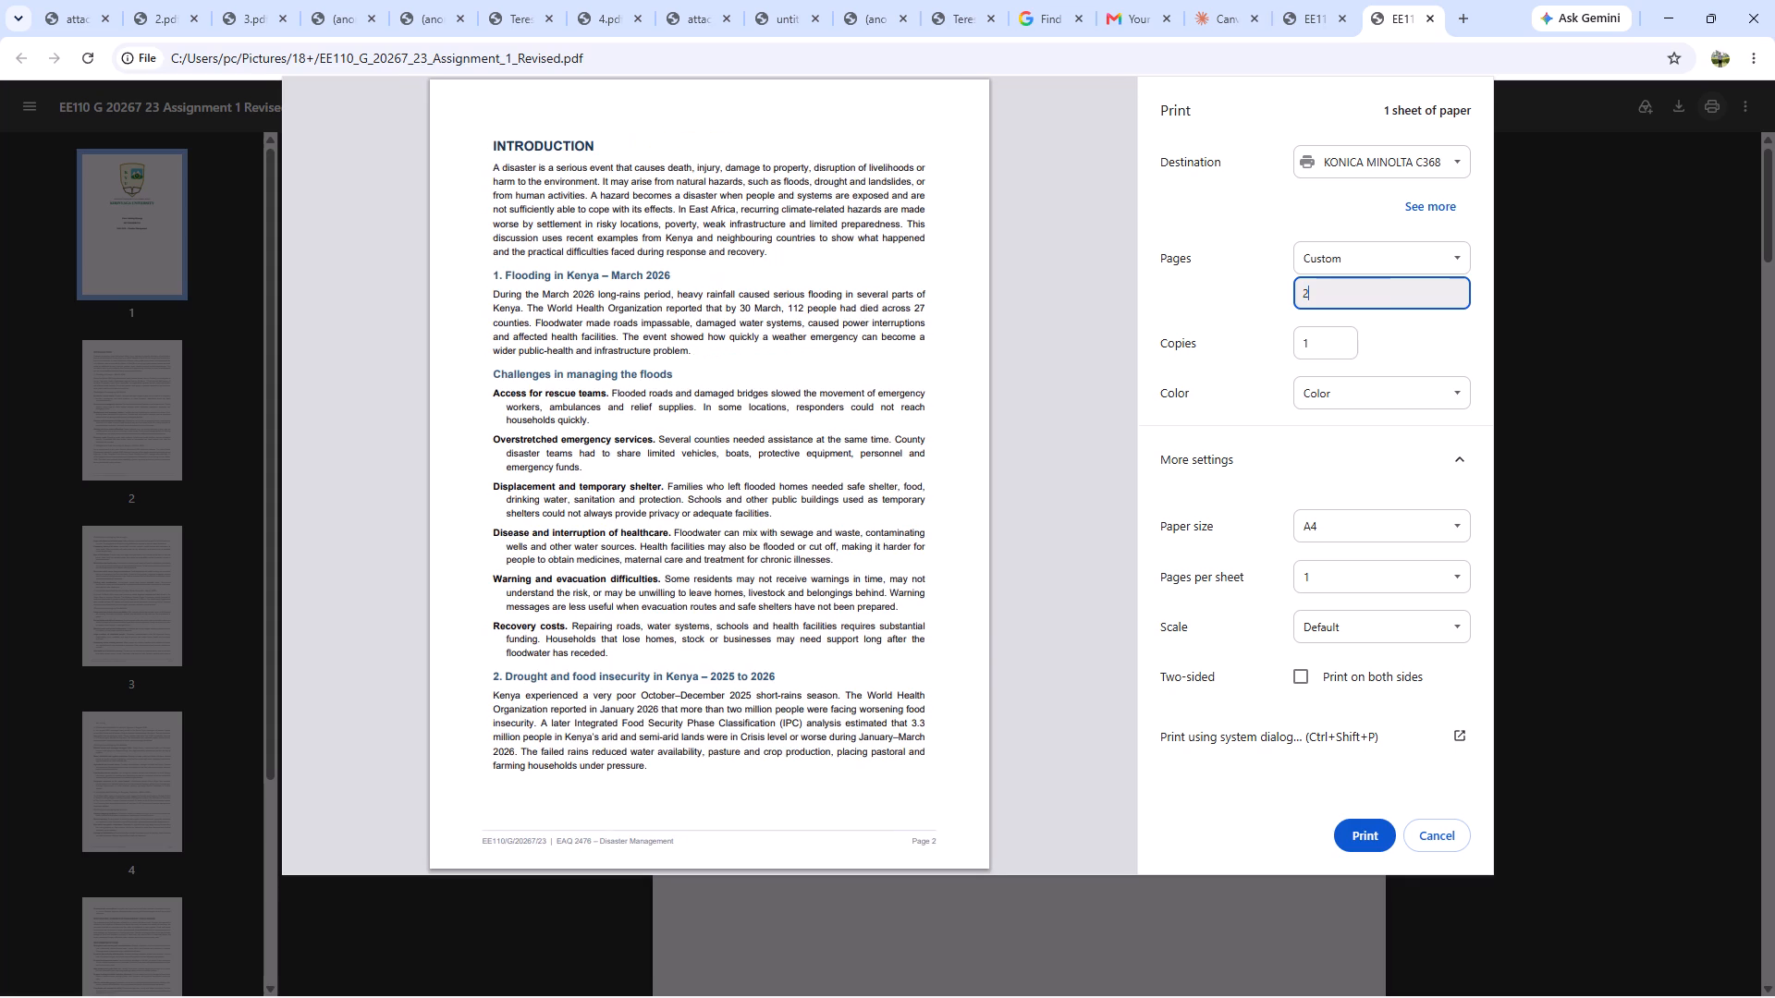
{"action": "left_click", "coordinate": [1371, 839]}
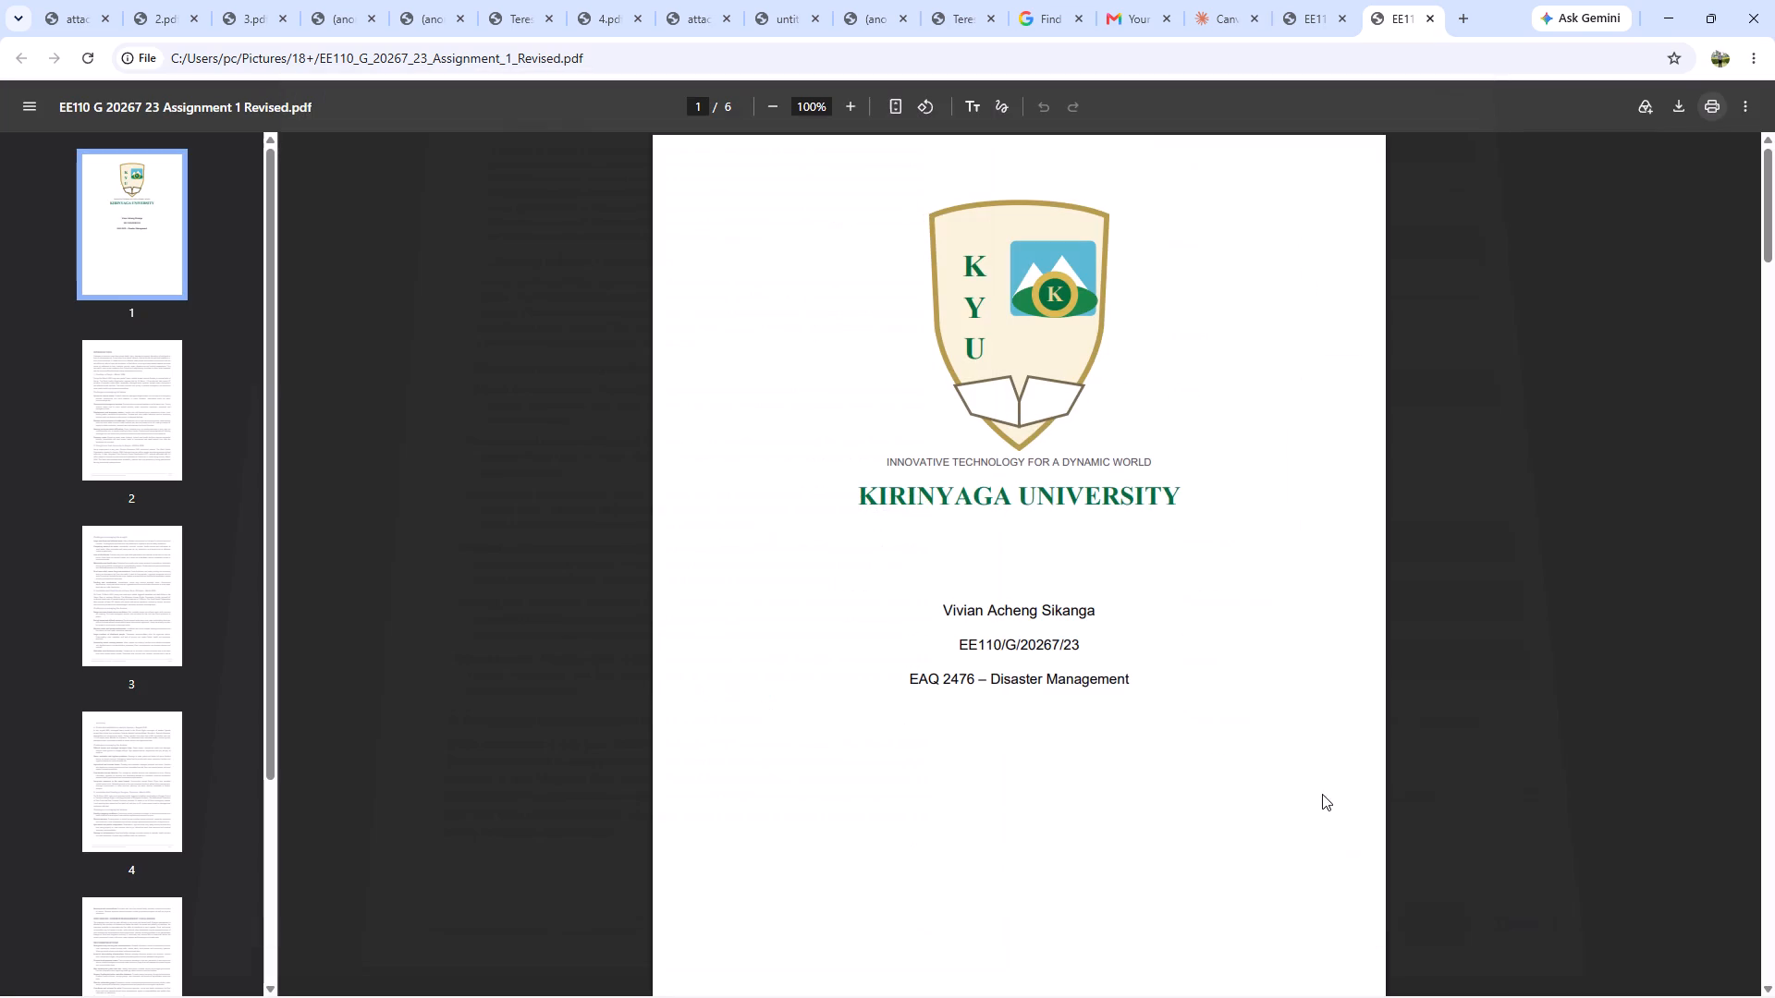
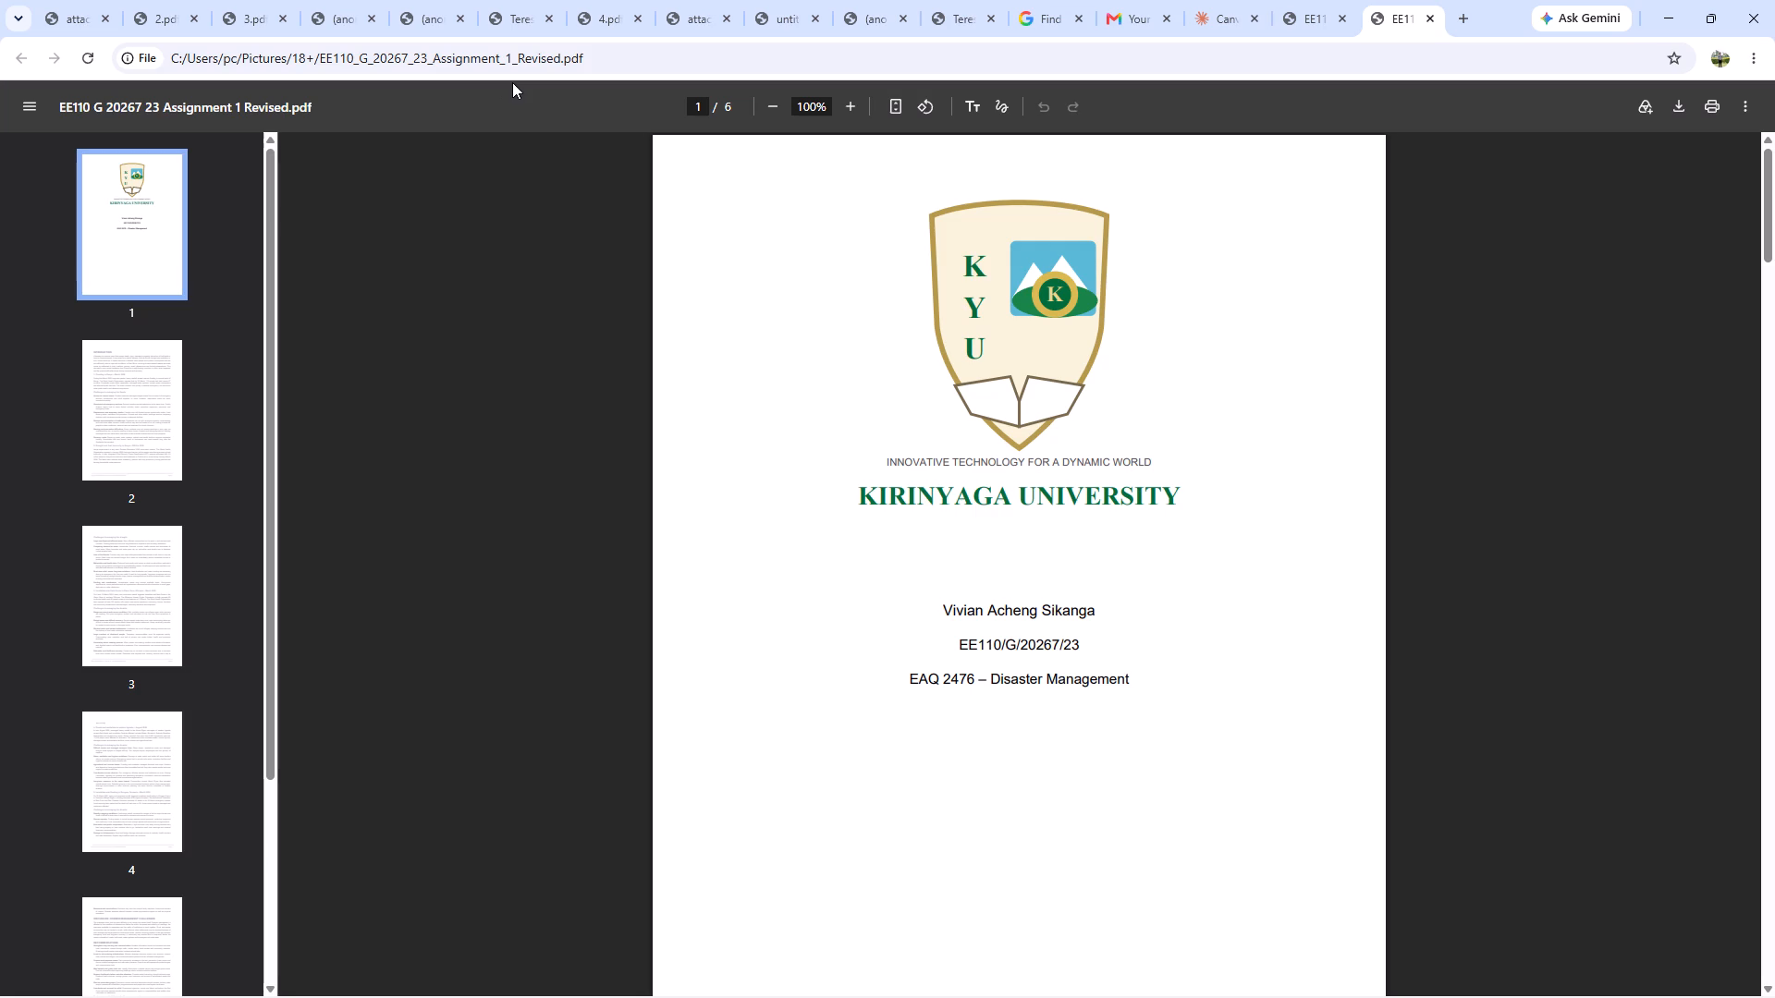
Print only pages 5-6 of the Assignment 1 Revised PDF in color on the KONICA MINOLTA C368.
{"action": "left_click", "coordinate": [1711, 110]}
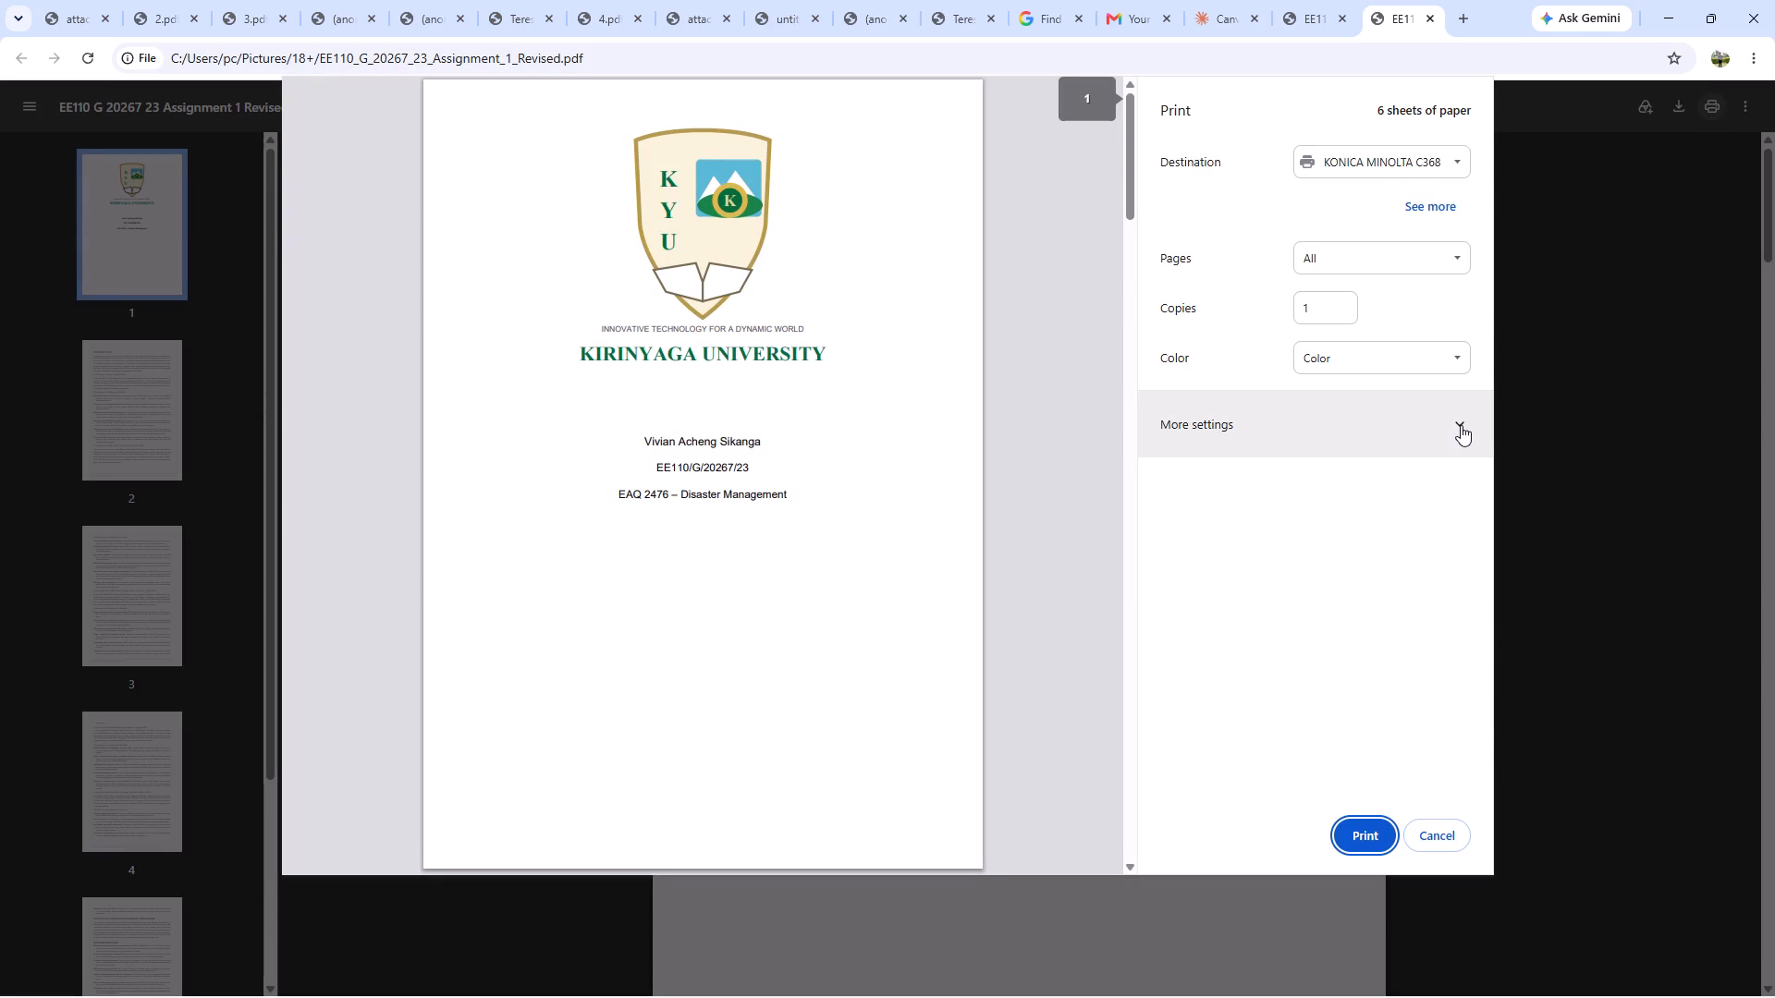
{"action": "left_click", "coordinate": [1461, 425]}
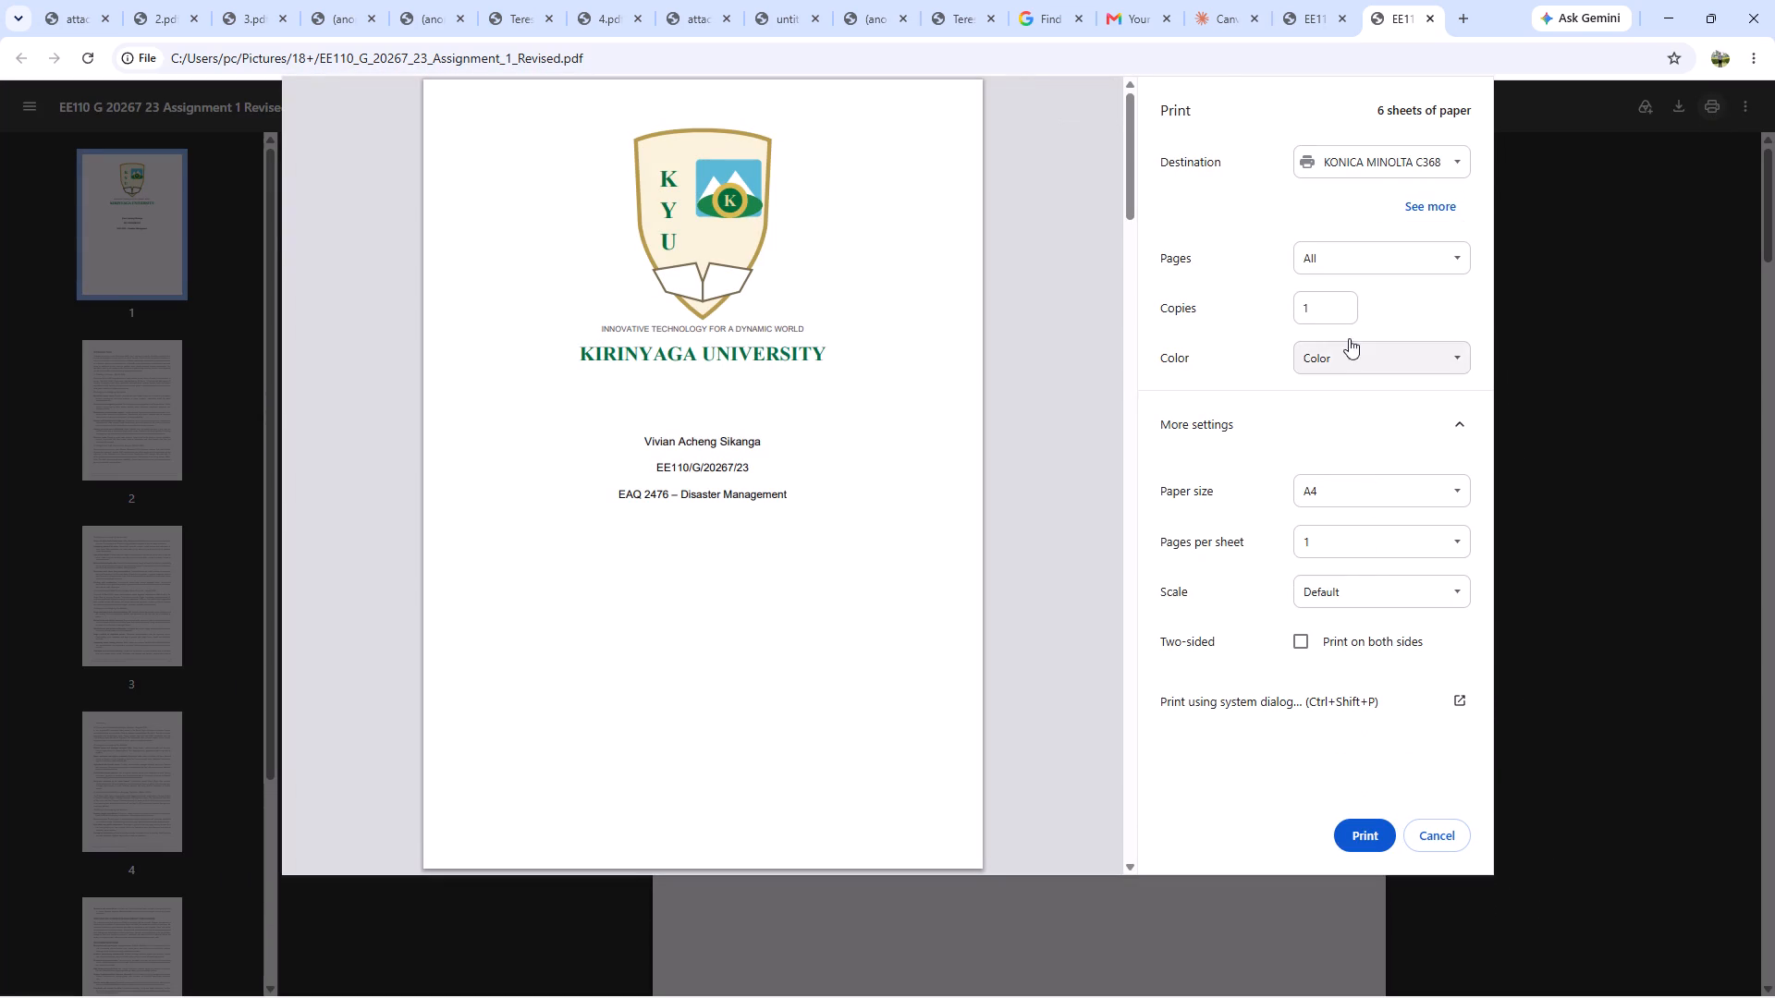
{"action": "left_click", "coordinate": [1396, 250]}
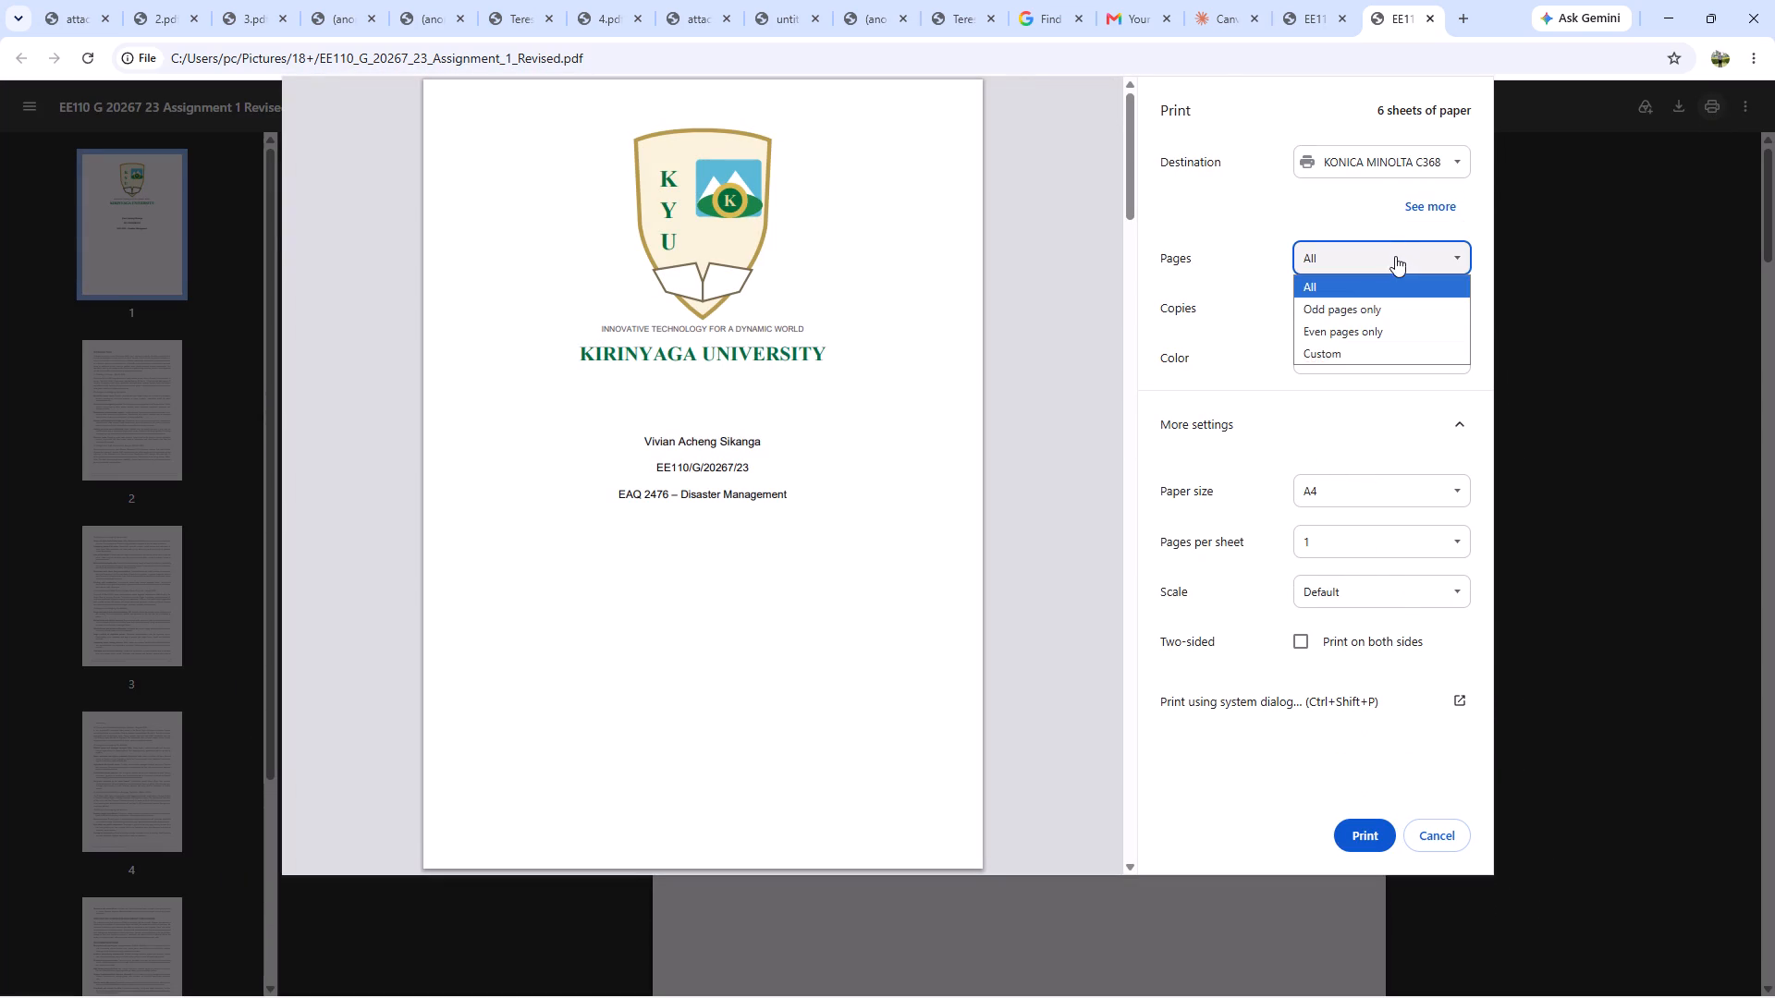
{"action": "left_click", "coordinate": [1348, 356]}
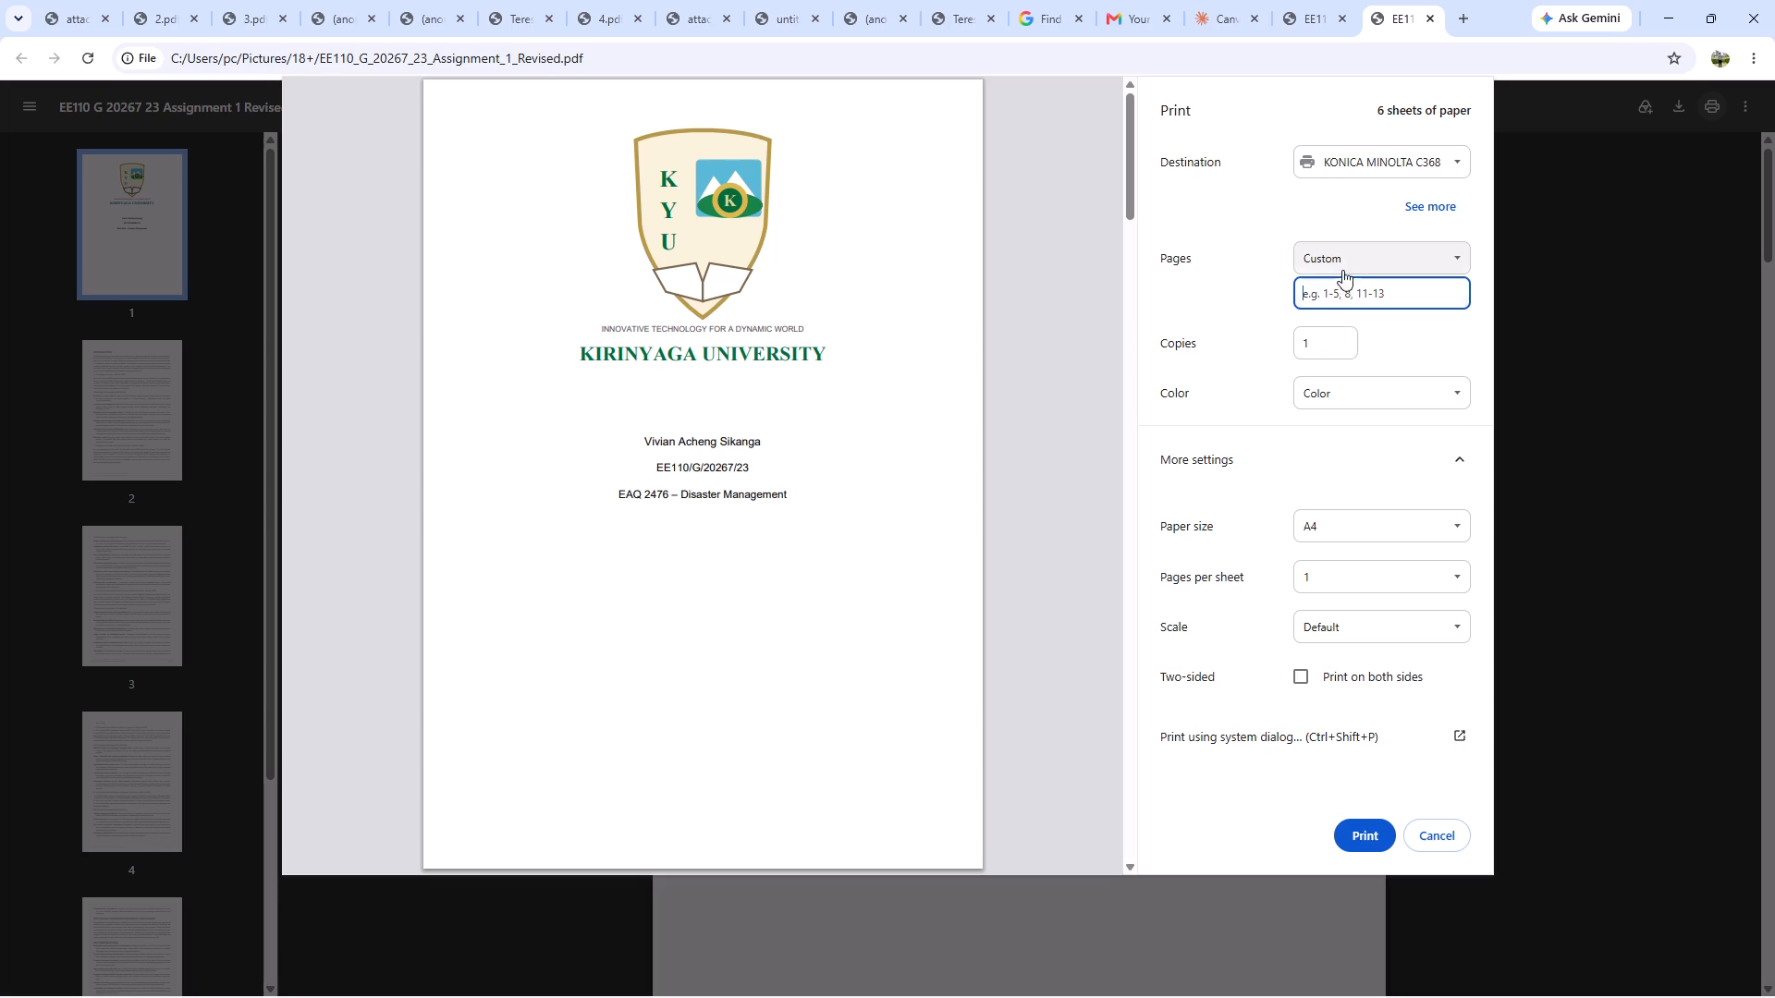
{"action": "key", "text": "5"}
{"action": "type", "text": "-6"}
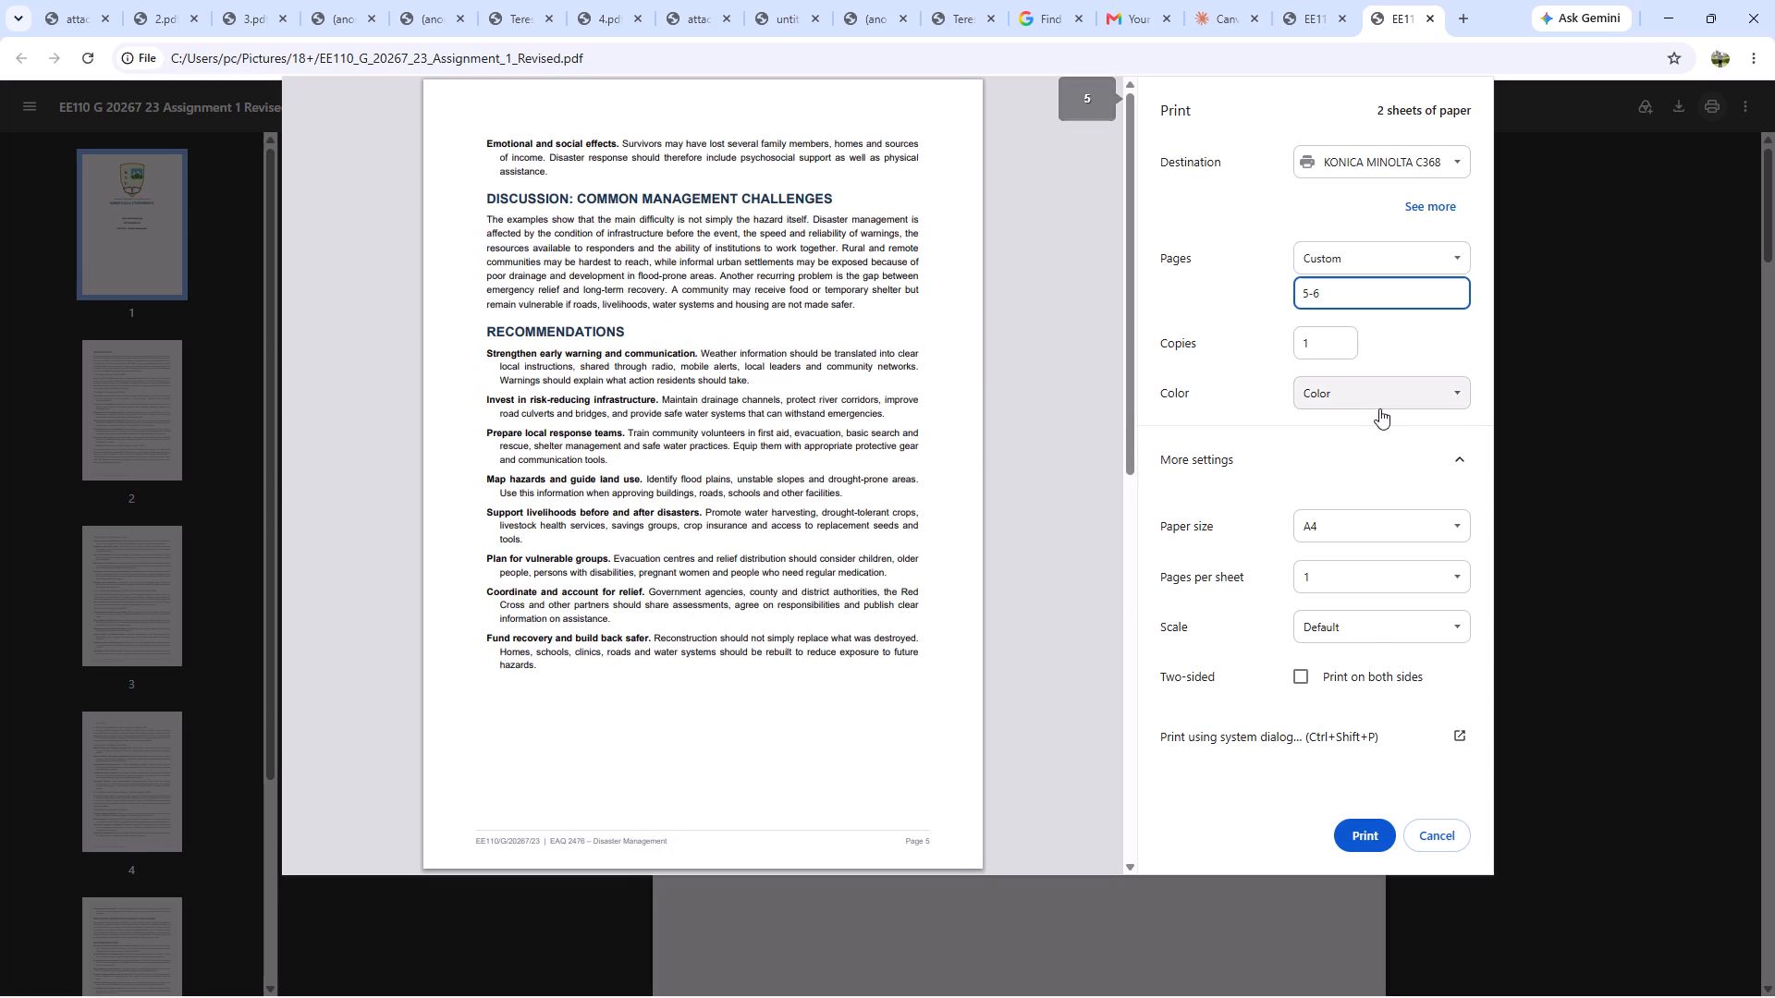
{"action": "left_click", "coordinate": [1361, 839]}
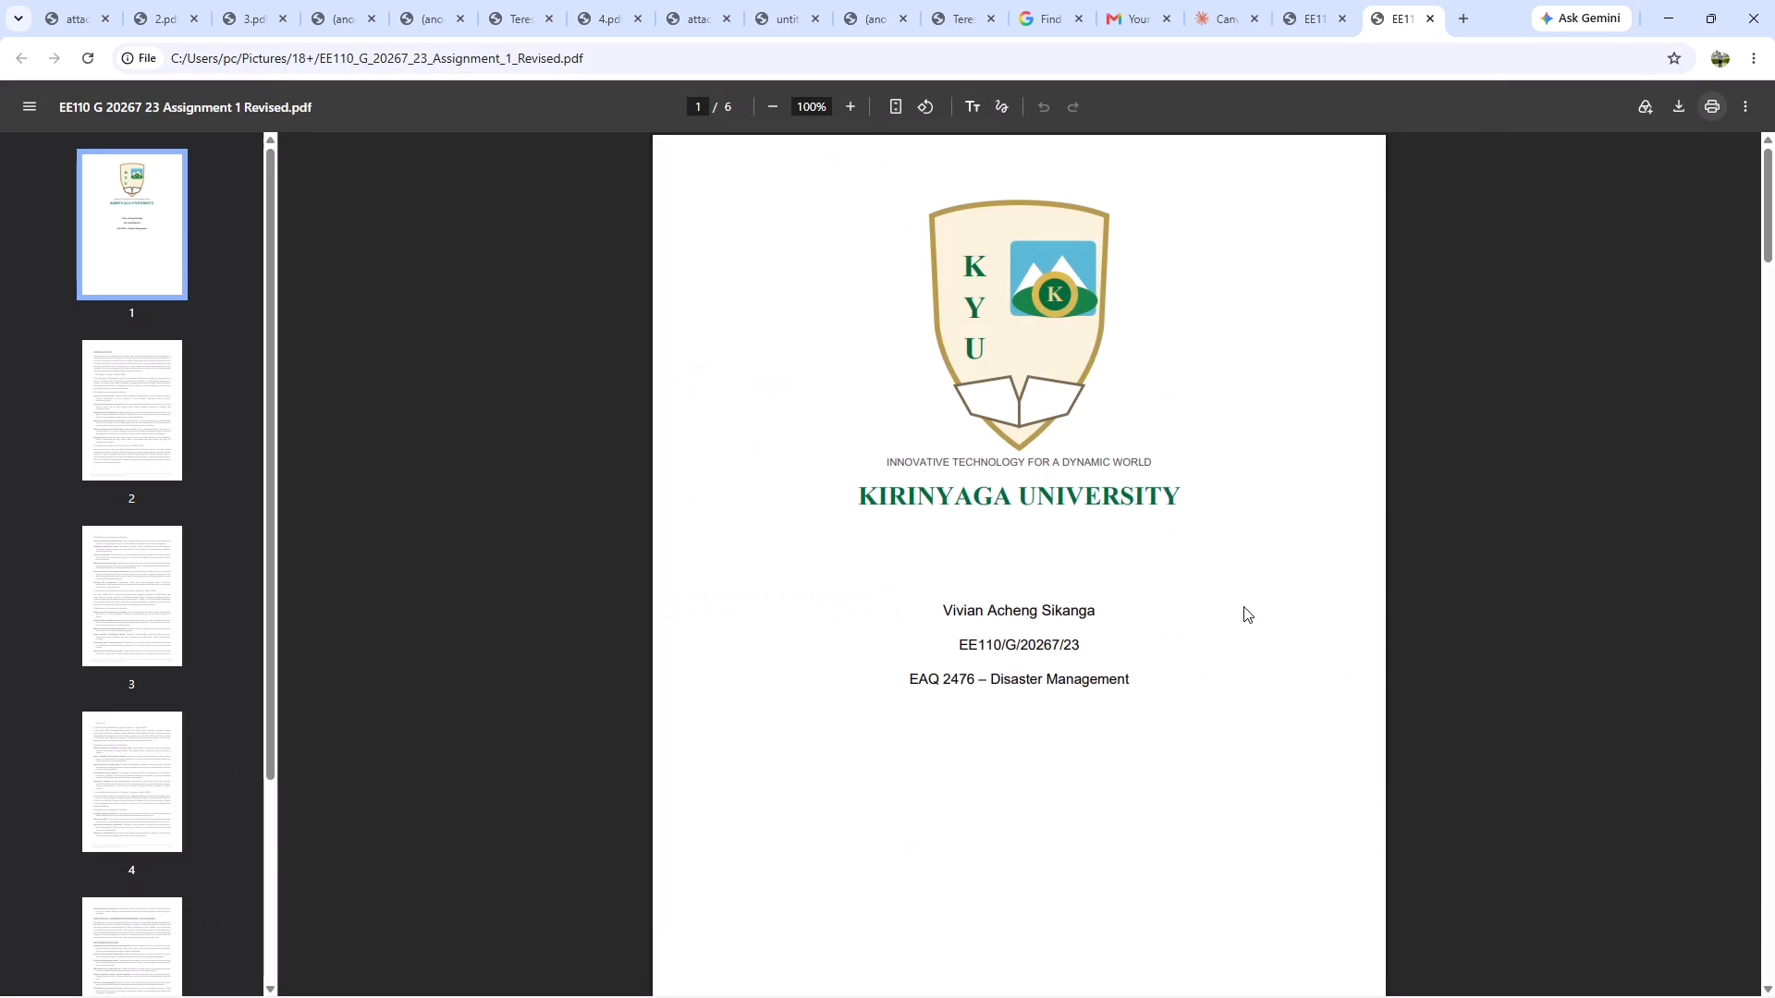
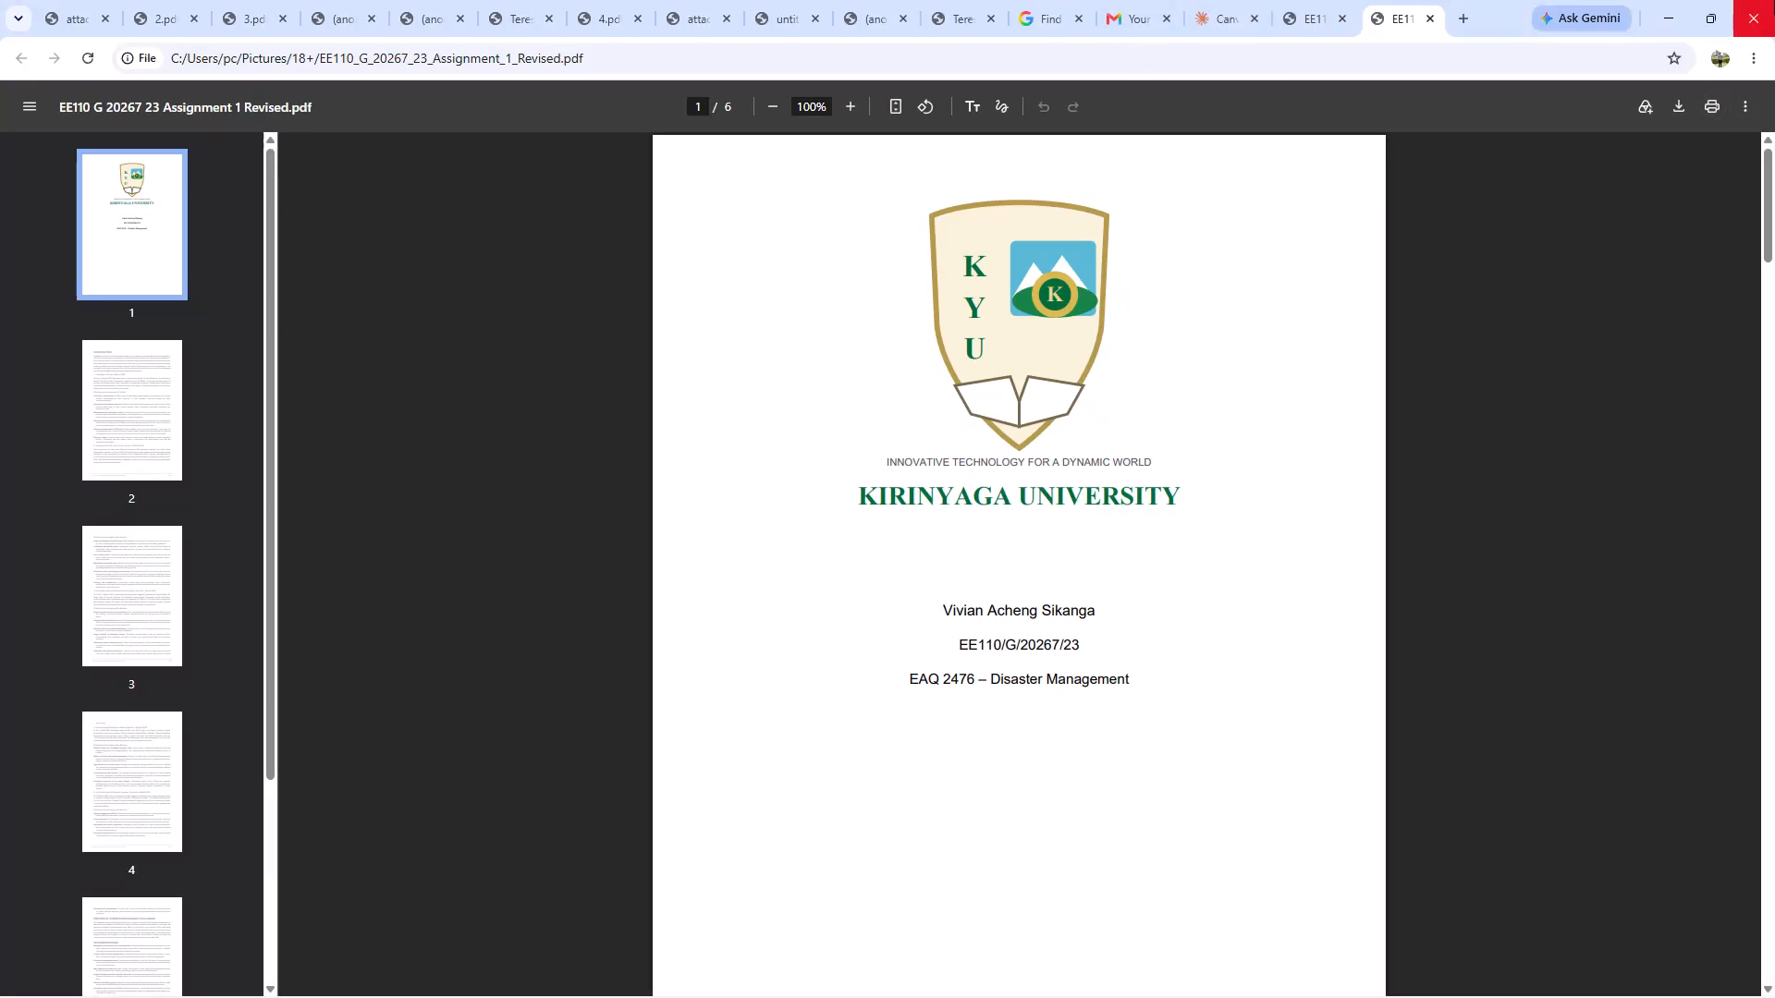
Close the Chrome window containing the Assignment 1 Revised PDF.
{"action": "left_click", "coordinate": [1774, 0]}
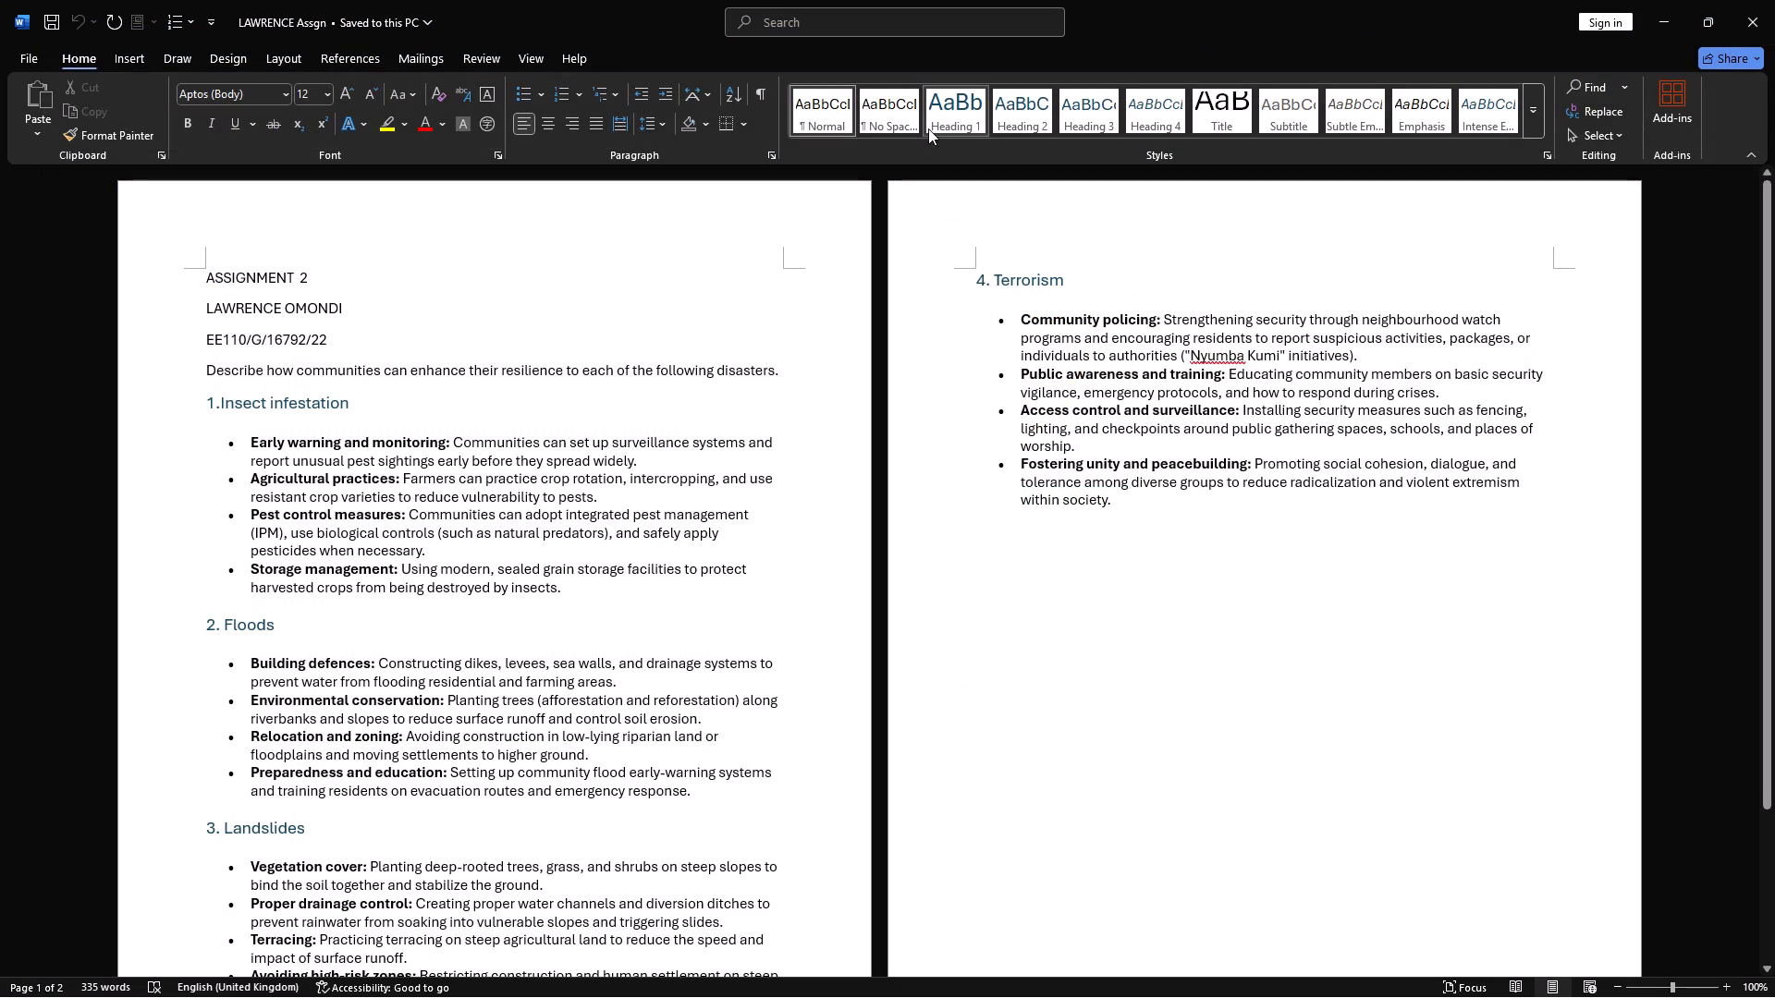
Show the previews of the open Brave windows.
{"action": "left_click", "coordinate": [1105, 996]}
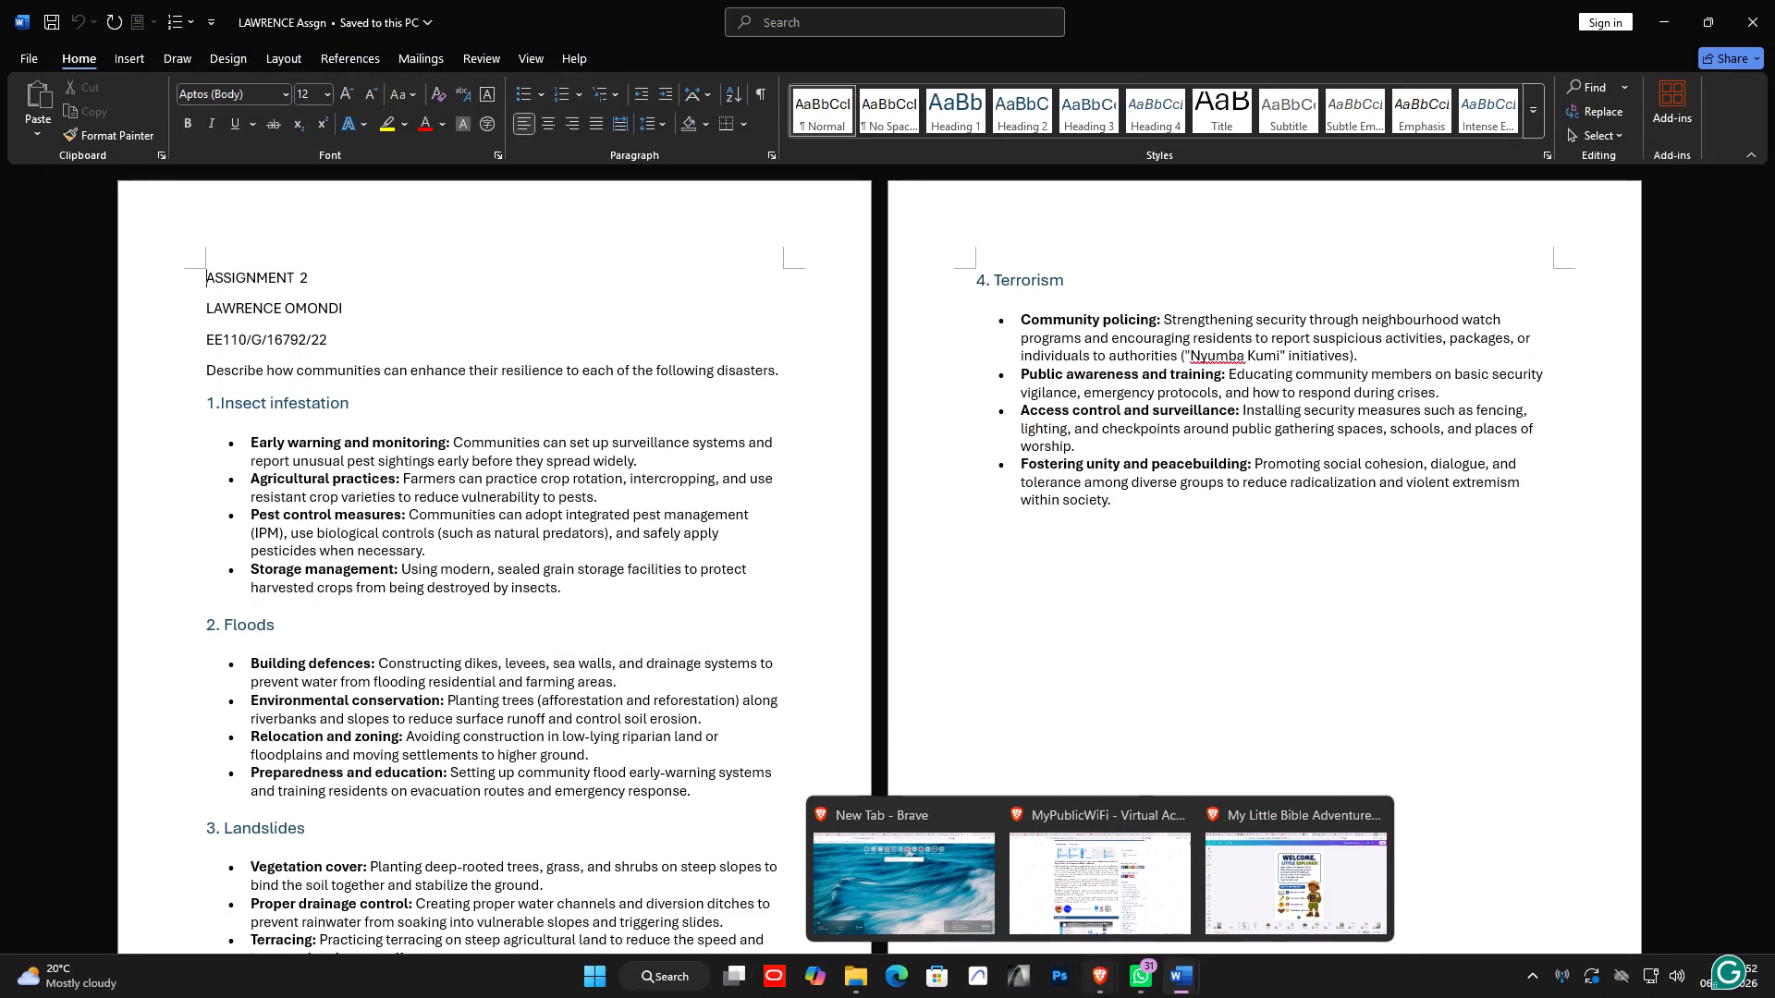
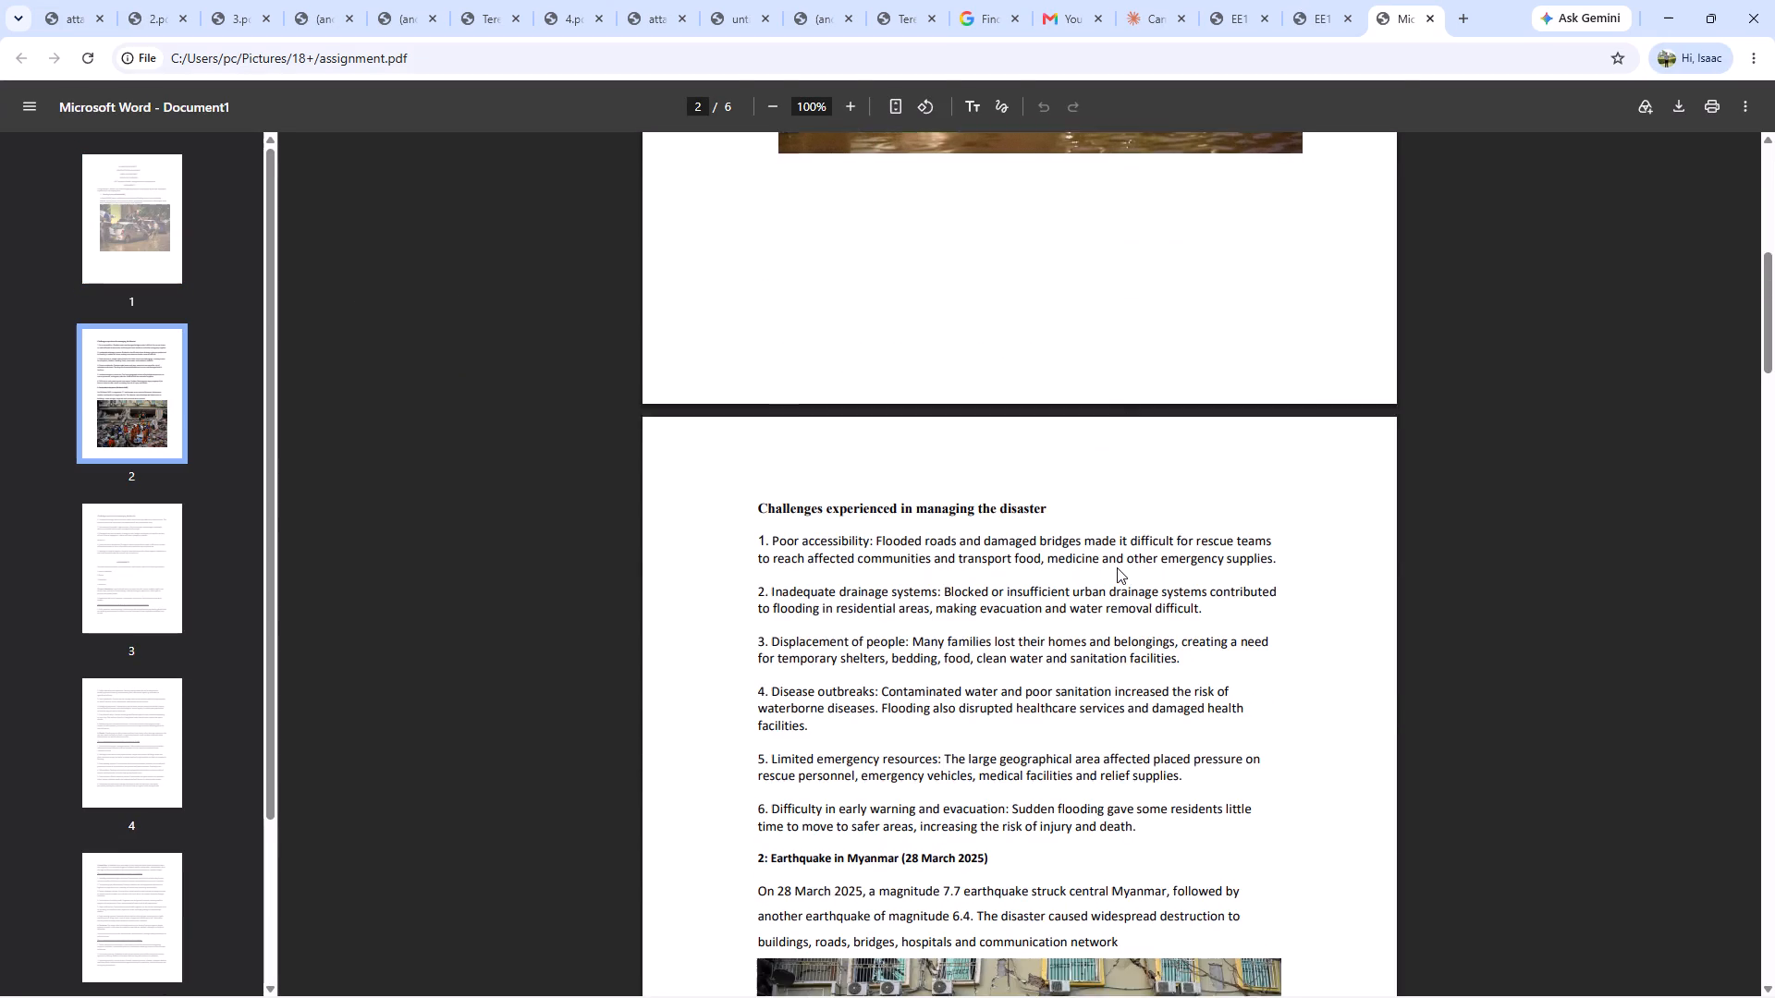
Return to the first page of the six-page assignment.pdf and bring up its print settings.
{"action": "scroll", "coordinate": [1117, 567], "scroll_direction": "down", "scroll_amount": 4}
{"action": "scroll", "coordinate": [1117, 567], "scroll_direction": "up", "scroll_amount": 17}
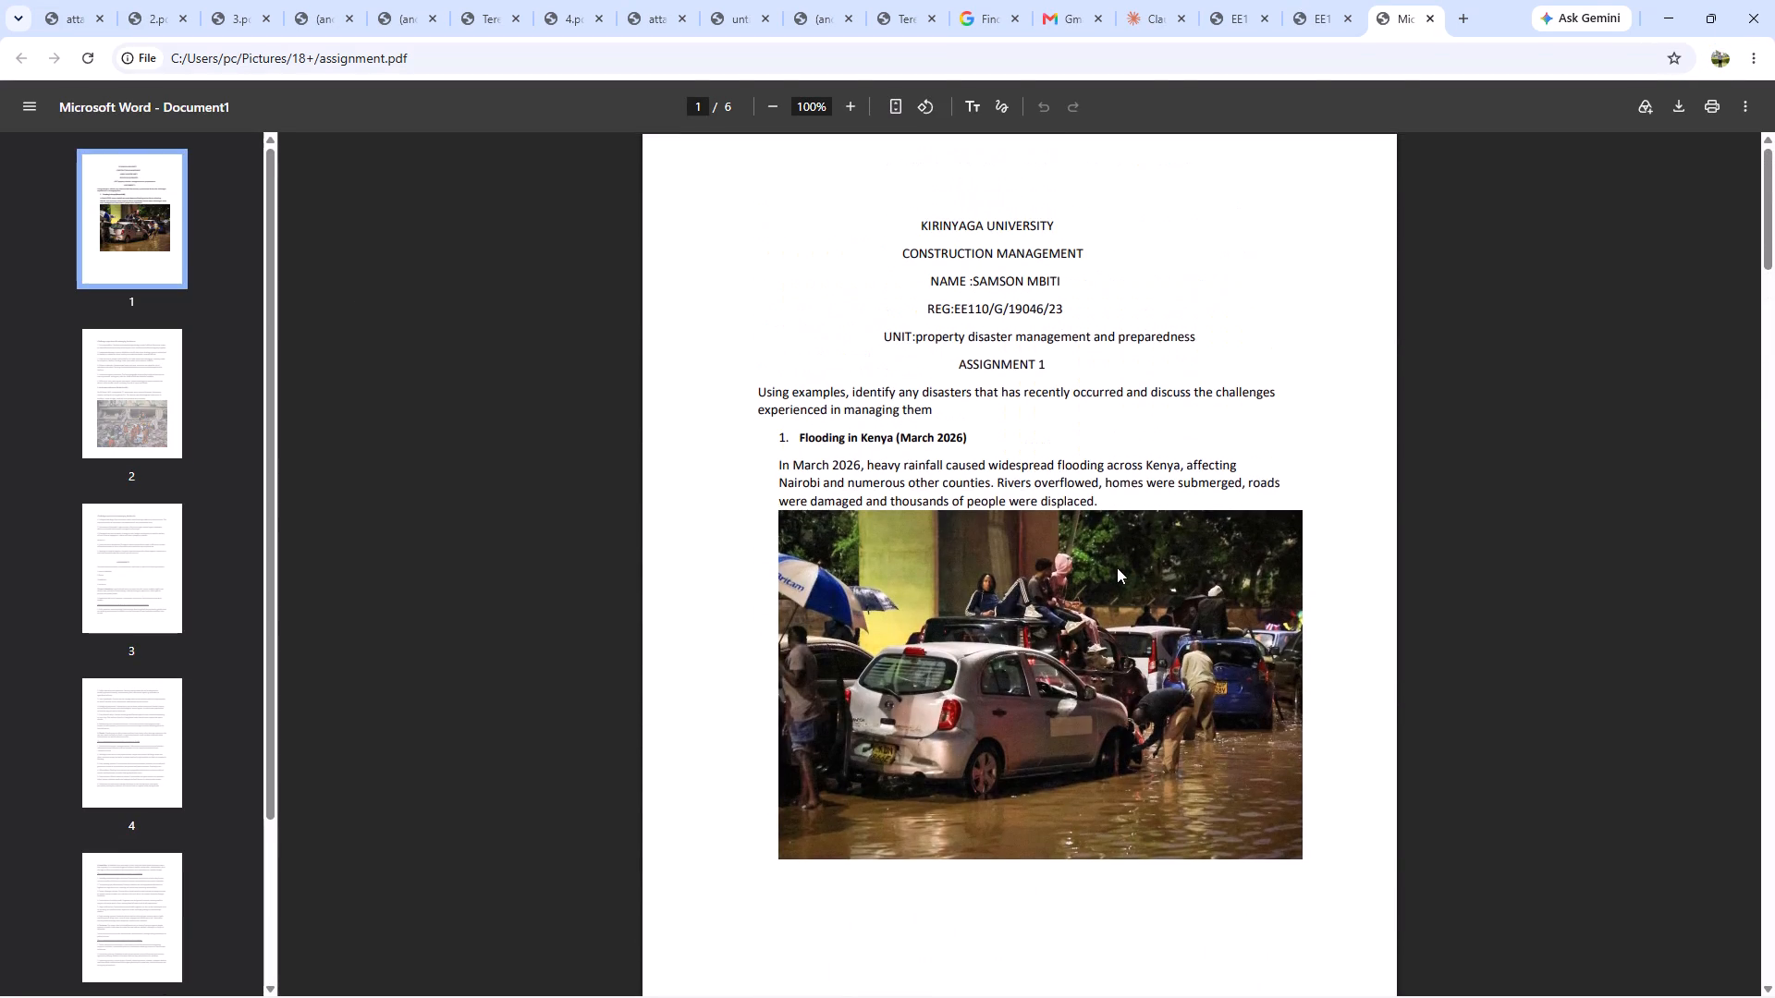
{"action": "scroll", "coordinate": [1117, 567], "scroll_direction": "up", "scroll_amount": 5}
{"action": "left_click", "coordinate": [1706, 97]}
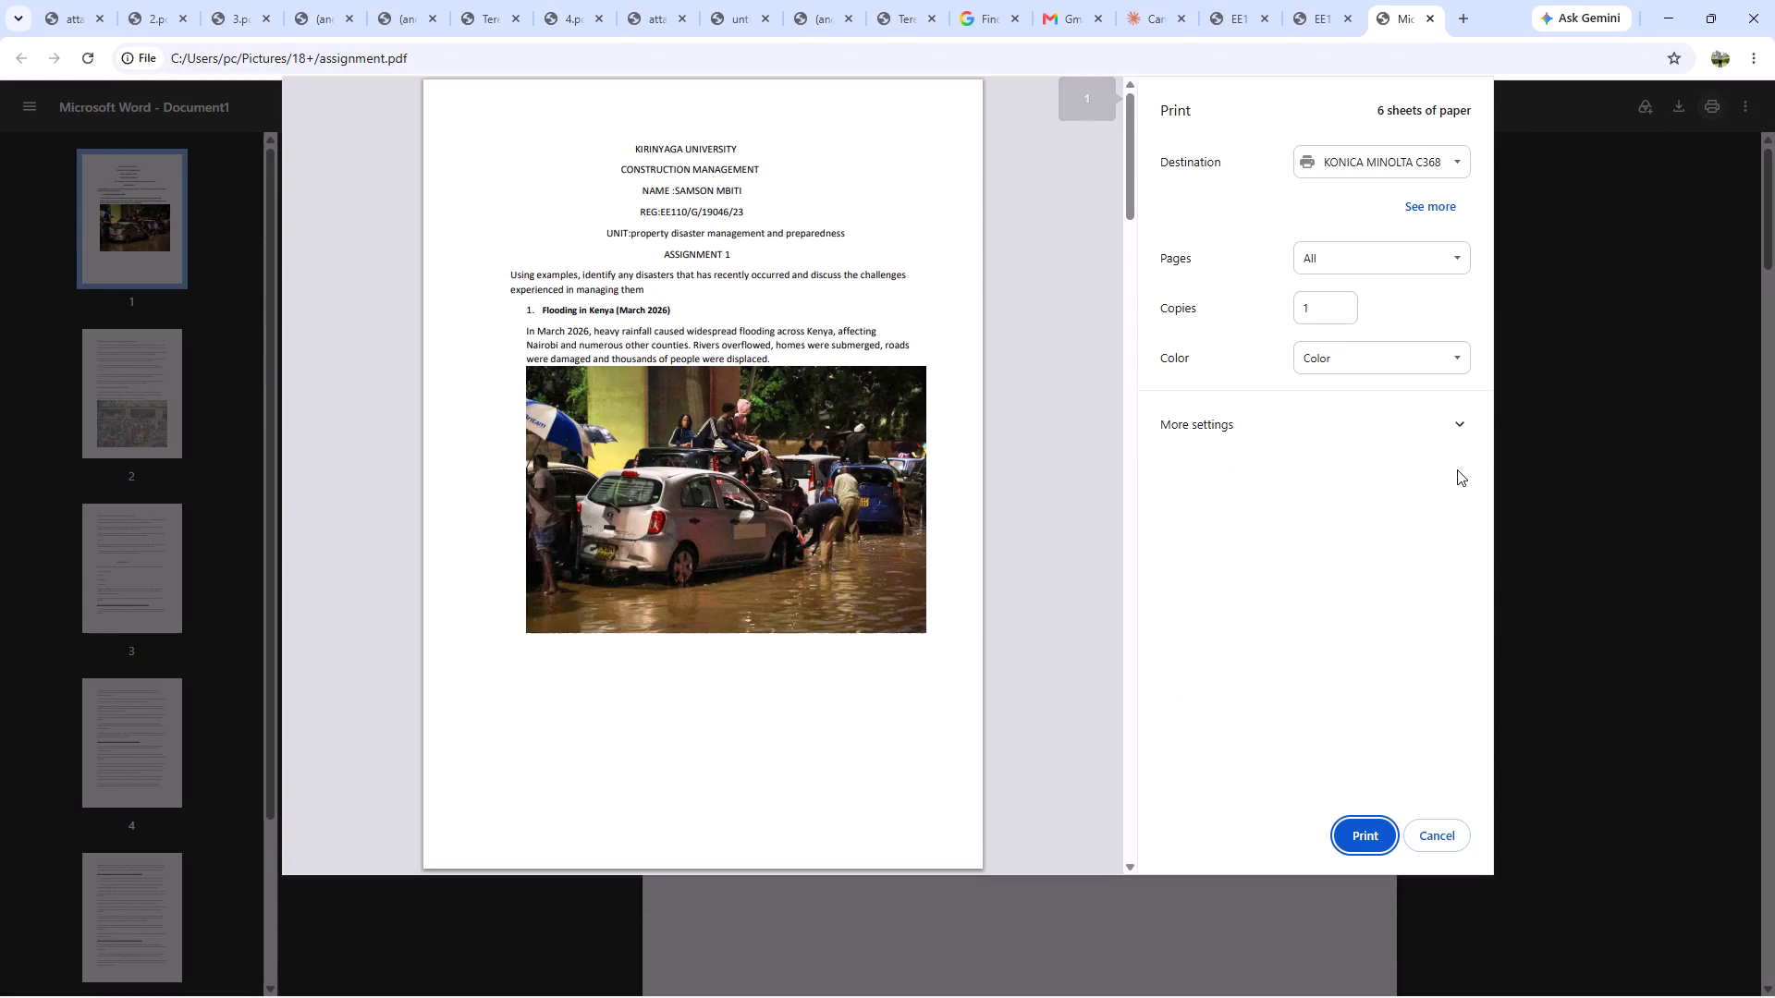
Print all pages of assignment.pdf in color on both sides, flipped on the long edge, on the KONICA MINOLTA C368.
{"action": "left_click", "coordinate": [1458, 434]}
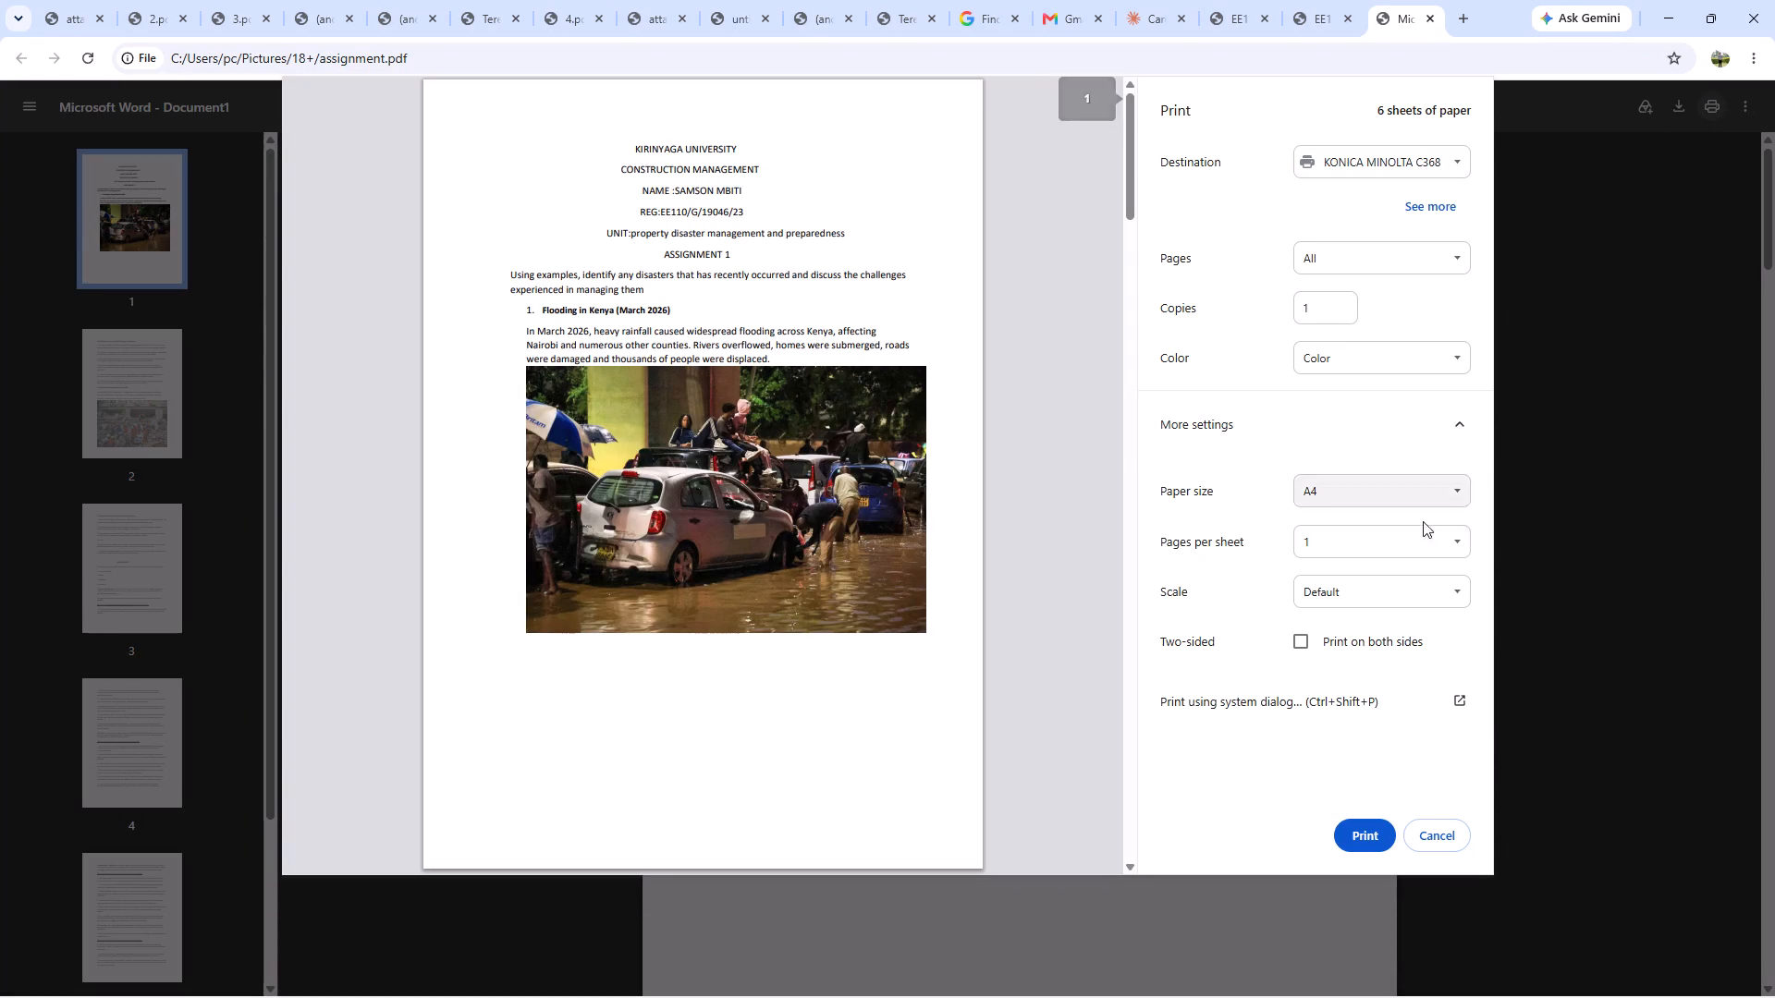
{"action": "left_click", "coordinate": [1333, 638]}
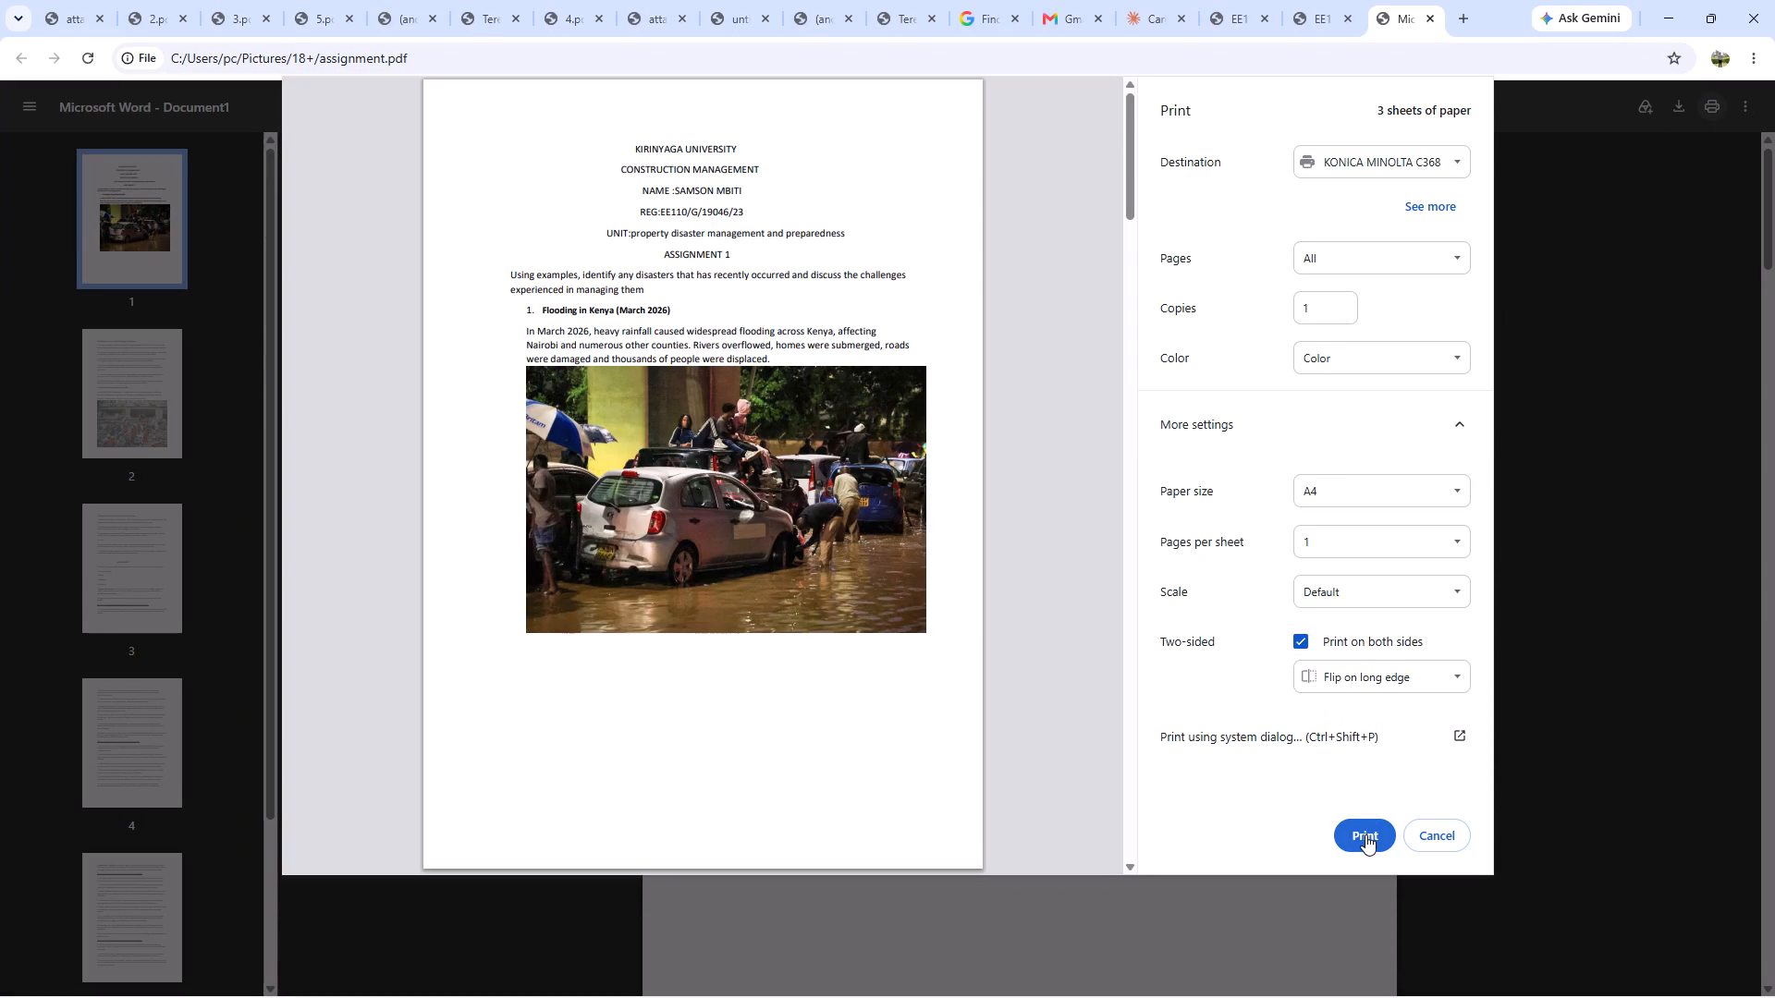
{"action": "left_click", "coordinate": [1448, 686]}
{"action": "left_click", "coordinate": [1448, 686]}
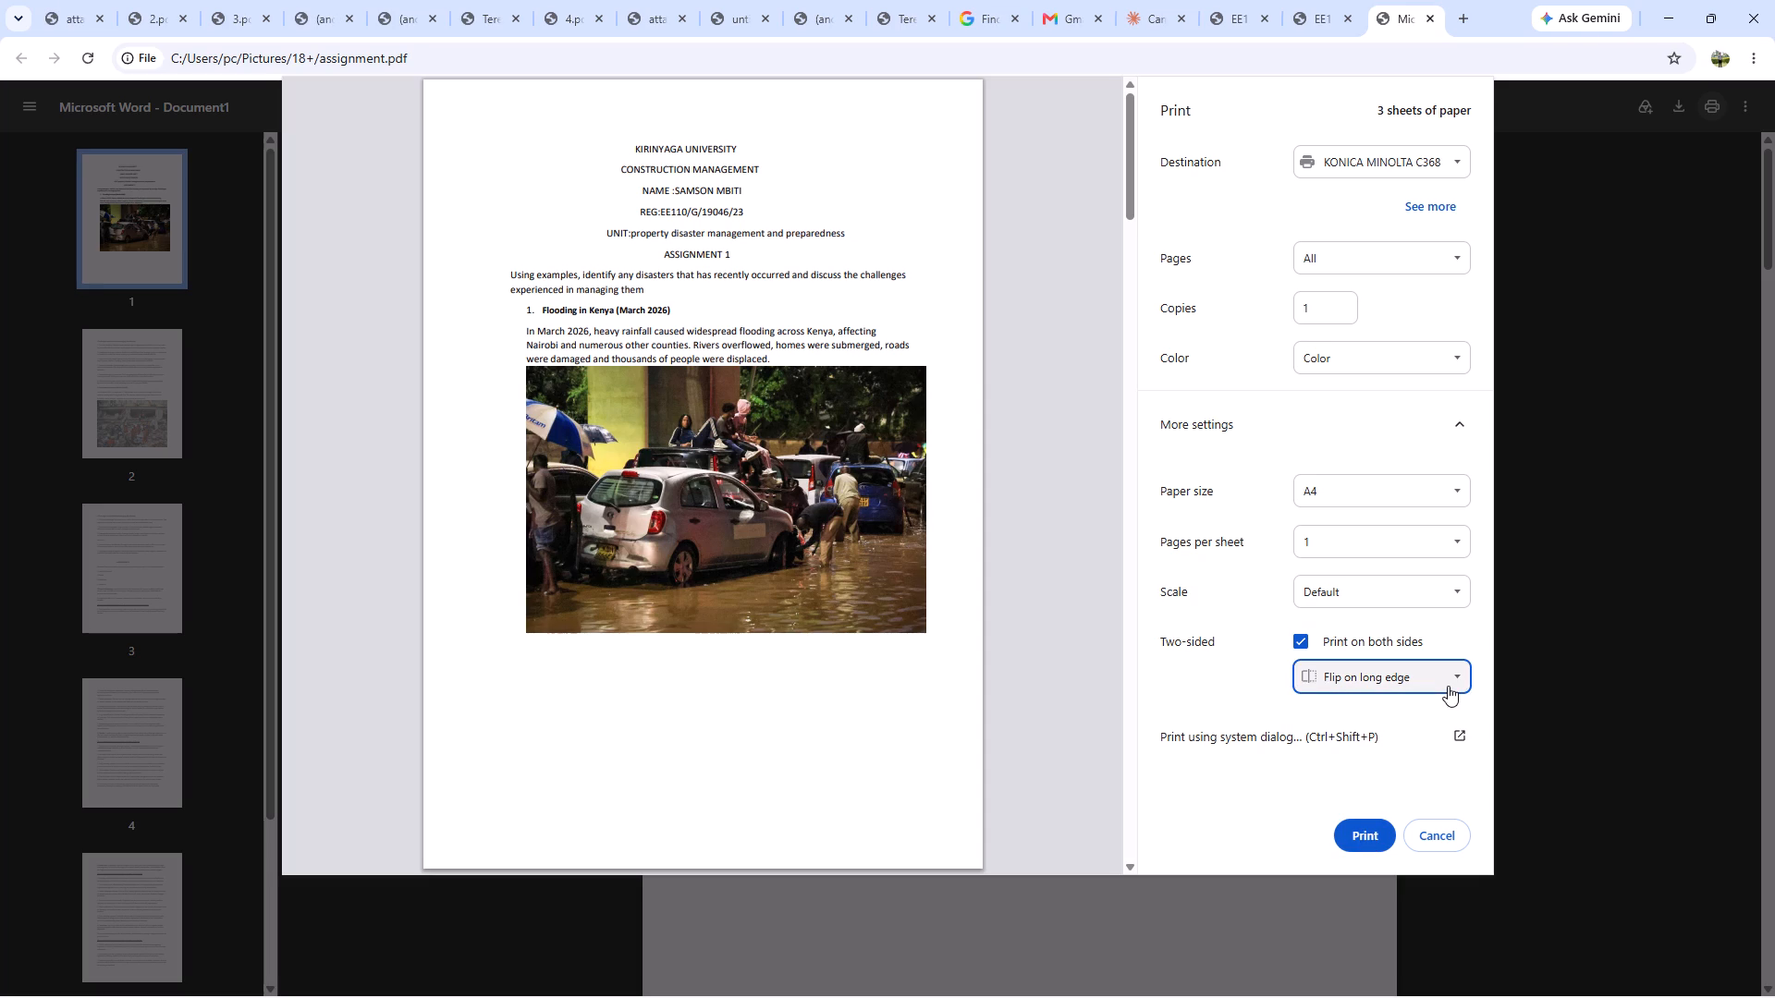
{"action": "left_click", "coordinate": [1368, 834]}
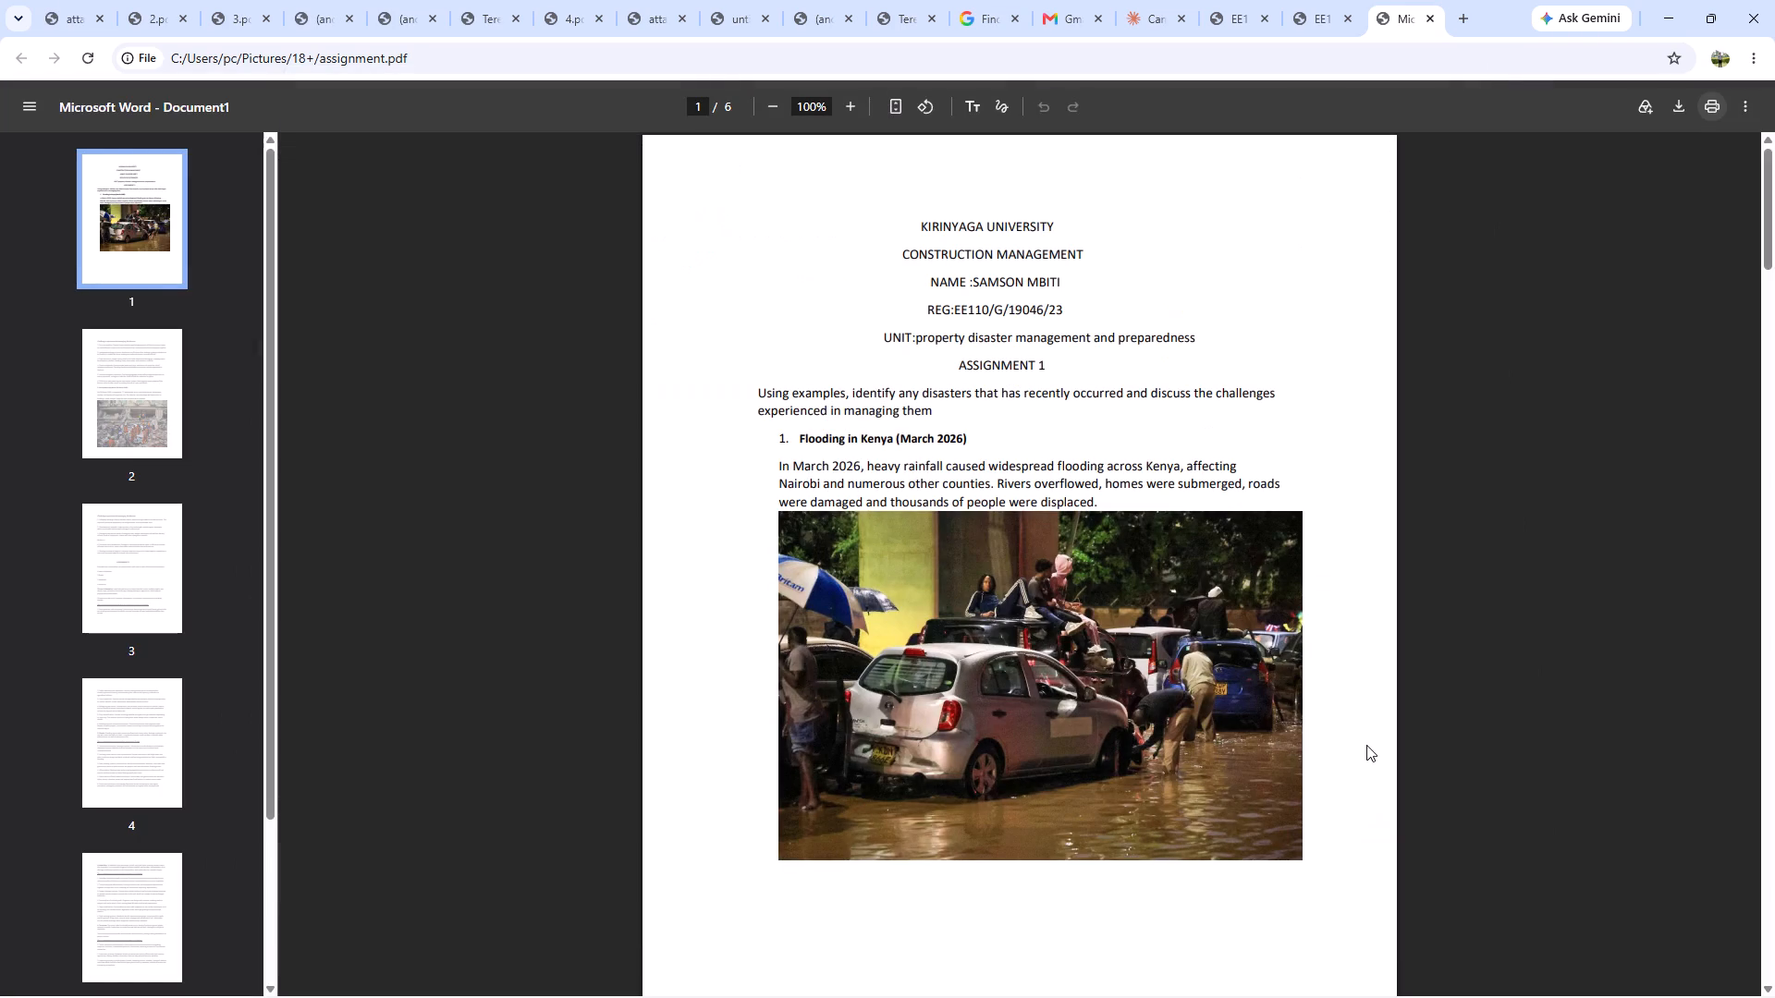
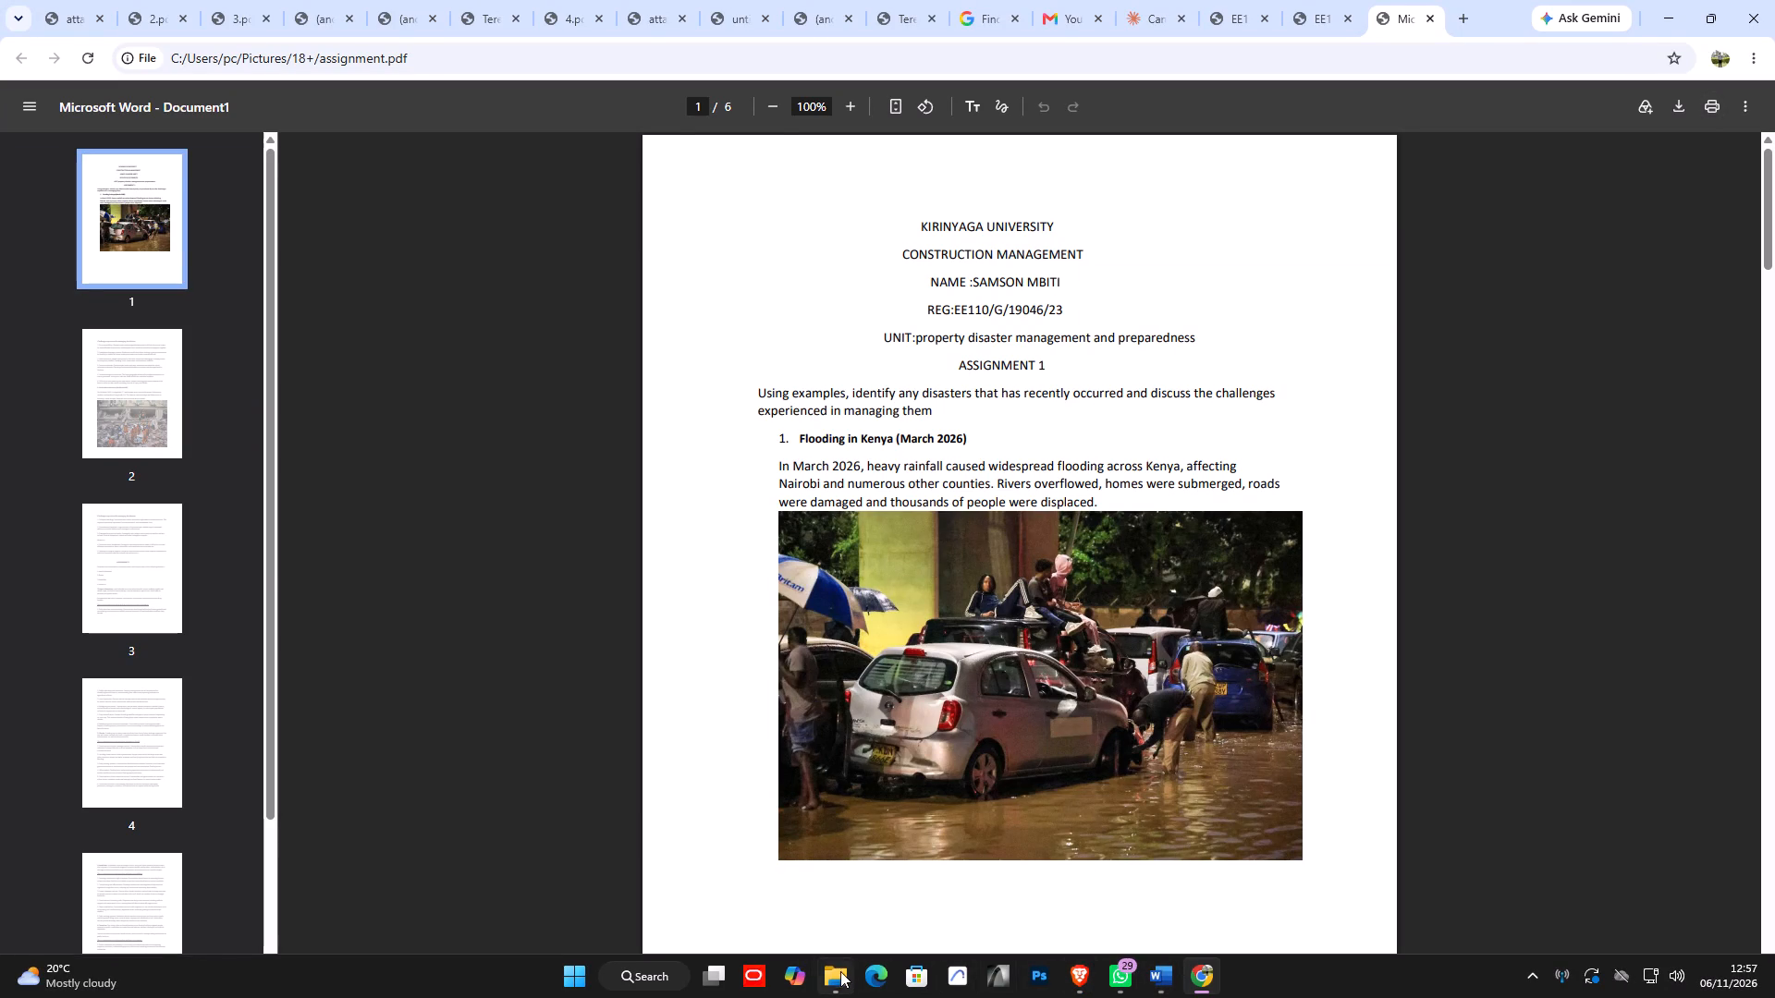
Open the "asgn 2 disaster management" document from the 18+ folder in Word, enable editing and look through its pages.
{"action": "left_click", "coordinate": [840, 974]}
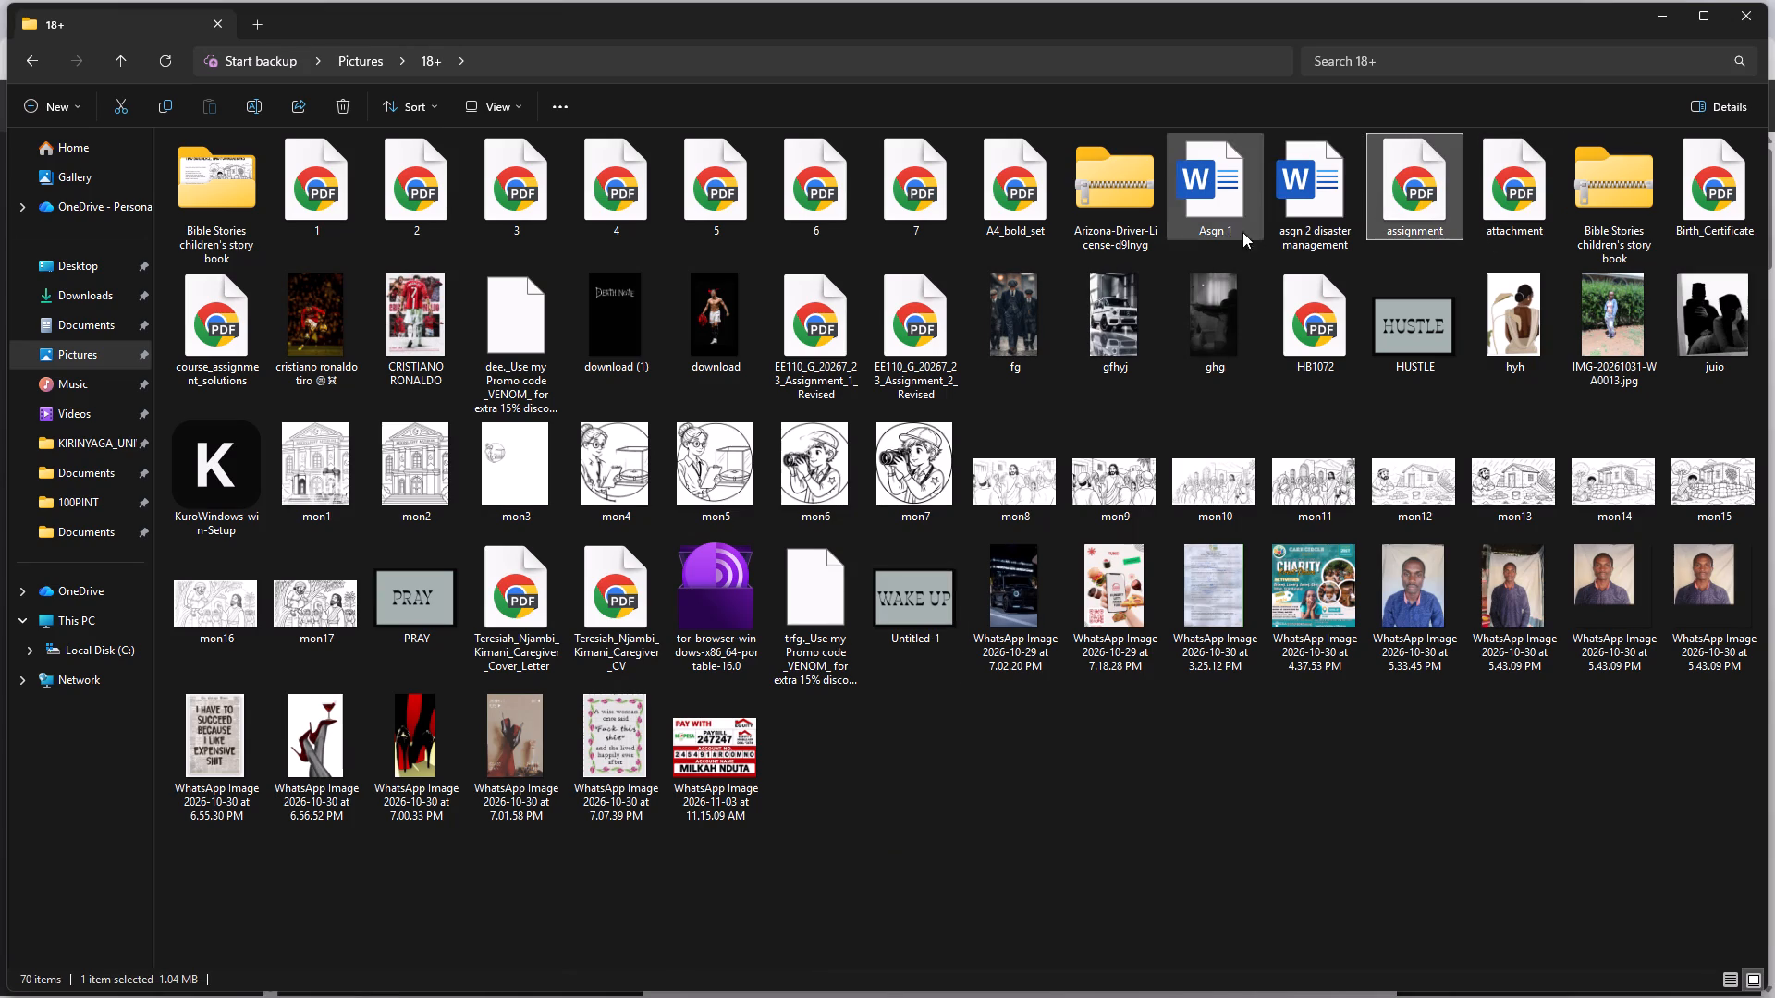
{"action": "double_click", "coordinate": [1301, 225]}
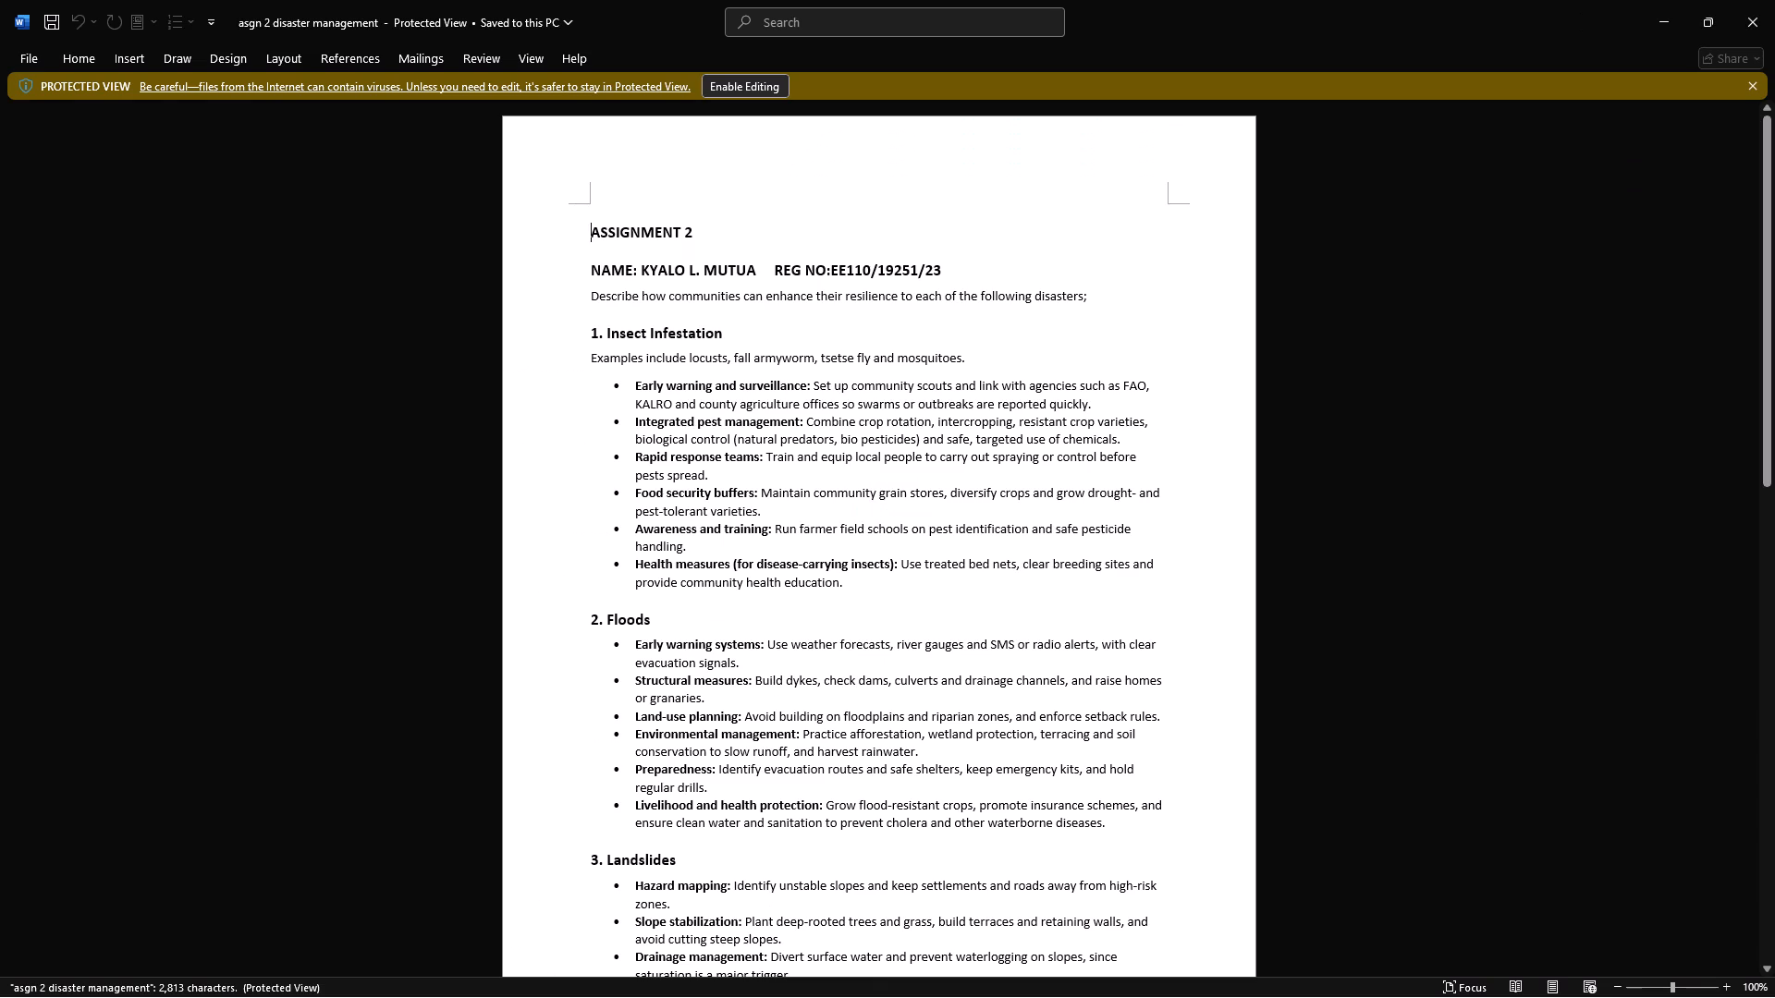
{"action": "left_click", "coordinate": [745, 86]}
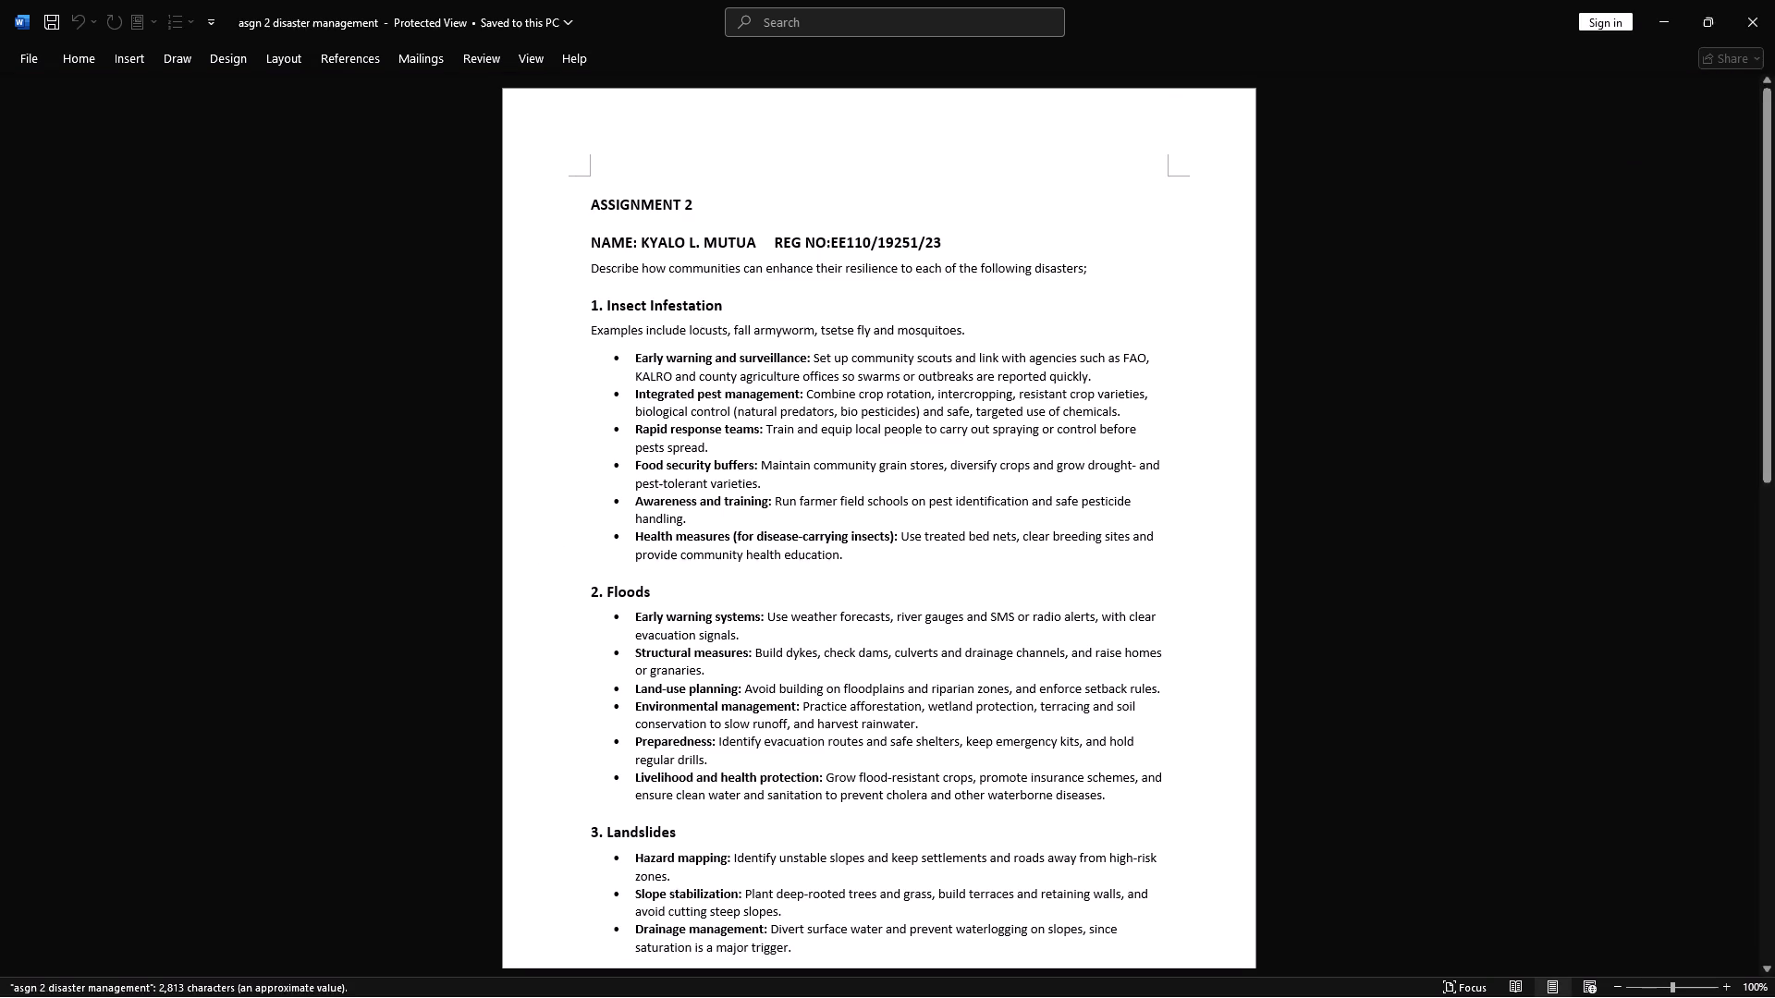
{"action": "scroll", "coordinate": [832, 636], "scroll_direction": "down", "scroll_amount": 13}
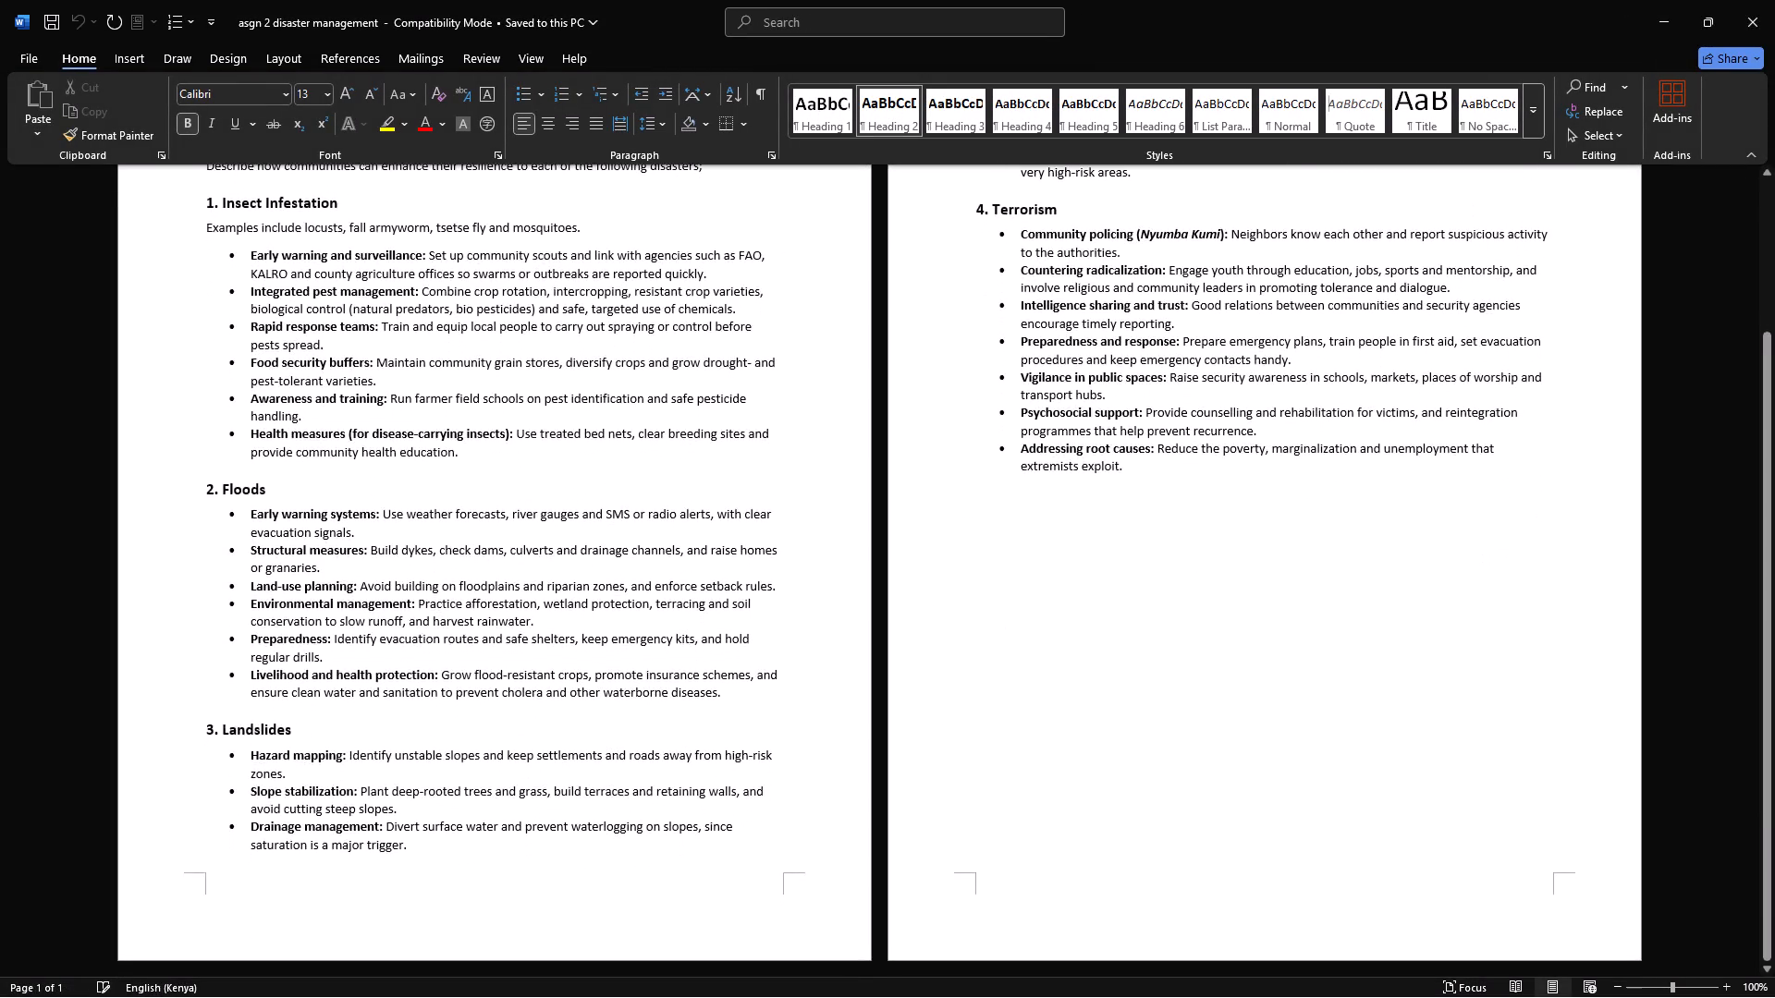
{"action": "scroll", "coordinate": [820, 614], "scroll_direction": "up", "scroll_amount": 5}
Print one copy of all pages of the Assignment 2 document on the KONICA MINOLTA C368Series with print type 2-Sided.
{"action": "left_click", "coordinate": [16, 55]}
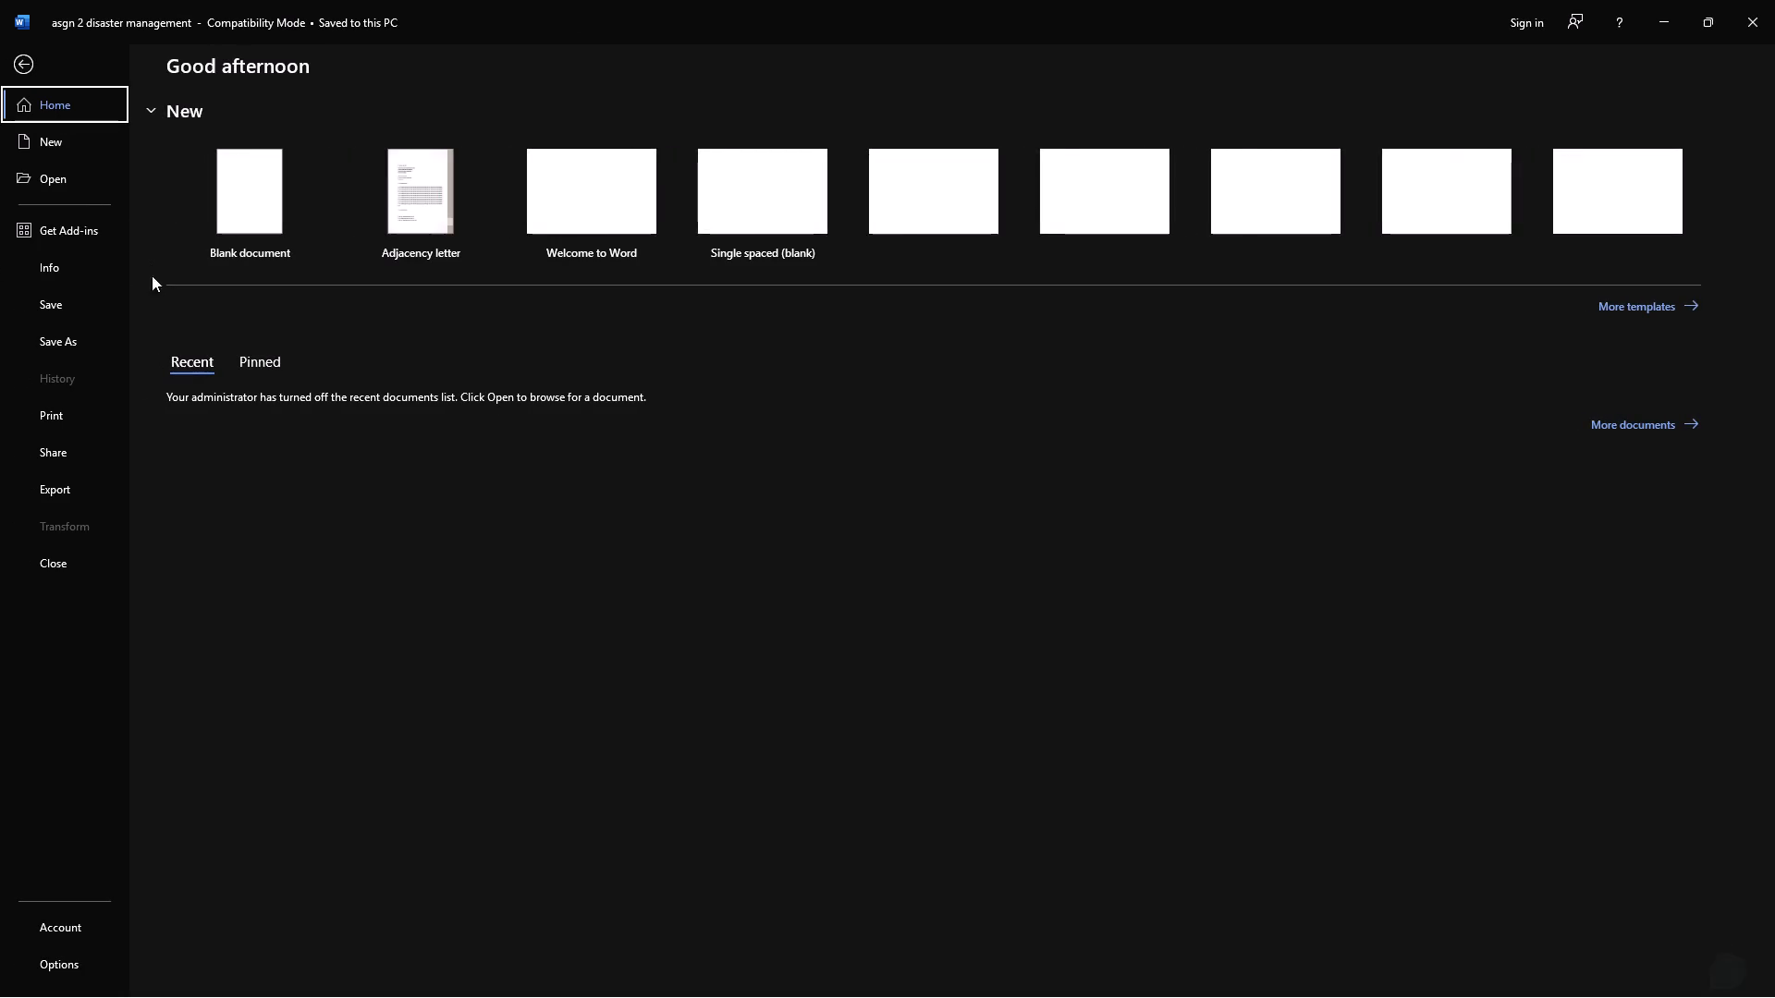
{"action": "left_click", "coordinate": [76, 421]}
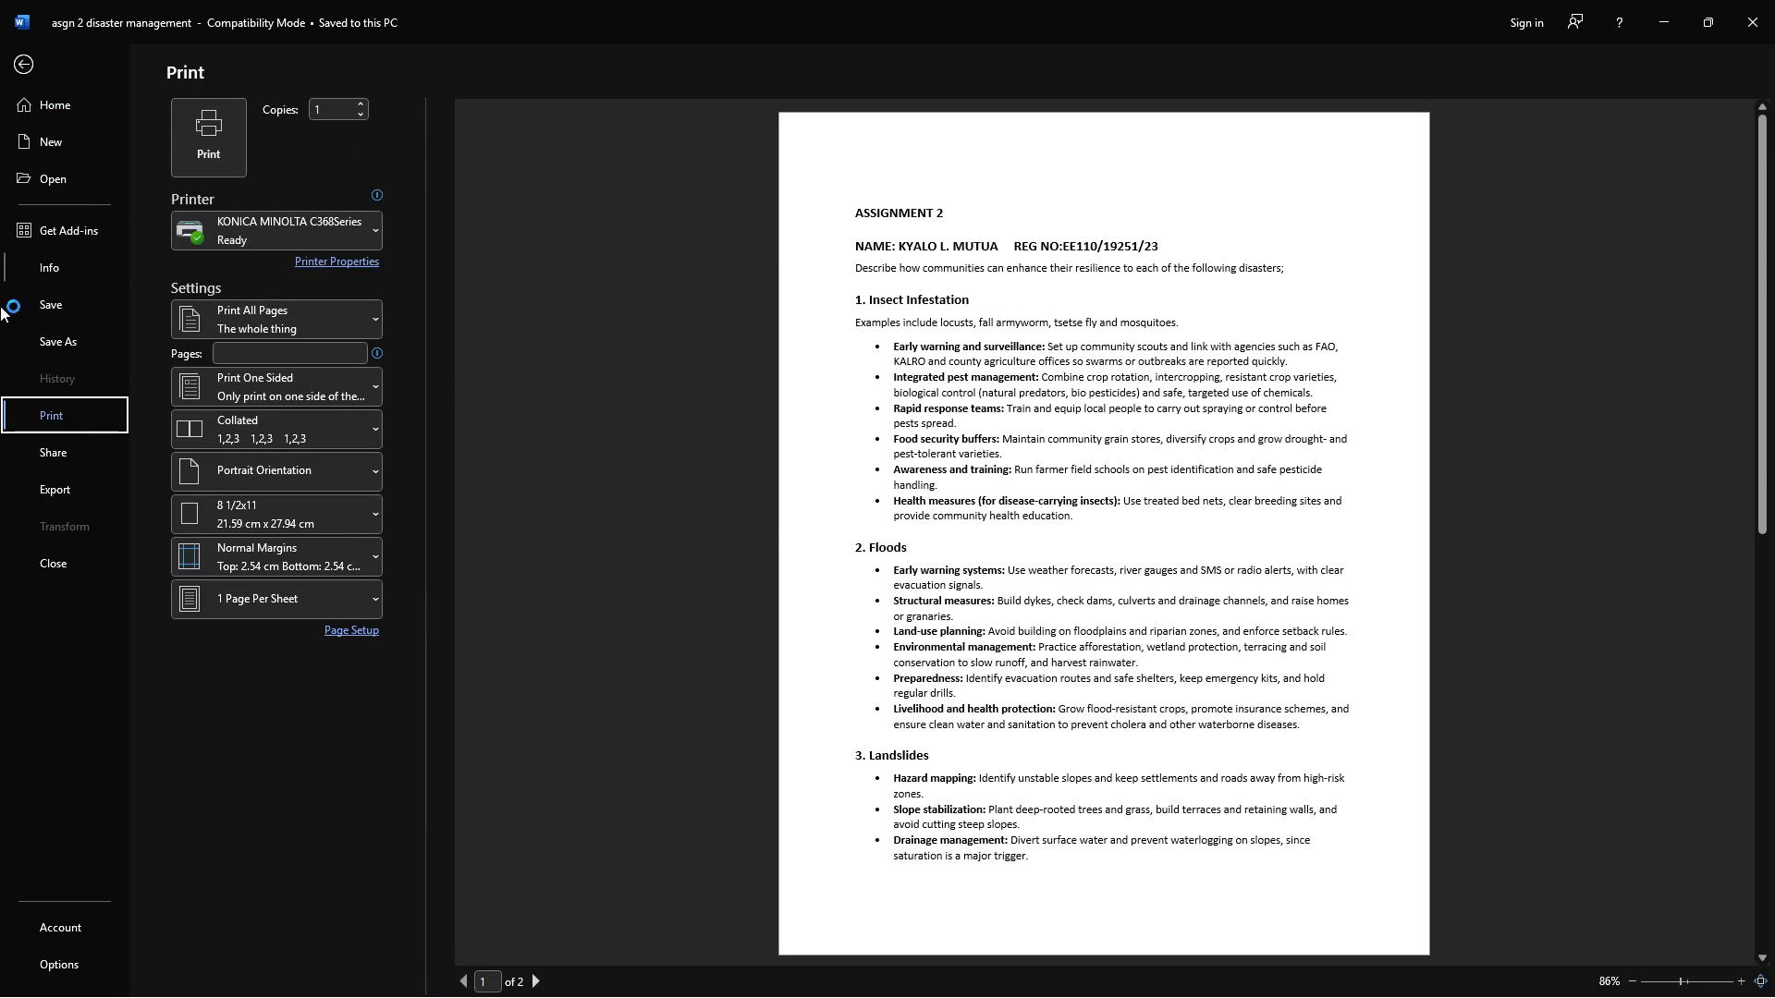
{"action": "left_click", "coordinate": [347, 256]}
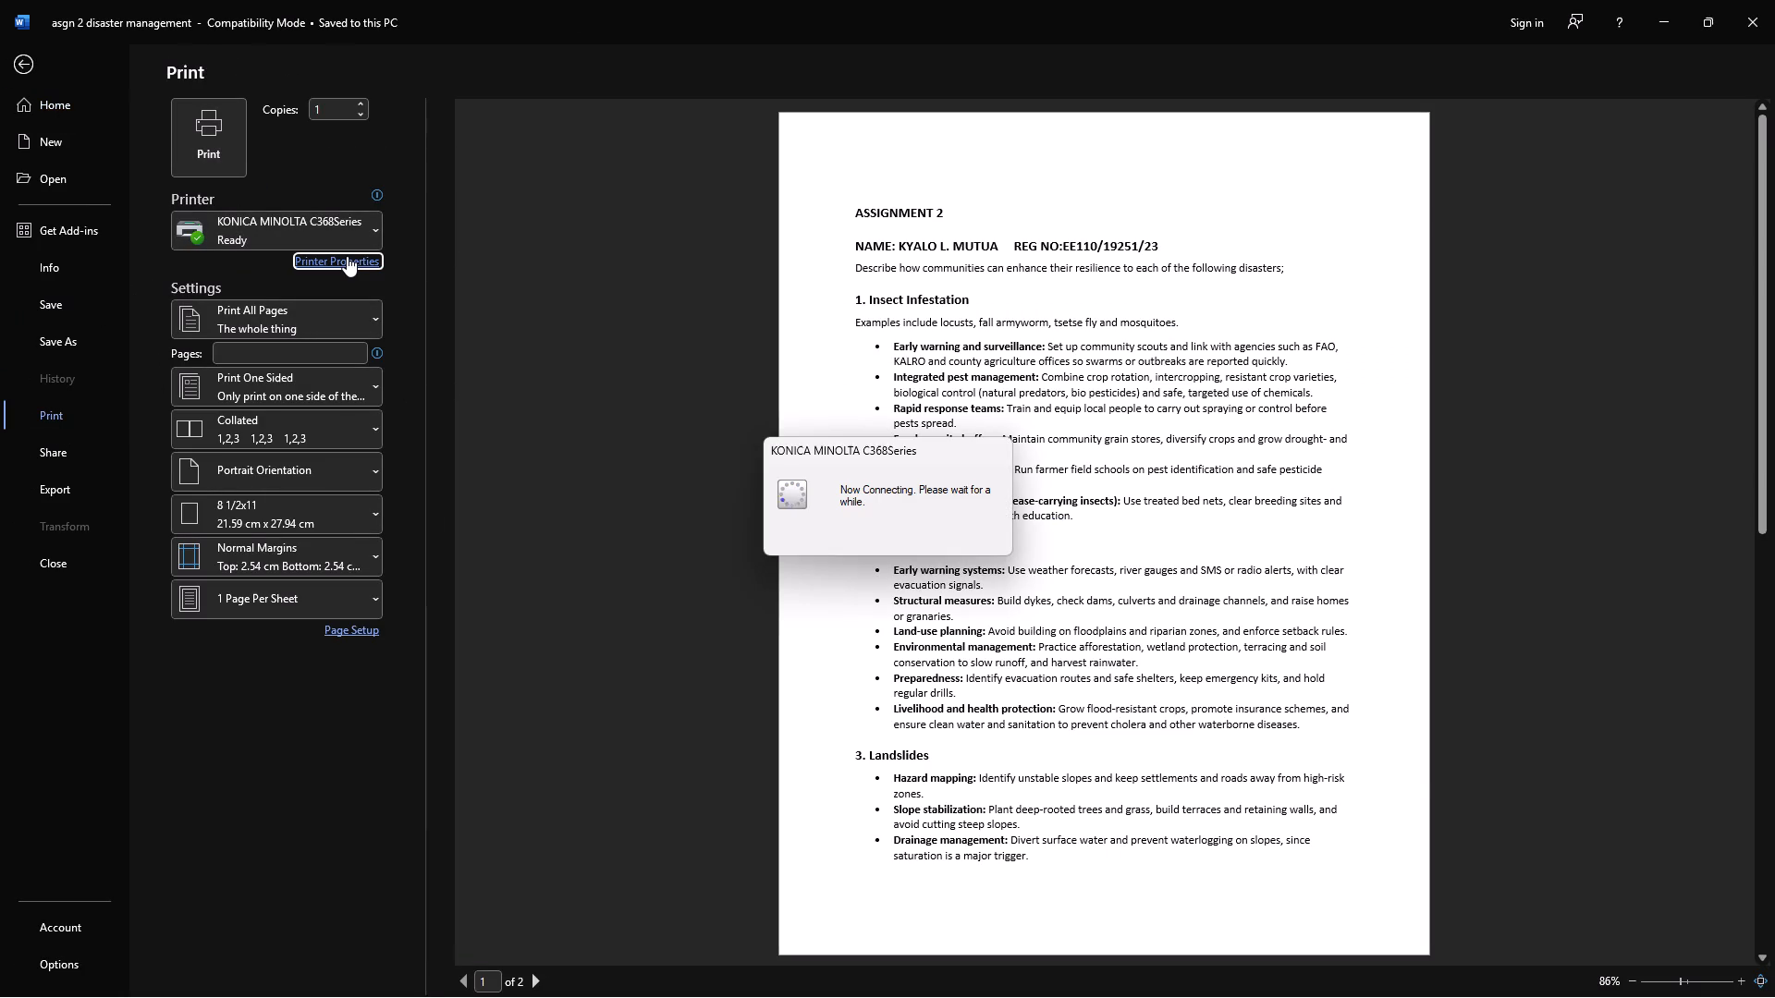
{"action": "left_click", "coordinate": [406, 274]}
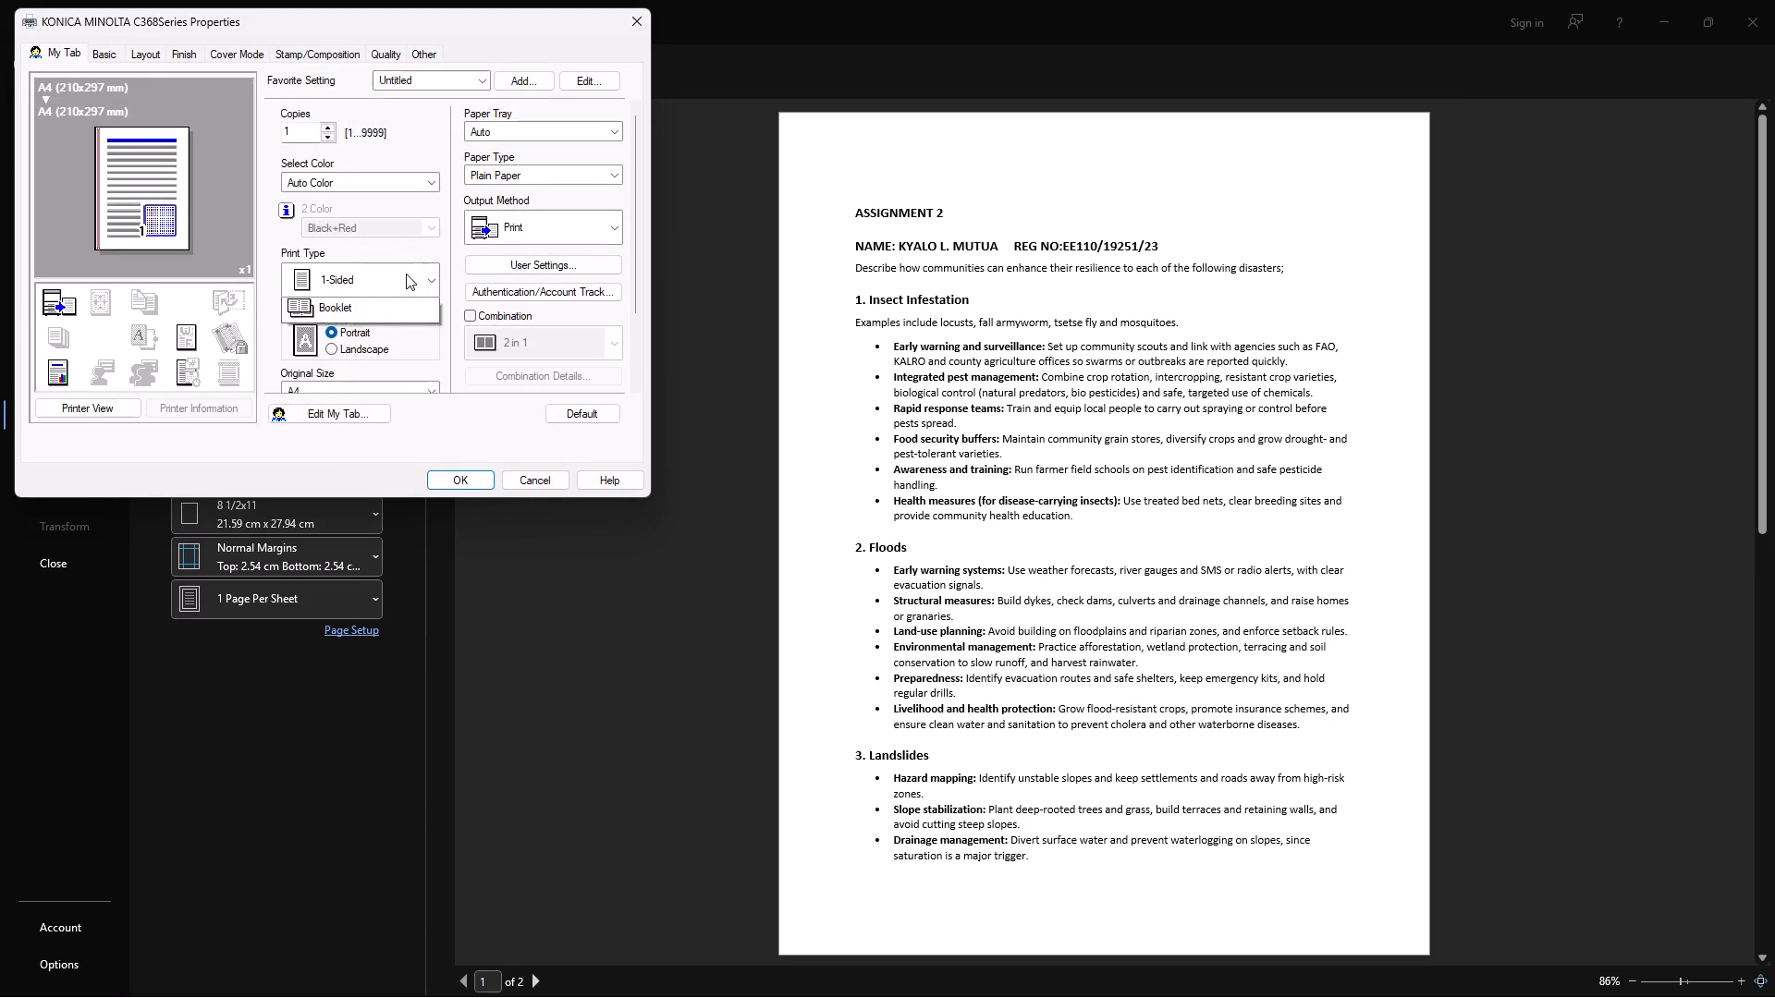
{"action": "left_click", "coordinate": [354, 336]}
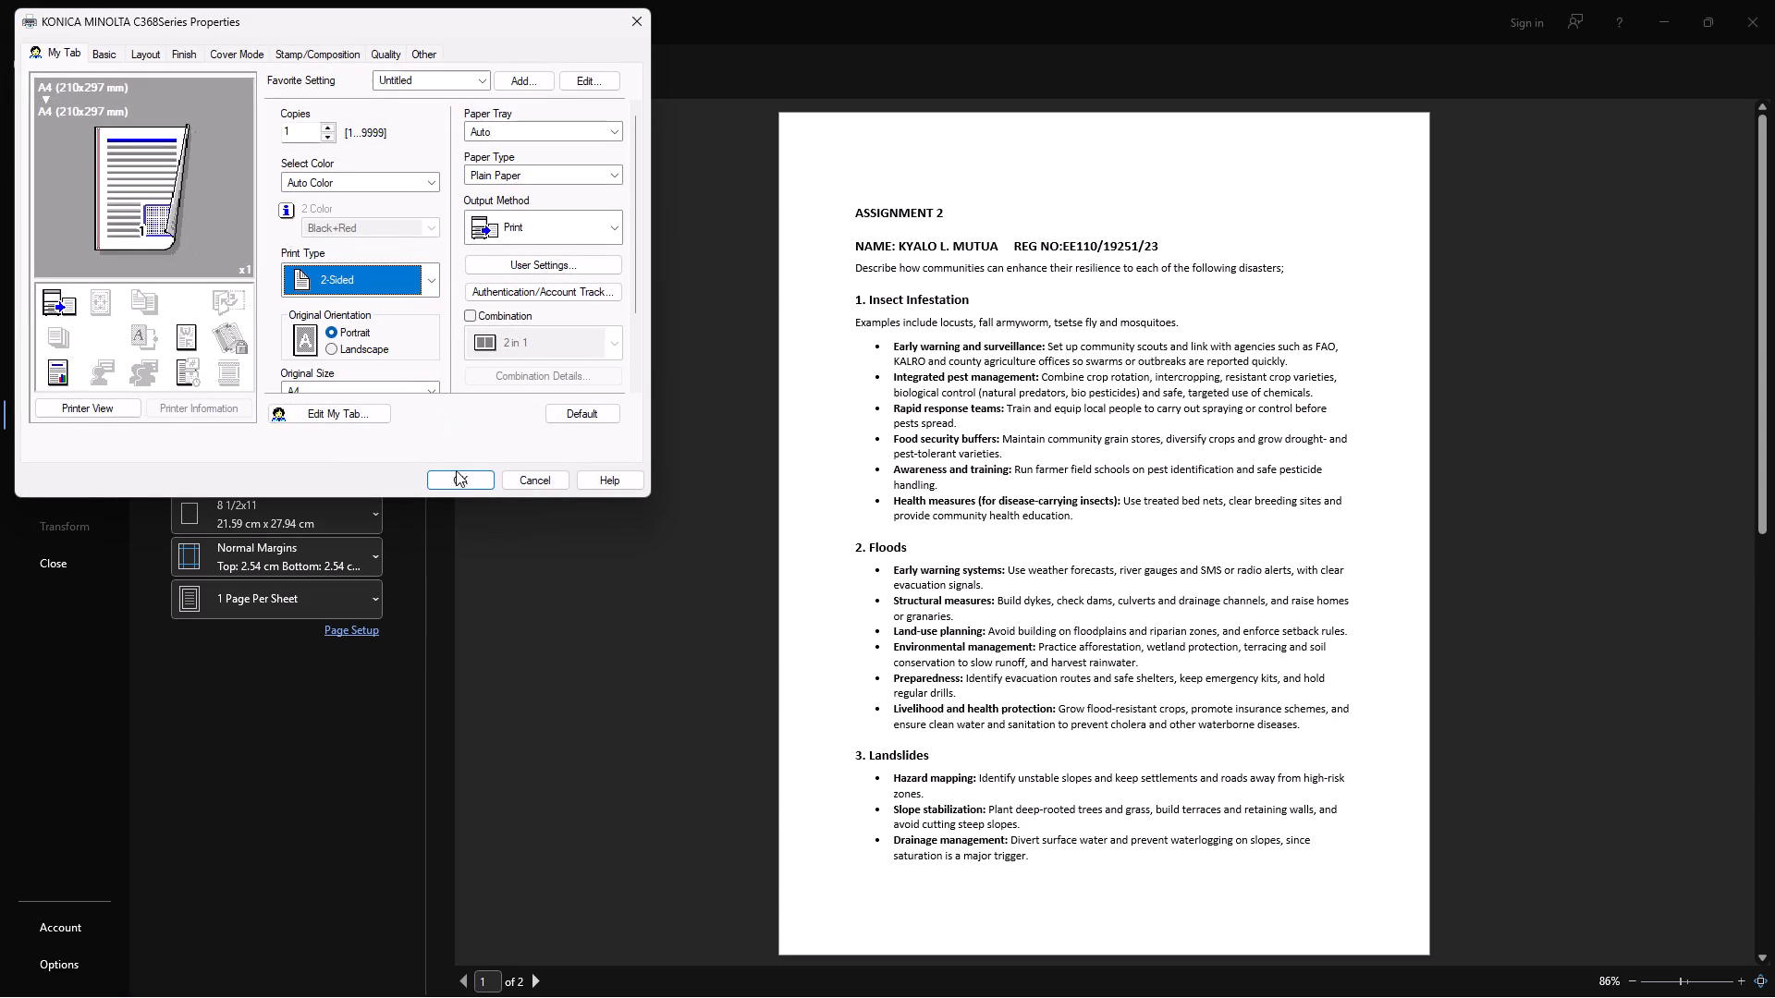
{"action": "left_click", "coordinate": [476, 481]}
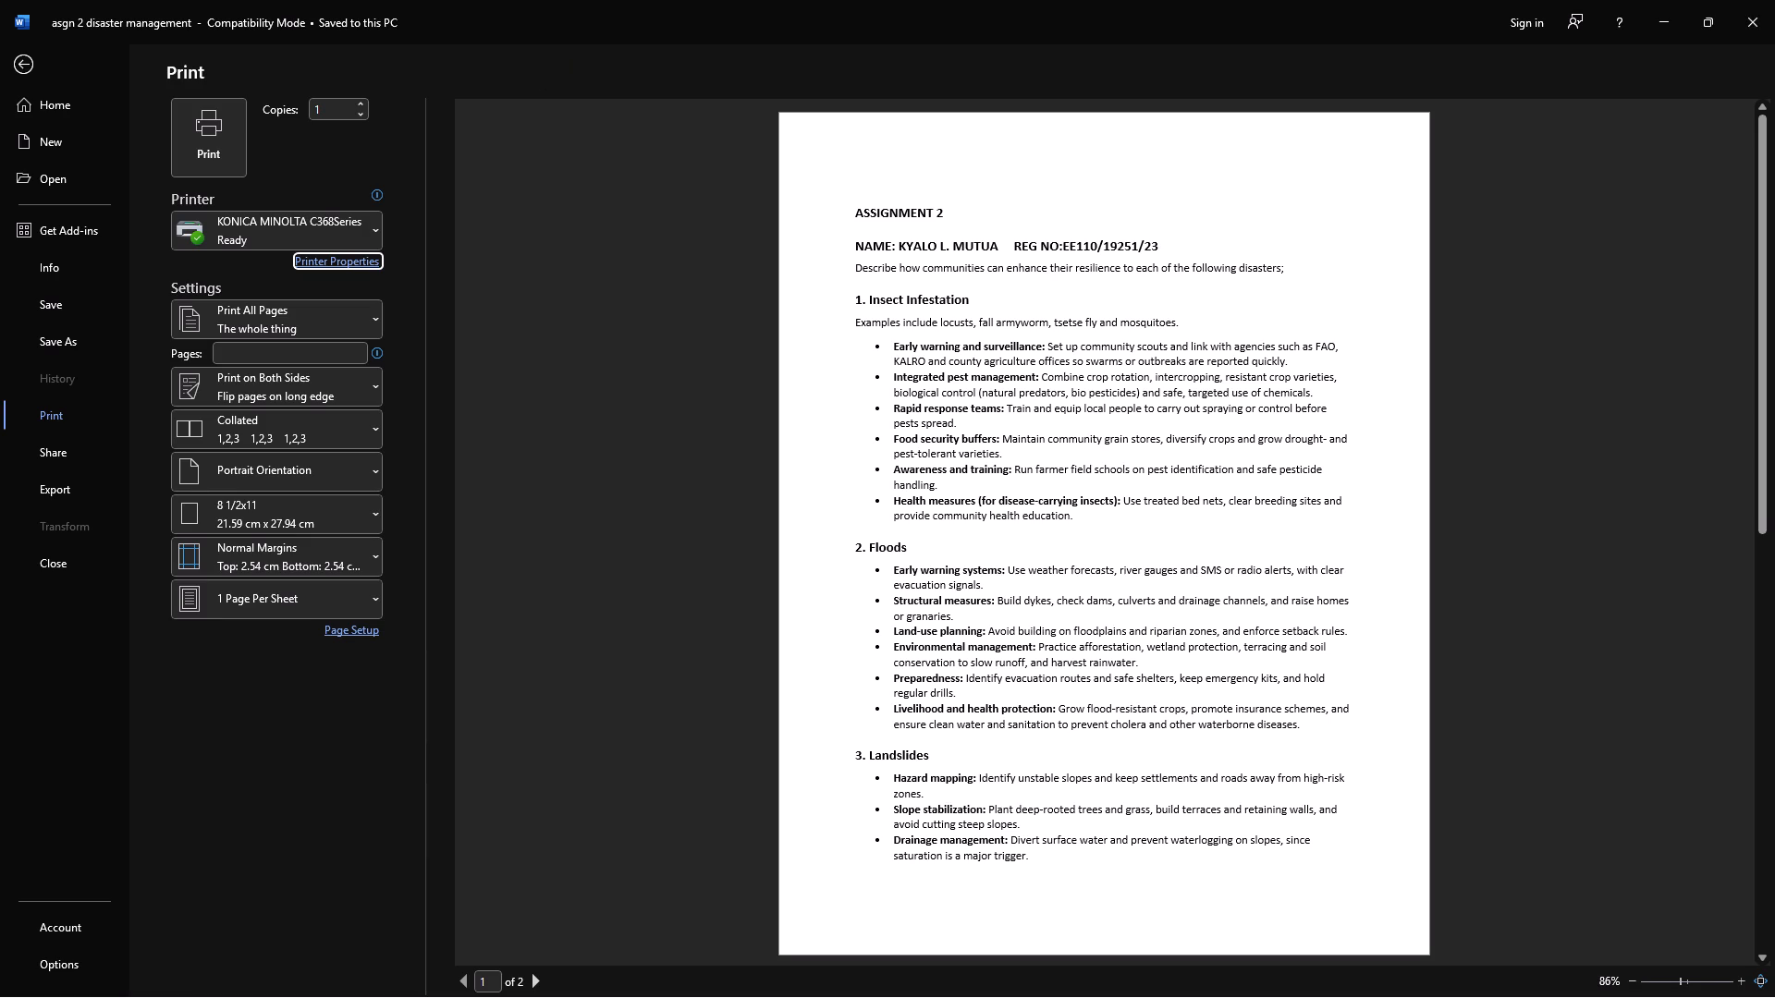
{"action": "left_click", "coordinate": [211, 155]}
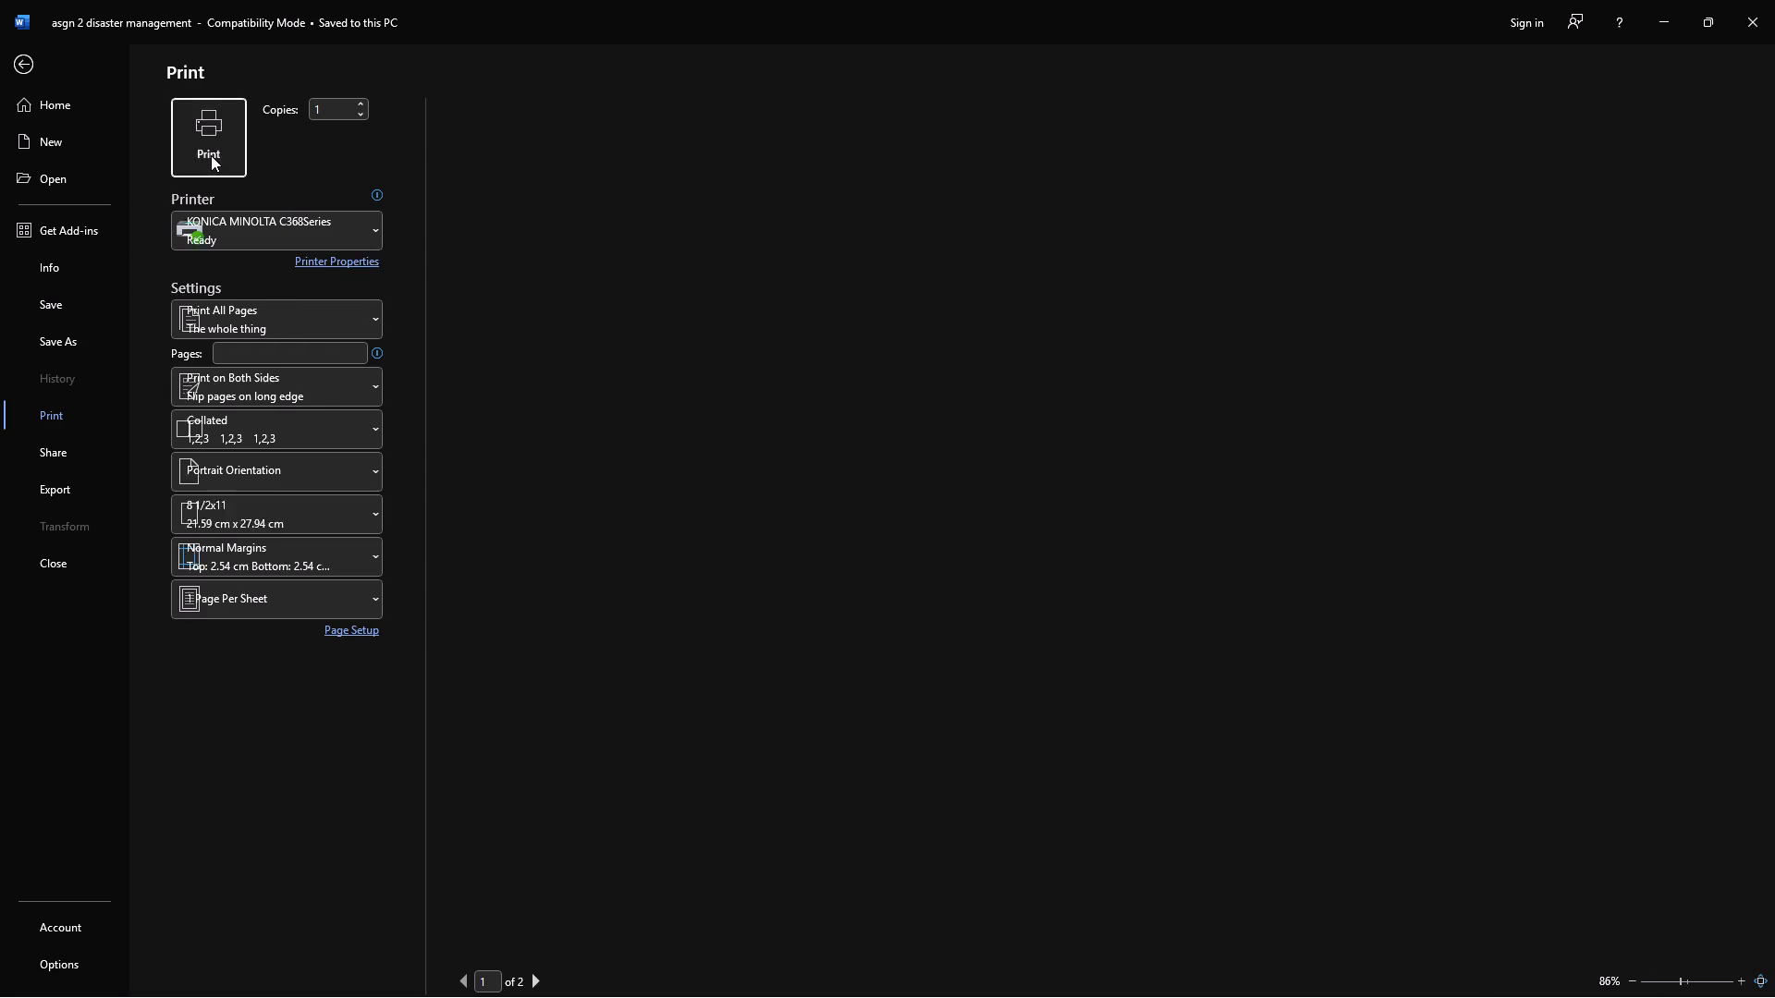
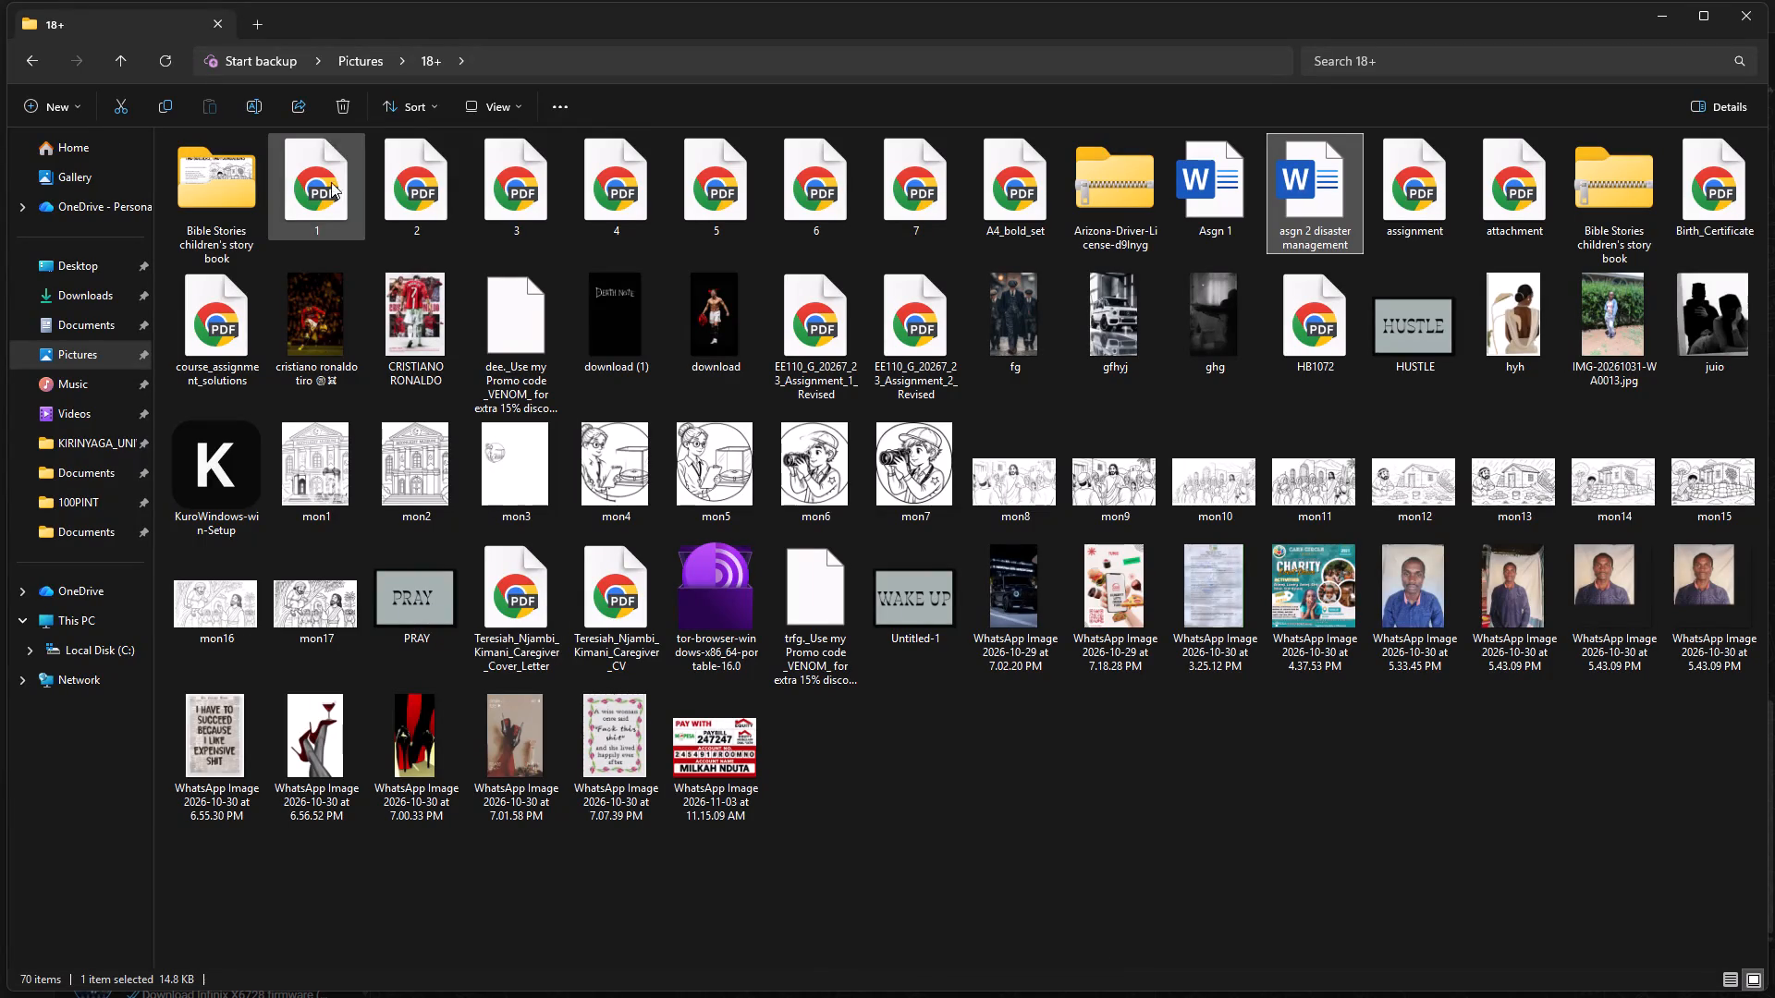
Open the "Asgn 1" document from the 18+ folder in Word, look through its pages and enable editing.
{"action": "double_click", "coordinate": [1197, 230]}
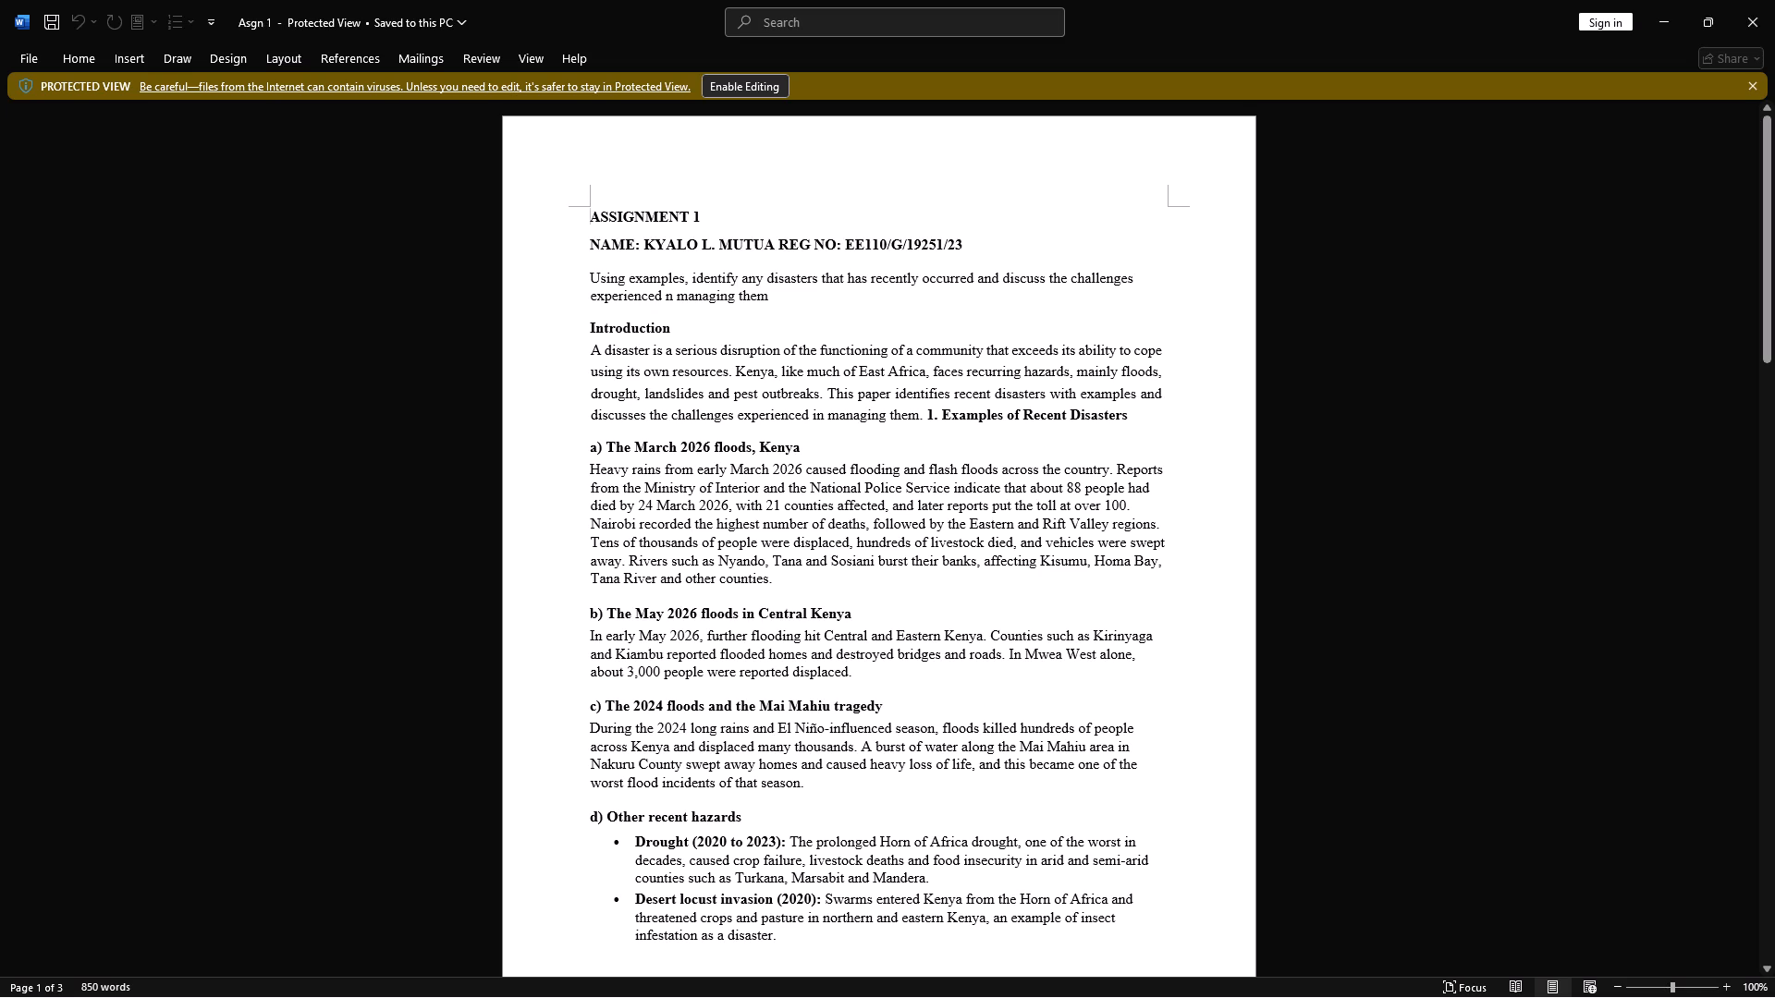
{"action": "scroll", "coordinate": [1023, 601], "scroll_direction": "down", "scroll_amount": 4}
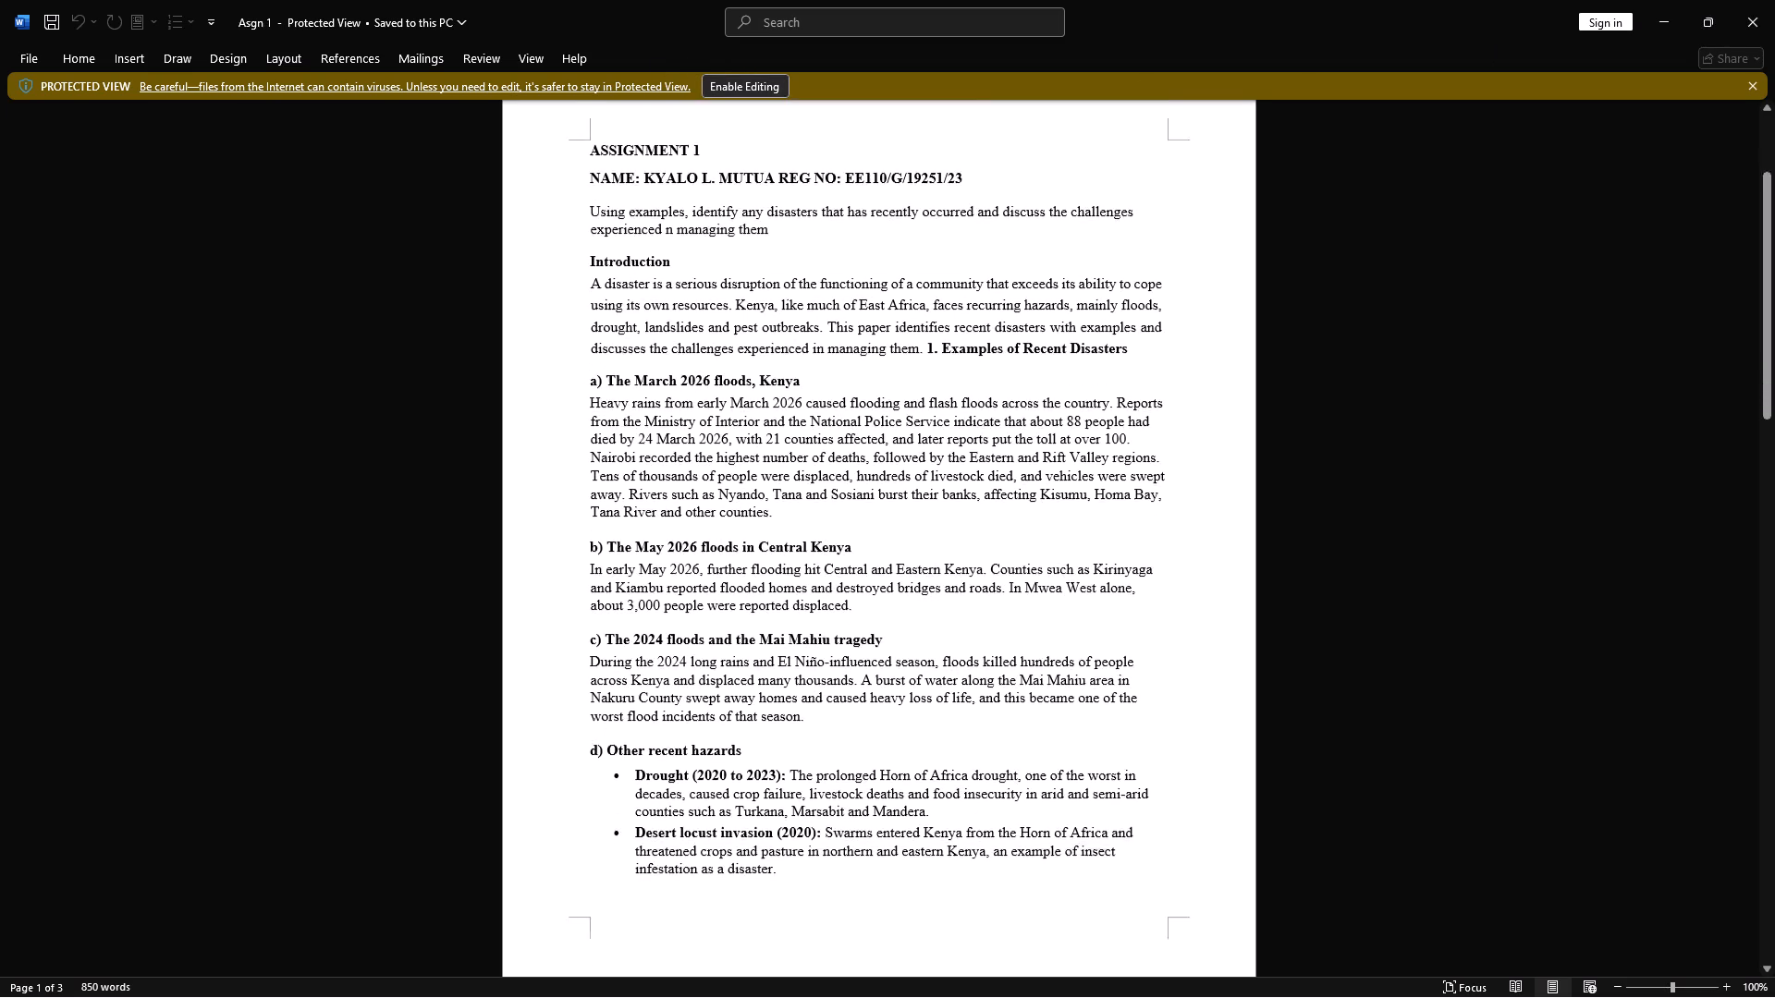
{"action": "scroll", "coordinate": [1023, 601], "scroll_direction": "down", "scroll_amount": 20}
{"action": "scroll", "coordinate": [1023, 601], "scroll_direction": "down", "scroll_amount": 7}
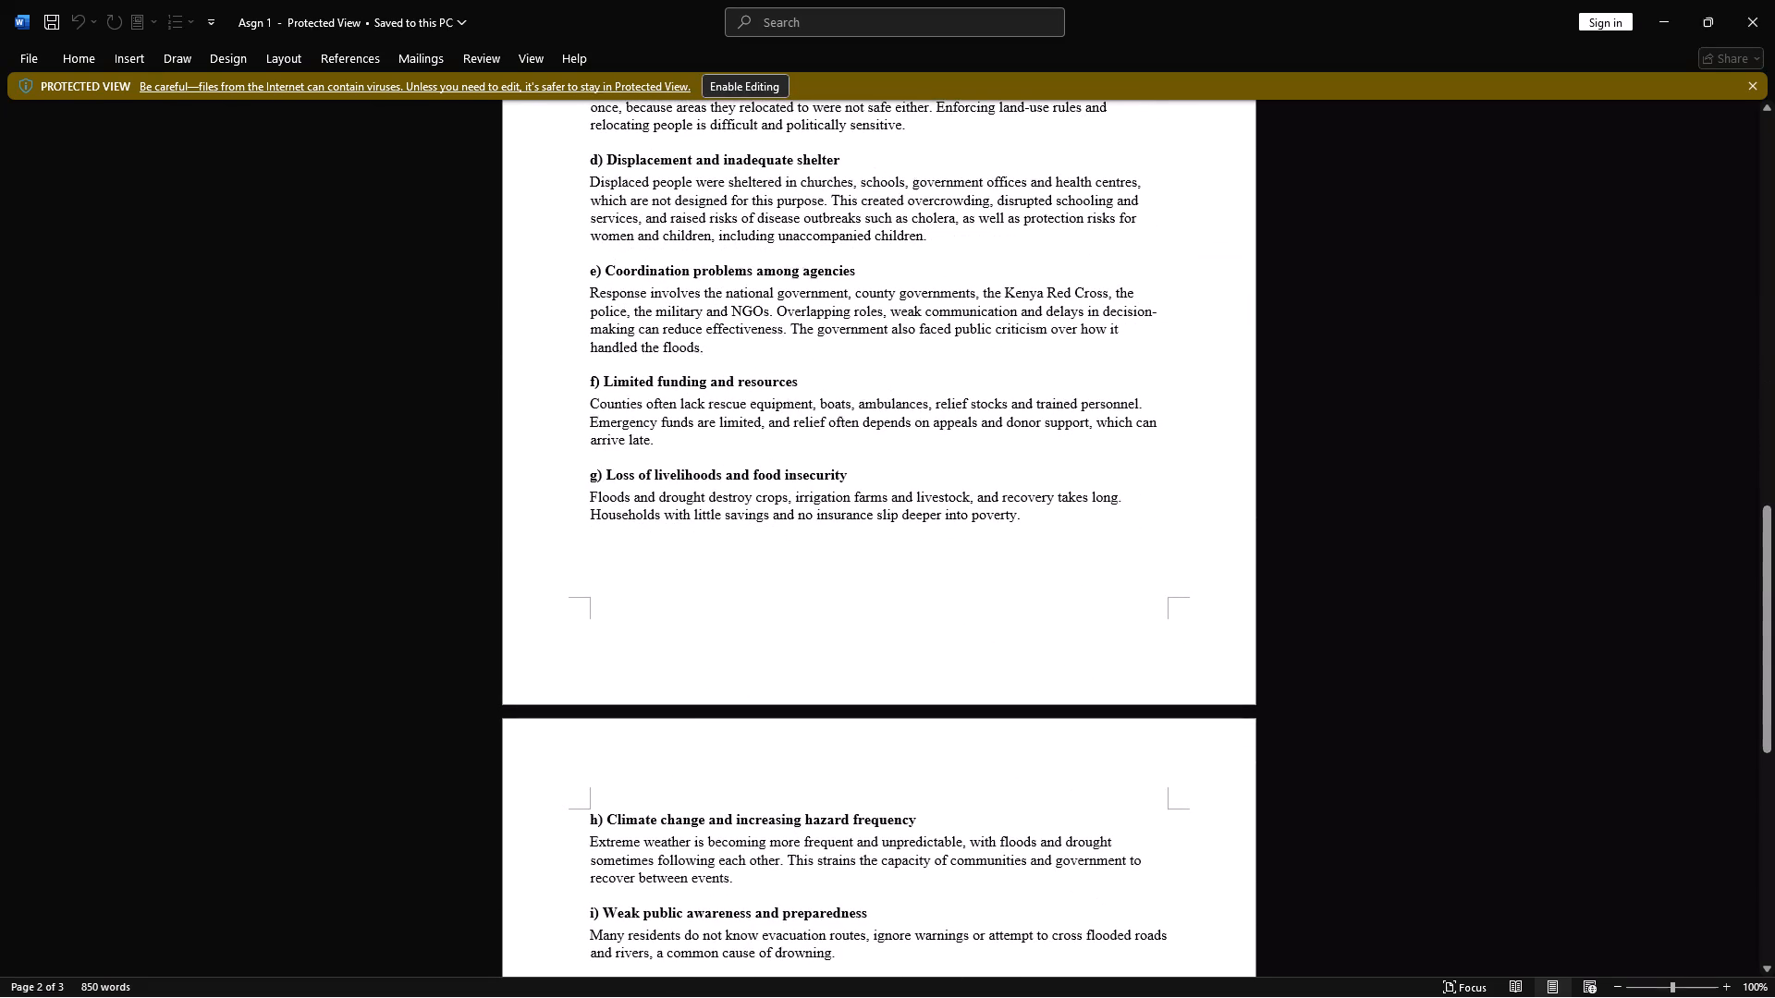
{"action": "left_click", "coordinate": [758, 96]}
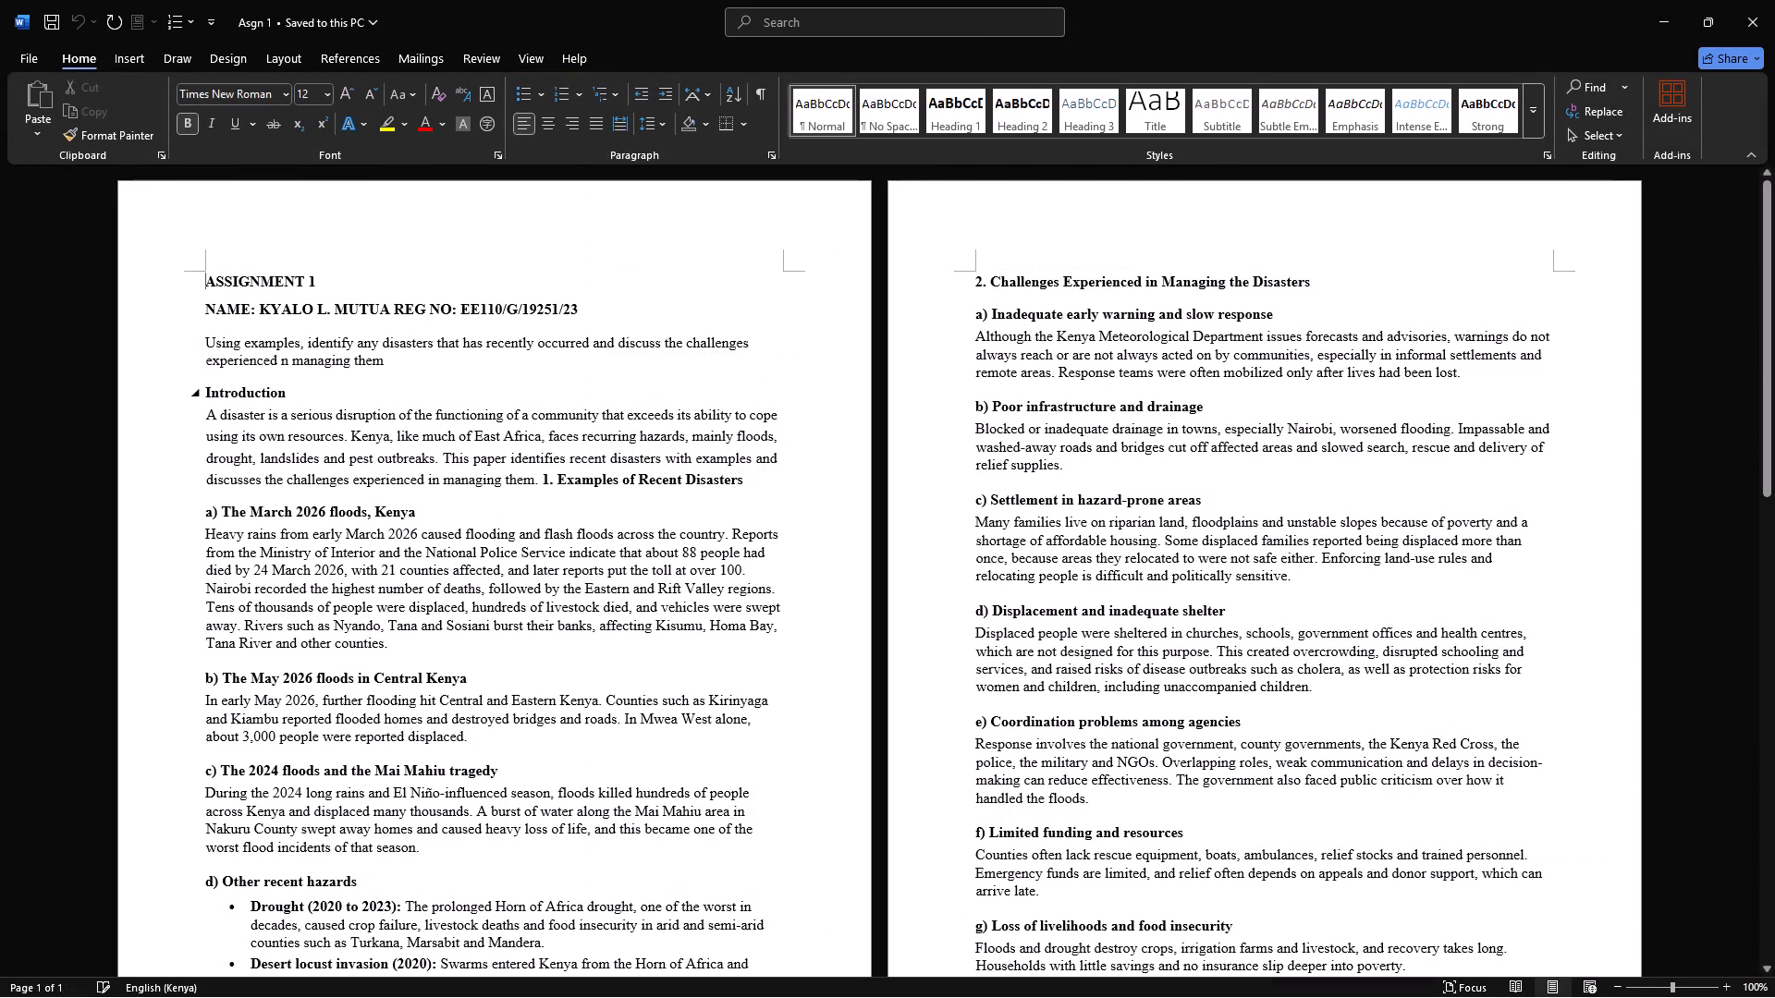
Print one copy of all pages of the Asgn 1 document on the KONICA MINOLTA C368Series with print type 2-Sided.
{"action": "left_click", "coordinate": [42, 53]}
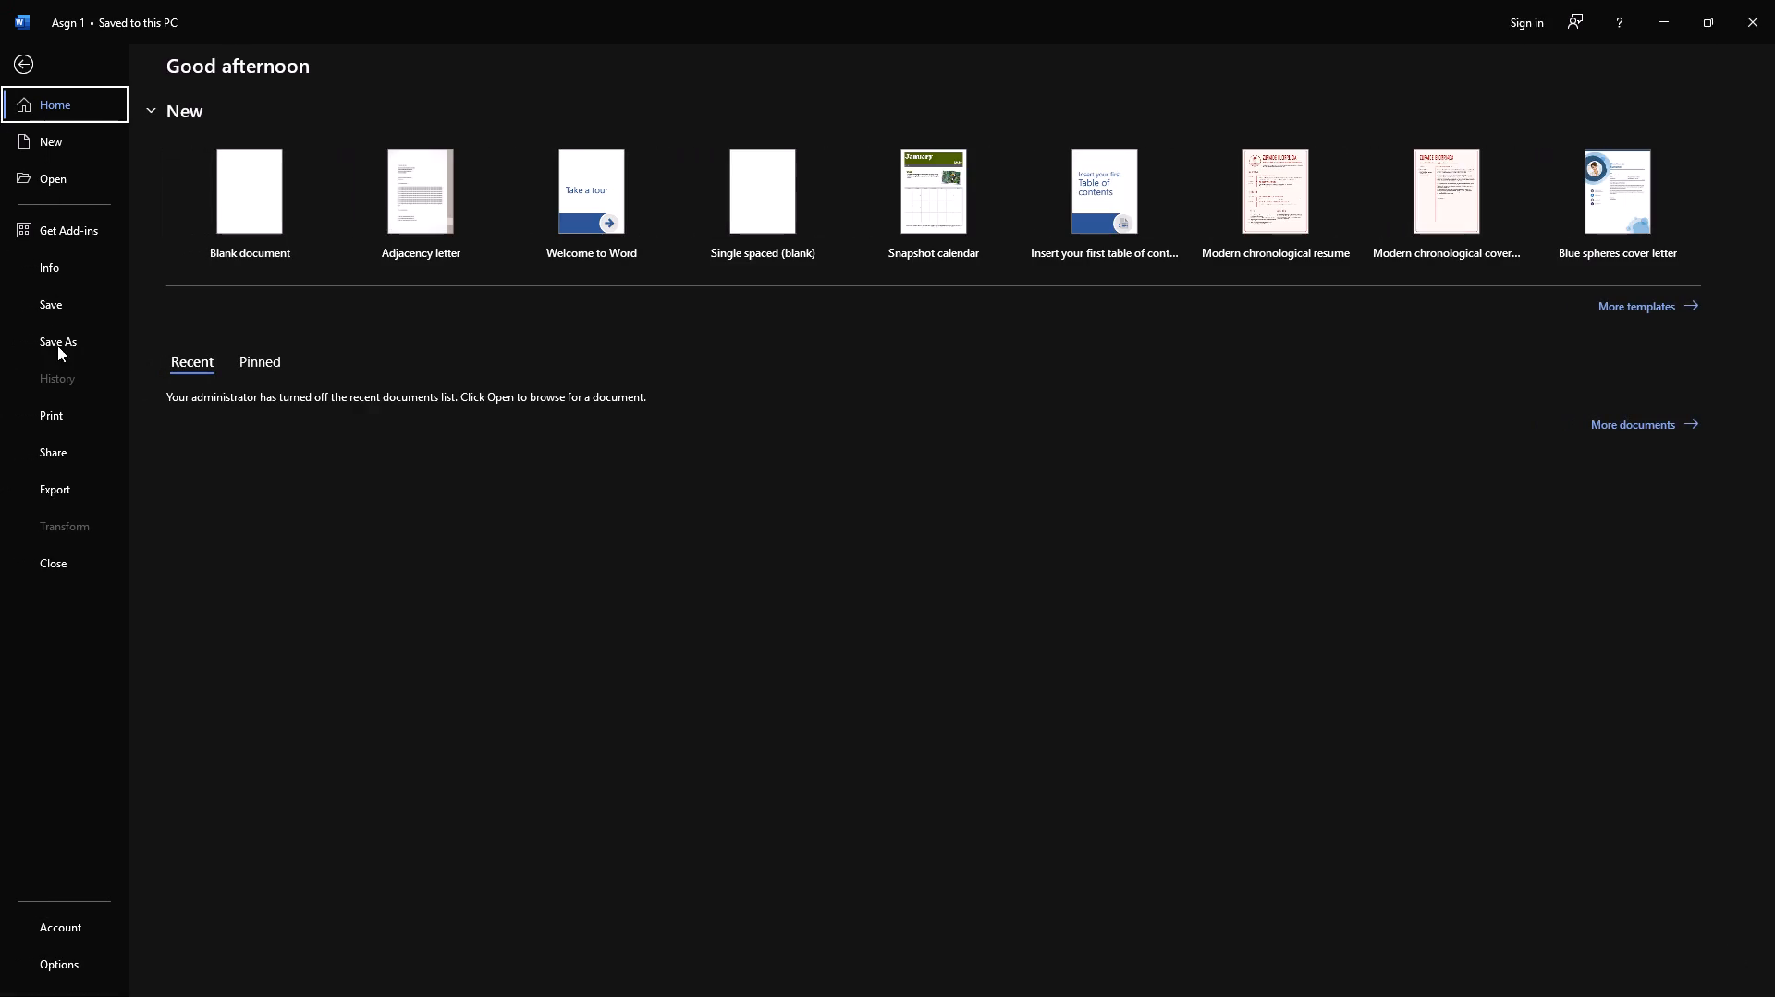
{"action": "left_click", "coordinate": [60, 411]}
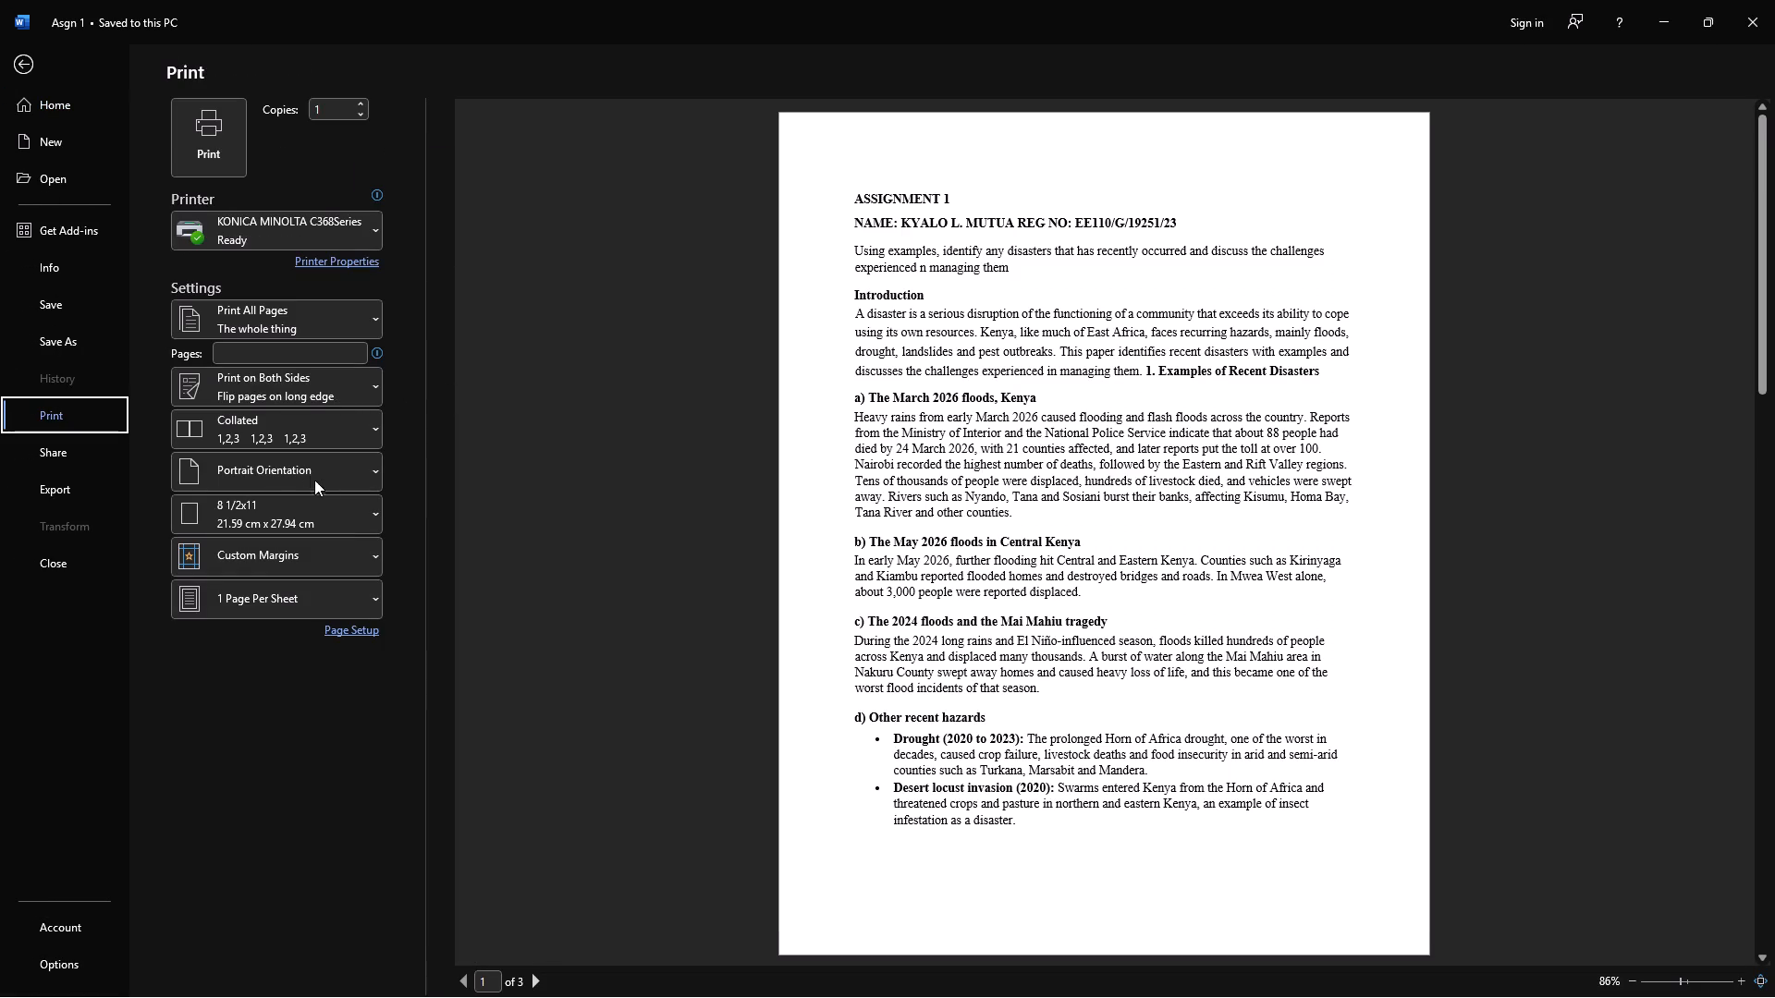
{"action": "left_click", "coordinate": [358, 262]}
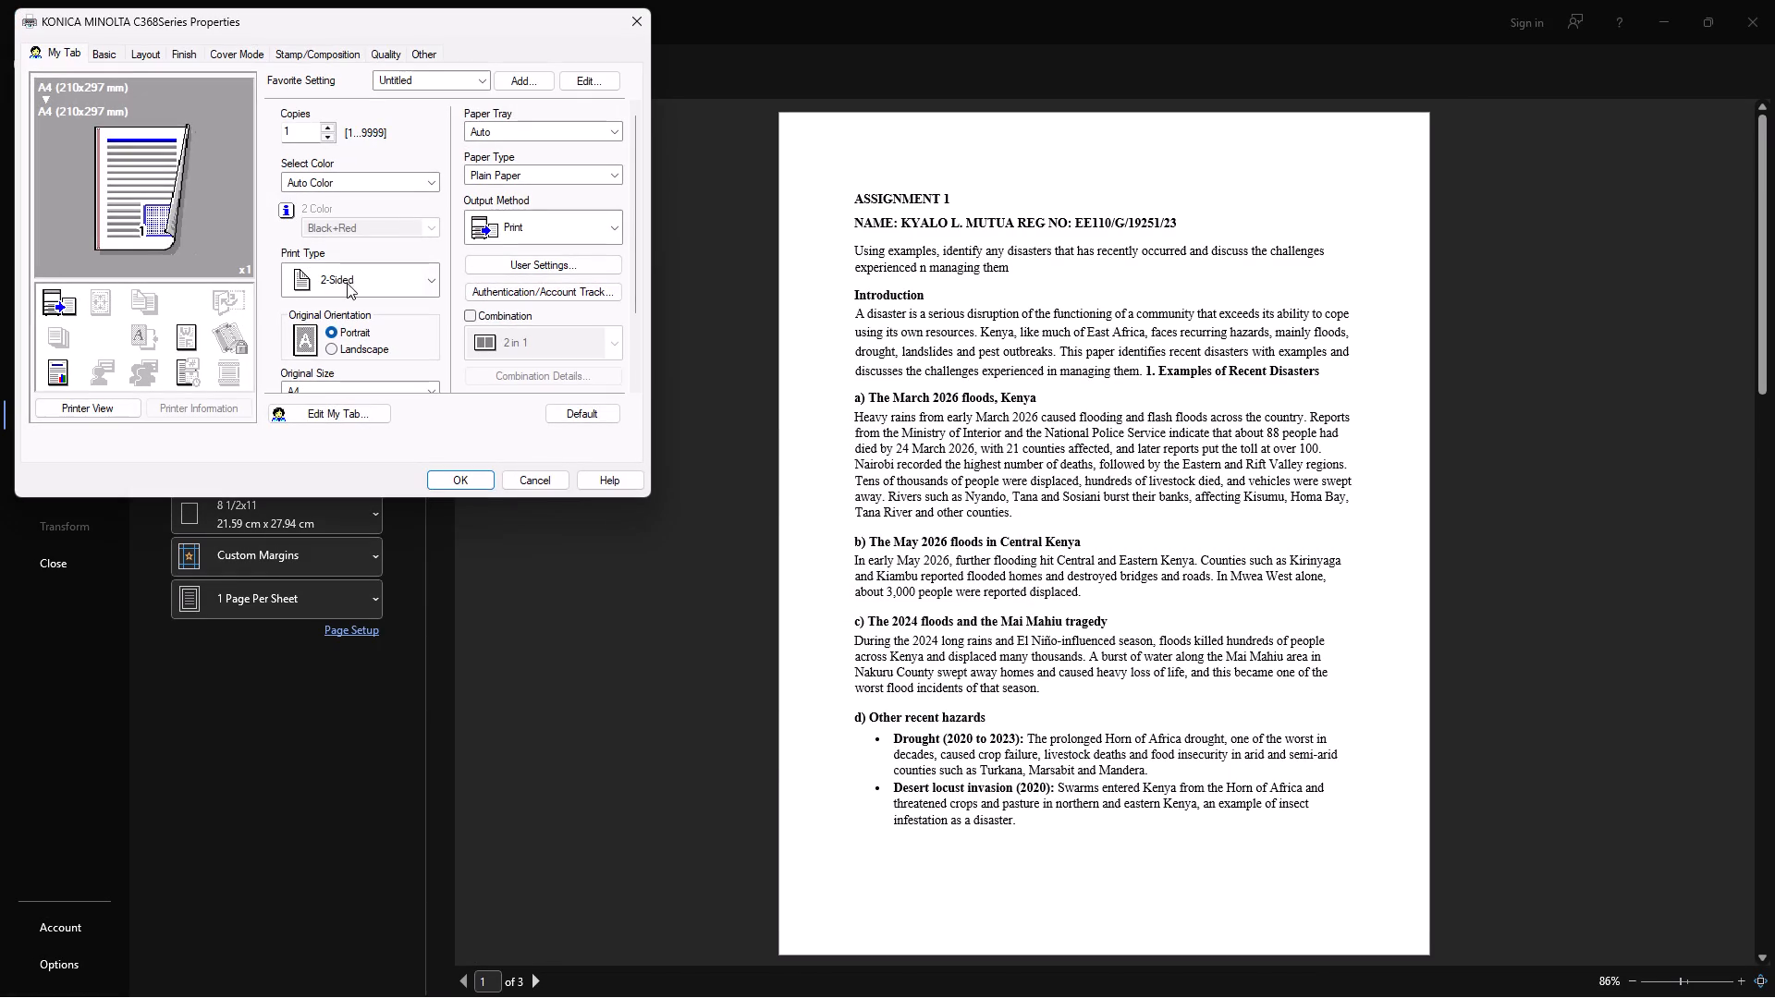
{"action": "left_click", "coordinate": [465, 476]}
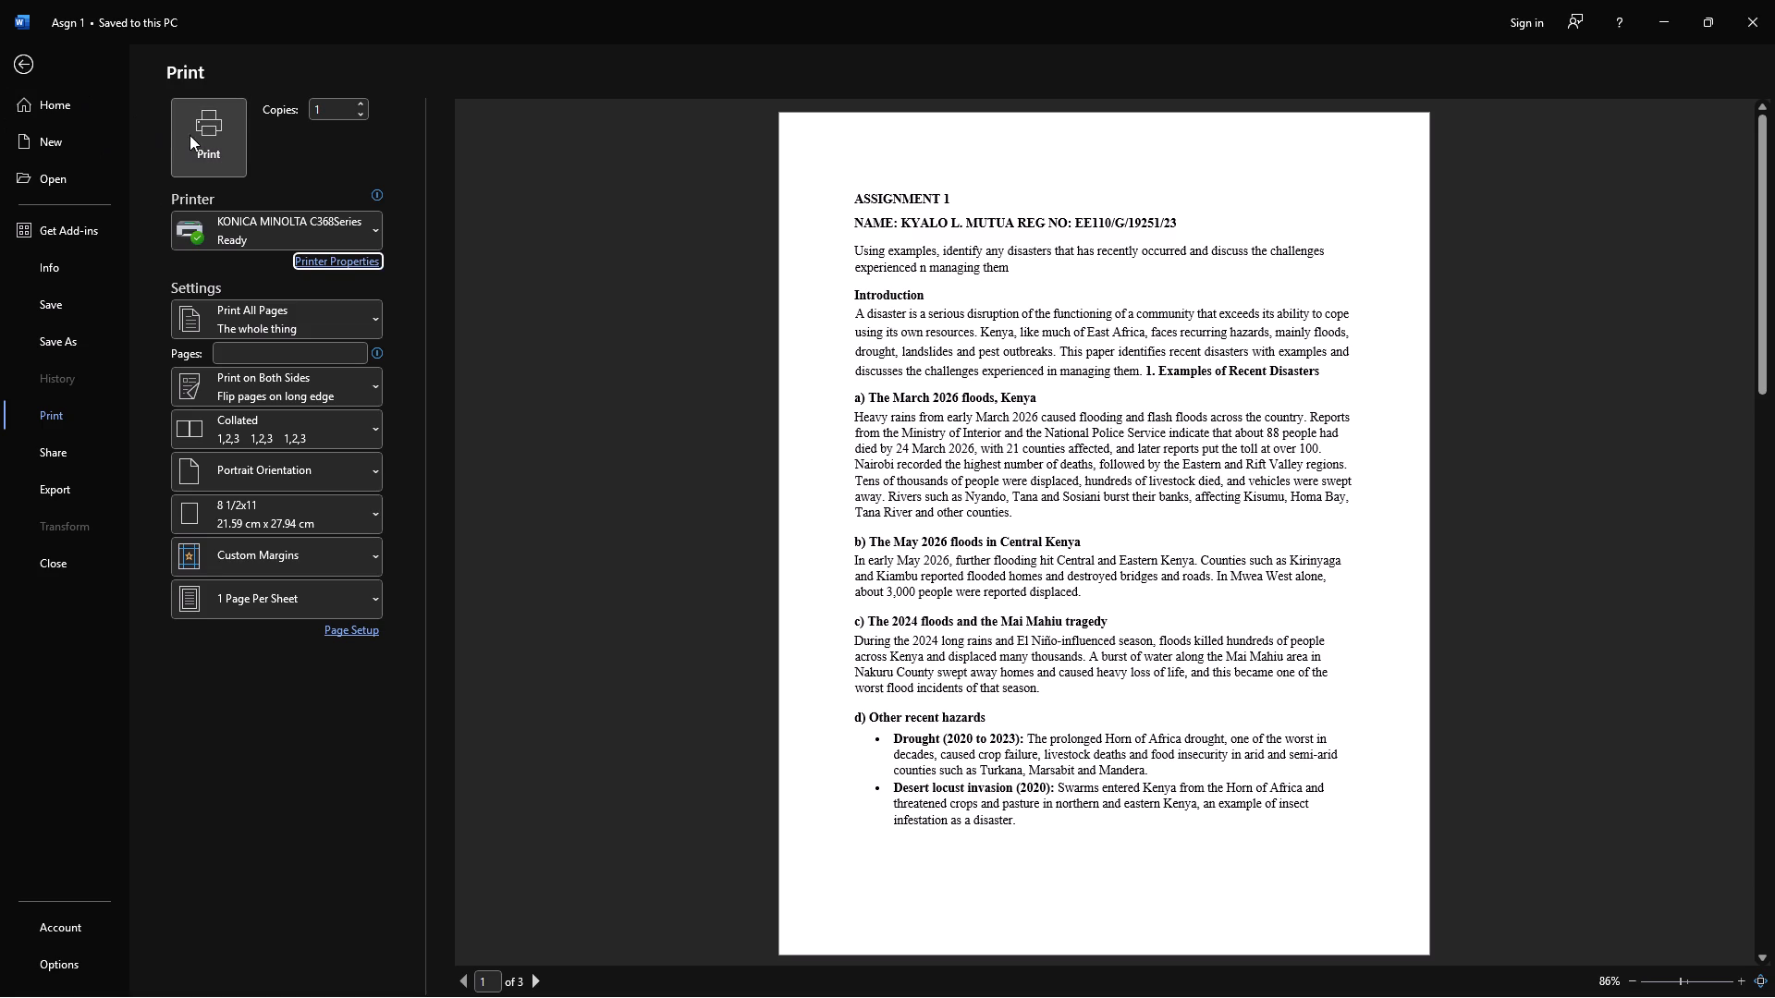
{"action": "left_click", "coordinate": [200, 137]}
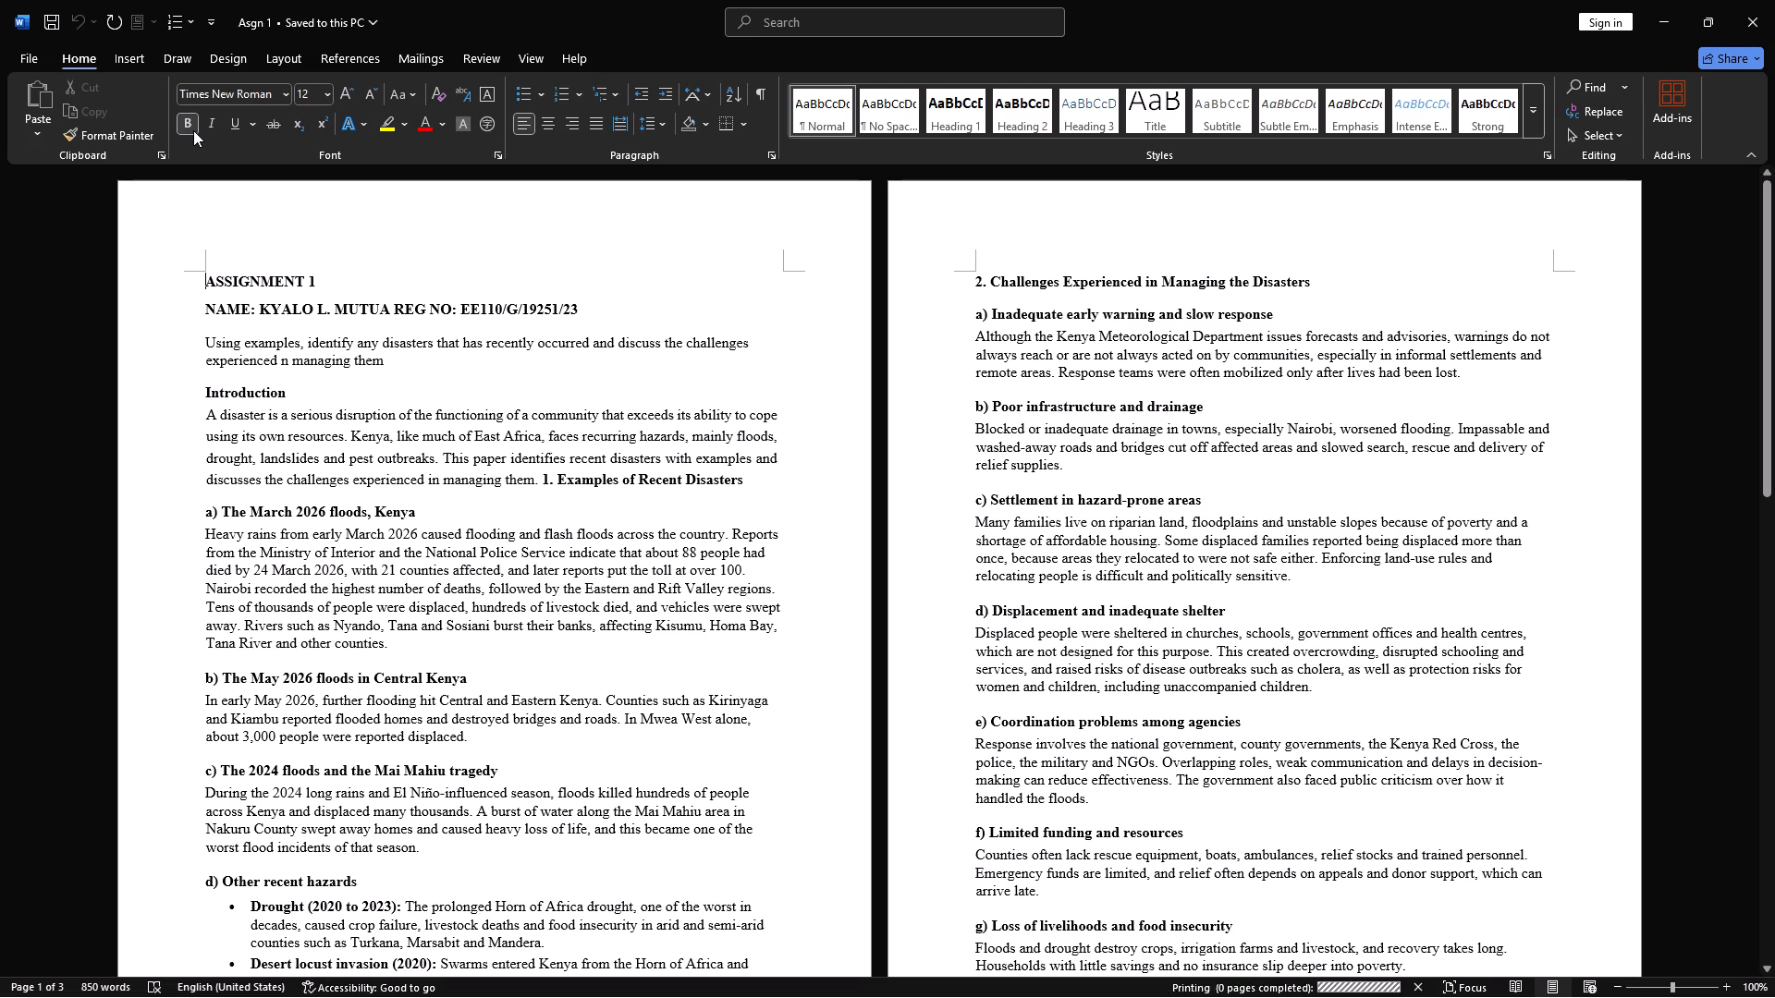
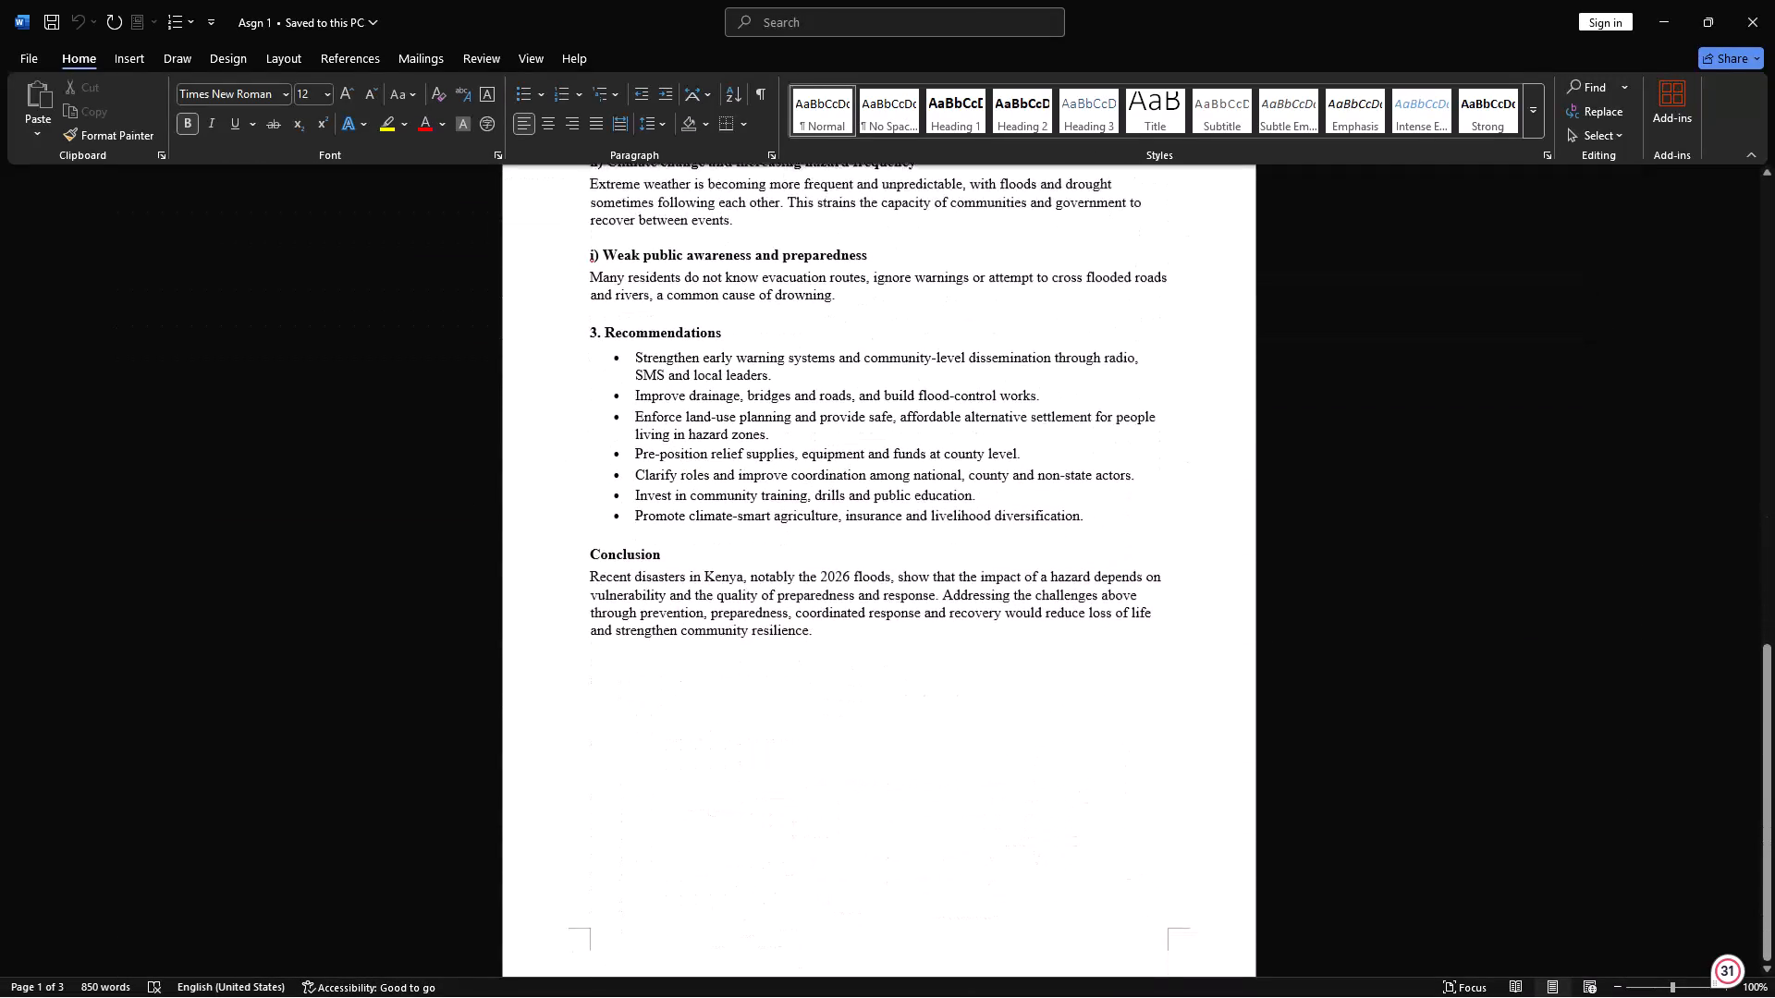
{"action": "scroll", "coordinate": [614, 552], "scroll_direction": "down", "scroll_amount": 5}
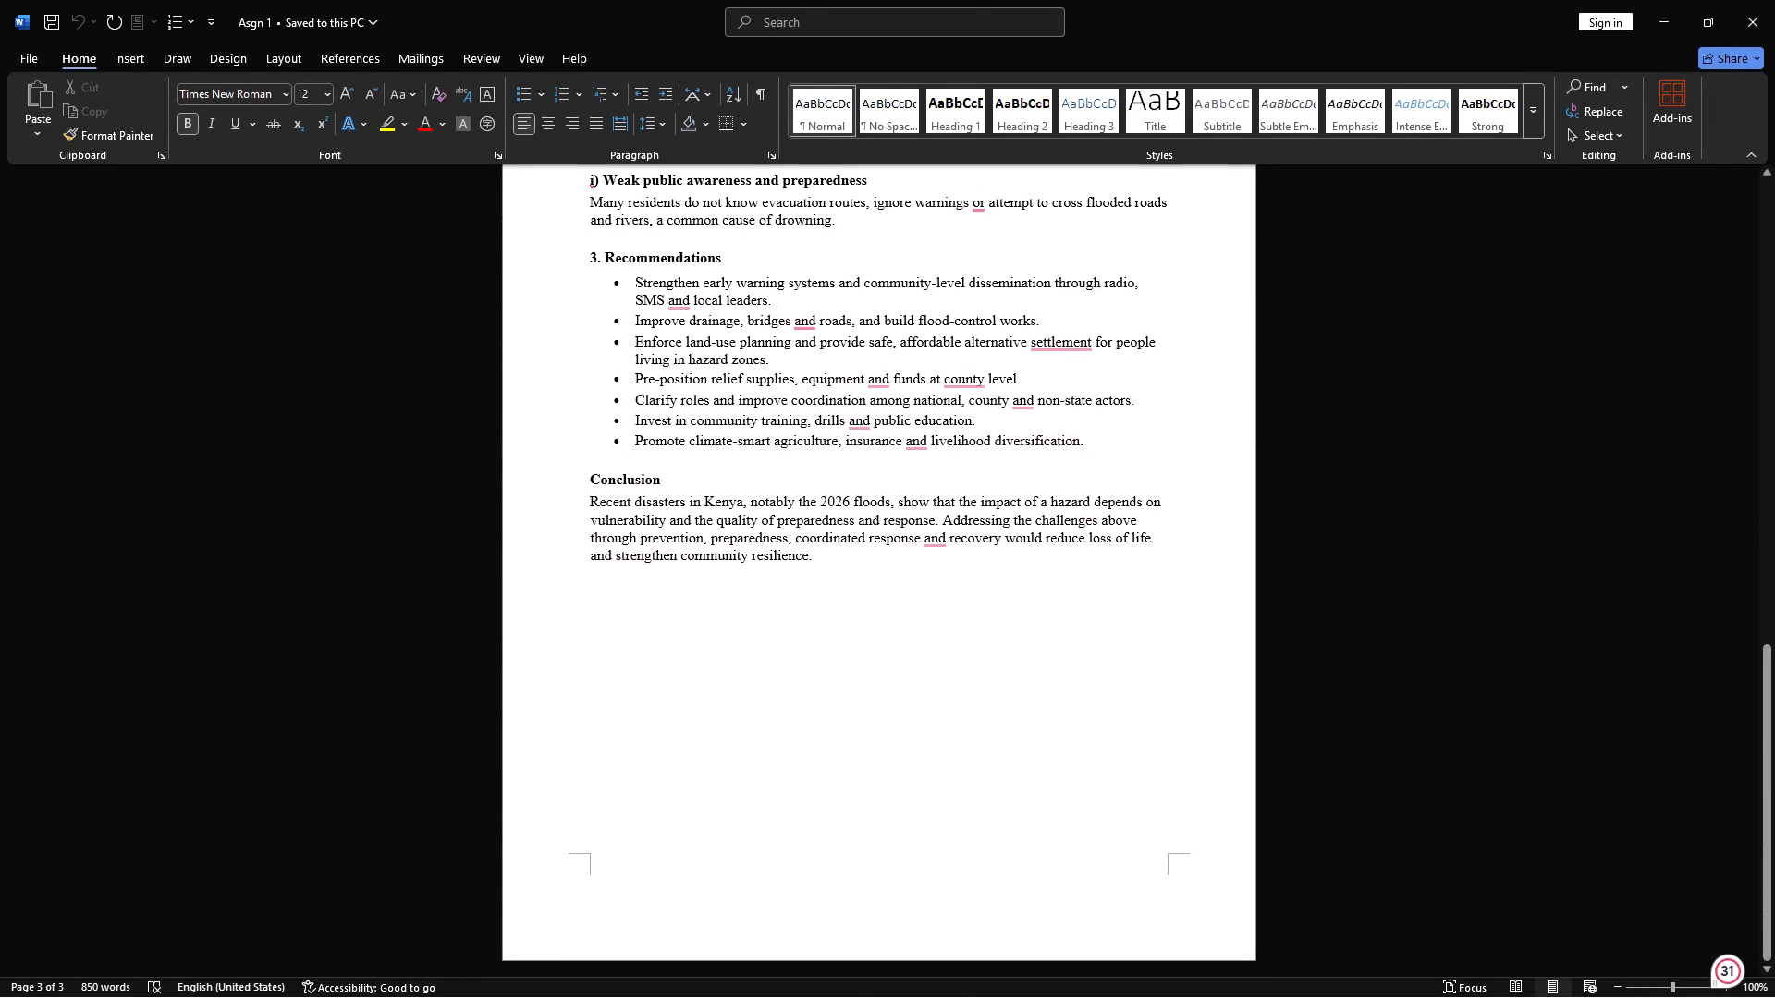
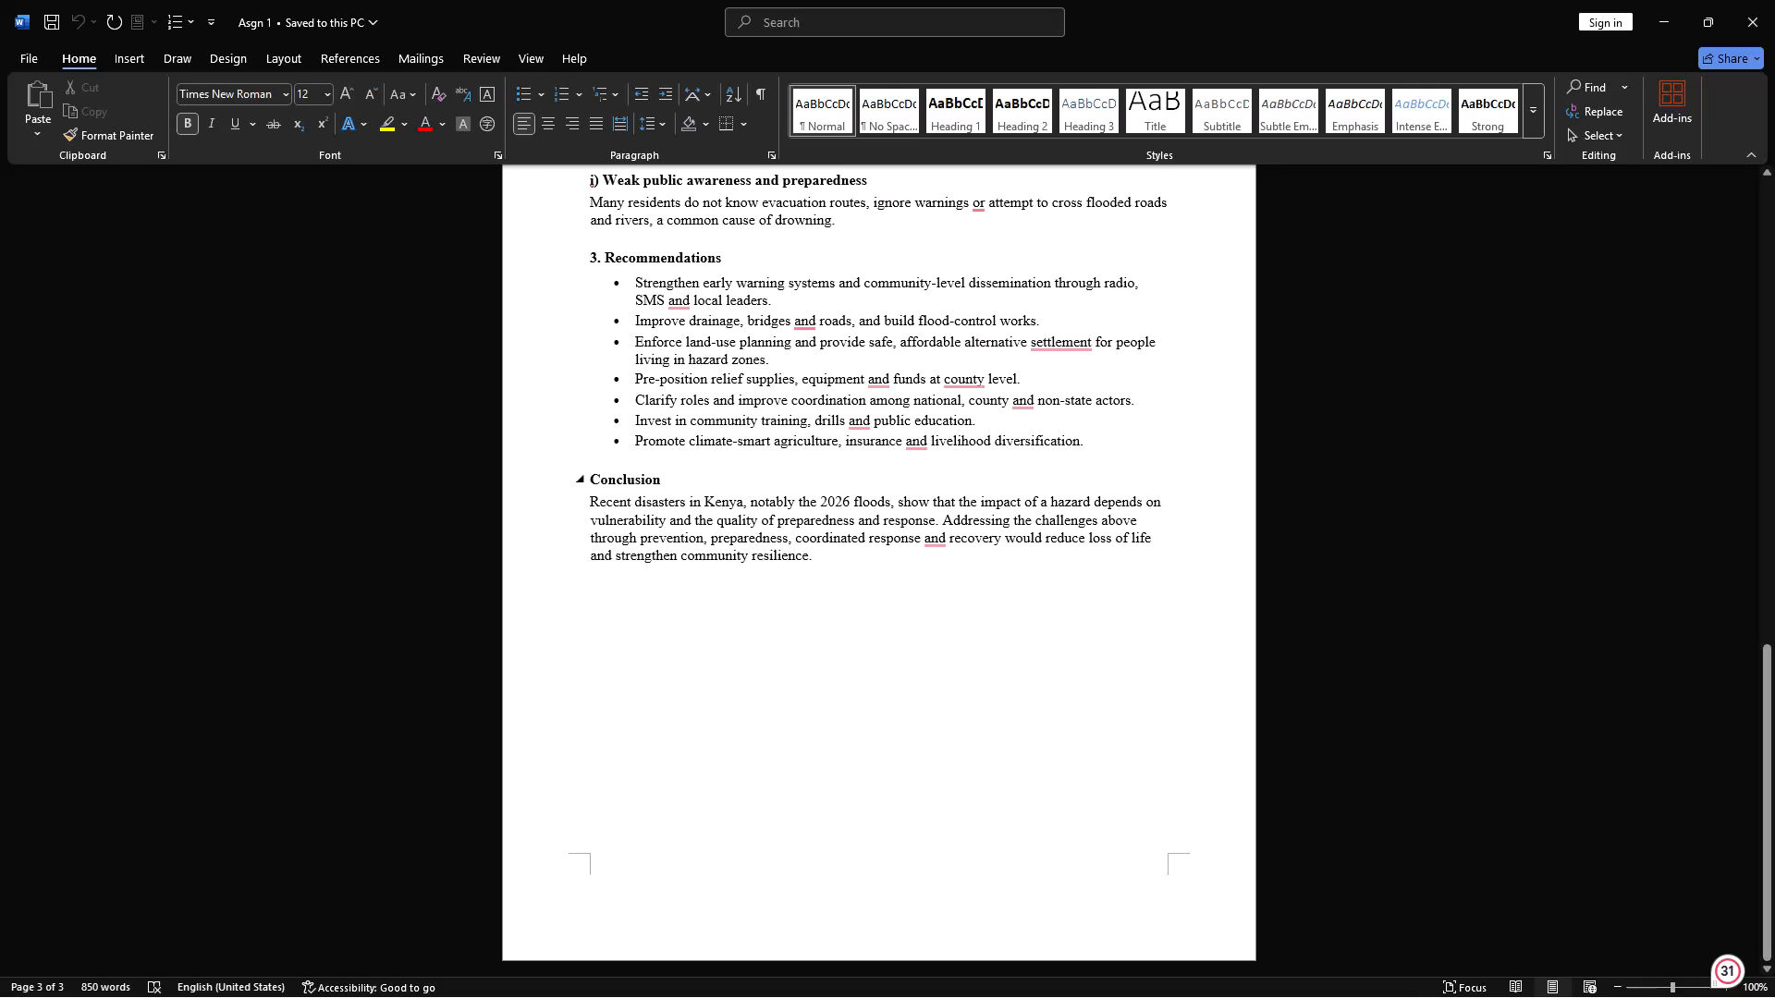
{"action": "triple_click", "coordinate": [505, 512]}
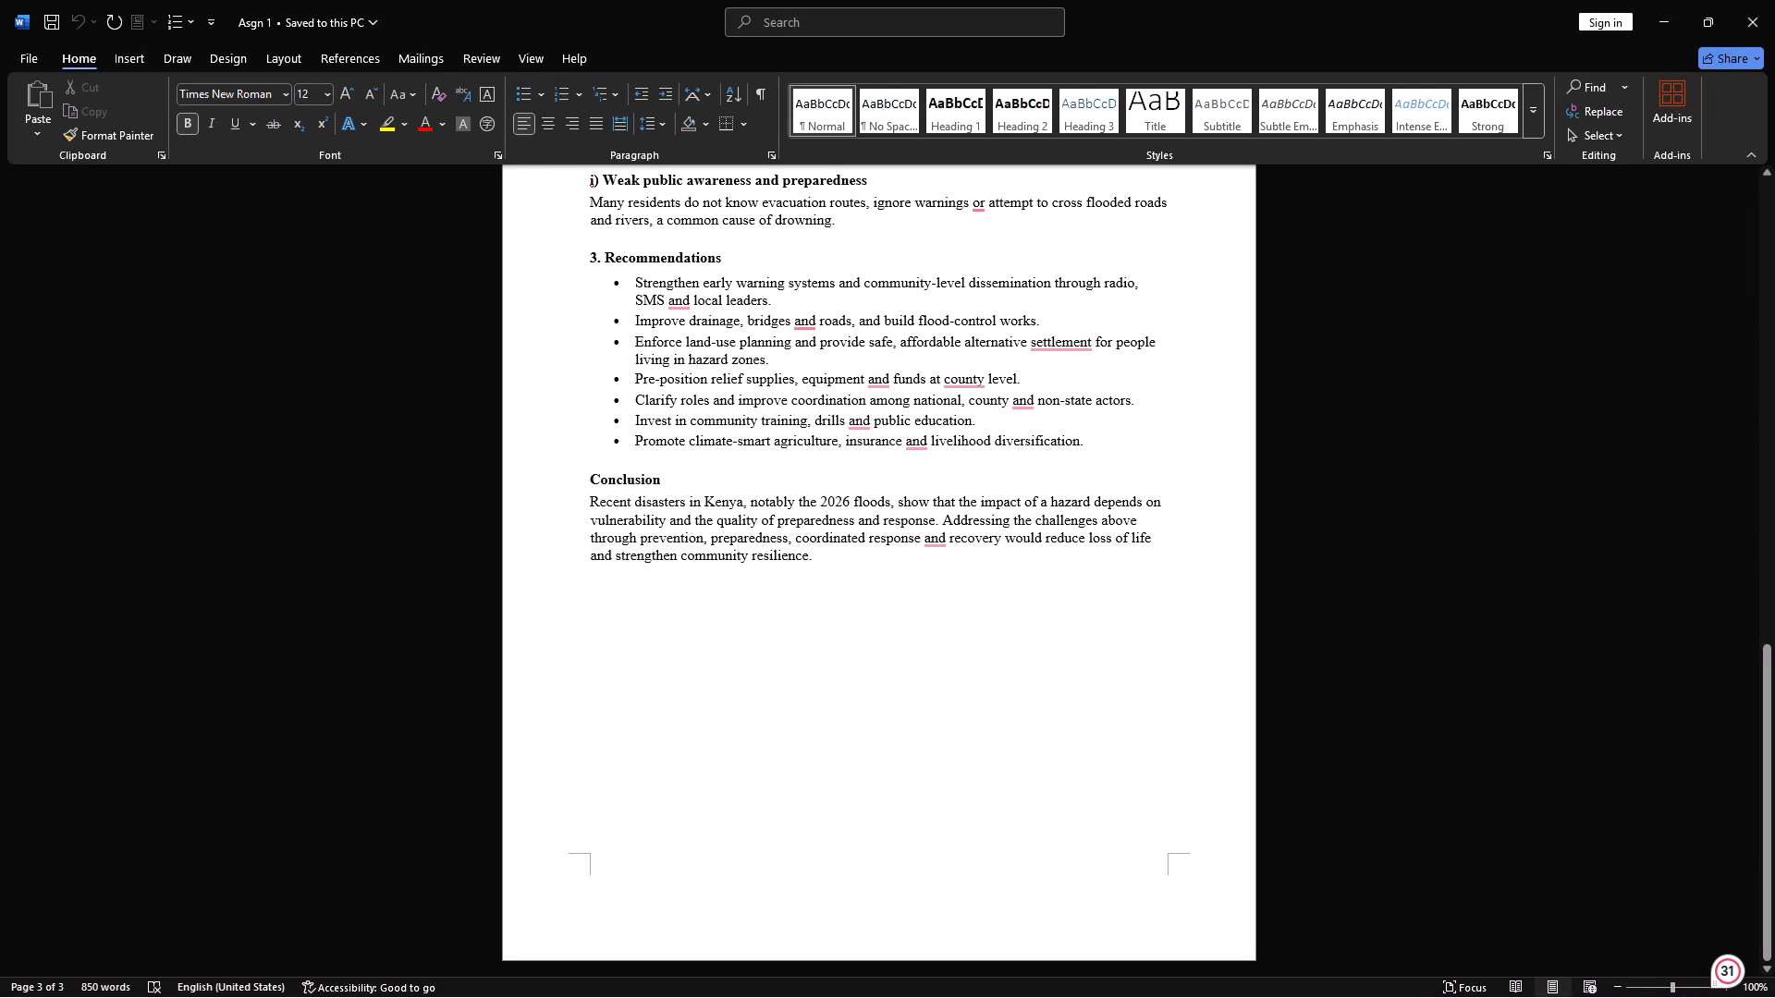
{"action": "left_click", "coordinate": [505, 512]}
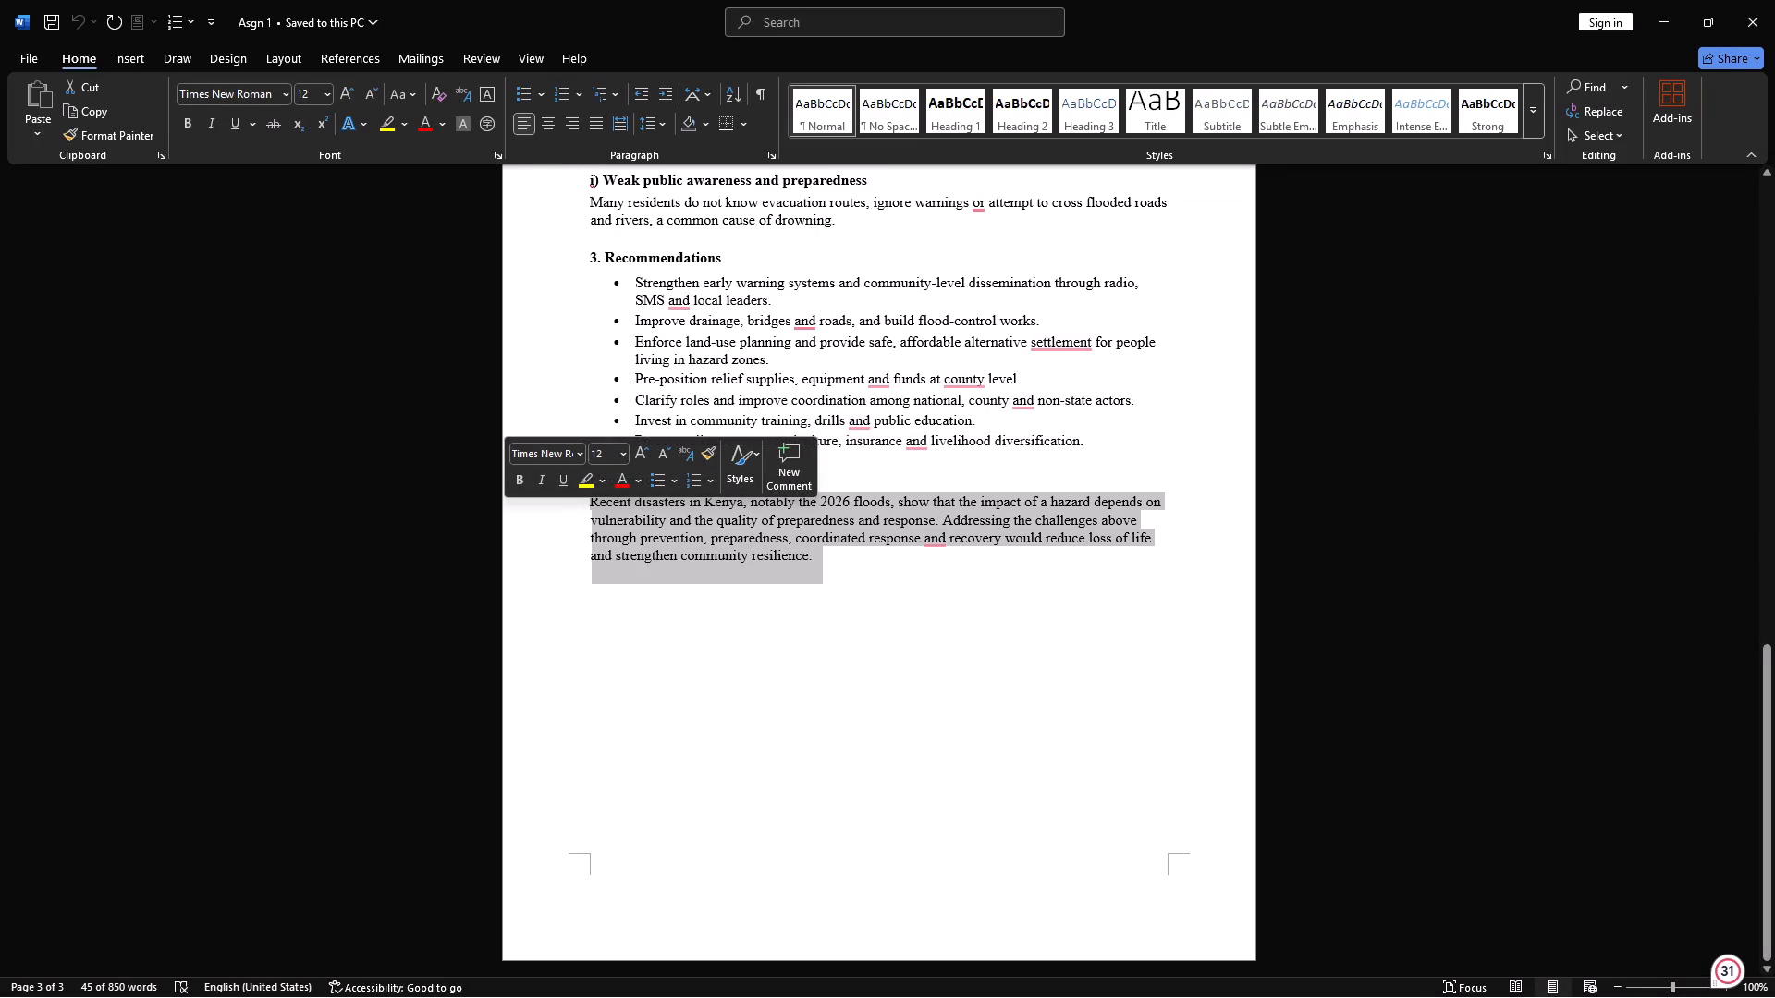
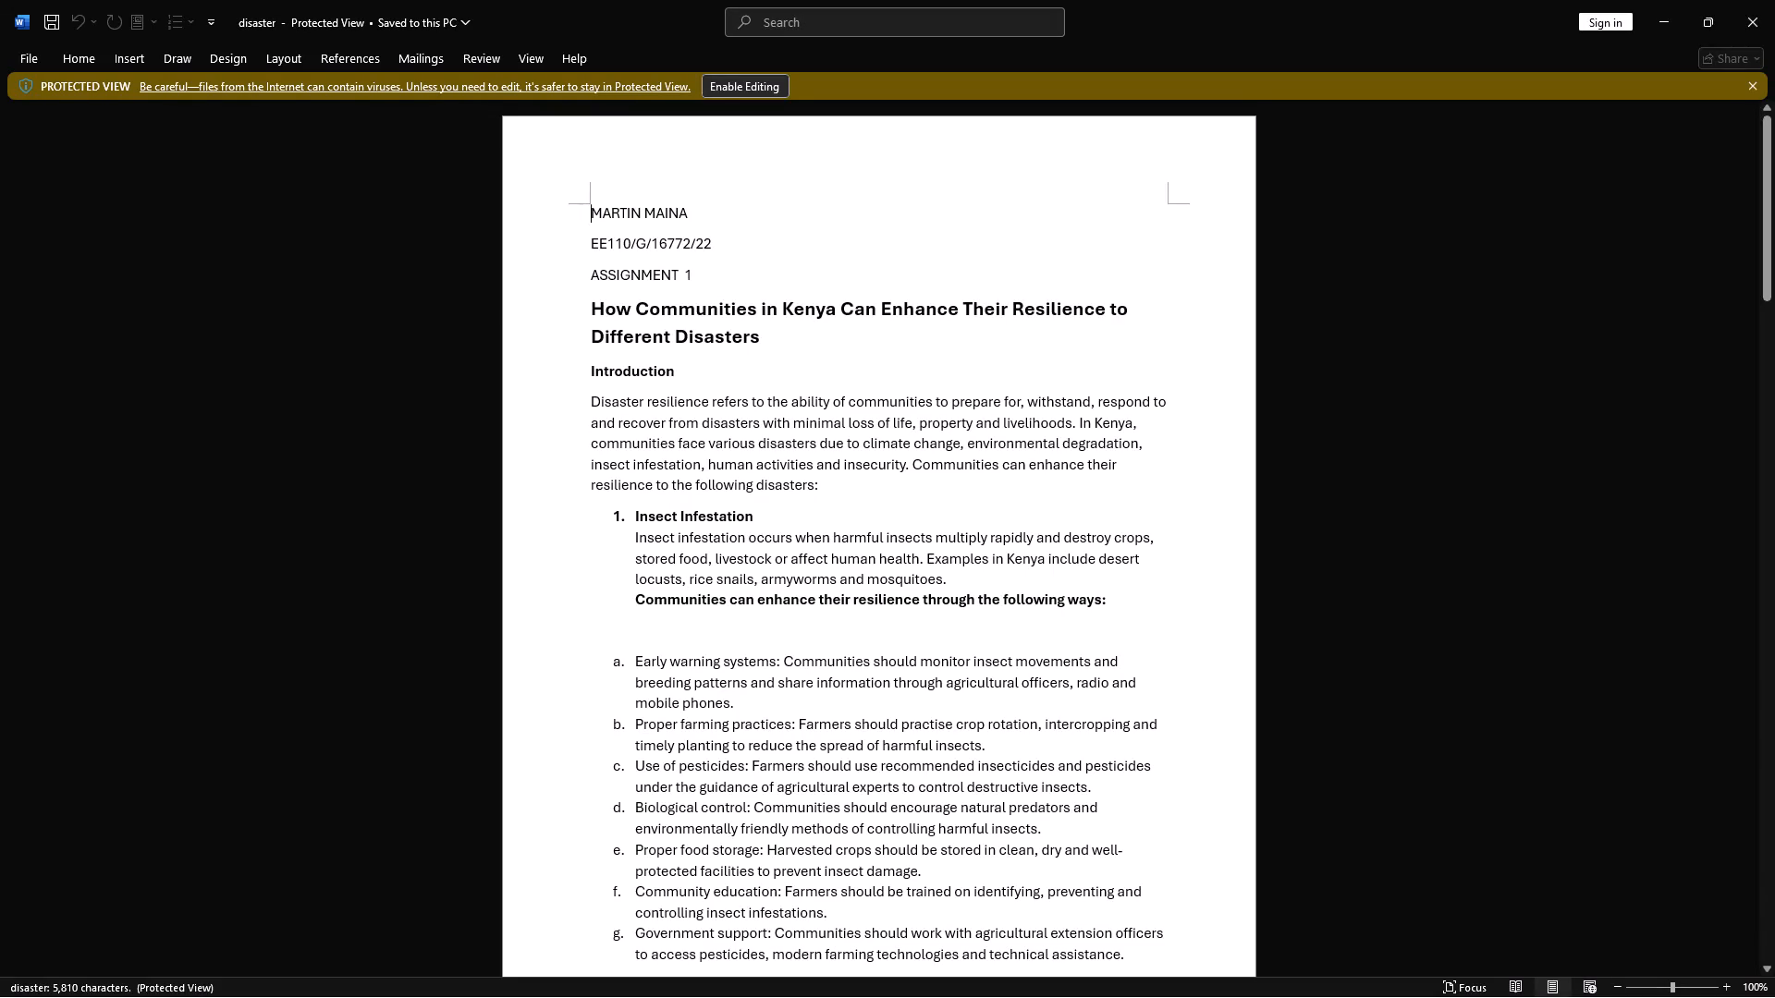
Enable editing in the disaster document and open the KONICA MINOLTA C368Series printer properties from its print settings.
{"action": "left_click", "coordinate": [754, 93]}
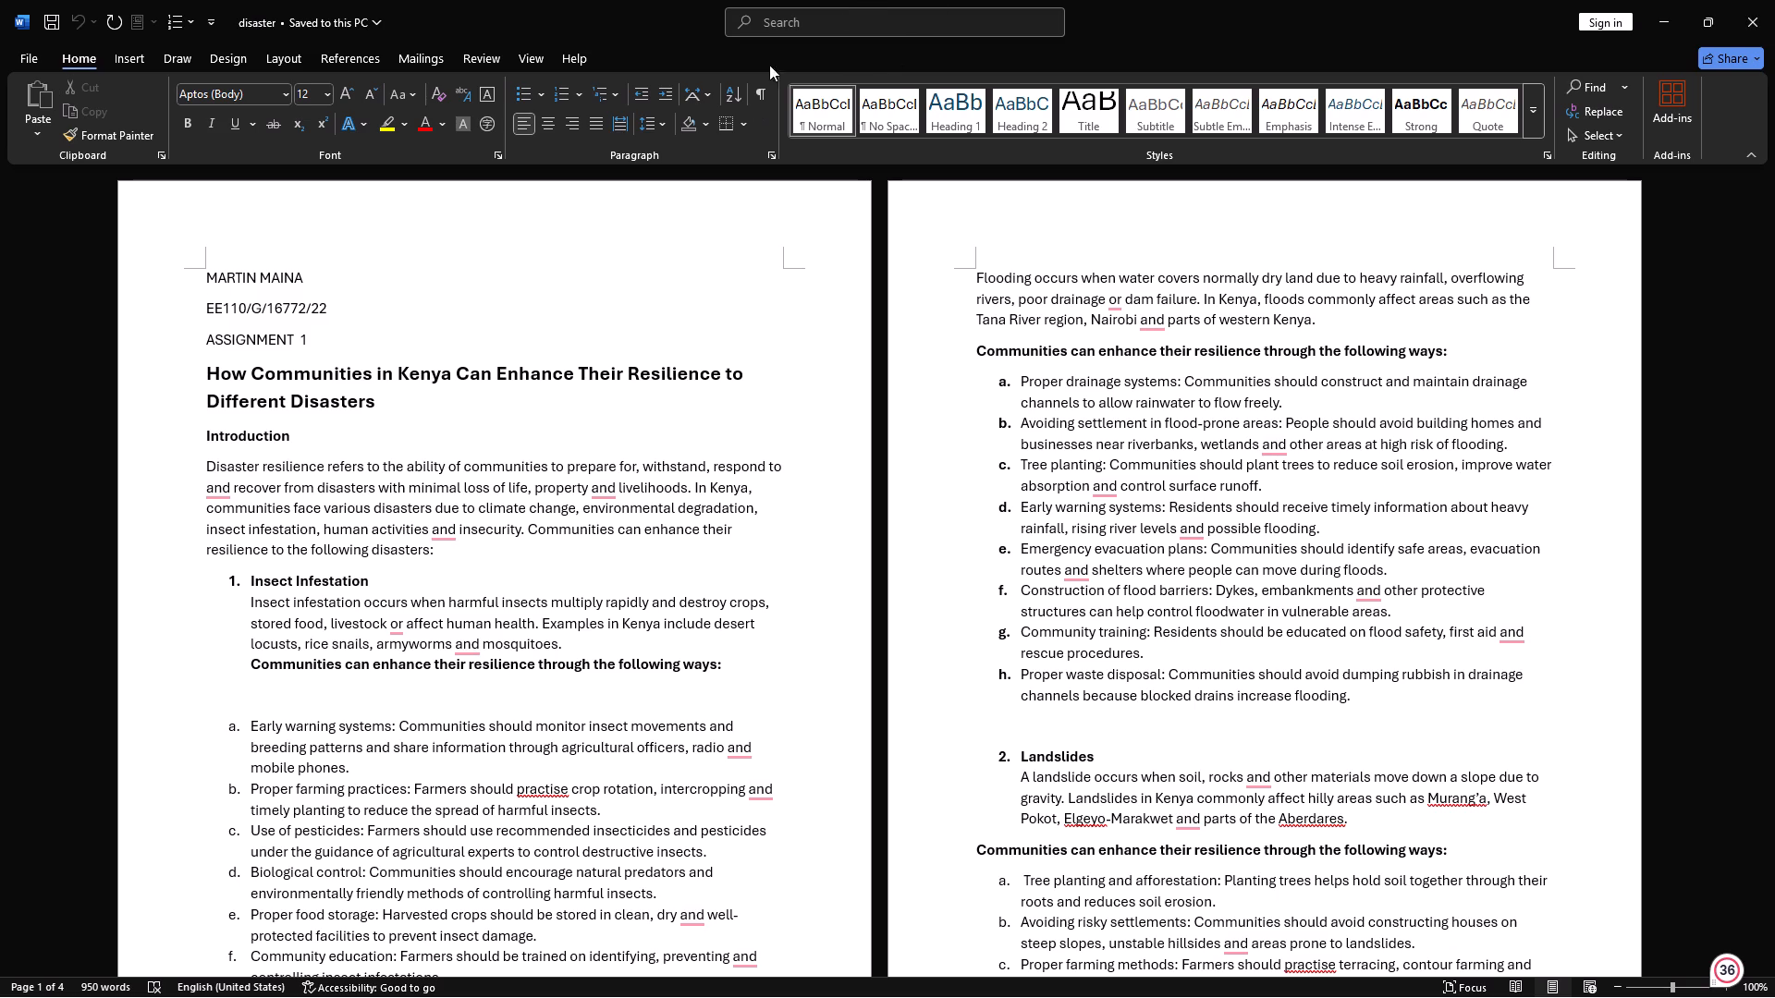
{"action": "left_click", "coordinate": [40, 66]}
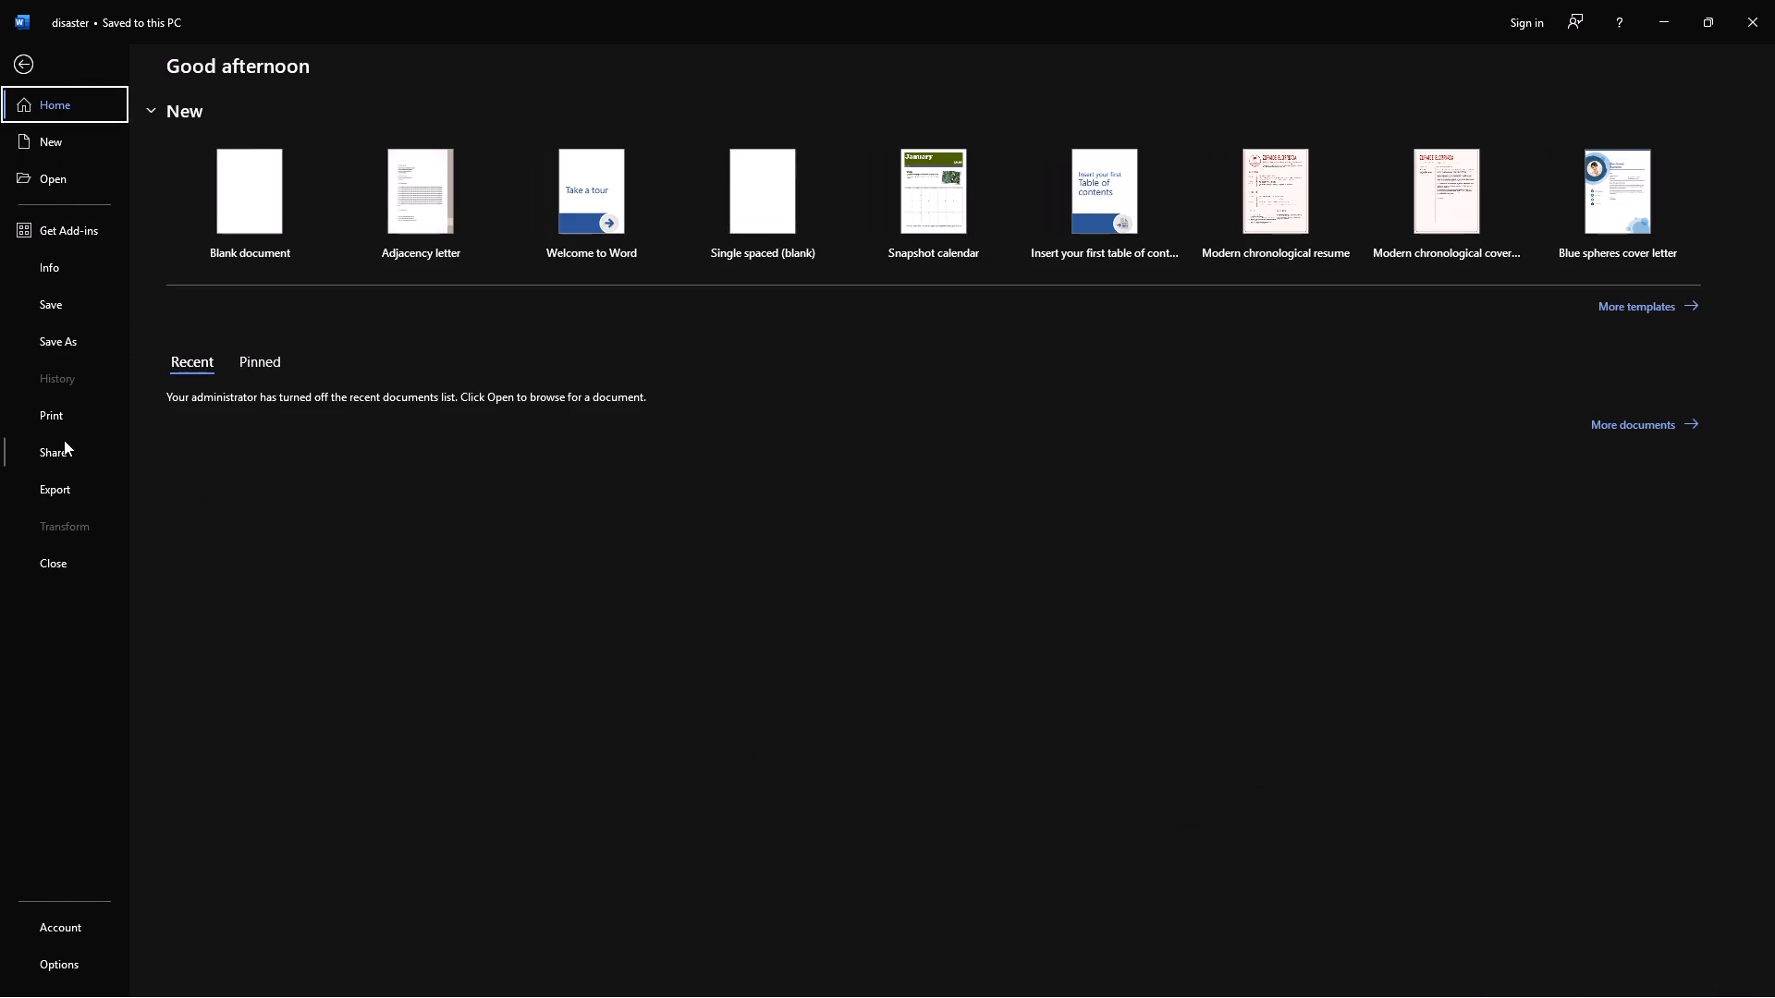
{"action": "left_click", "coordinate": [60, 409]}
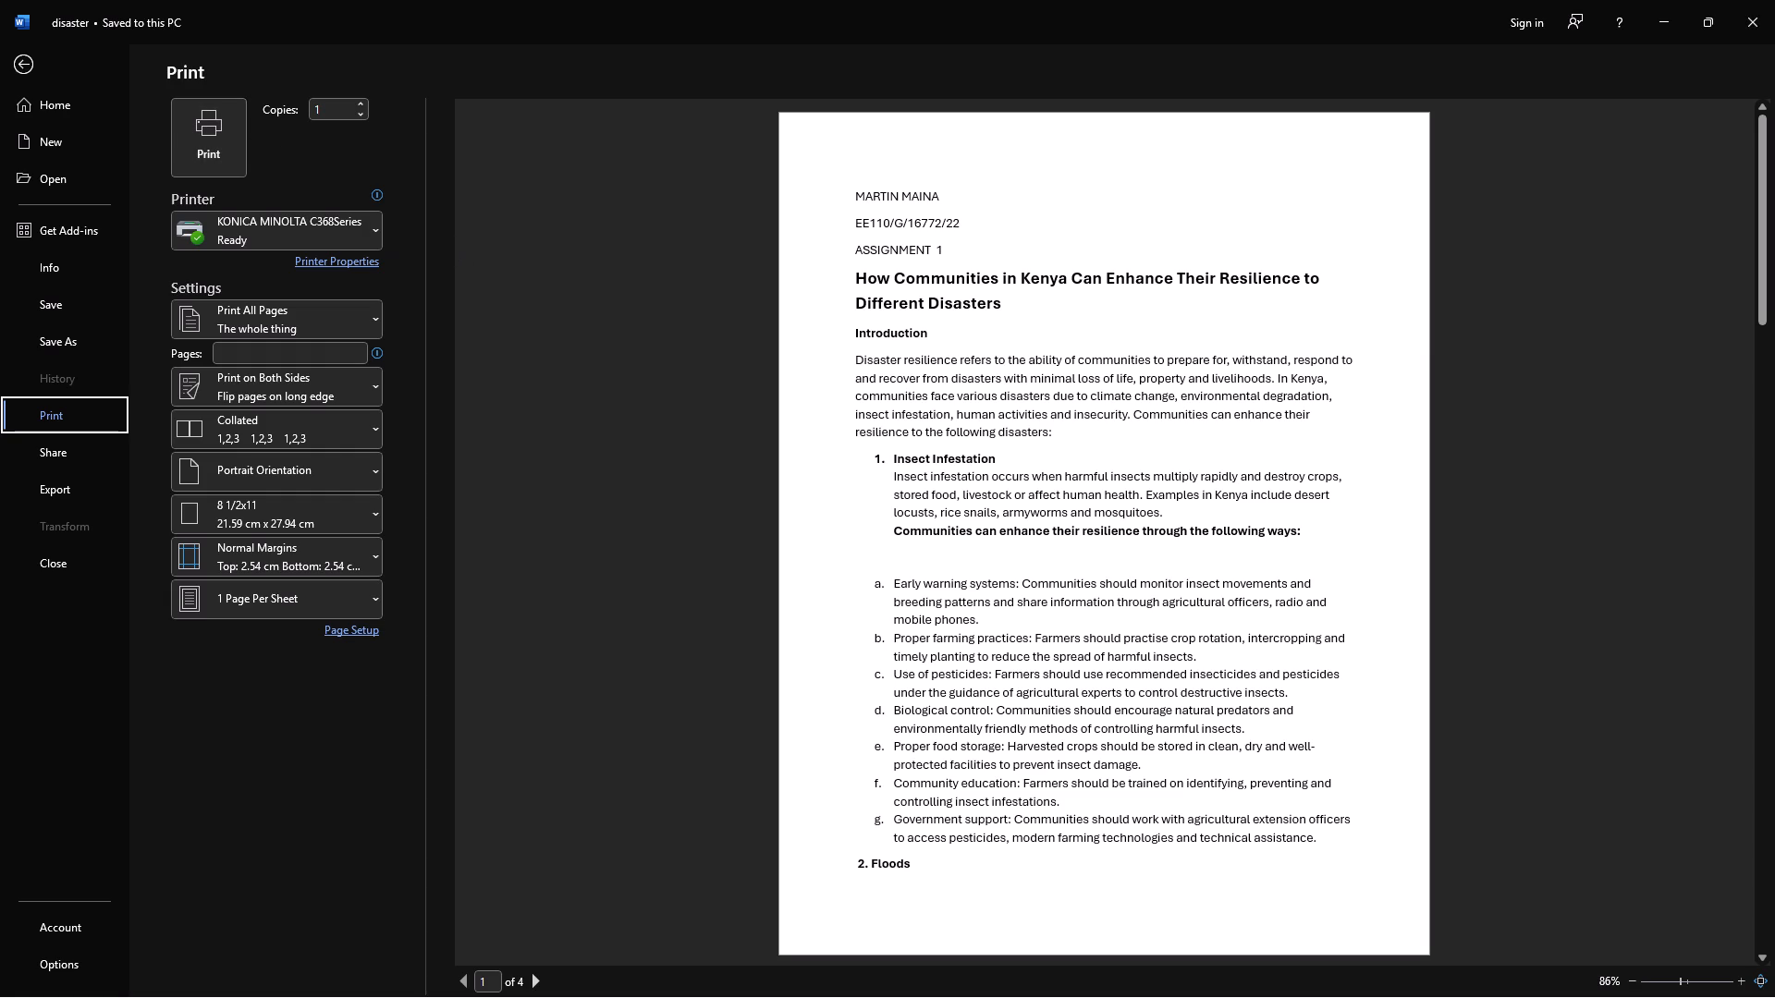
{"action": "left_click", "coordinate": [369, 256]}
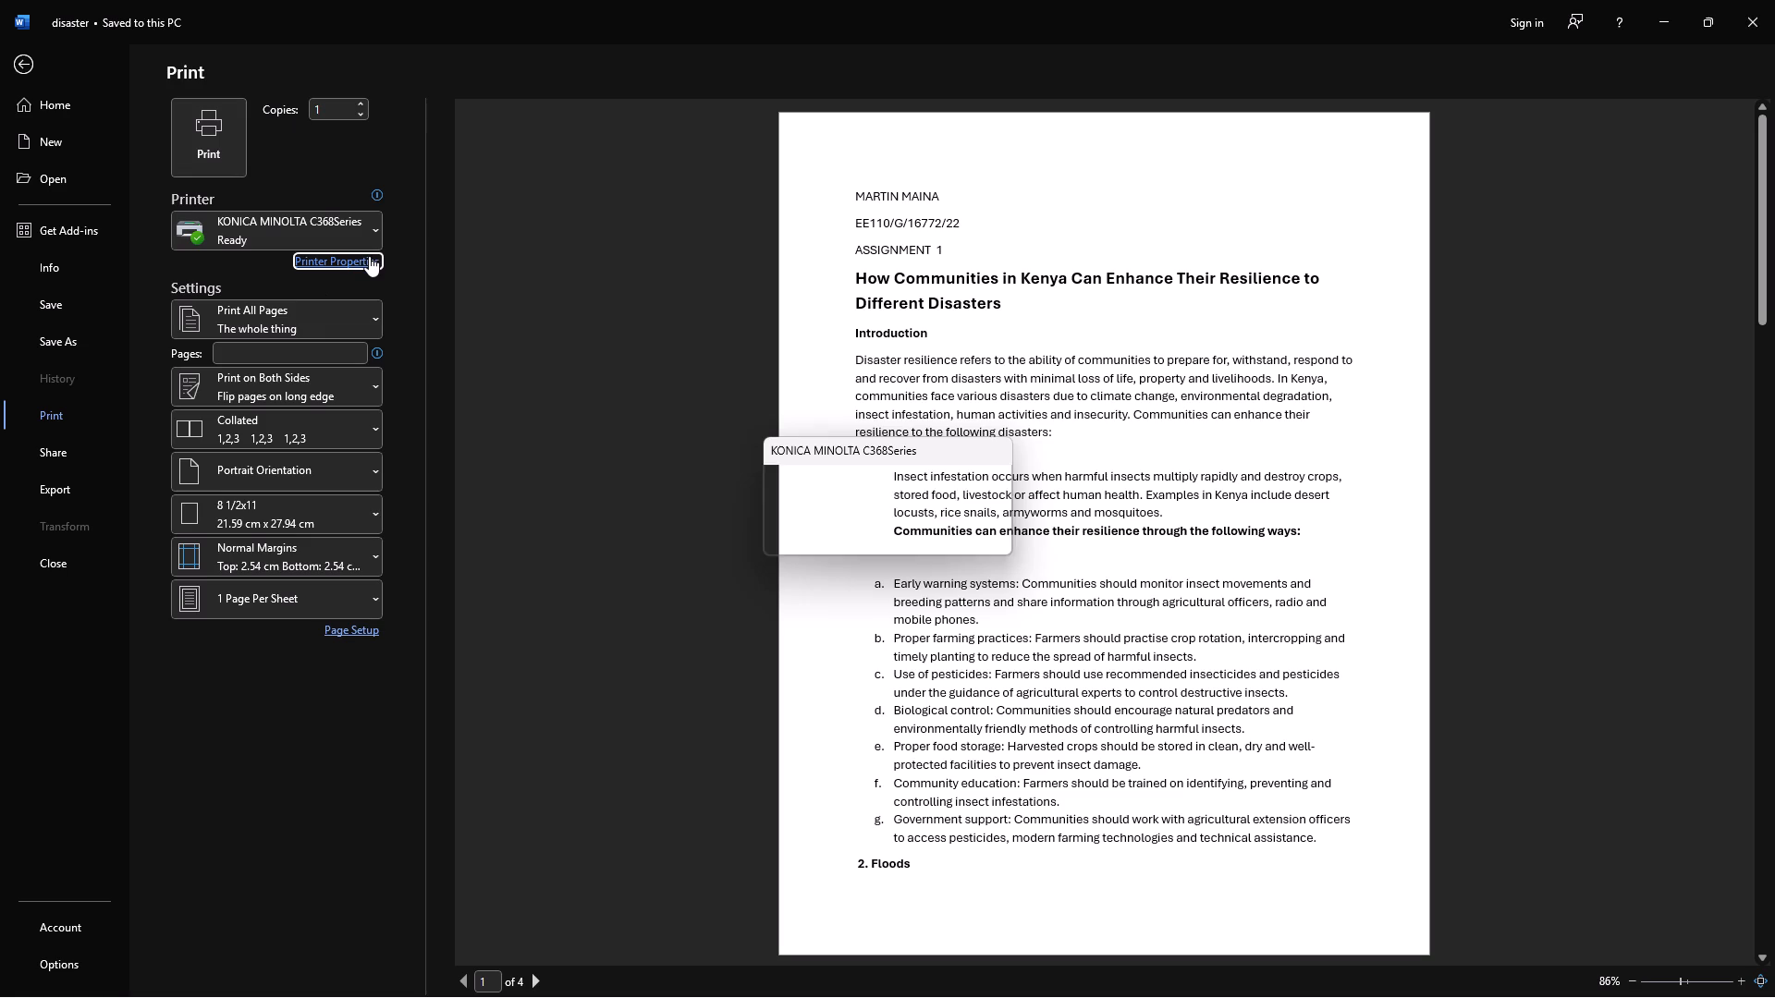
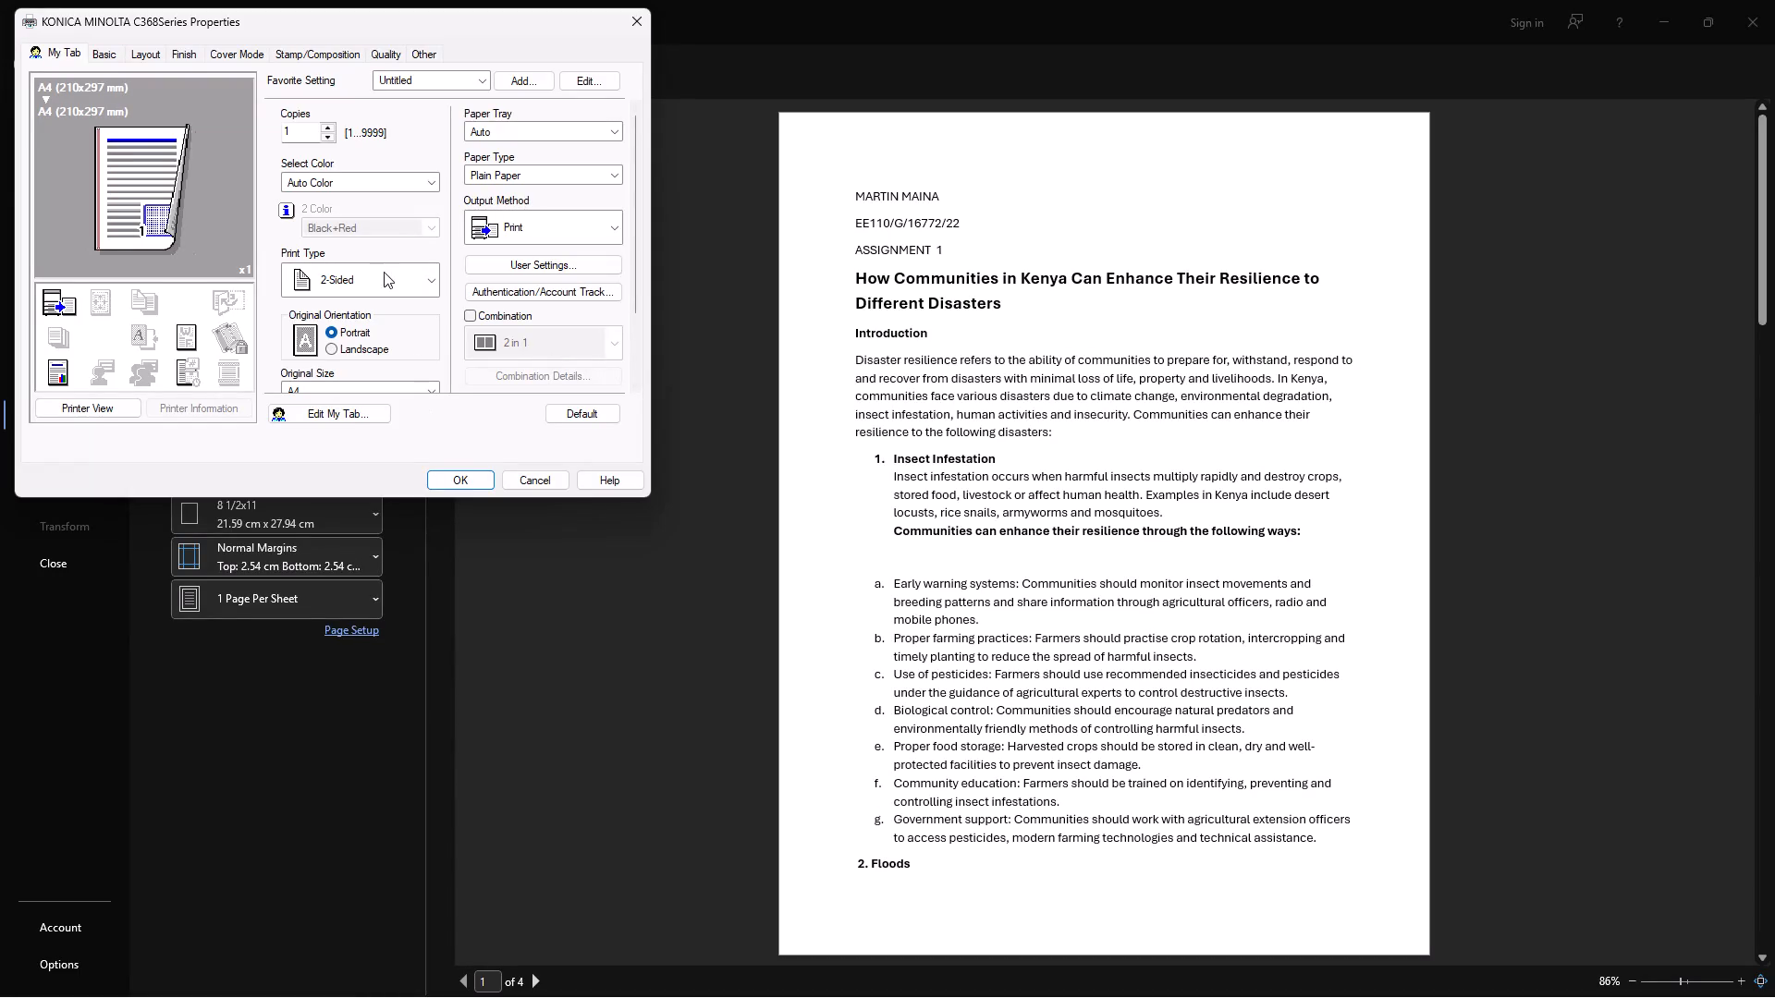
Set the printer's print type to 1-Sided and print the disaster document on the KONICA MINOLTA C368Series.
{"action": "left_click", "coordinate": [413, 280]}
{"action": "left_click", "coordinate": [366, 308]}
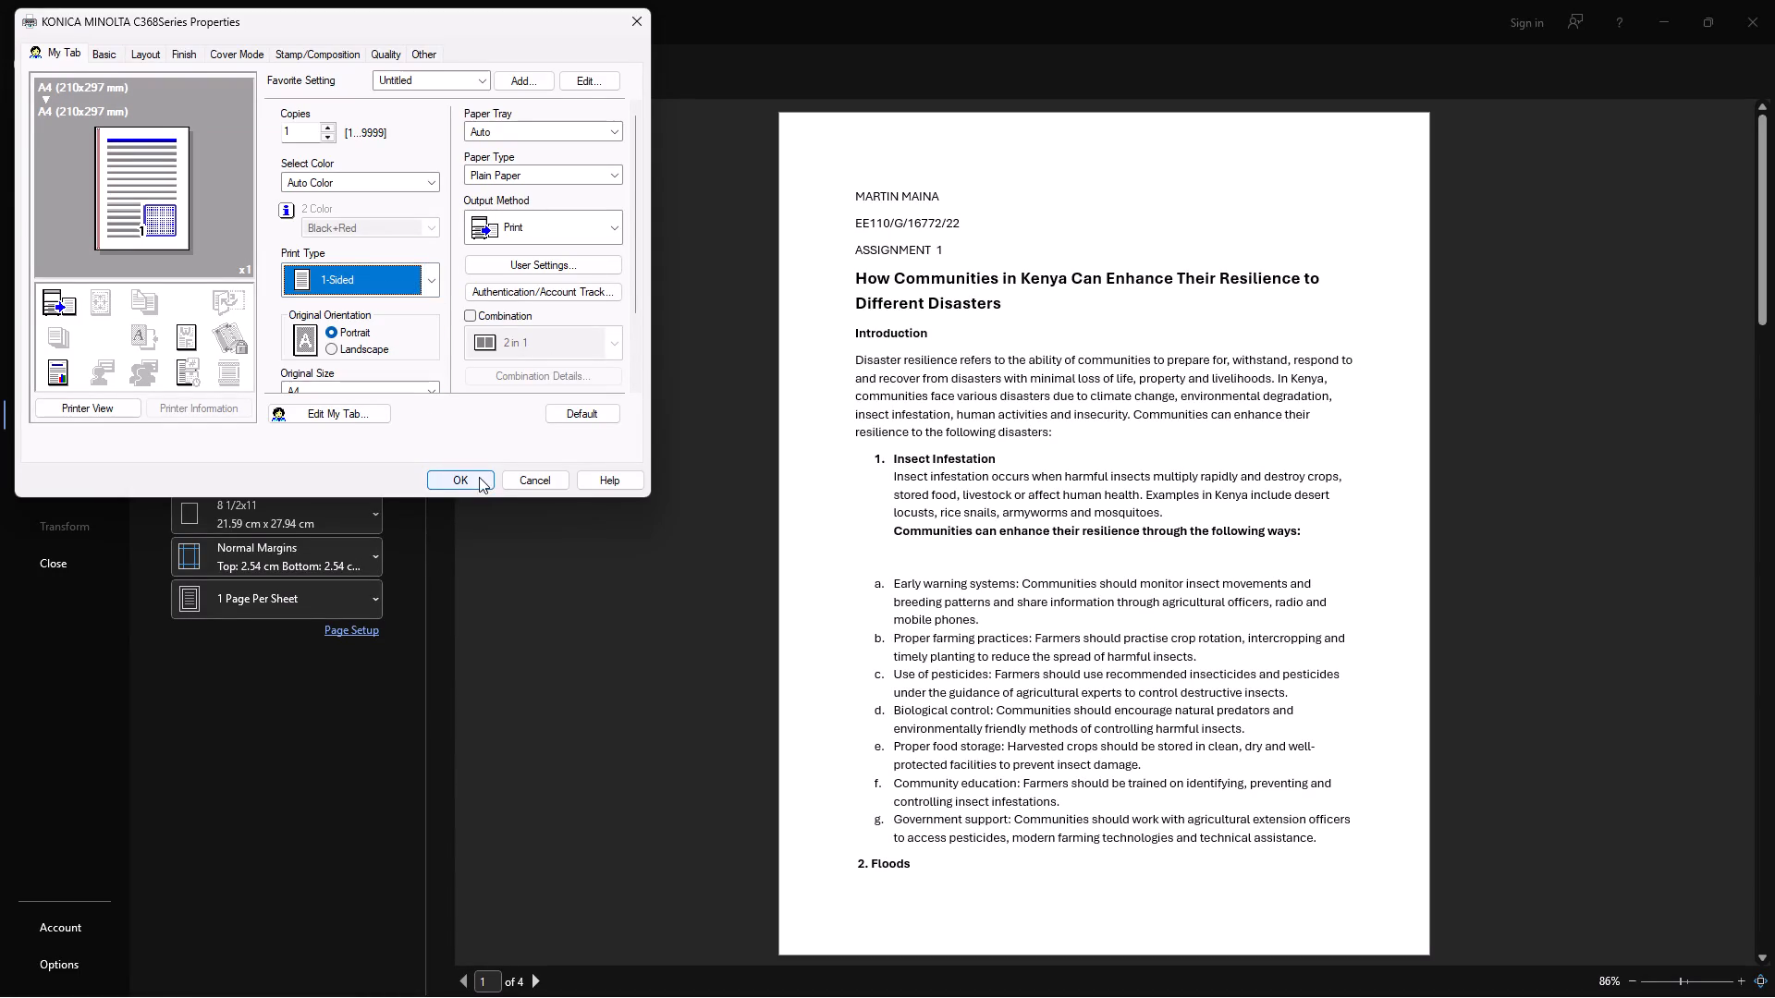
{"action": "left_click", "coordinate": [462, 475]}
{"action": "left_click", "coordinate": [223, 144]}
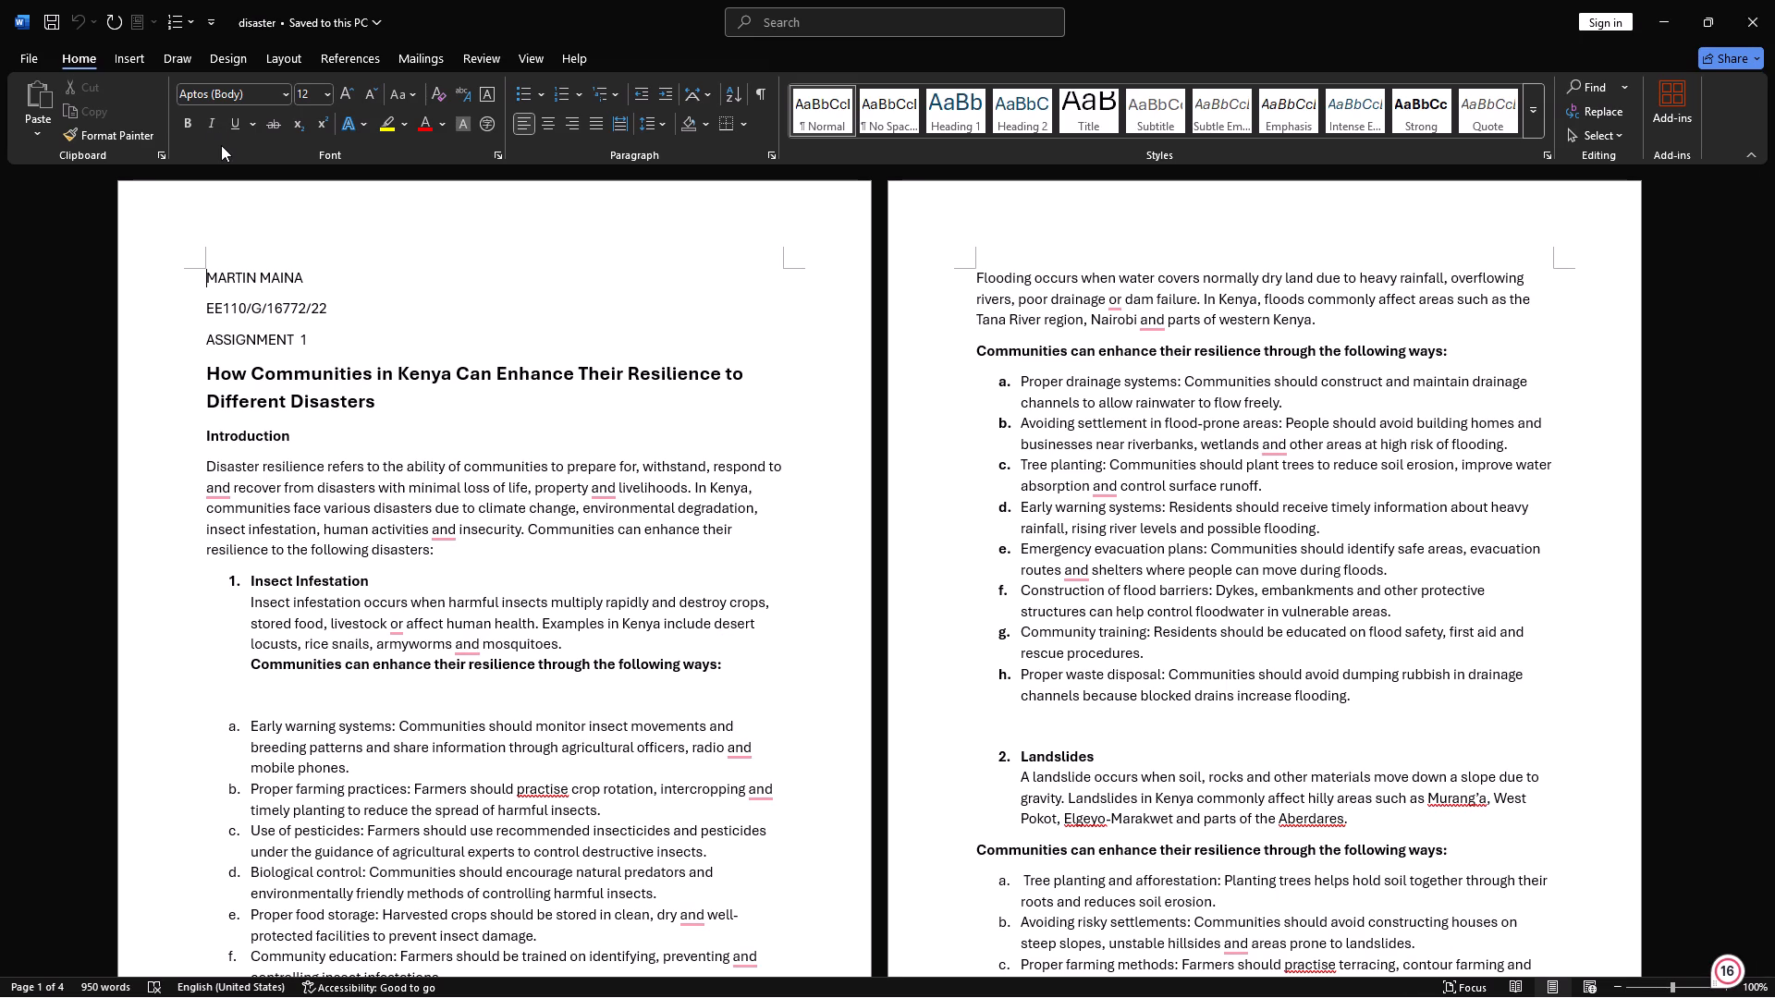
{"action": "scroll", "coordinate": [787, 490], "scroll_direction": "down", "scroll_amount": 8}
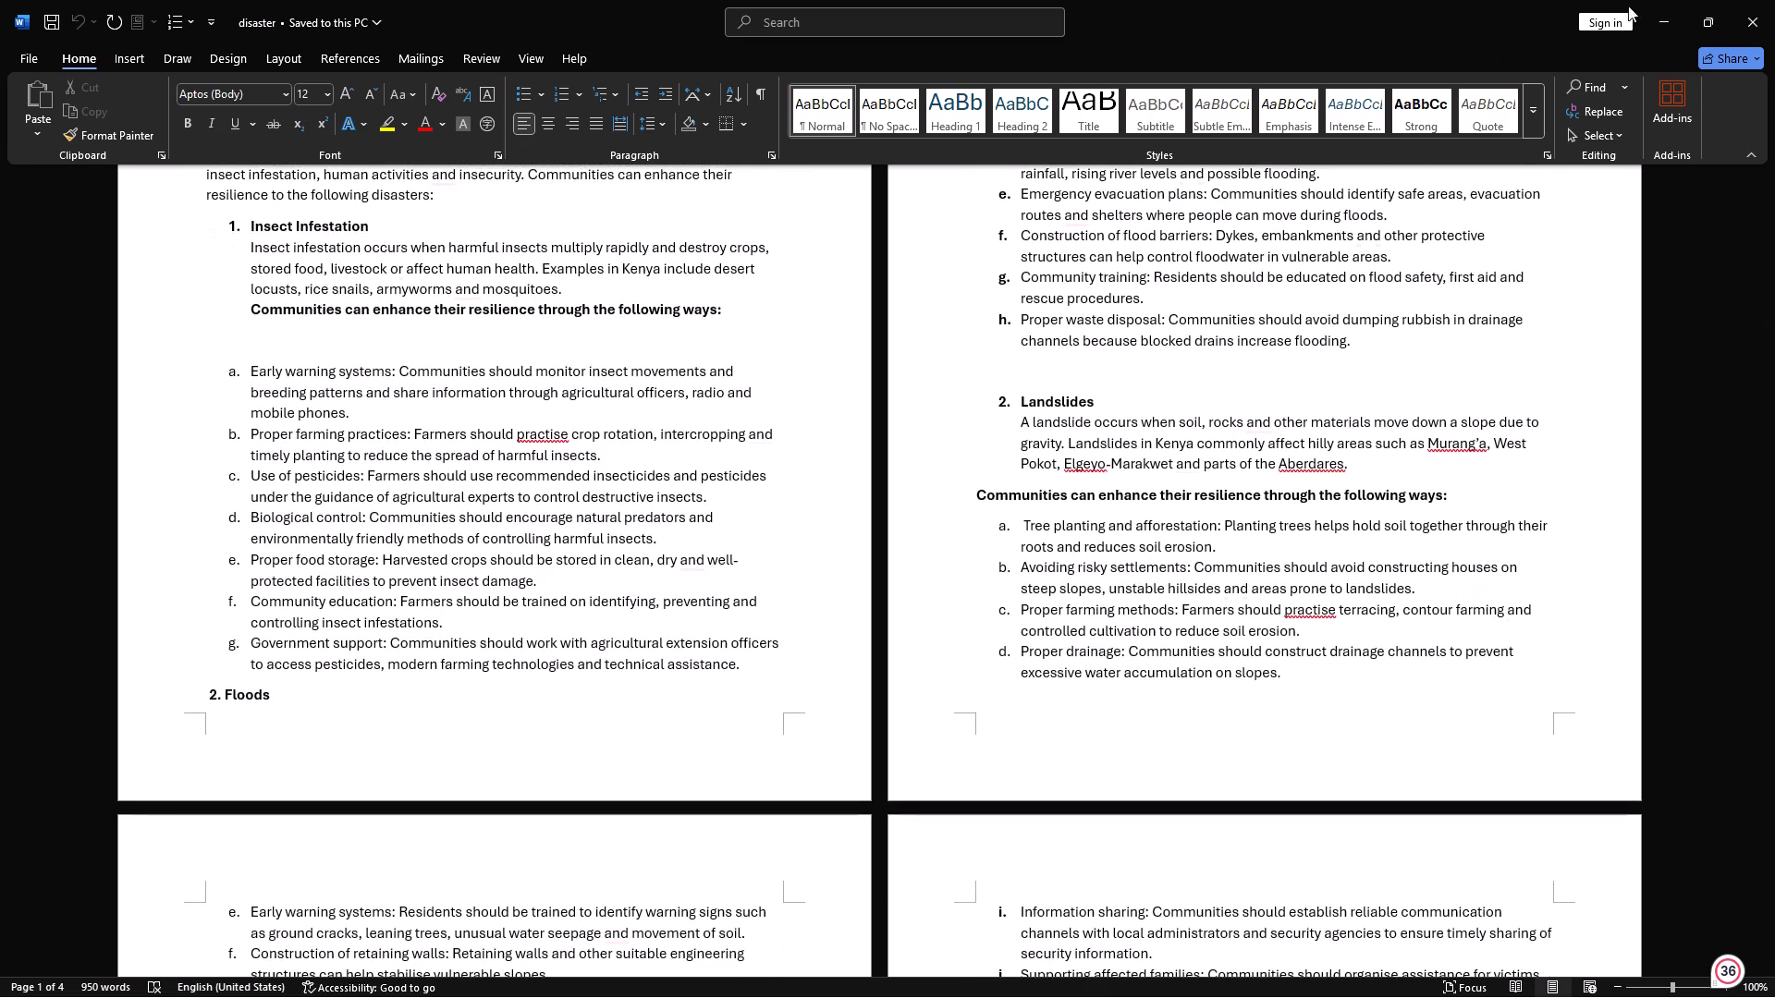
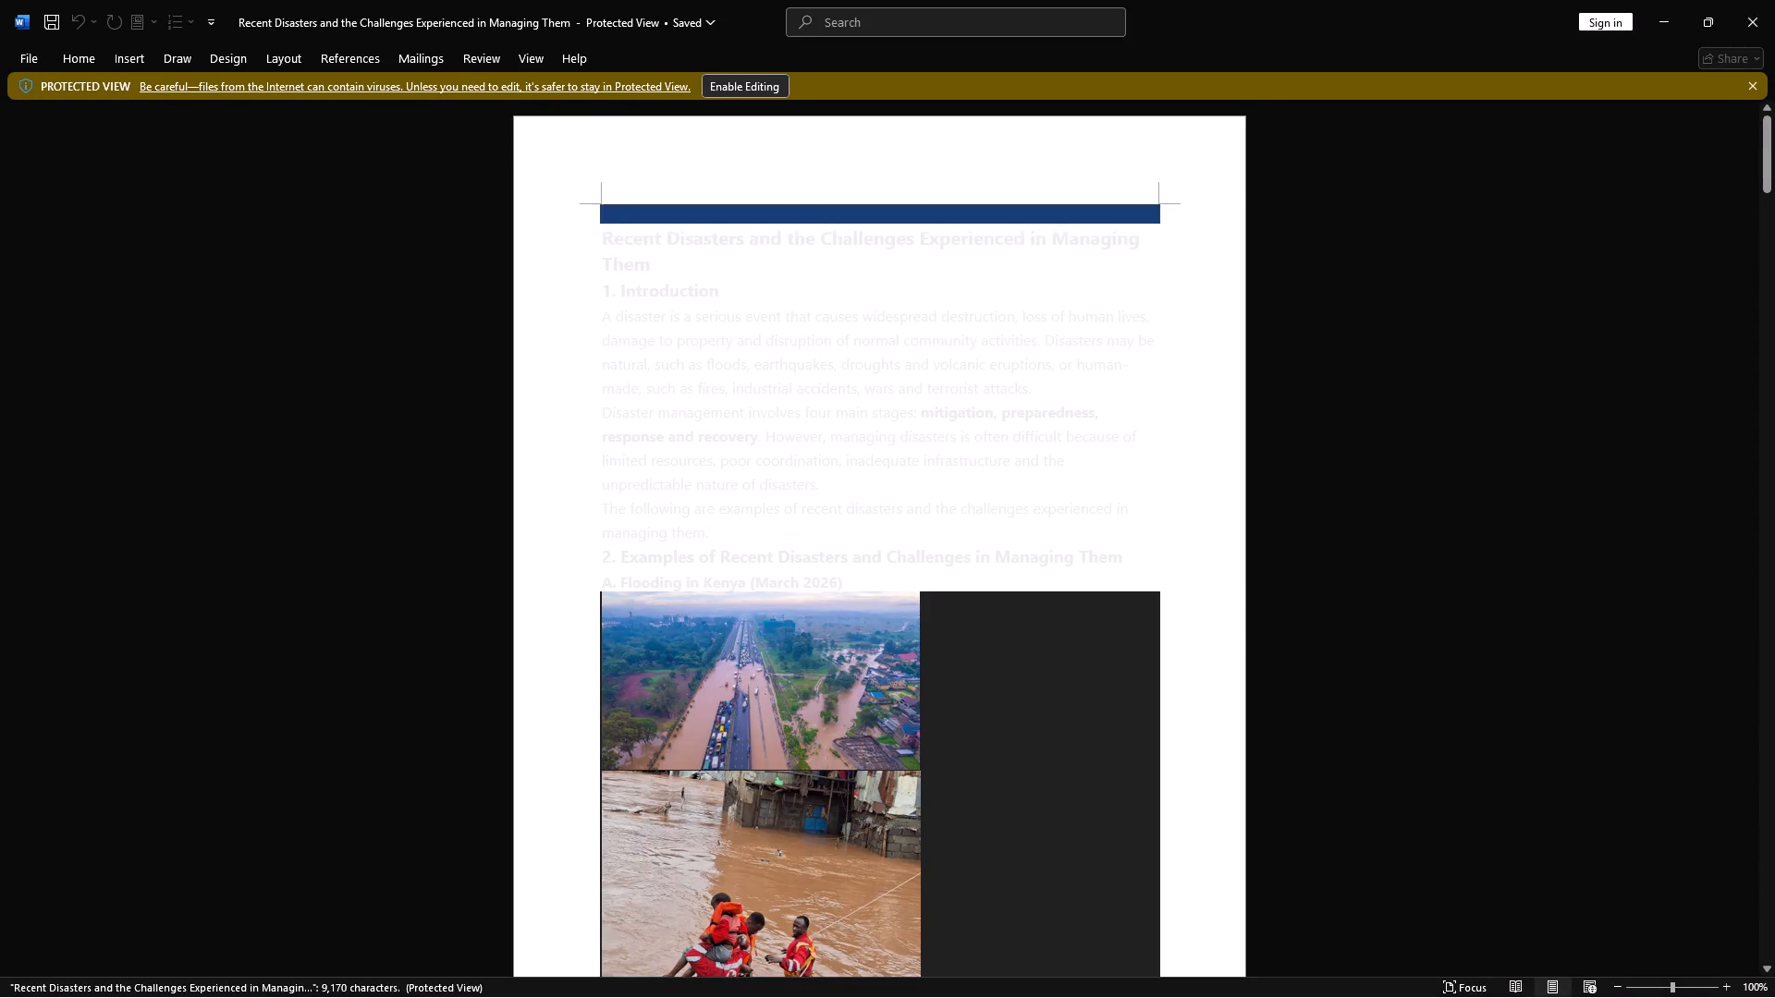
Enable editing for the protected Recent Disasters and the Challenges Experienced in Managing Them document.
{"action": "left_click", "coordinate": [733, 83]}
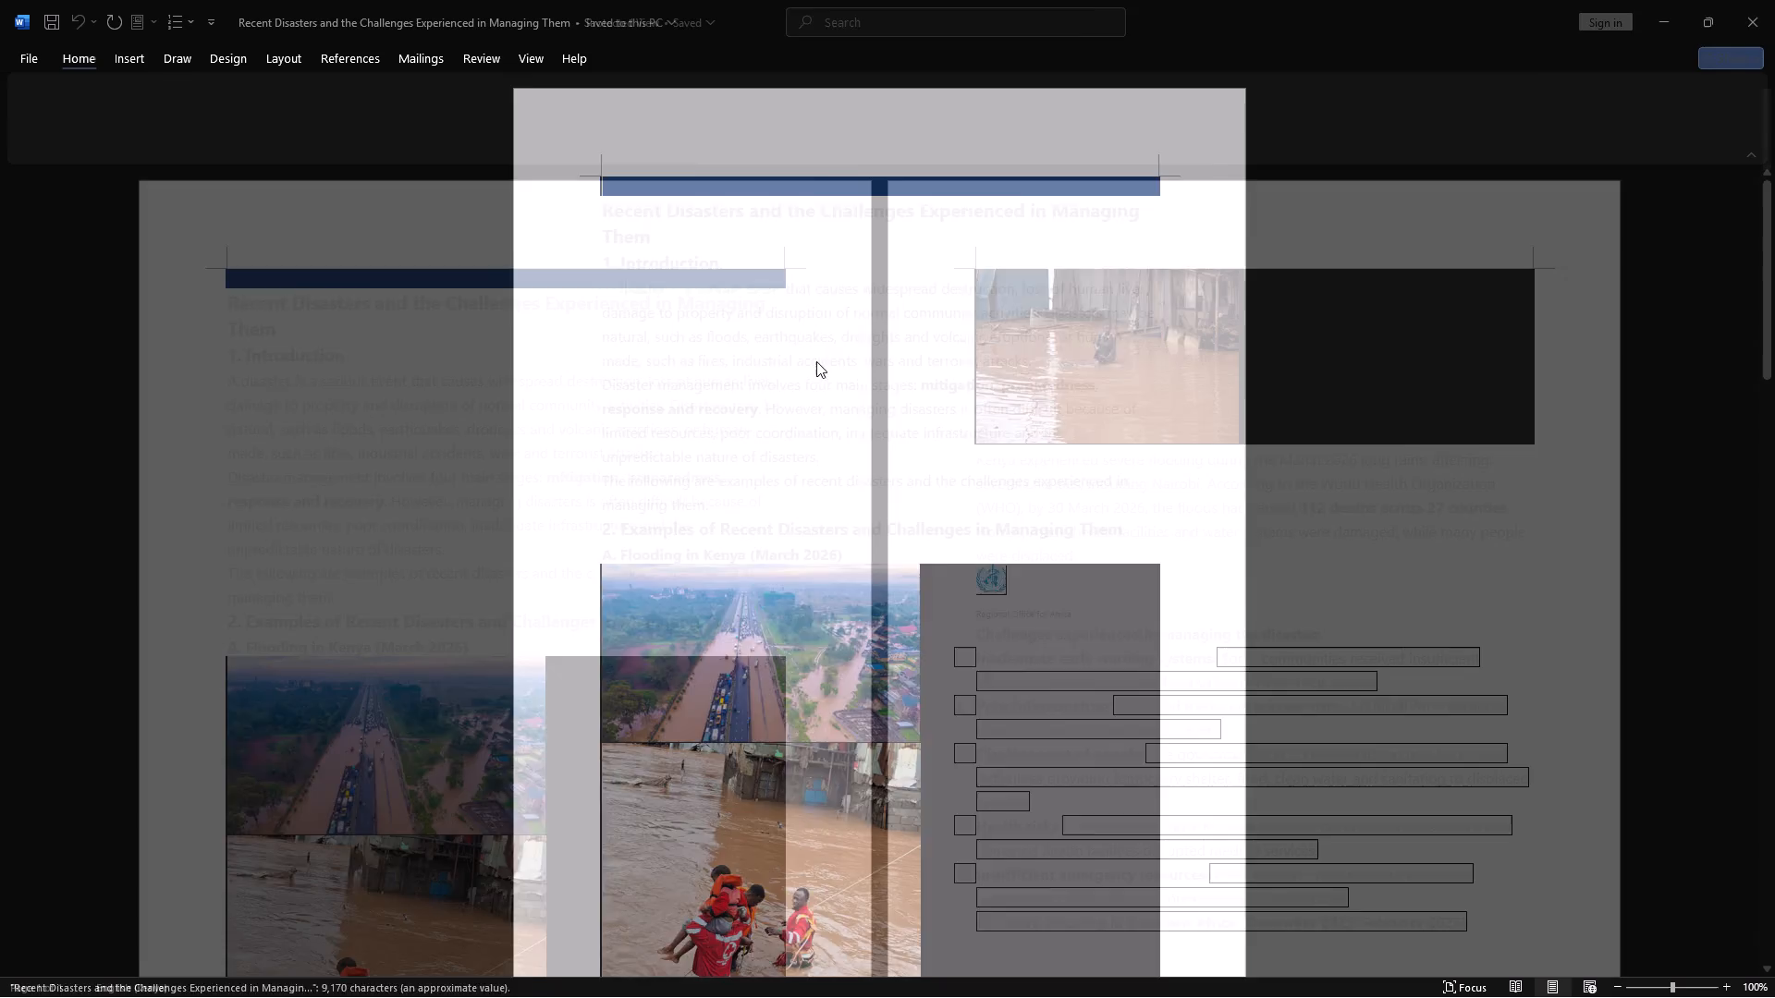
Look through the document's pages to examine the legibility of the text and the placement of the pictures.
{"action": "scroll", "coordinate": [818, 377], "scroll_direction": "down", "scroll_amount": 5}
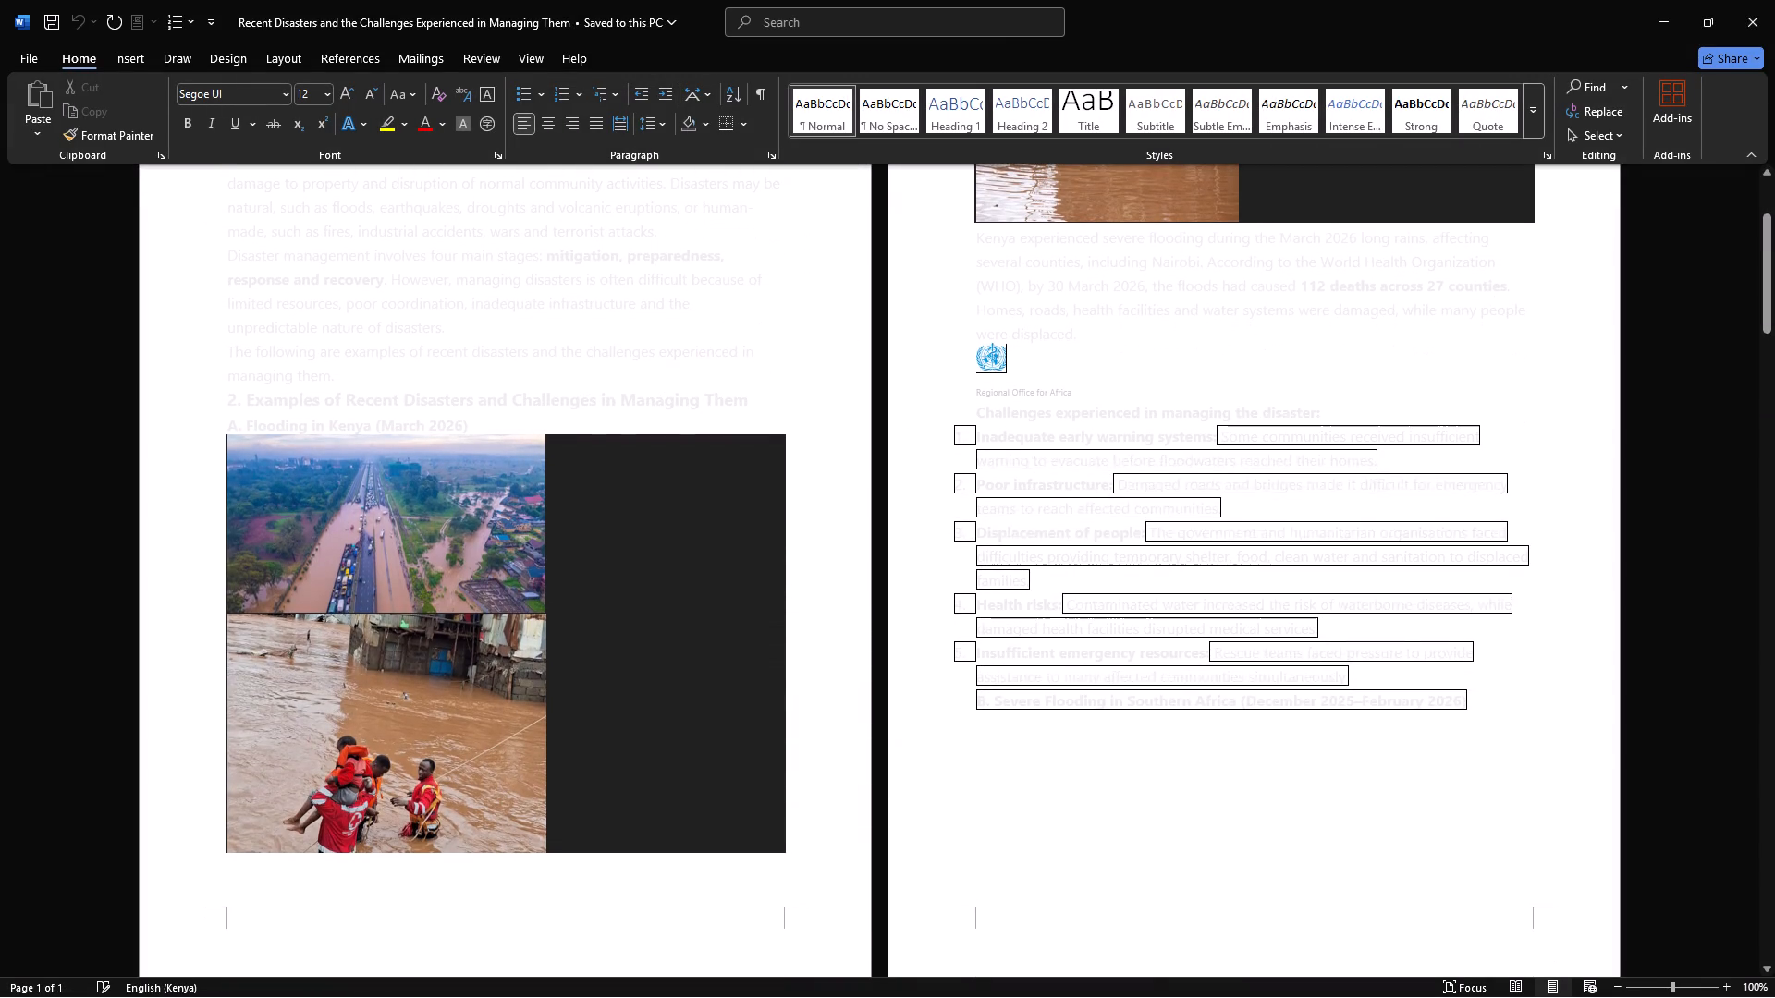
{"action": "scroll", "coordinate": [816, 402], "scroll_direction": "up", "scroll_amount": 4}
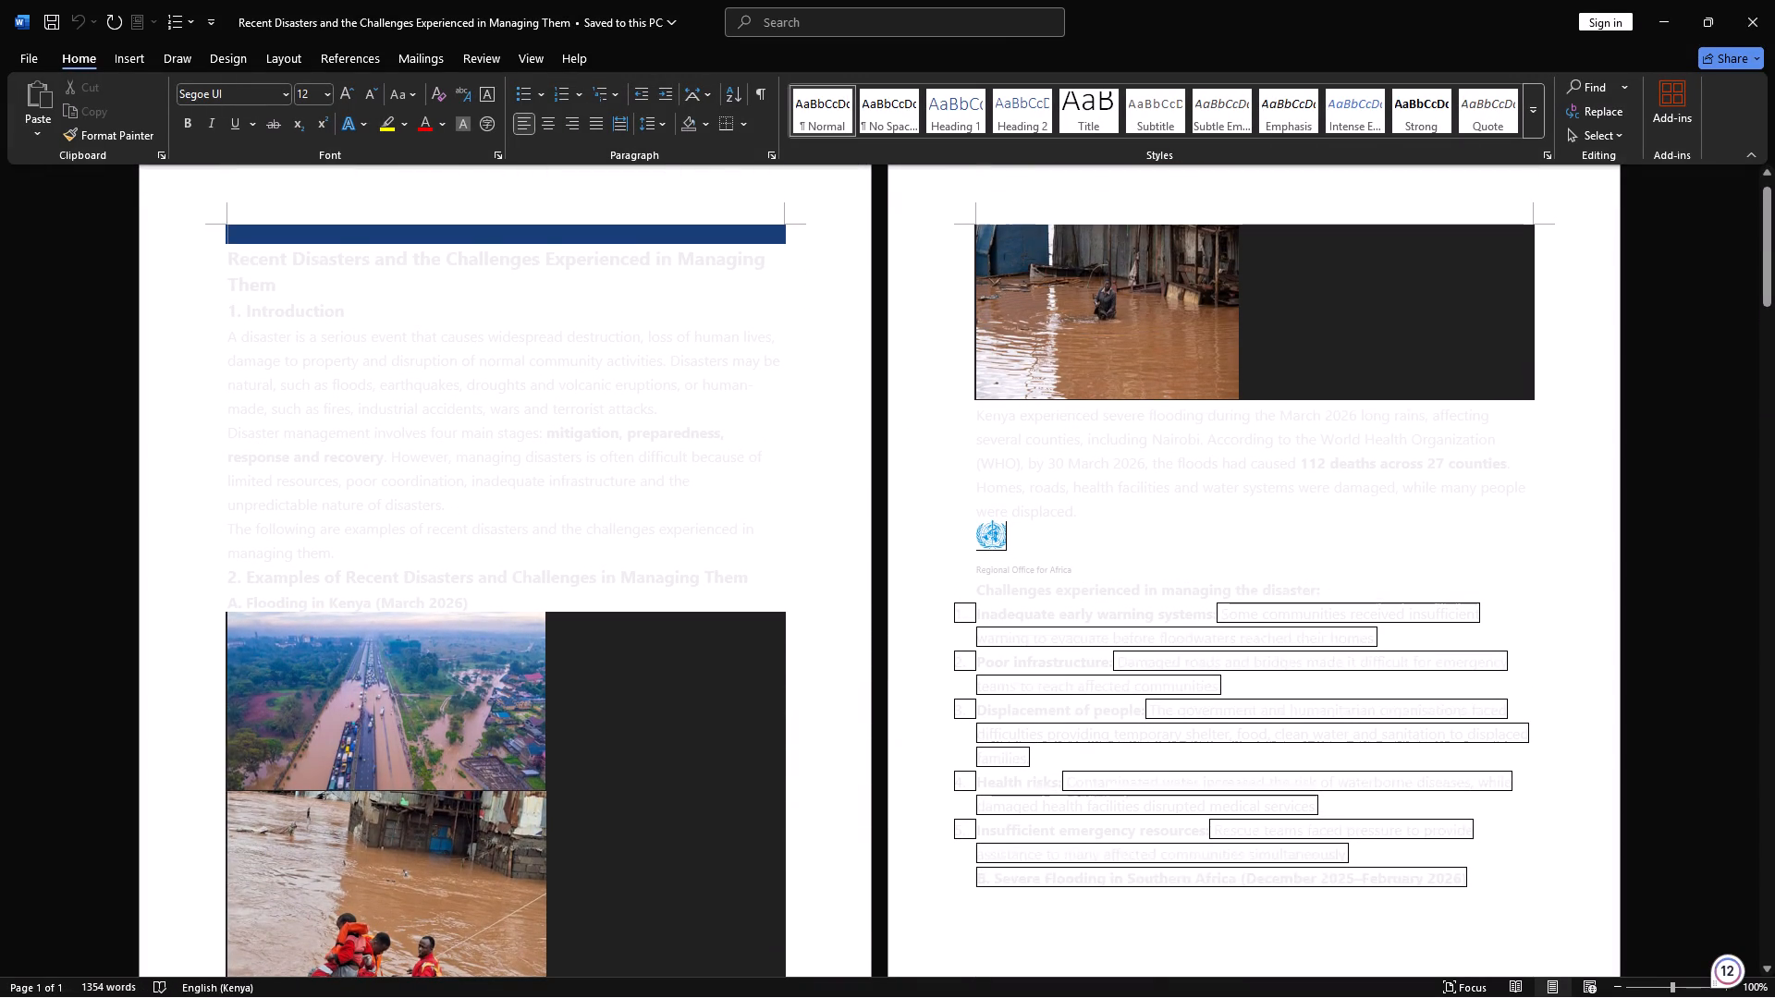
{"action": "scroll", "coordinate": [812, 399], "scroll_direction": "down", "scroll_amount": 9}
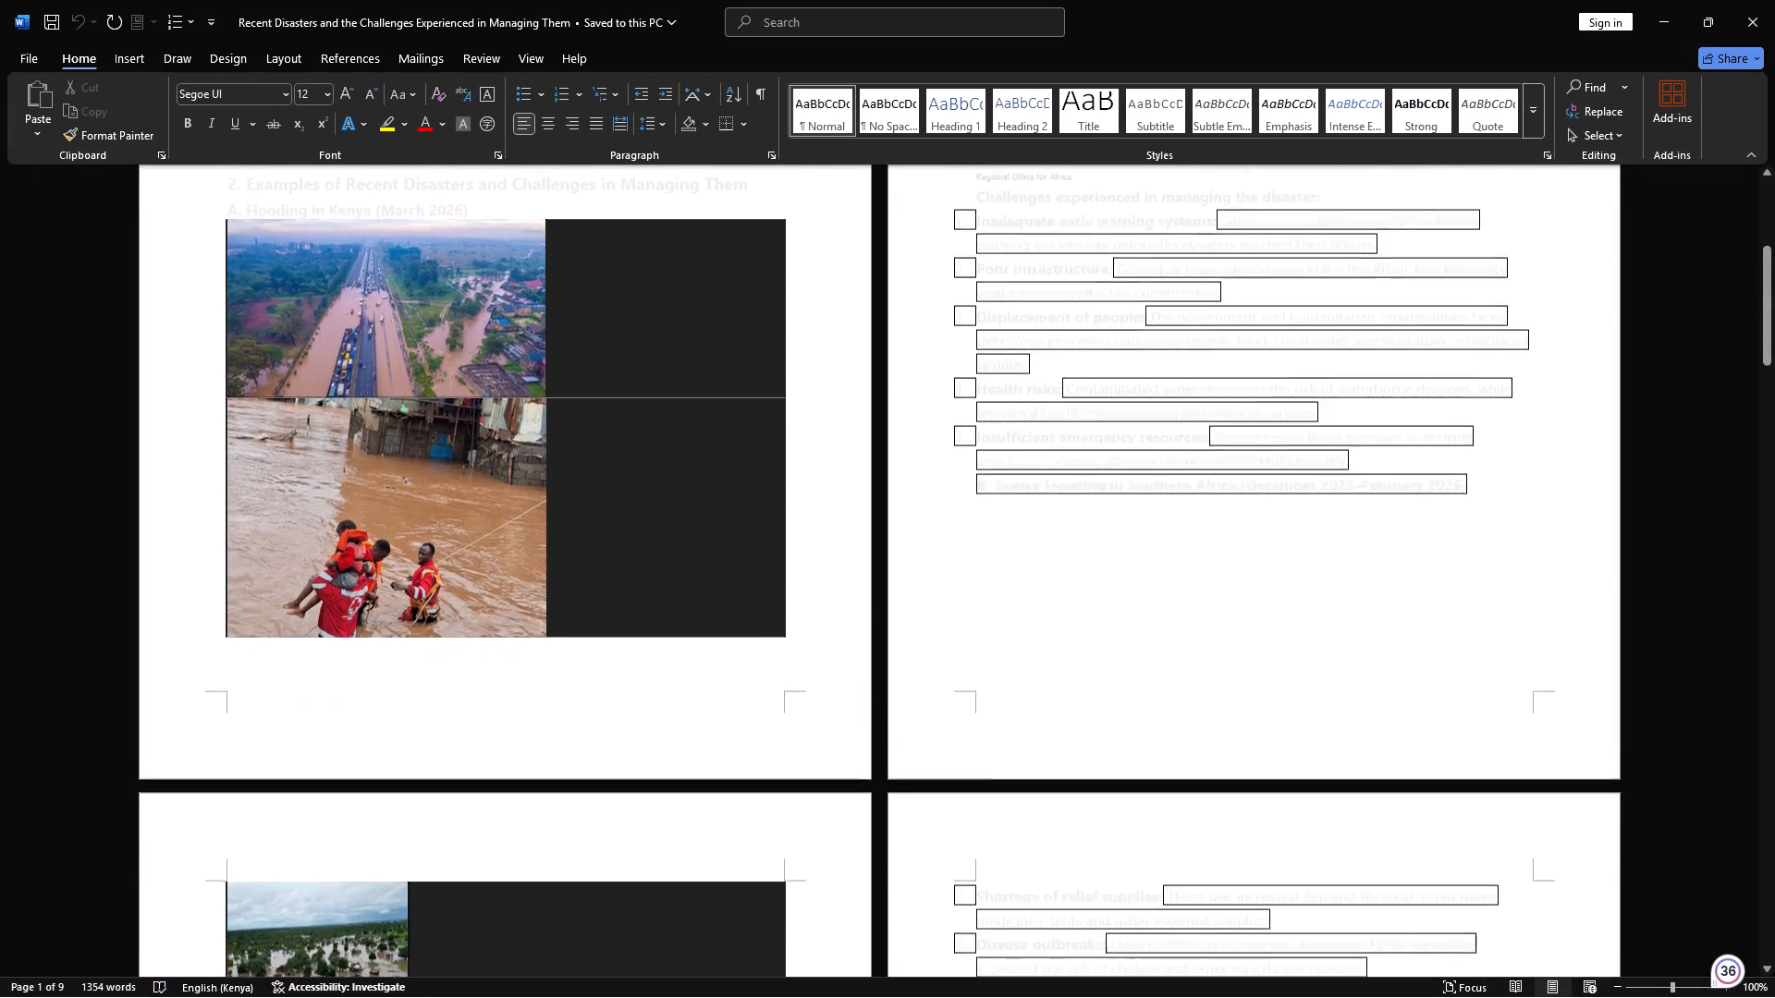
{"action": "scroll", "coordinate": [810, 396], "scroll_direction": "down", "scroll_amount": 13}
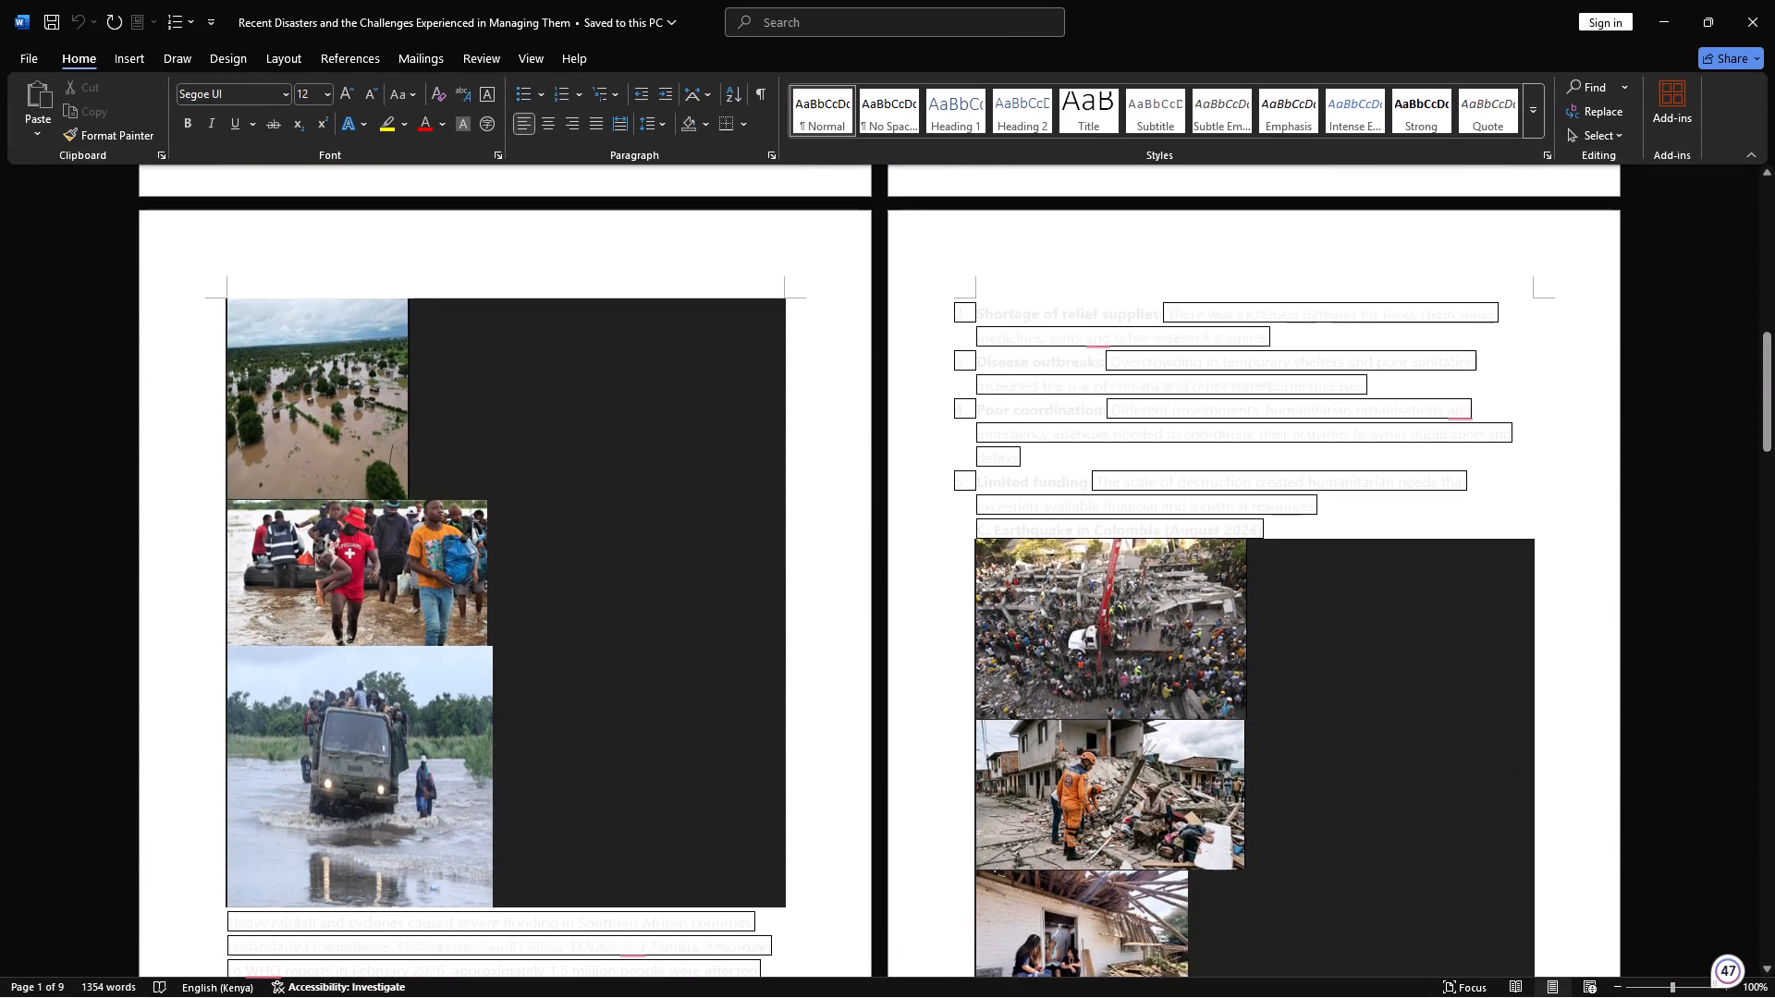
{"action": "scroll", "coordinate": [810, 396], "scroll_direction": "down", "scroll_amount": 11}
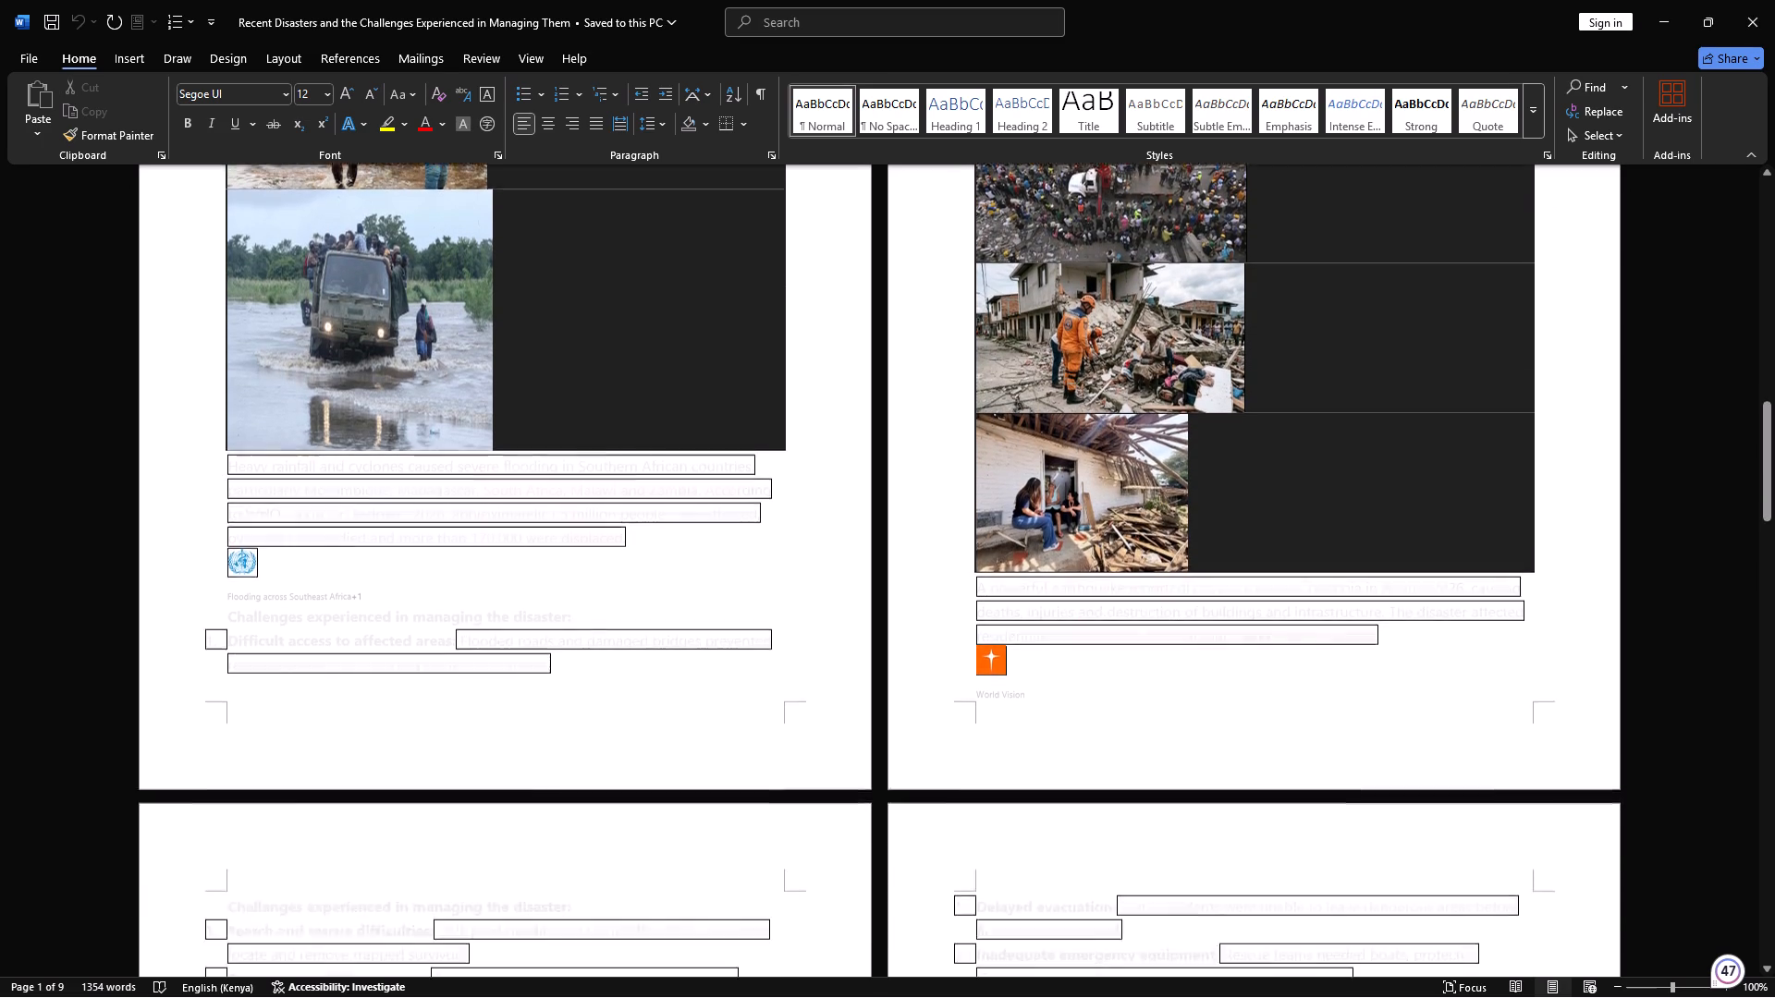
{"action": "scroll", "coordinate": [810, 396], "scroll_direction": "down", "scroll_amount": 1}
{"action": "left_click", "coordinate": [821, 333]}
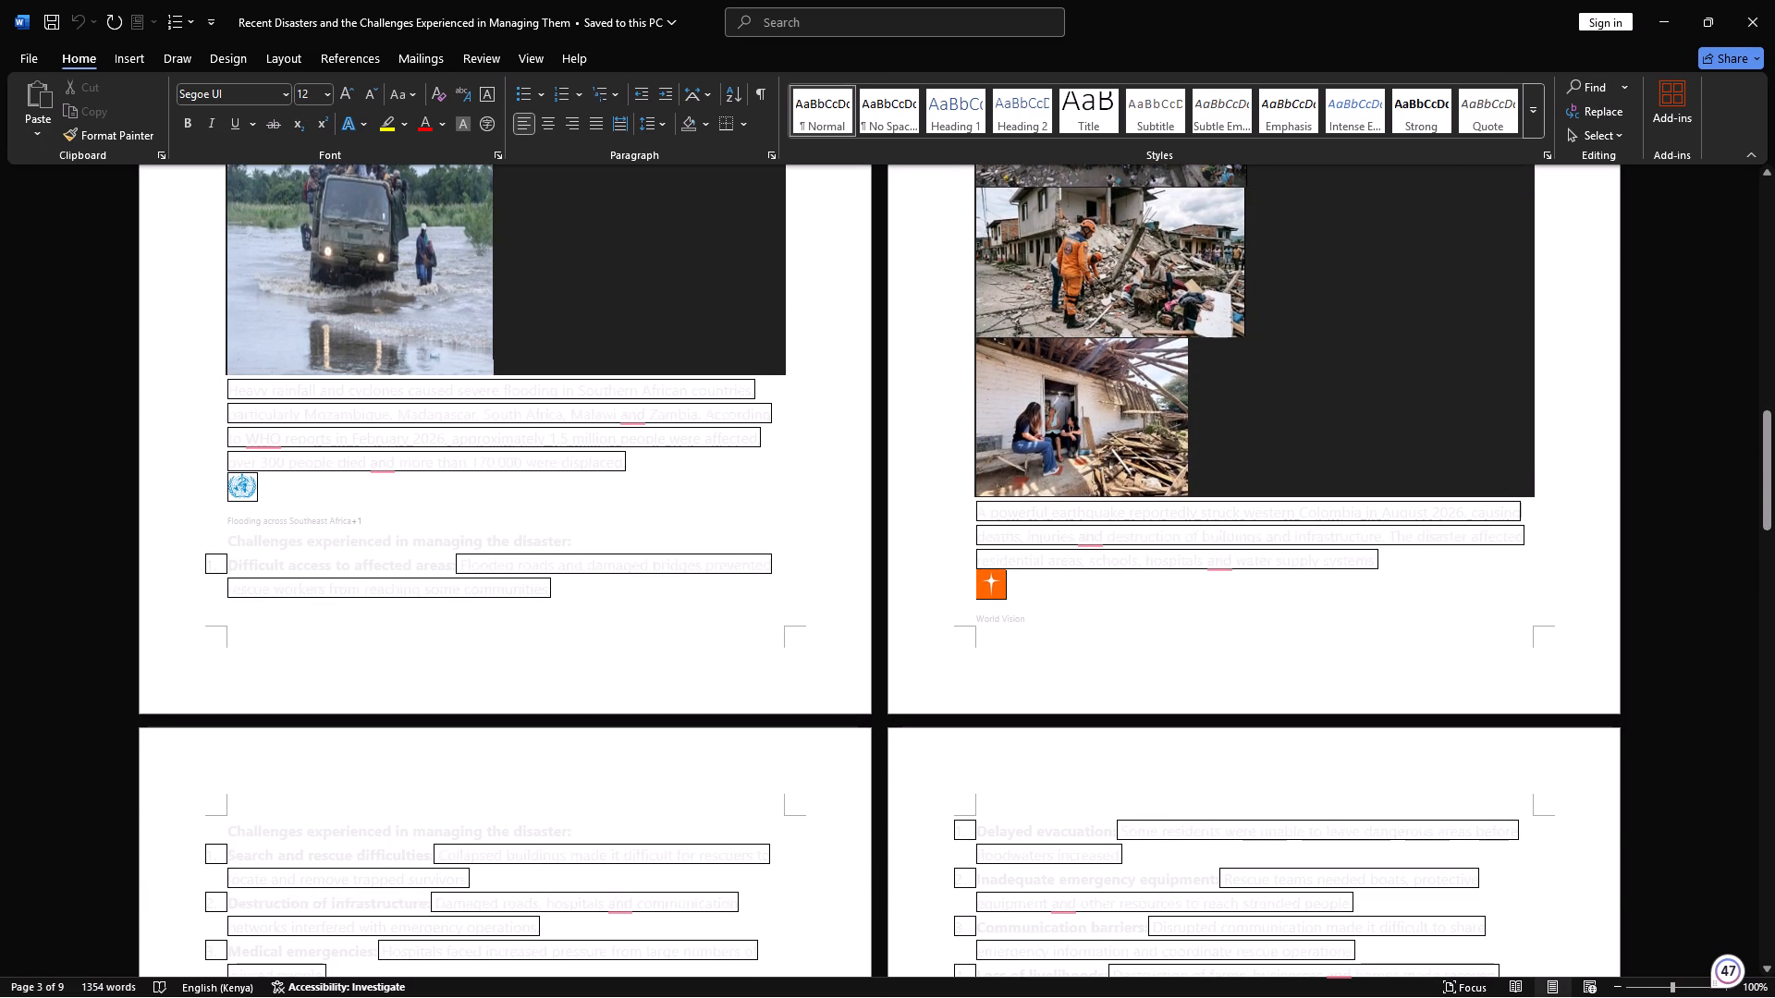
{"action": "key", "text": "ctrl+z"}
{"action": "scroll", "coordinate": [741, 639], "scroll_direction": "up", "scroll_amount": 12}
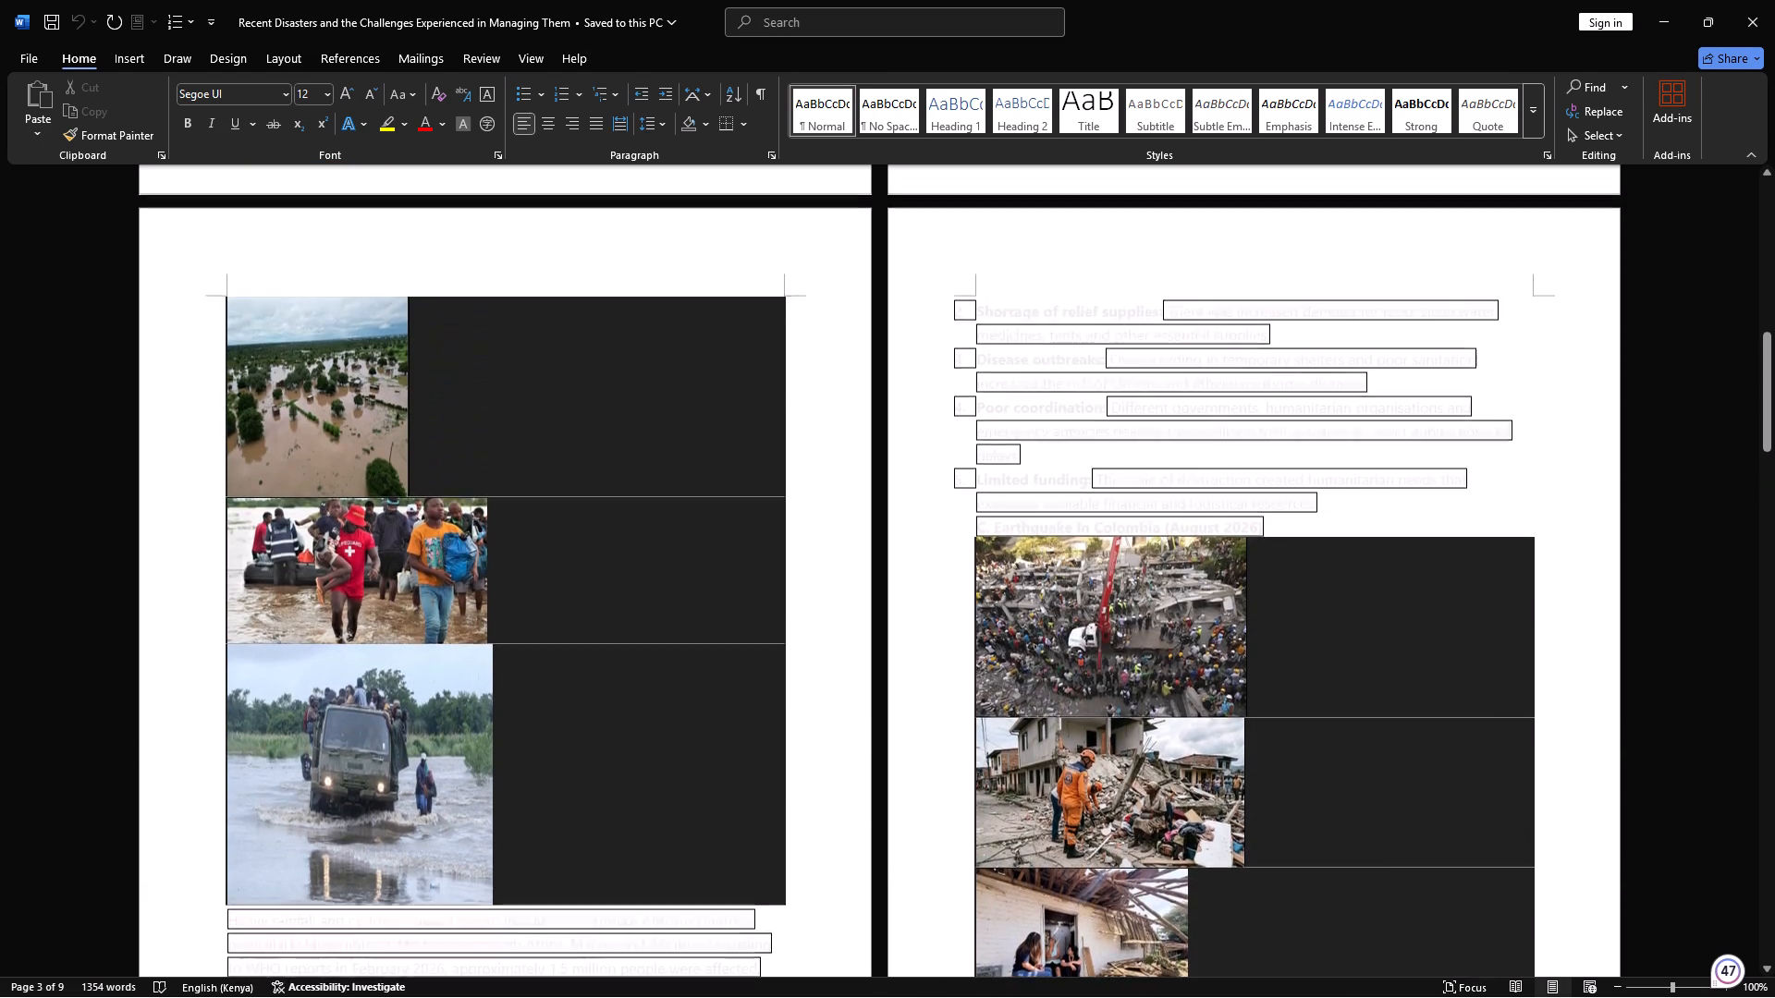
{"action": "scroll", "coordinate": [746, 582], "scroll_direction": "up", "scroll_amount": 6}
Change the font colour of the entire document's text to black.
{"action": "key", "text": "ctrl+a"}
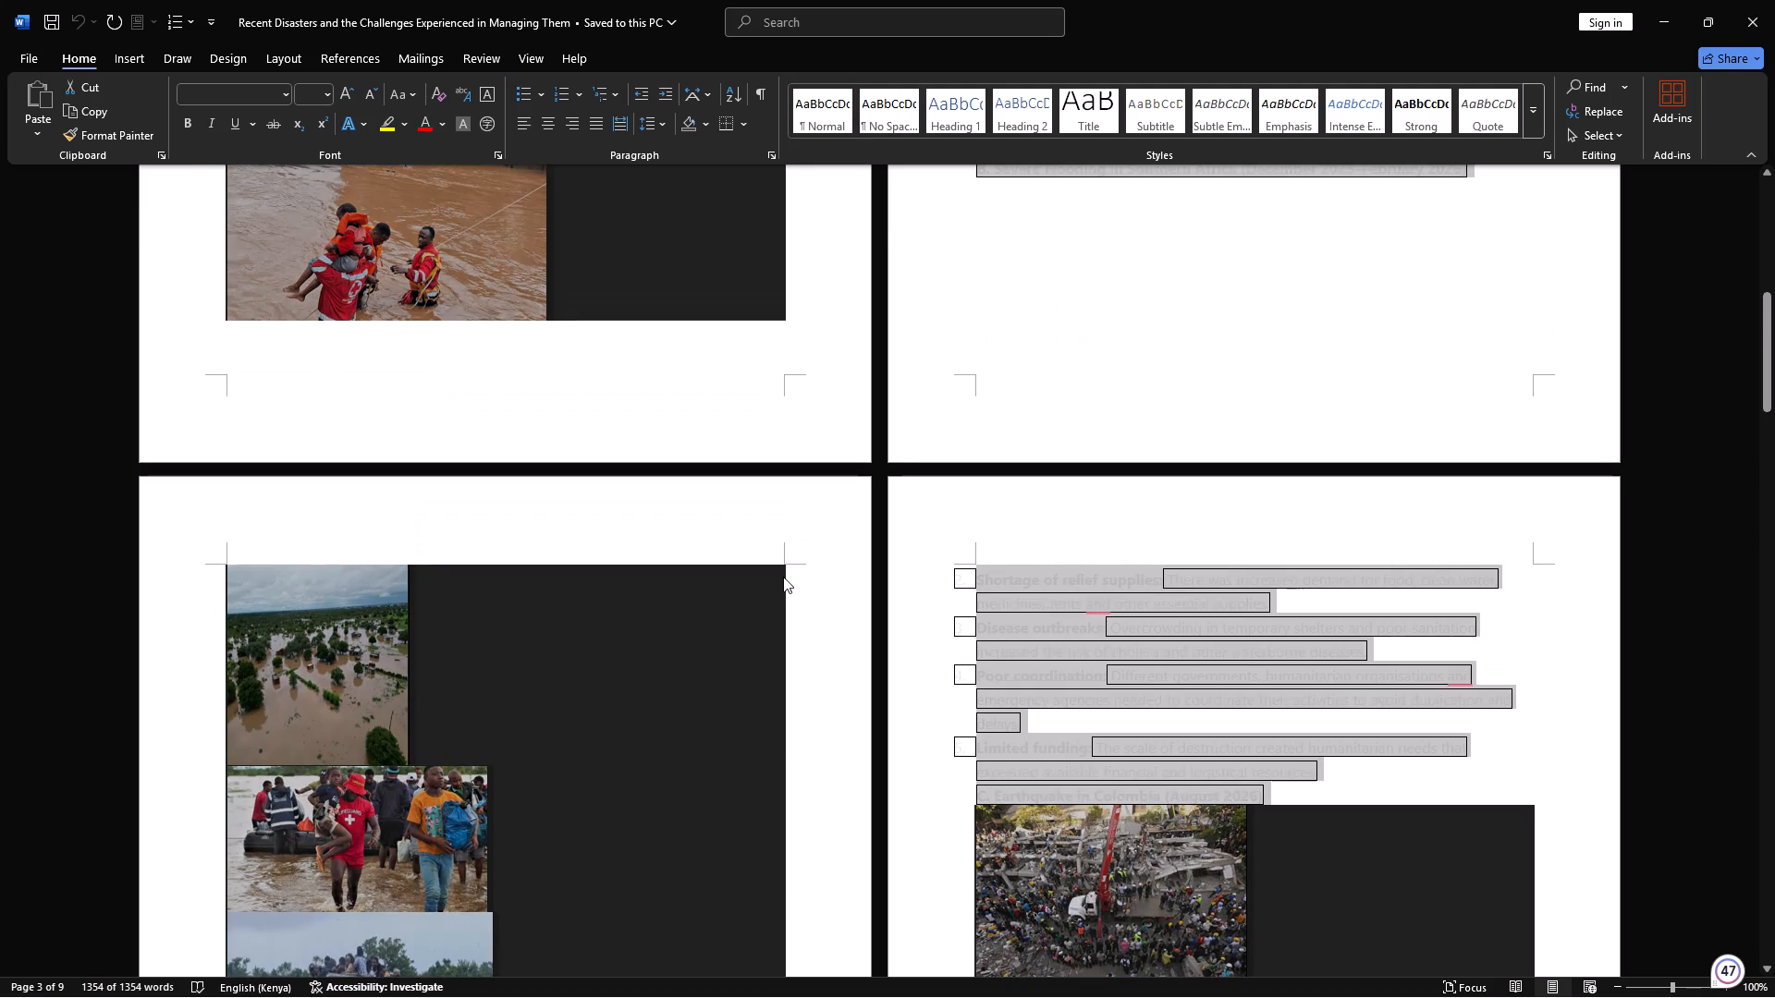
{"action": "right_click", "coordinate": [783, 577]}
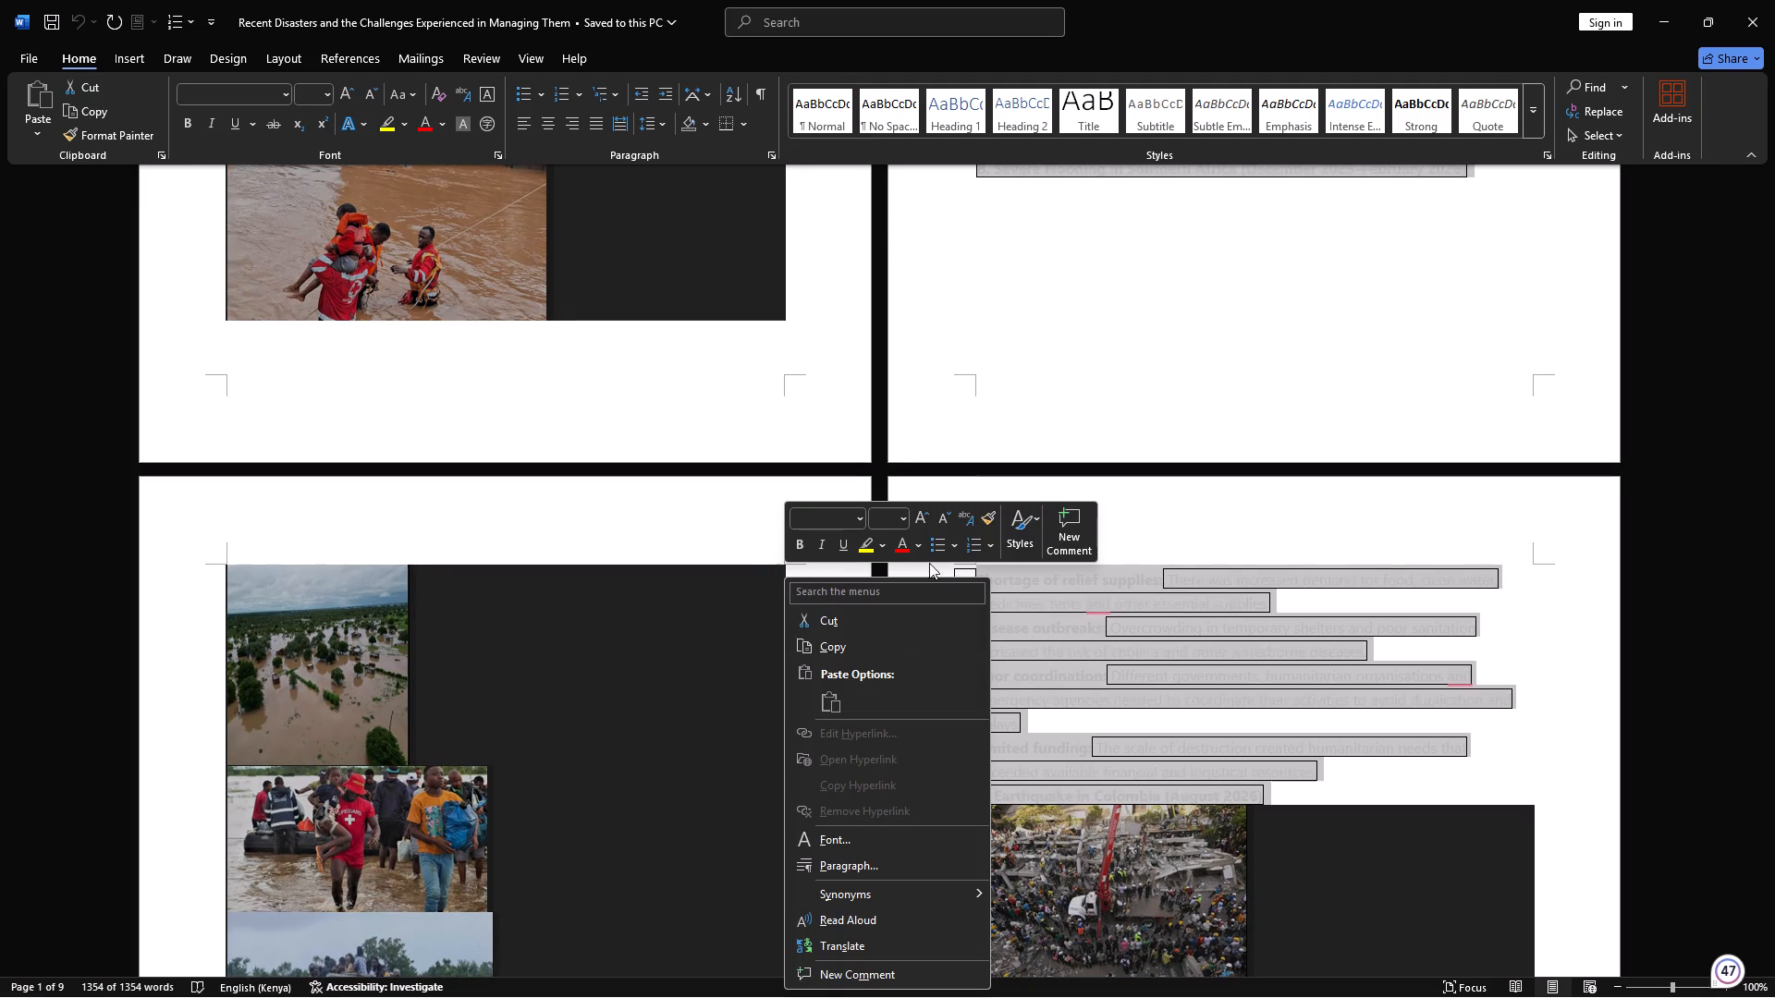
{"action": "left_click", "coordinate": [904, 516]}
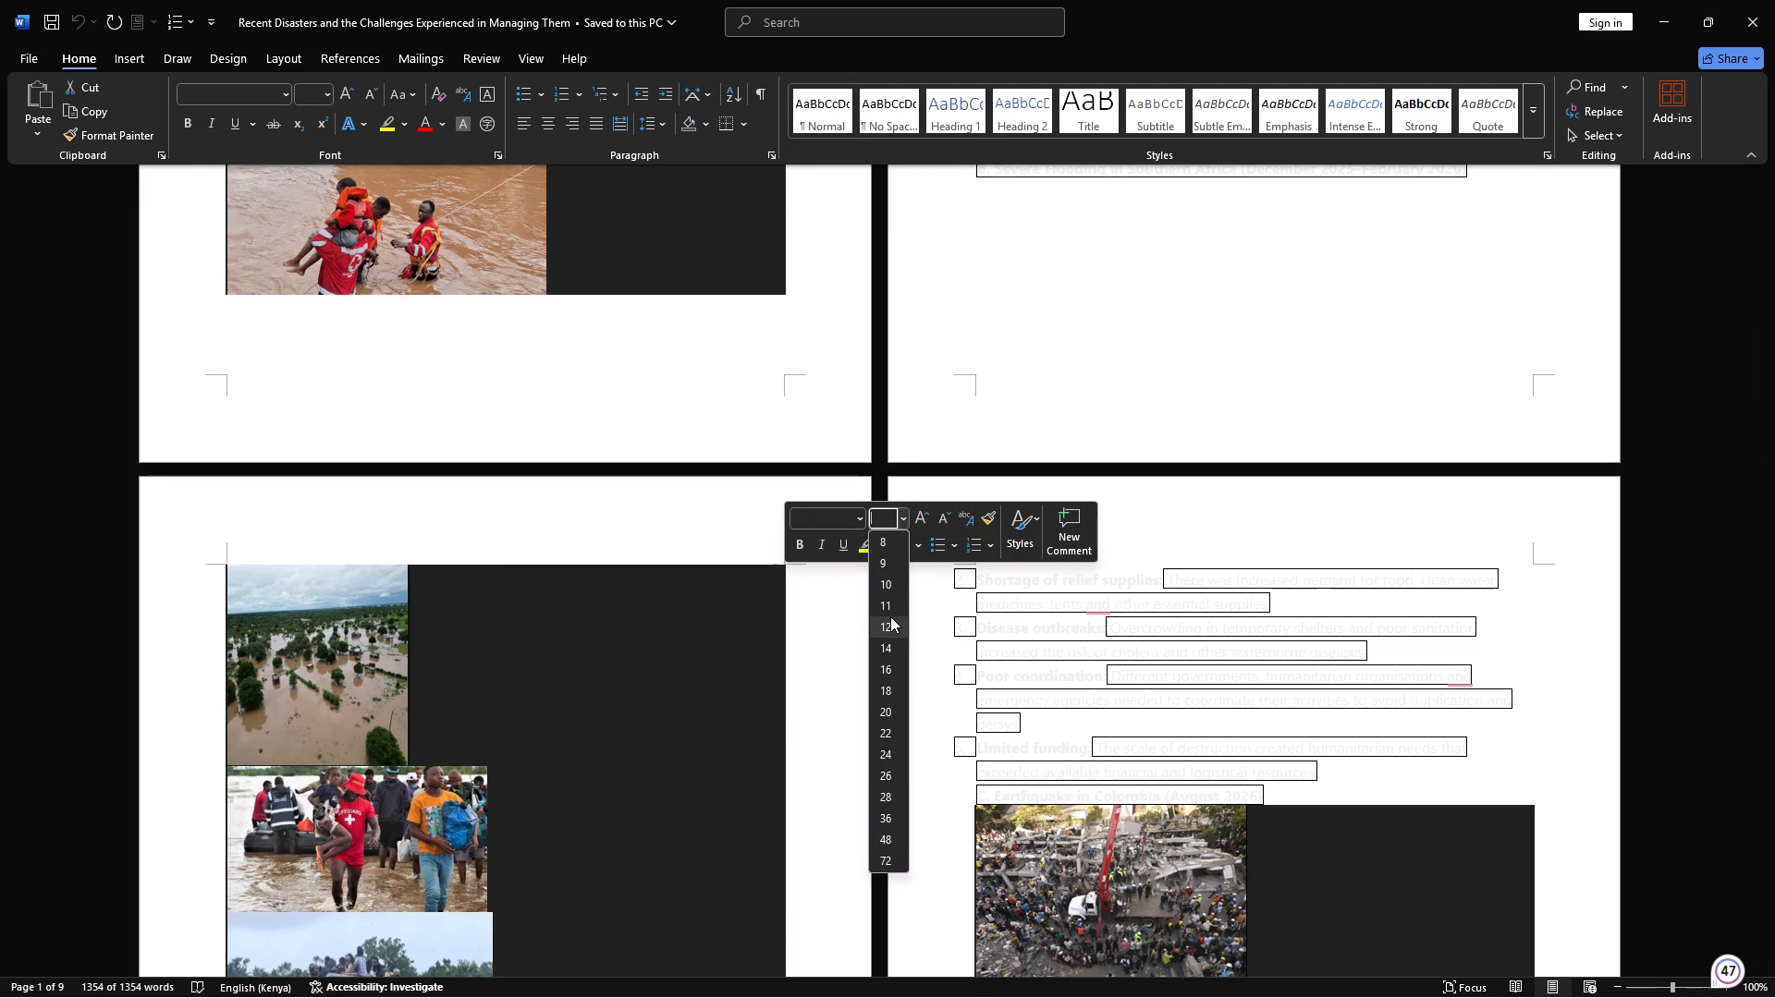
{"action": "left_click", "coordinate": [900, 517]}
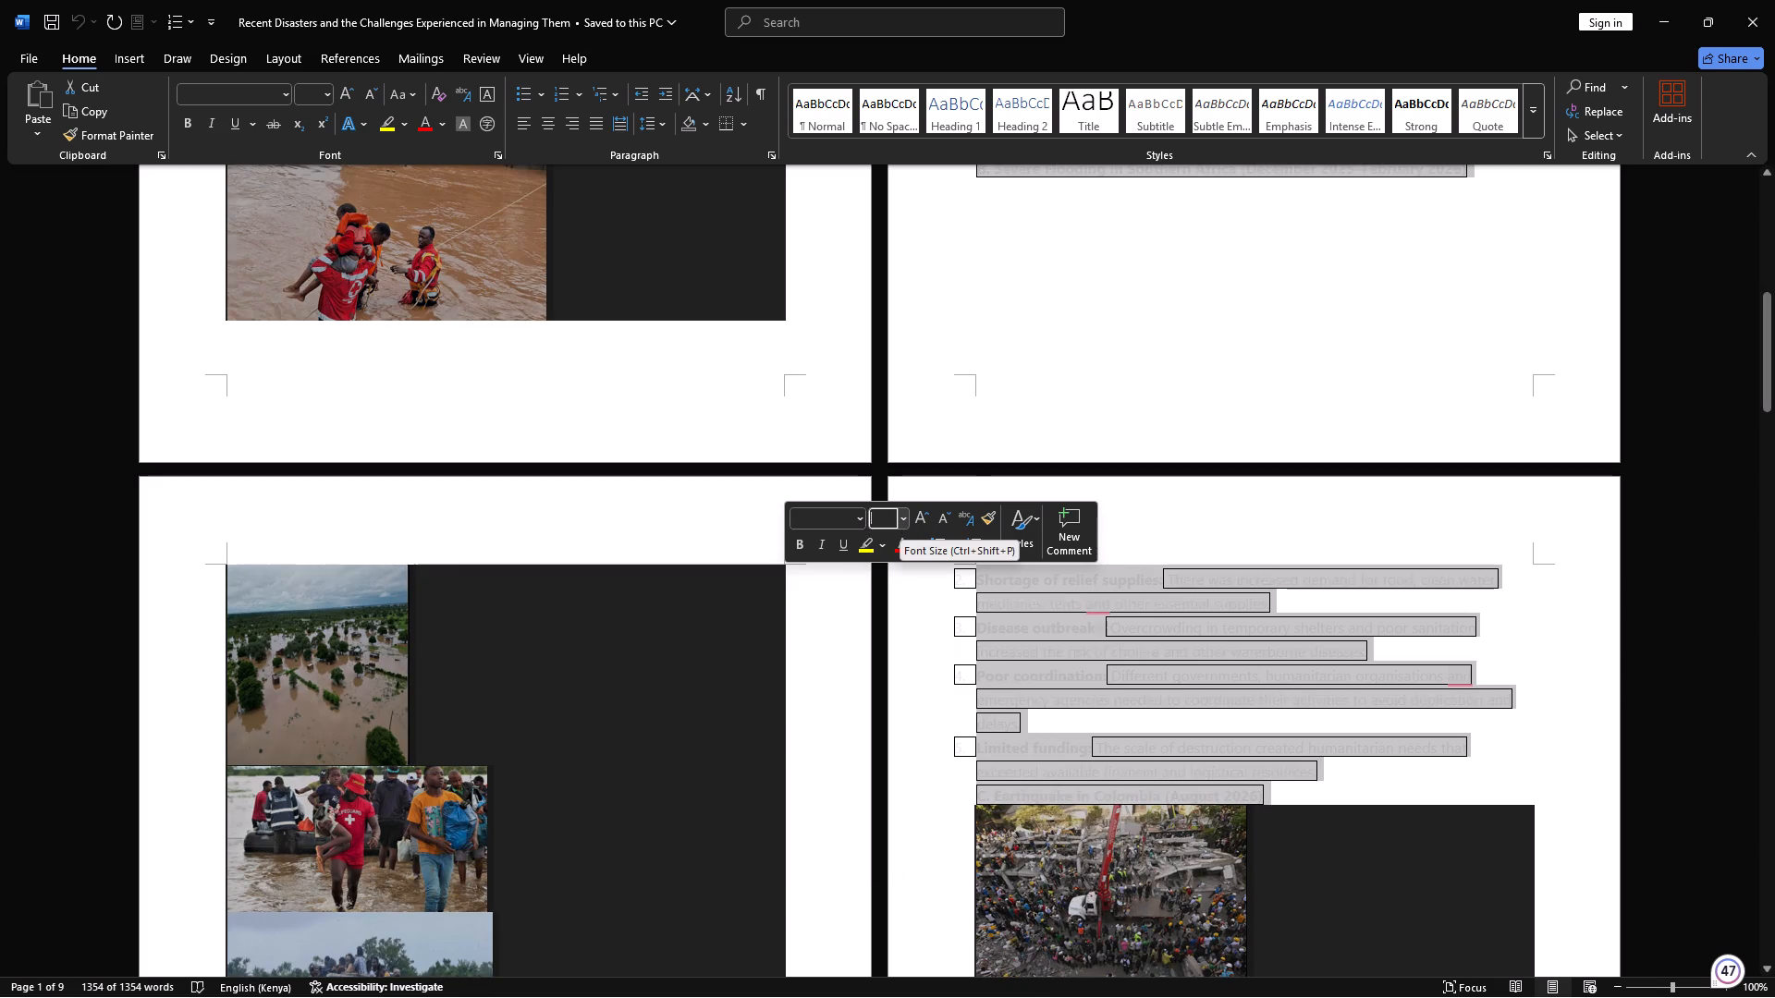
{"action": "left_click", "coordinate": [912, 547]}
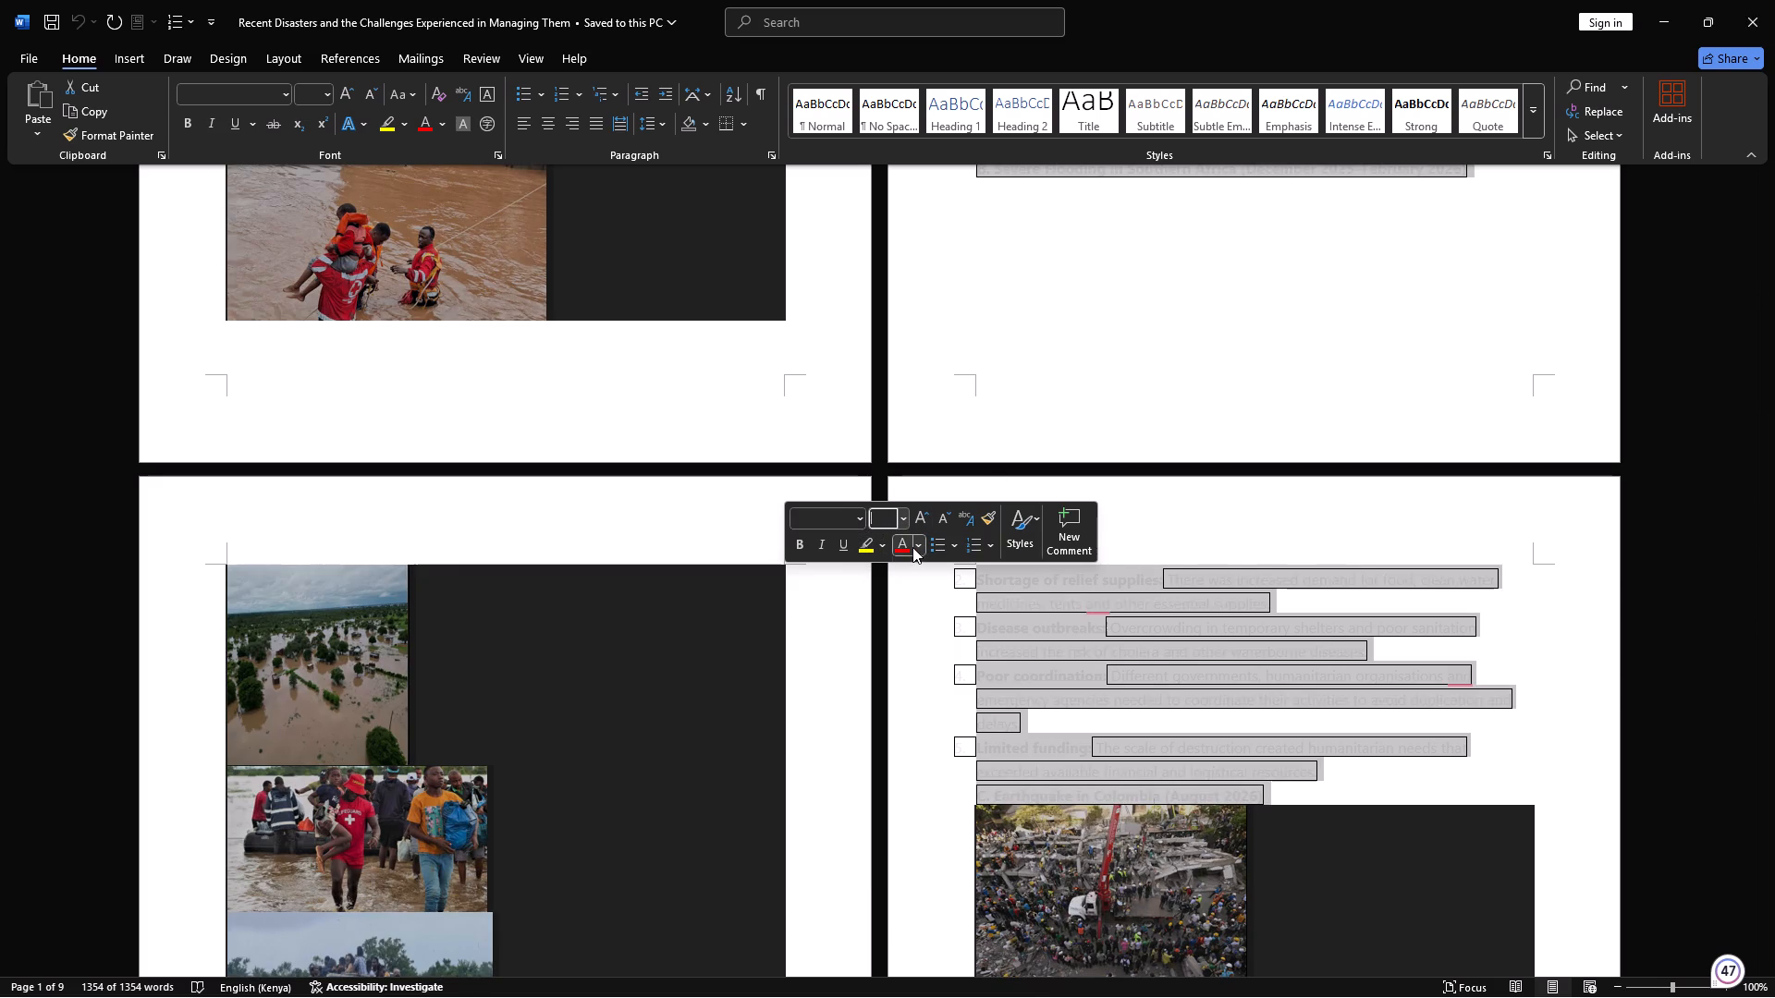
{"action": "left_click", "coordinate": [919, 612]}
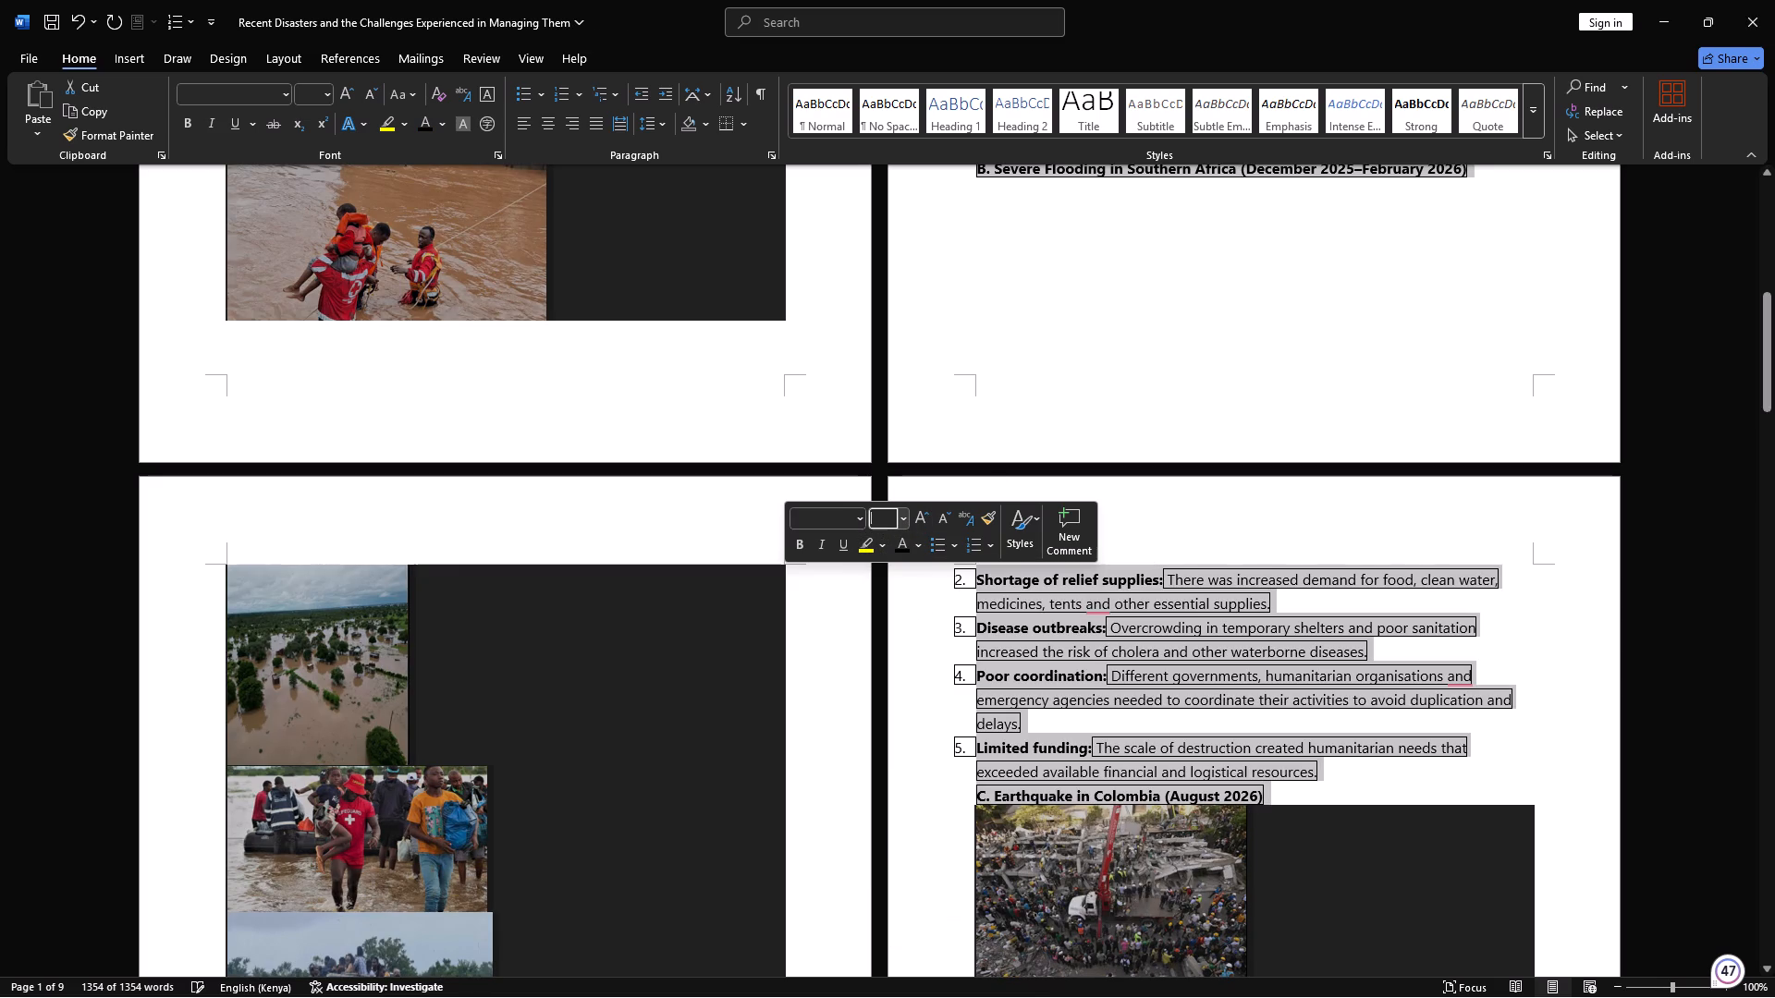
{"action": "left_click", "coordinate": [1177, 386]}
Review the recoloured document from the first page through to the References section.
{"action": "scroll", "coordinate": [1122, 443], "scroll_direction": "up", "scroll_amount": 18}
{"action": "scroll", "coordinate": [1127, 443], "scroll_direction": "up", "scroll_amount": 7}
{"action": "scroll", "coordinate": [1127, 443], "scroll_direction": "down", "scroll_amount": 3}
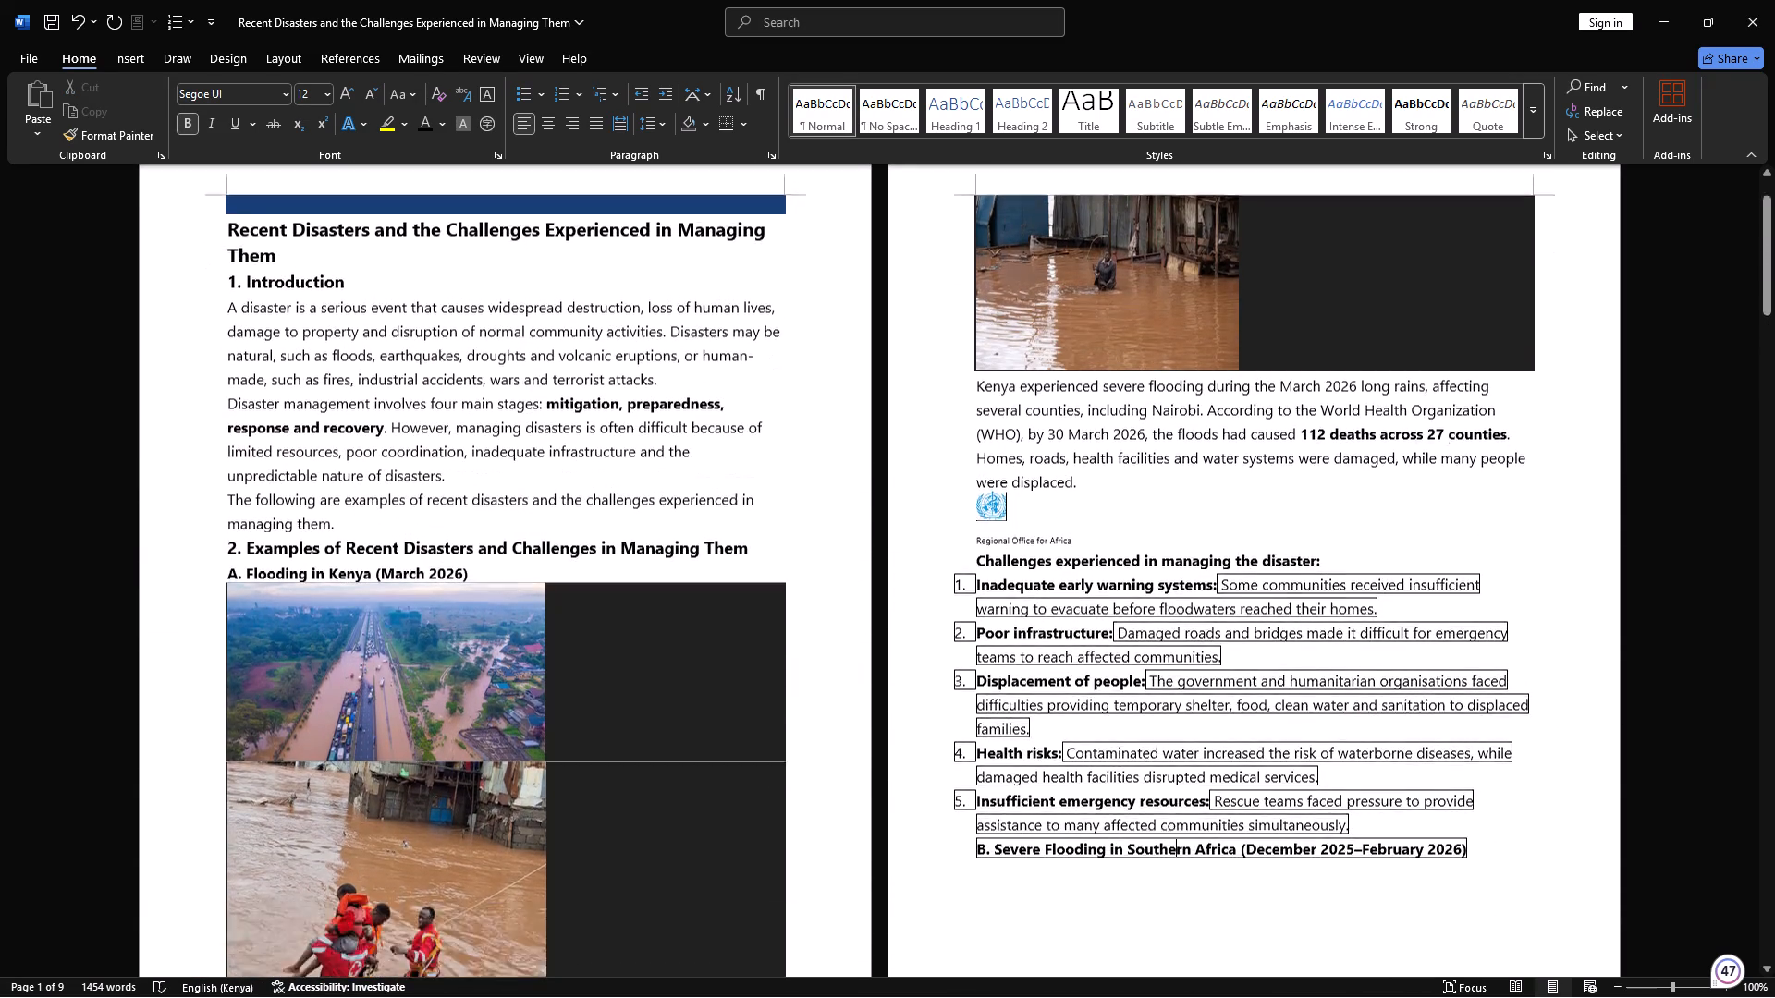
{"action": "scroll", "coordinate": [1127, 443], "scroll_direction": "down", "scroll_amount": 2}
{"action": "scroll", "coordinate": [913, 639], "scroll_direction": "down", "scroll_amount": 9}
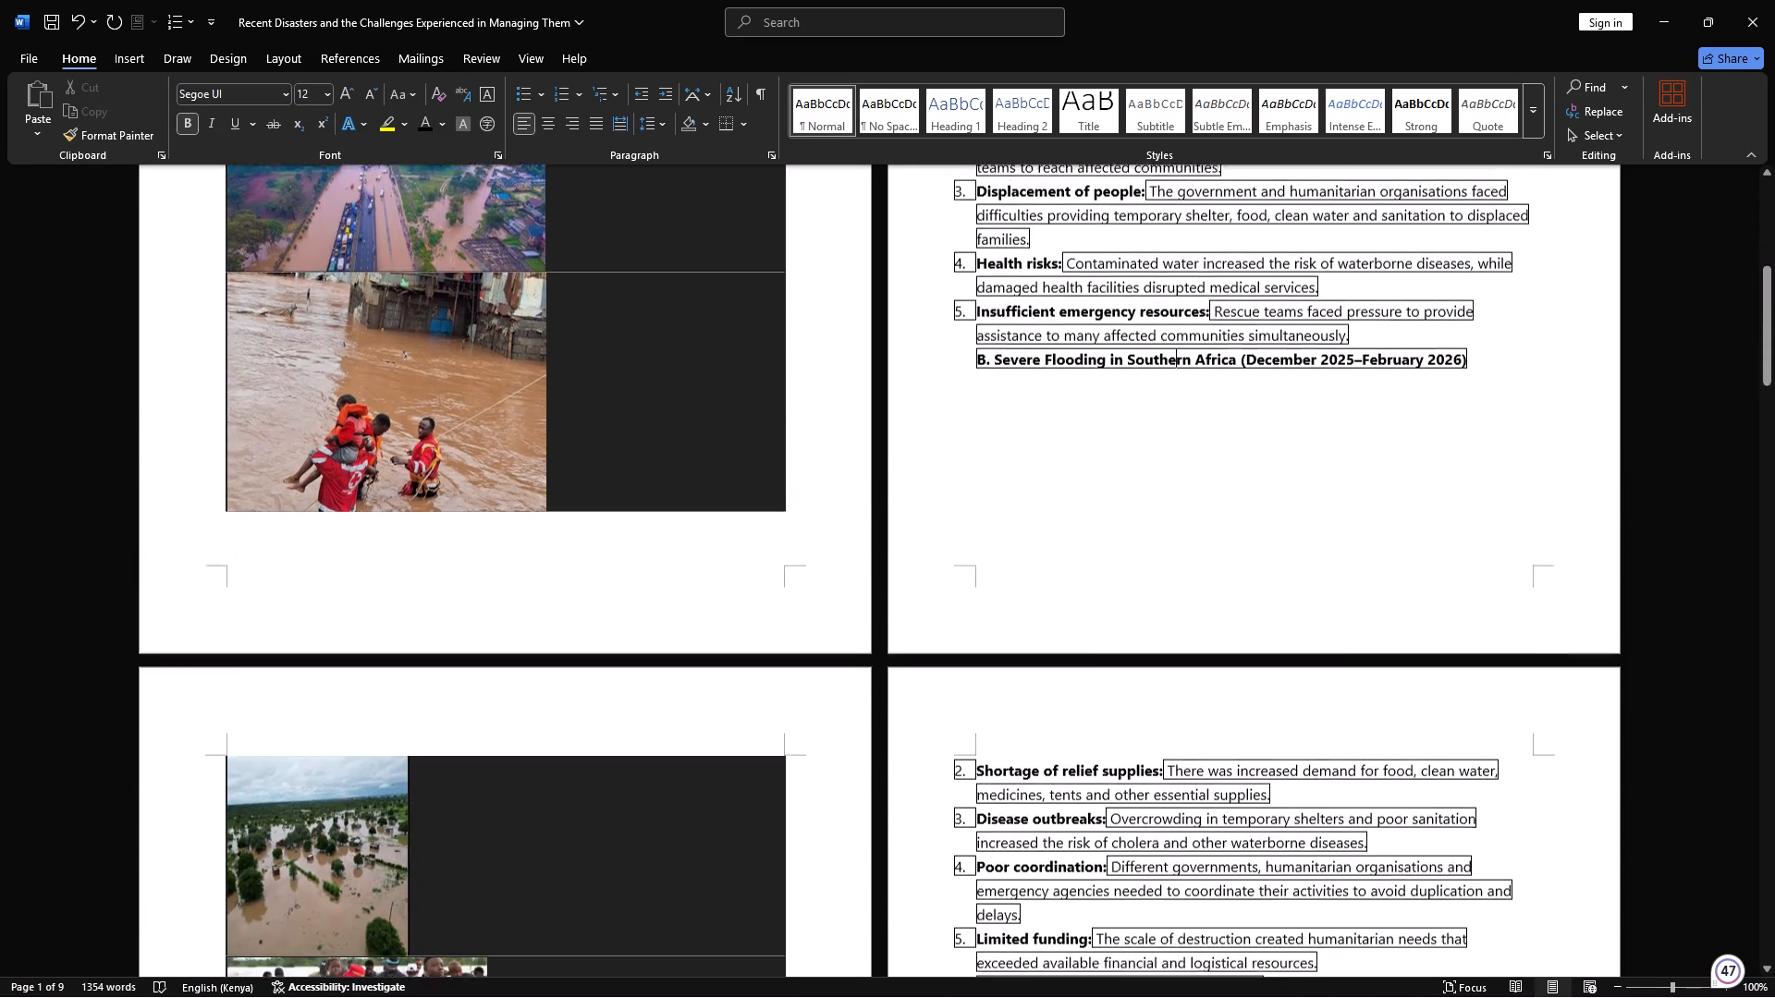
{"action": "scroll", "coordinate": [923, 628], "scroll_direction": "down", "scroll_amount": 19}
{"action": "scroll", "coordinate": [924, 627], "scroll_direction": "down", "scroll_amount": 5}
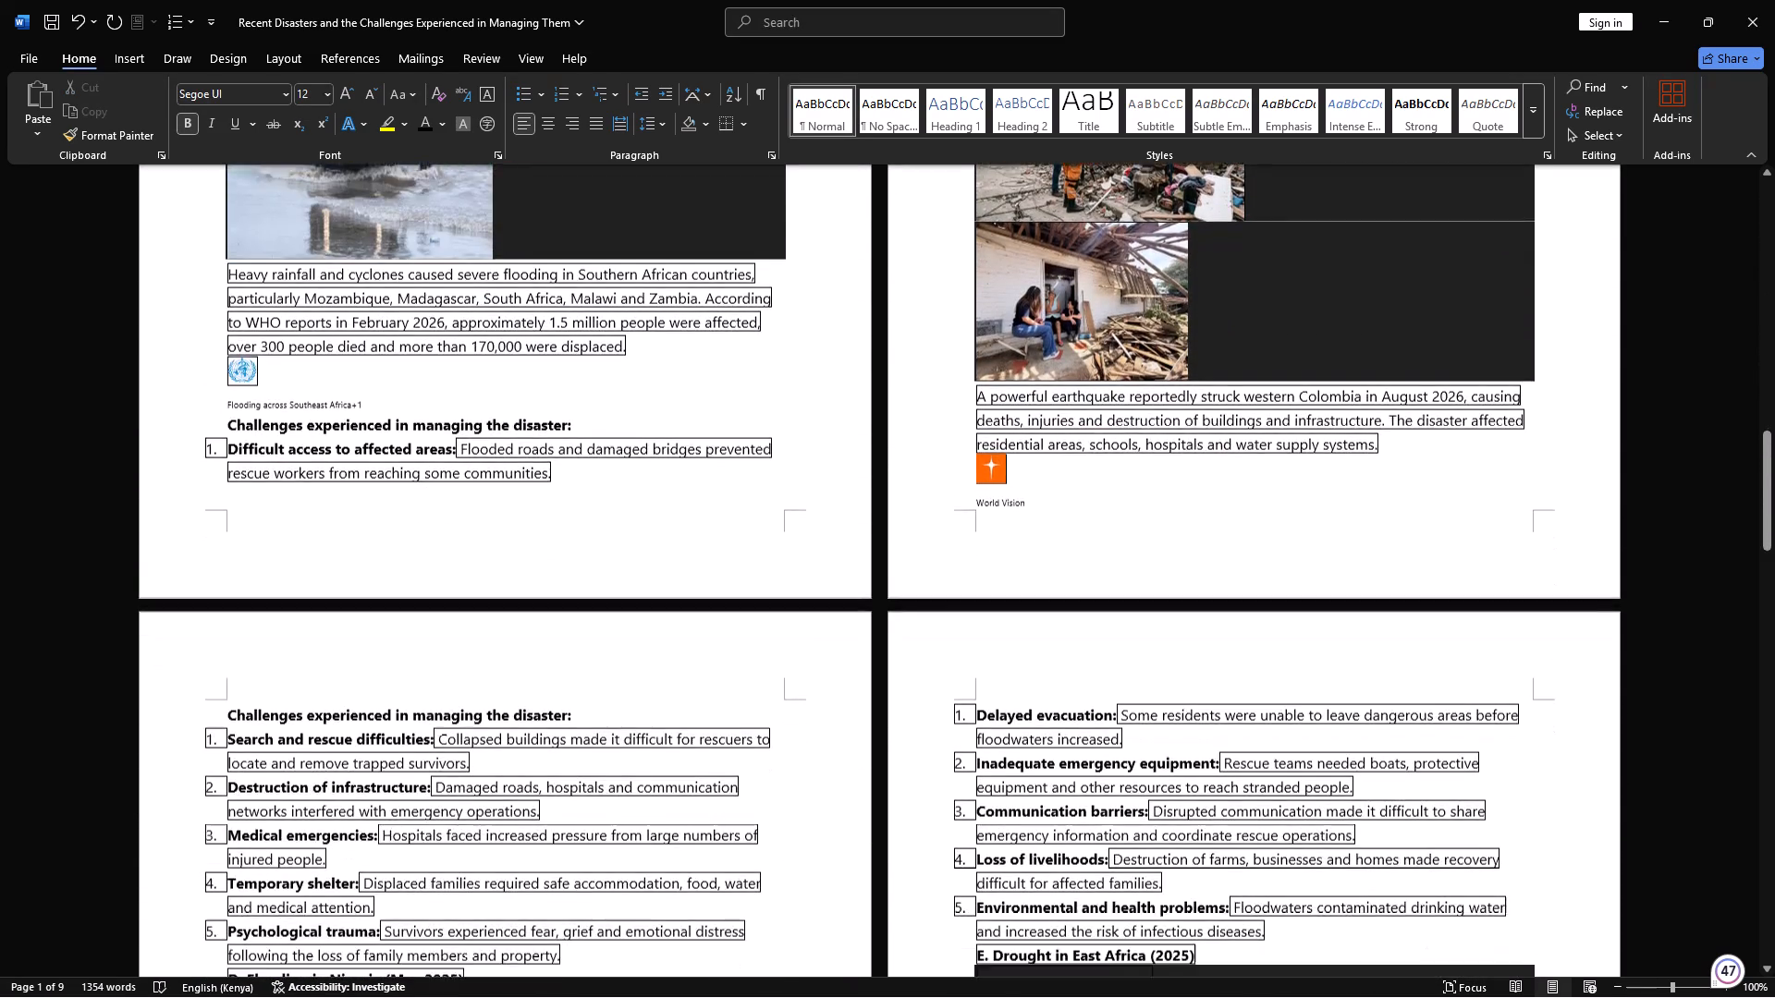
{"action": "scroll", "coordinate": [924, 627], "scroll_direction": "down", "scroll_amount": 10}
{"action": "scroll", "coordinate": [924, 623], "scroll_direction": "down", "scroll_amount": 12}
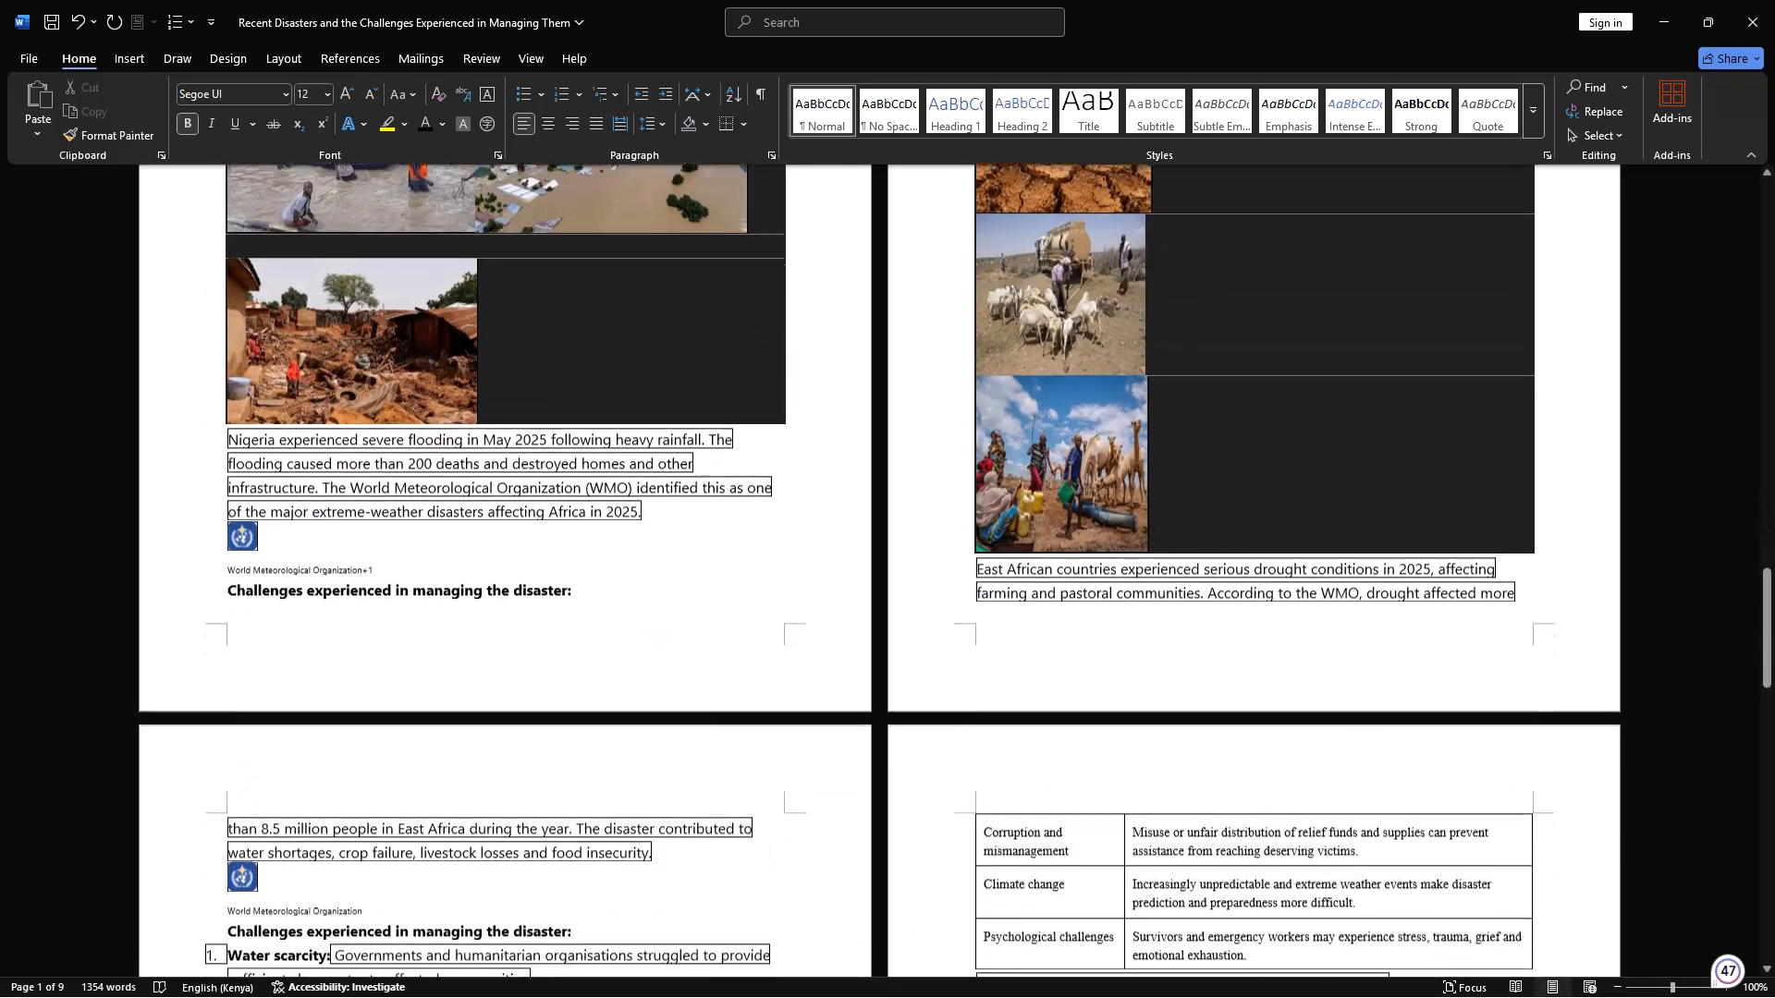
{"action": "scroll", "coordinate": [922, 625], "scroll_direction": "down", "scroll_amount": 13}
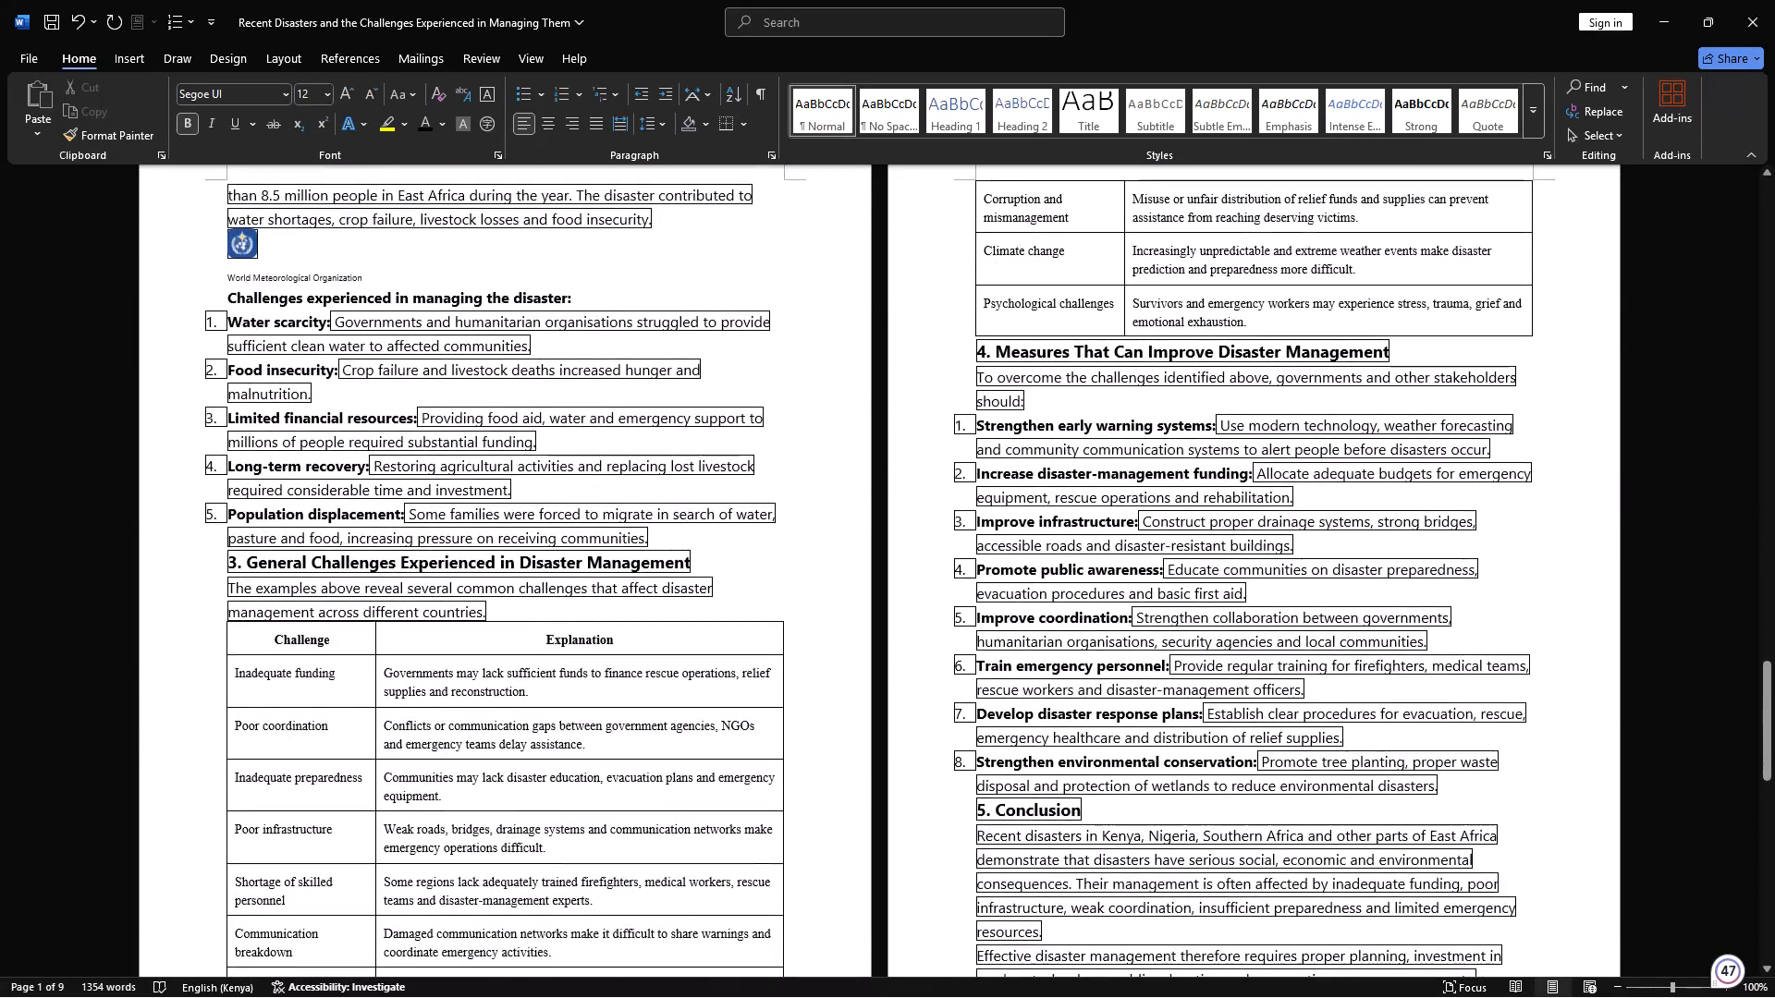
{"action": "scroll", "coordinate": [910, 472], "scroll_direction": "down", "scroll_amount": 17}
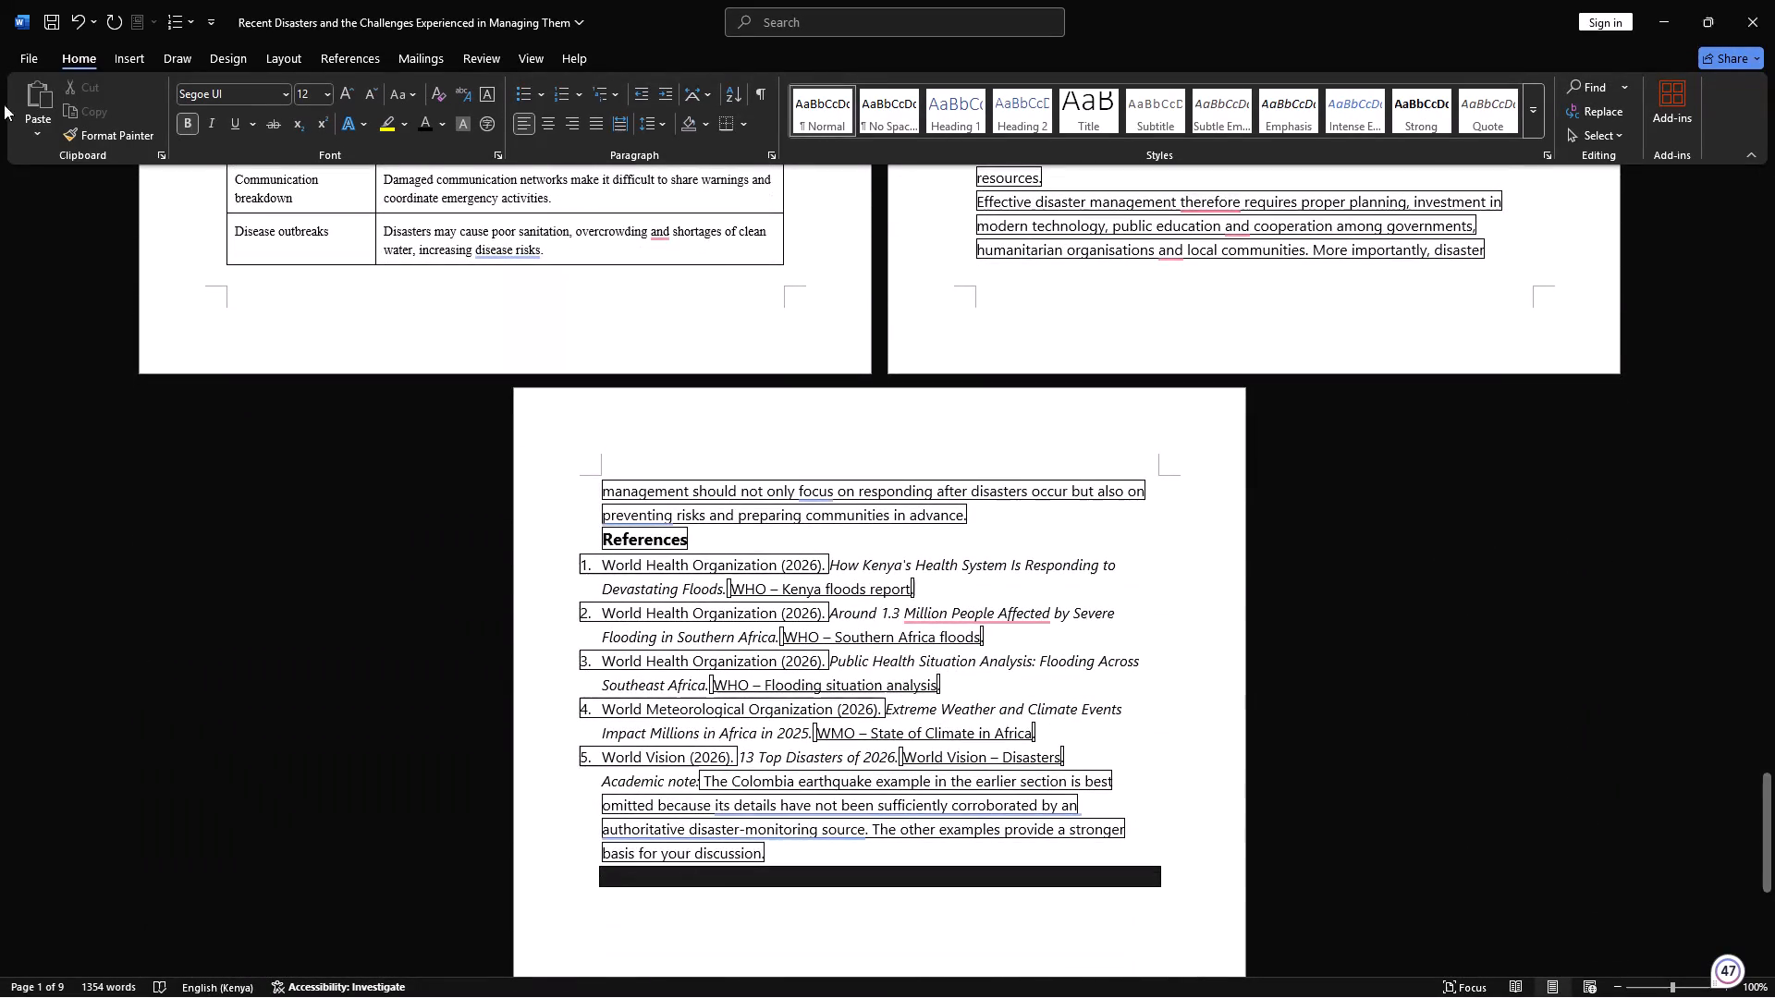
Open the print settings for the Recent Disasters document.
{"action": "left_click", "coordinate": [37, 57]}
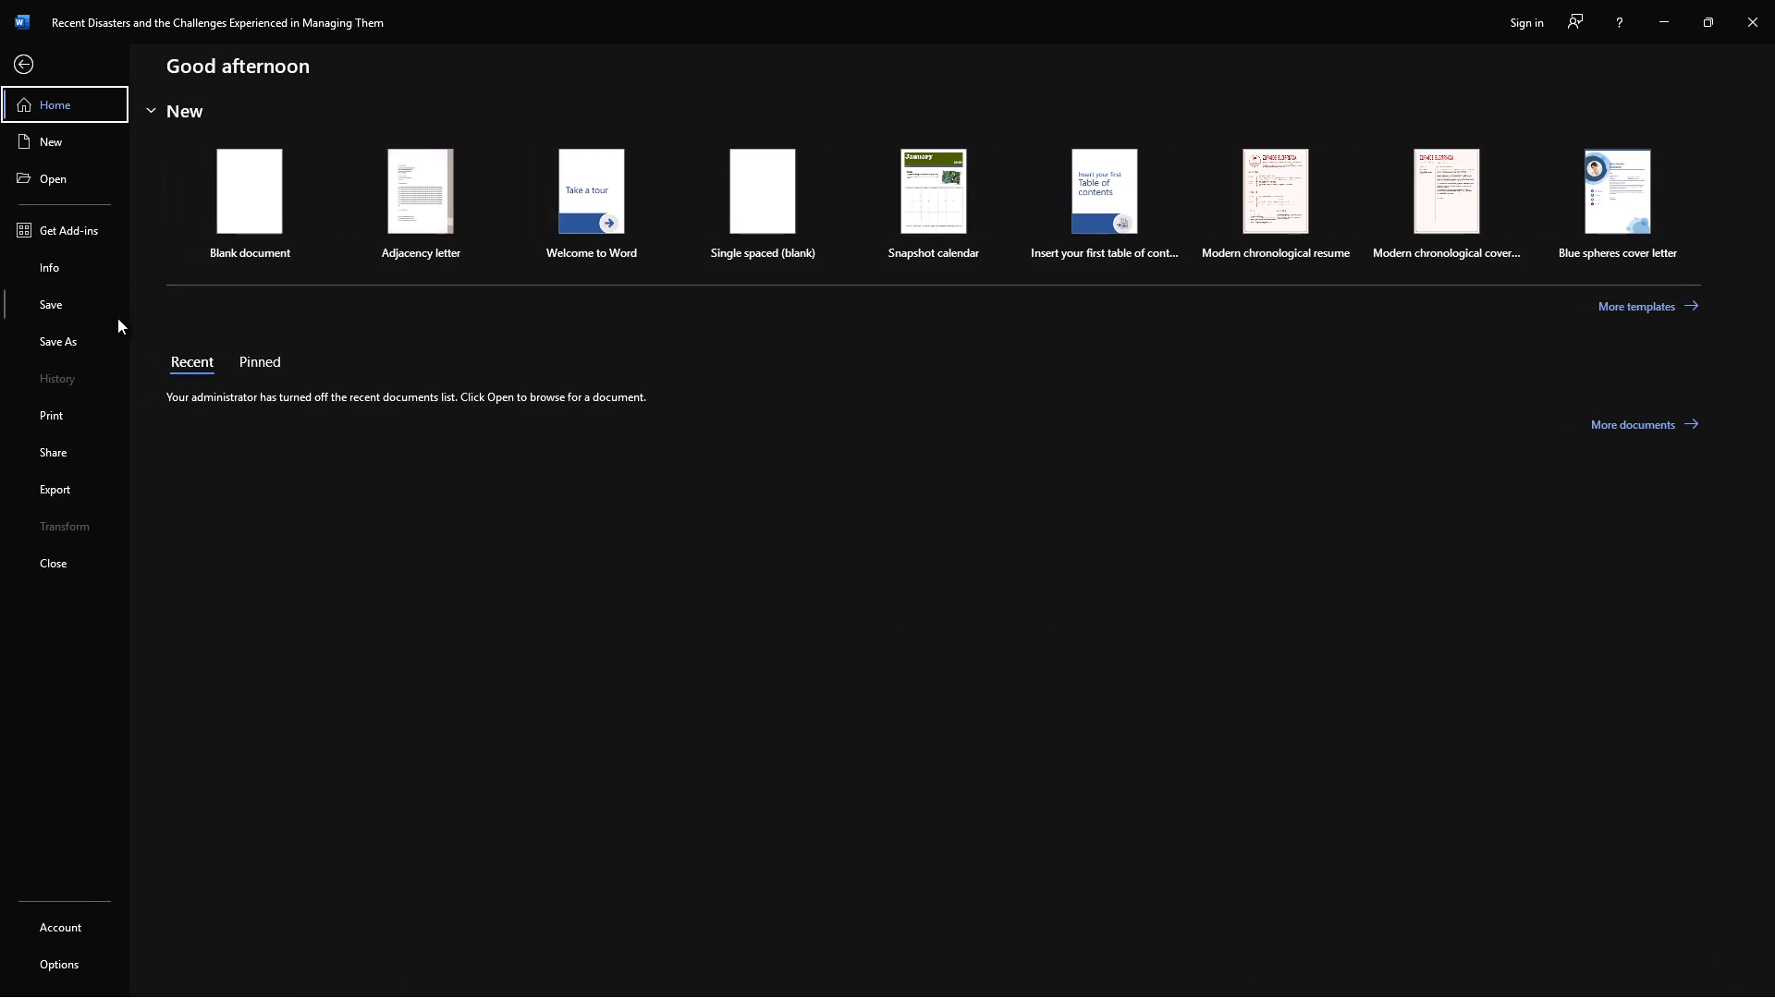
{"action": "left_click", "coordinate": [46, 412]}
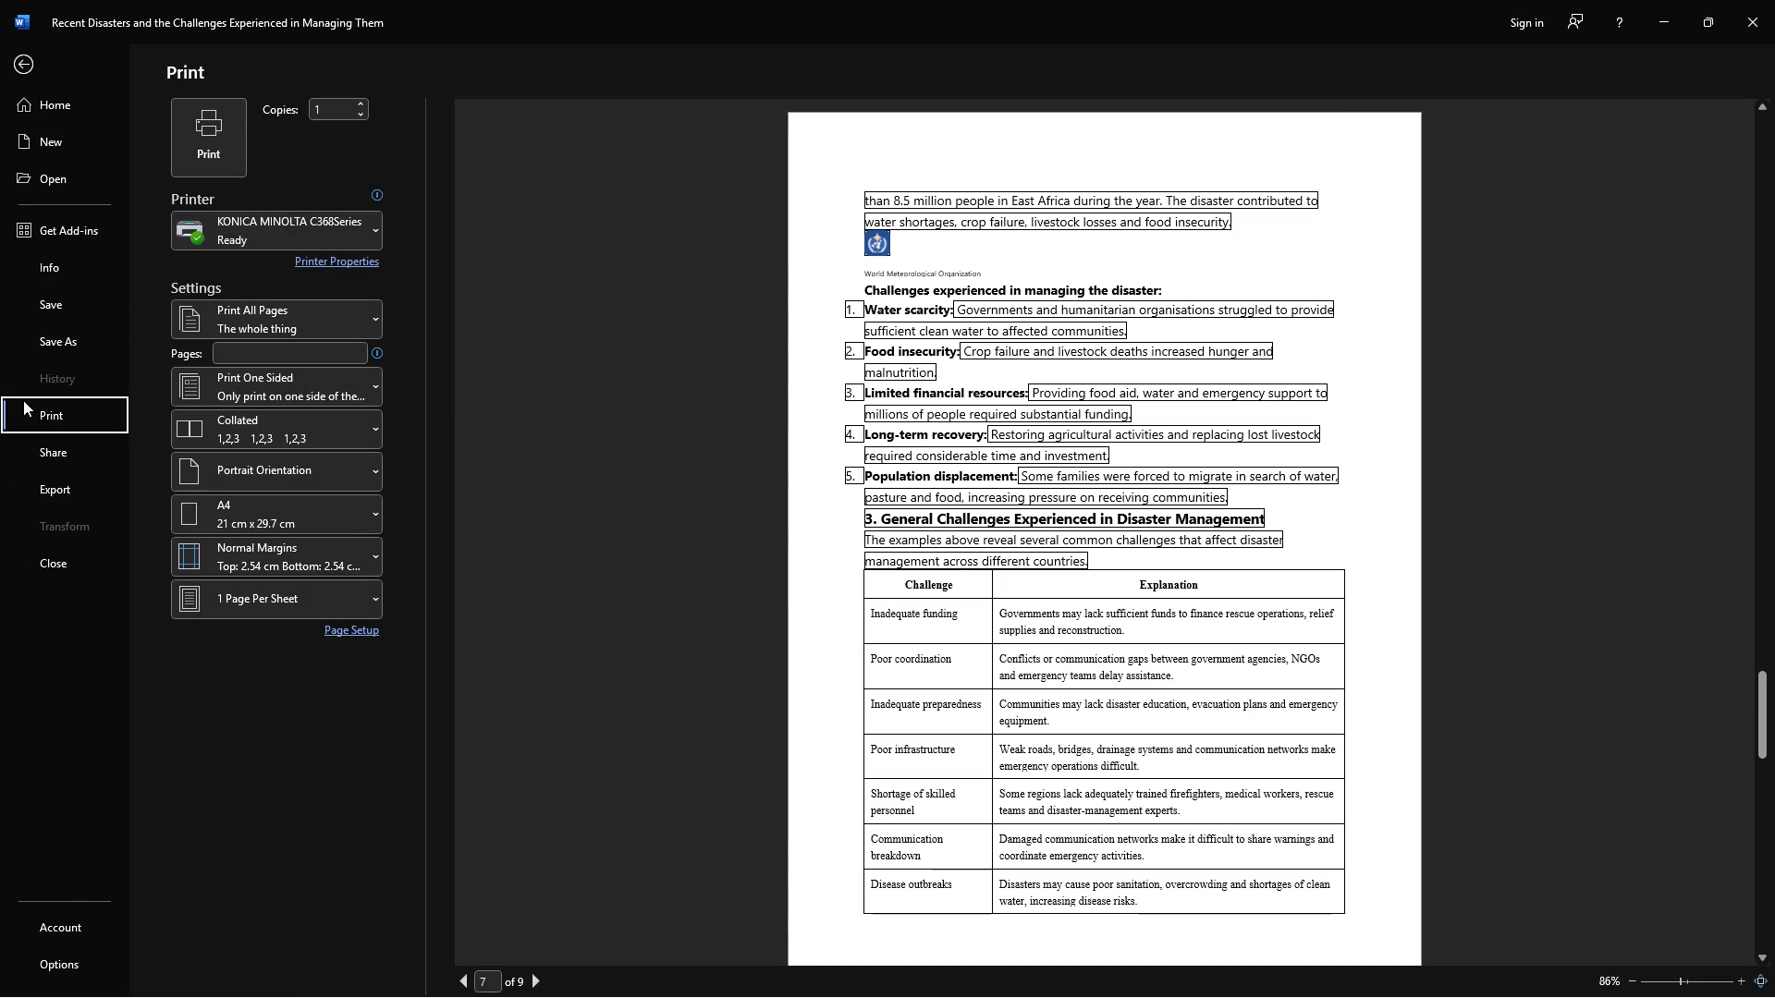
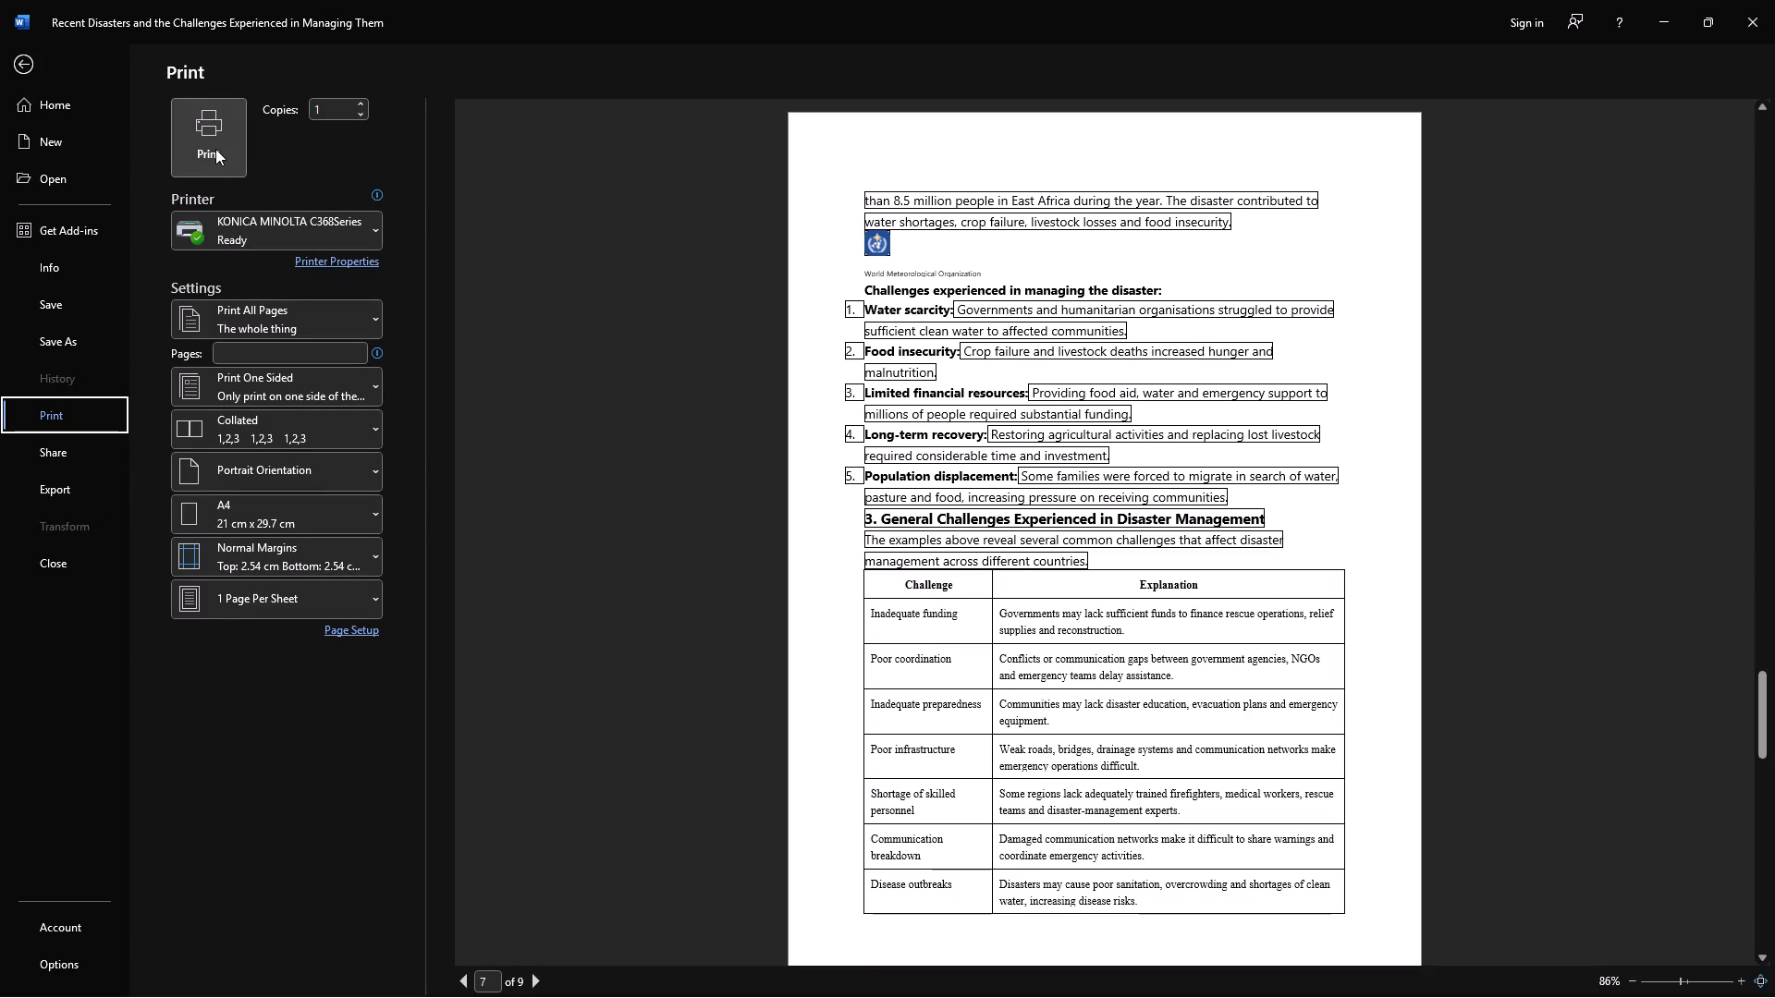
Open the printer properties of the KONICA MINOLTA C368Series for the Recent Disasters document.
{"action": "left_click", "coordinate": [320, 257]}
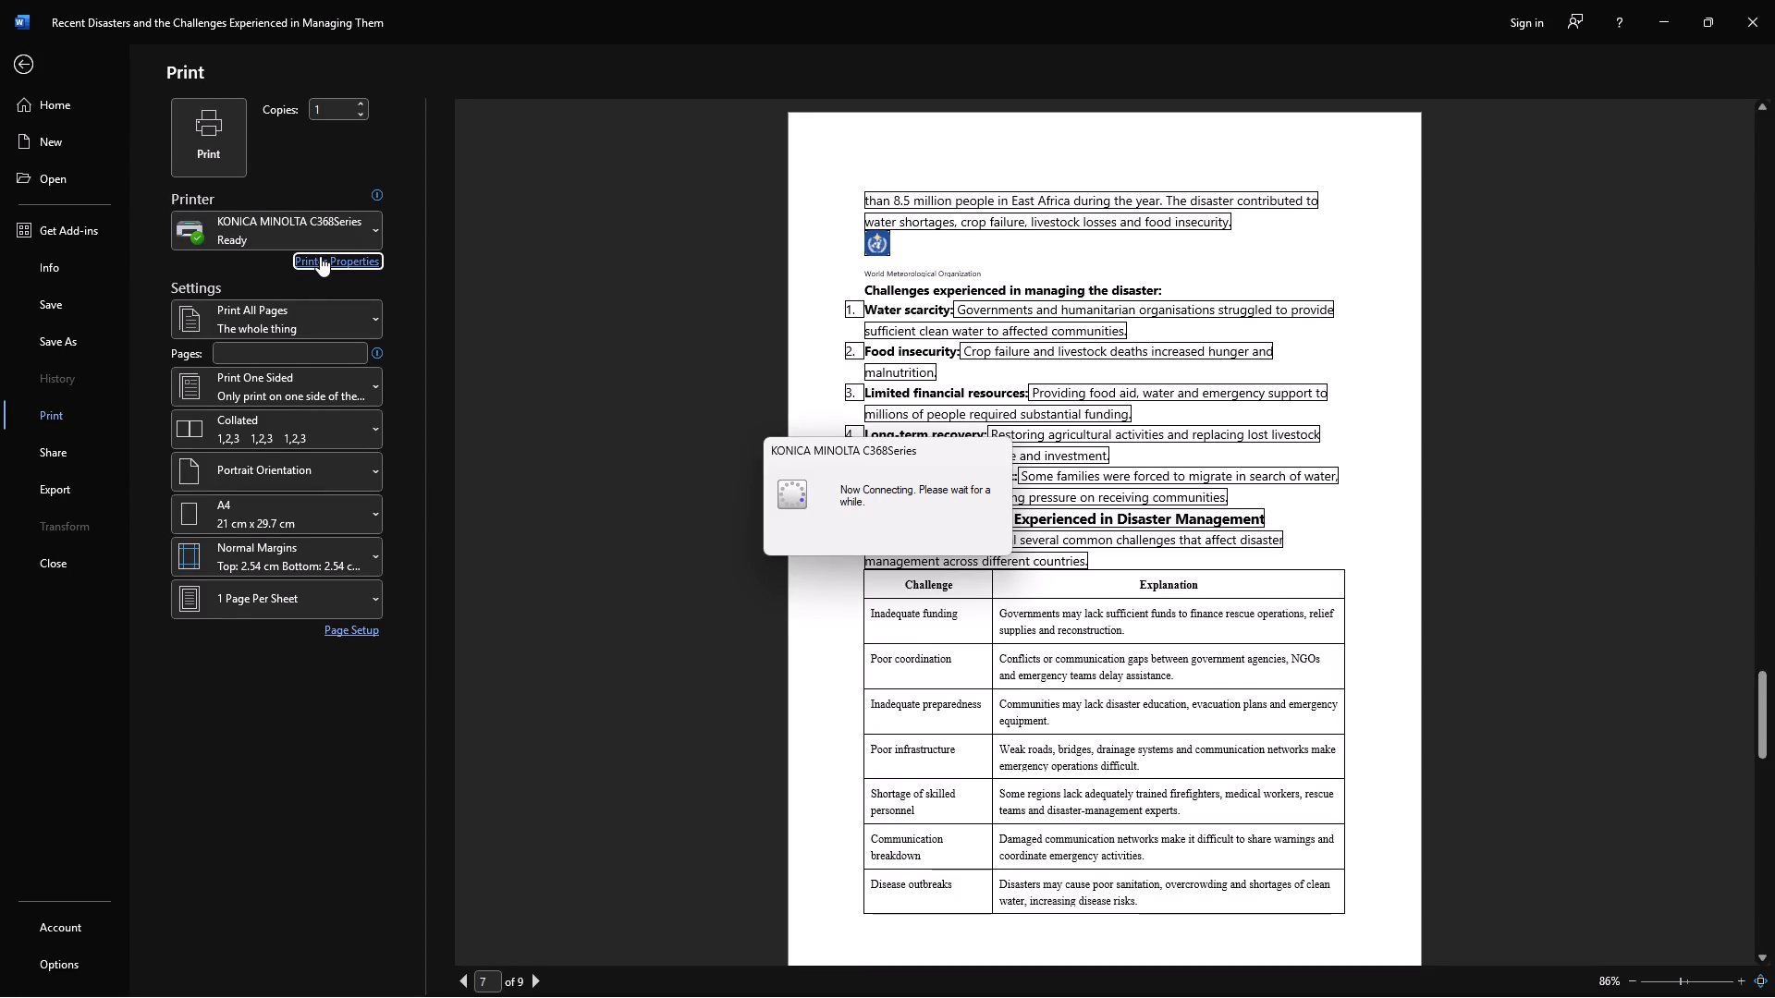
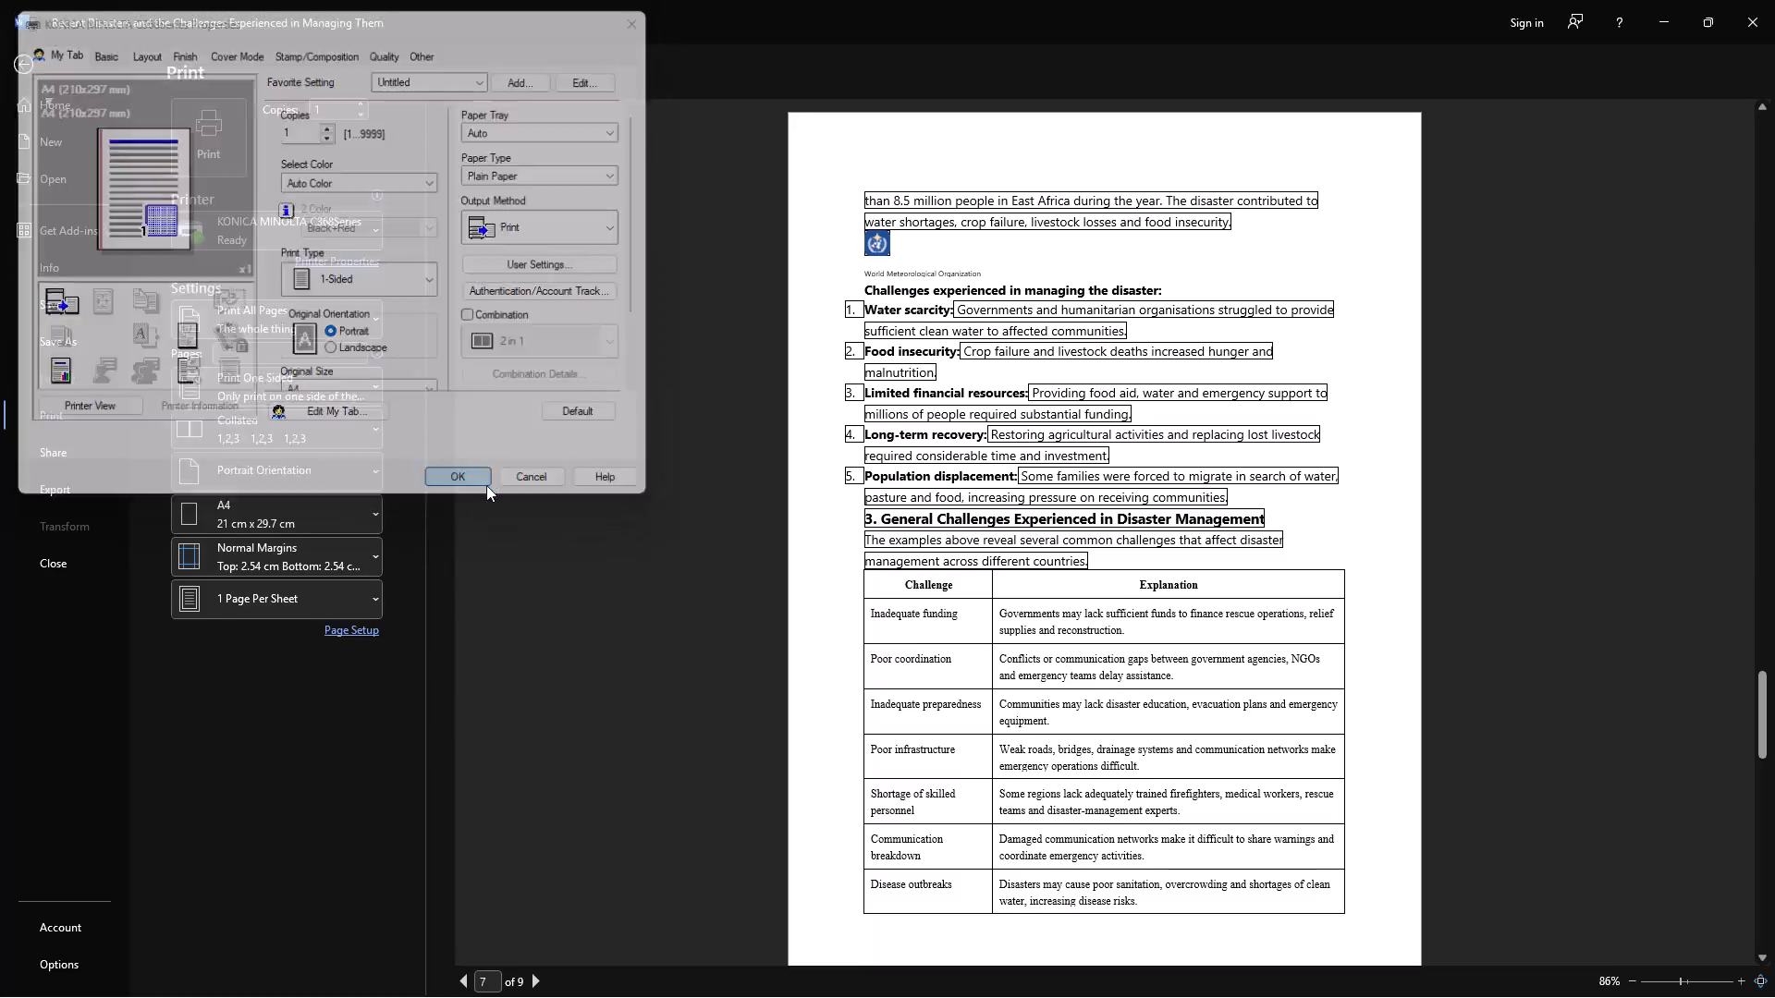
Print one copy of all pages of the Recent Disasters document on the KONICA MINOLTA C368Series.
{"action": "left_click", "coordinate": [191, 140]}
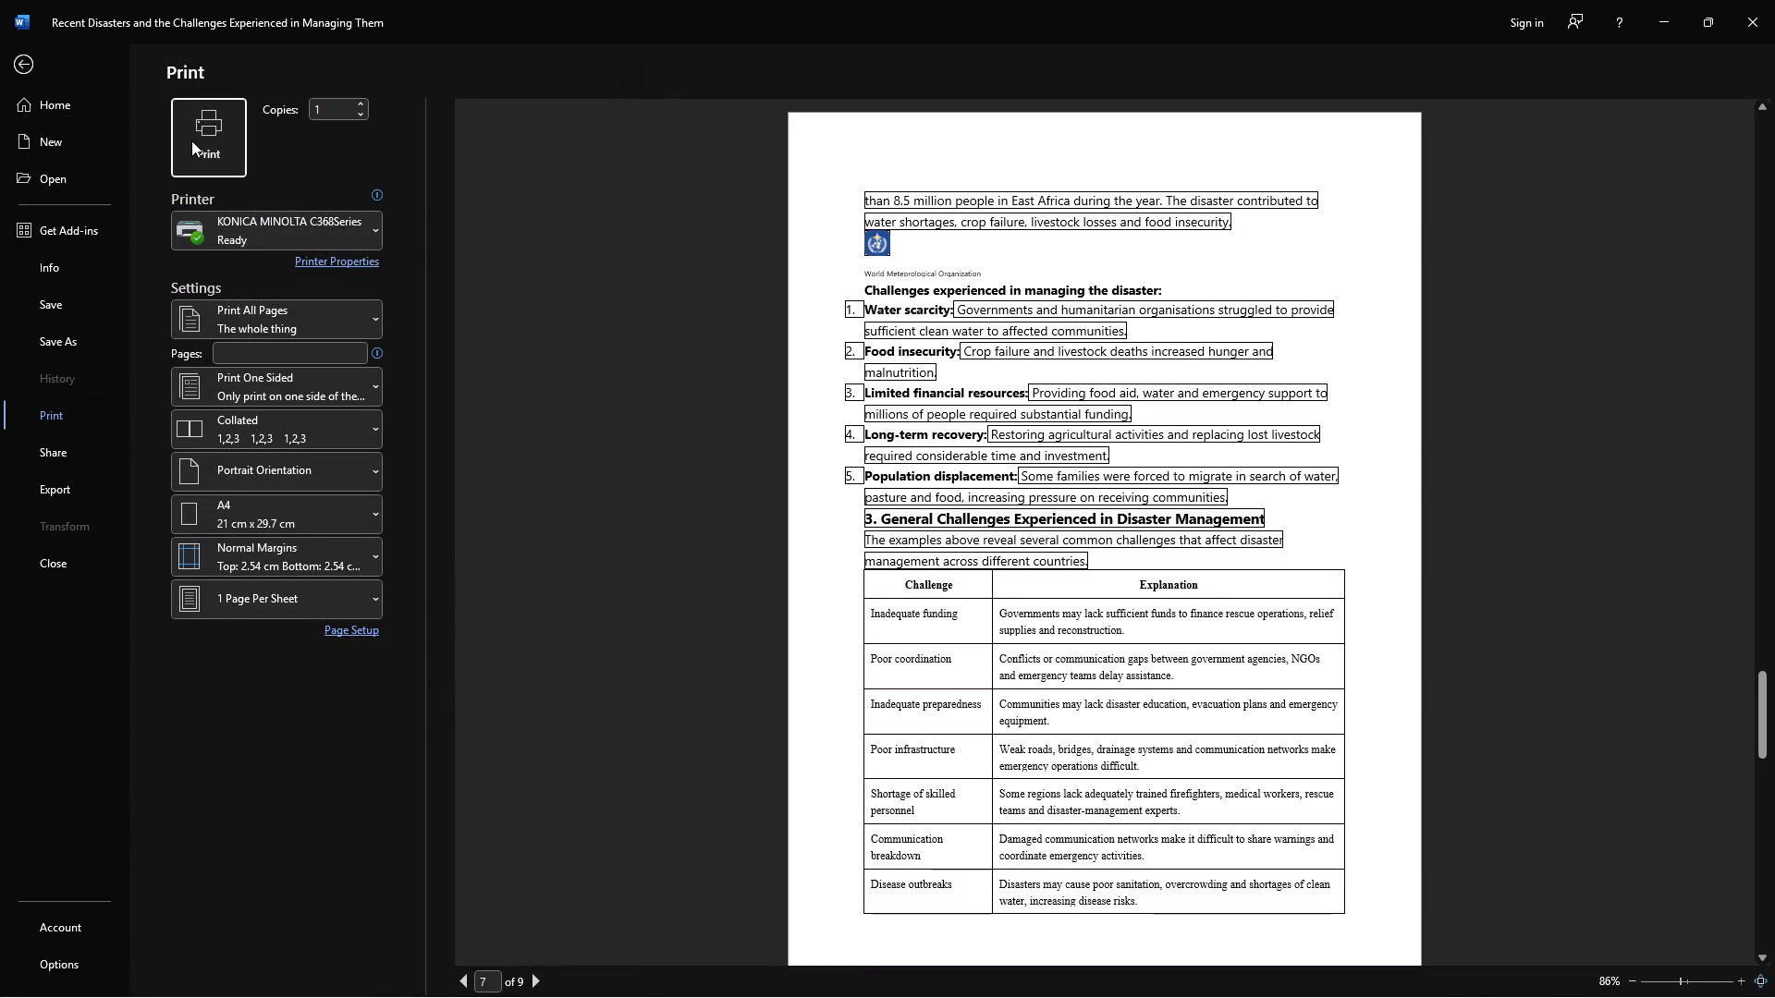
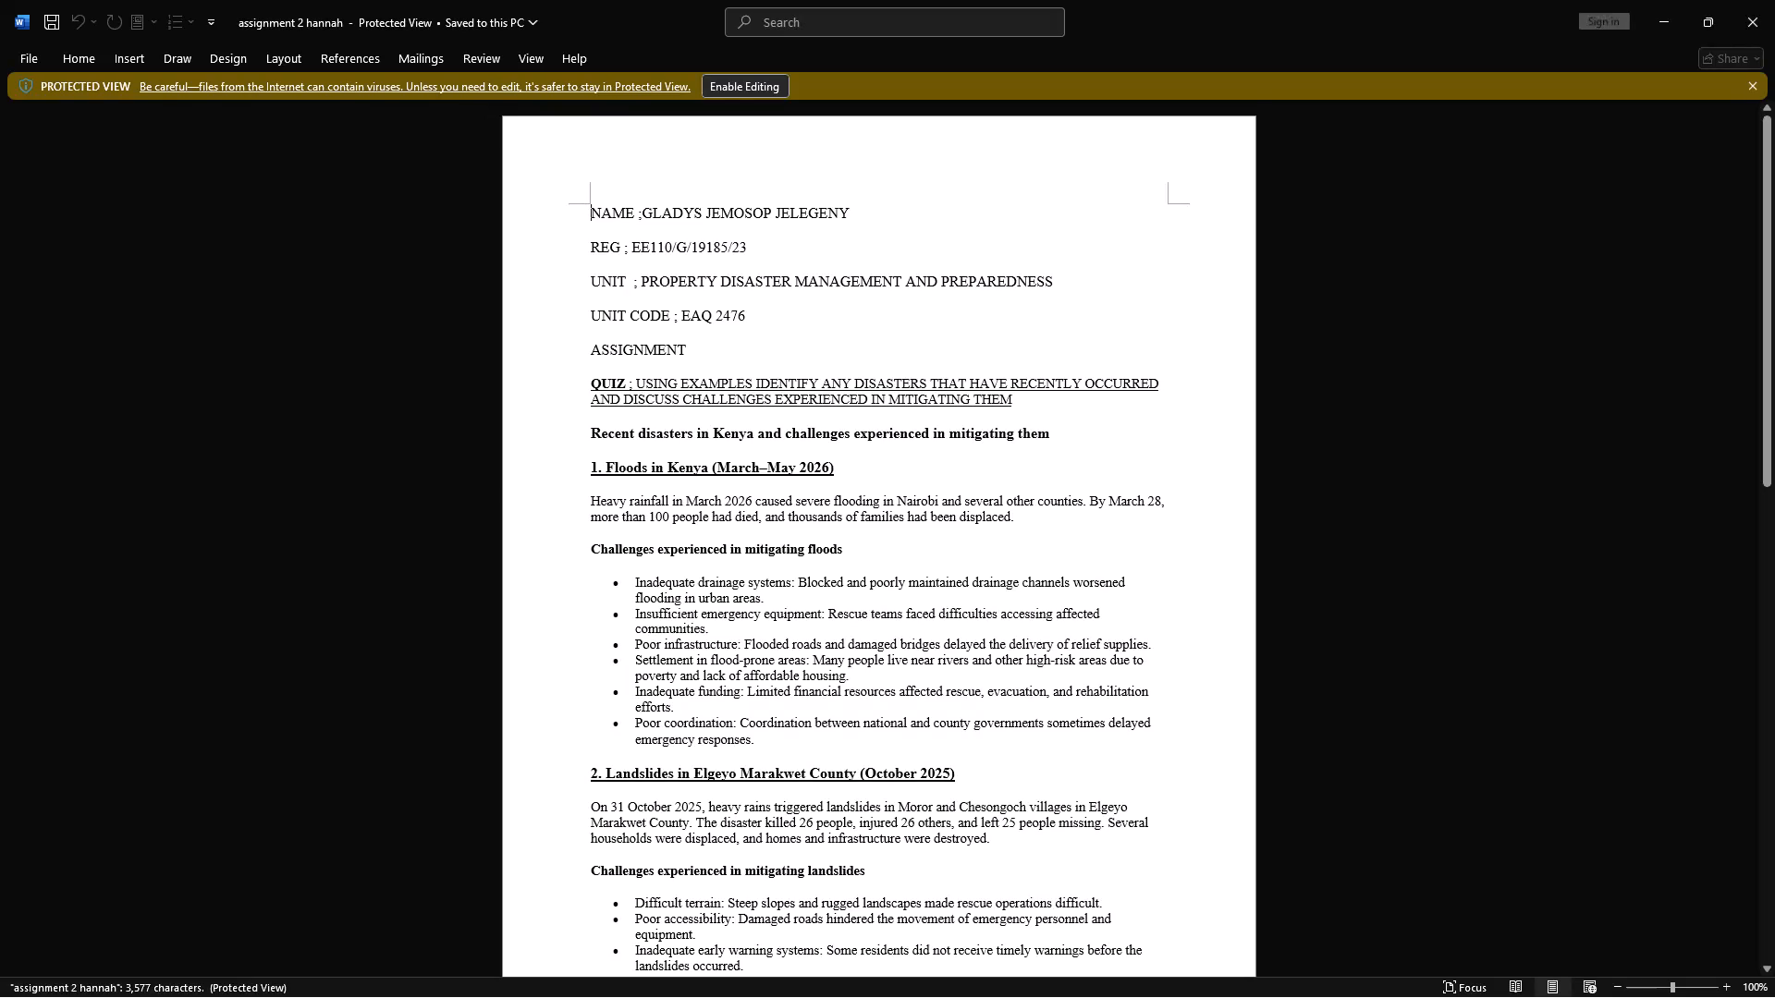
Enable editing of the protected "assignment 2 hannah" document and begin preparing it for printing.
{"action": "left_click", "coordinate": [767, 82]}
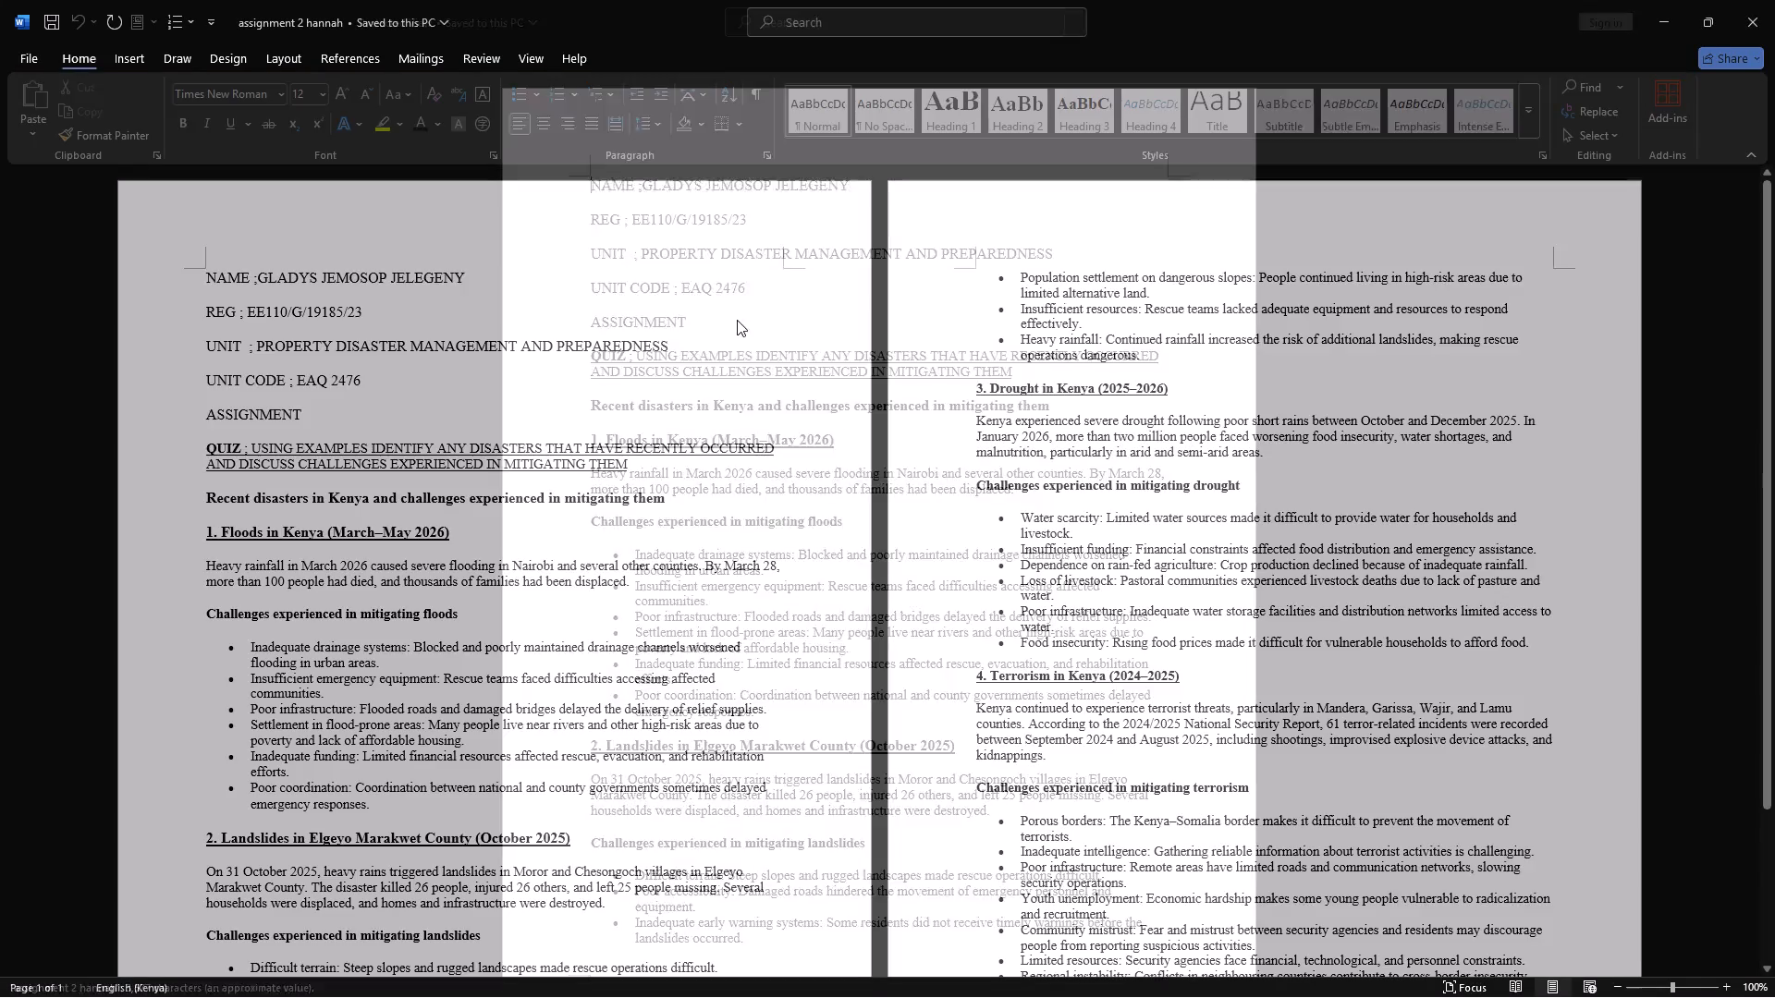
{"action": "scroll", "coordinate": [736, 323], "scroll_direction": "down", "scroll_amount": 9}
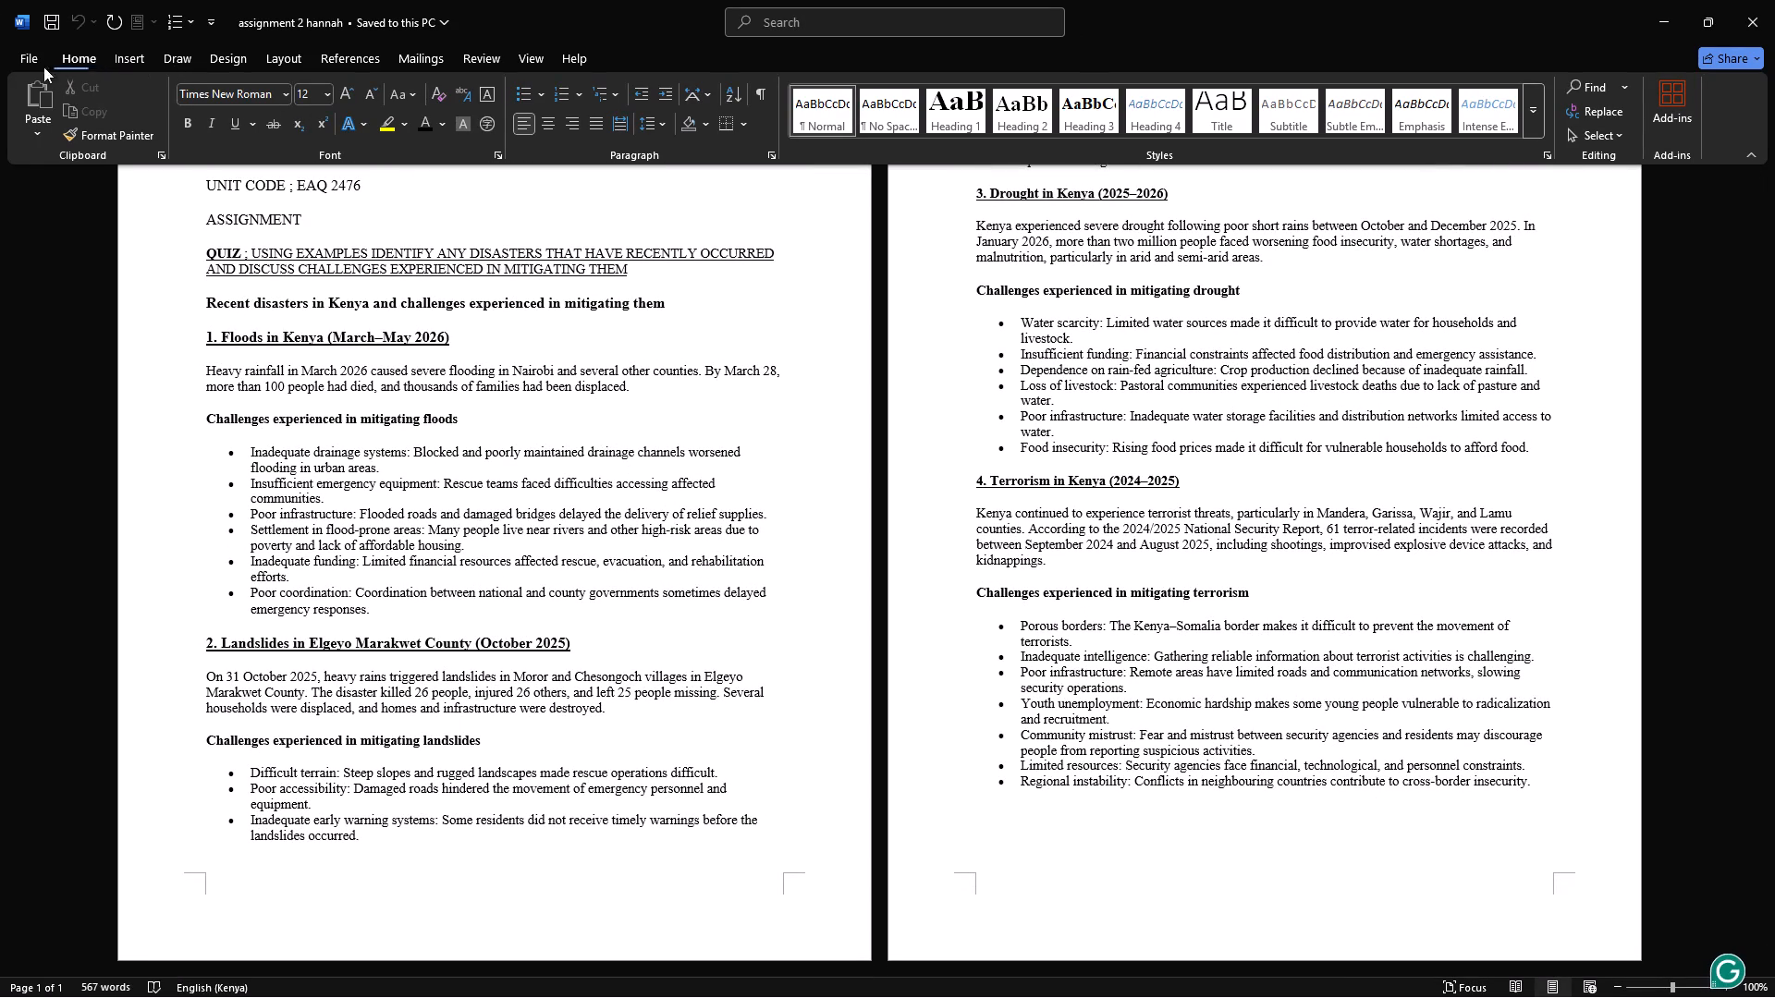
{"action": "left_click", "coordinate": [33, 65]}
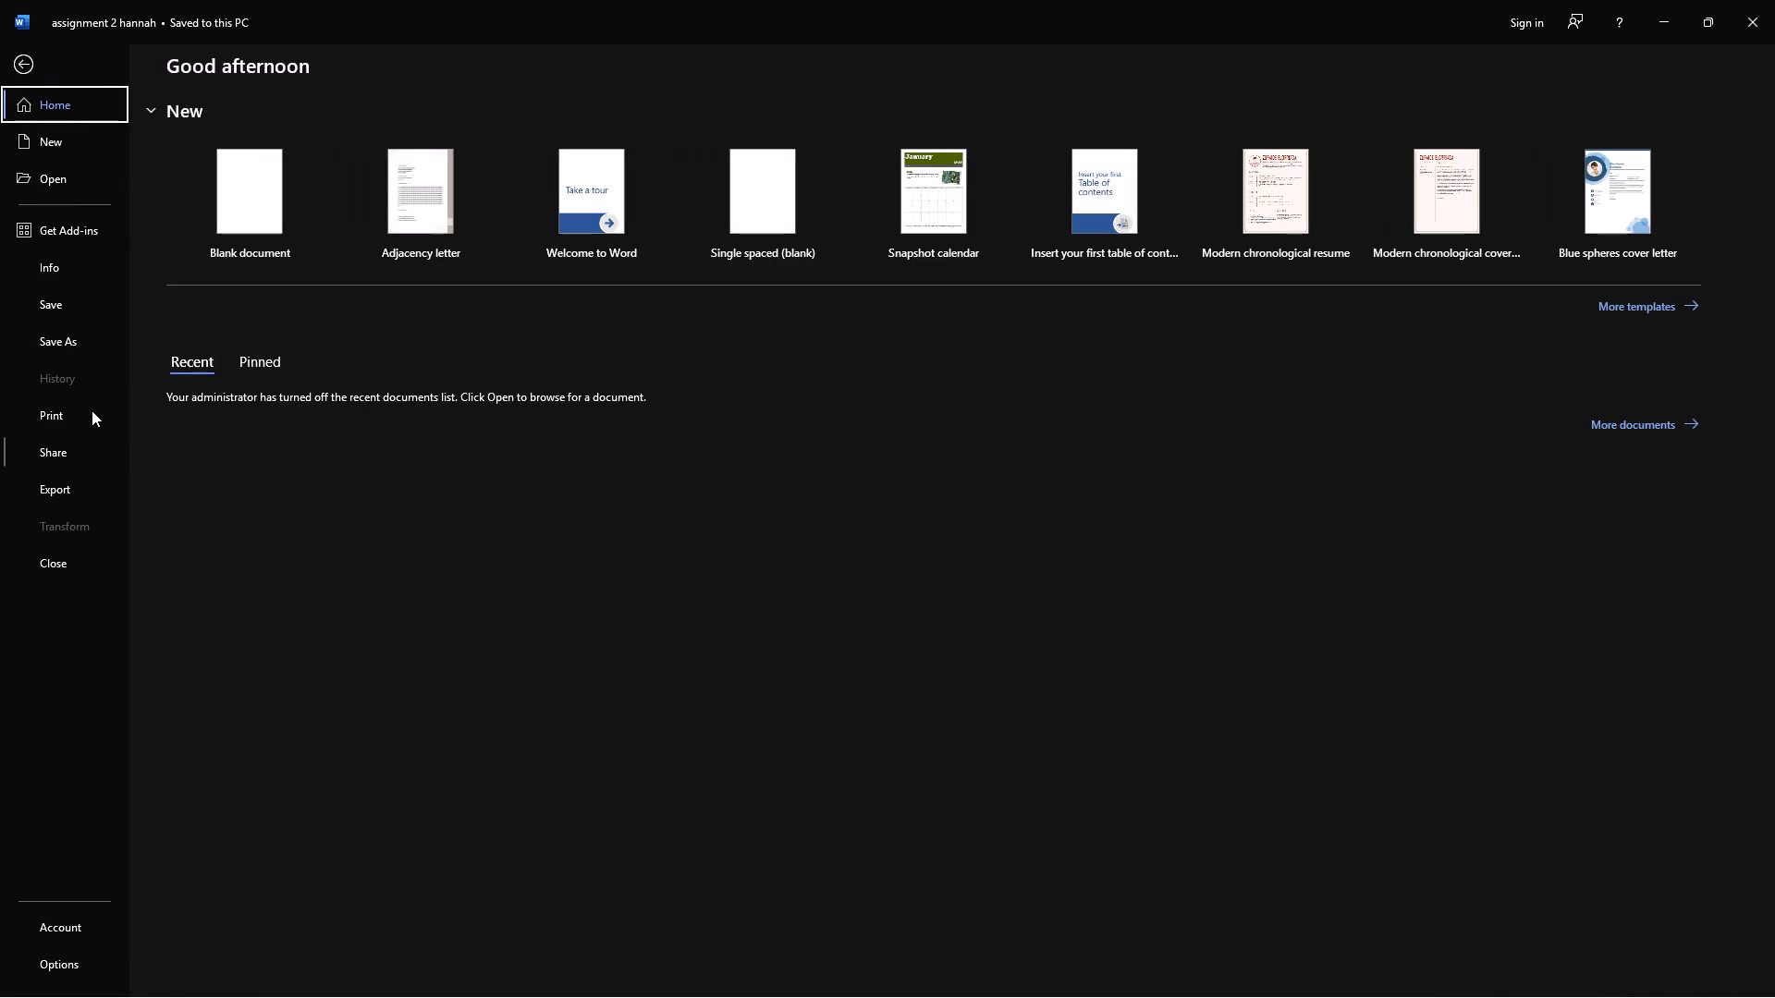
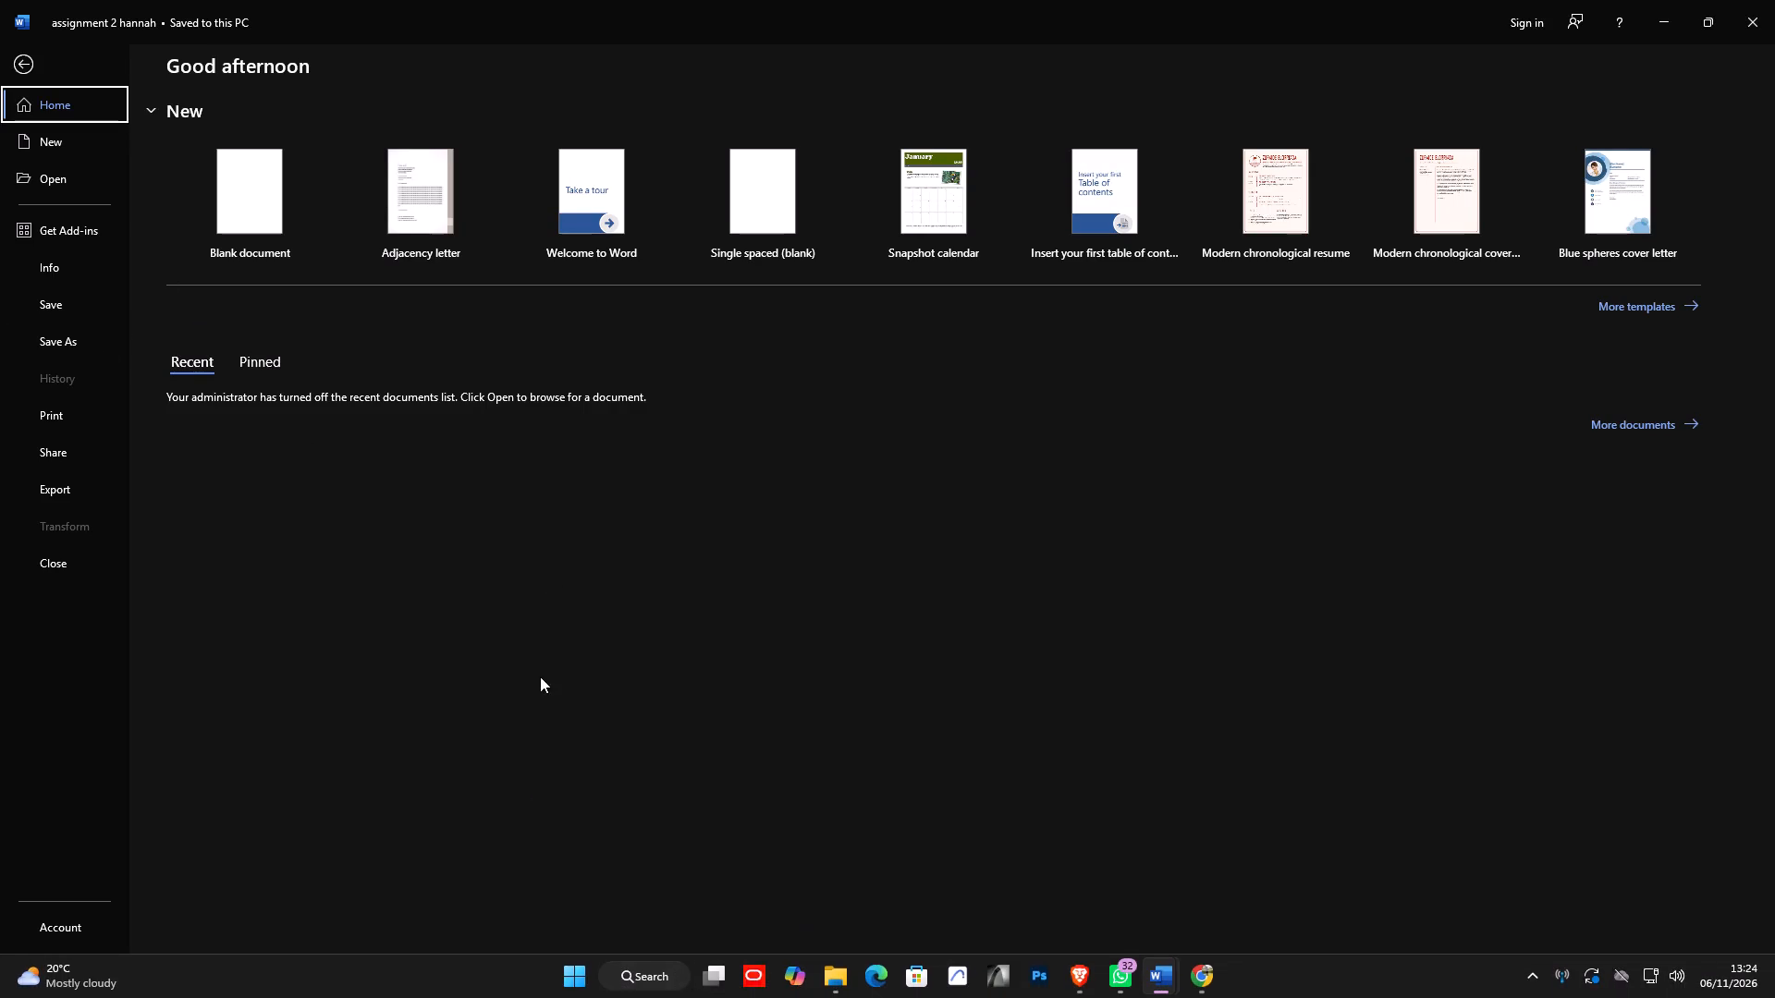
Print one copy of all pages of the "assignment 2 hannah" document, one-sided, on the KONICA MINOLTA C368Series.
{"action": "left_click", "coordinate": [67, 413]}
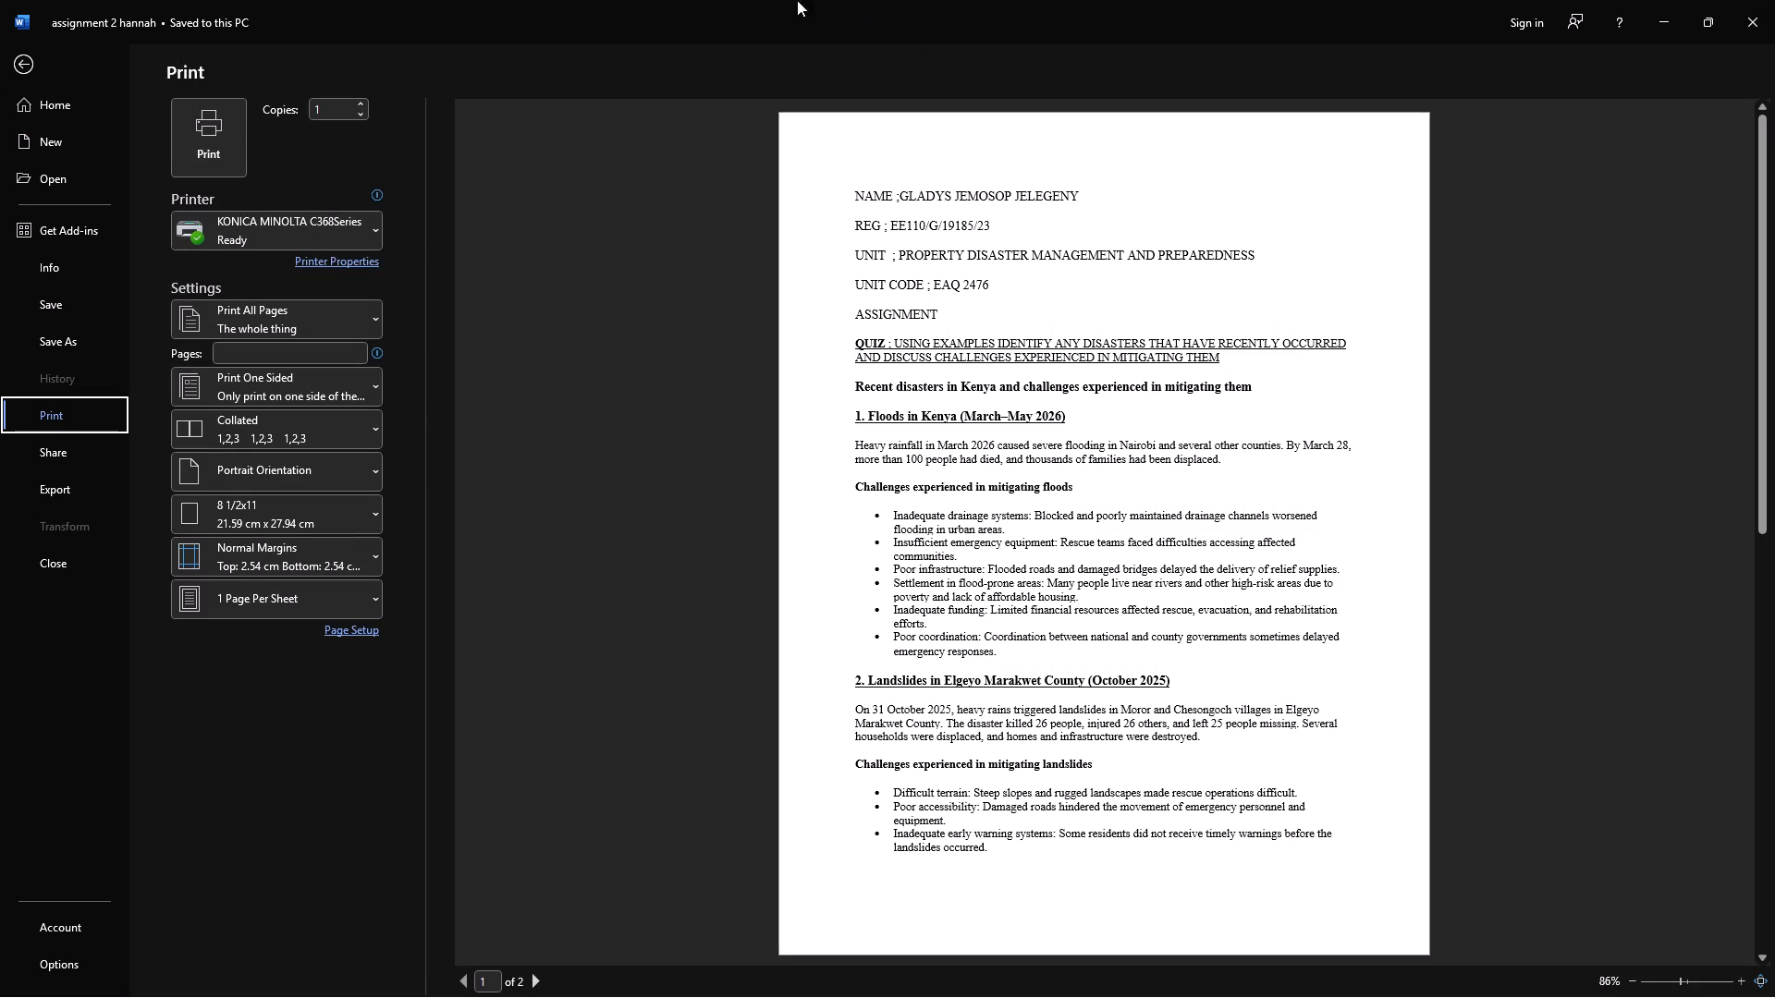
{"action": "left_click", "coordinate": [204, 138]}
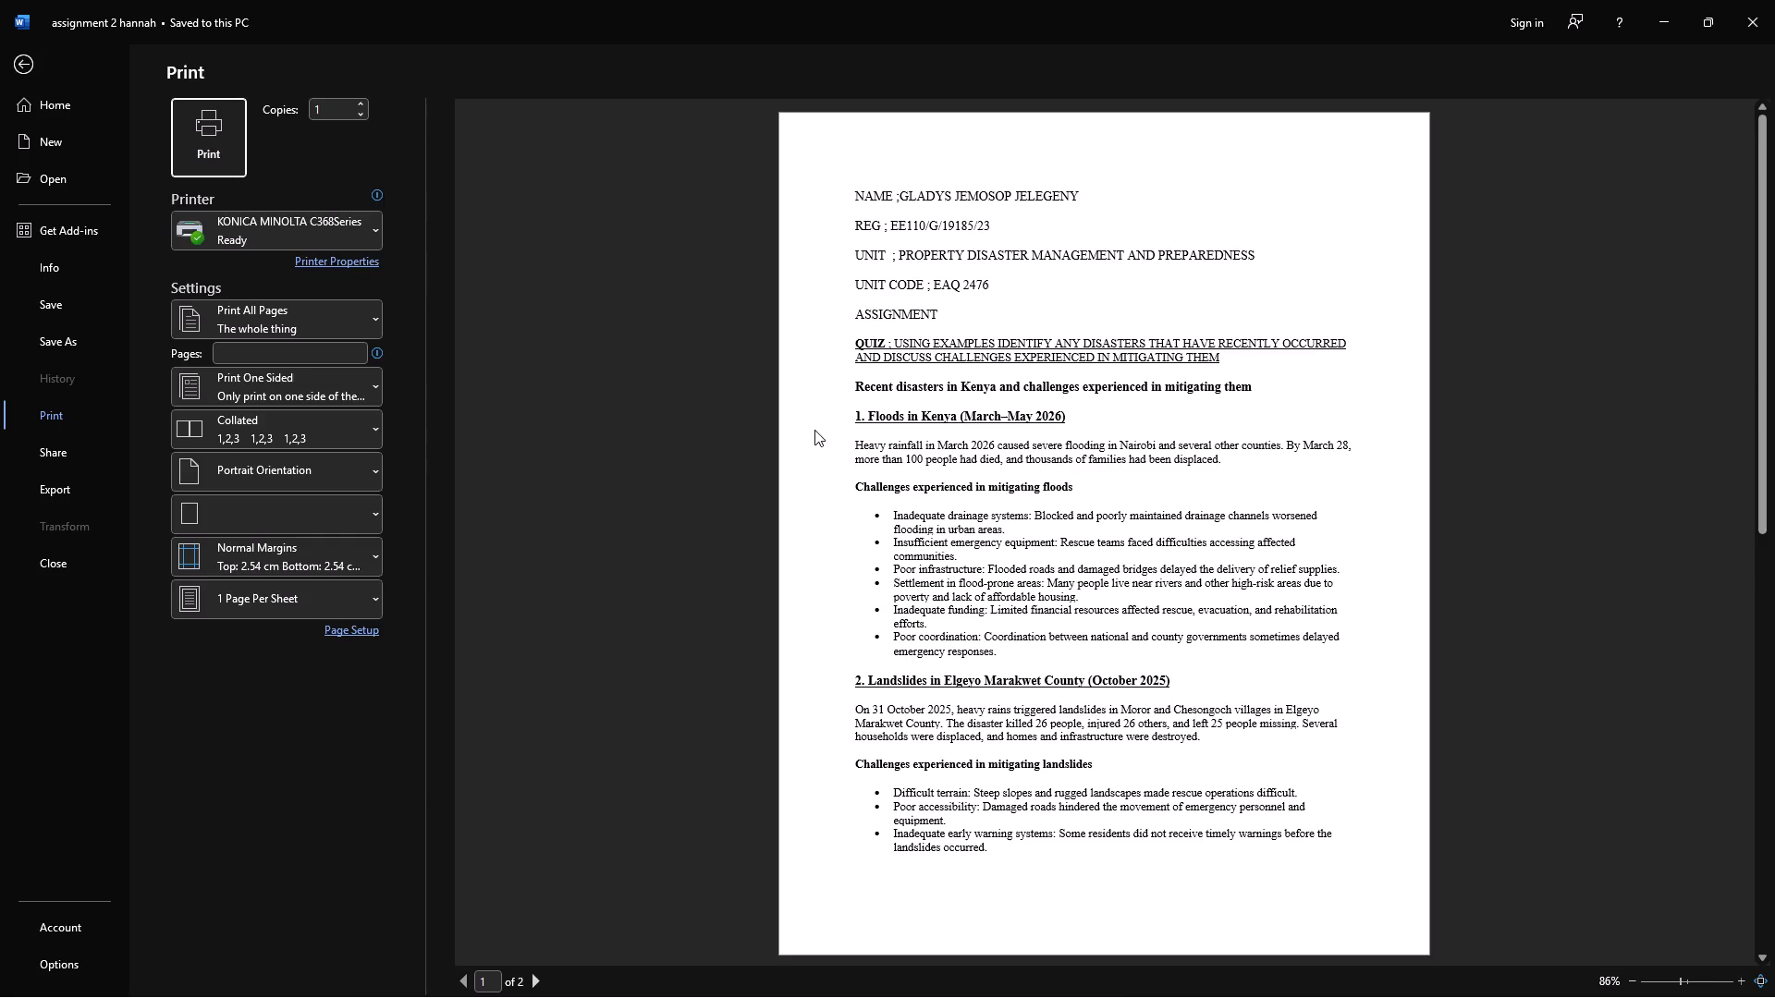
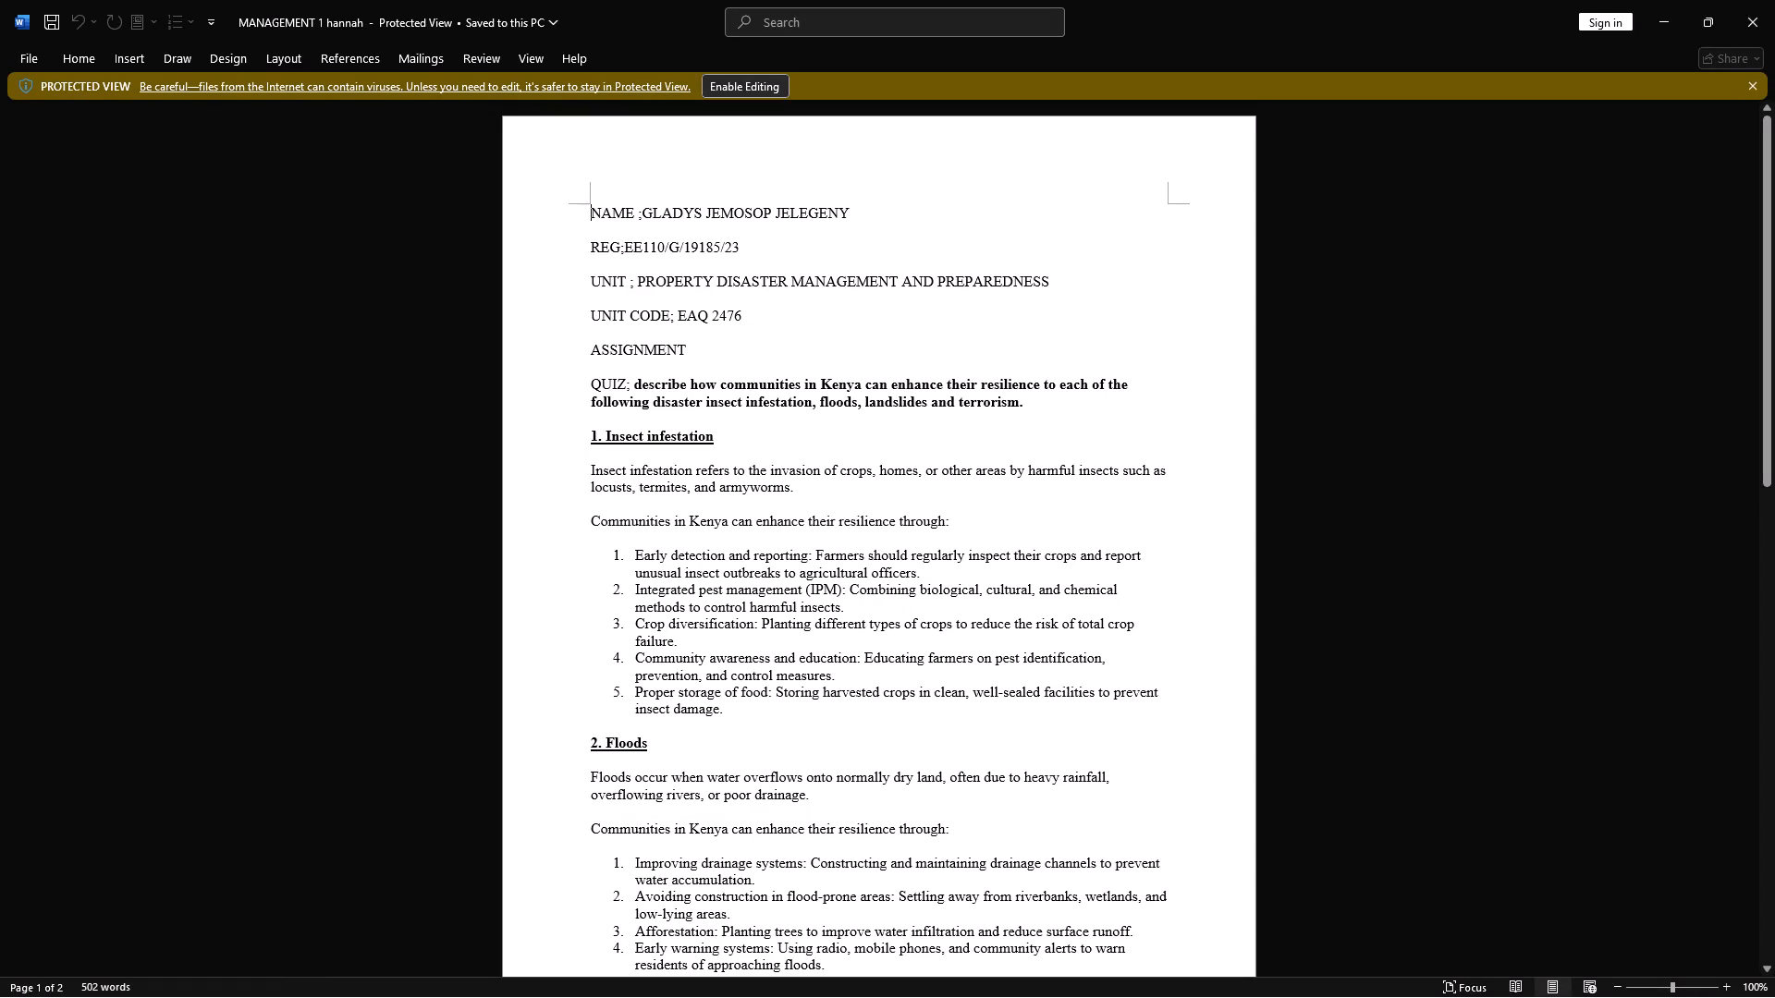
Enable editing of the "MANAGEMENT 1 hannah" document and open the KONICA MINOLTA C368Series printer properties for its print job.
{"action": "left_click", "coordinate": [730, 84]}
{"action": "left_click", "coordinate": [29, 62]}
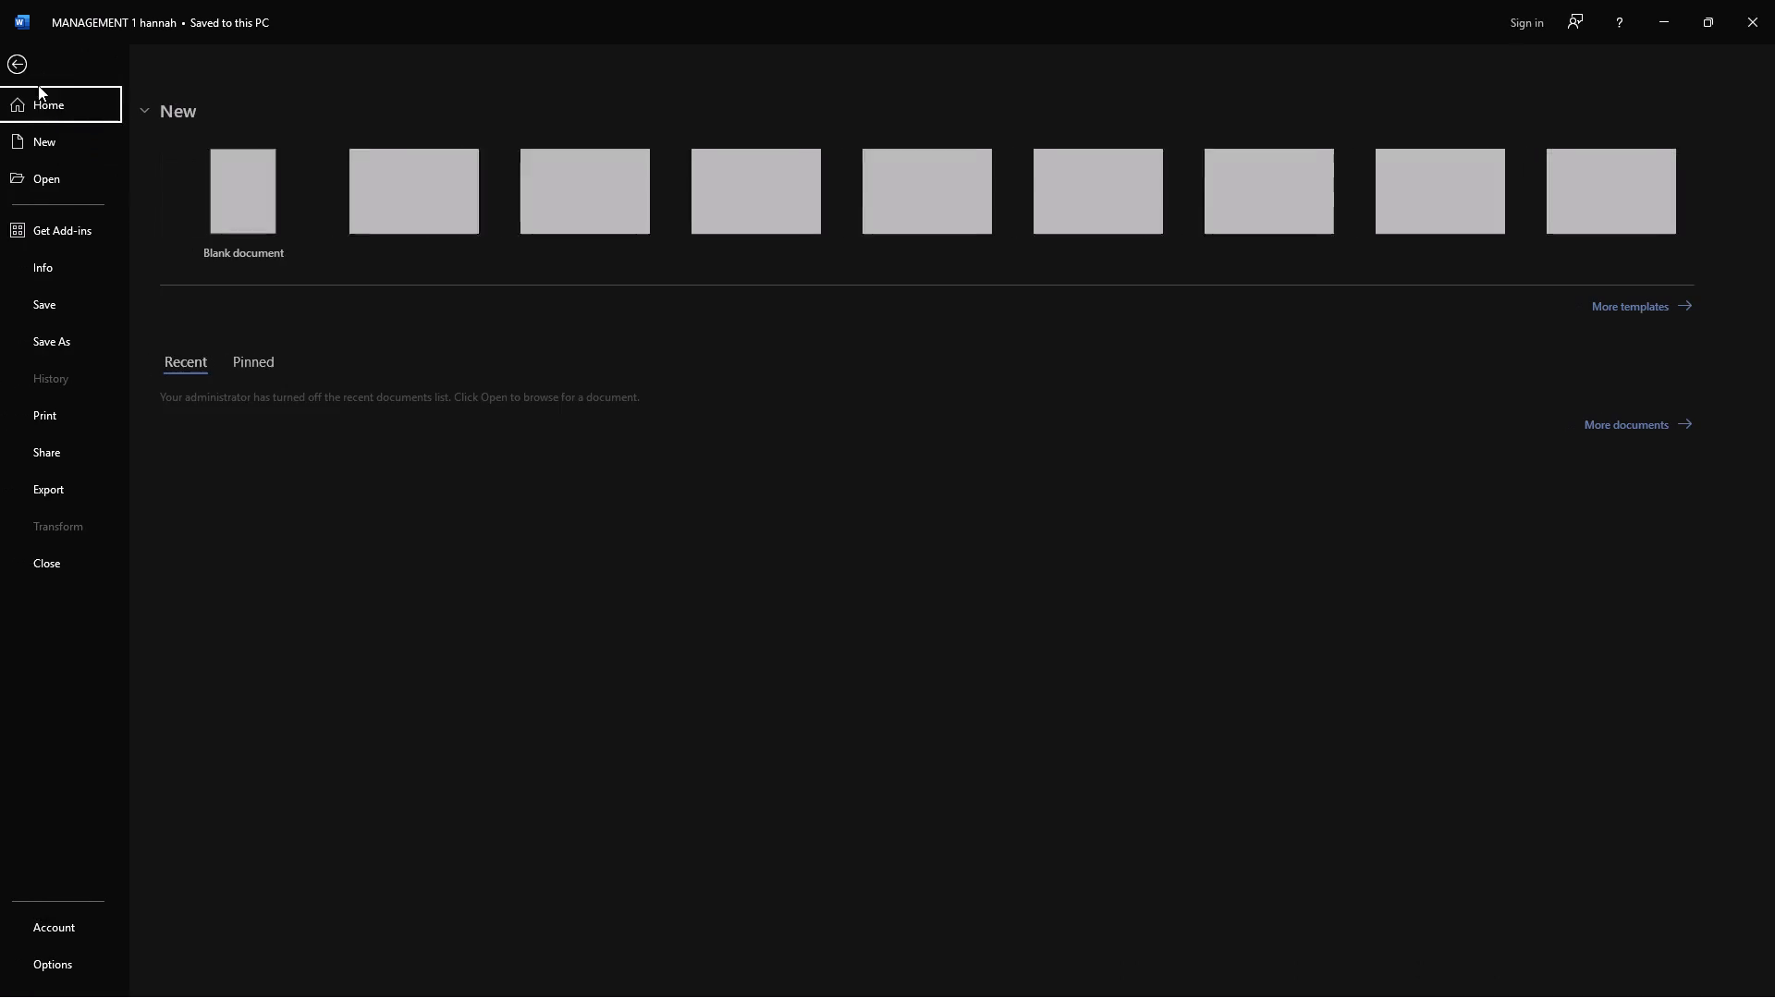
{"action": "left_click", "coordinate": [64, 419]}
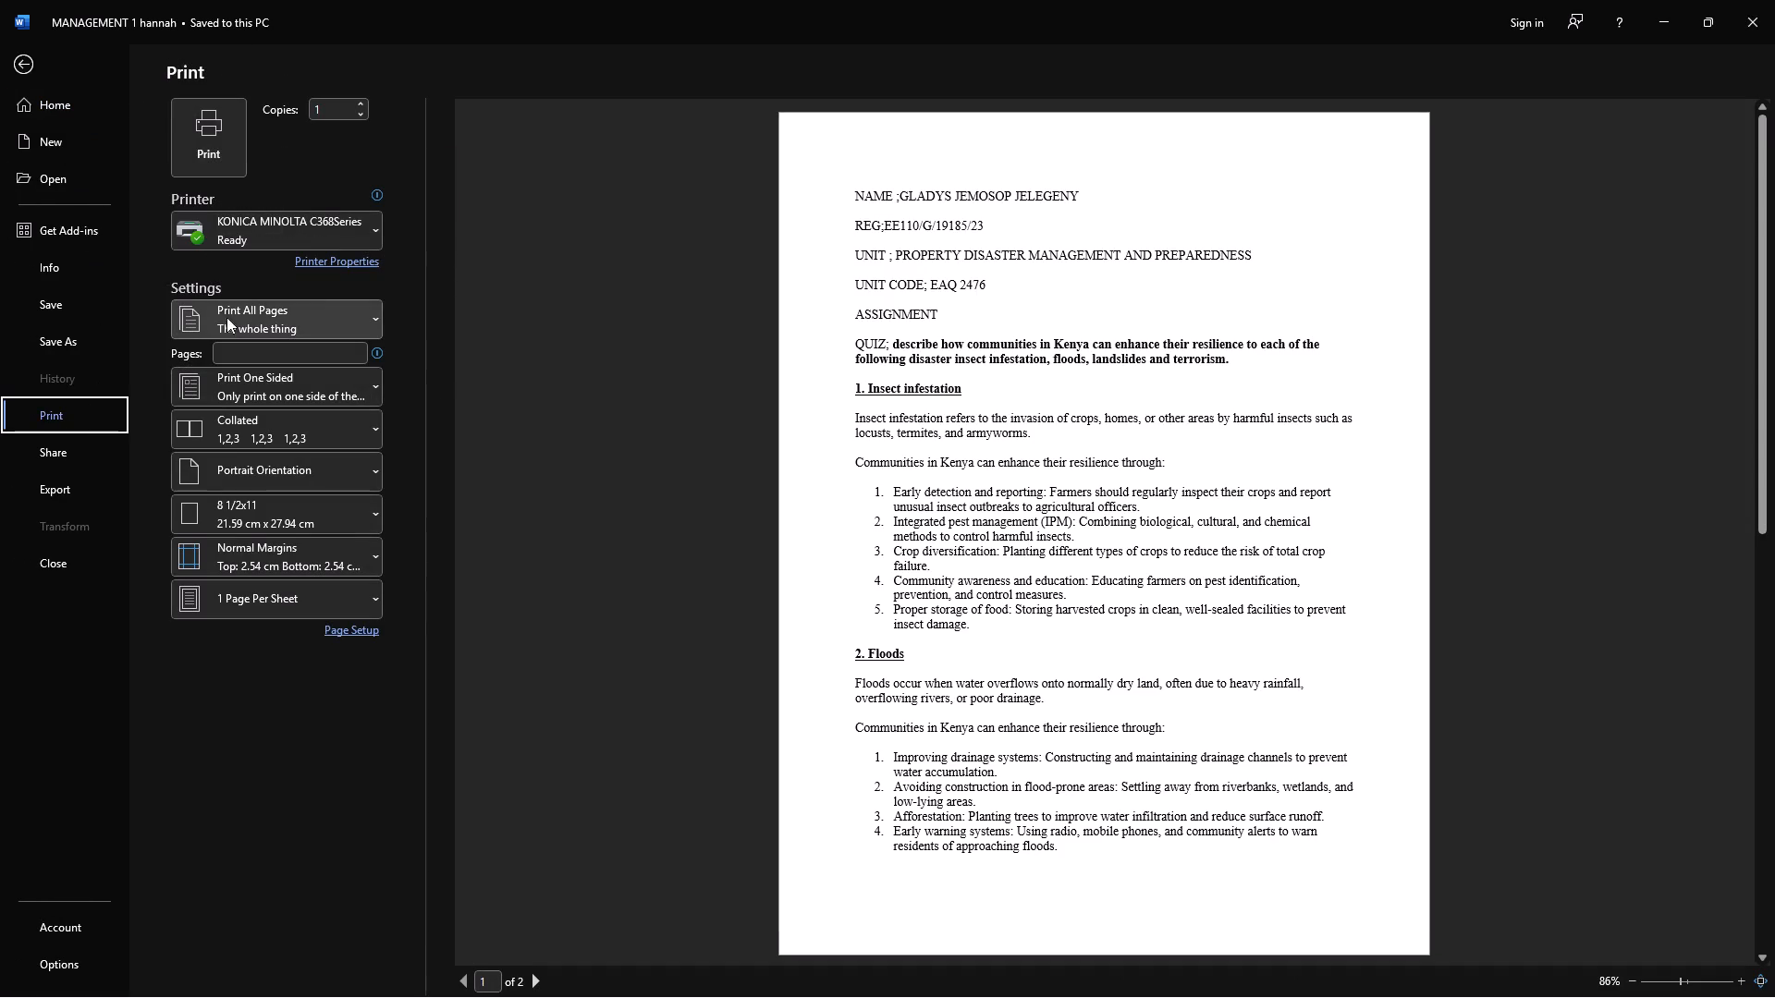
{"action": "left_click", "coordinate": [349, 261]}
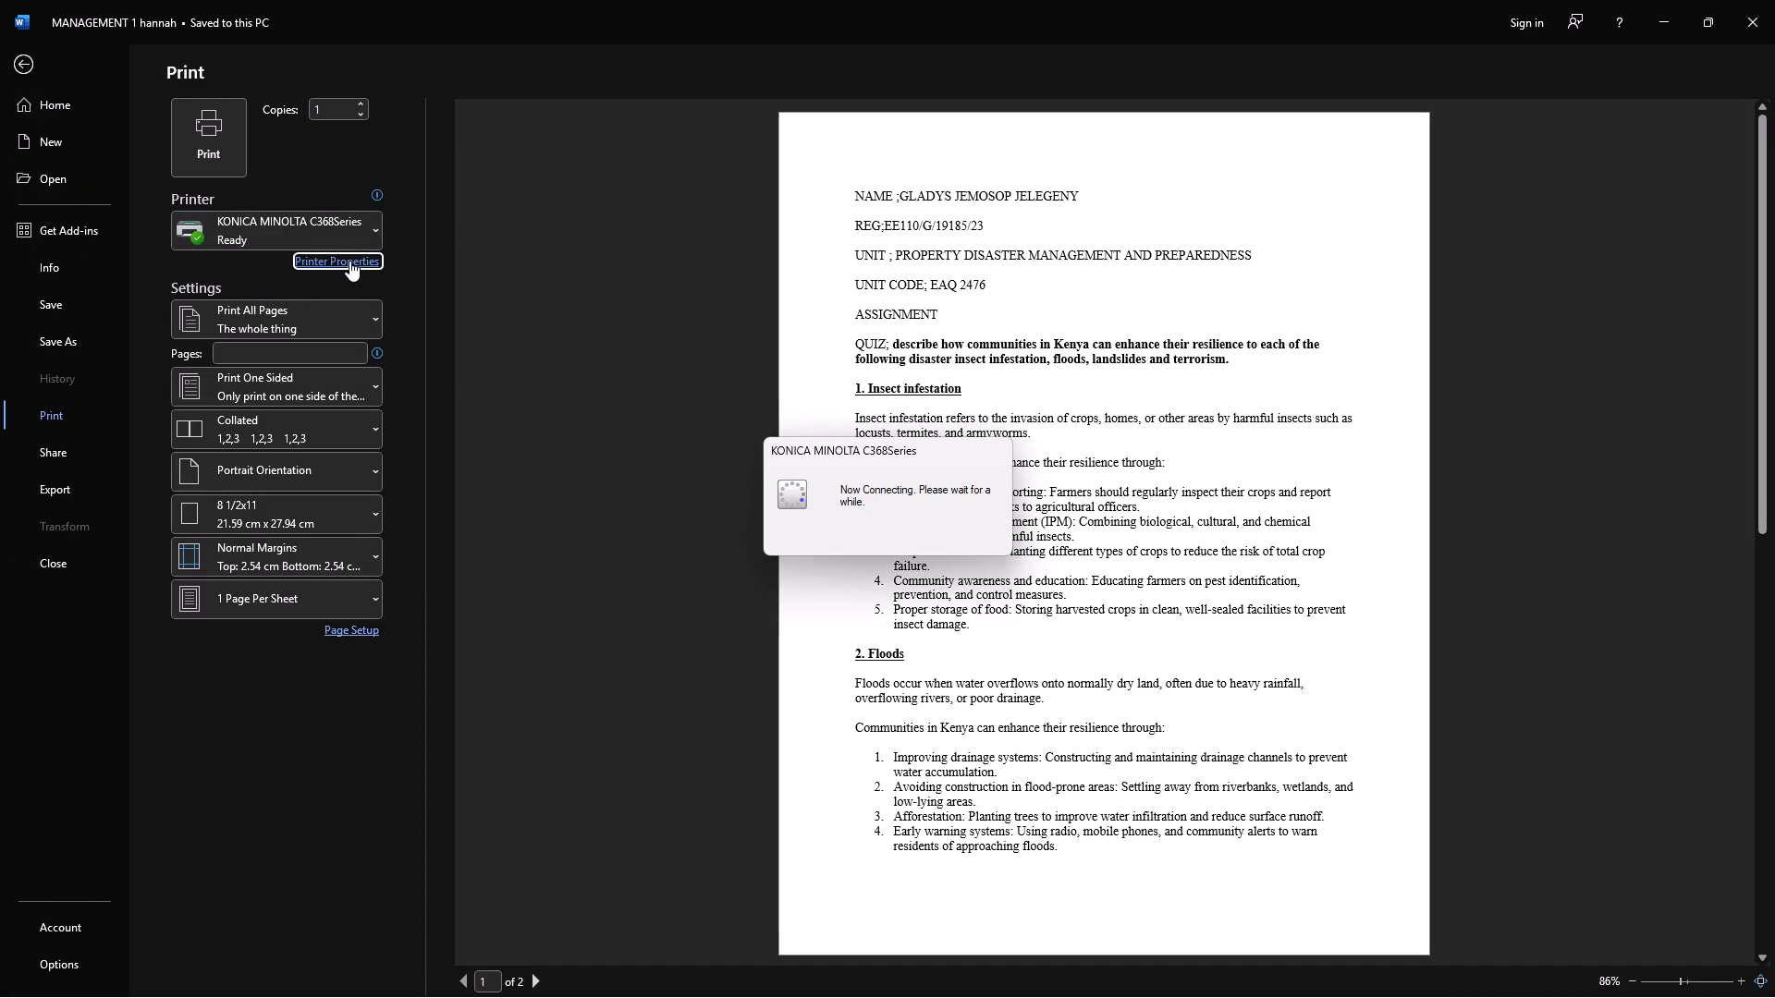
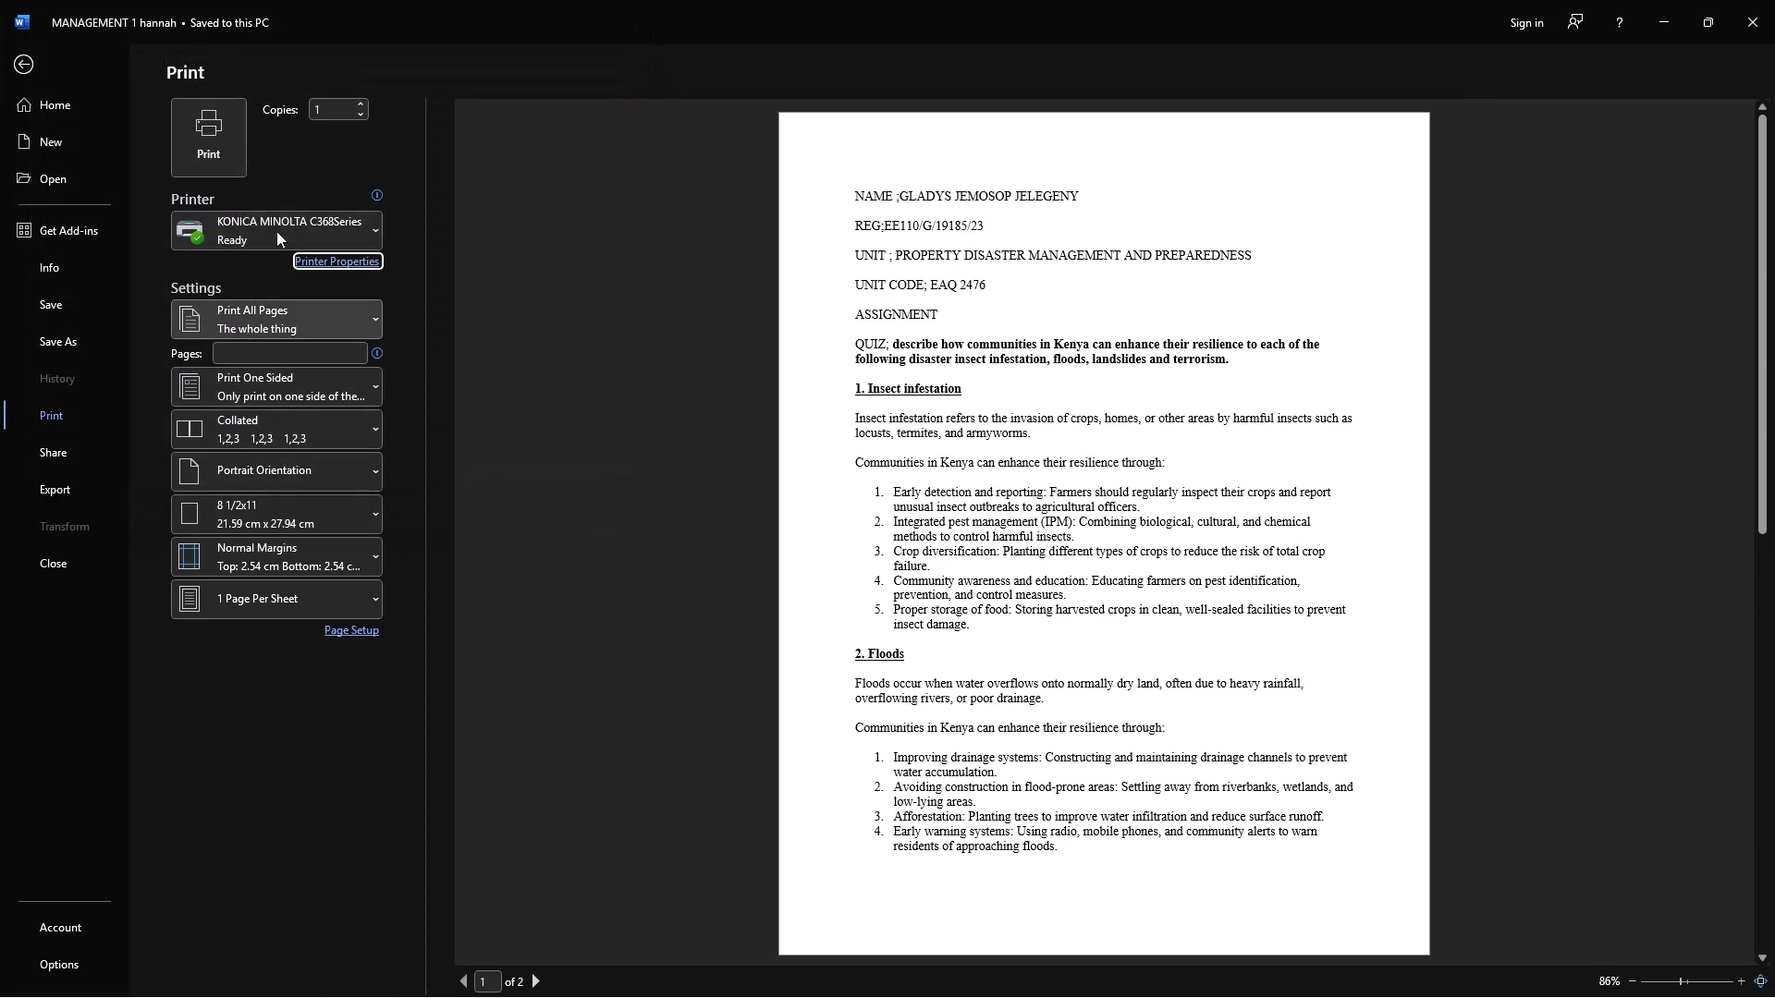
Print one copy of all pages of the "MANAGEMENT 1 hannah" document on the KONICA MINOLTA C368Series.
{"action": "left_click", "coordinate": [205, 140]}
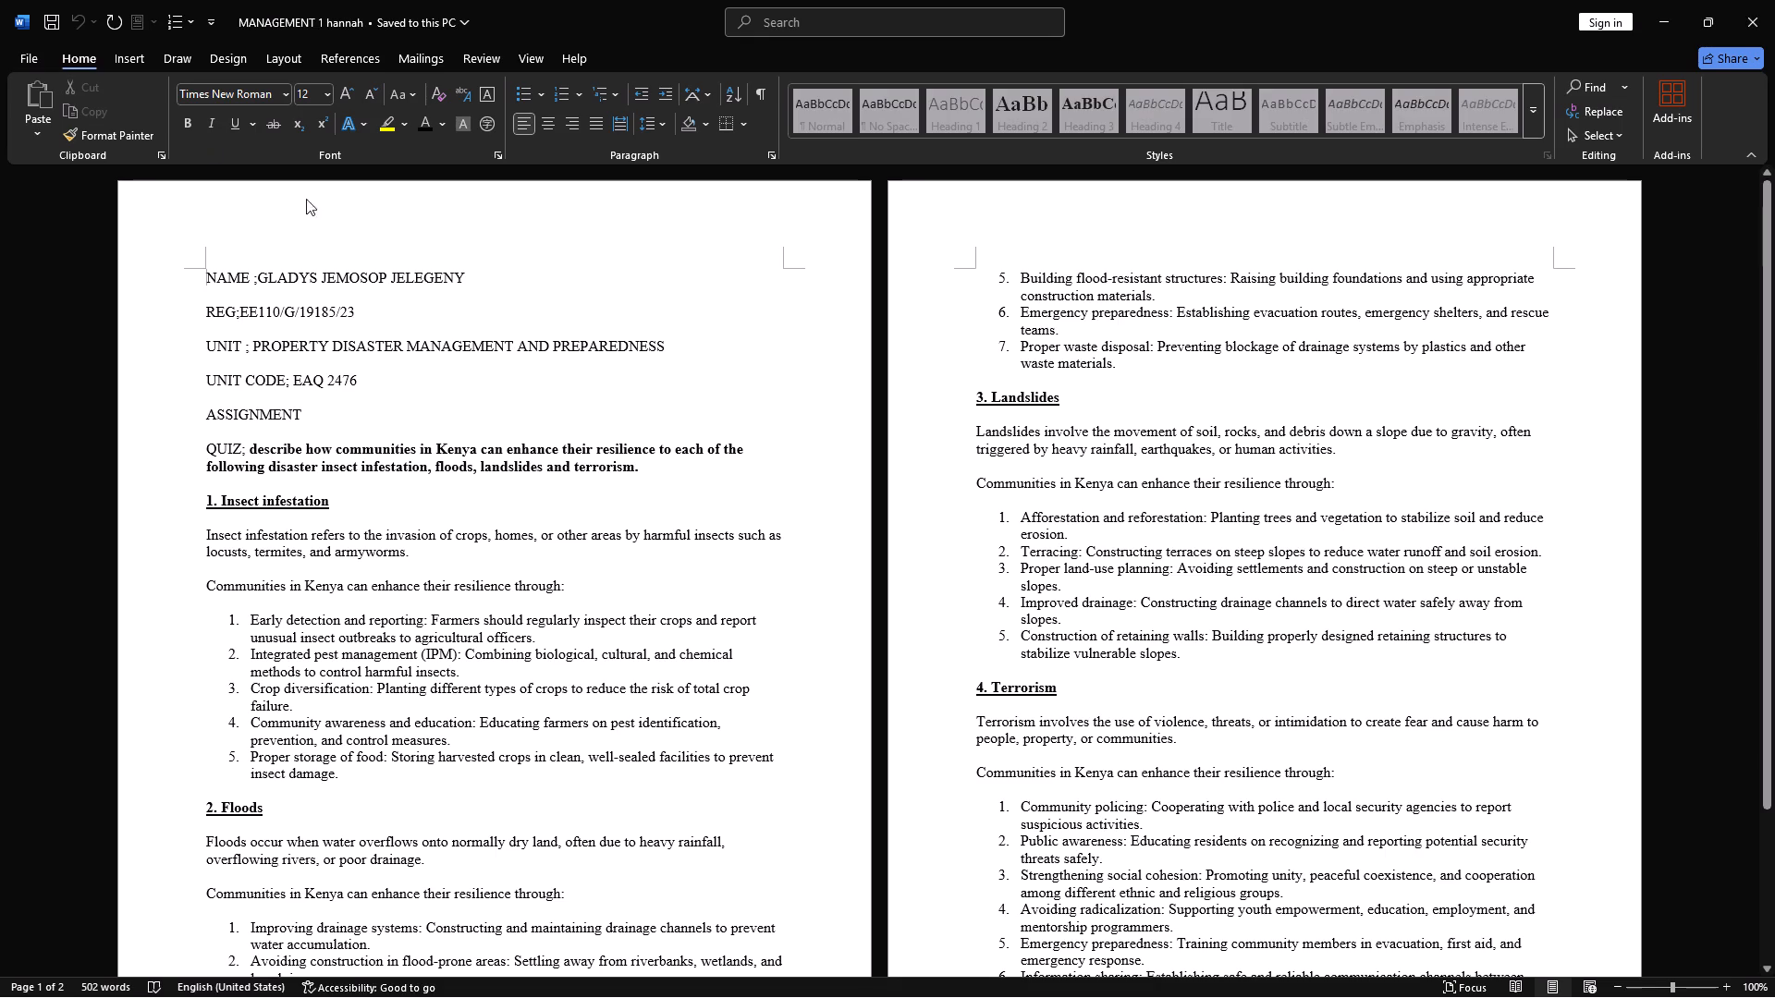
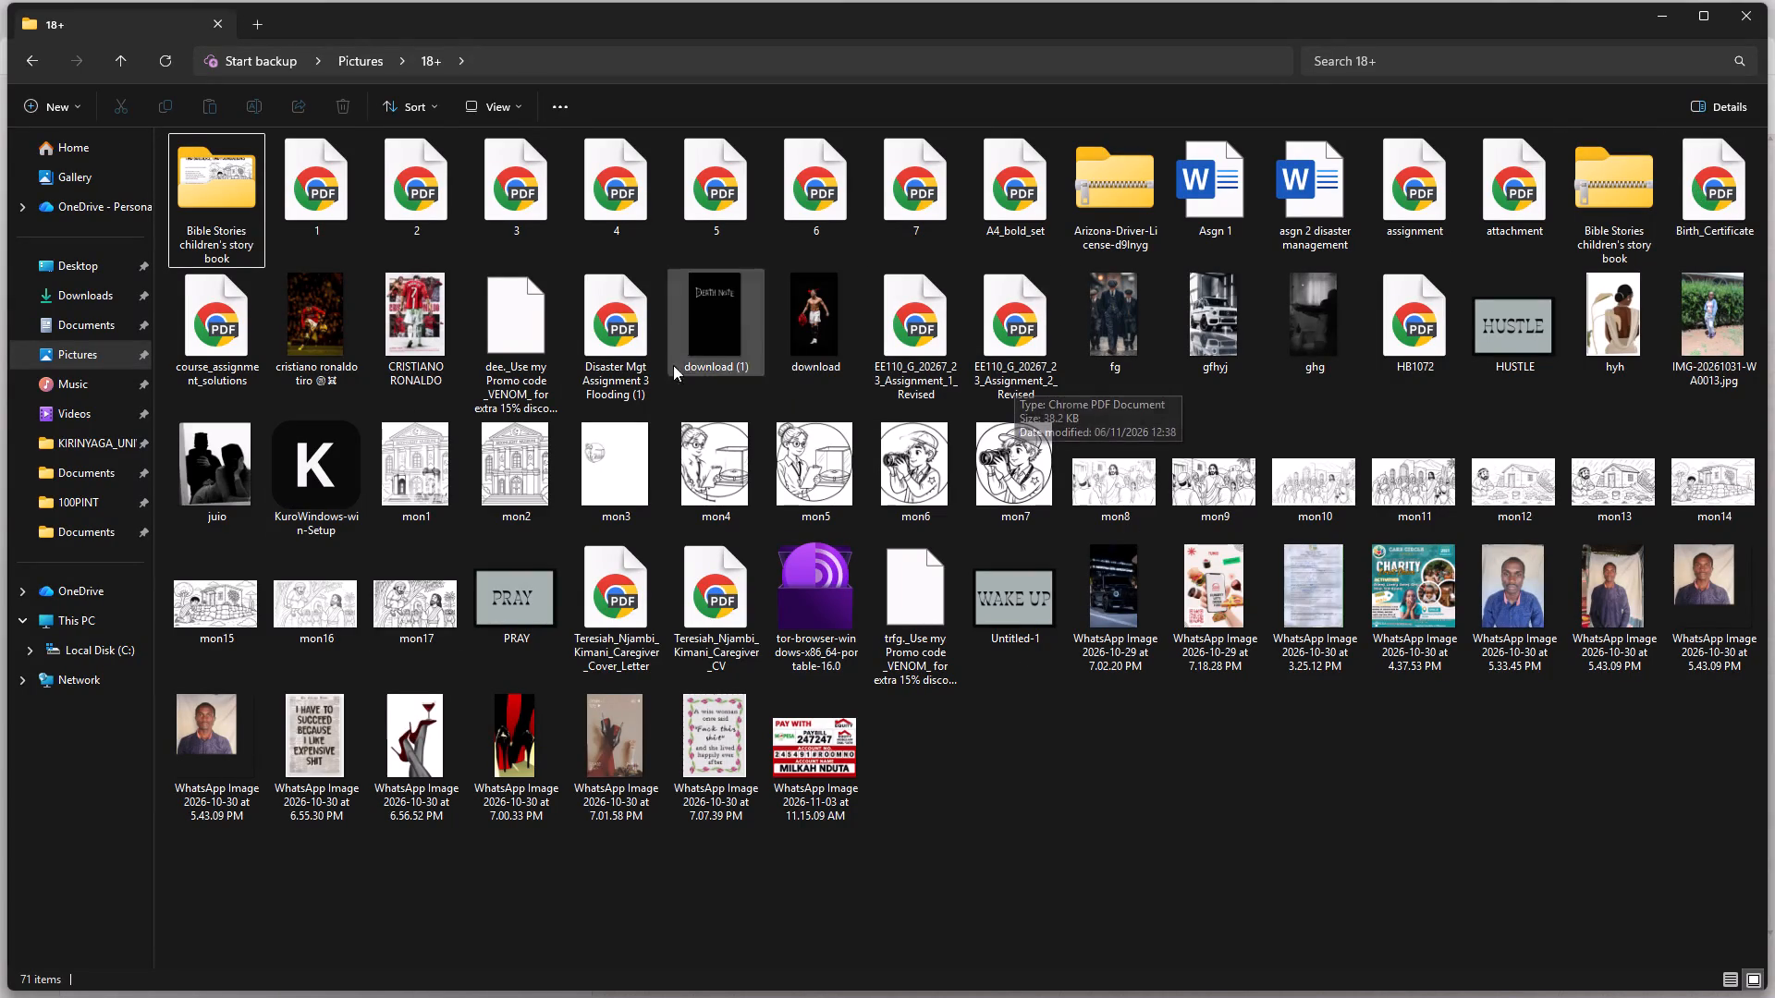
Open the "Disaster Mgt Assignment 3 Flooding (1)" PDF from the 18+ folder and print all its pages with two-sided printing turned off.
{"action": "double_click", "coordinate": [596, 372]}
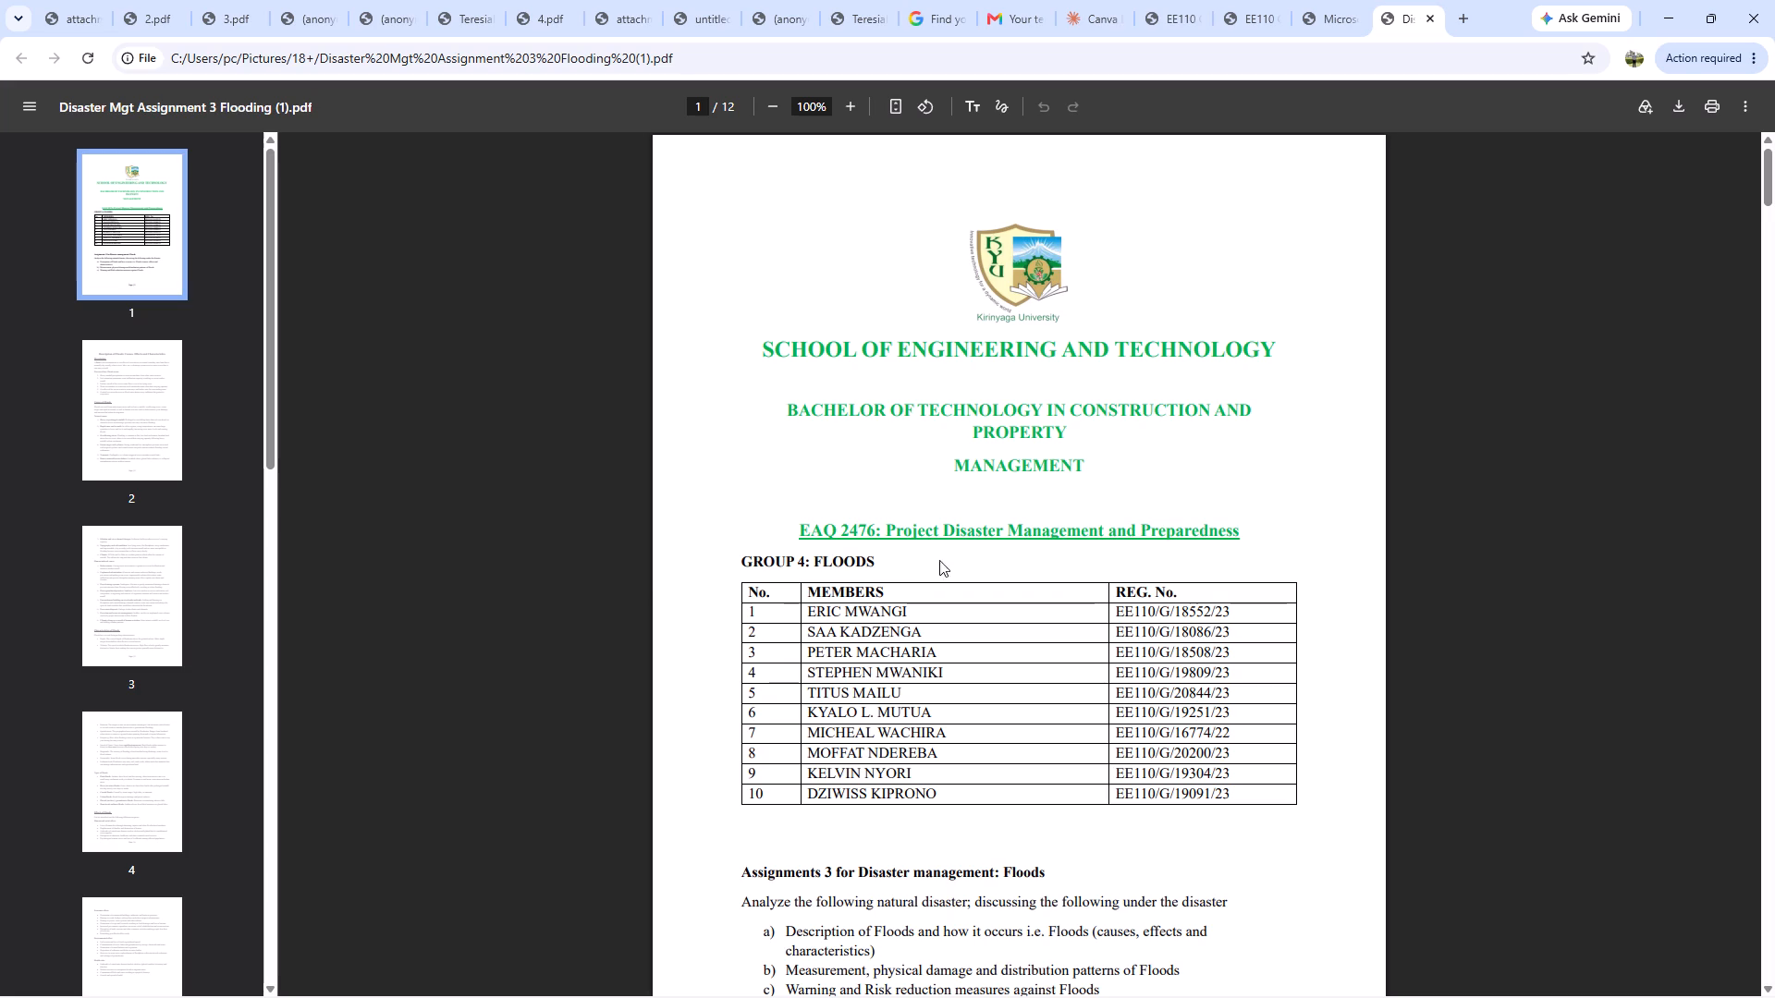
{"action": "scroll", "coordinate": [939, 569], "scroll_direction": "down", "scroll_amount": 2}
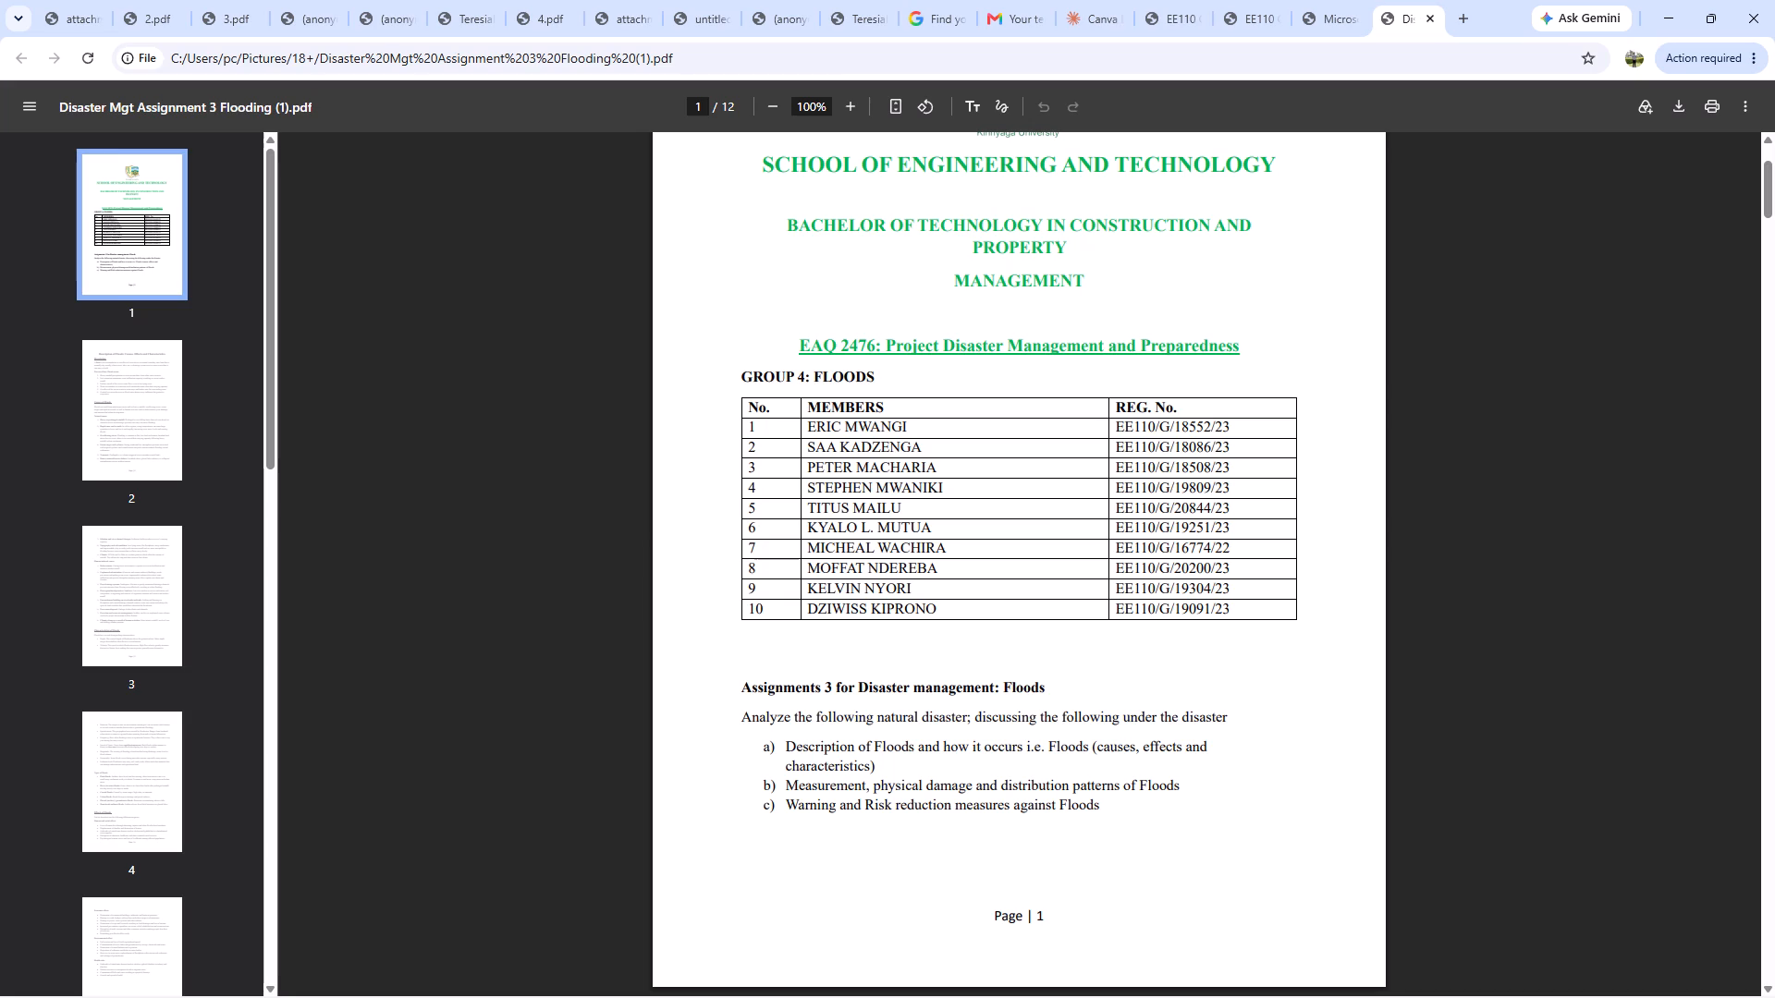
{"action": "left_click", "coordinate": [1716, 109]}
{"action": "left_click", "coordinate": [1453, 419]}
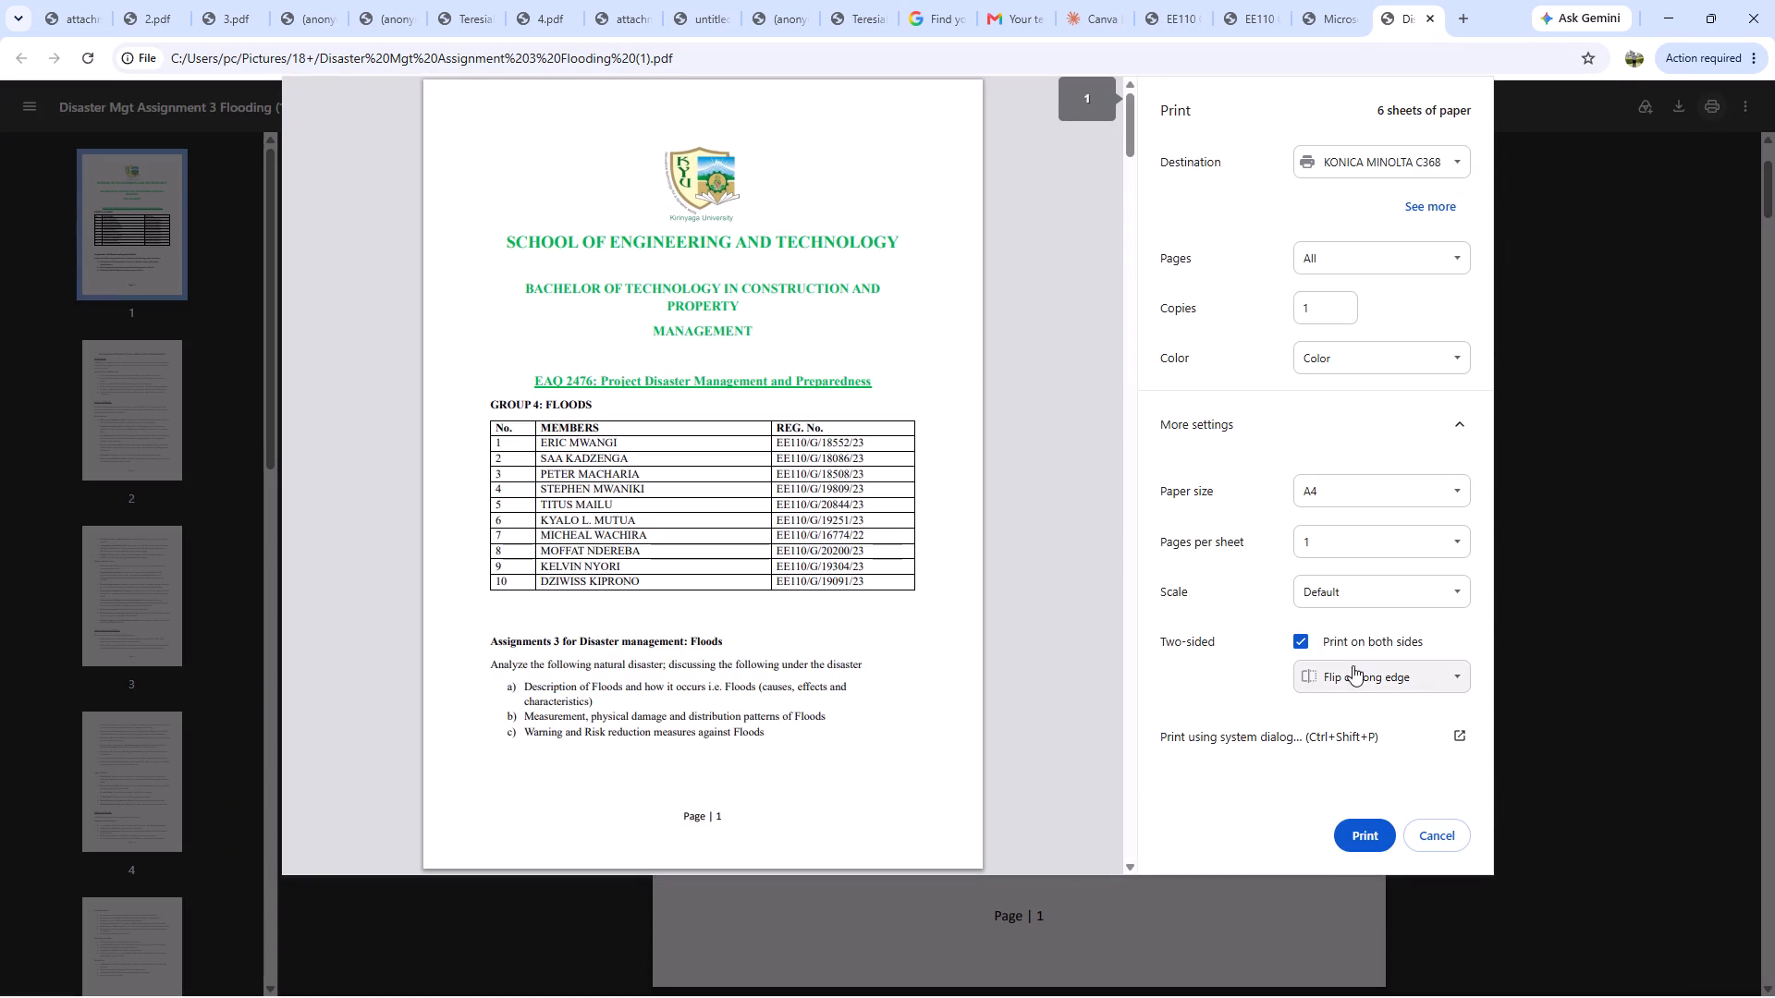
{"action": "left_click", "coordinate": [1314, 643]}
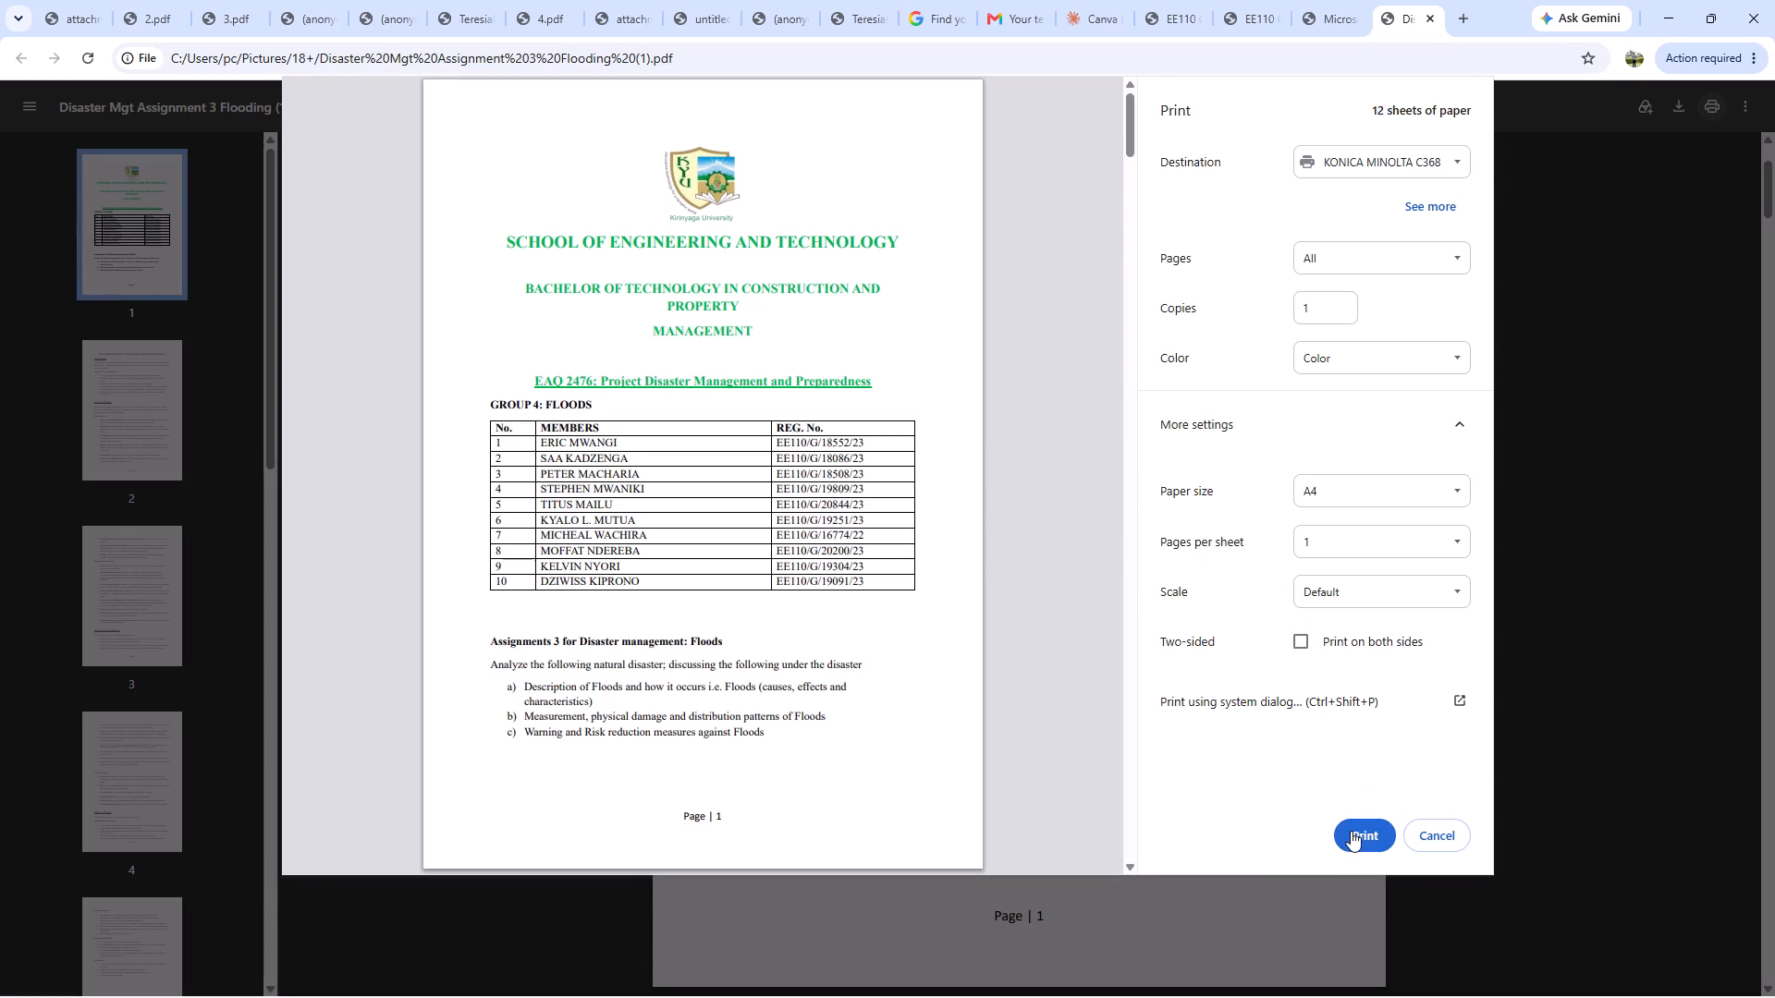
{"action": "left_click", "coordinate": [1351, 831]}
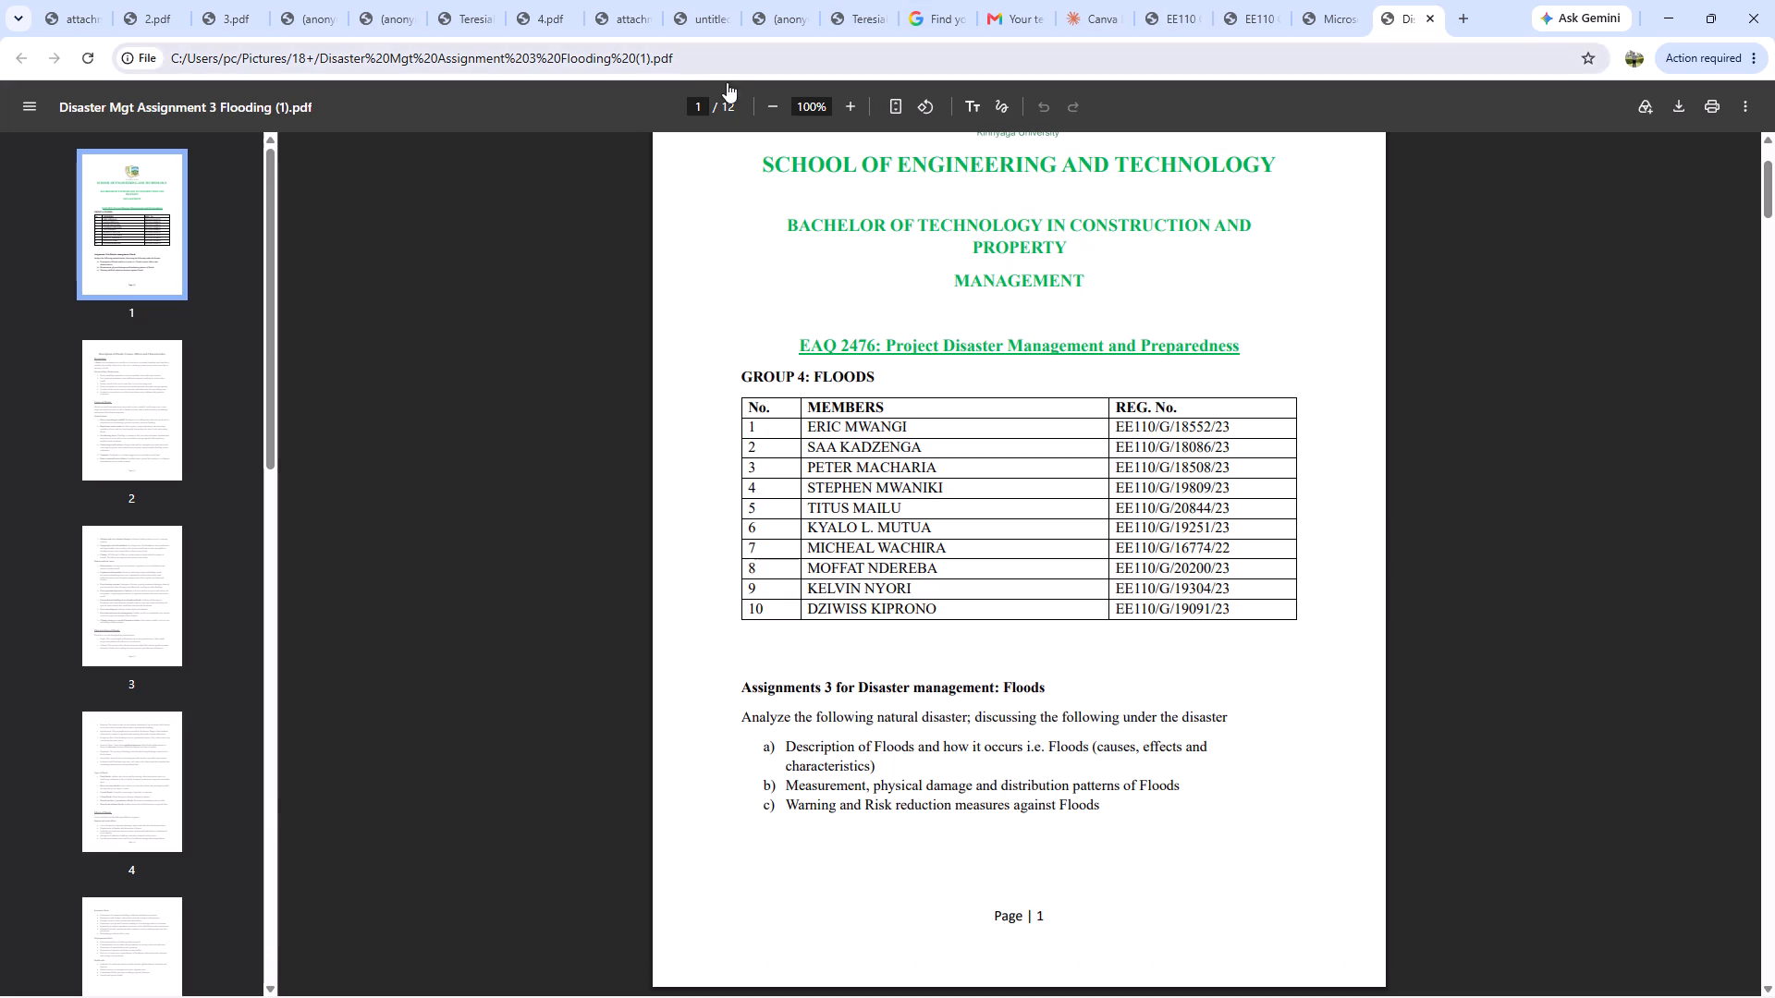
Print custom pages 3-12 of the Flooding assignment on the KONICA MINOLTA C368, checking the preview through to the last page.
{"action": "left_click", "coordinate": [1705, 101]}
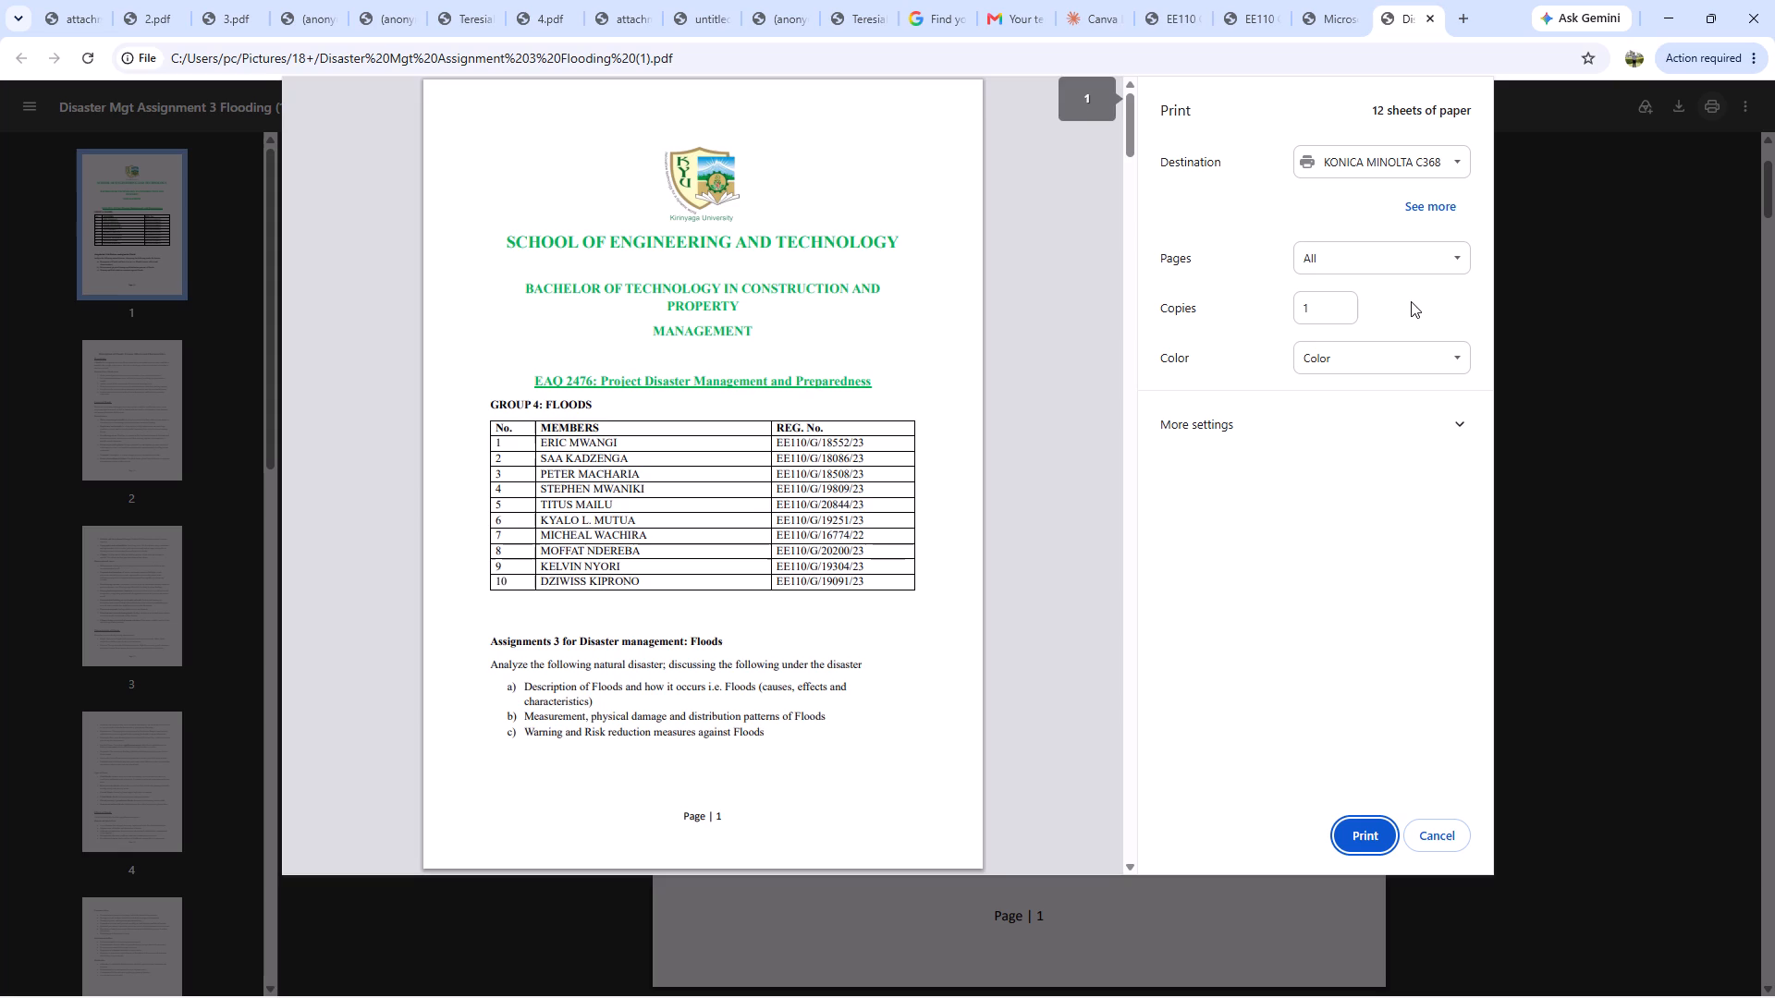
{"action": "left_click", "coordinate": [1459, 268]}
{"action": "left_click", "coordinate": [1336, 352]}
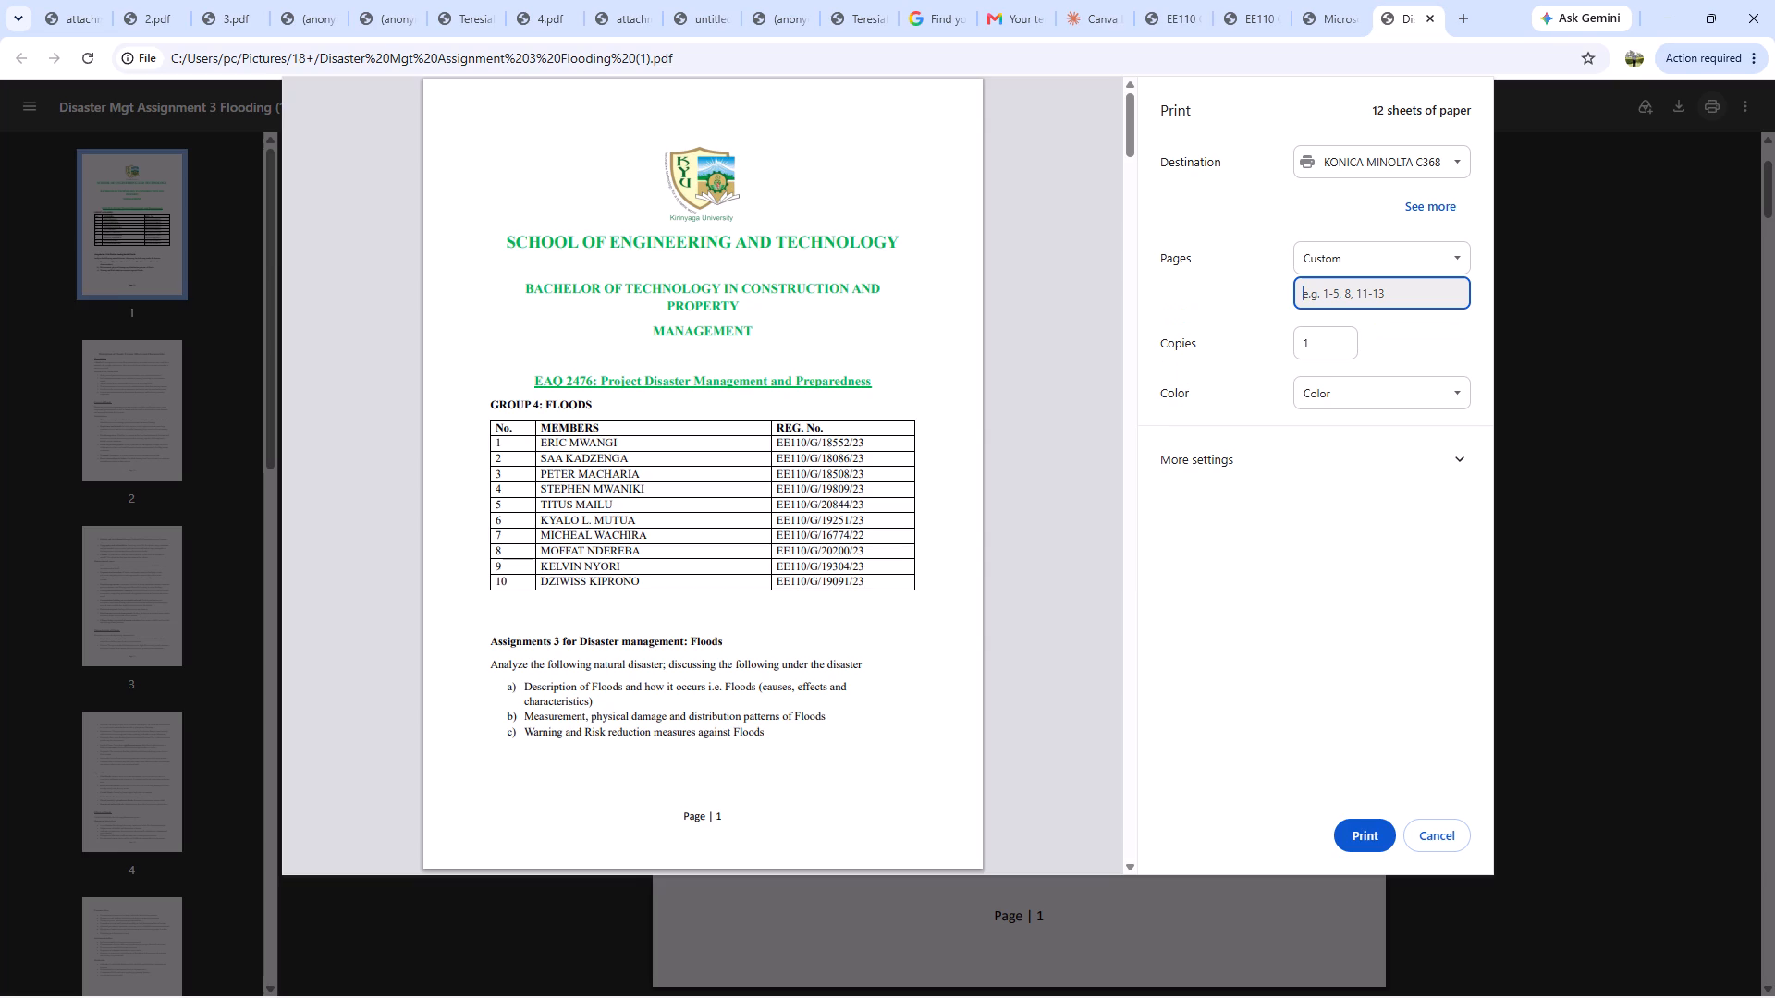
{"action": "key", "text": "3"}
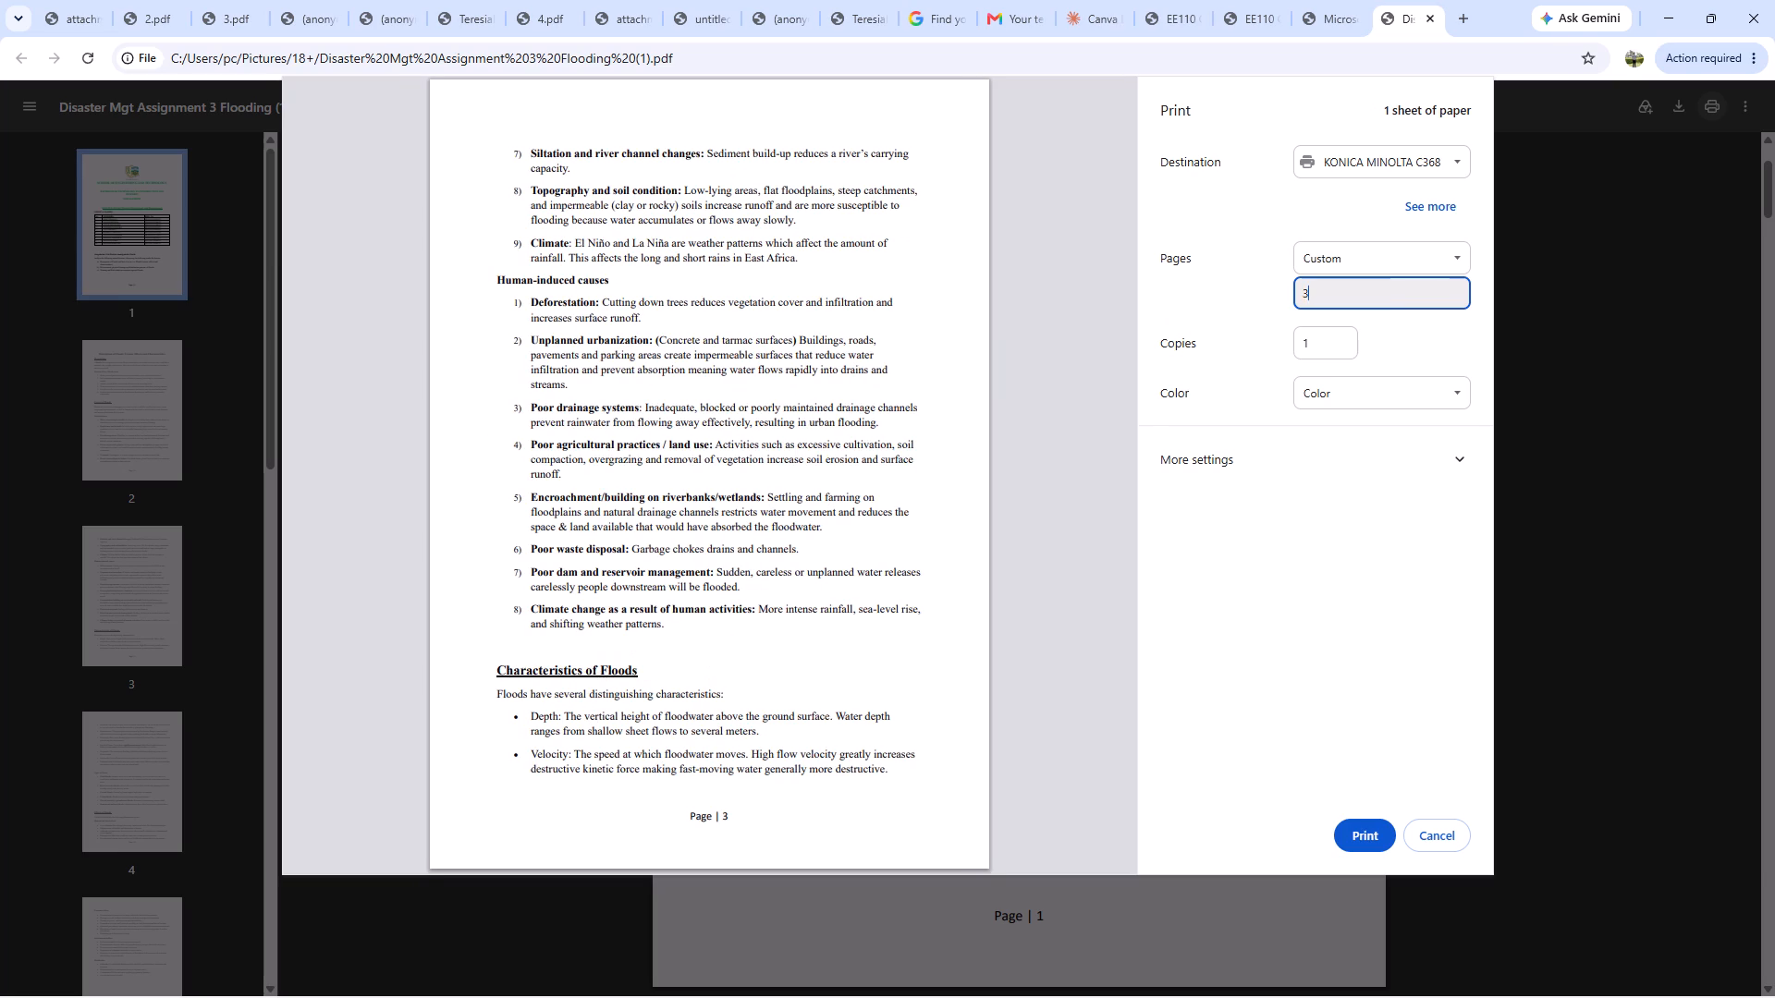
{"action": "key", "text": "minus"}
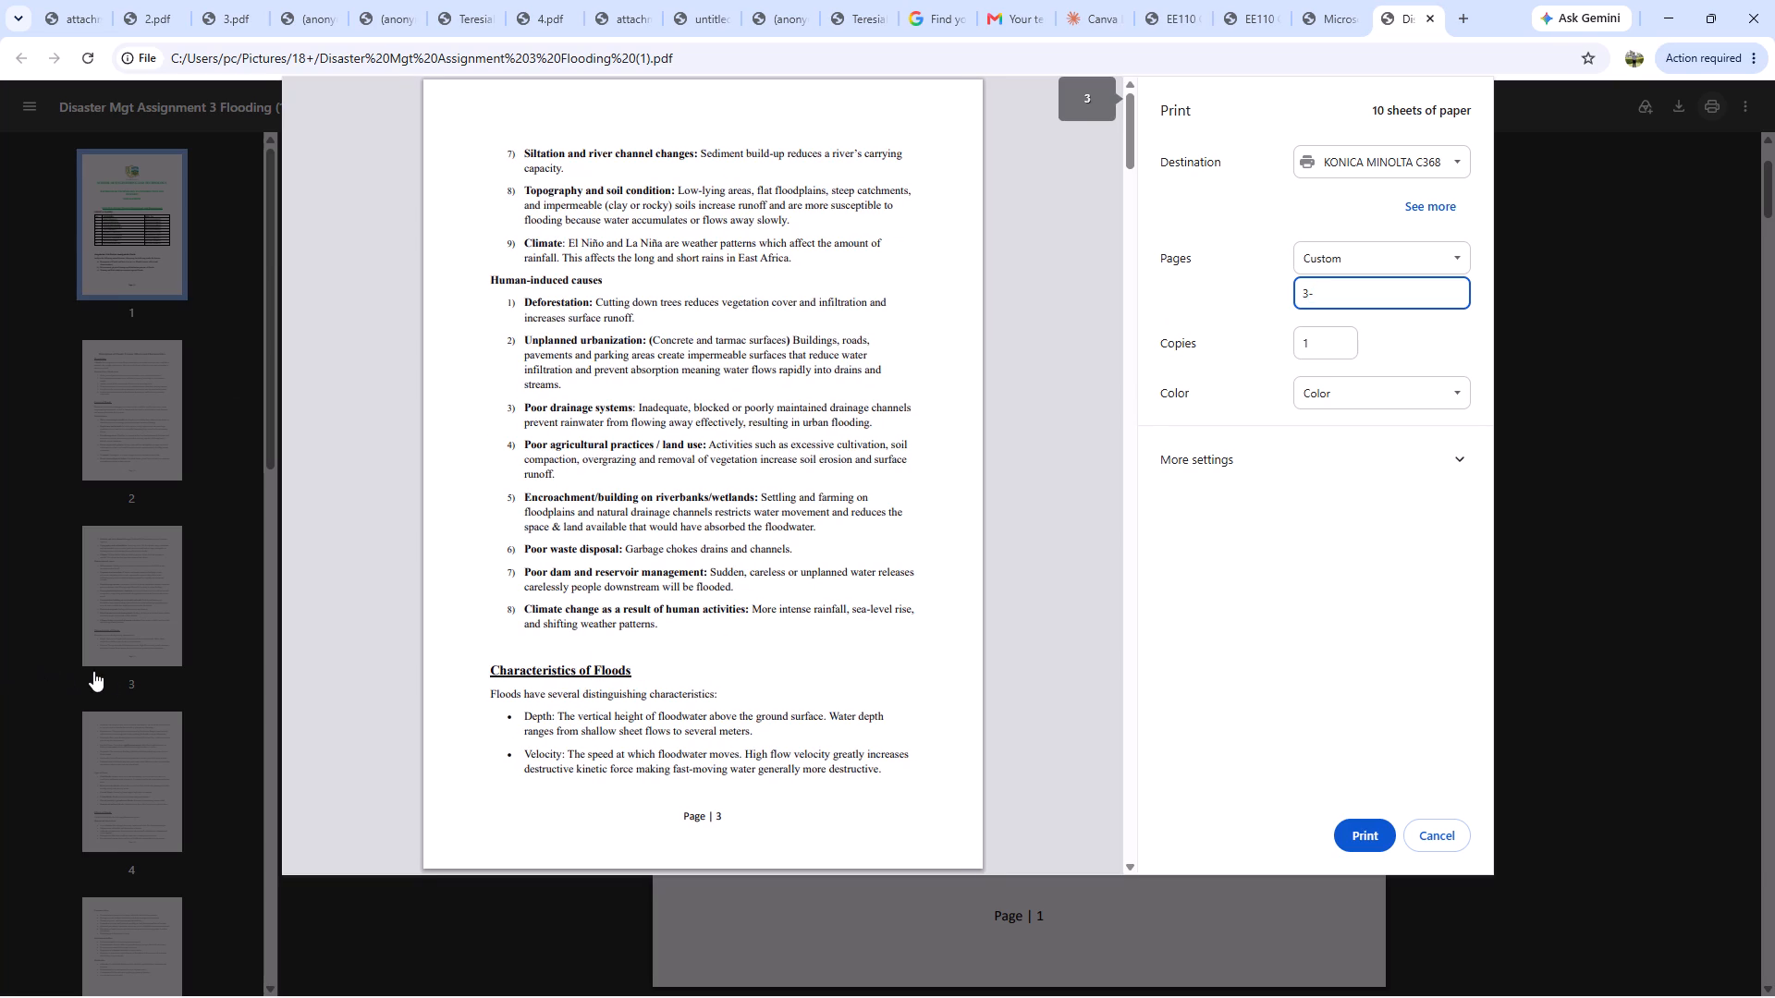
{"action": "scroll", "coordinate": [106, 673], "scroll_direction": "down", "scroll_amount": 5}
{"action": "scroll", "coordinate": [952, 736], "scroll_direction": "down", "scroll_amount": 9}
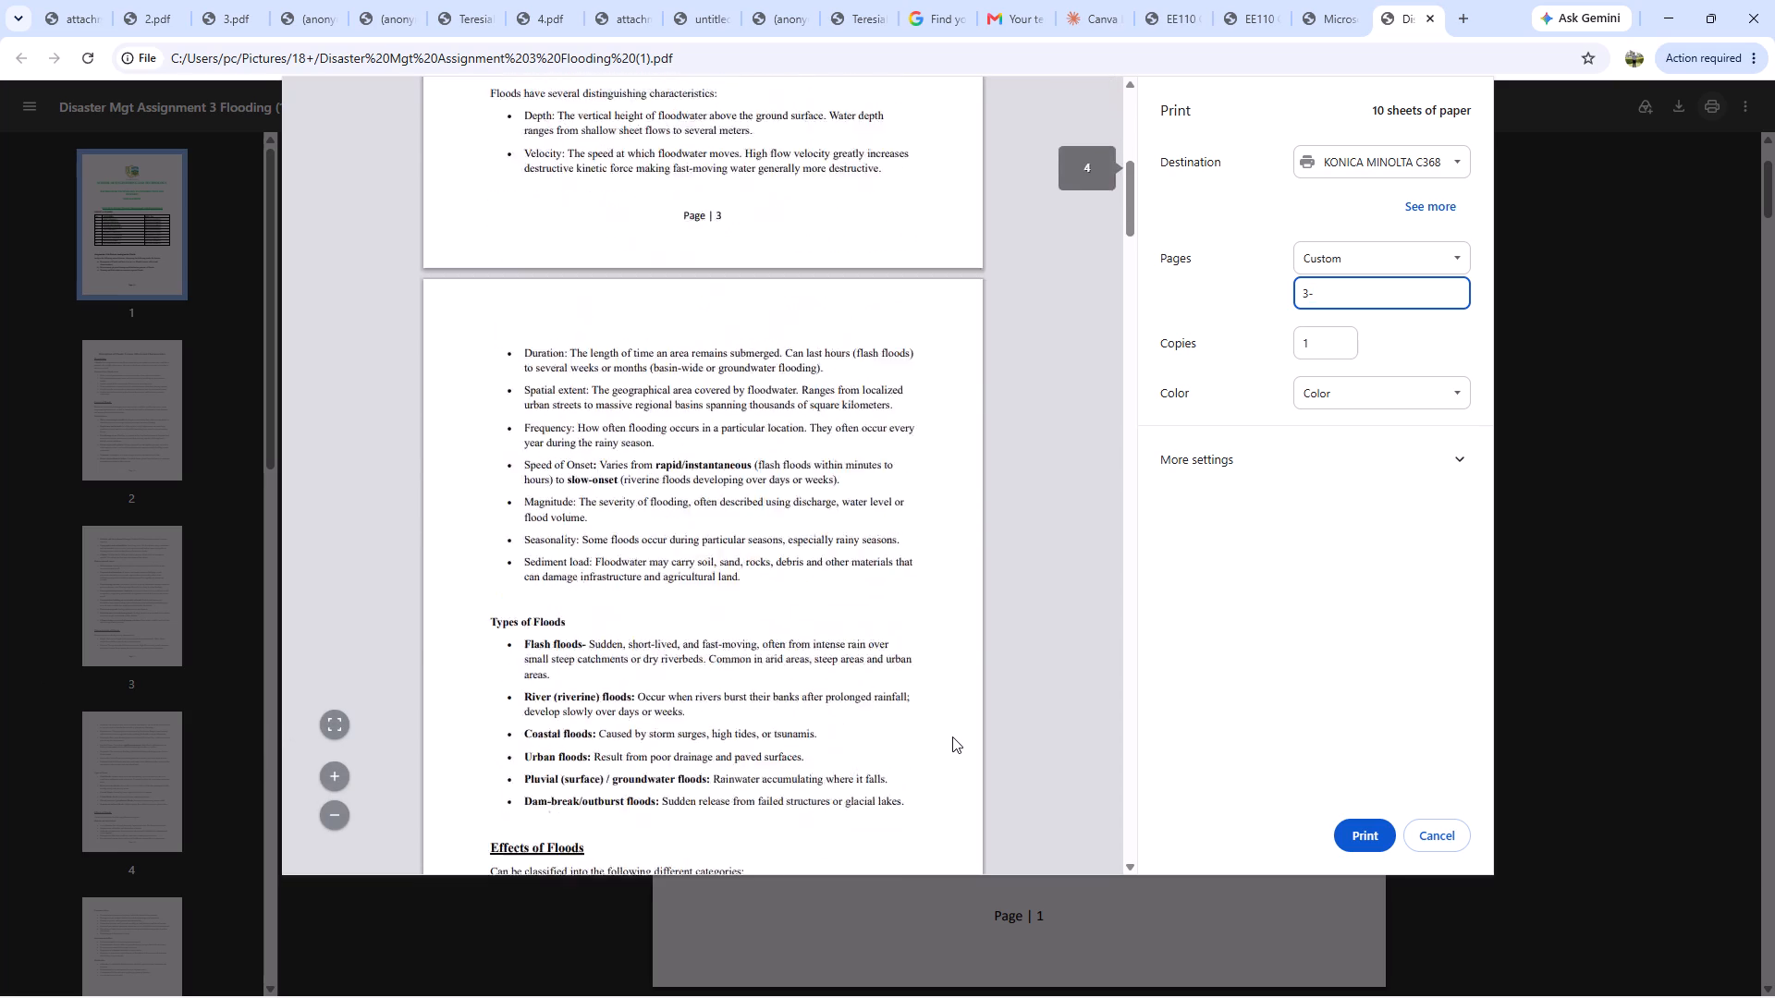
{"action": "scroll", "coordinate": [952, 736], "scroll_direction": "down", "scroll_amount": 9}
{"action": "scroll", "coordinate": [952, 736], "scroll_direction": "up", "scroll_amount": 1}
{"action": "scroll", "coordinate": [952, 736], "scroll_direction": "down", "scroll_amount": 20}
{"action": "scroll", "coordinate": [952, 736], "scroll_direction": "down", "scroll_amount": 8}
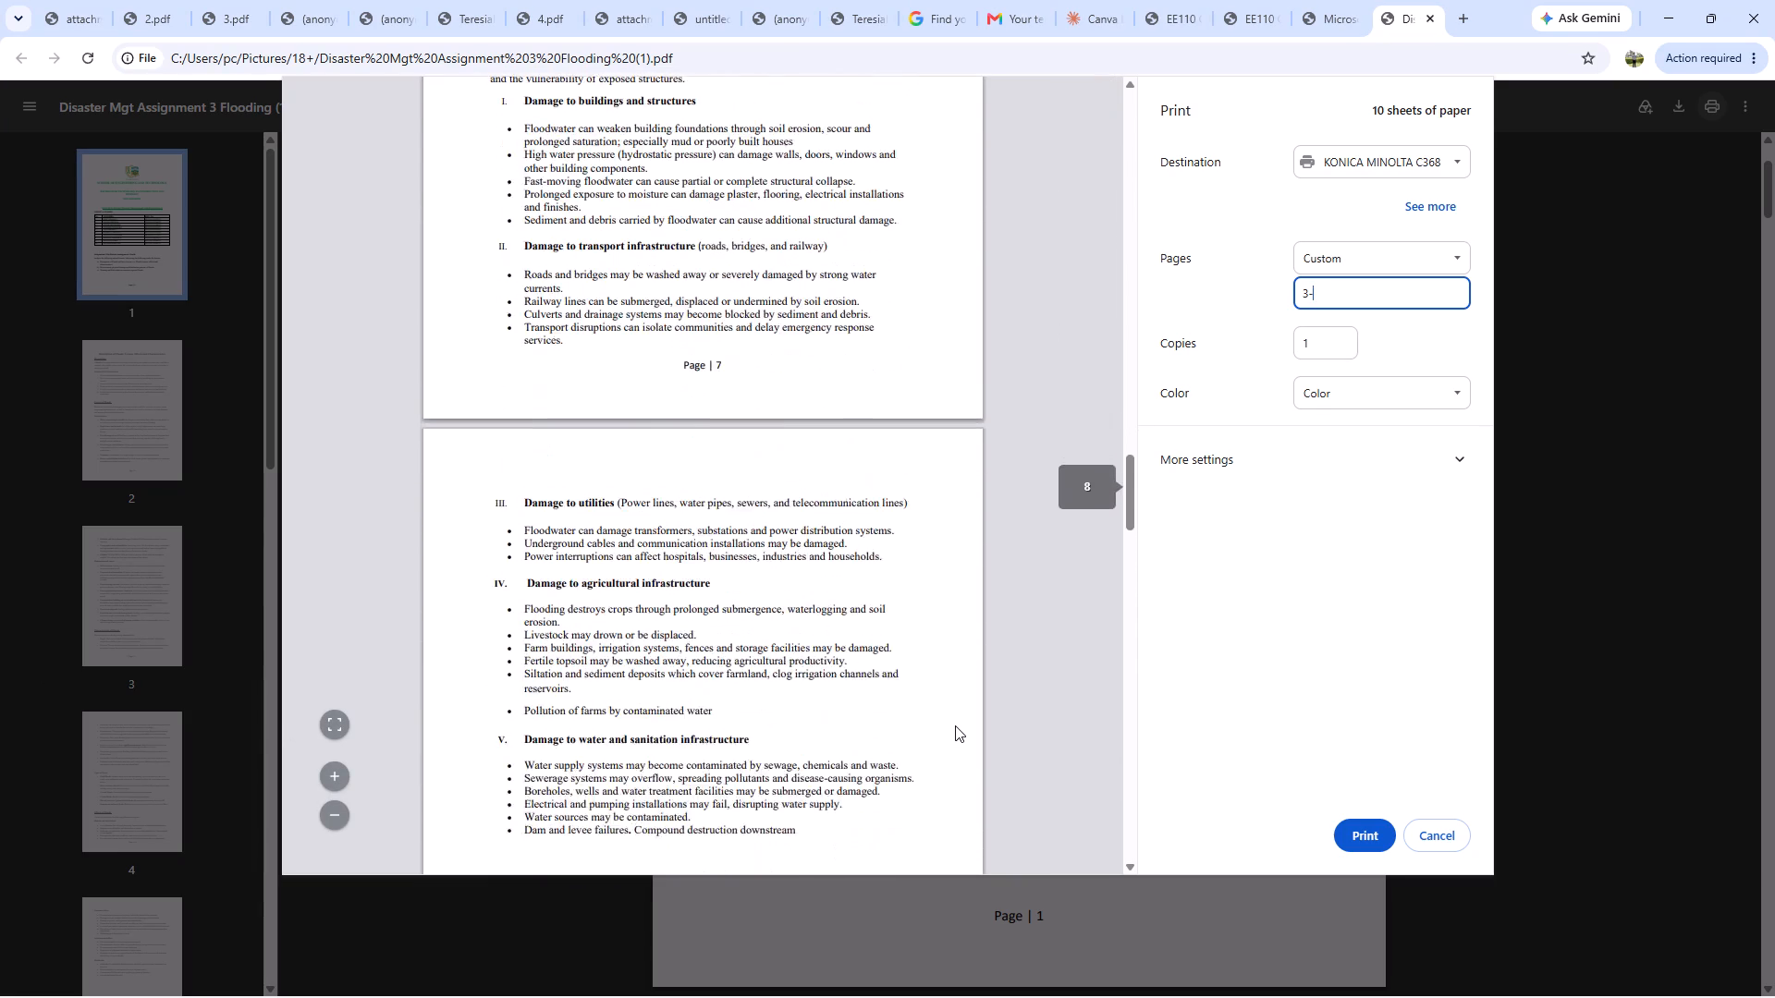
{"action": "scroll", "coordinate": [955, 725], "scroll_direction": "down", "scroll_amount": 20}
{"action": "scroll", "coordinate": [955, 725], "scroll_direction": "down", "scroll_amount": 18}
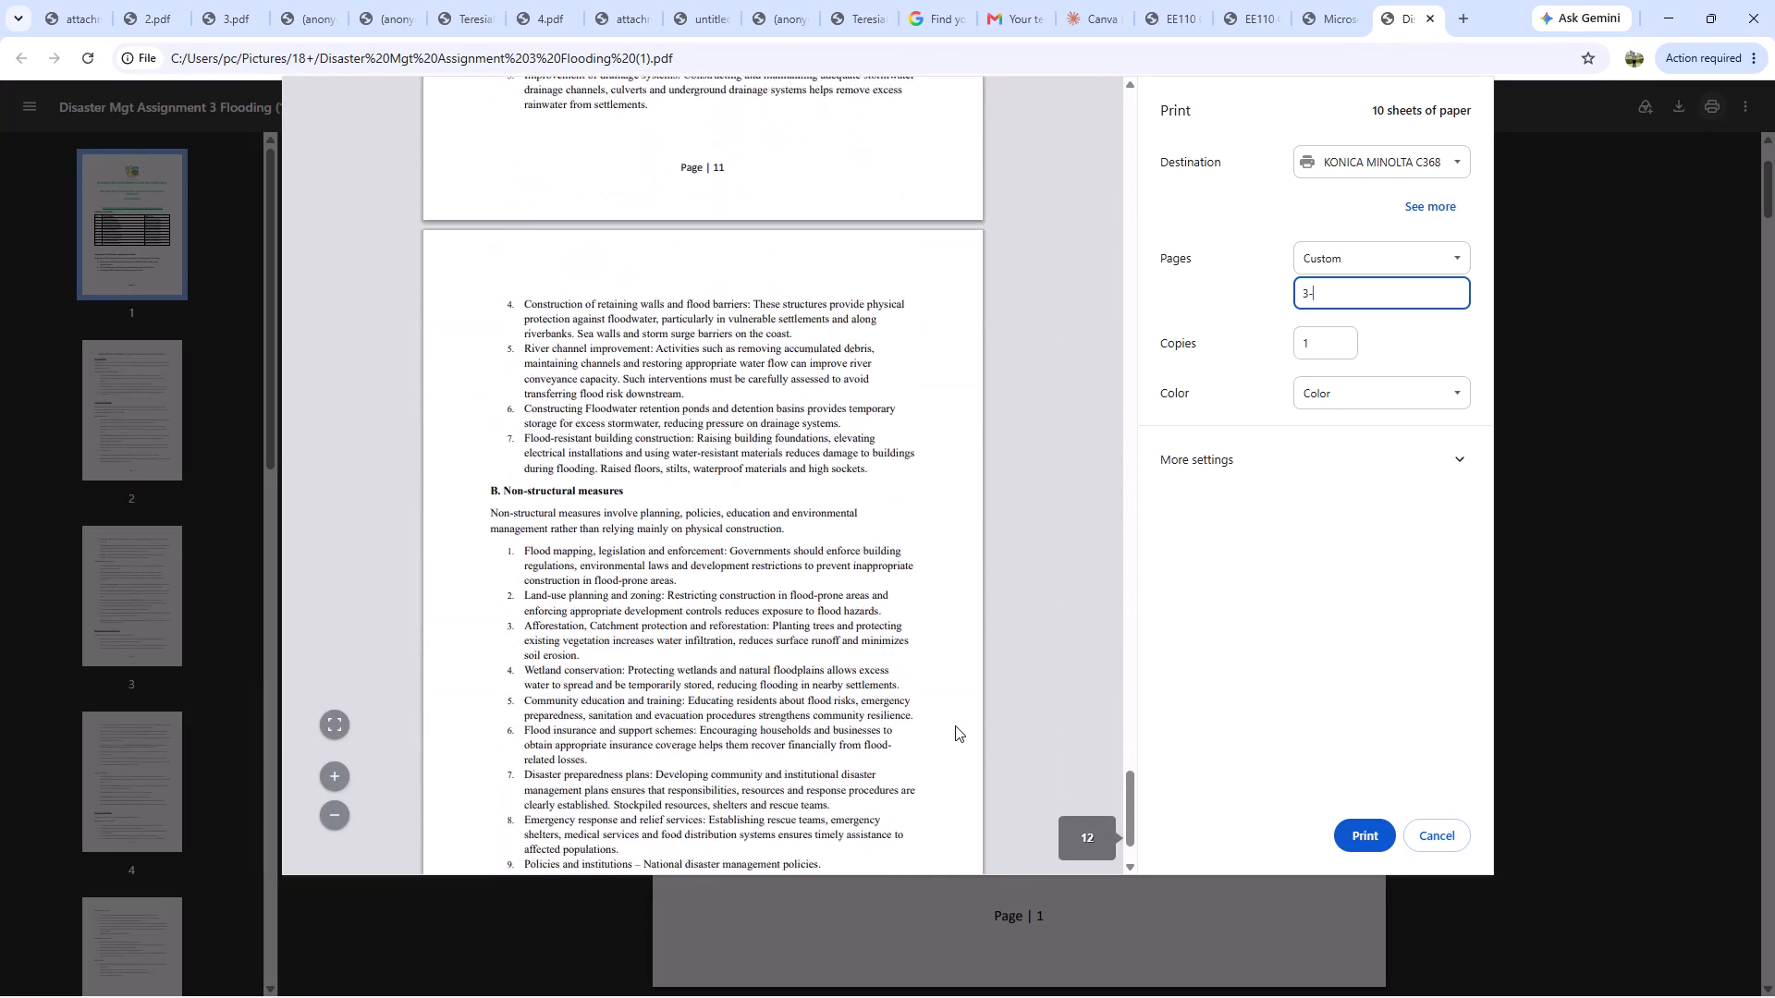
{"action": "scroll", "coordinate": [955, 725], "scroll_direction": "down", "scroll_amount": 8}
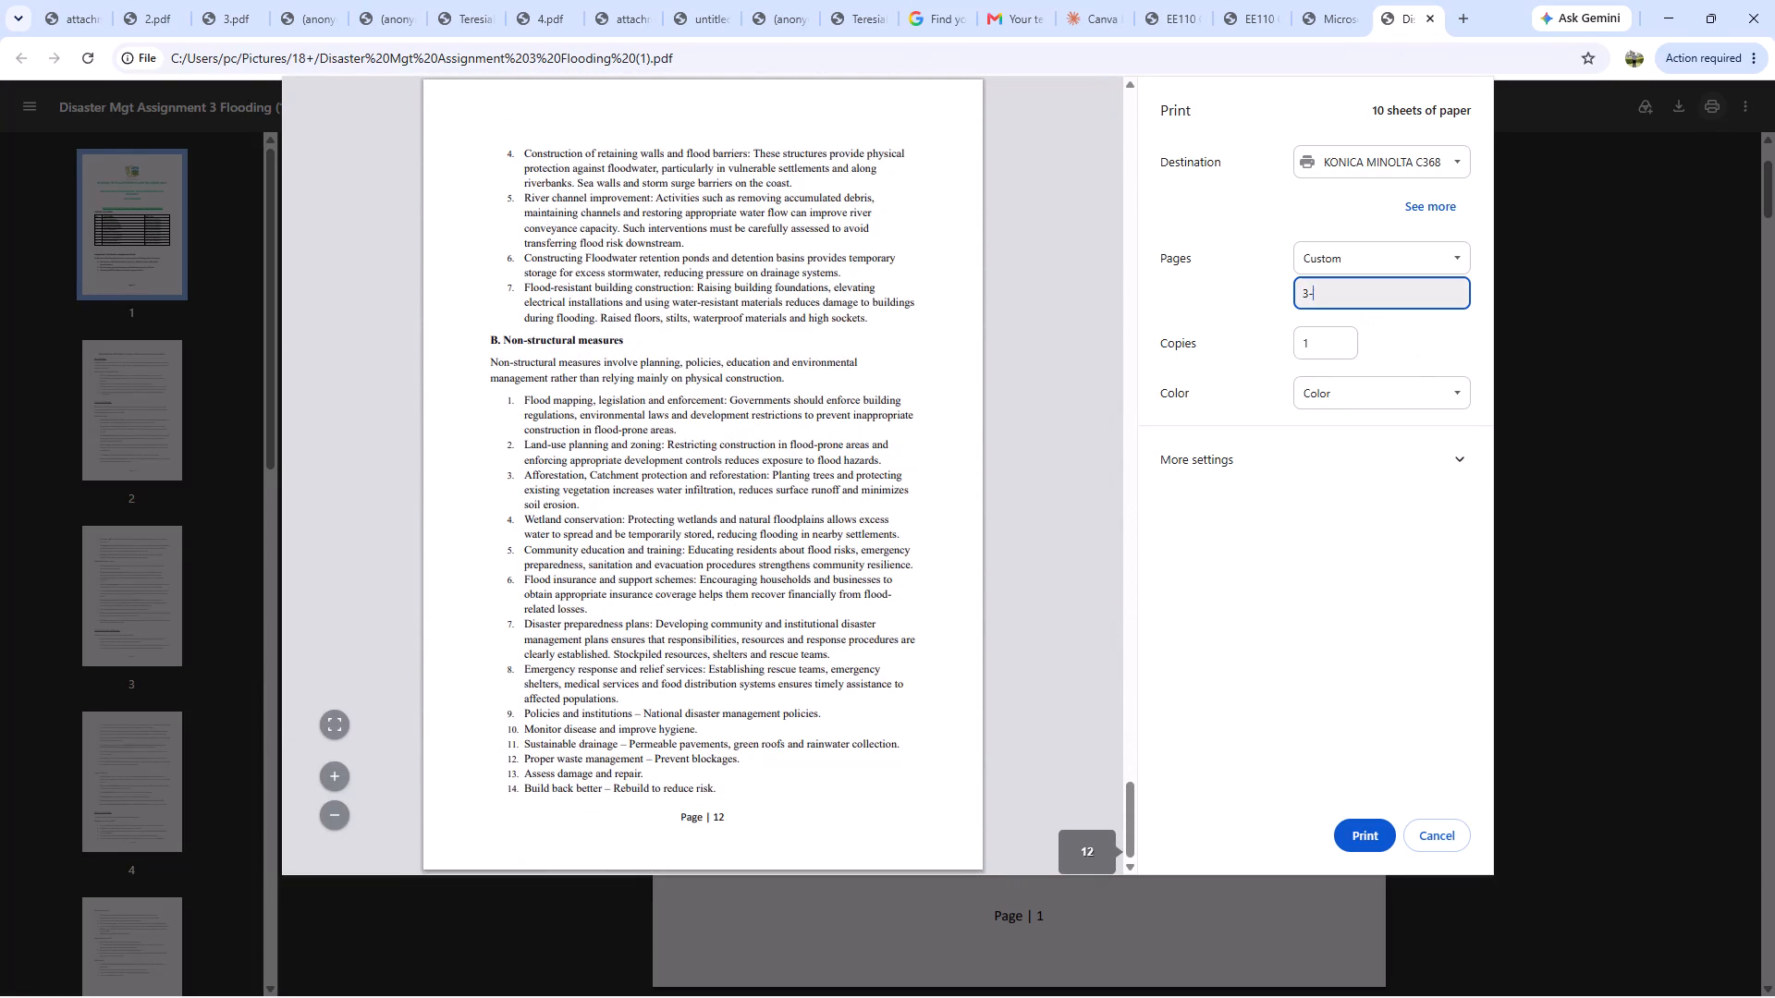
{"action": "type", "text": "12"}
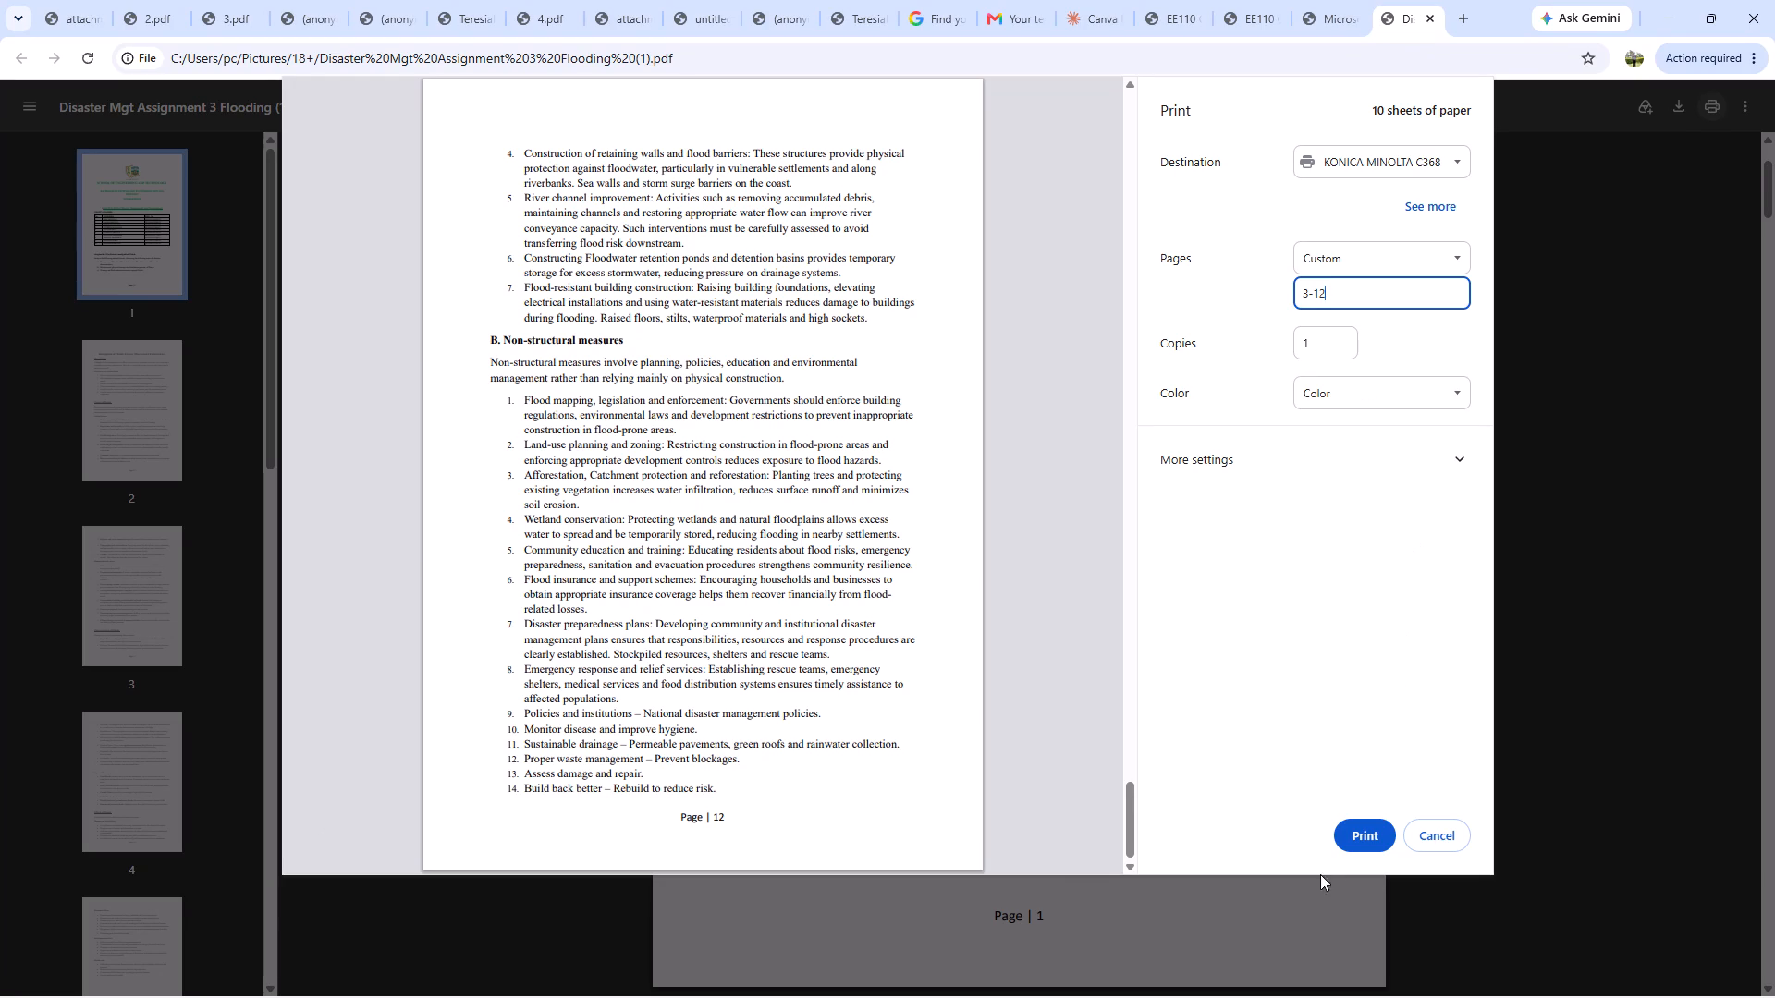
{"action": "left_click", "coordinate": [1372, 839]}
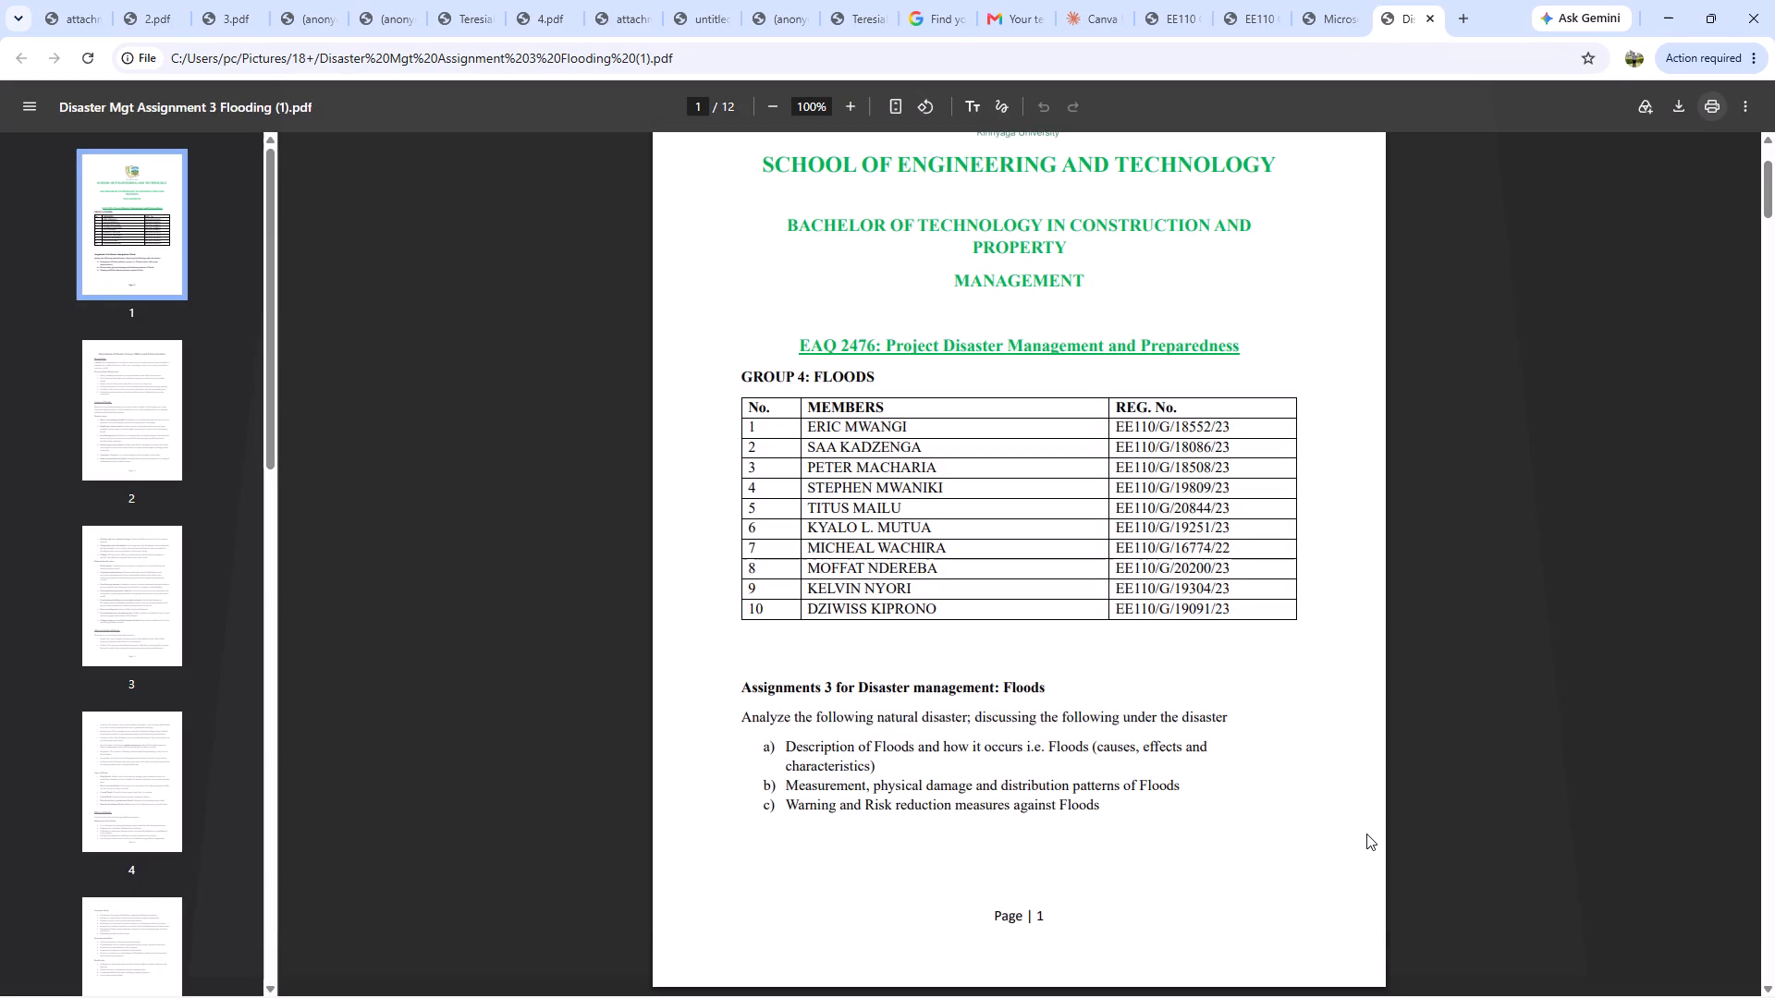
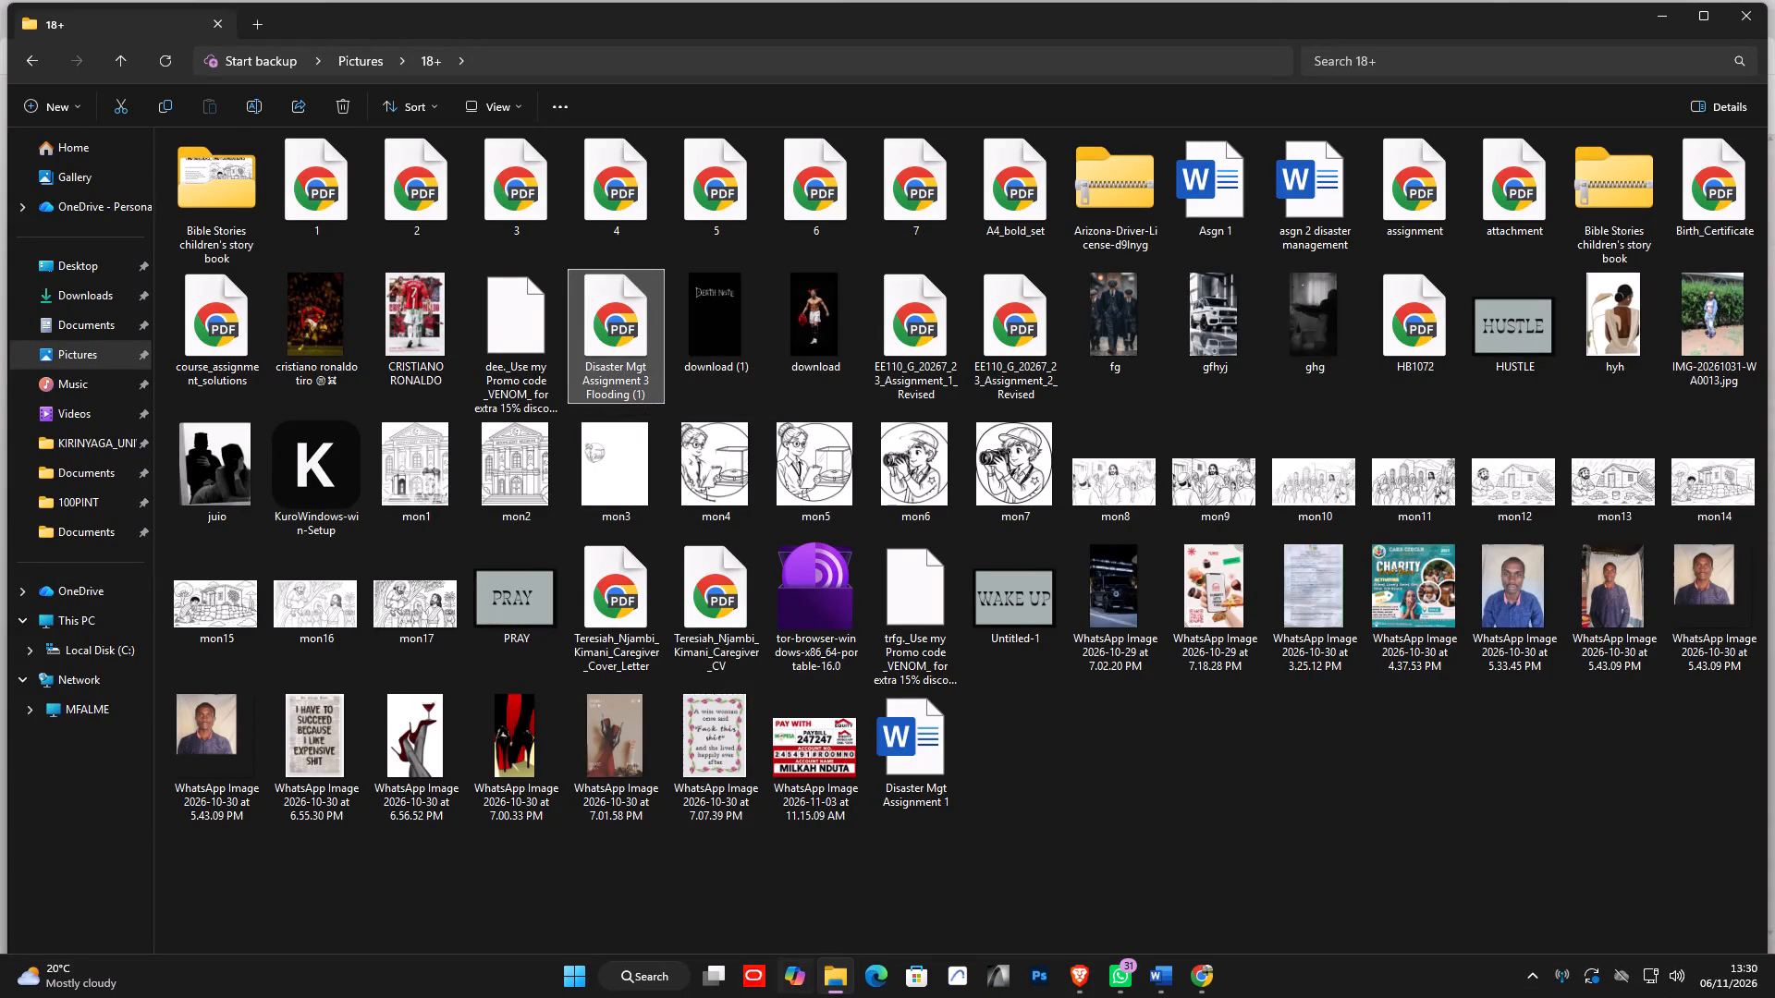
Reopen the "Disaster Mgt Assignment 3 Flooding (1)" PDF to look at its first page and return to the 18+ folder.
{"action": "double_click", "coordinate": [639, 366]}
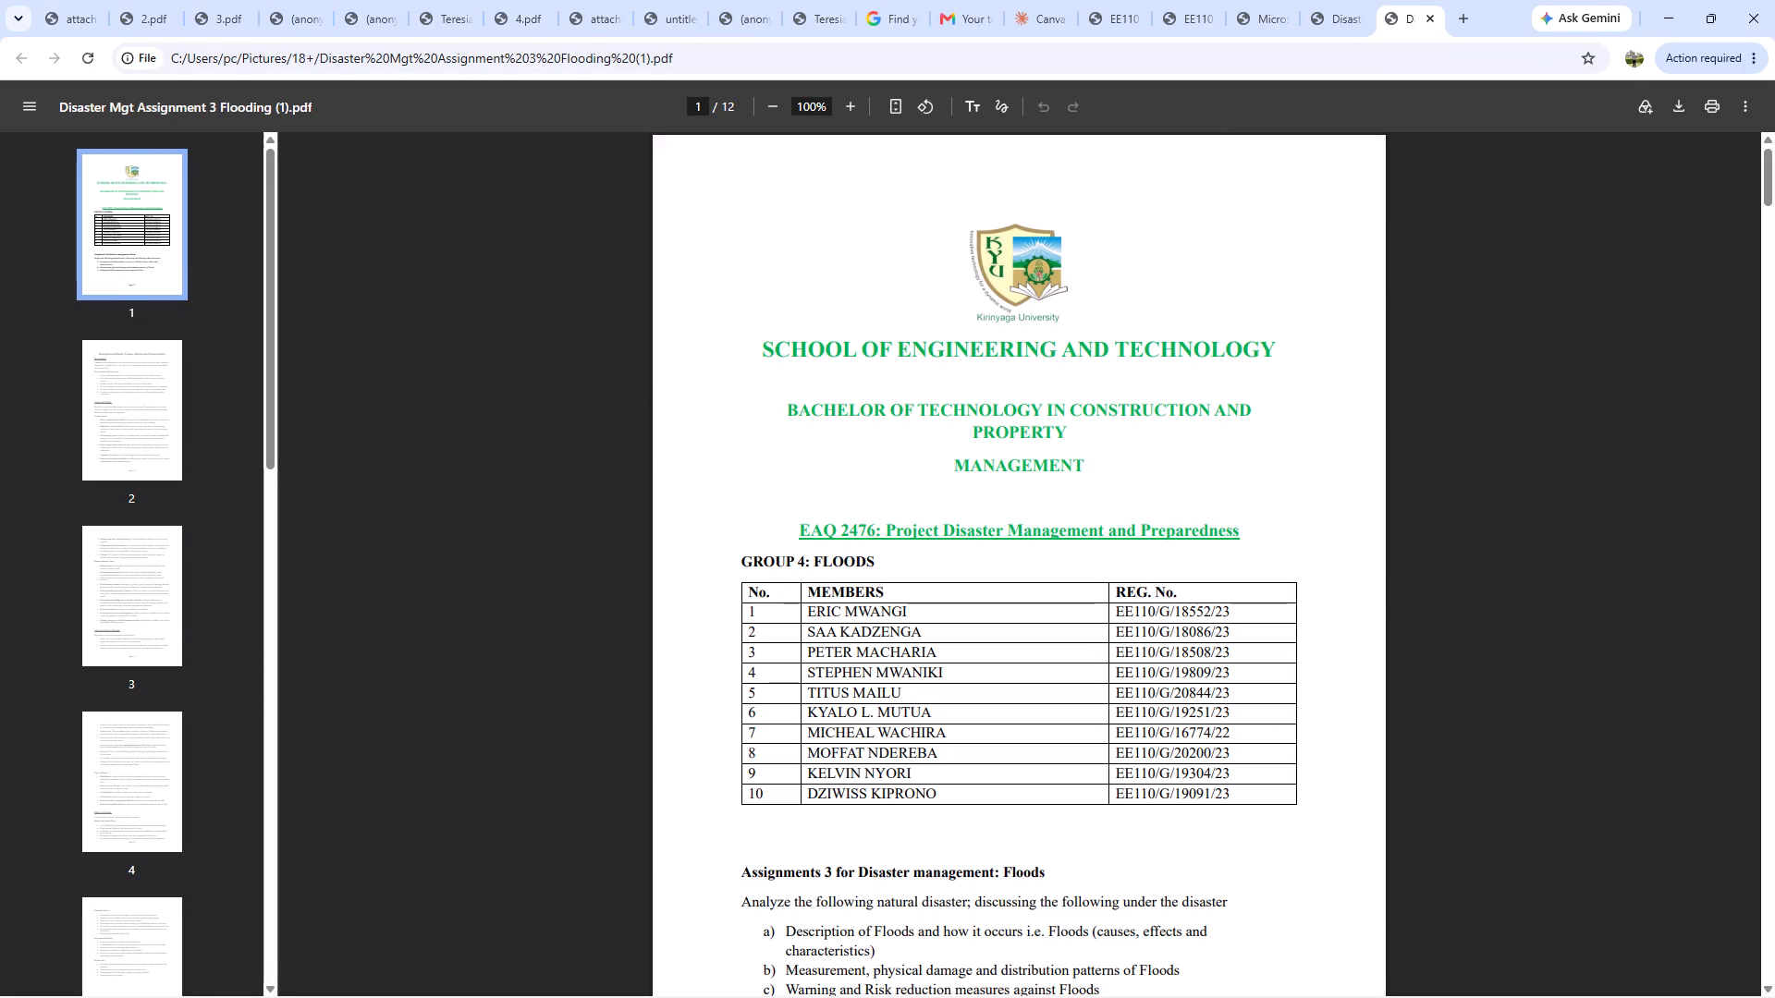
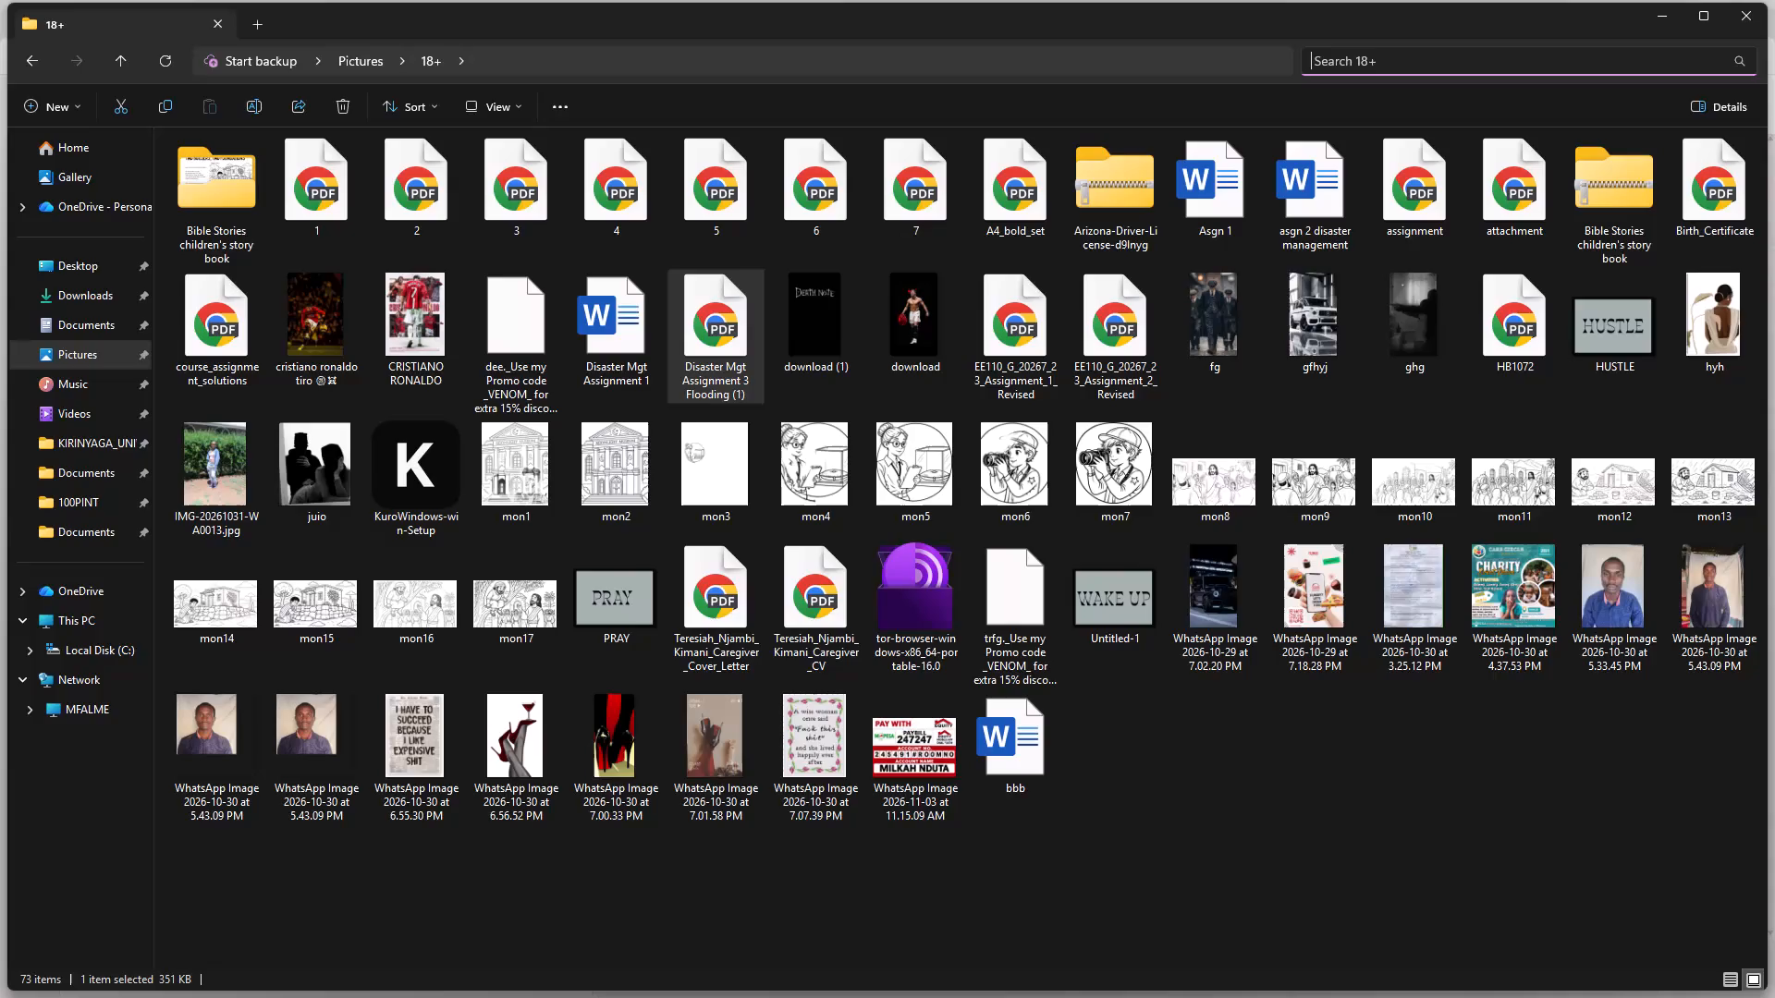
Search the 18+ folder for "bbb" and open the matching Word document.
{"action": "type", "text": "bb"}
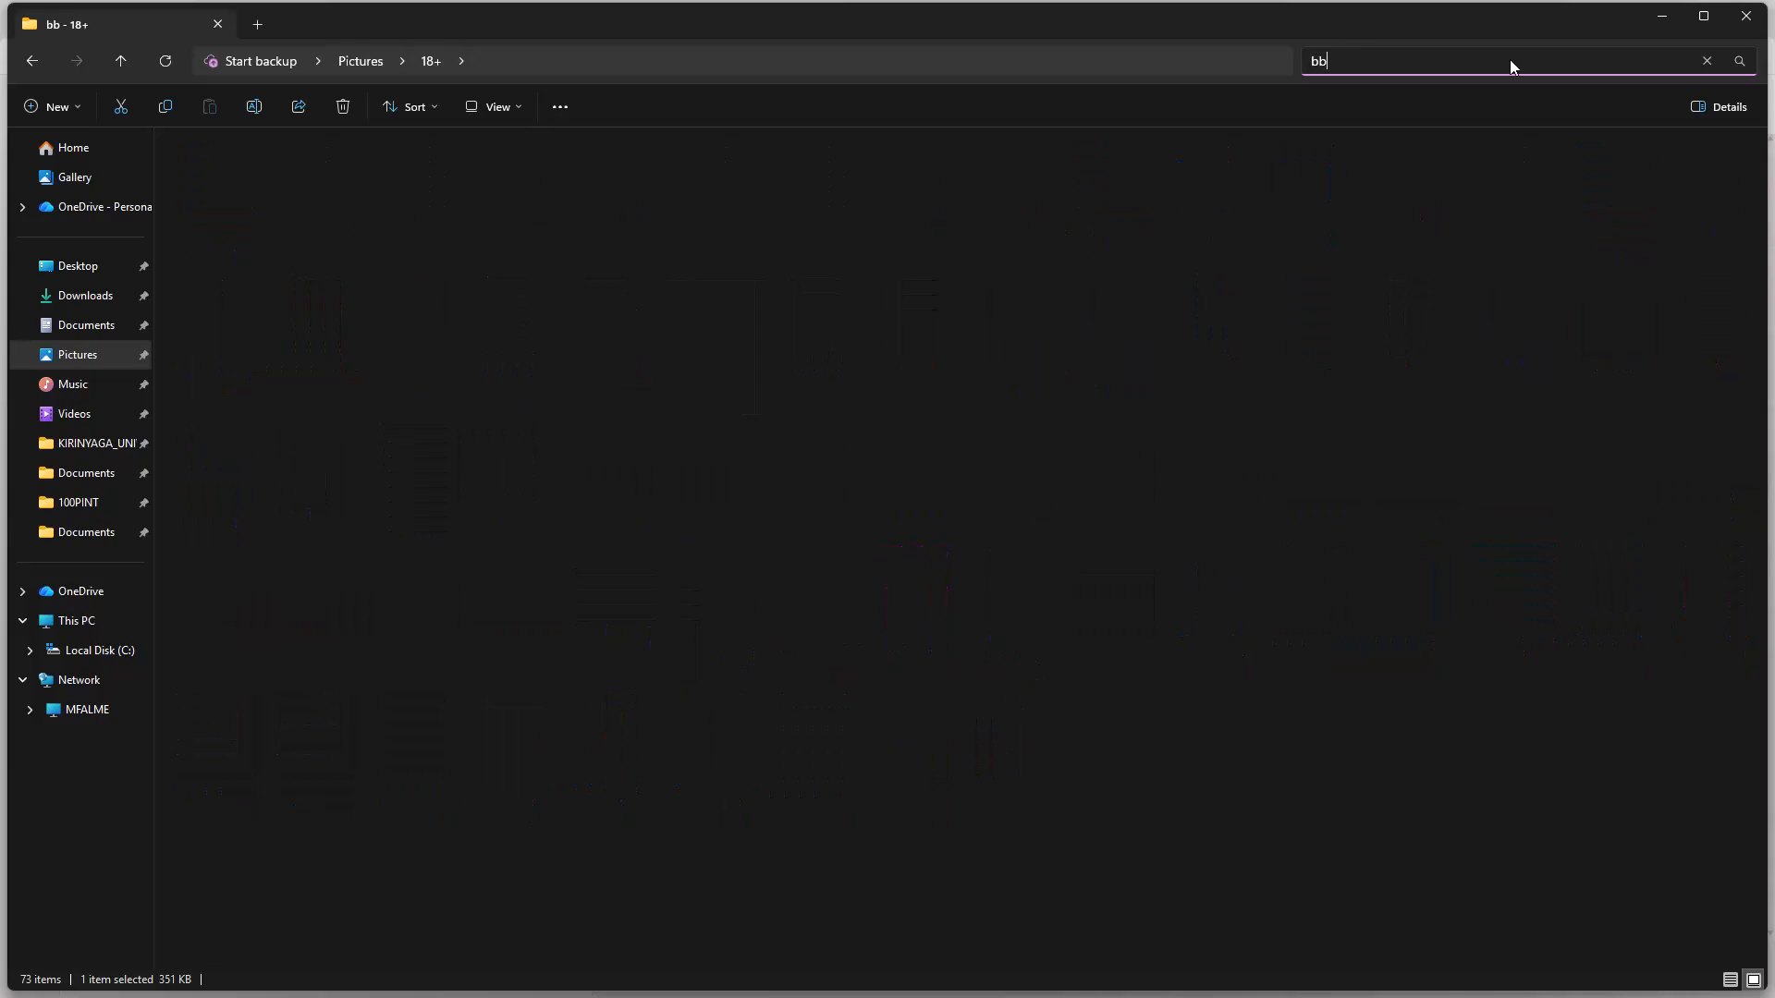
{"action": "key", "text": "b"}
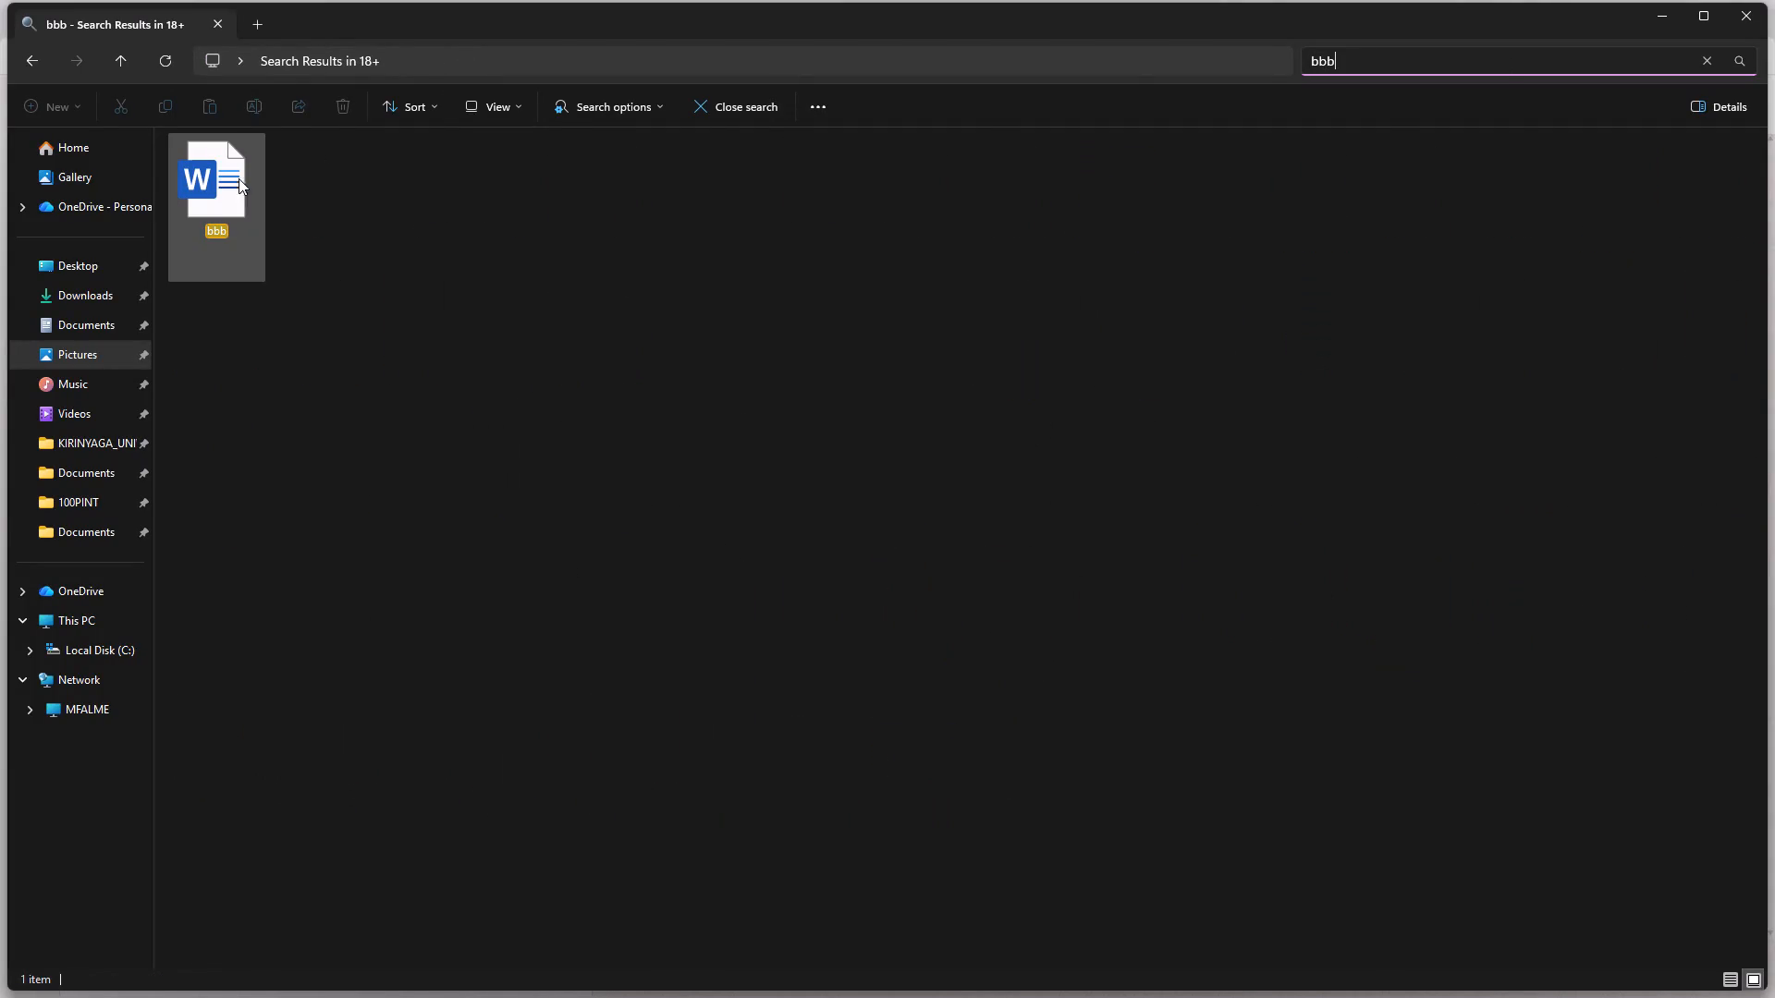
{"action": "double_click", "coordinate": [217, 204]}
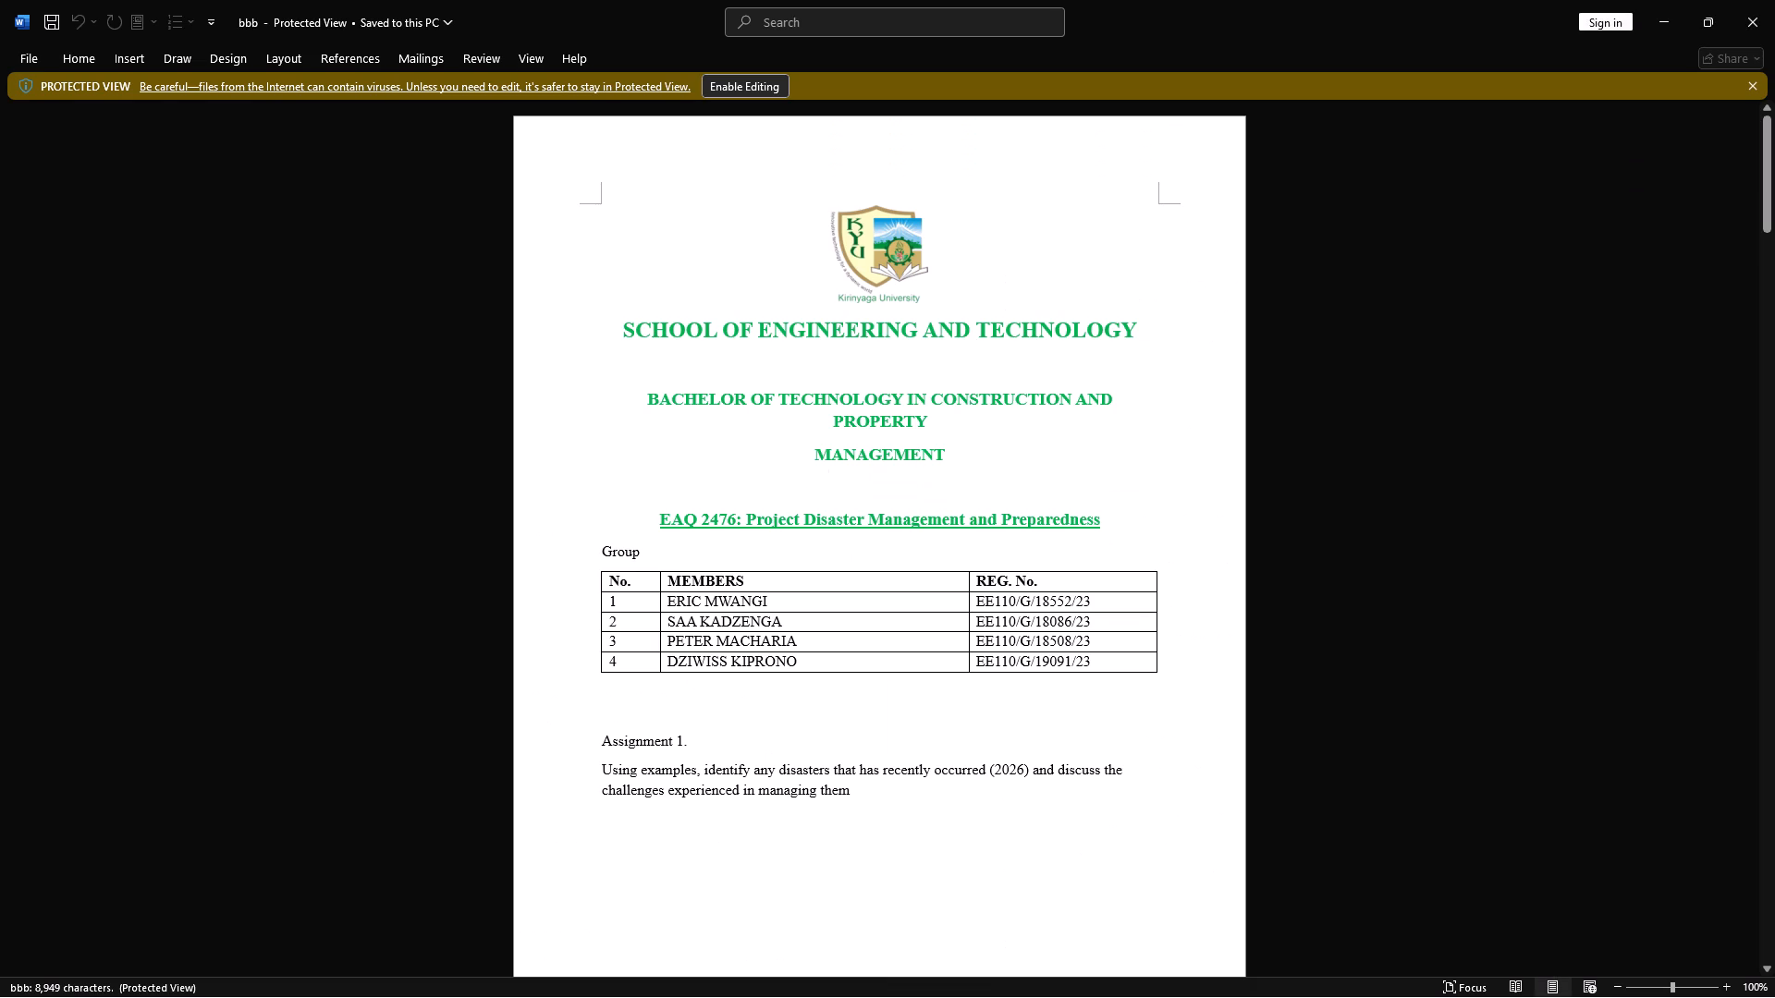
Enable editing of the "bbb" document and print all its pages one-sided on the KONICA MINOLTA C368Series, accepting the printer properties.
{"action": "left_click", "coordinate": [757, 91]}
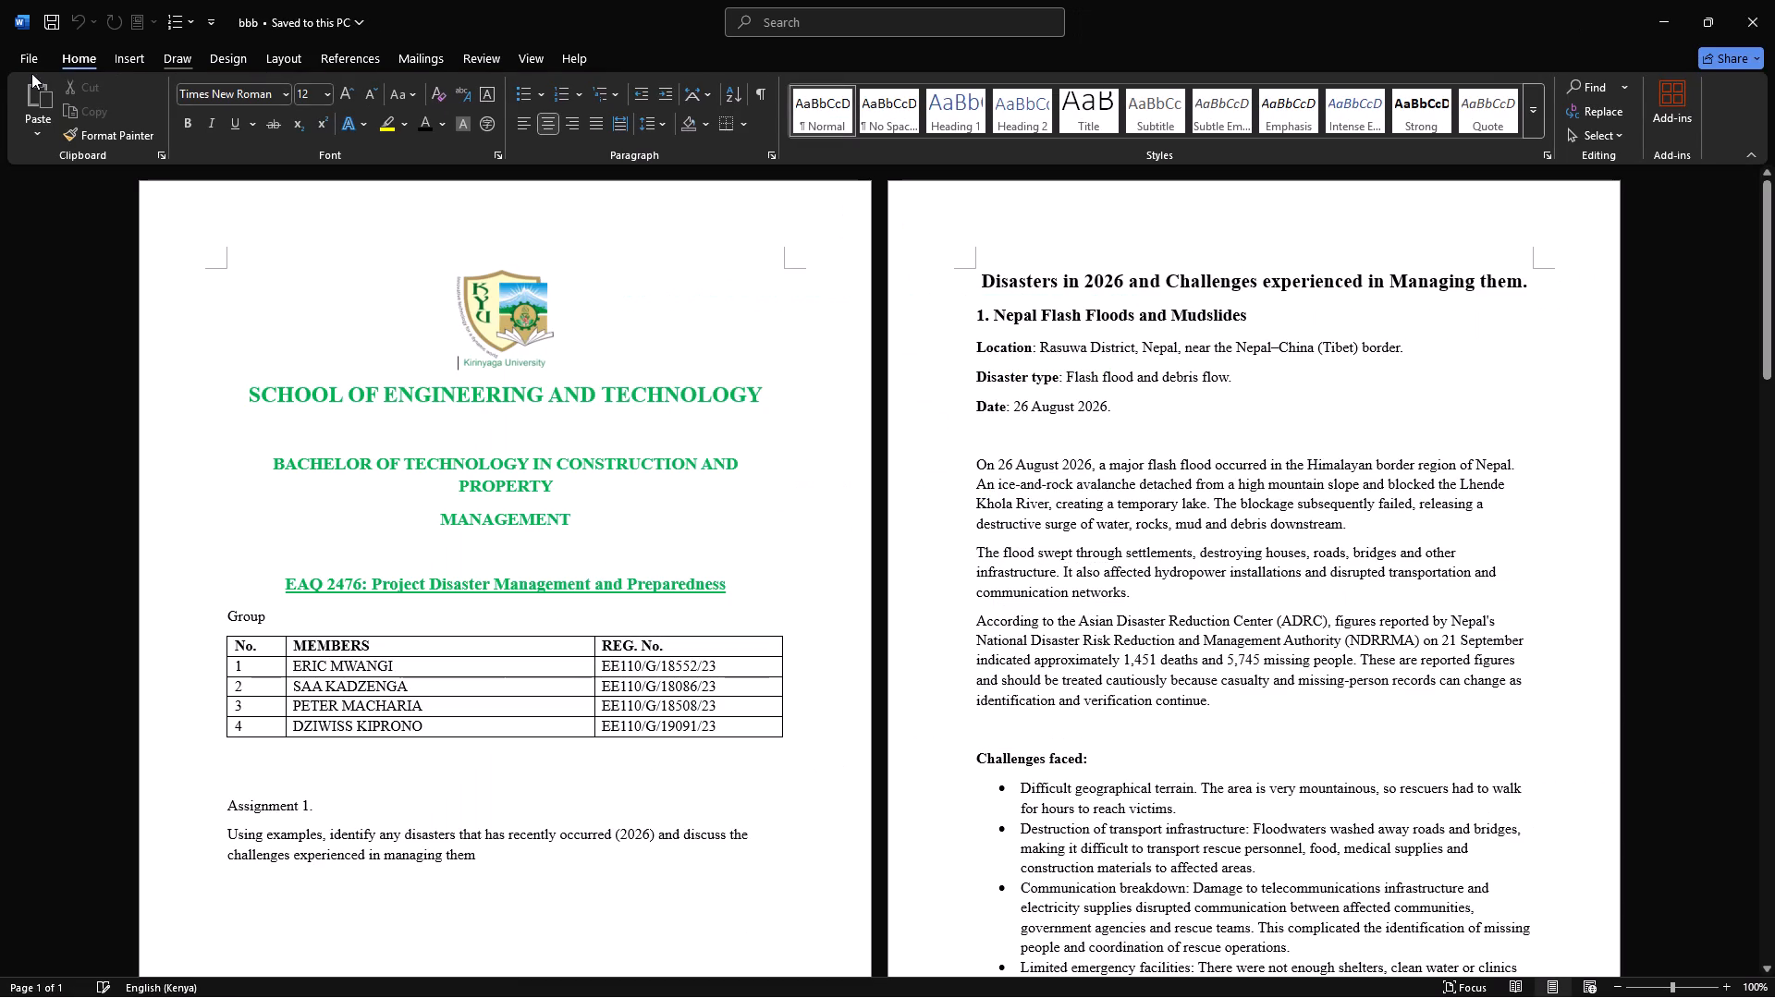
{"action": "left_click", "coordinate": [27, 55]}
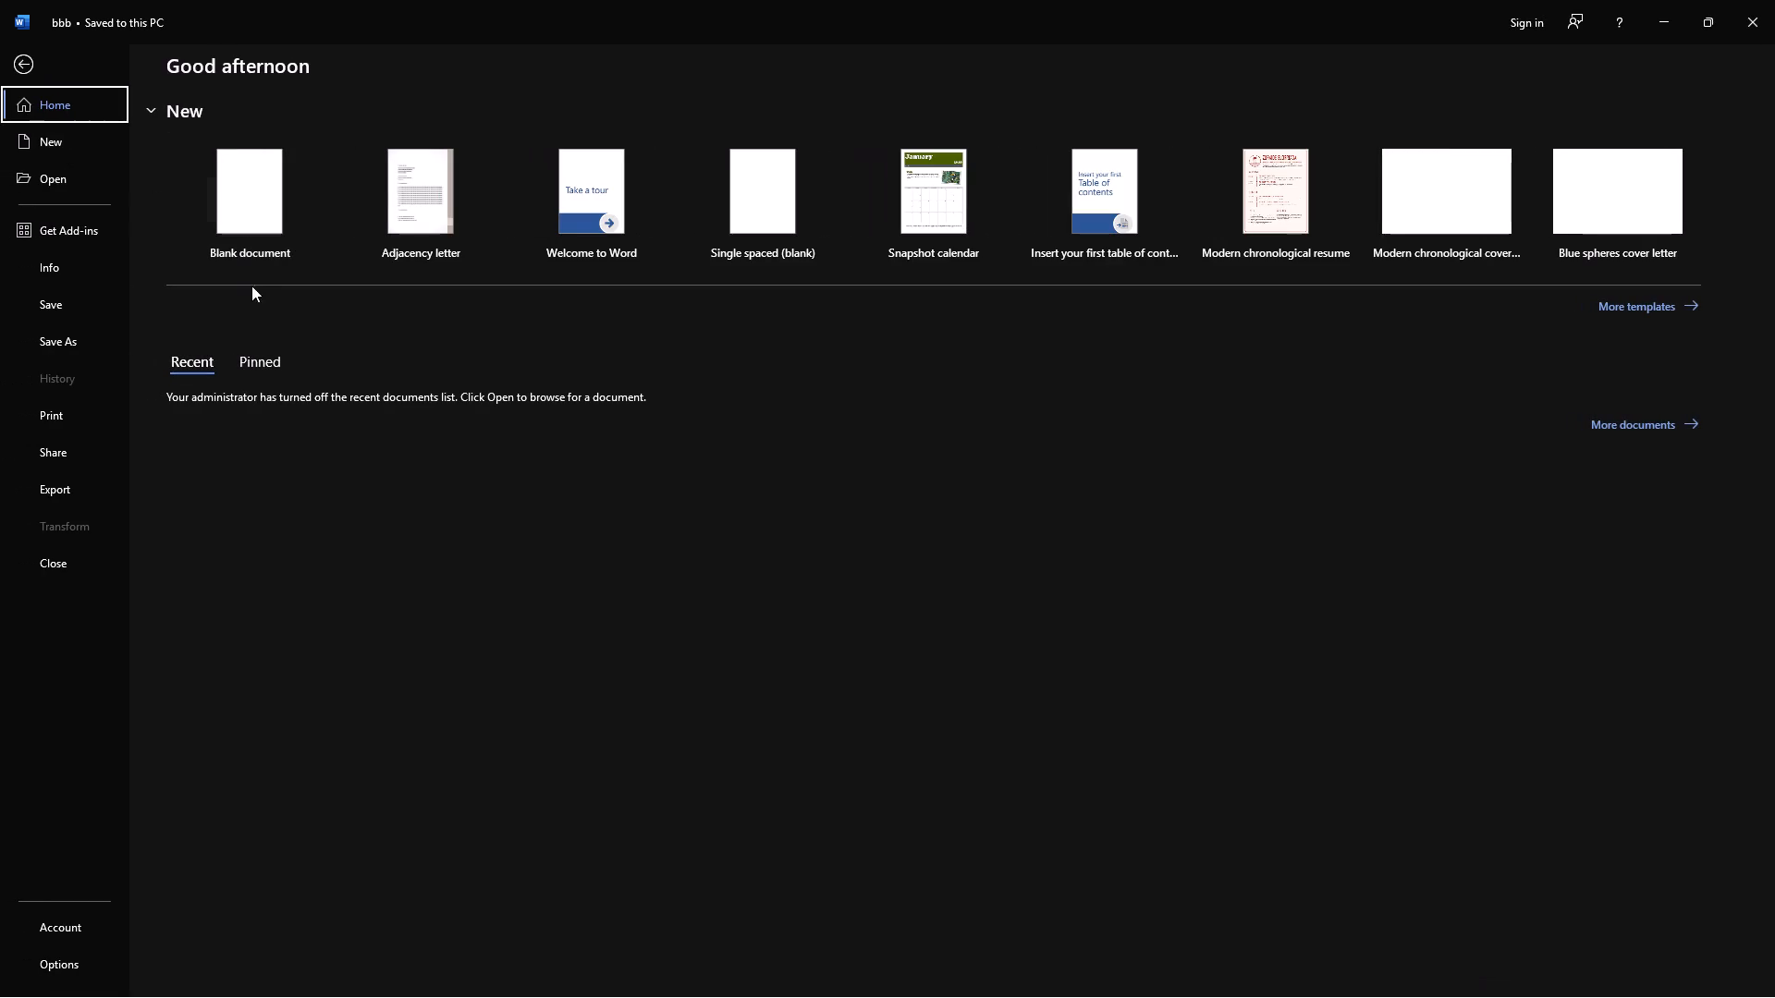
{"action": "left_click", "coordinate": [67, 416]}
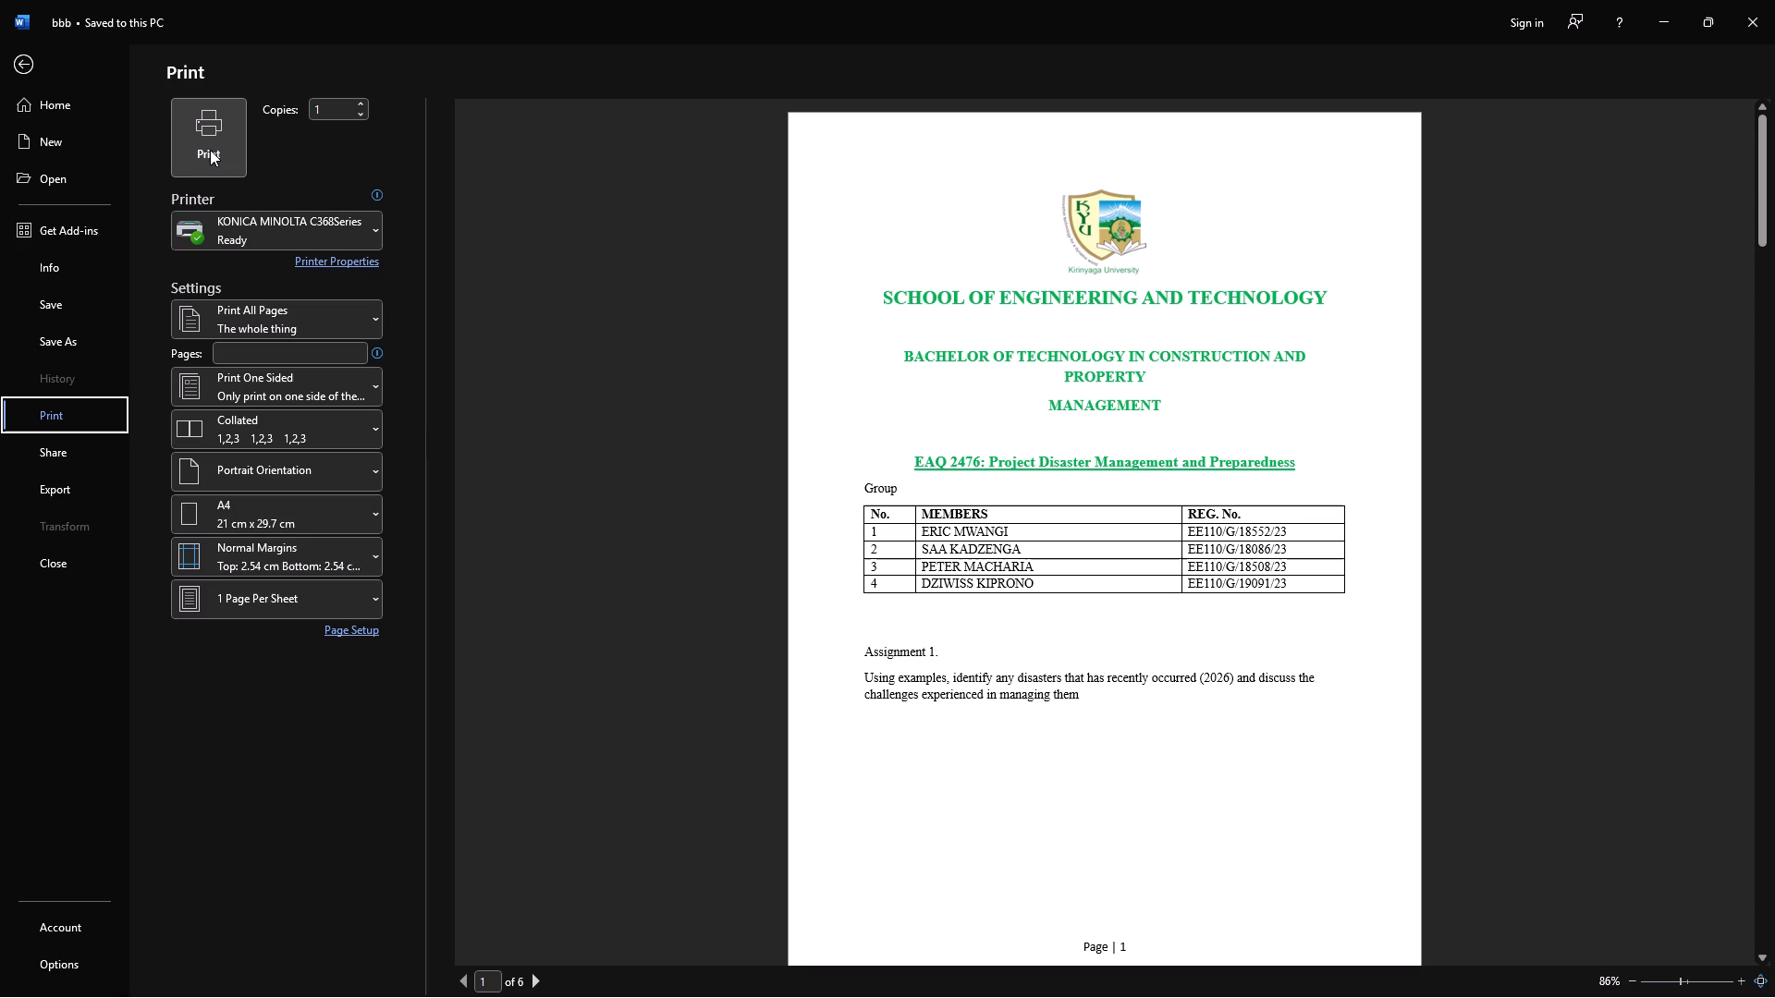
{"action": "left_click", "coordinate": [361, 260]}
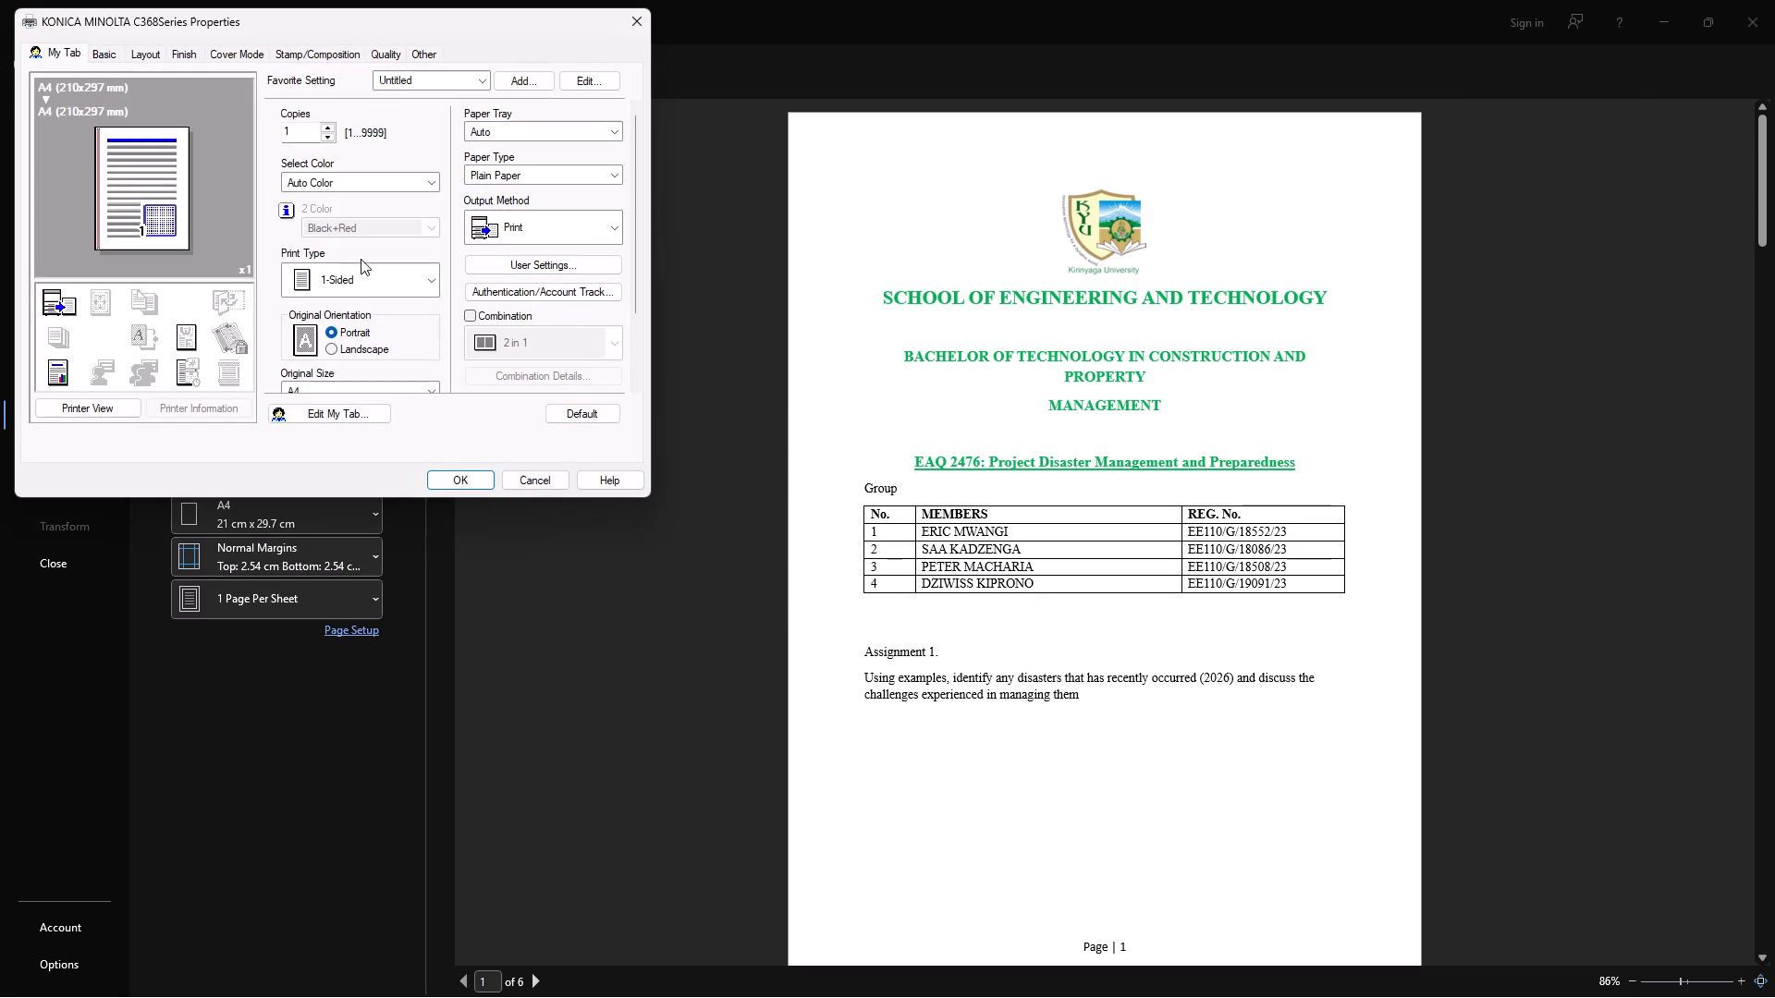
{"action": "left_click", "coordinate": [463, 479]}
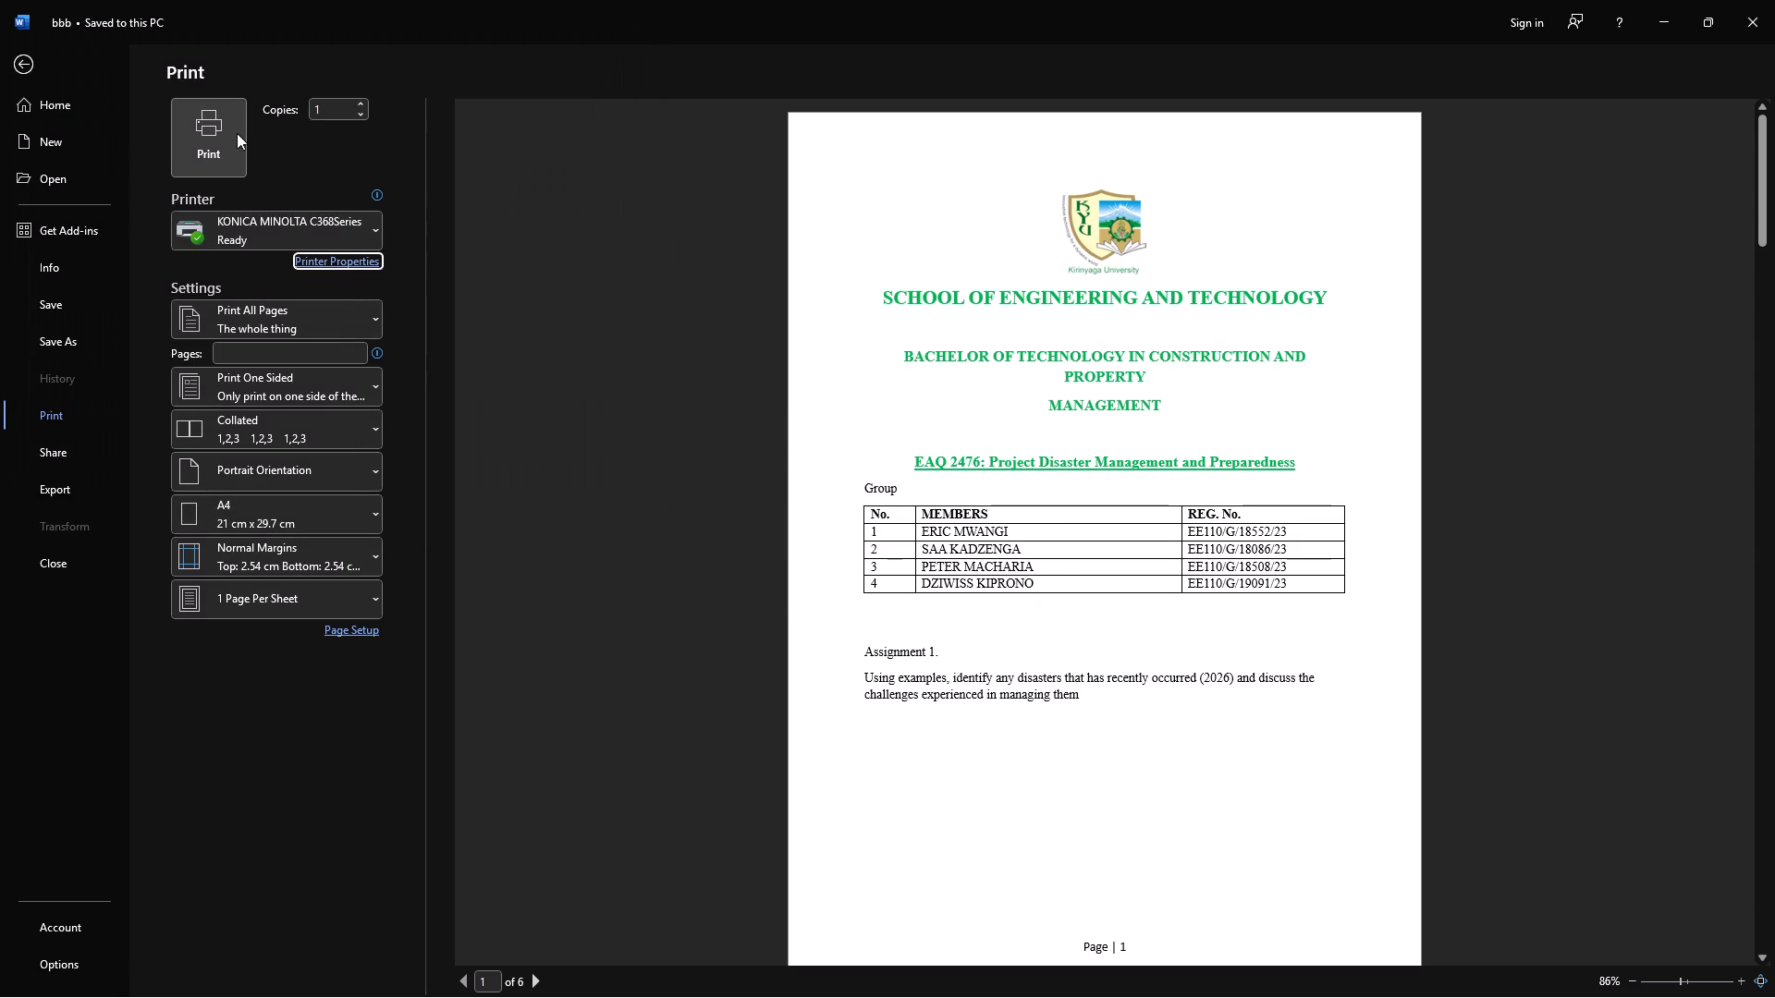
{"action": "left_click", "coordinate": [221, 138]}
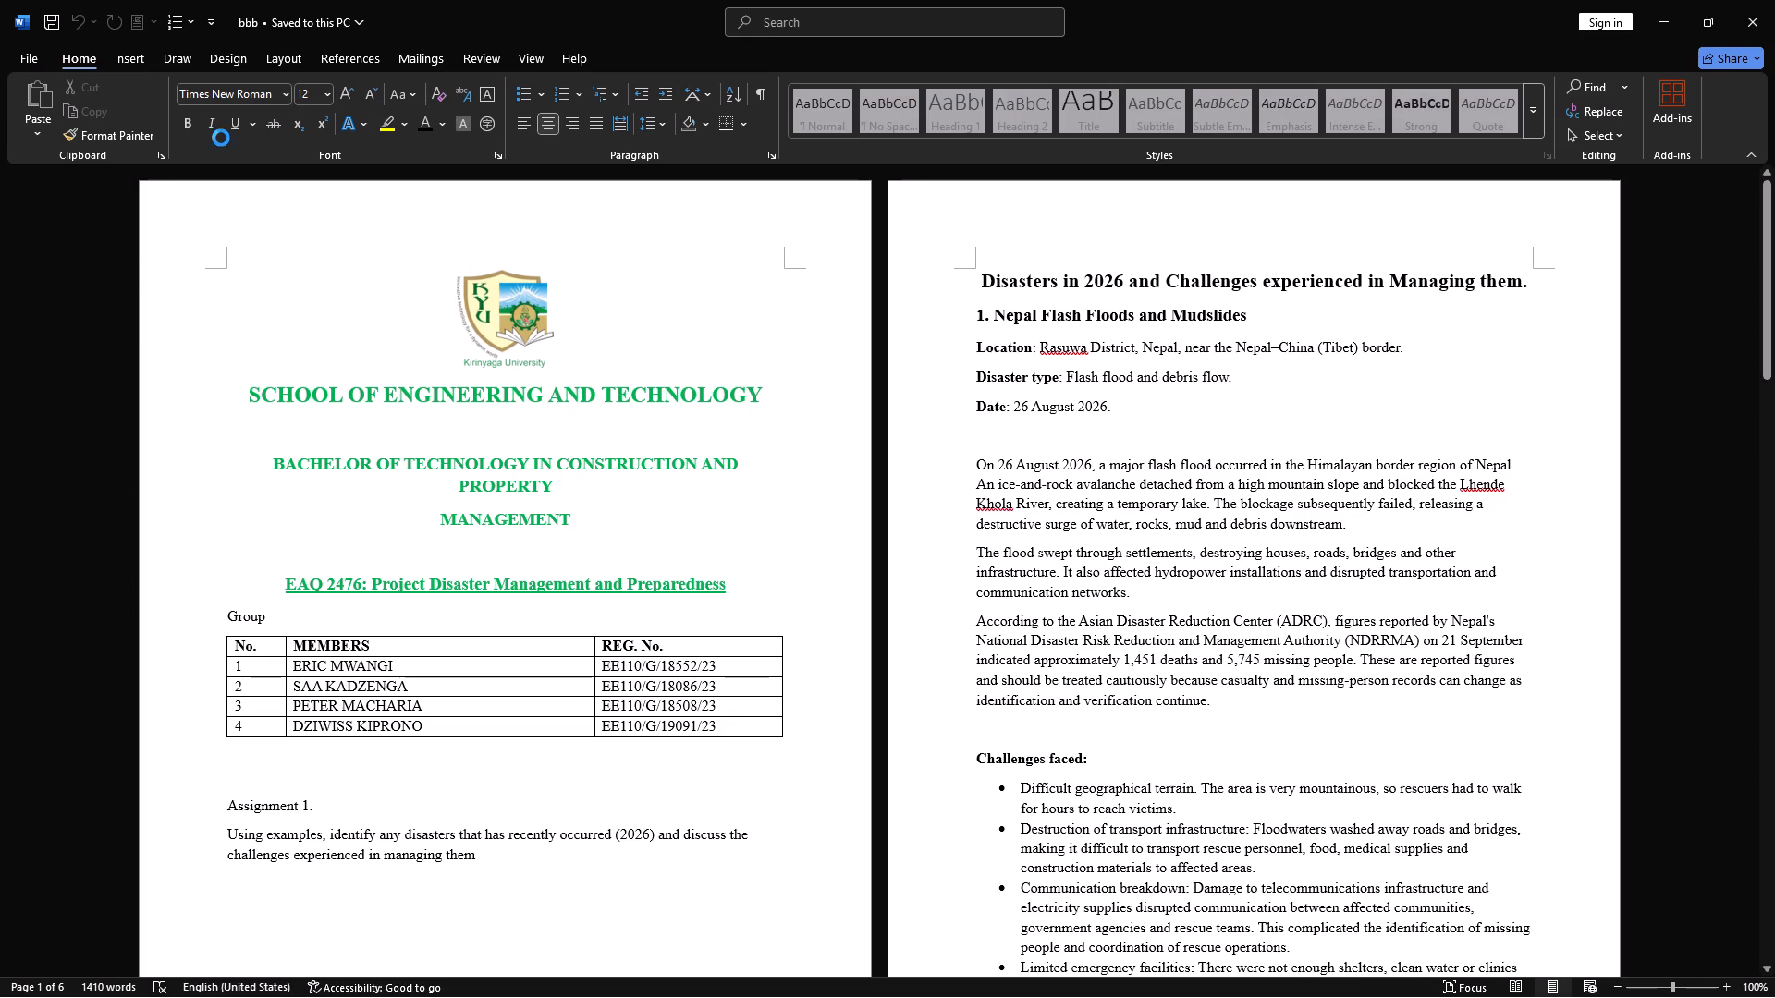
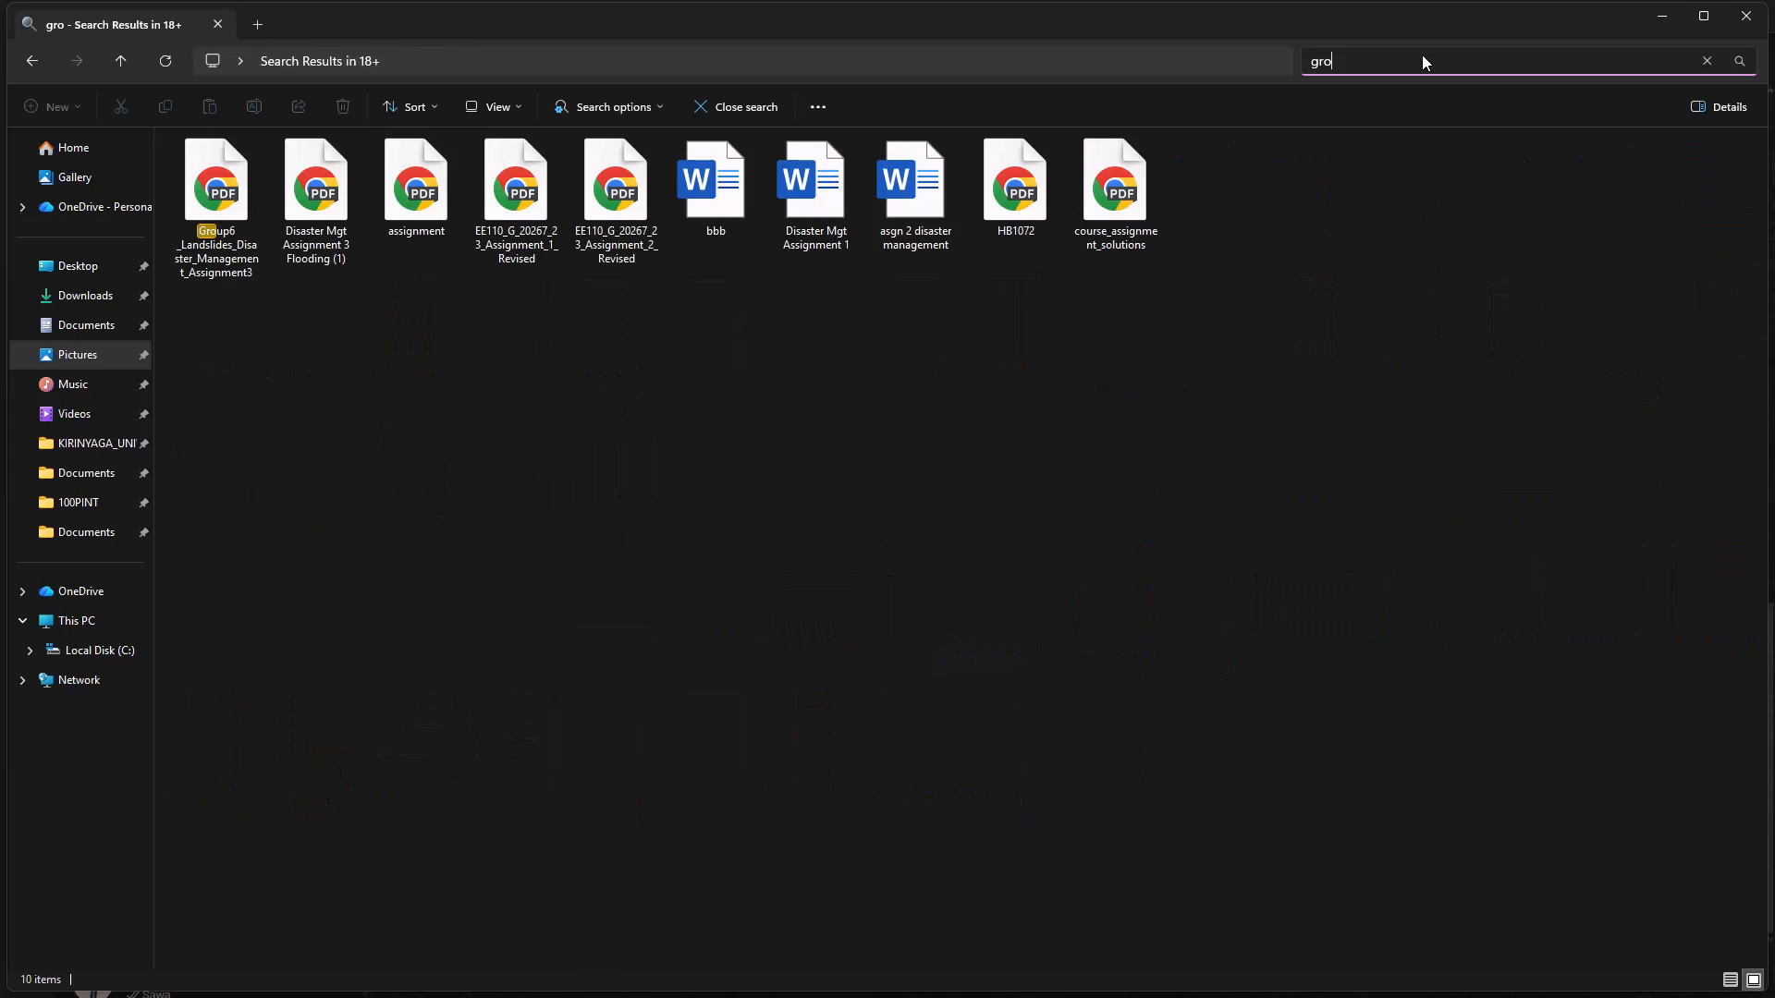
Open the Group6_Landslides_Disaster_Management_Assignment3 PDF in Chrome and print one colour copy of all pages, single-sided on A4, on the KONICA MINOLTA C368.
{"action": "double_click", "coordinate": [214, 196]}
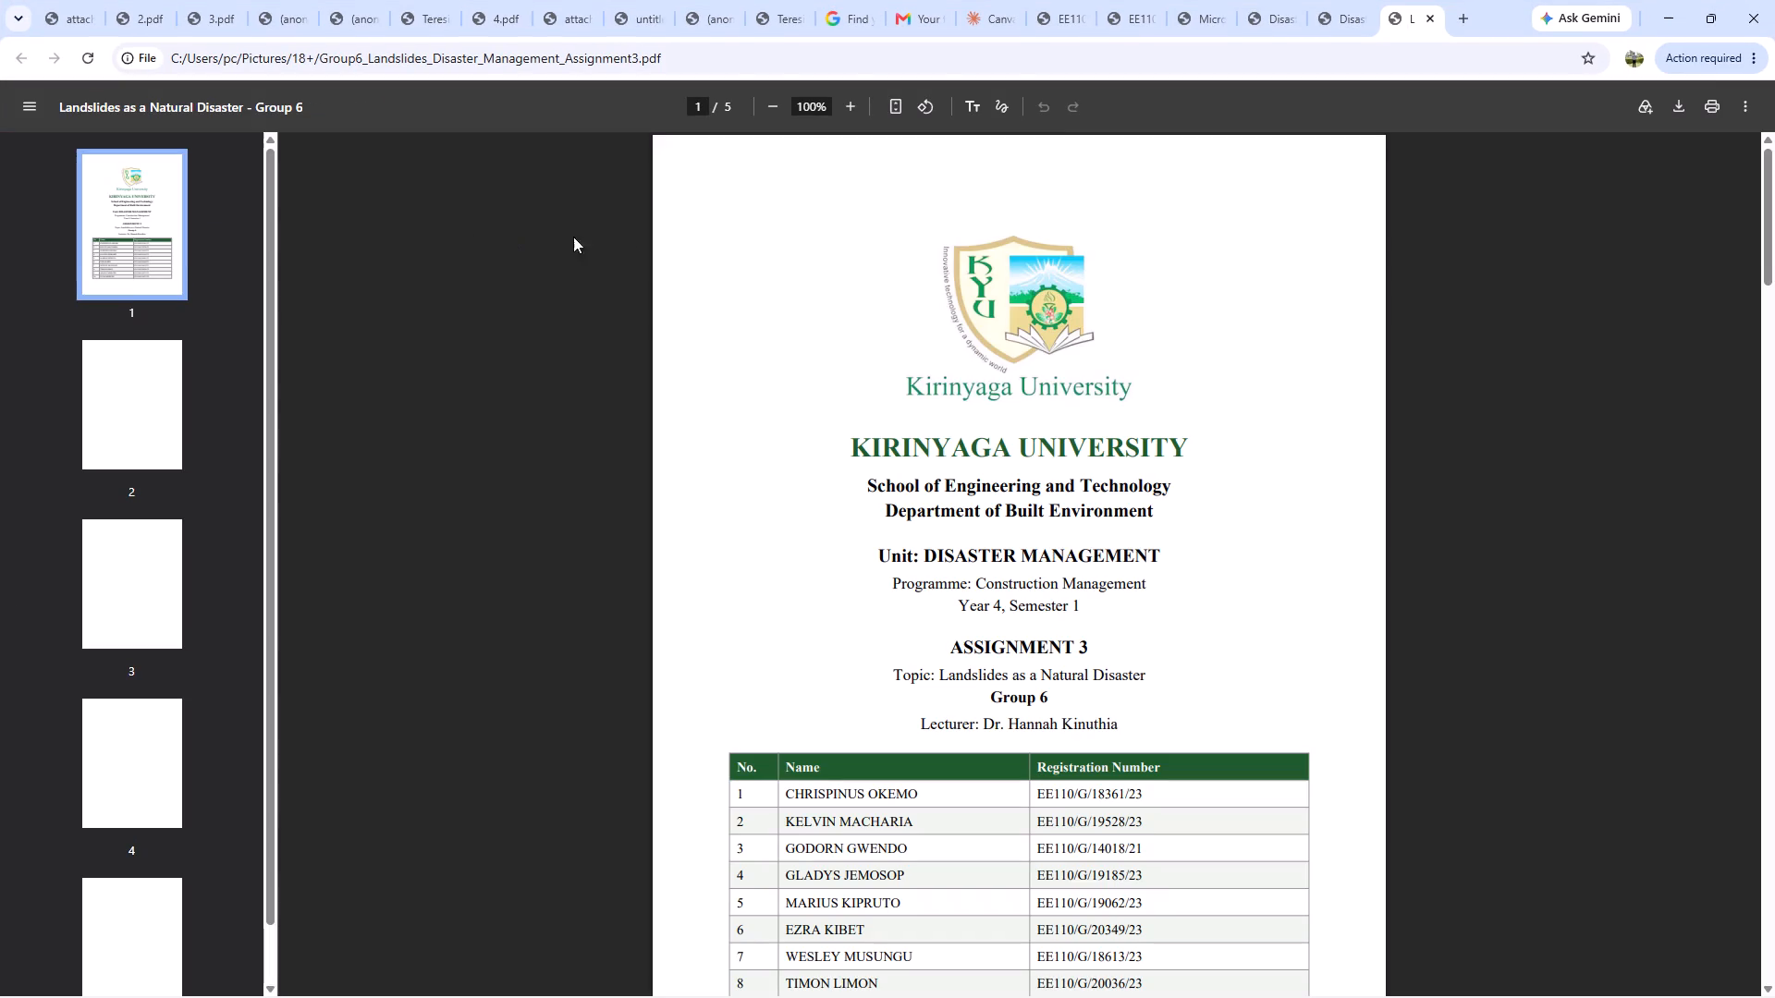
{"action": "scroll", "coordinate": [900, 473], "scroll_direction": "down", "scroll_amount": 8}
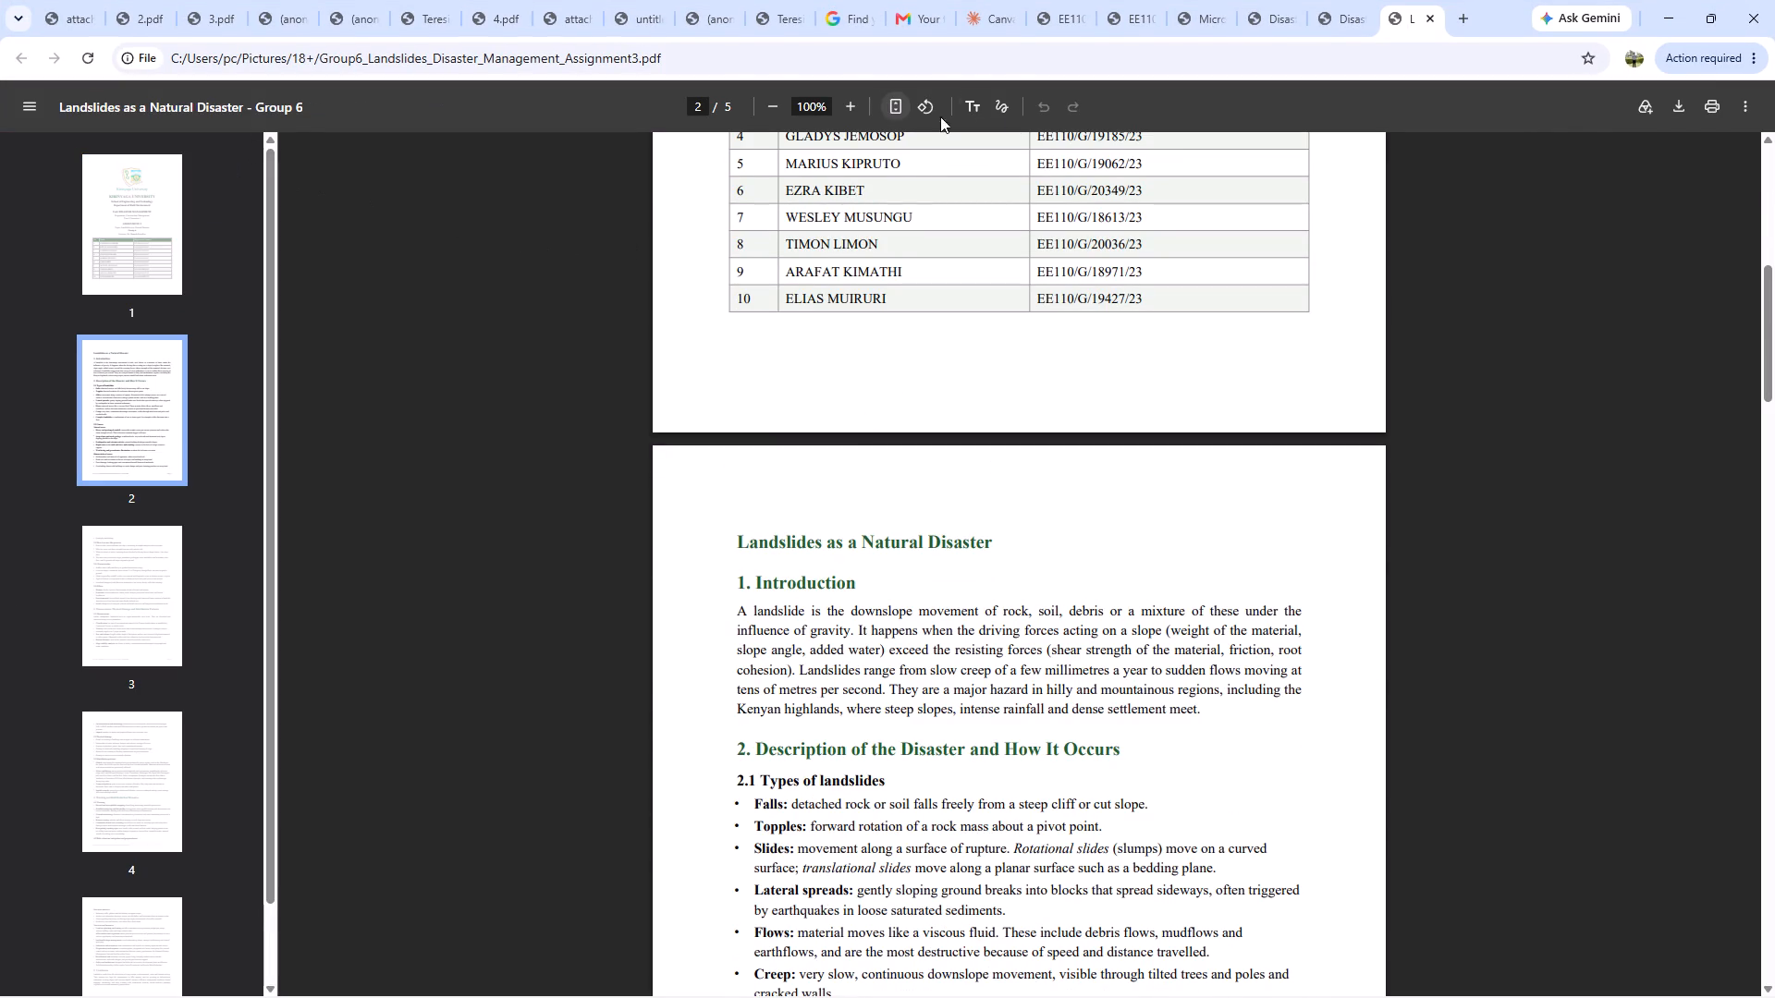
{"action": "left_click", "coordinate": [1704, 105]}
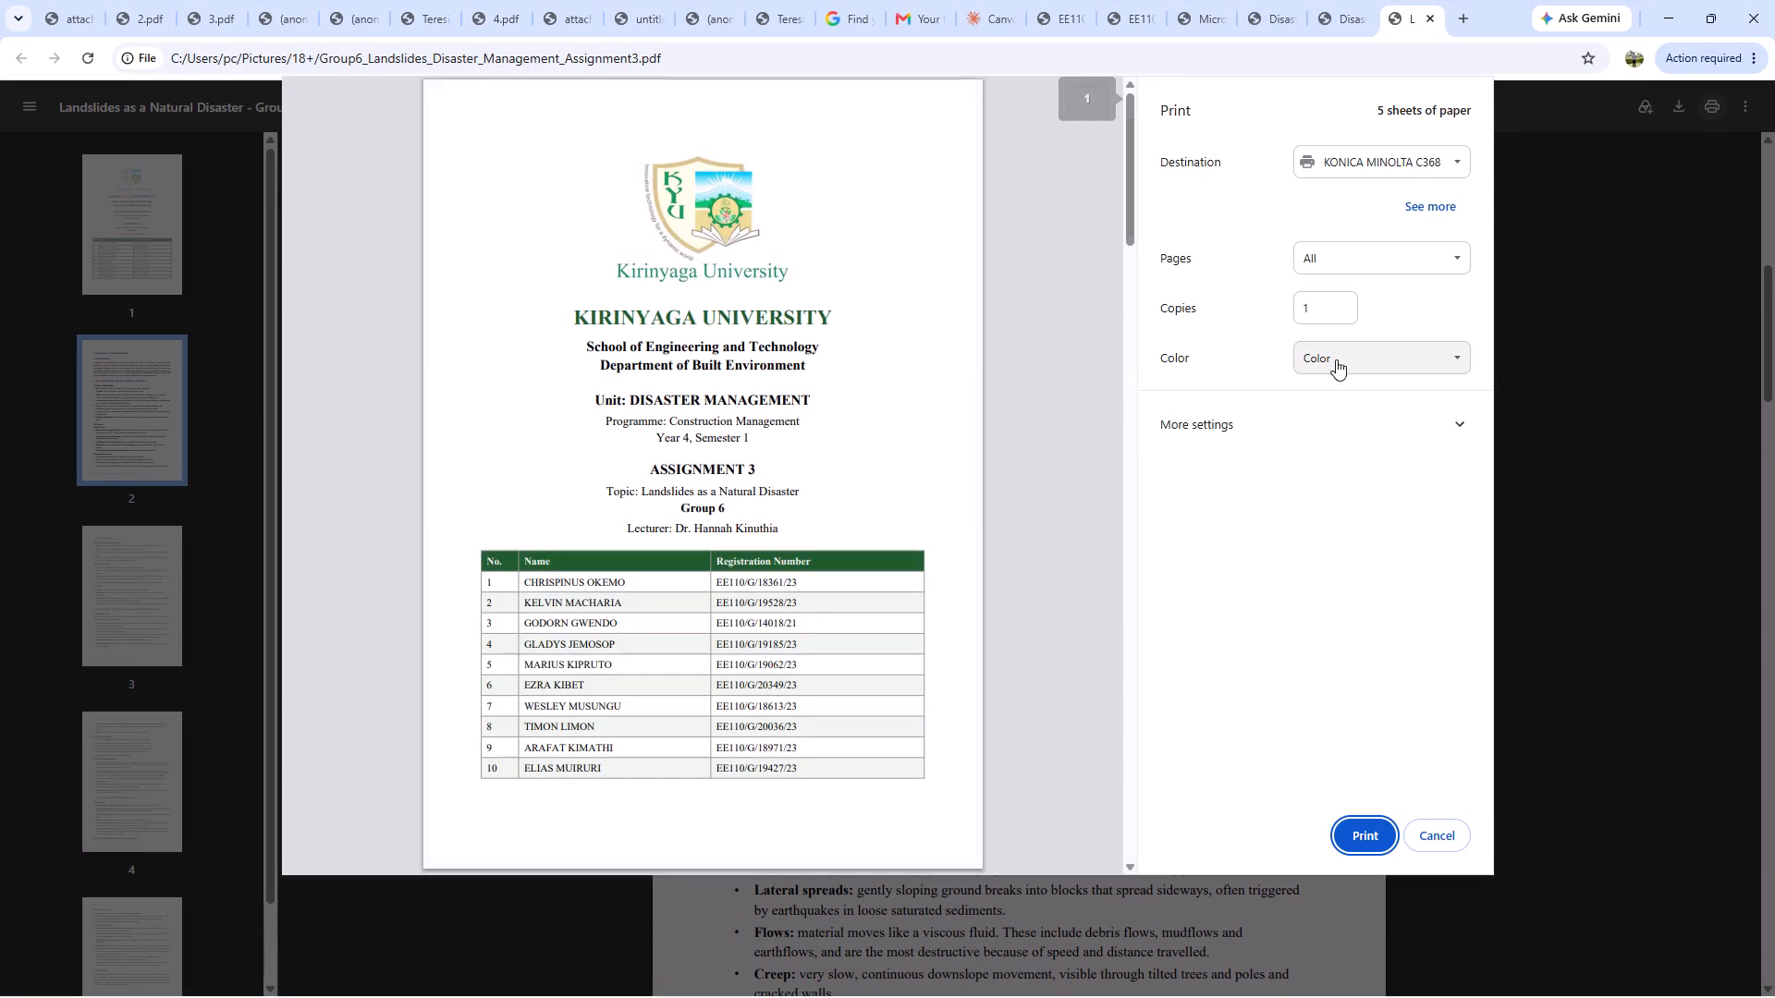
{"action": "left_click", "coordinate": [1468, 422]}
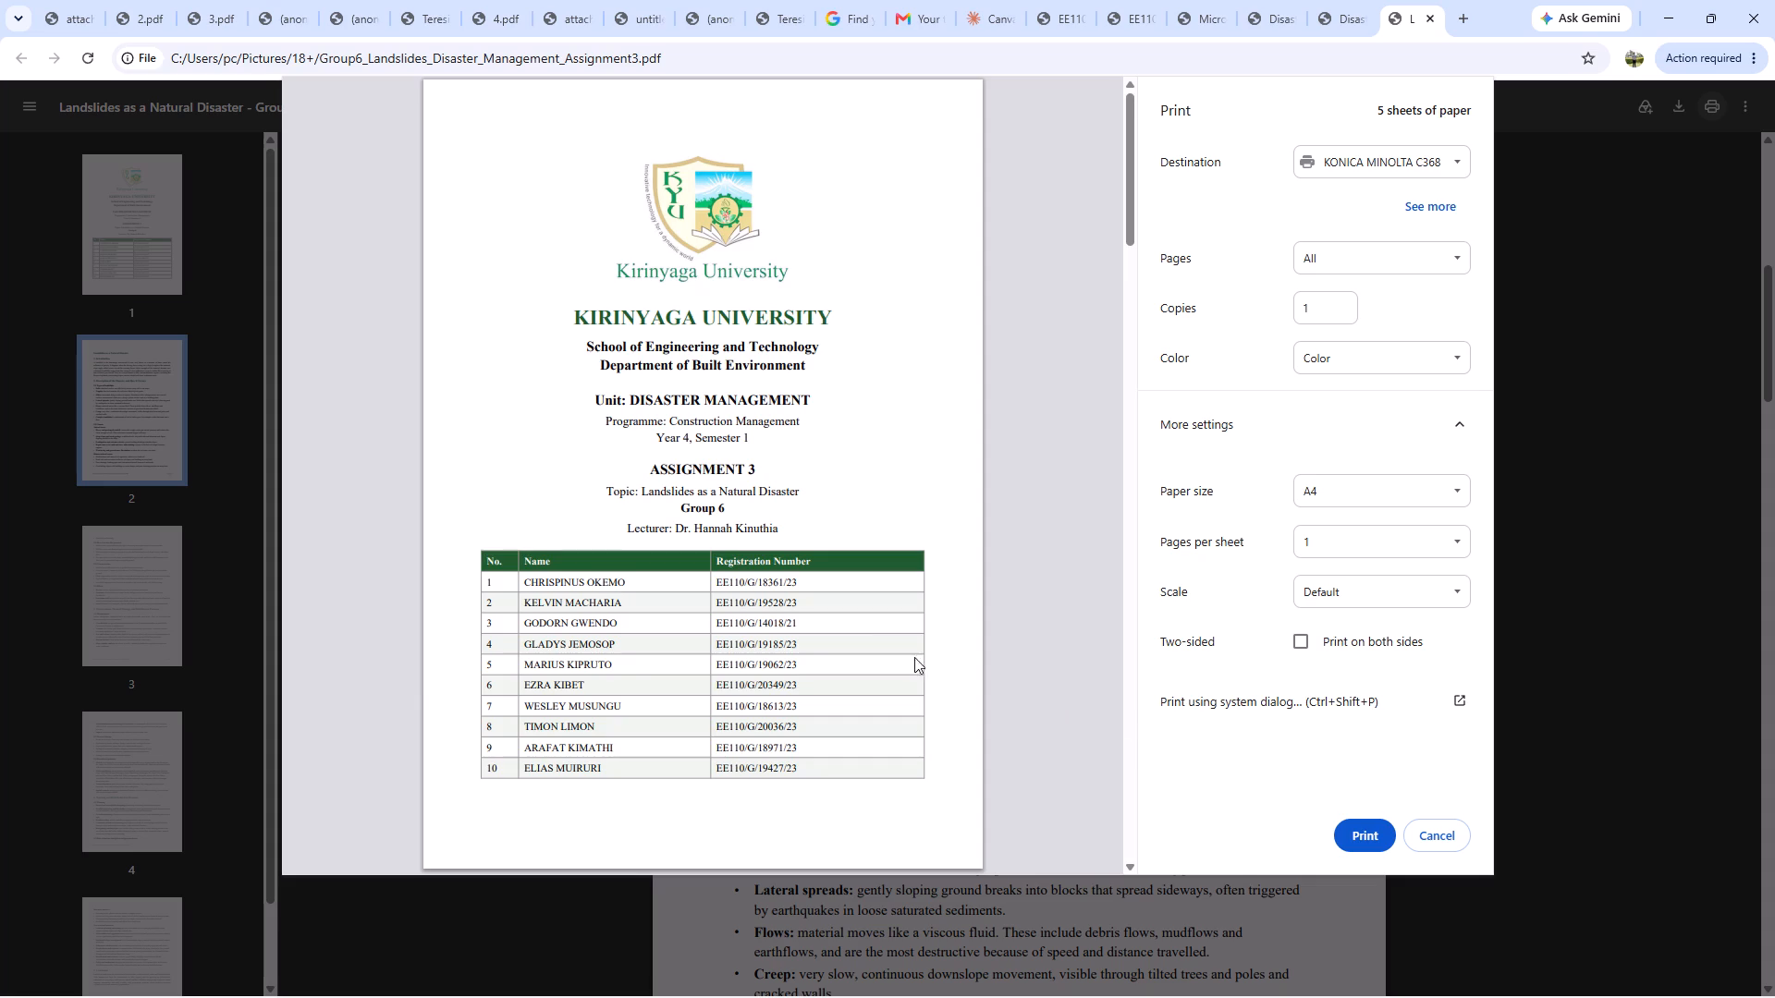
{"action": "scroll", "coordinate": [863, 617], "scroll_direction": "down", "scroll_amount": 2}
{"action": "scroll", "coordinate": [863, 609], "scroll_direction": "down", "scroll_amount": 20}
{"action": "scroll", "coordinate": [863, 609], "scroll_direction": "down", "scroll_amount": 4}
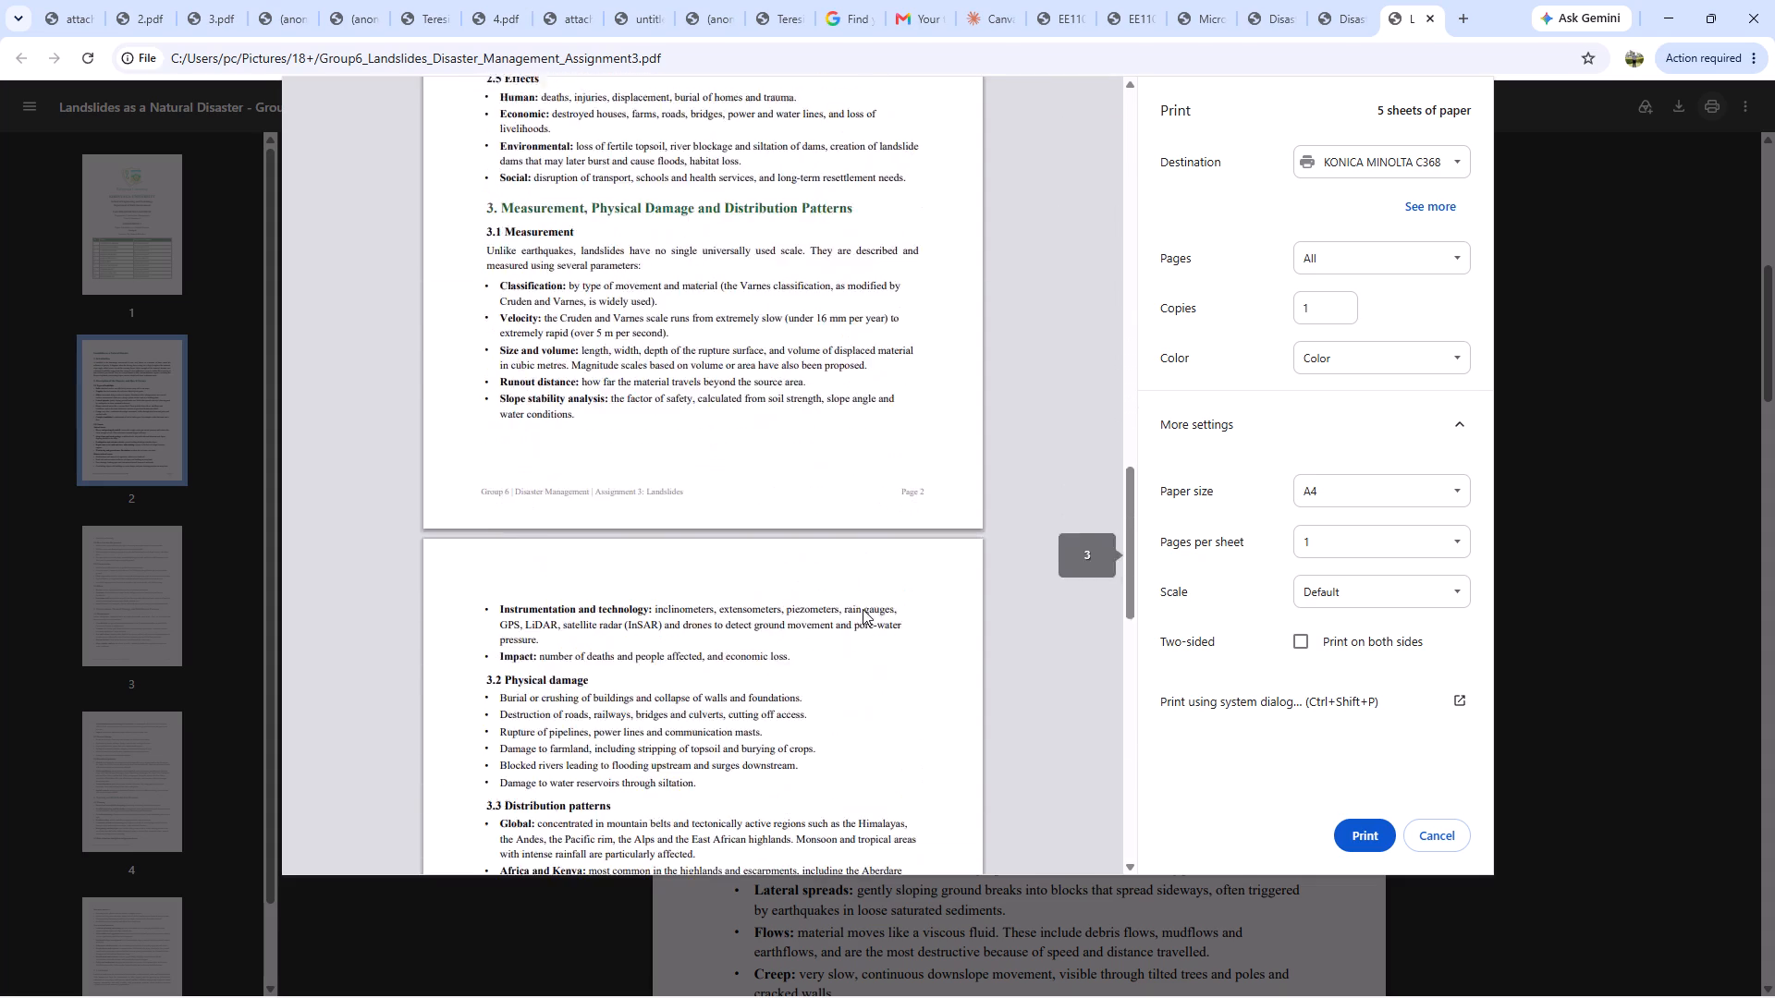
{"action": "scroll", "coordinate": [863, 609], "scroll_direction": "down", "scroll_amount": 20}
{"action": "scroll", "coordinate": [863, 609], "scroll_direction": "down", "scroll_amount": 2}
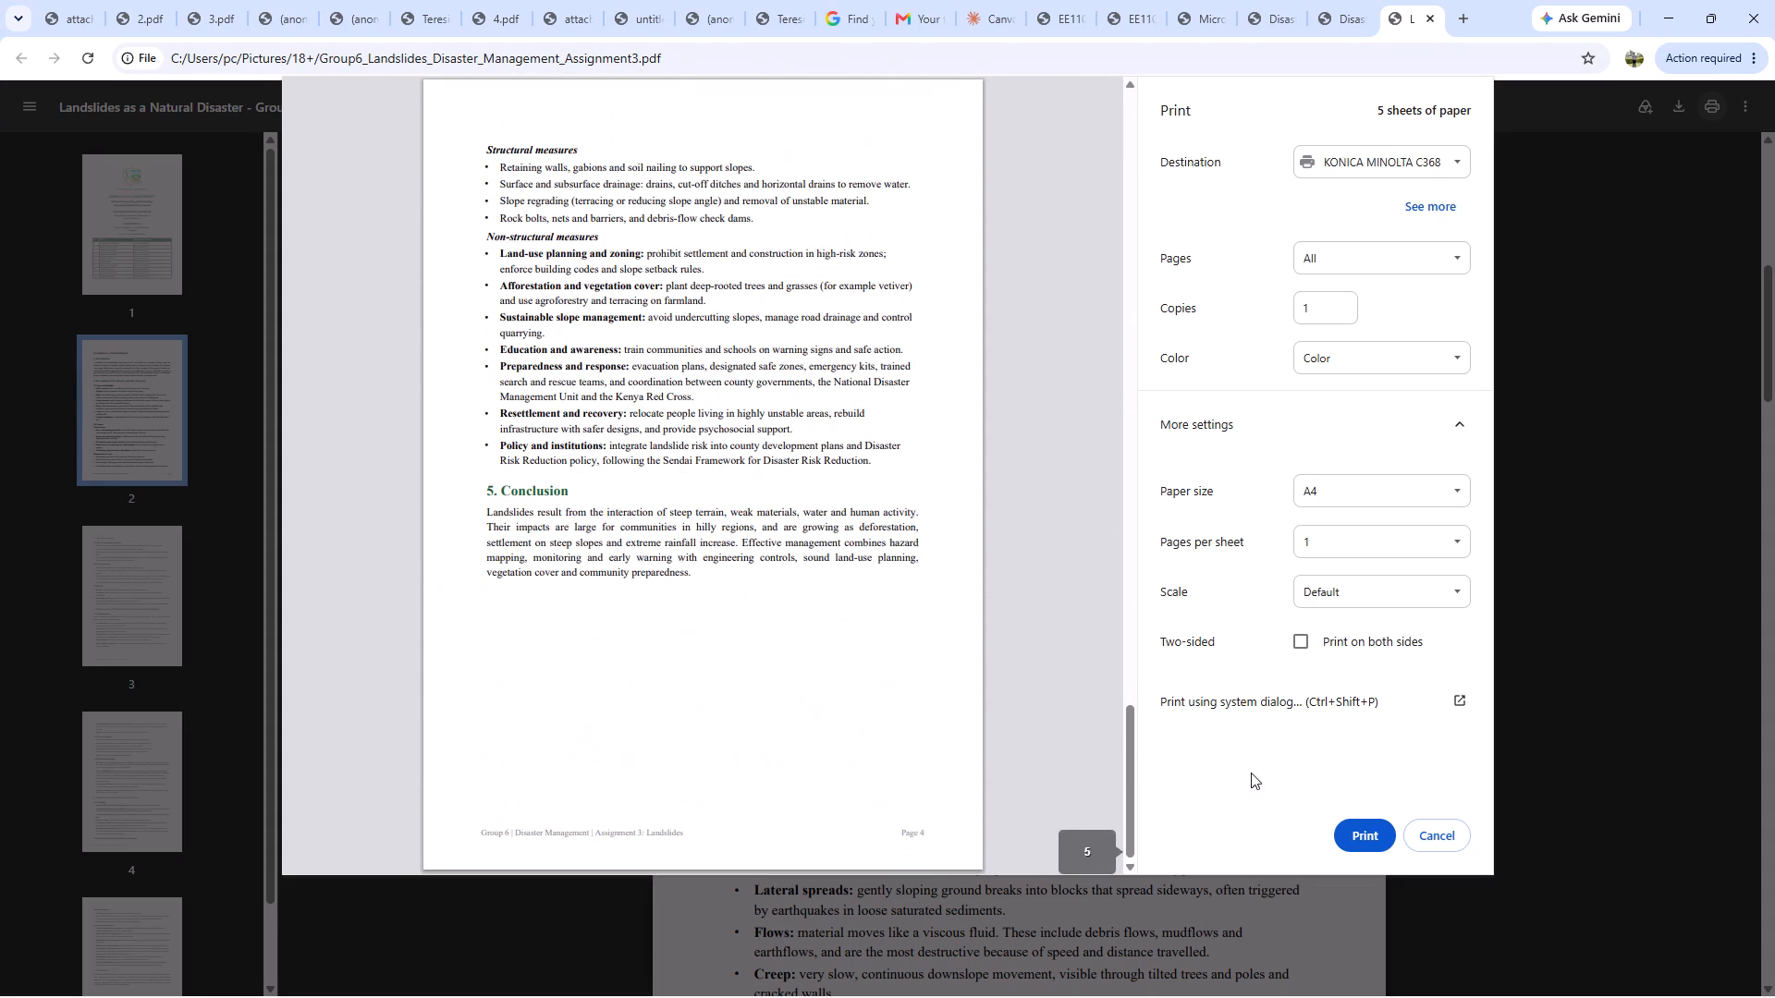
{"action": "left_click", "coordinate": [1365, 829]}
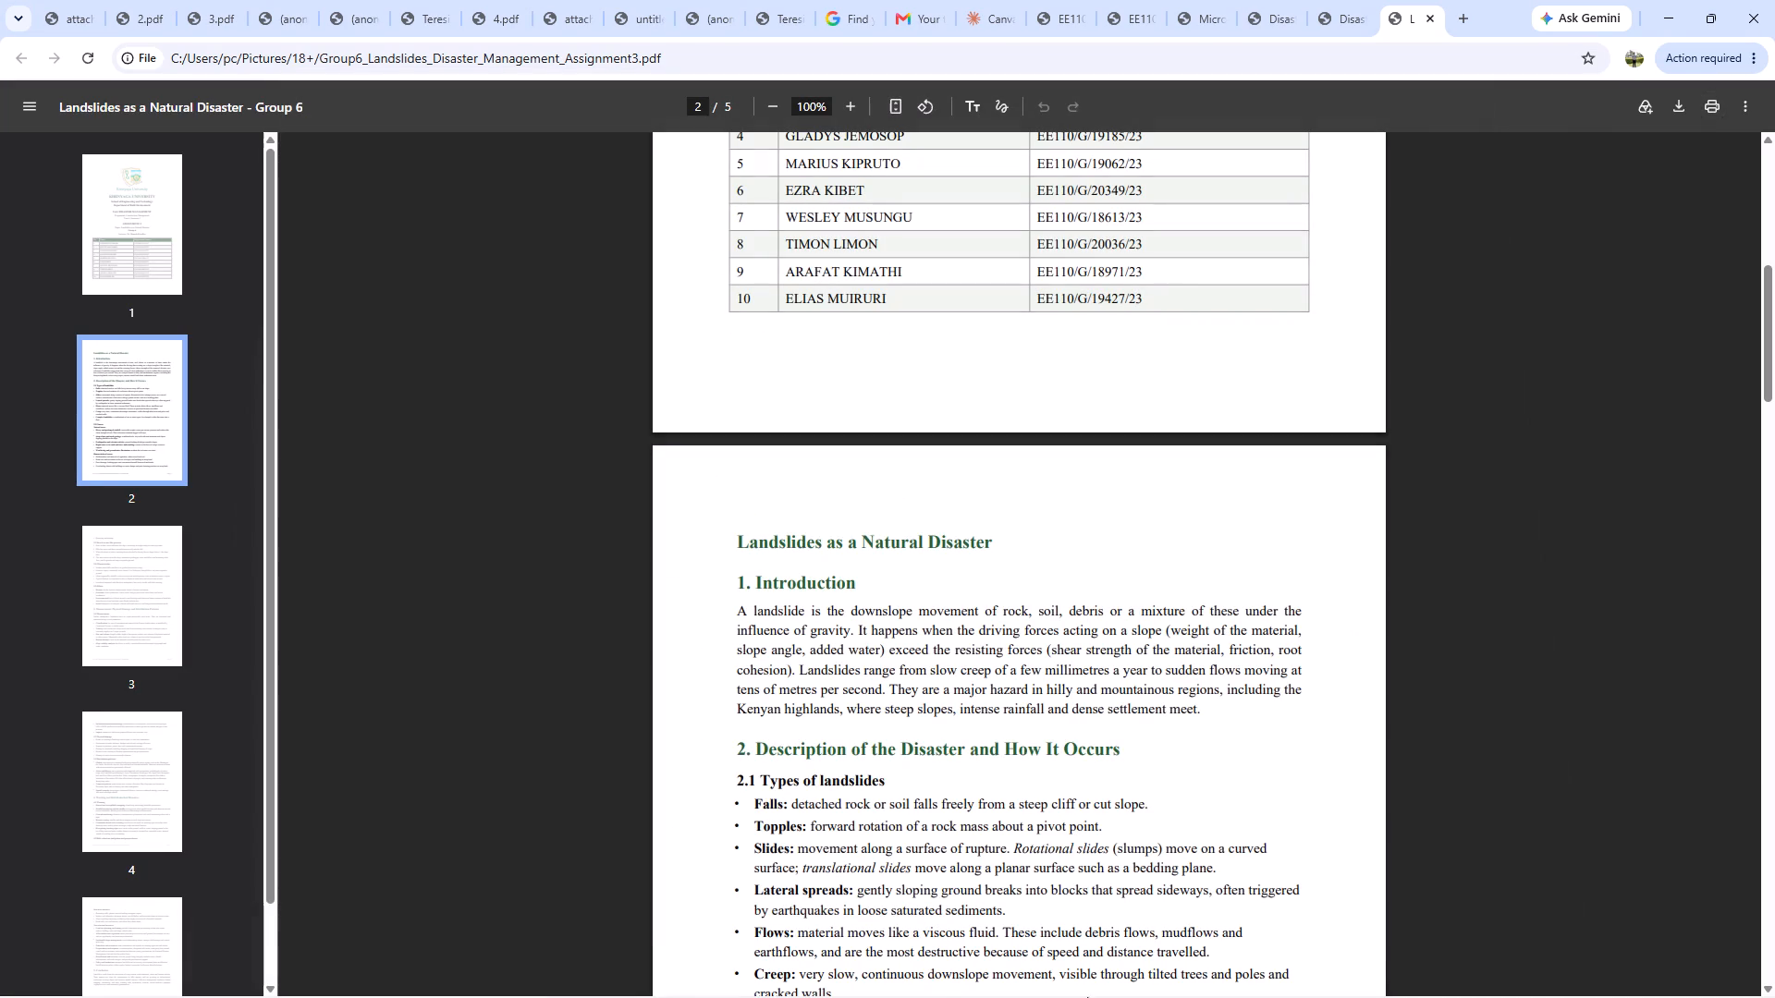
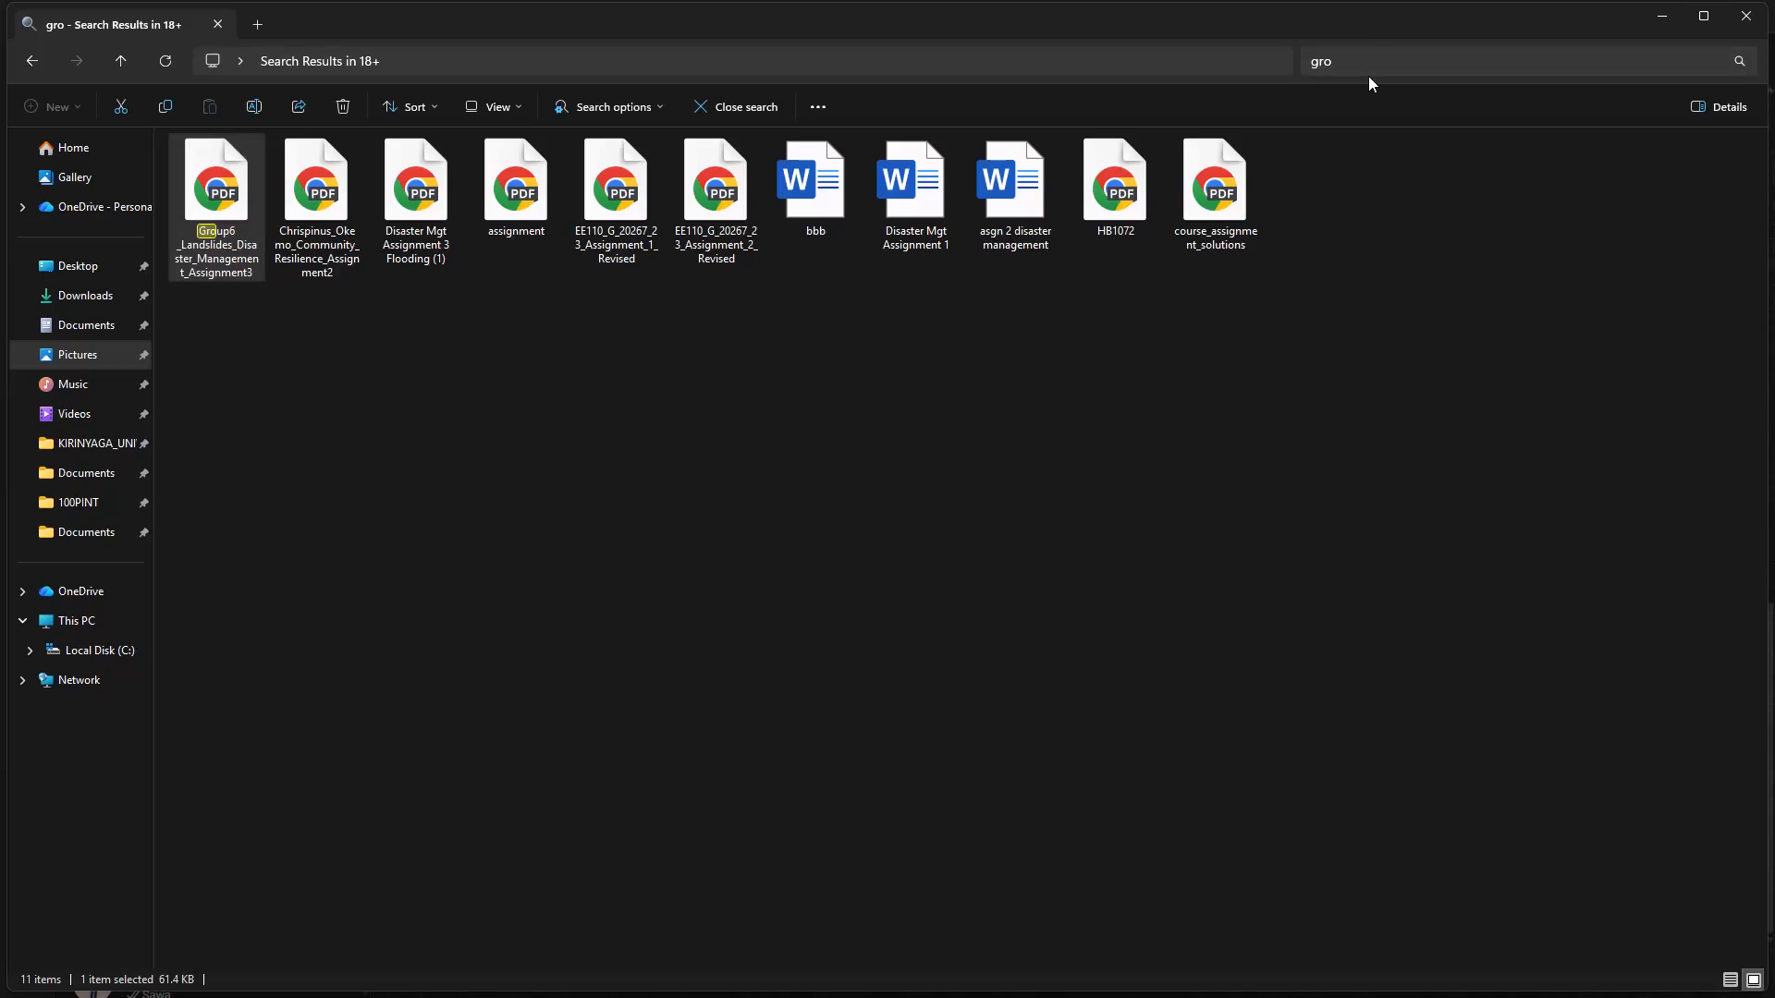
Search the 18+ folder for "c" in place of "gro" and open the Community_Resilience_Assignment2 PDF.
{"action": "left_click", "coordinate": [1369, 71]}
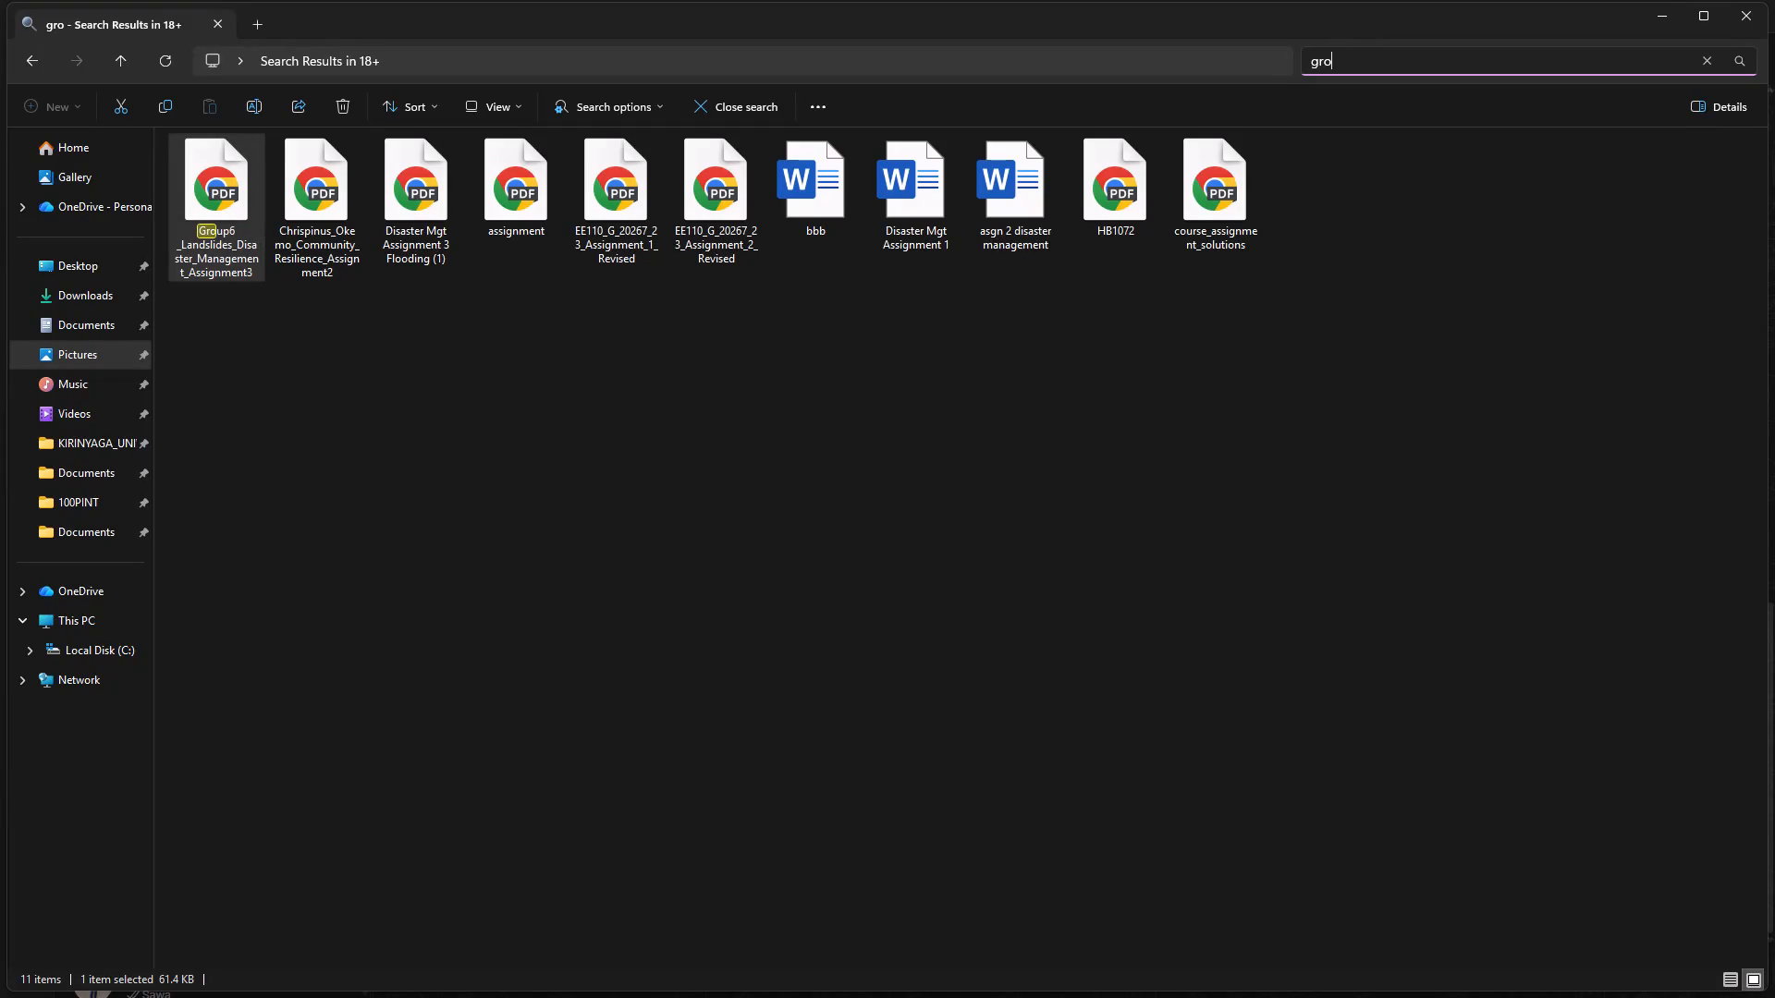
{"action": "key", "text": "BackSpace"}
{"action": "key", "text": "BackSpace"}
{"action": "key", "text": "BackSpace"}
{"action": "key", "text": "BackSpace"}
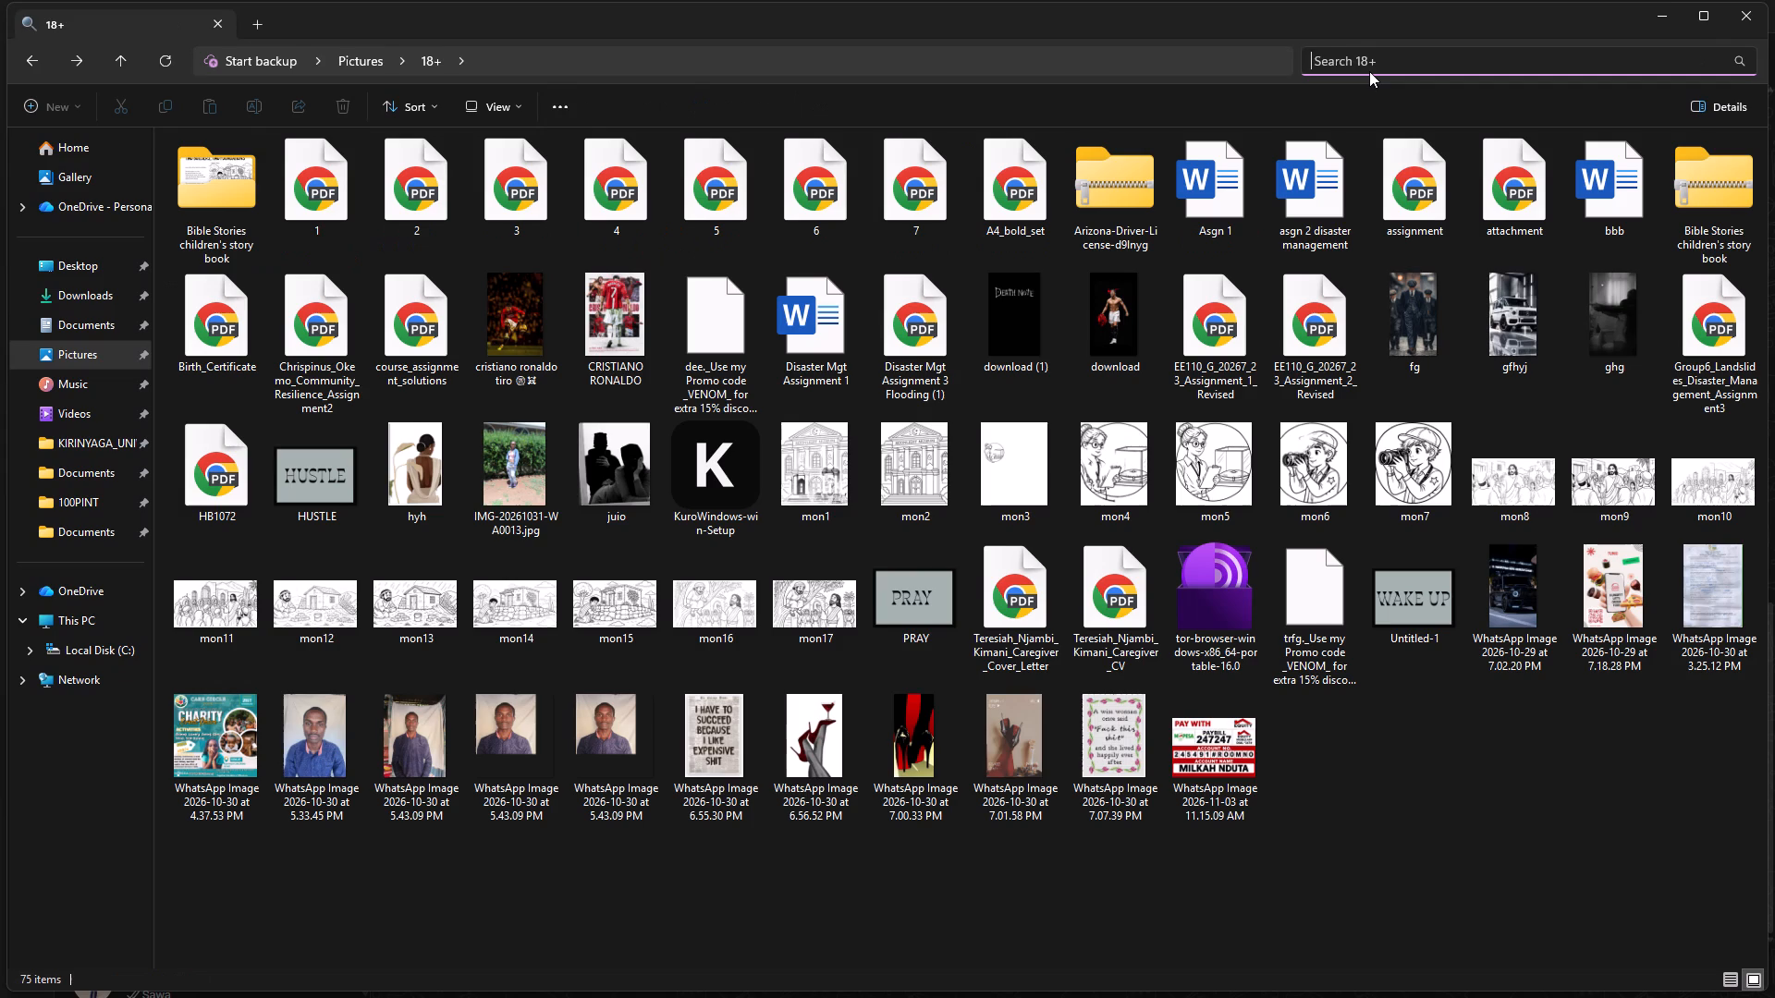
{"action": "key", "text": "c"}
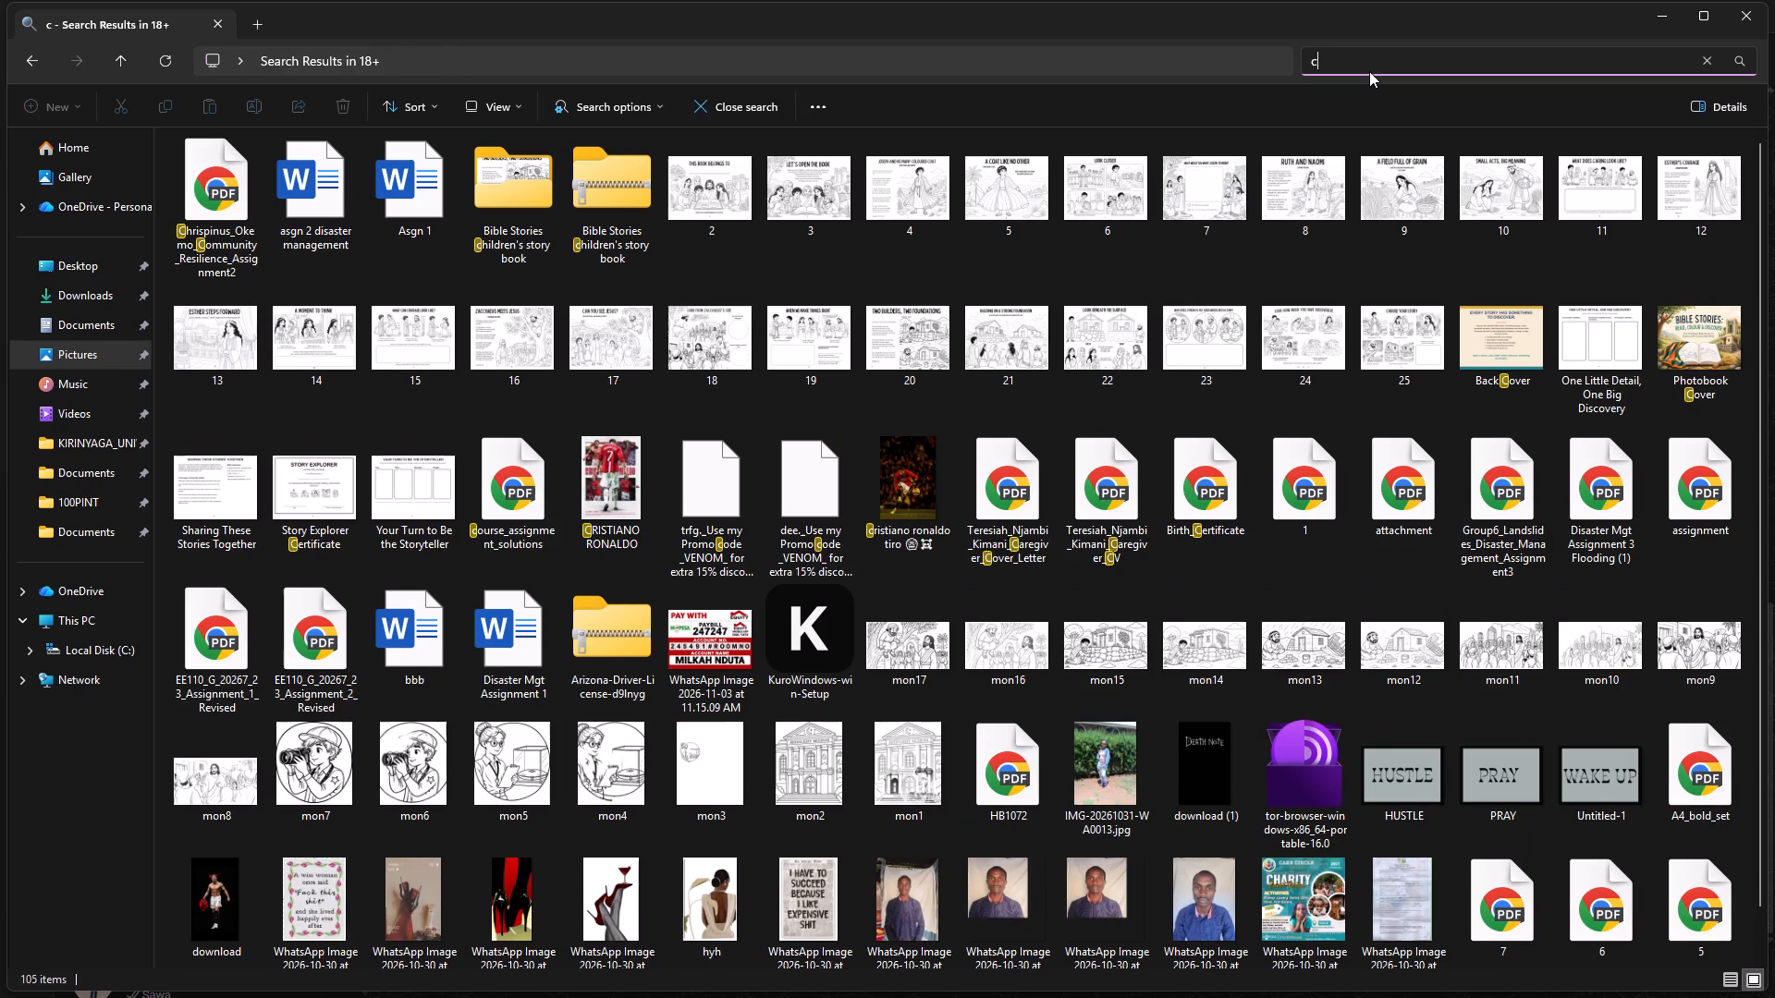
{"action": "double_click", "coordinate": [220, 246]}
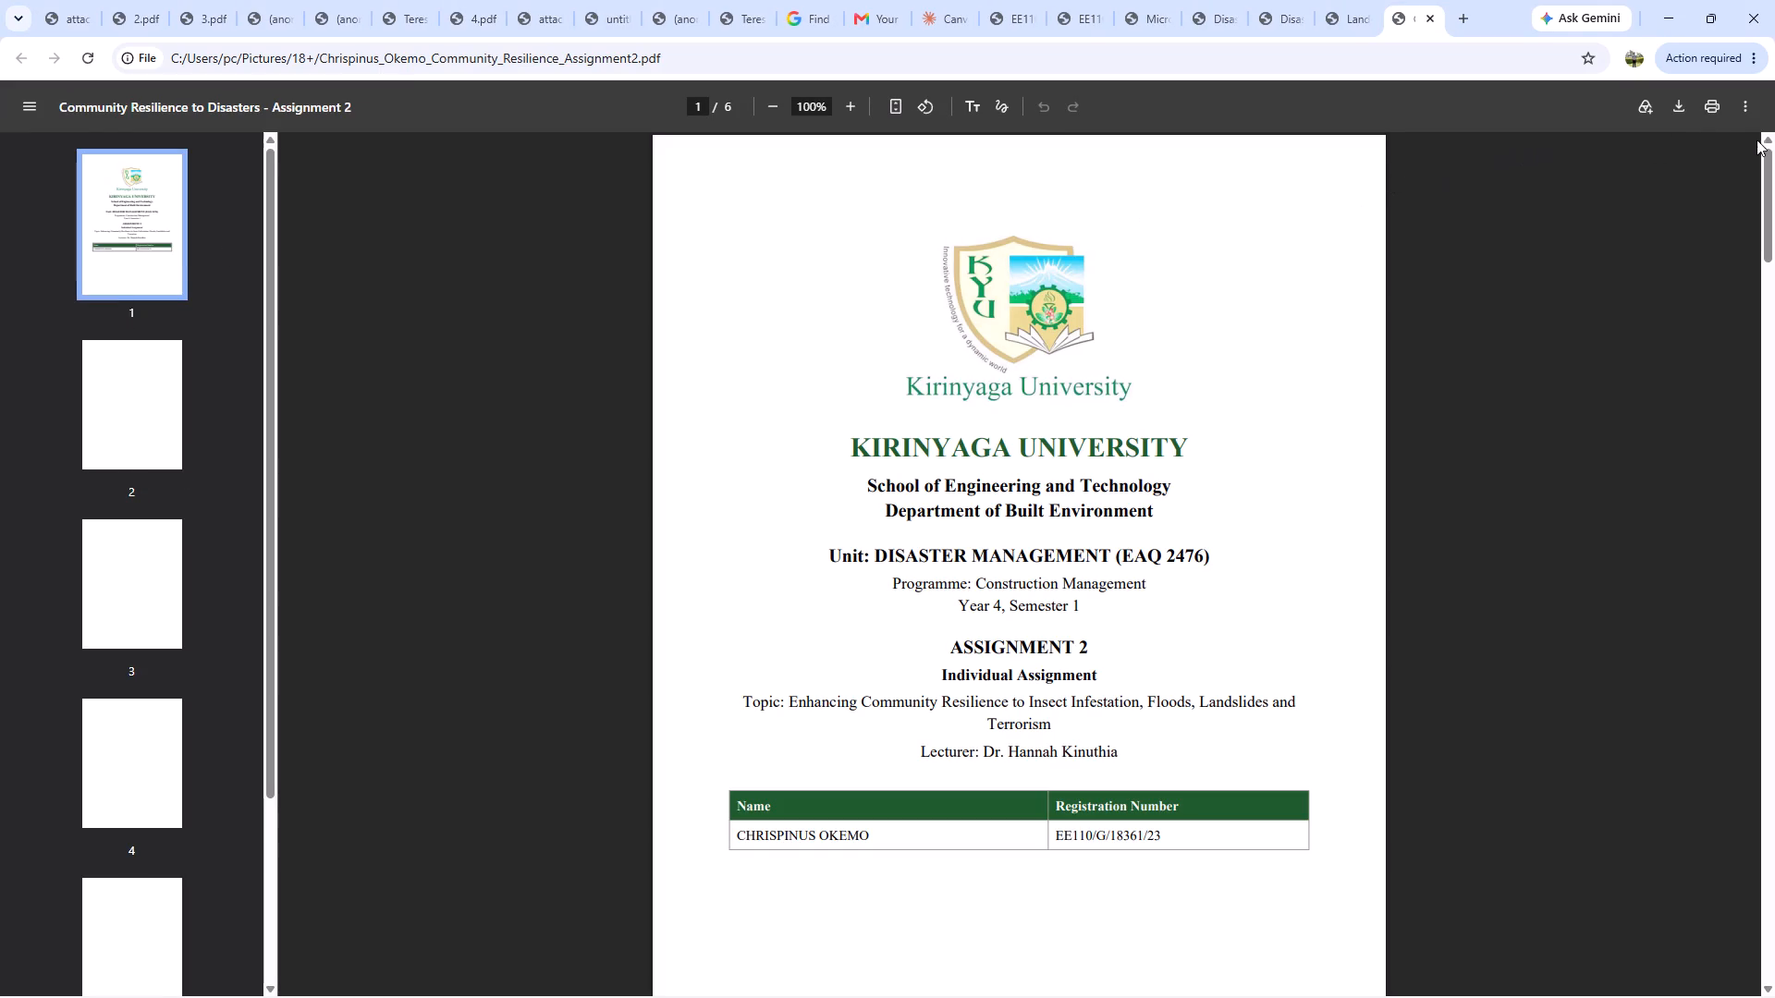
Print one colour copy of all pages of the Community Resilience to Disasters assignment on the KONICA MINOLTA C368.
{"action": "left_click", "coordinate": [1712, 108]}
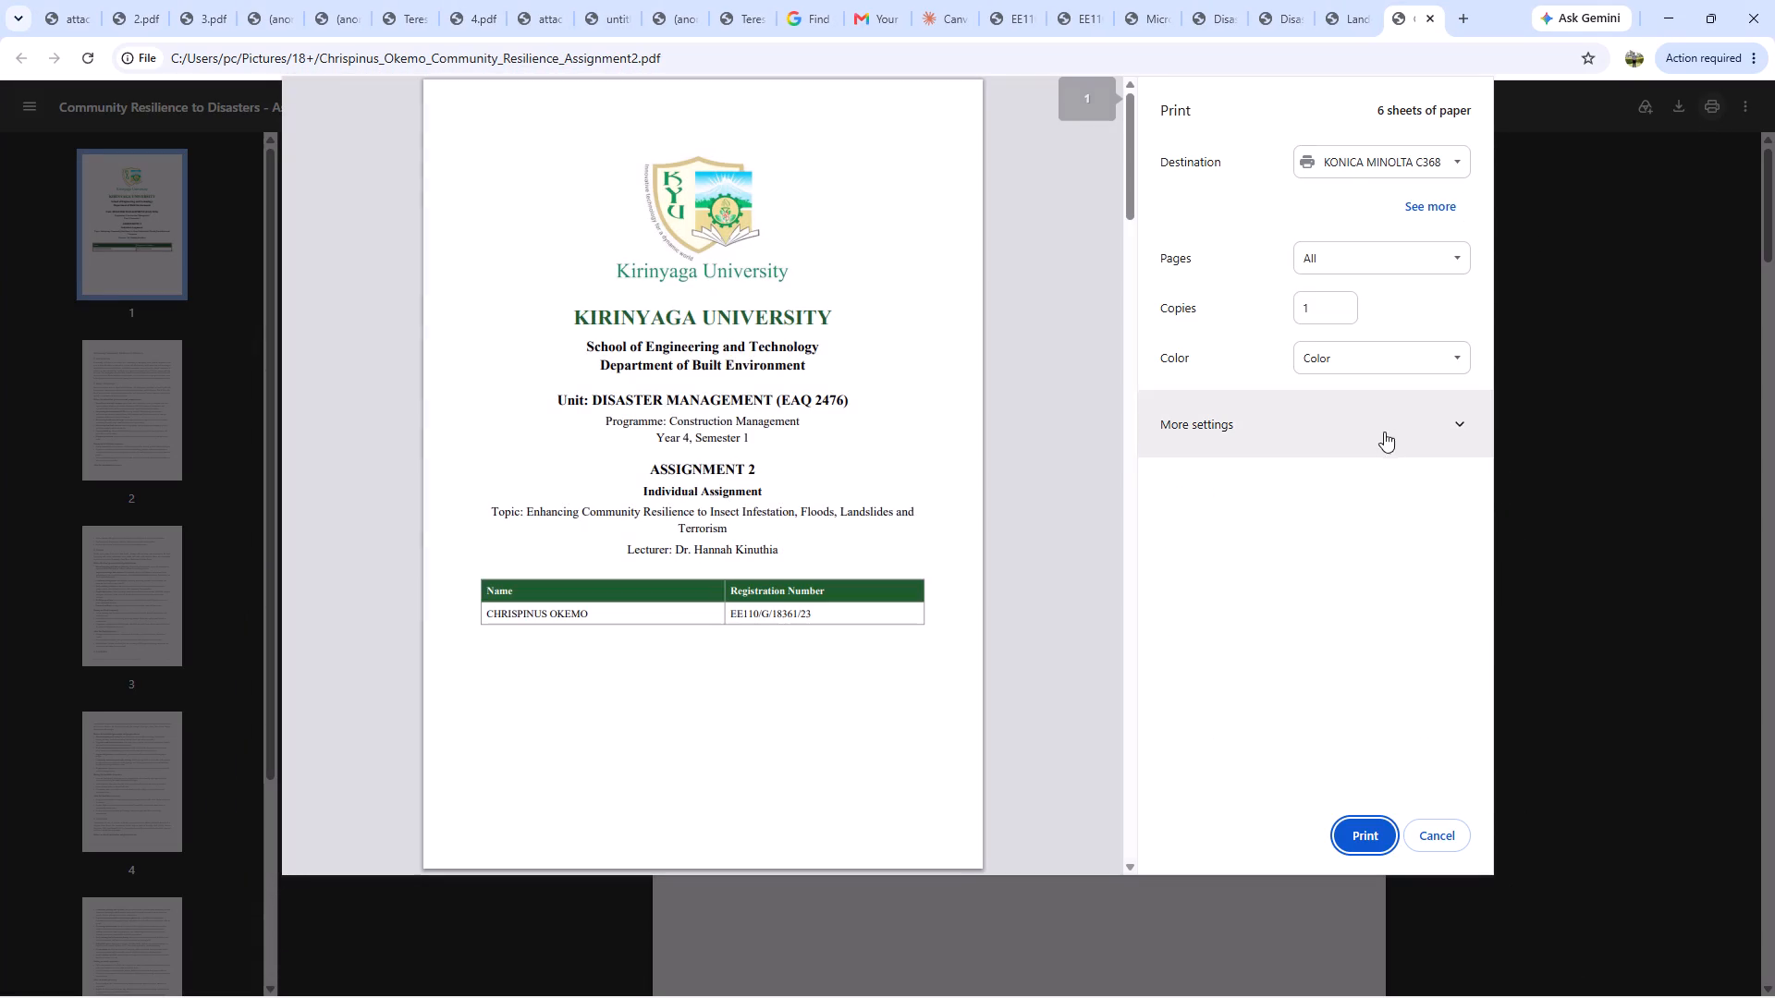
{"action": "left_click", "coordinate": [1359, 825]}
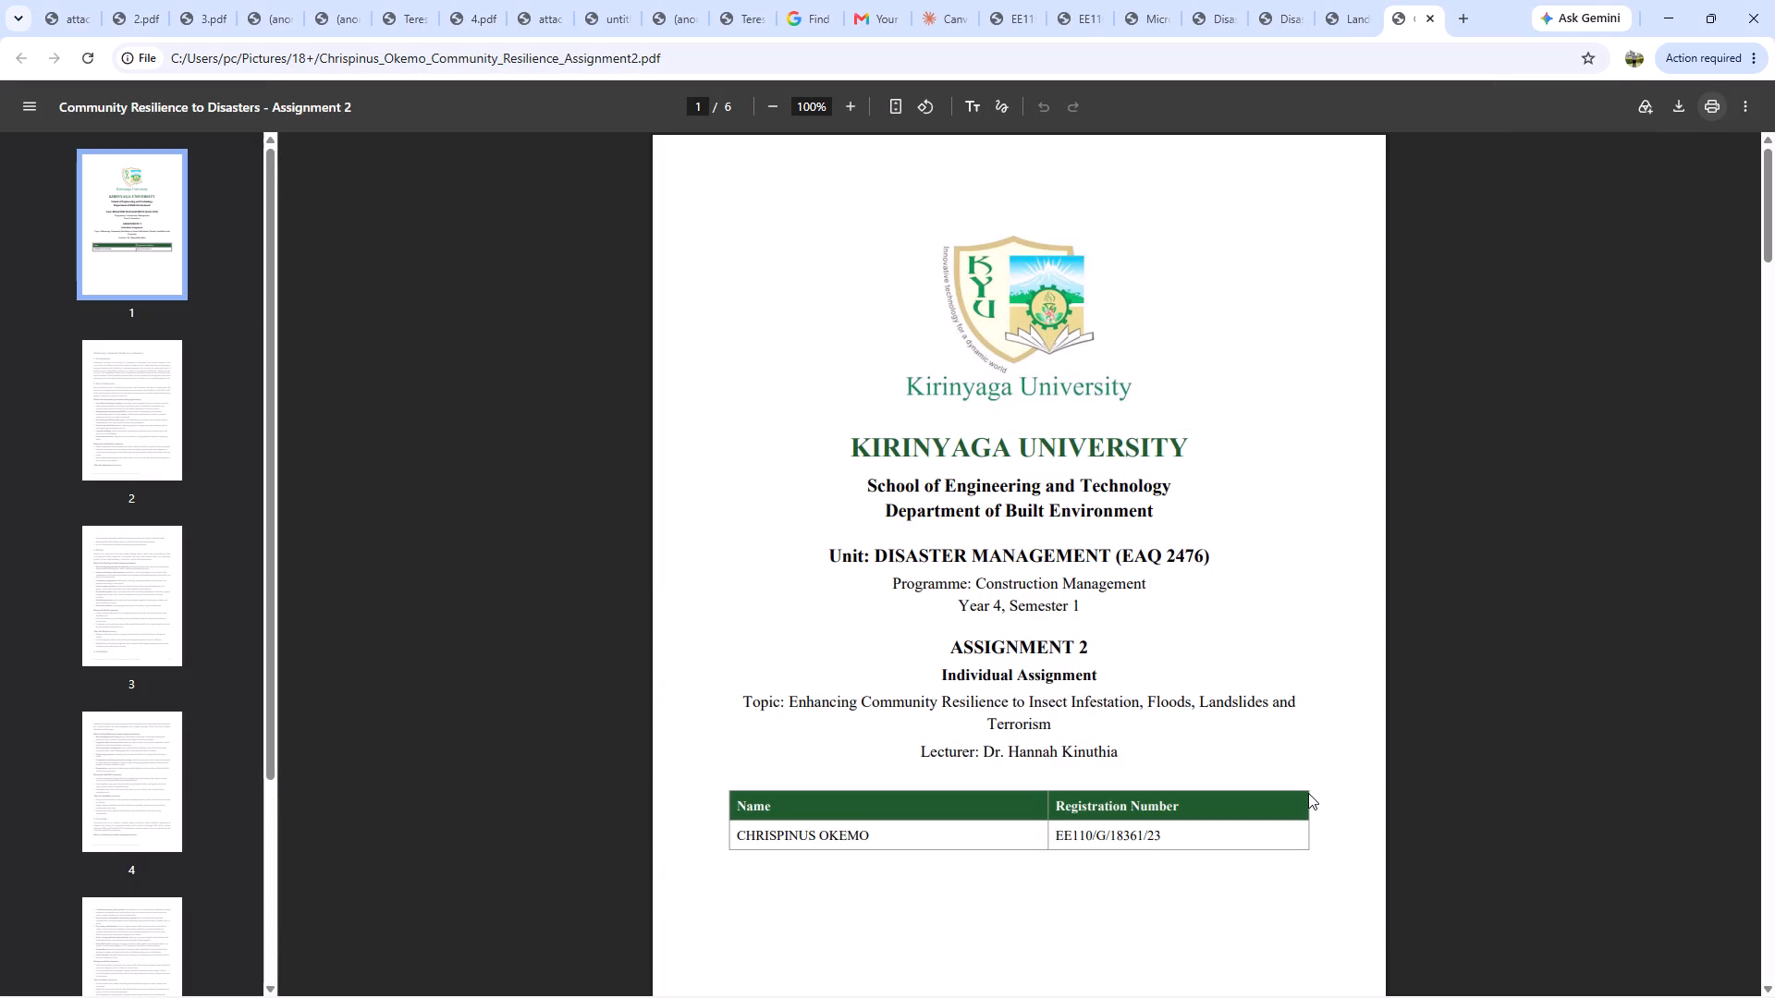
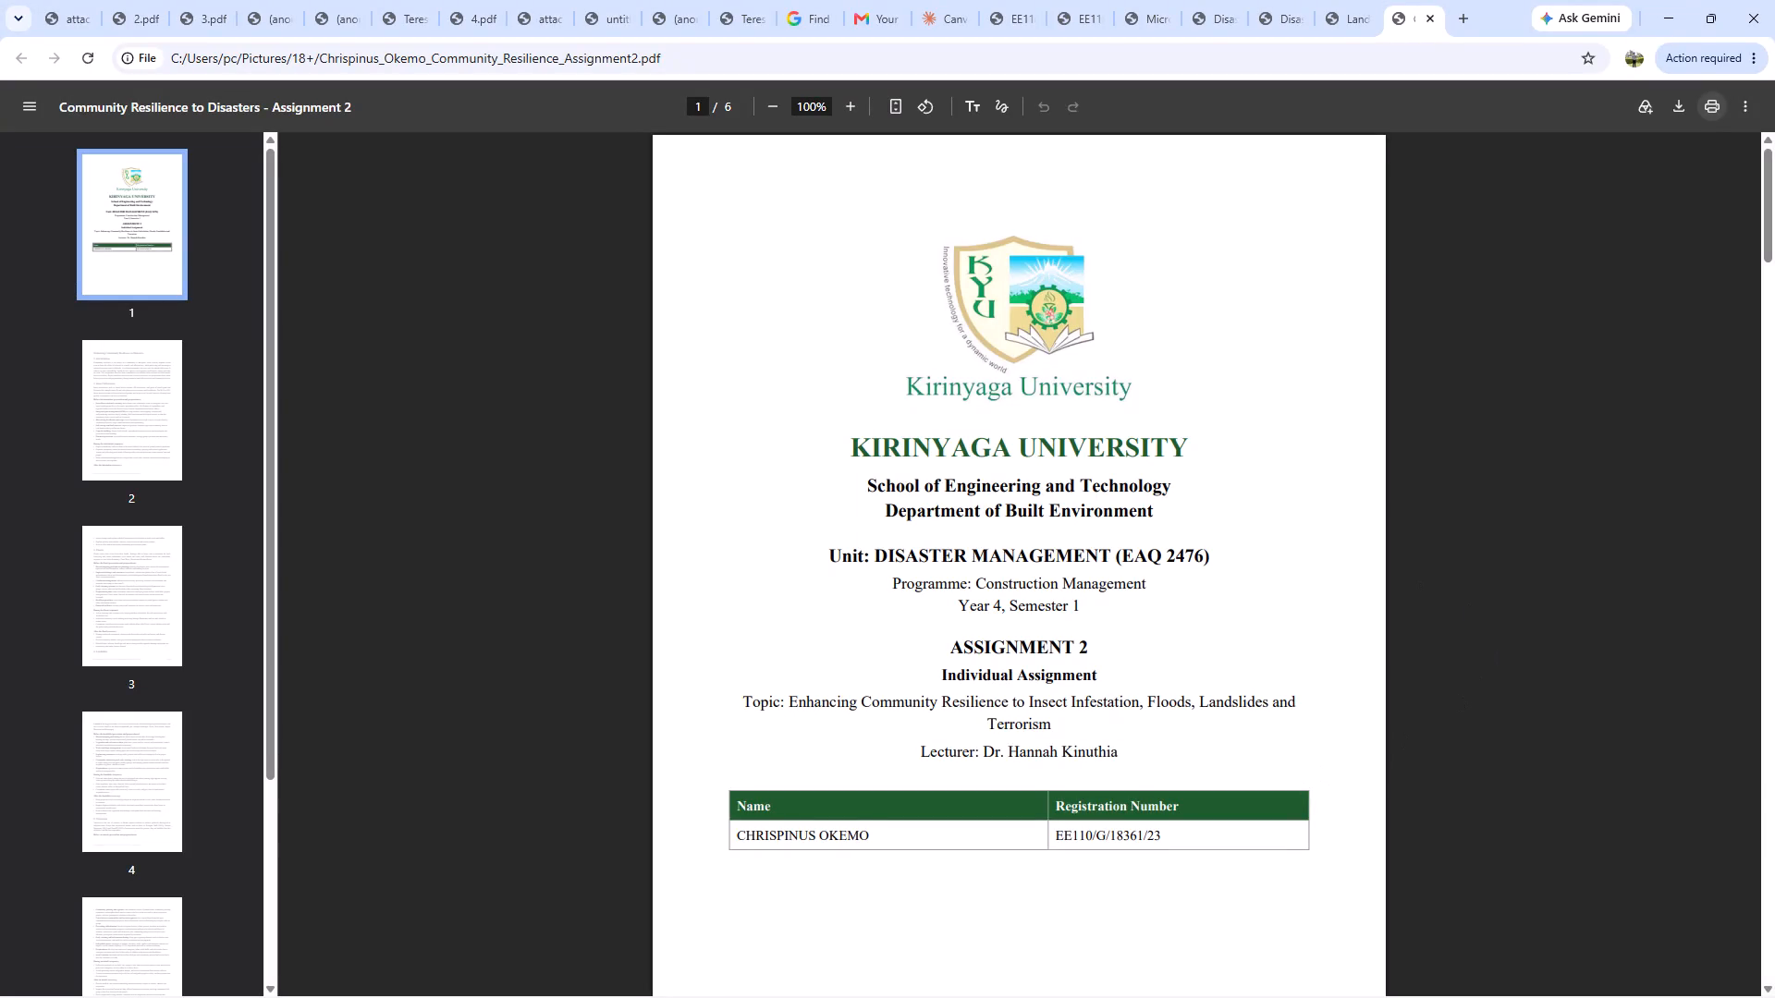
Set up a reprint of the Community Resilience to Disasters assignment with a custom page range of page 3 only.
{"action": "left_click", "coordinate": [1724, 103]}
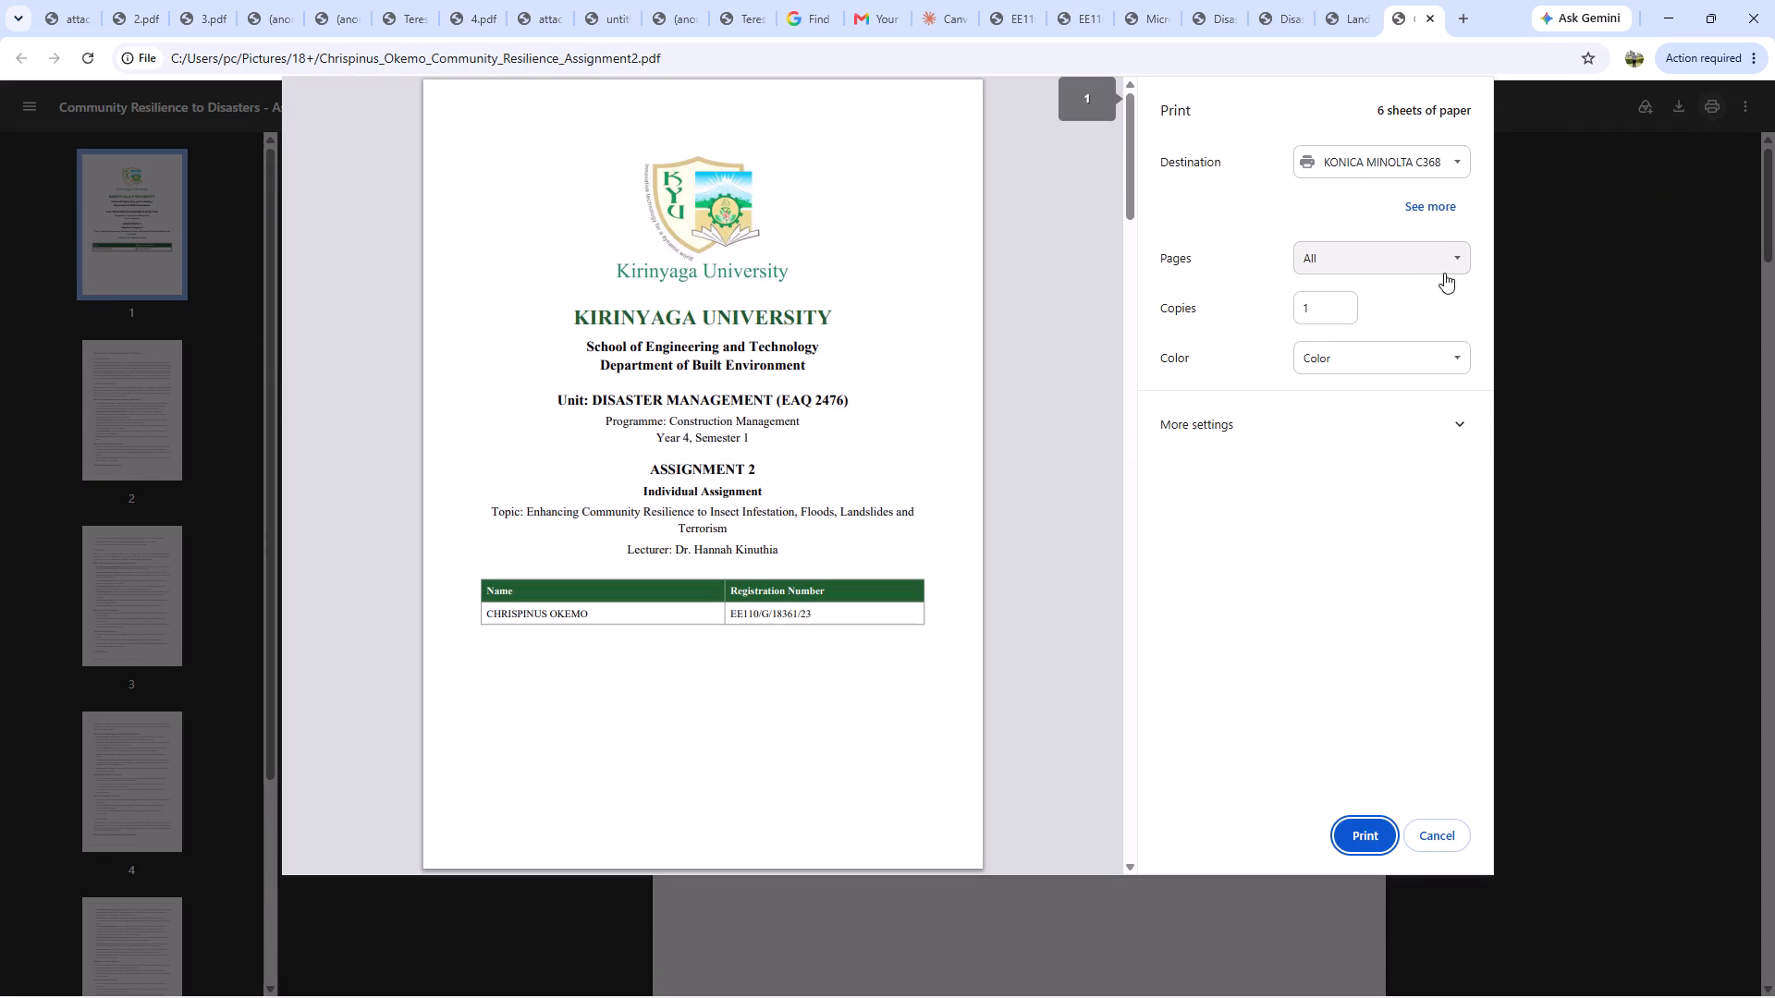
{"action": "left_click", "coordinate": [1445, 267]}
{"action": "left_click", "coordinate": [1357, 345]}
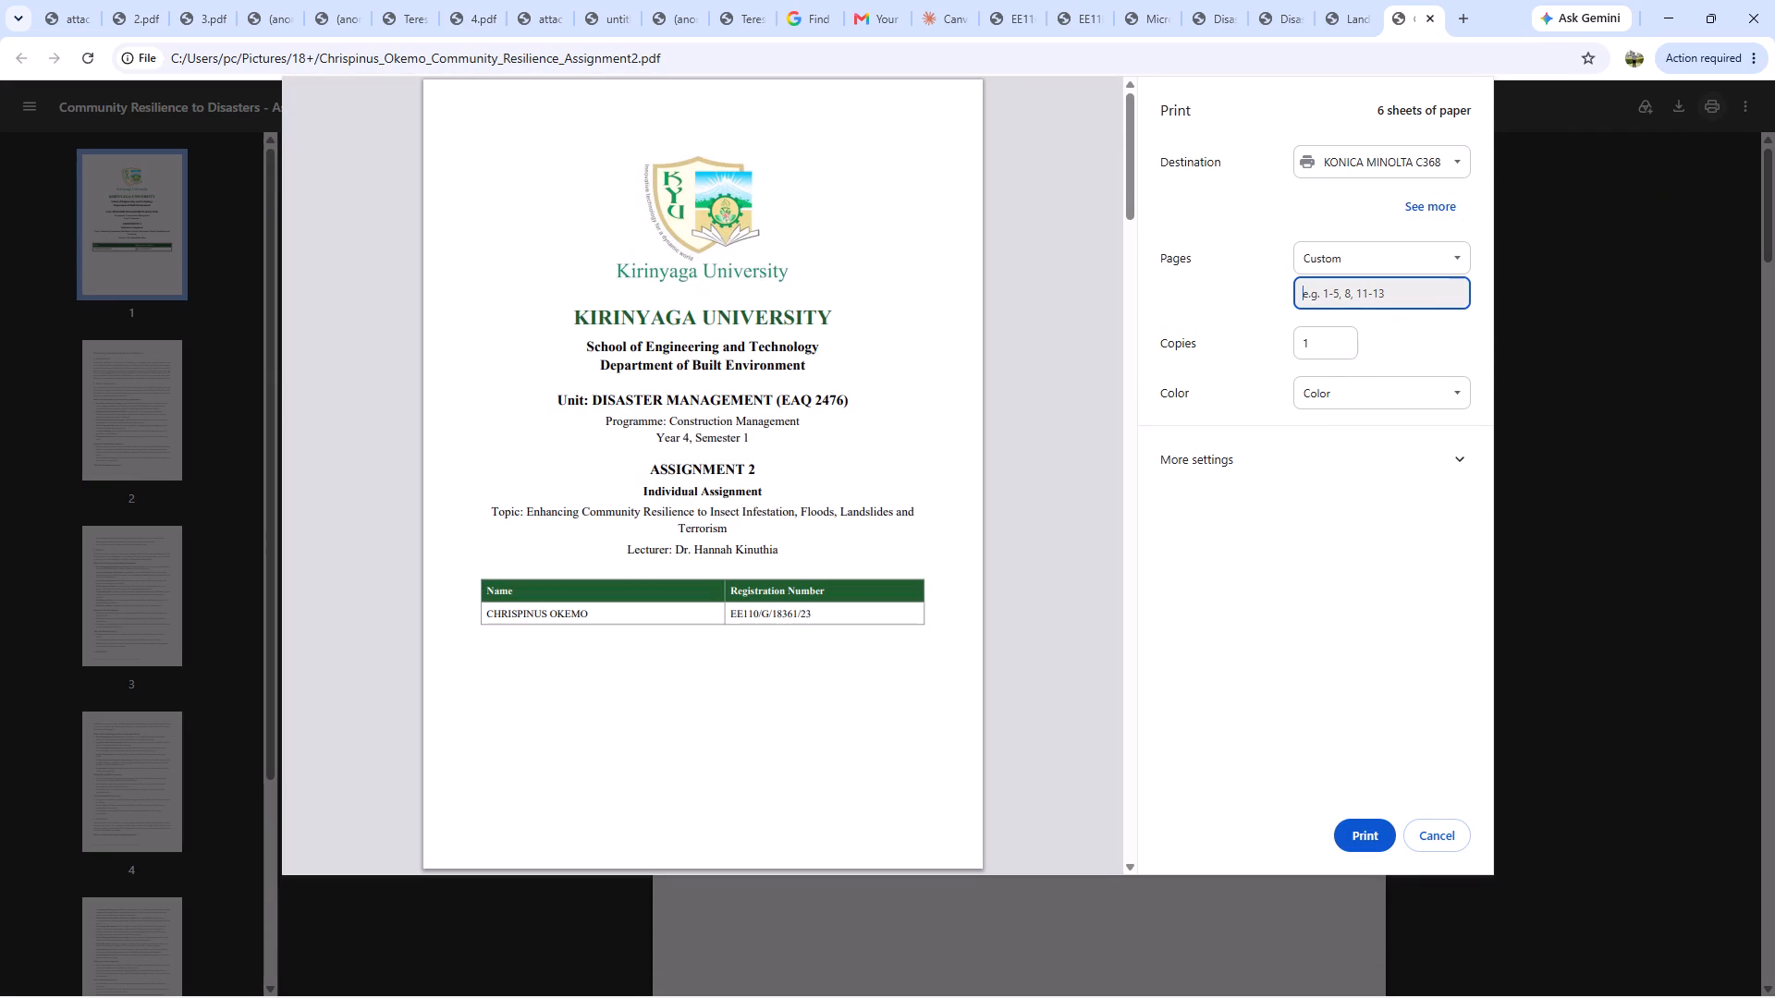
{"action": "key", "text": "3"}
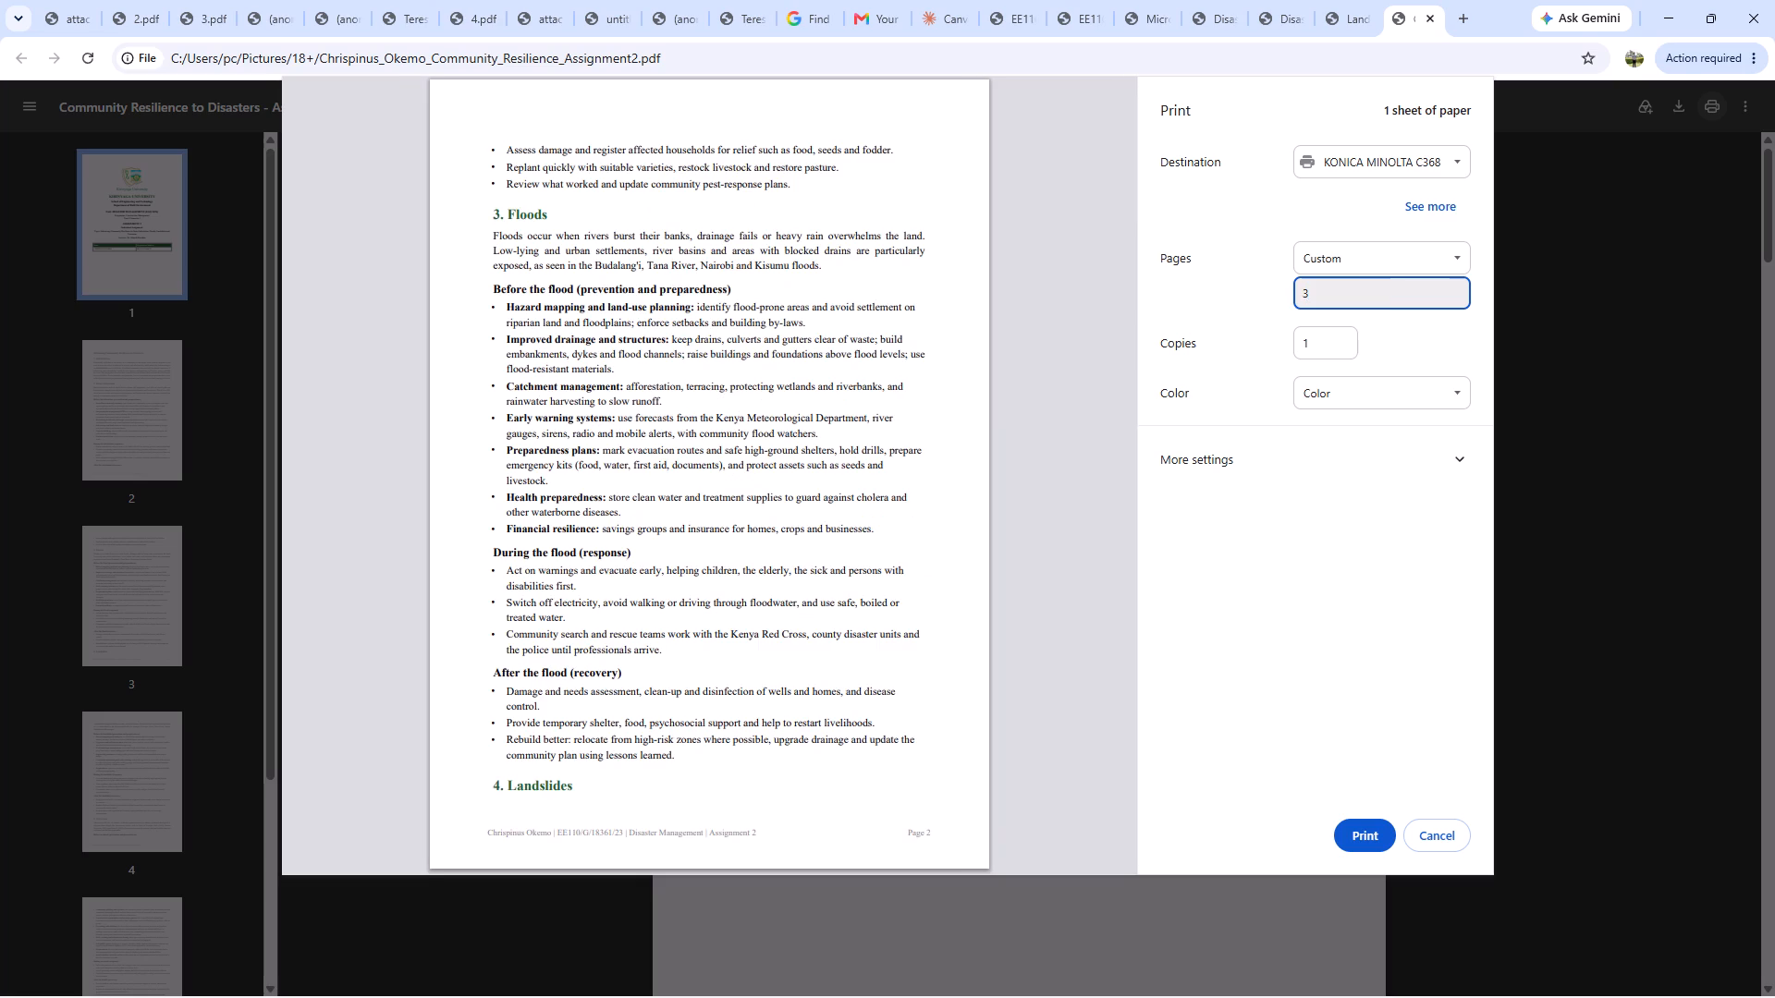
Change the custom page range to 4-5 and print one colour copy of those pages on the KONICA MINOLTA C368.
{"action": "key", "text": "BackSpace"}
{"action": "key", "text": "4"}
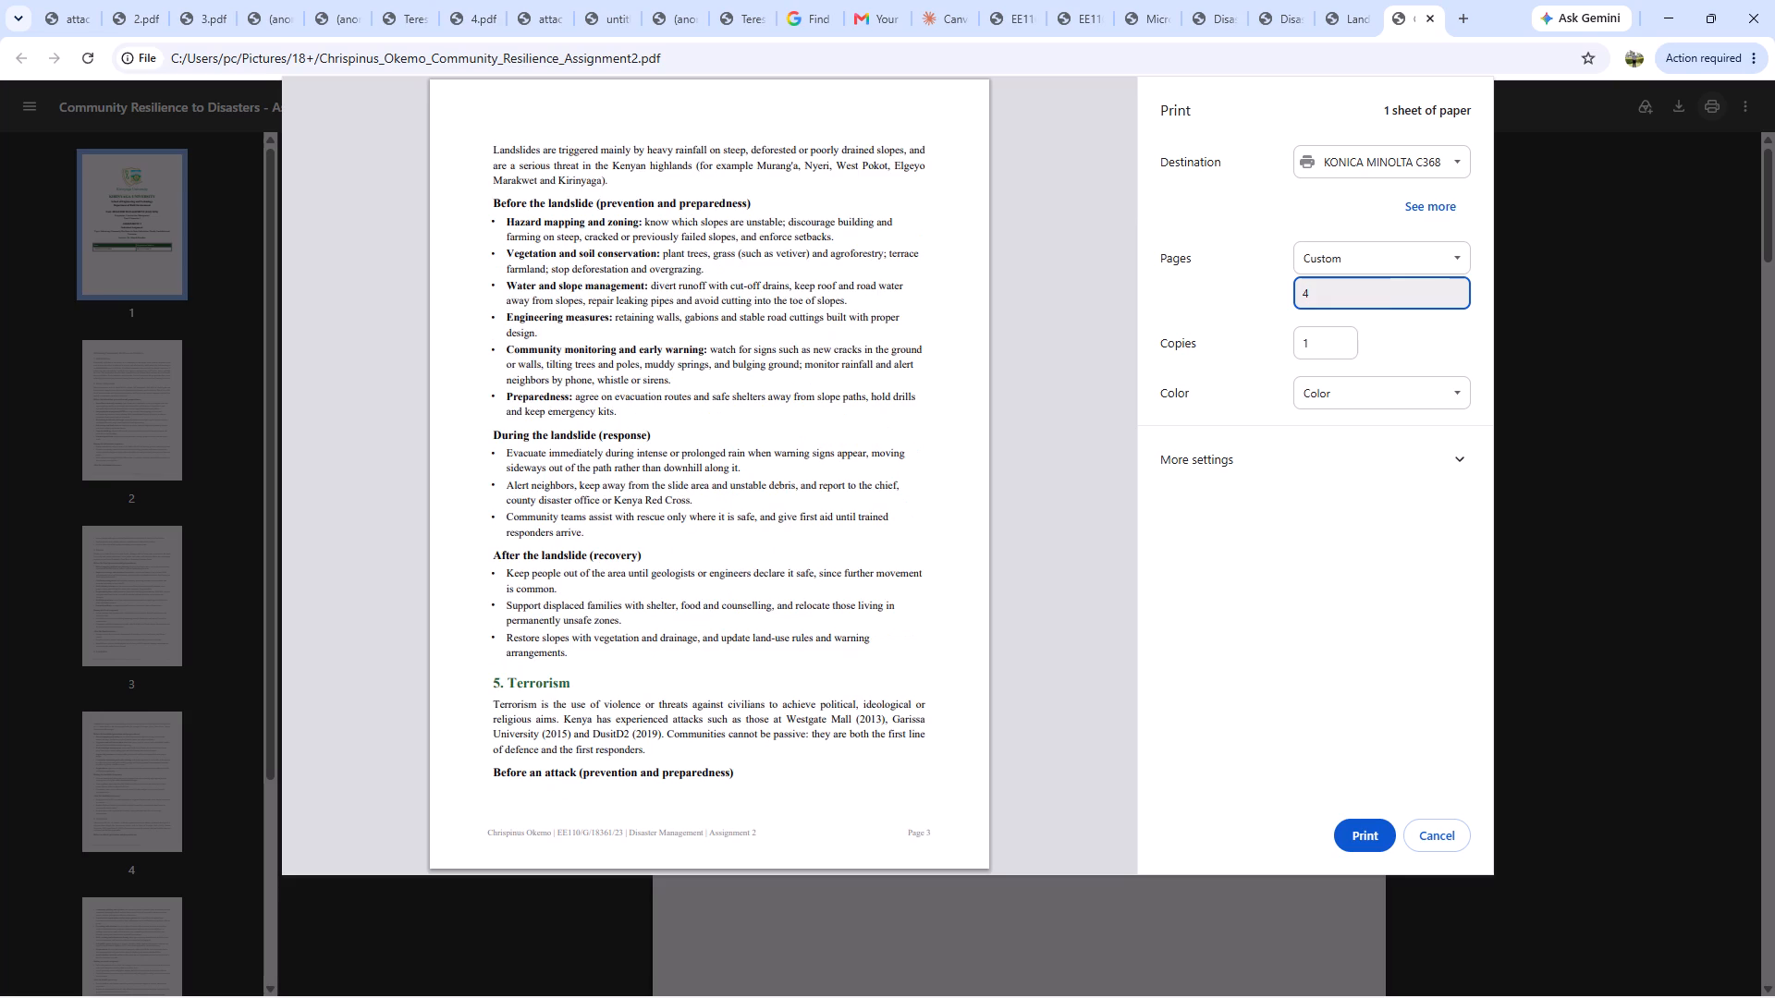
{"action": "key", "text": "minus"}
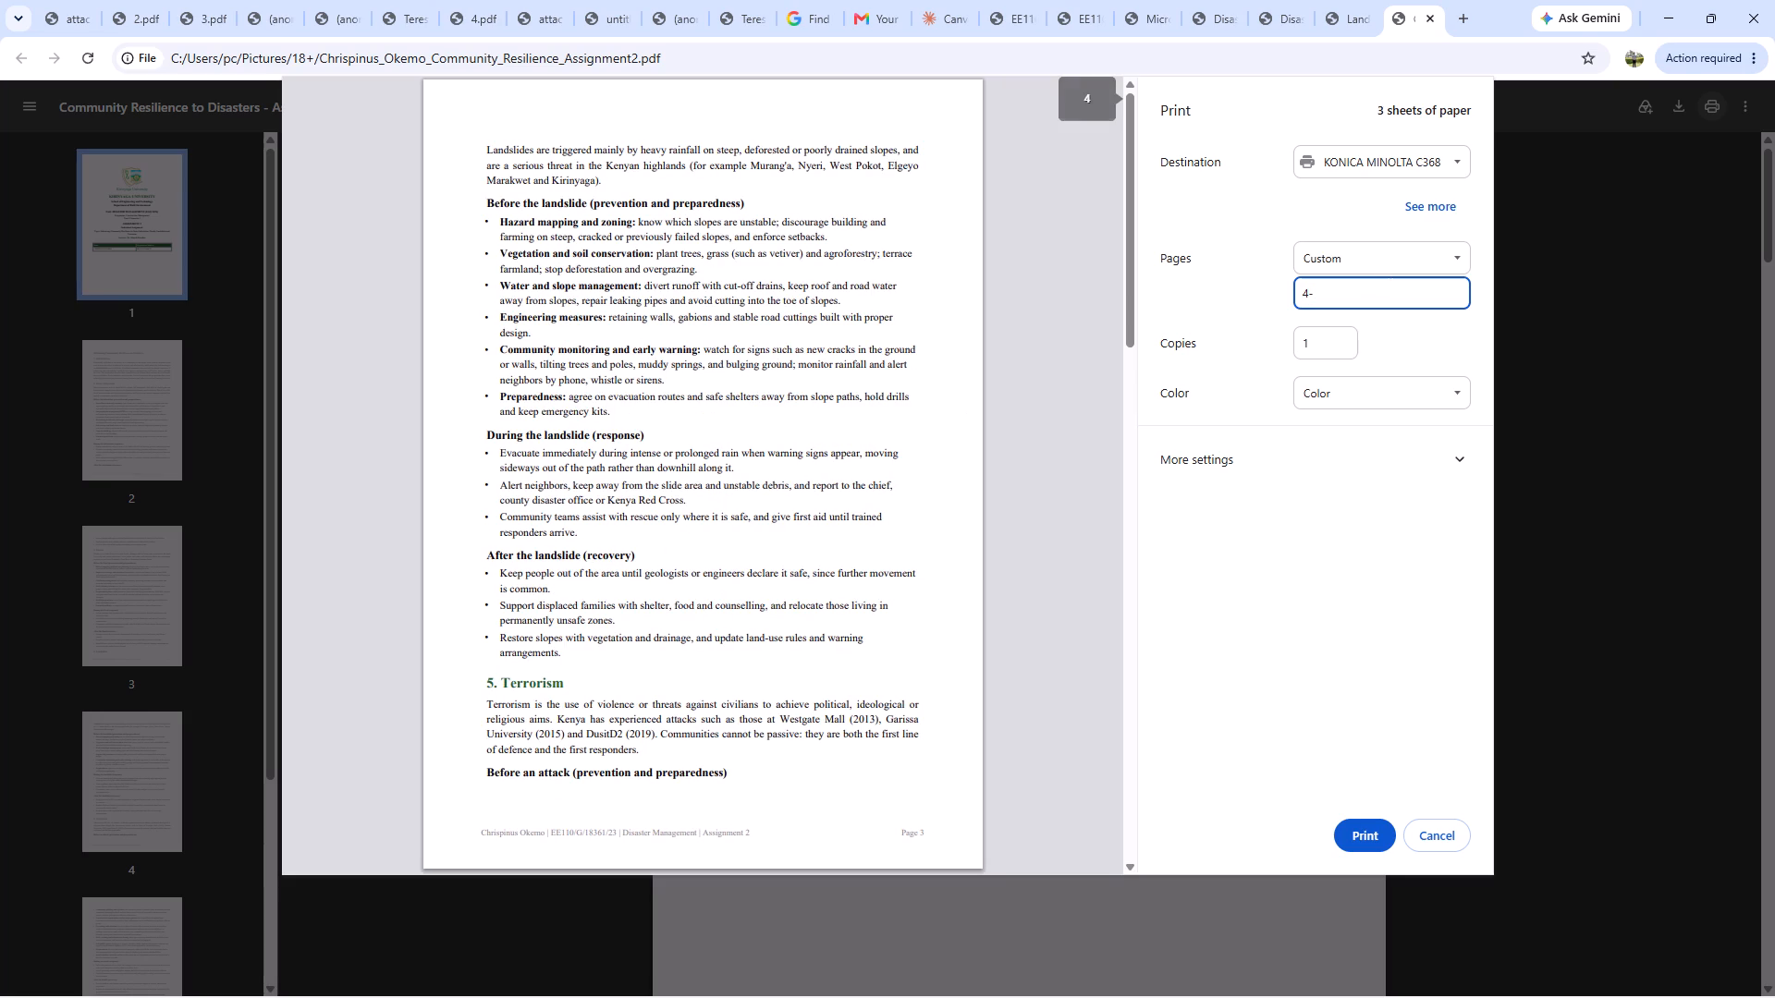
{"action": "scroll", "coordinate": [107, 733], "scroll_direction": "down", "scroll_amount": 8}
{"action": "scroll", "coordinate": [746, 685], "scroll_direction": "down", "scroll_amount": 4}
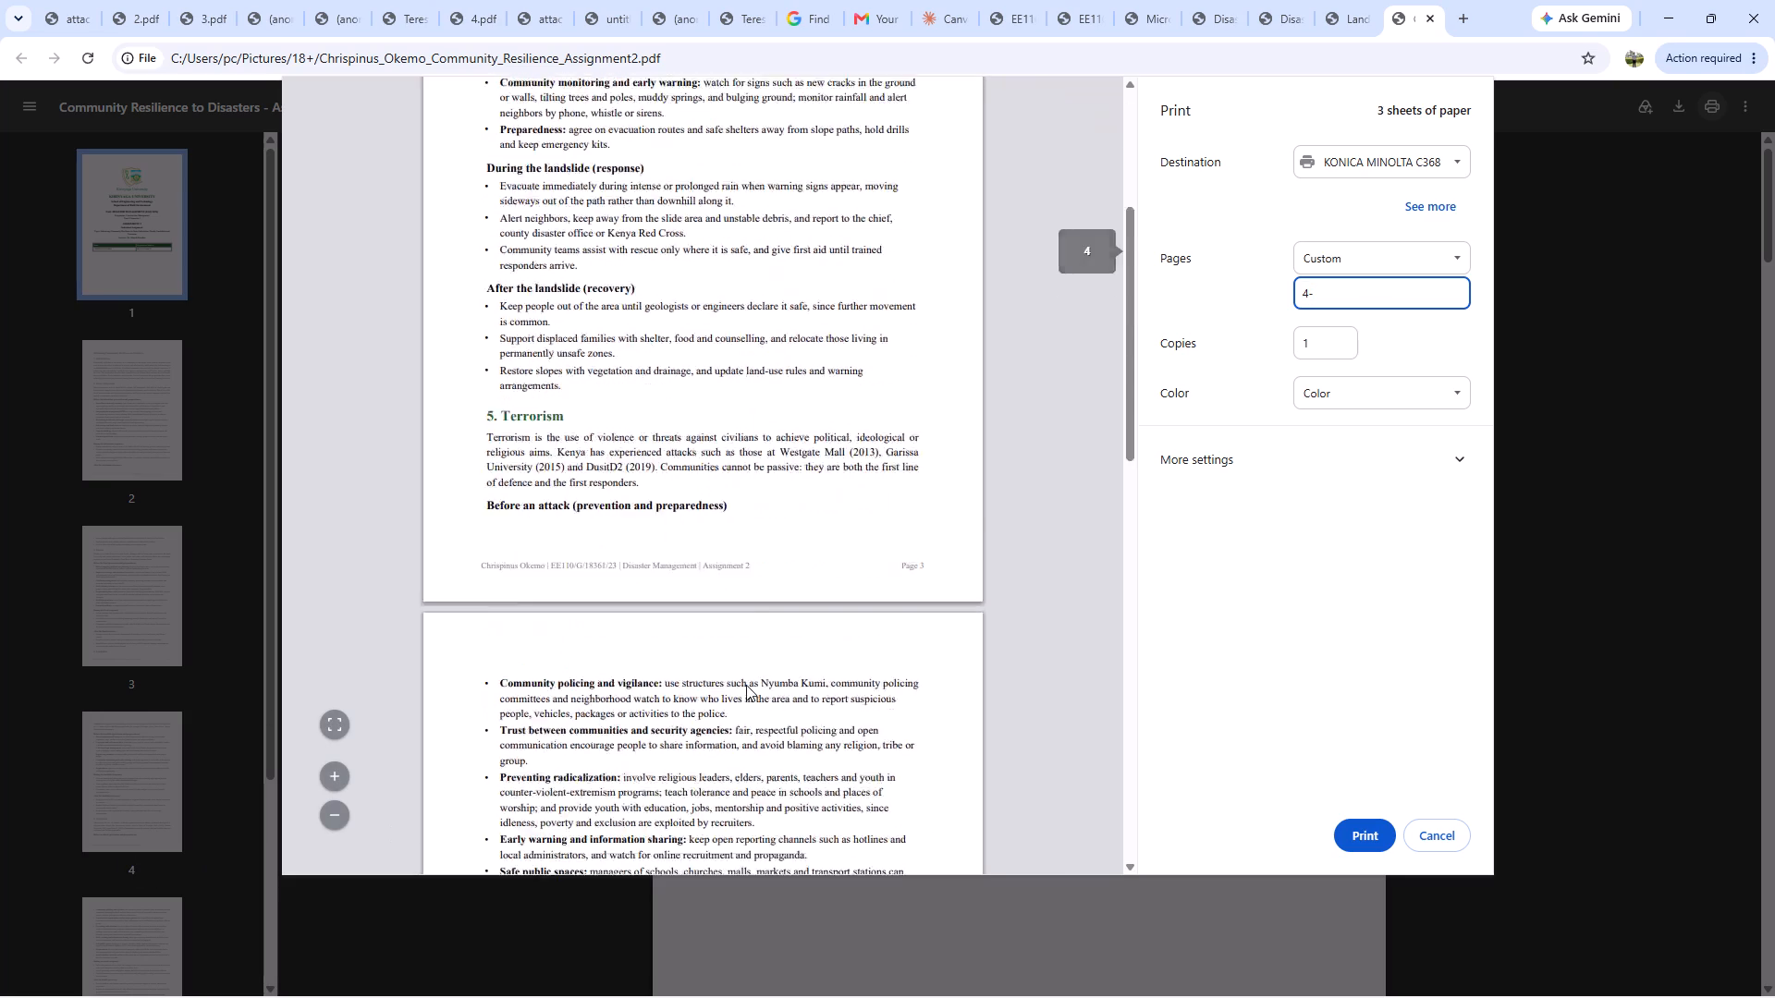
{"action": "scroll", "coordinate": [746, 685], "scroll_direction": "down", "scroll_amount": 20}
{"action": "scroll", "coordinate": [746, 685], "scroll_direction": "down", "scroll_amount": 3}
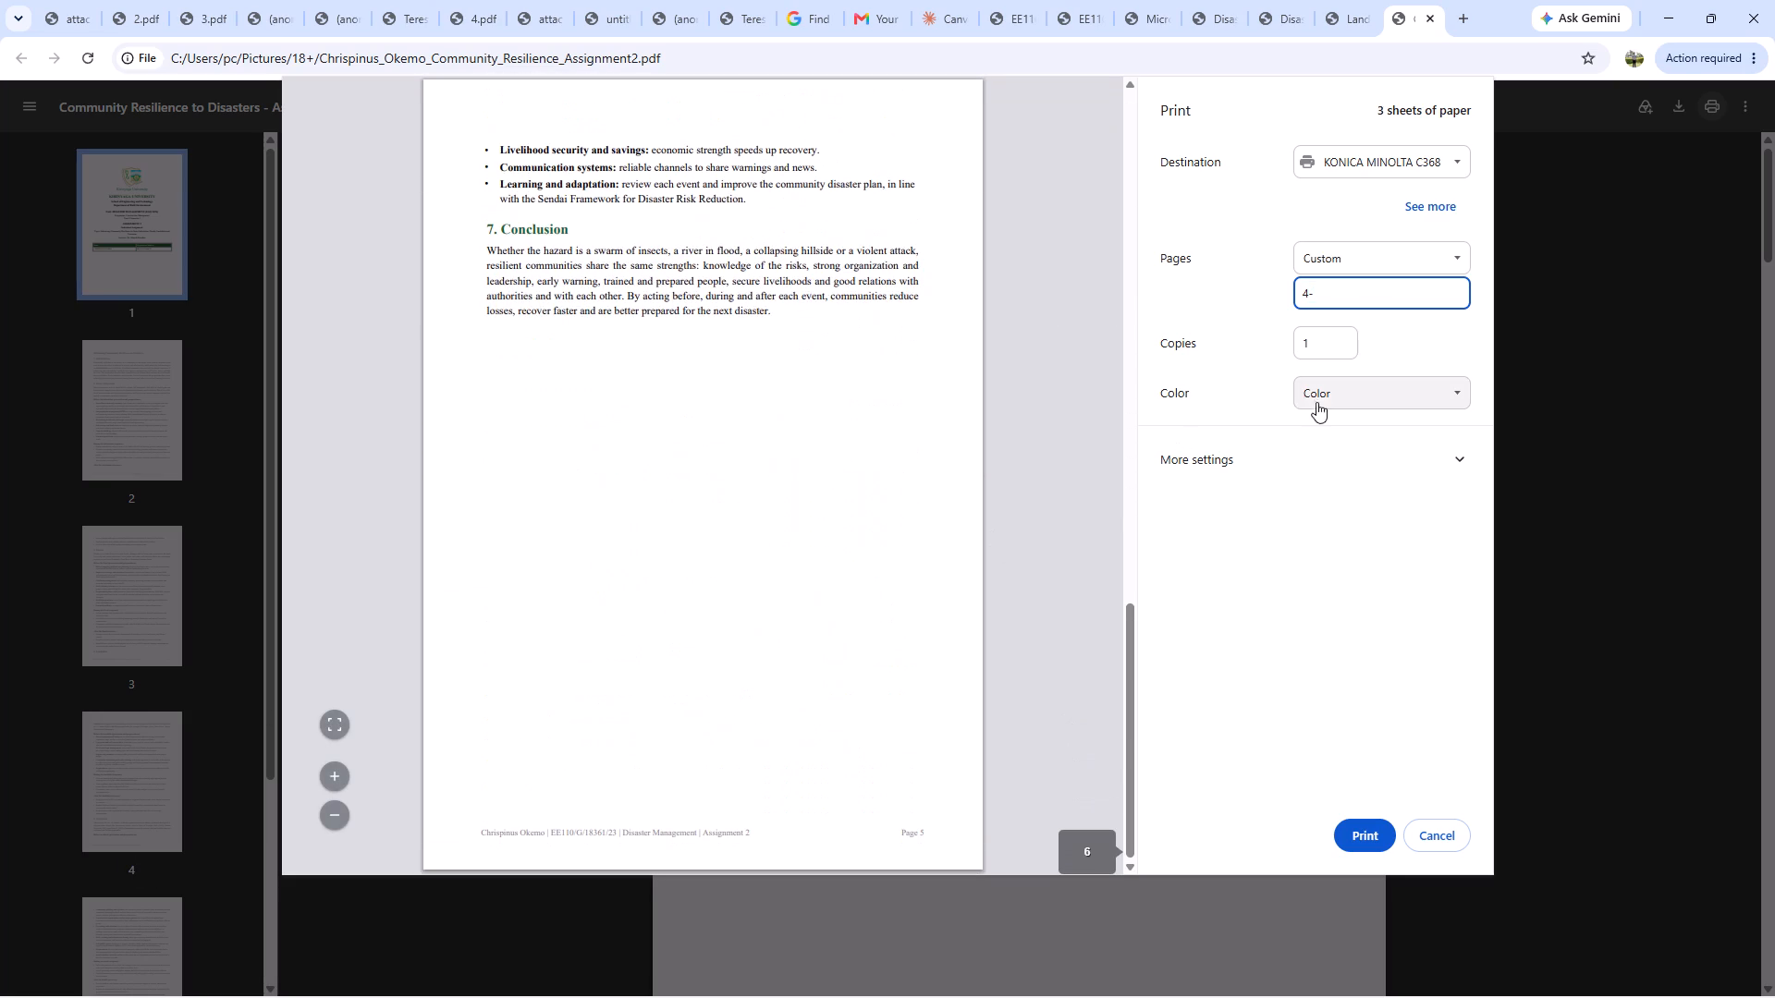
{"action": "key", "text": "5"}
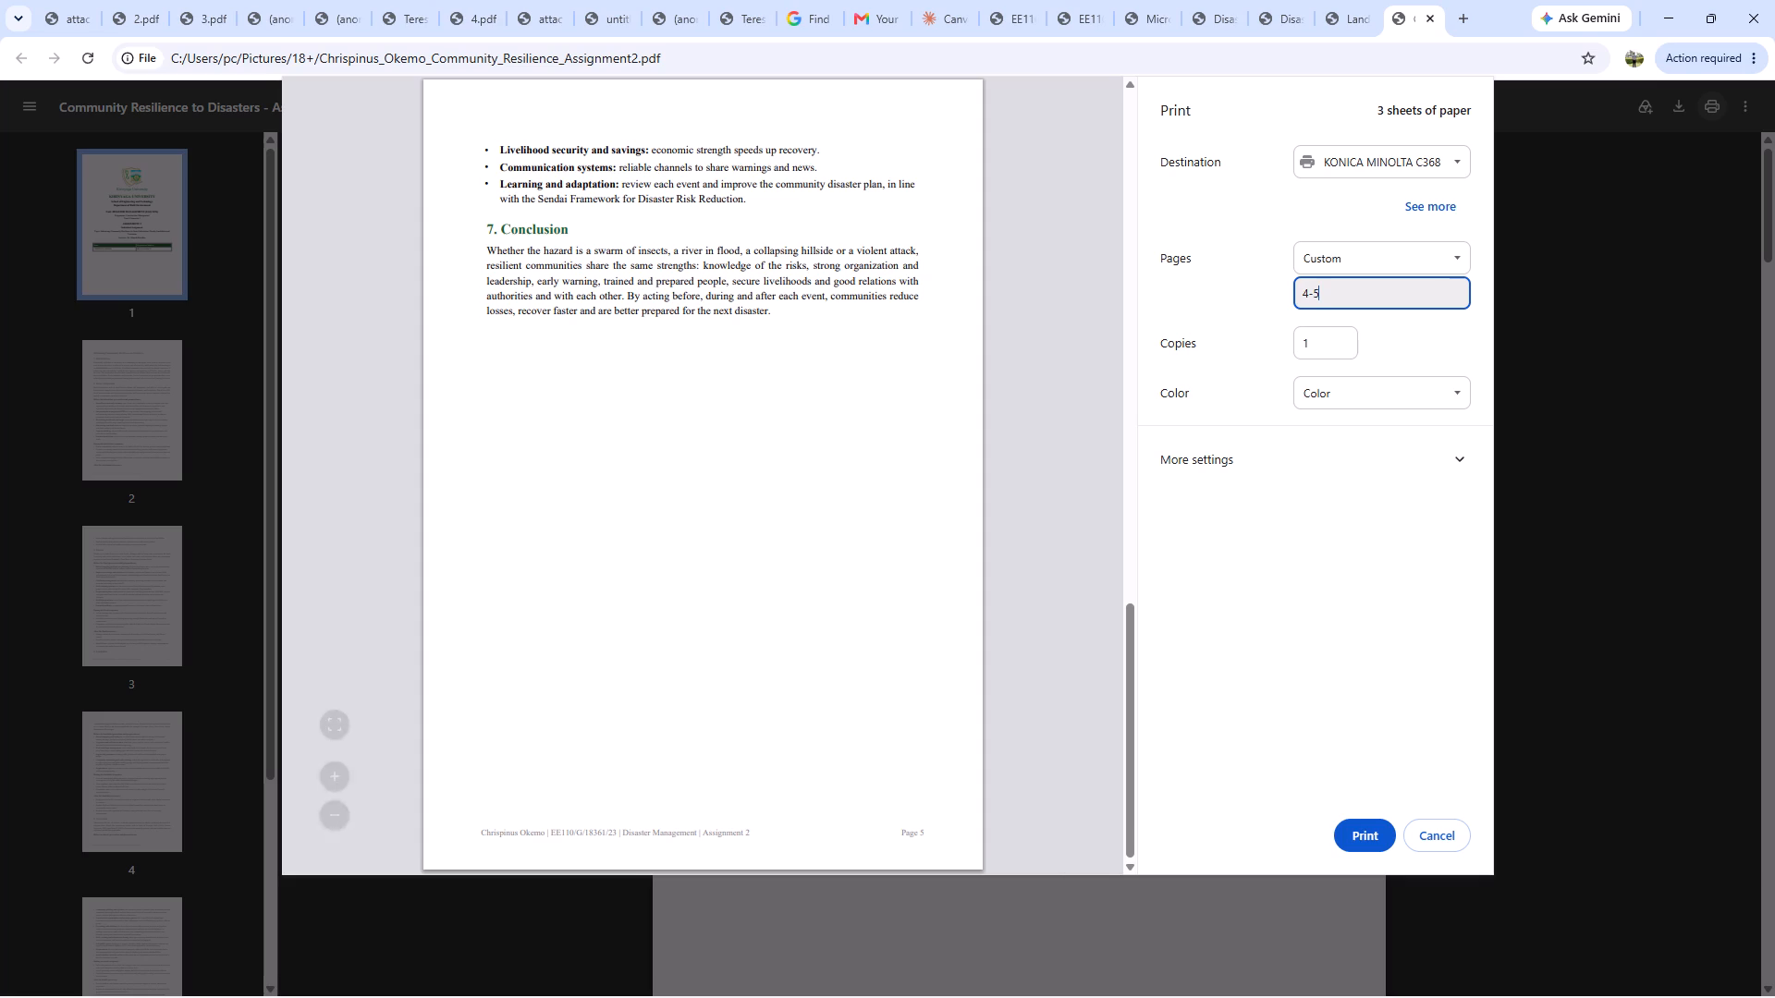
{"action": "left_click", "coordinate": [1370, 834]}
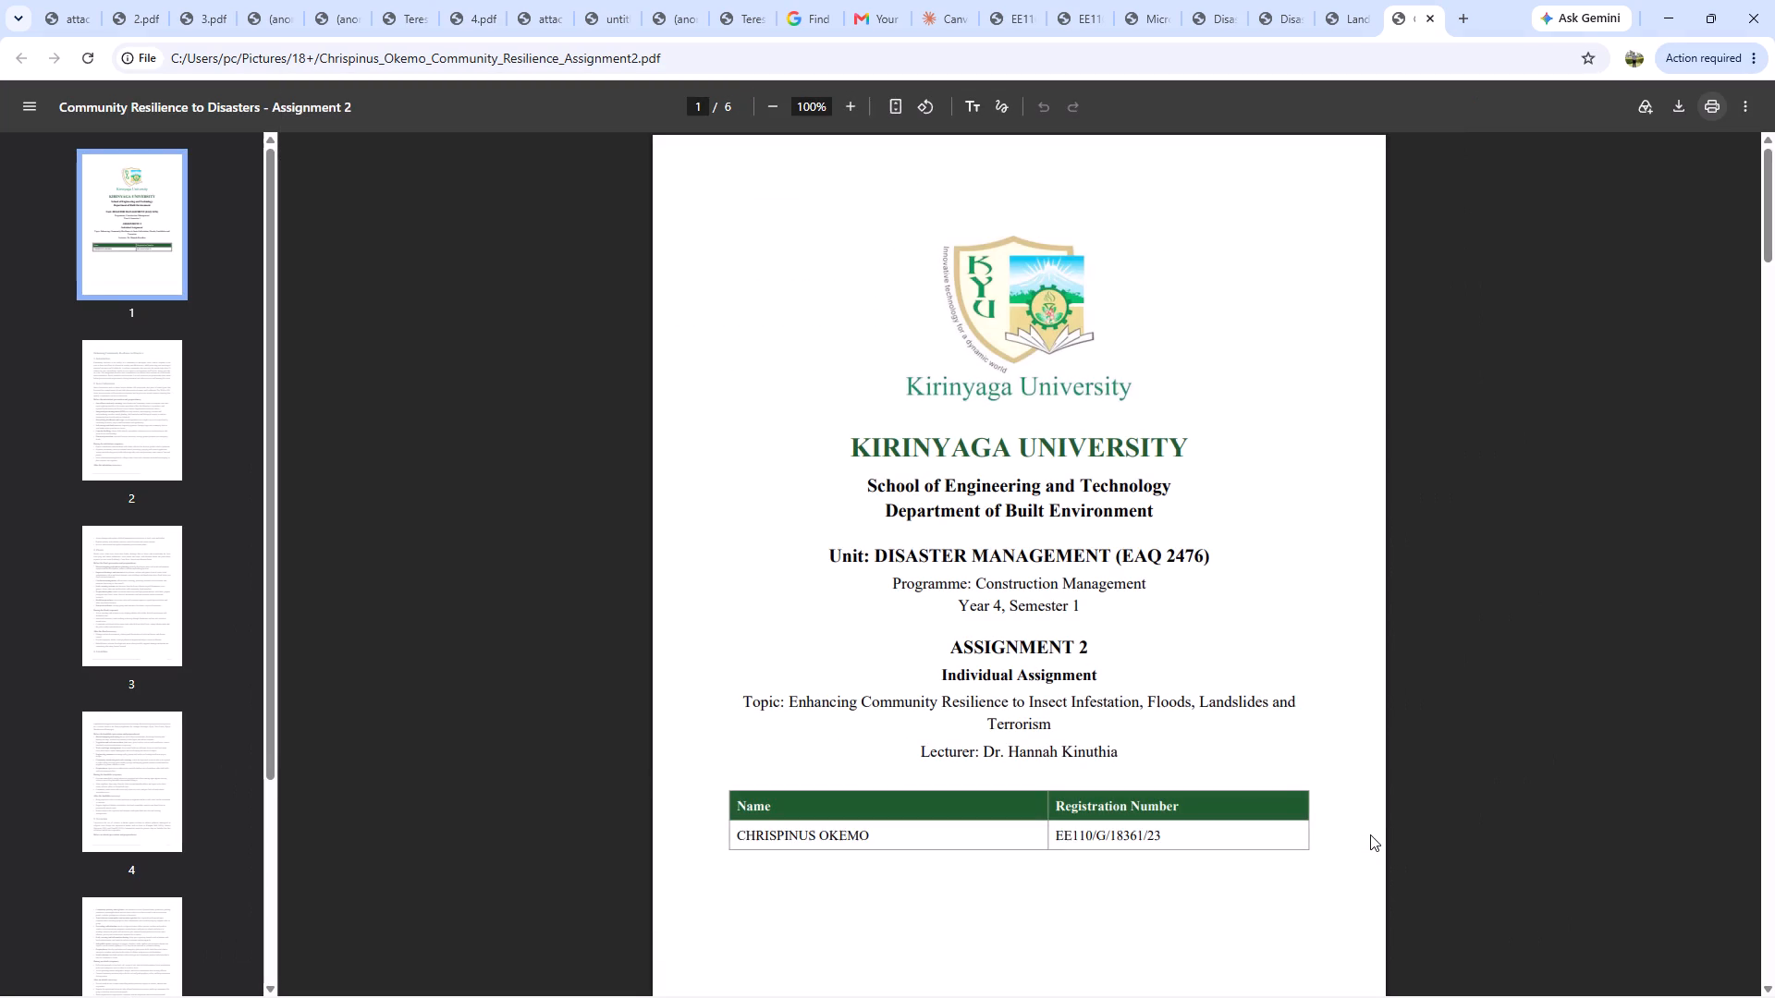
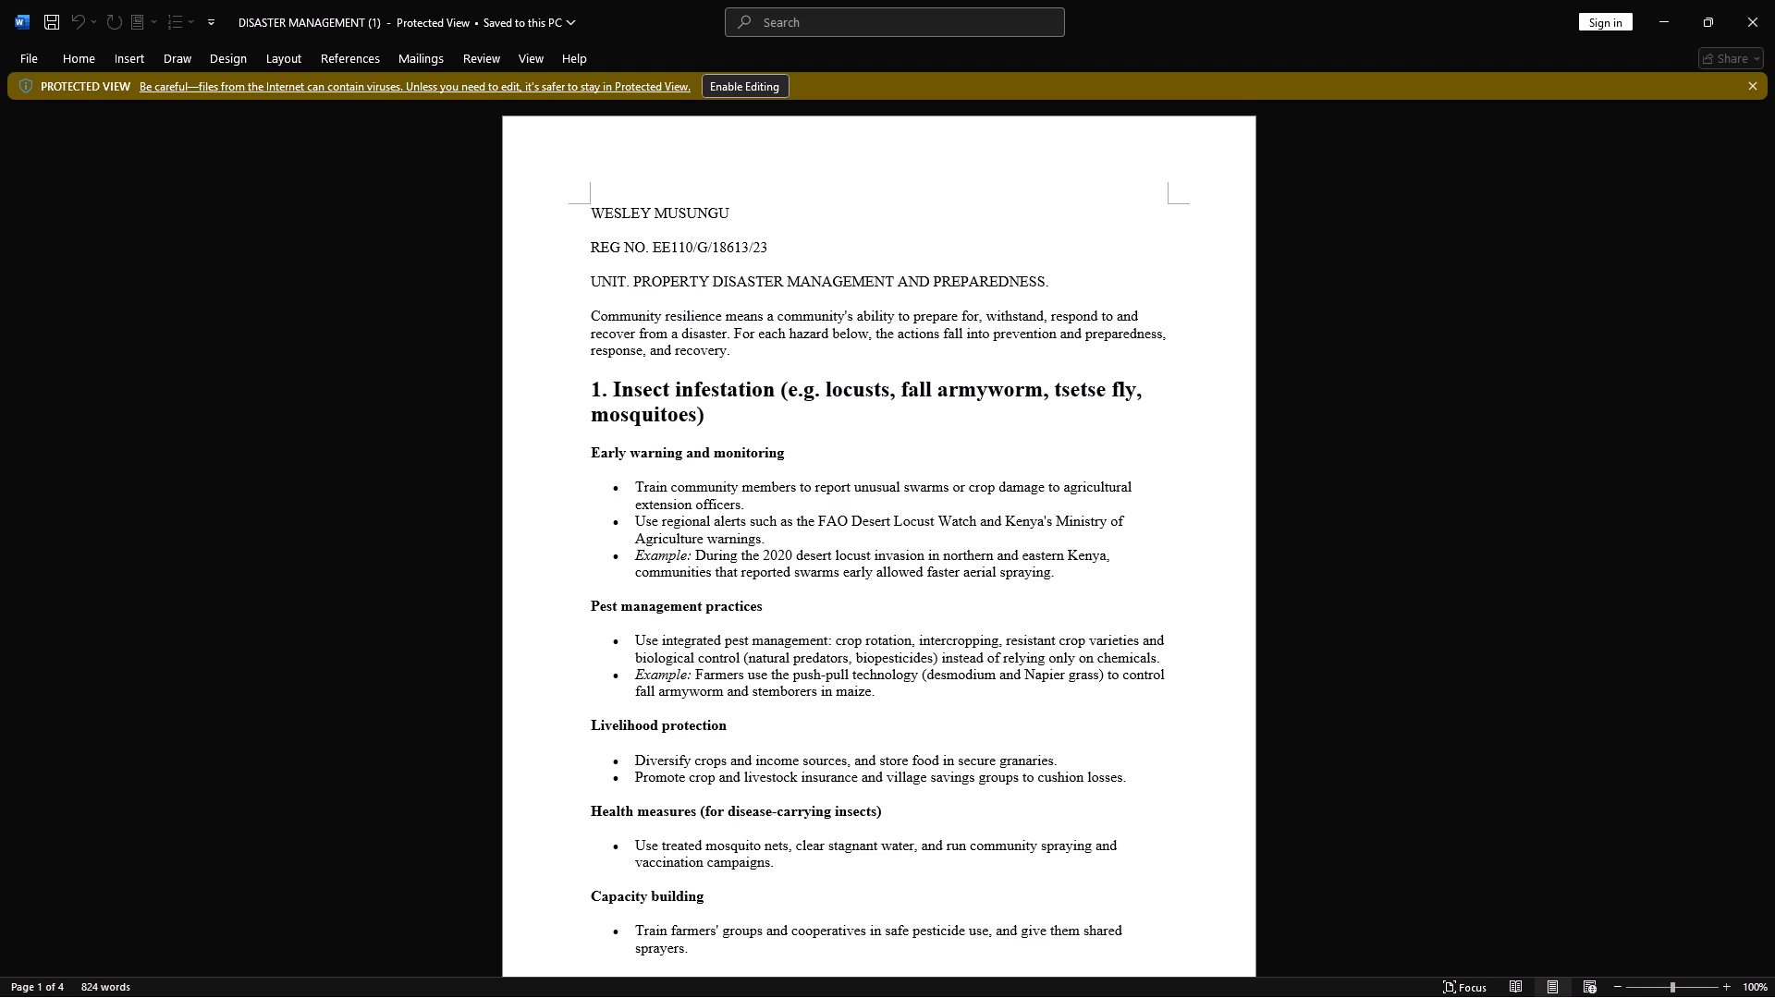
Enable editing for the DISASTER MANAGEMENT (1) document and preview its pages for printing through to the last one.
{"action": "left_click", "coordinate": [754, 86]}
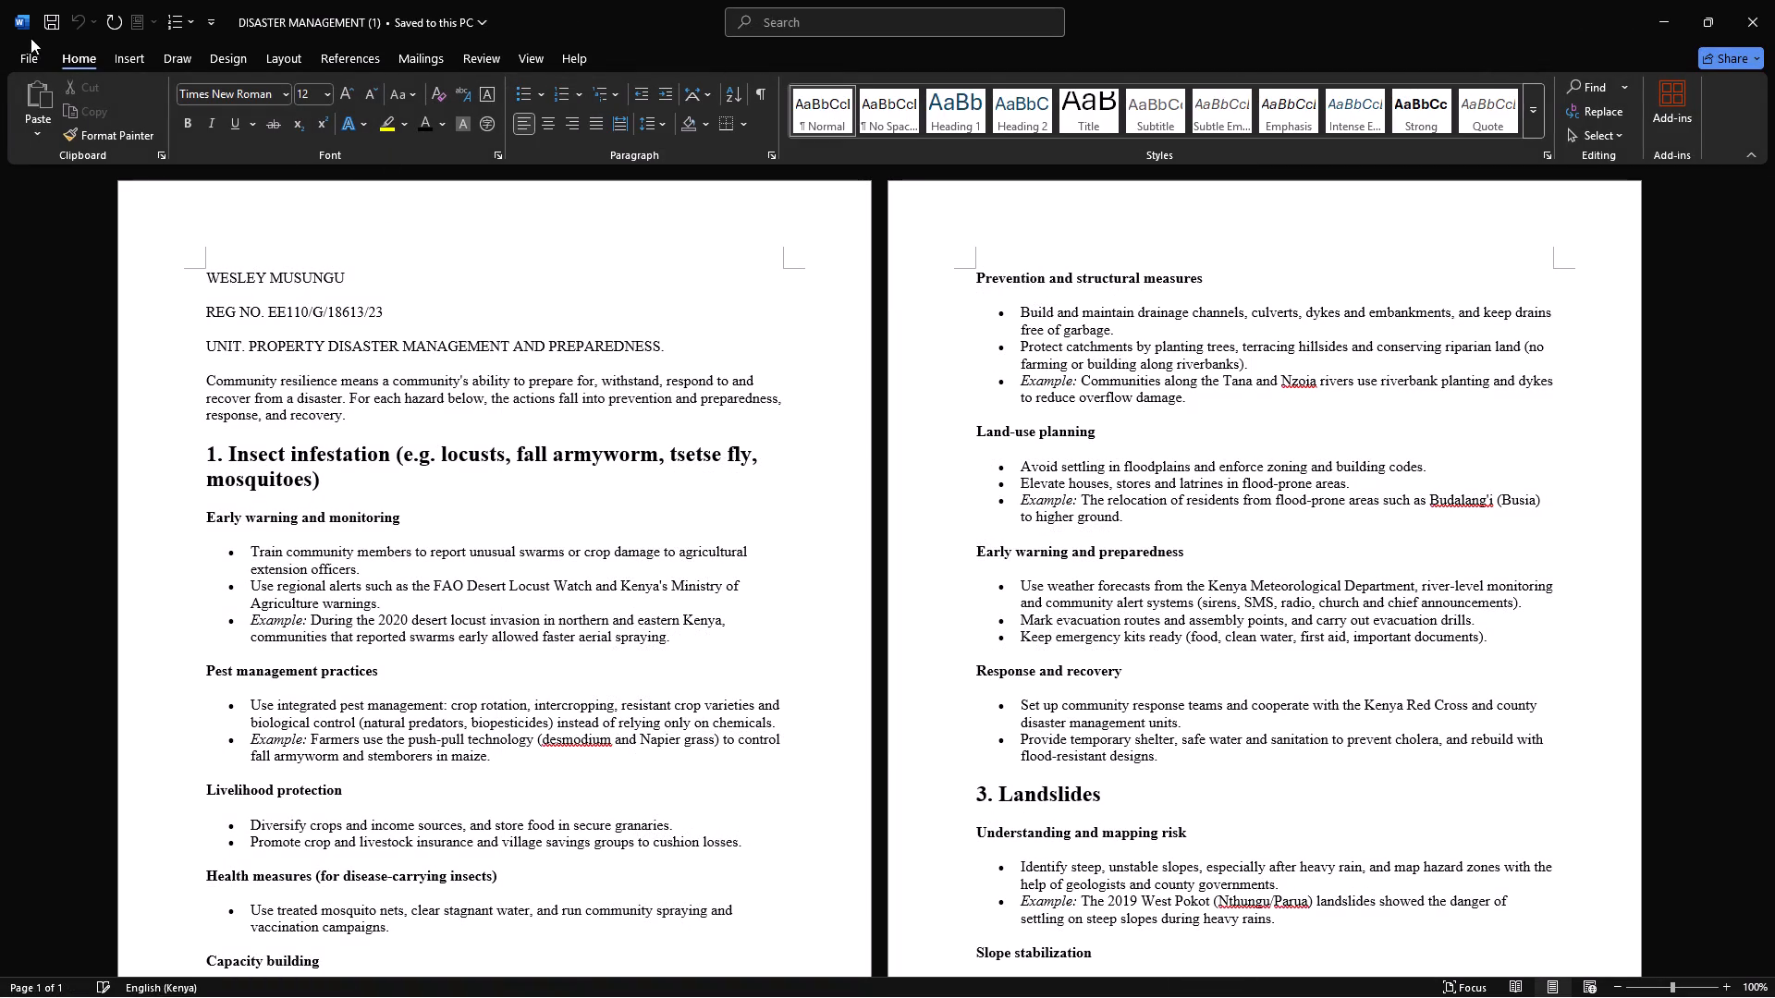
{"action": "left_click", "coordinate": [32, 53]}
{"action": "left_click", "coordinate": [51, 416]}
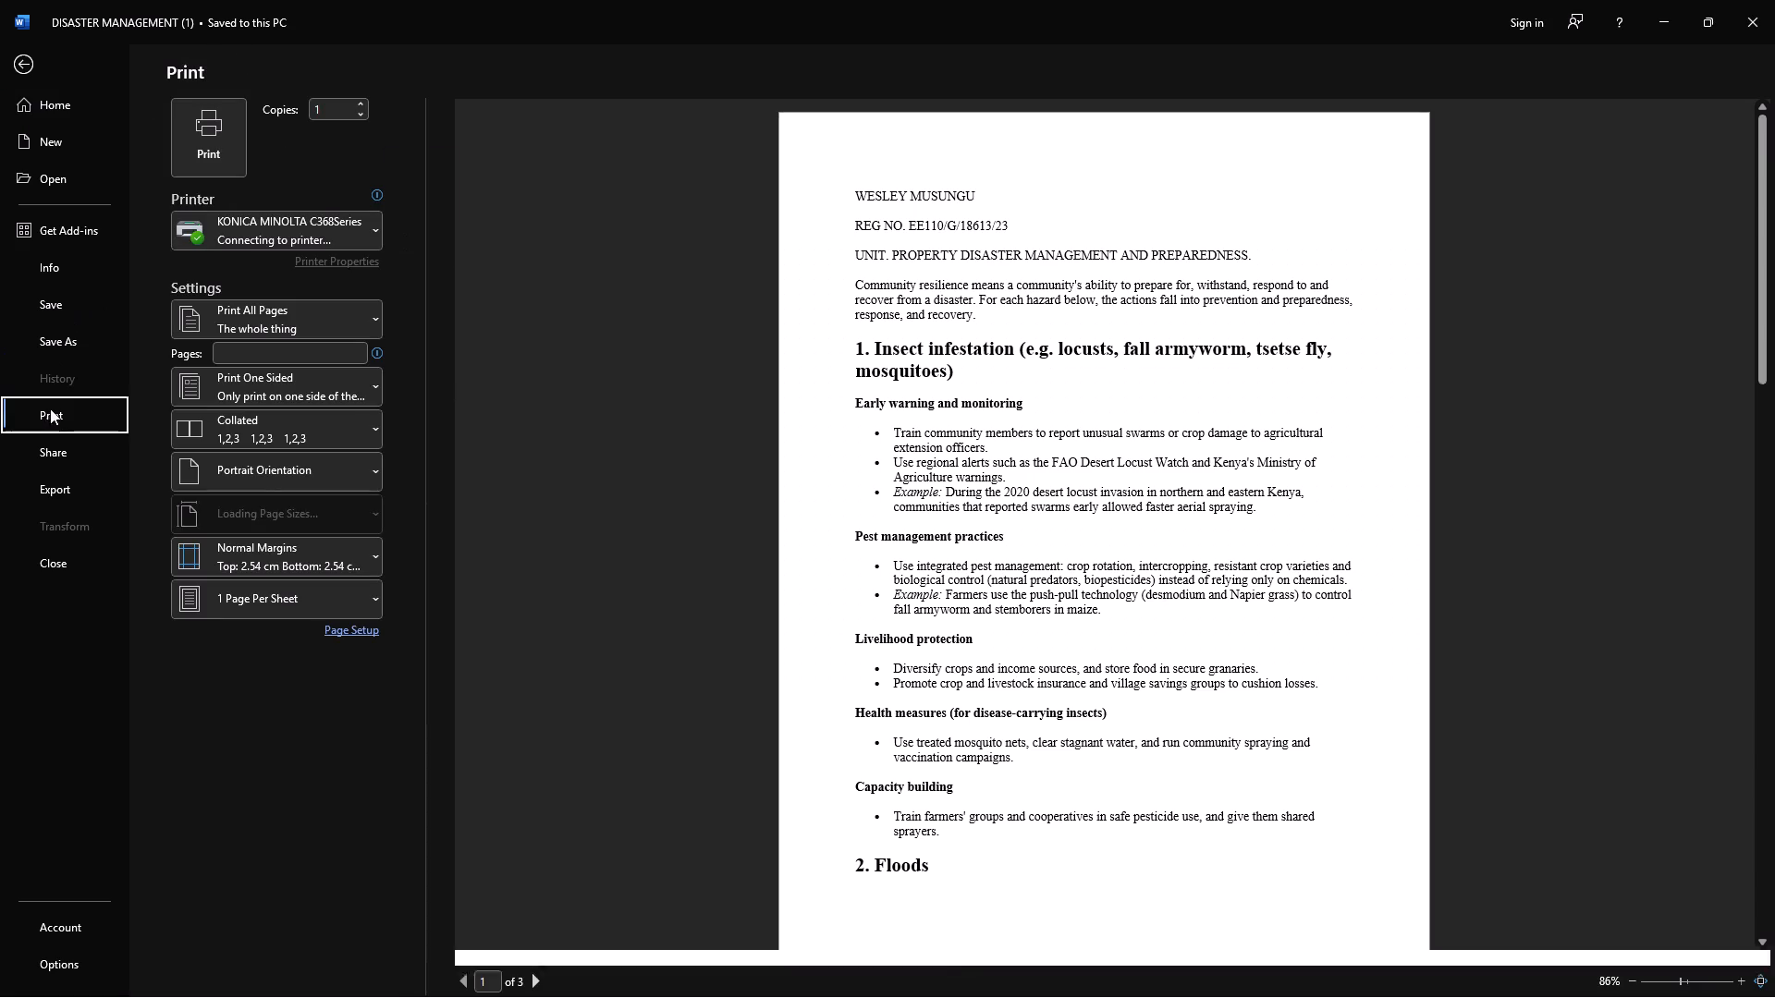
{"action": "scroll", "coordinate": [1013, 613], "scroll_direction": "down", "scroll_amount": 12}
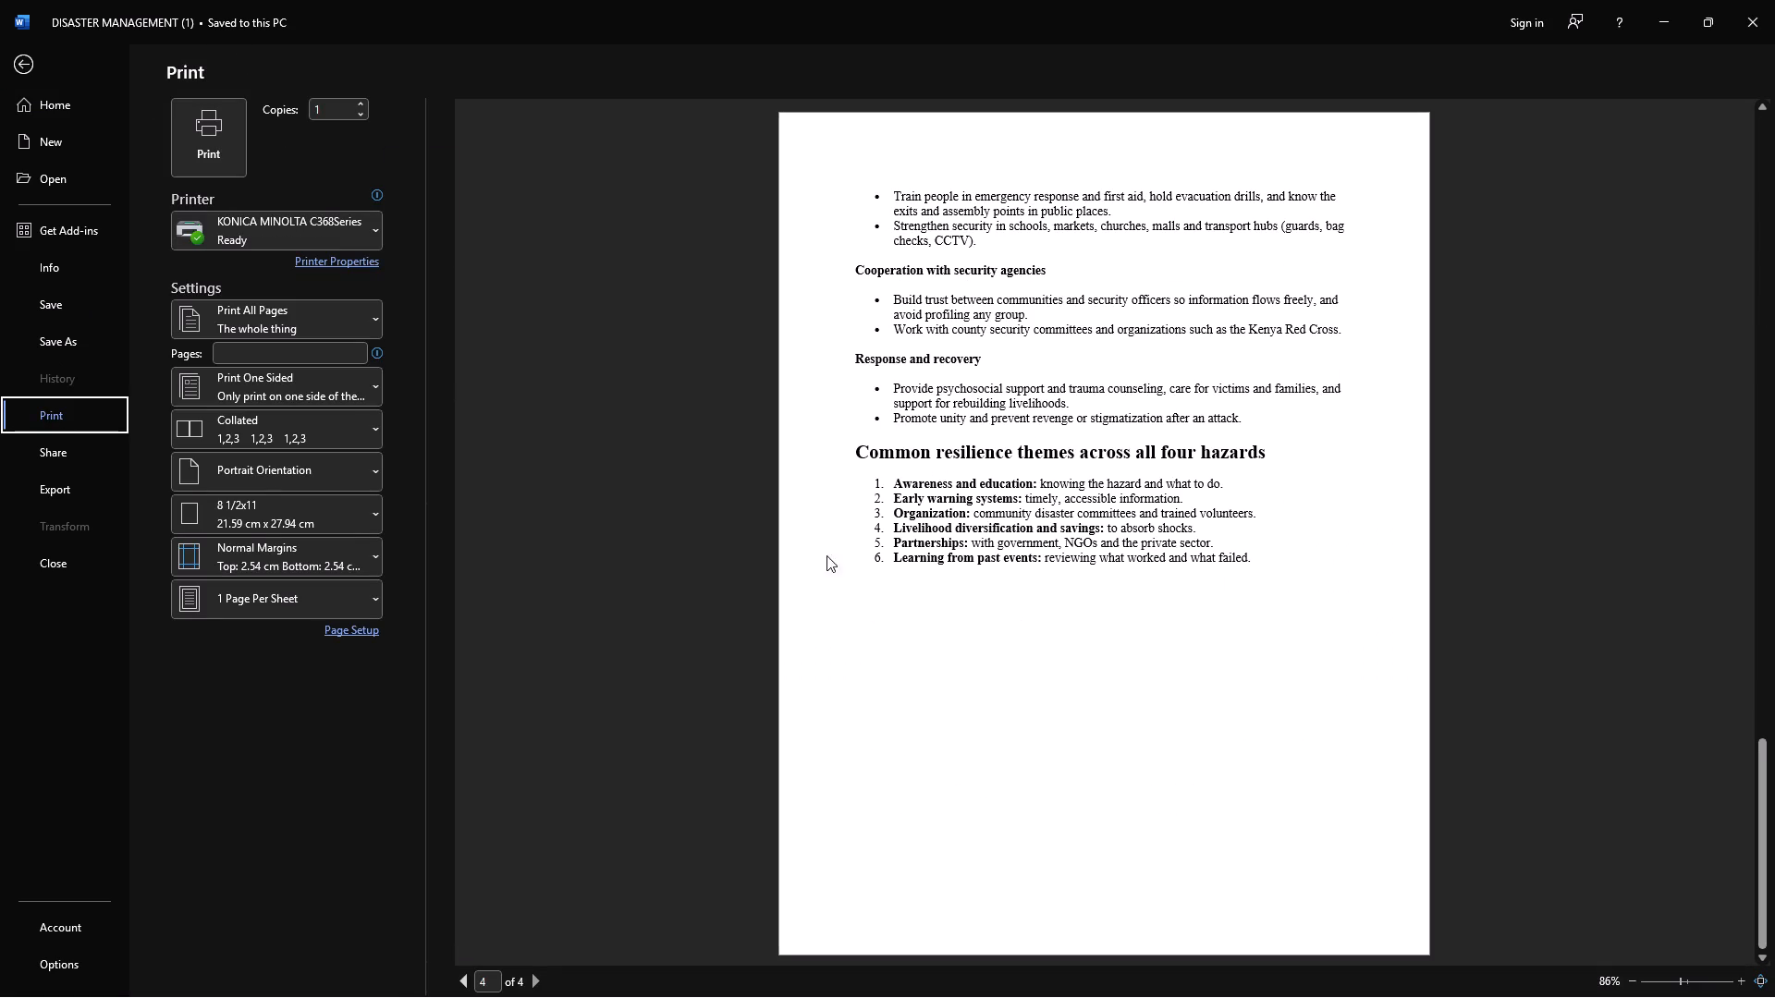
Open the printer properties of the KONICA MINOLTA C368Series for this print job.
{"action": "left_click", "coordinate": [335, 262]}
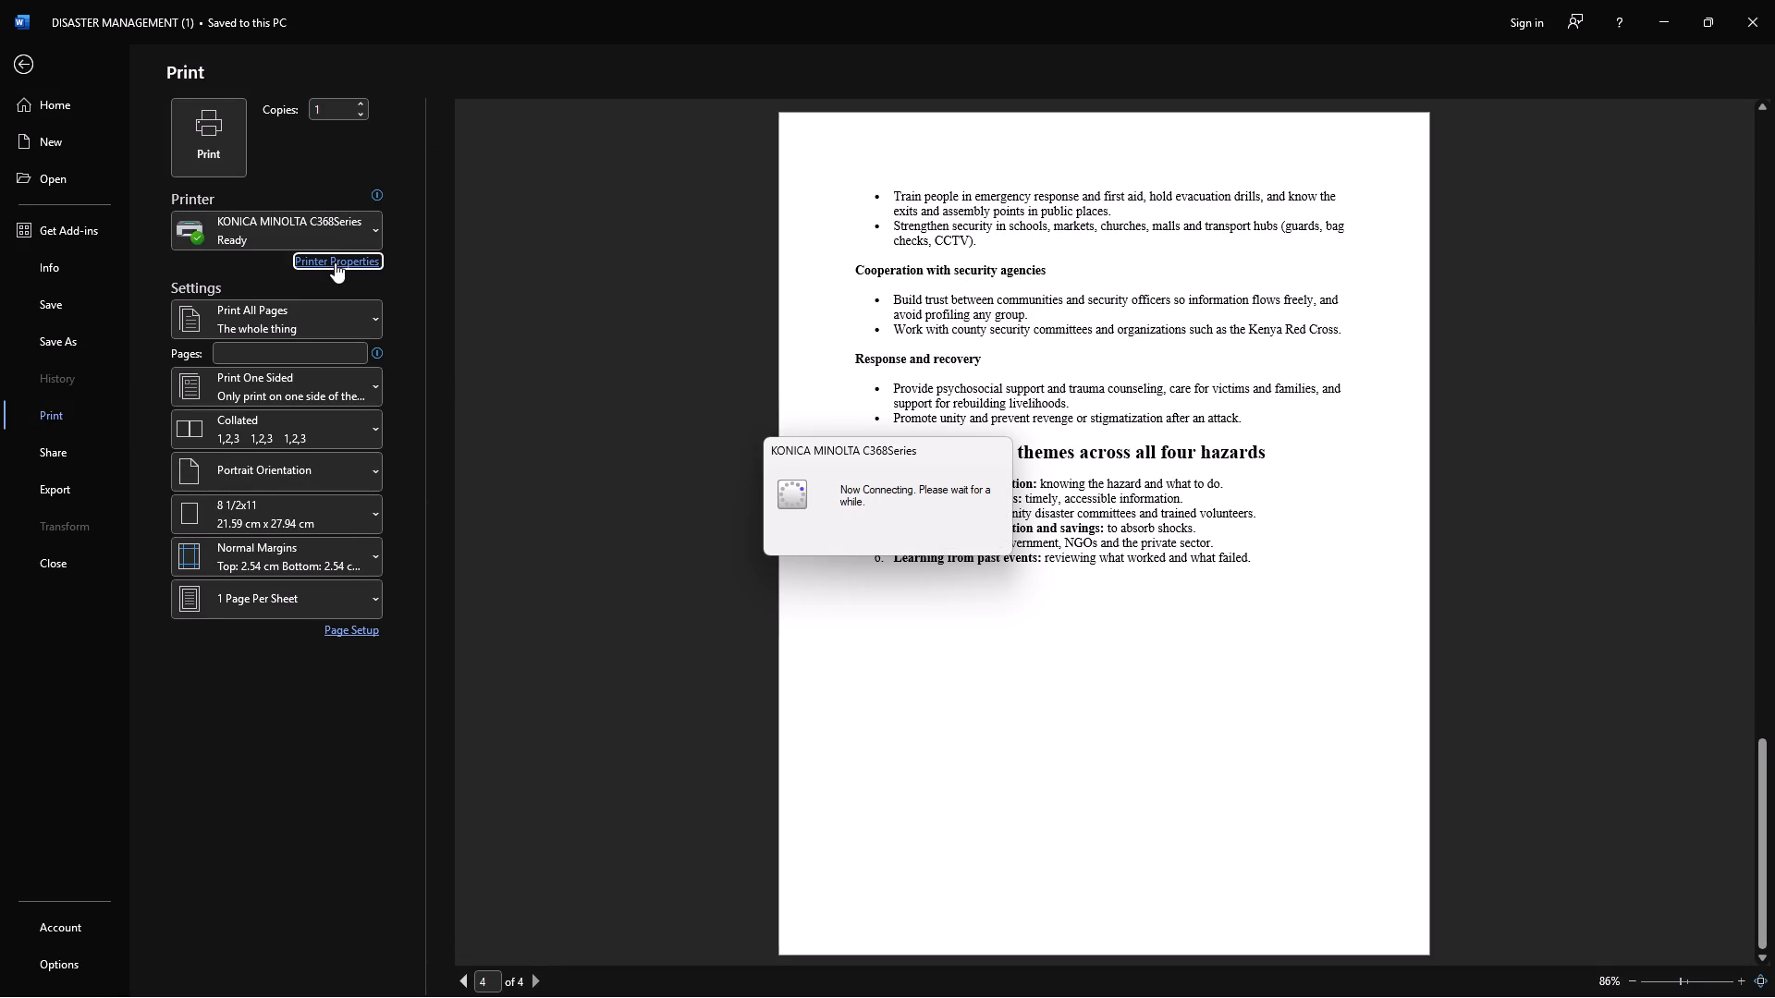
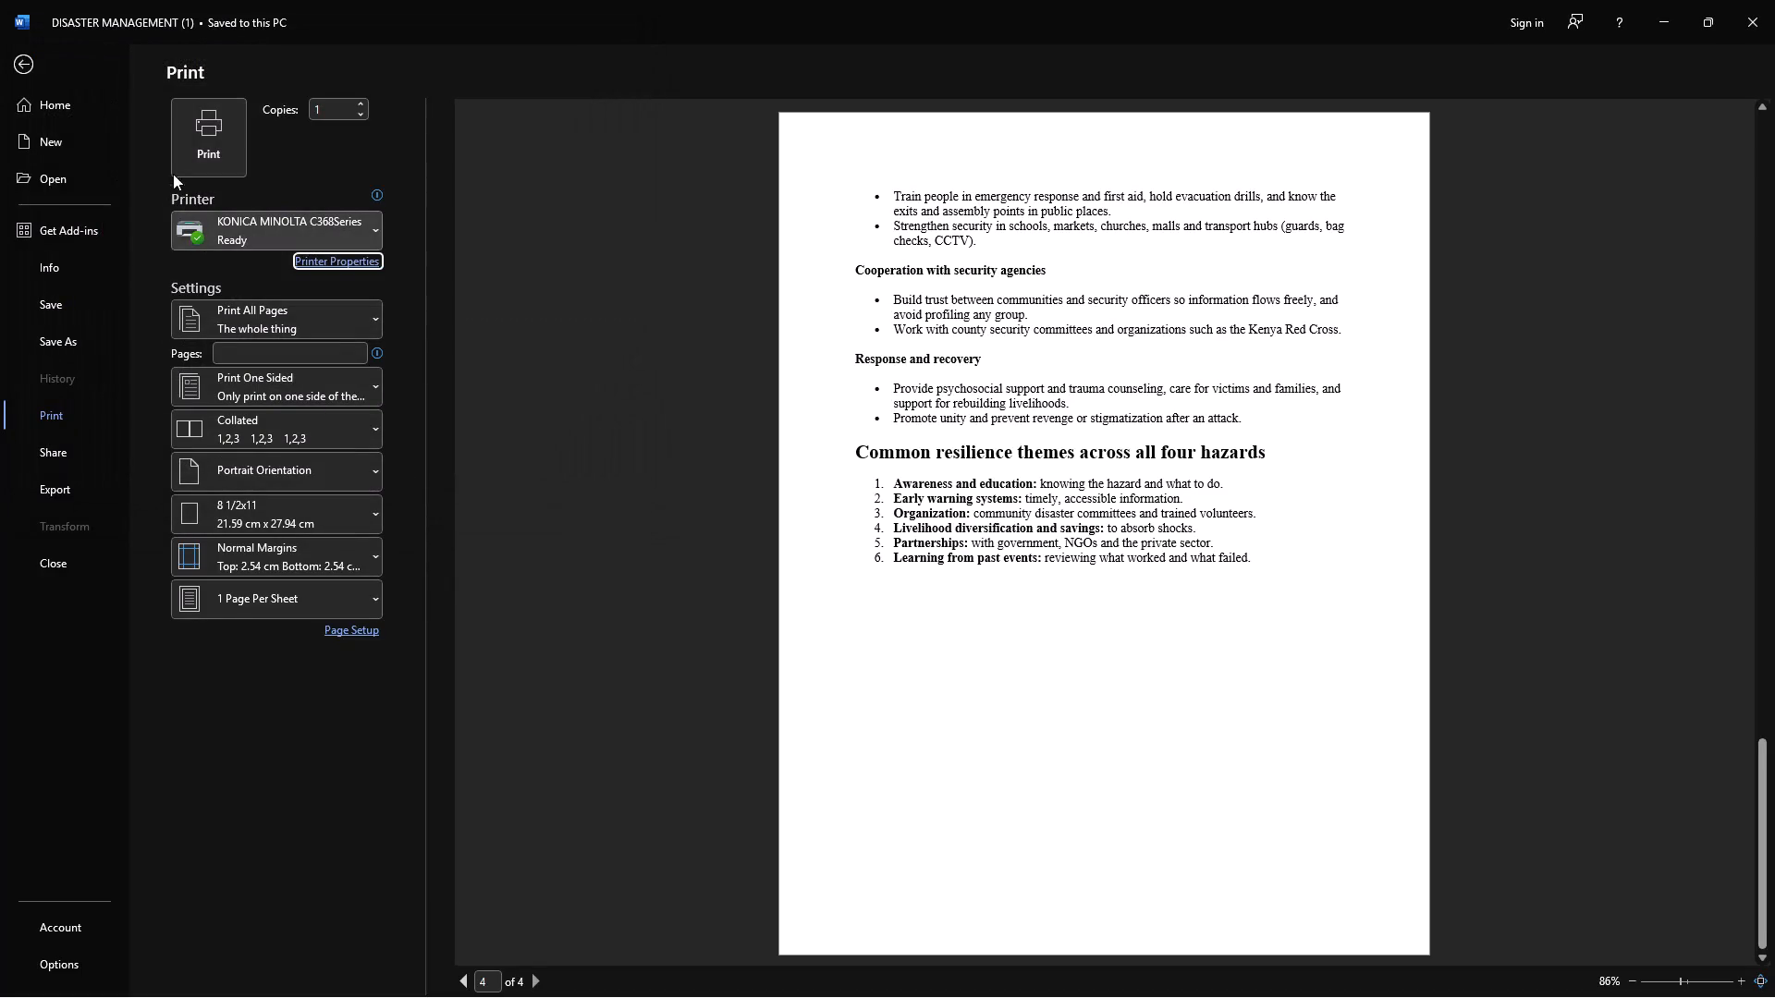
Print one copy of all pages of the DISASTER MANAGEMENT (1) document, one-sided, on the KONICA MINOLTA C368Series.
{"action": "left_click", "coordinate": [214, 153]}
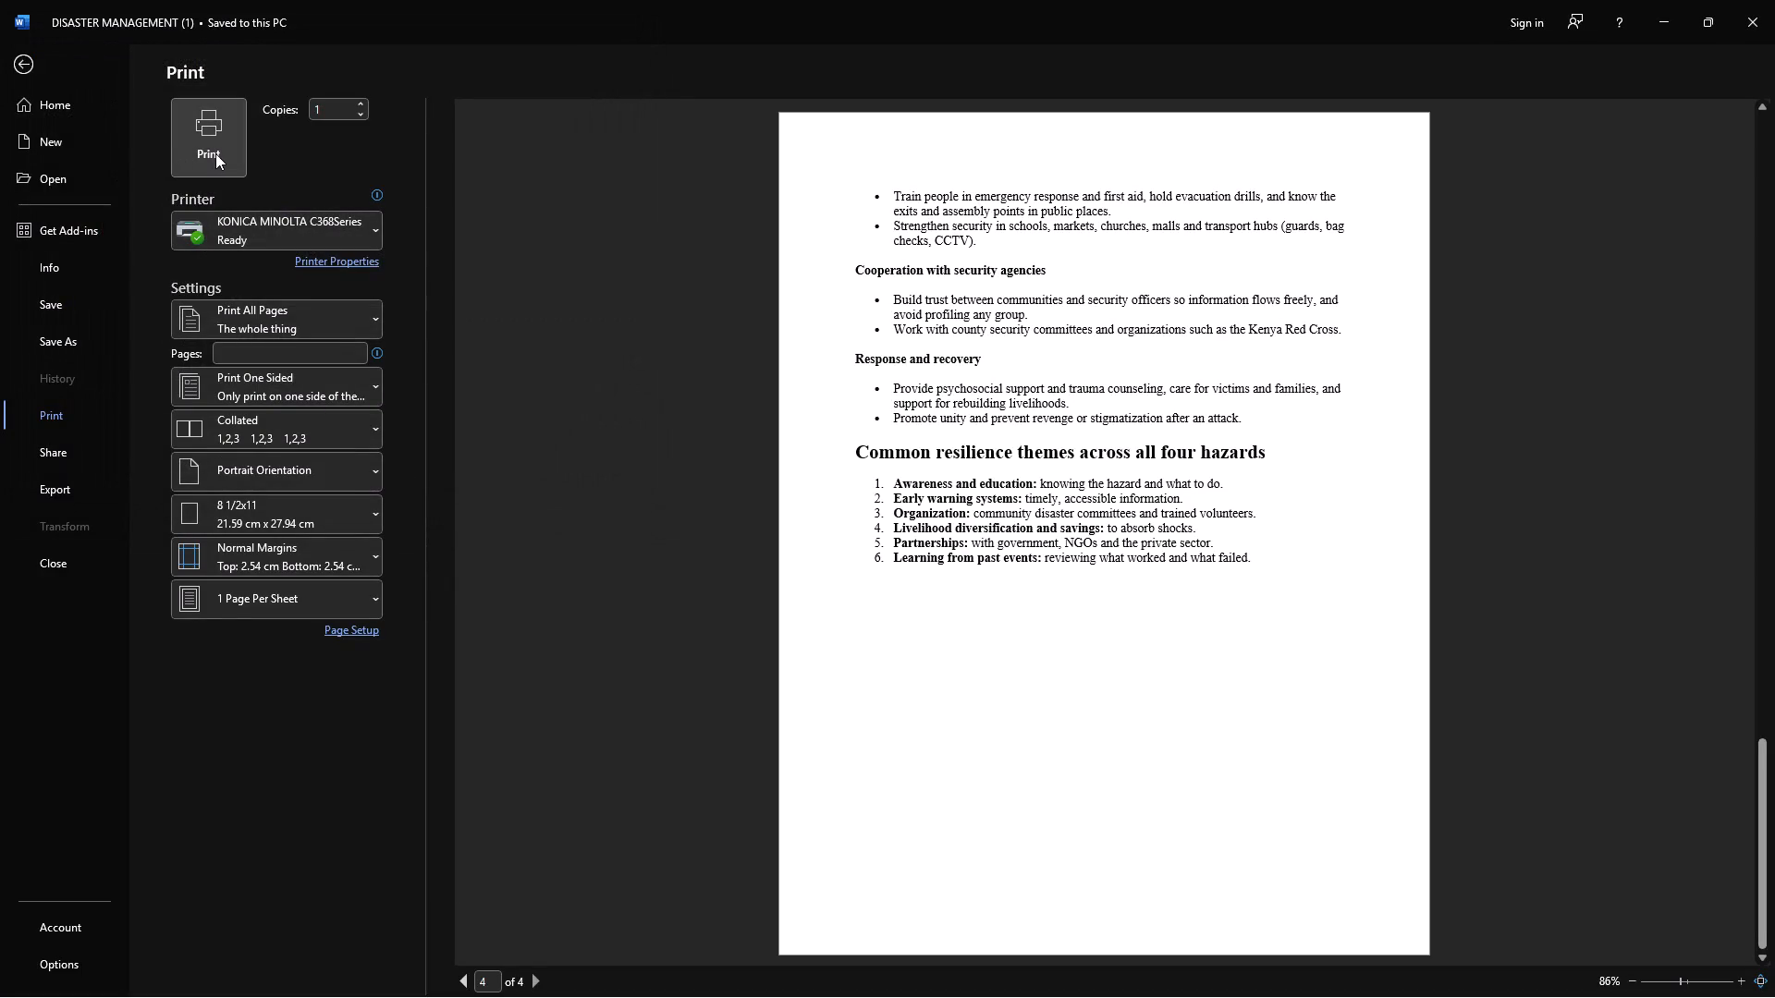
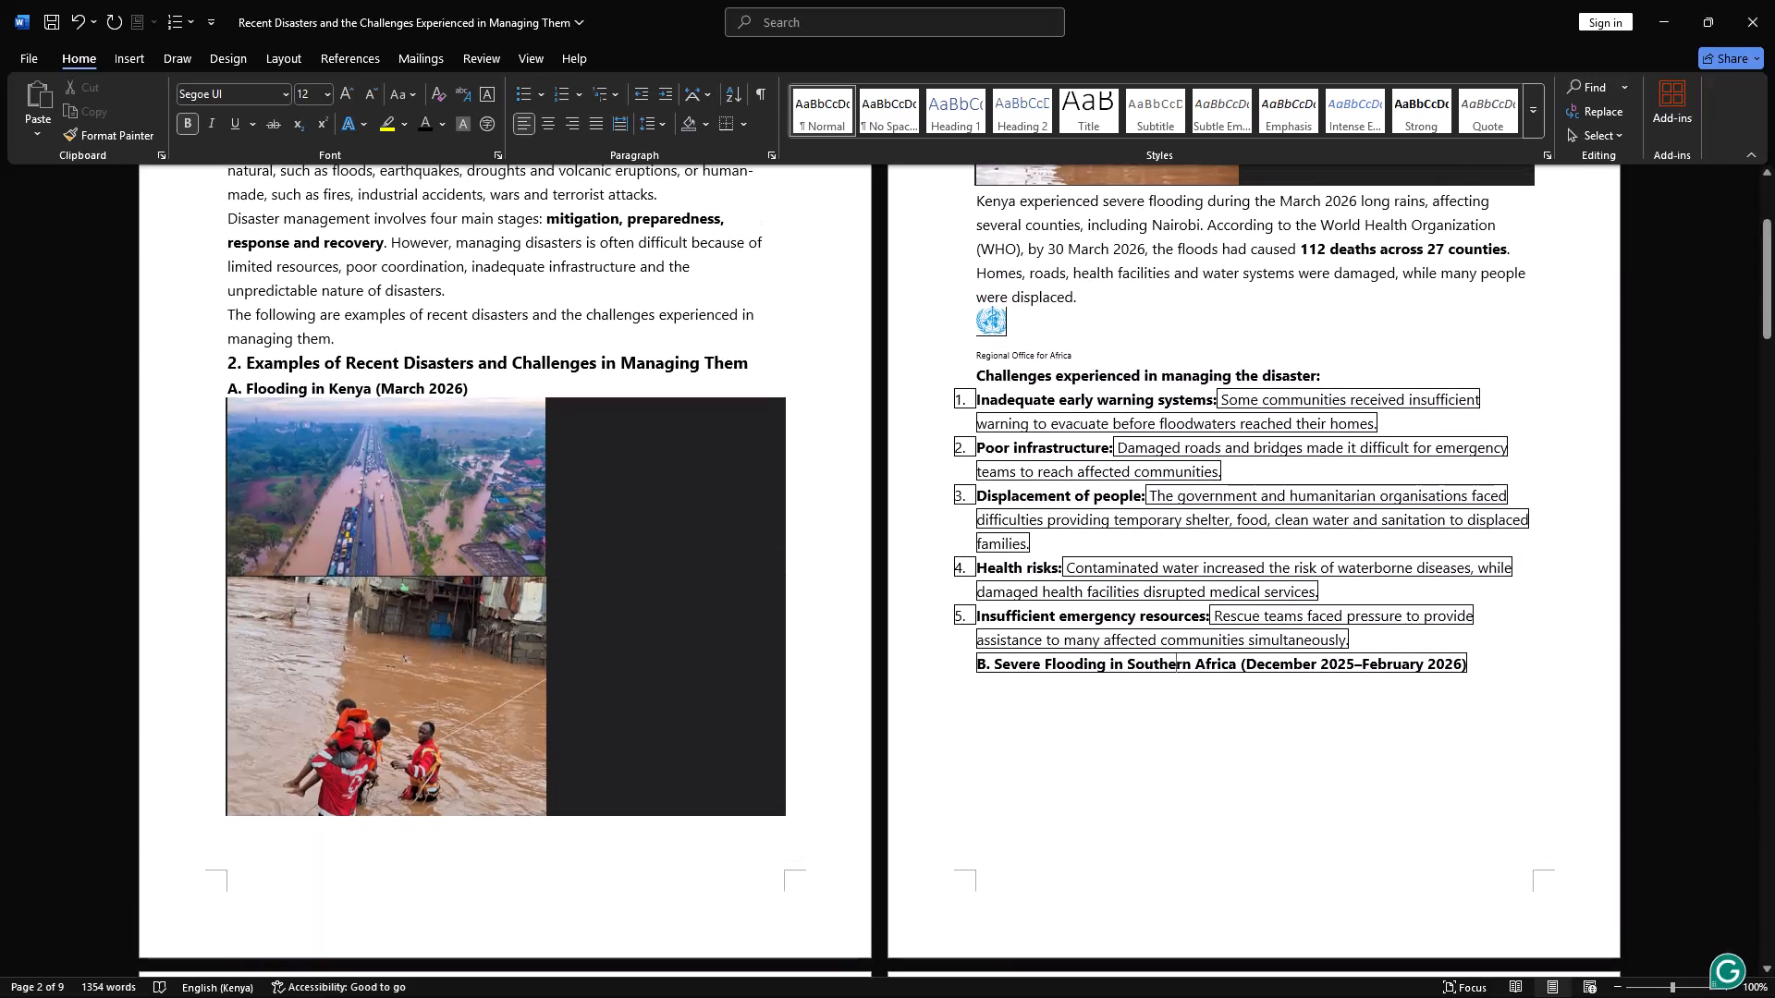
Close the Recent Disasters and the Challenges Experienced in Managing Them document without saving its changes.
{"action": "left_click", "coordinate": [1752, 13]}
{"action": "left_click", "coordinate": [991, 550]}
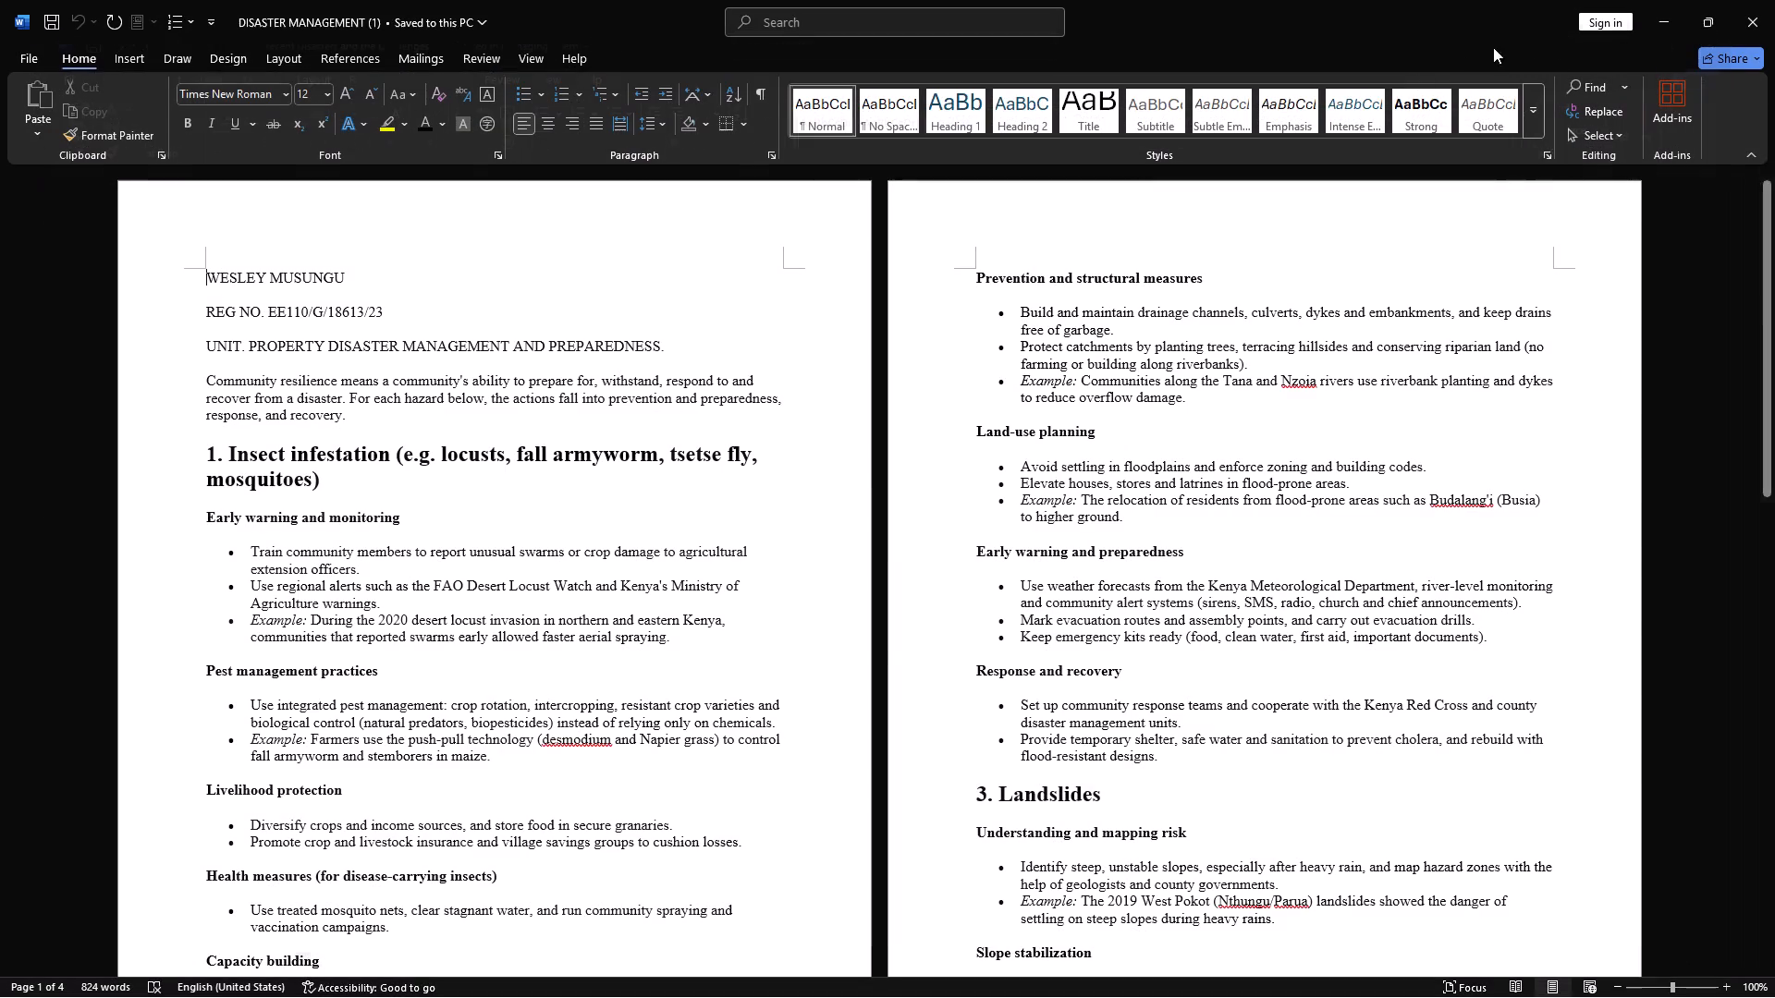
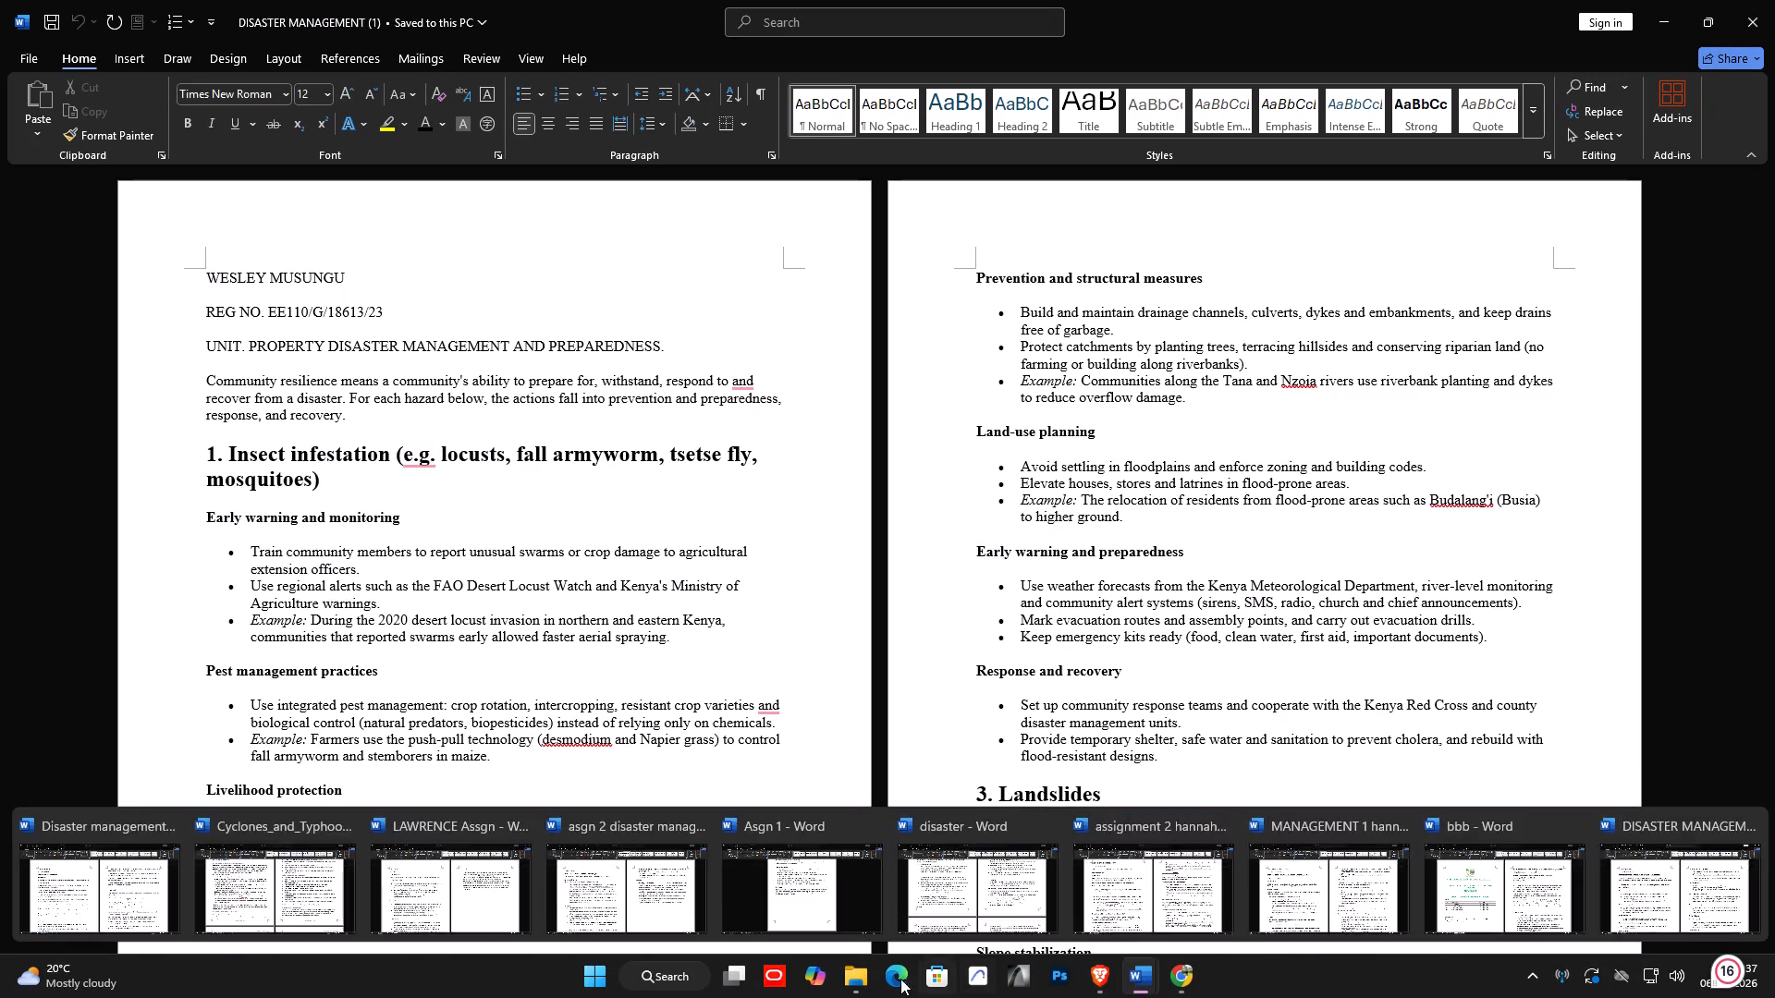
Open Windows search with its list of recent searches.
{"action": "left_click", "coordinate": [655, 980]}
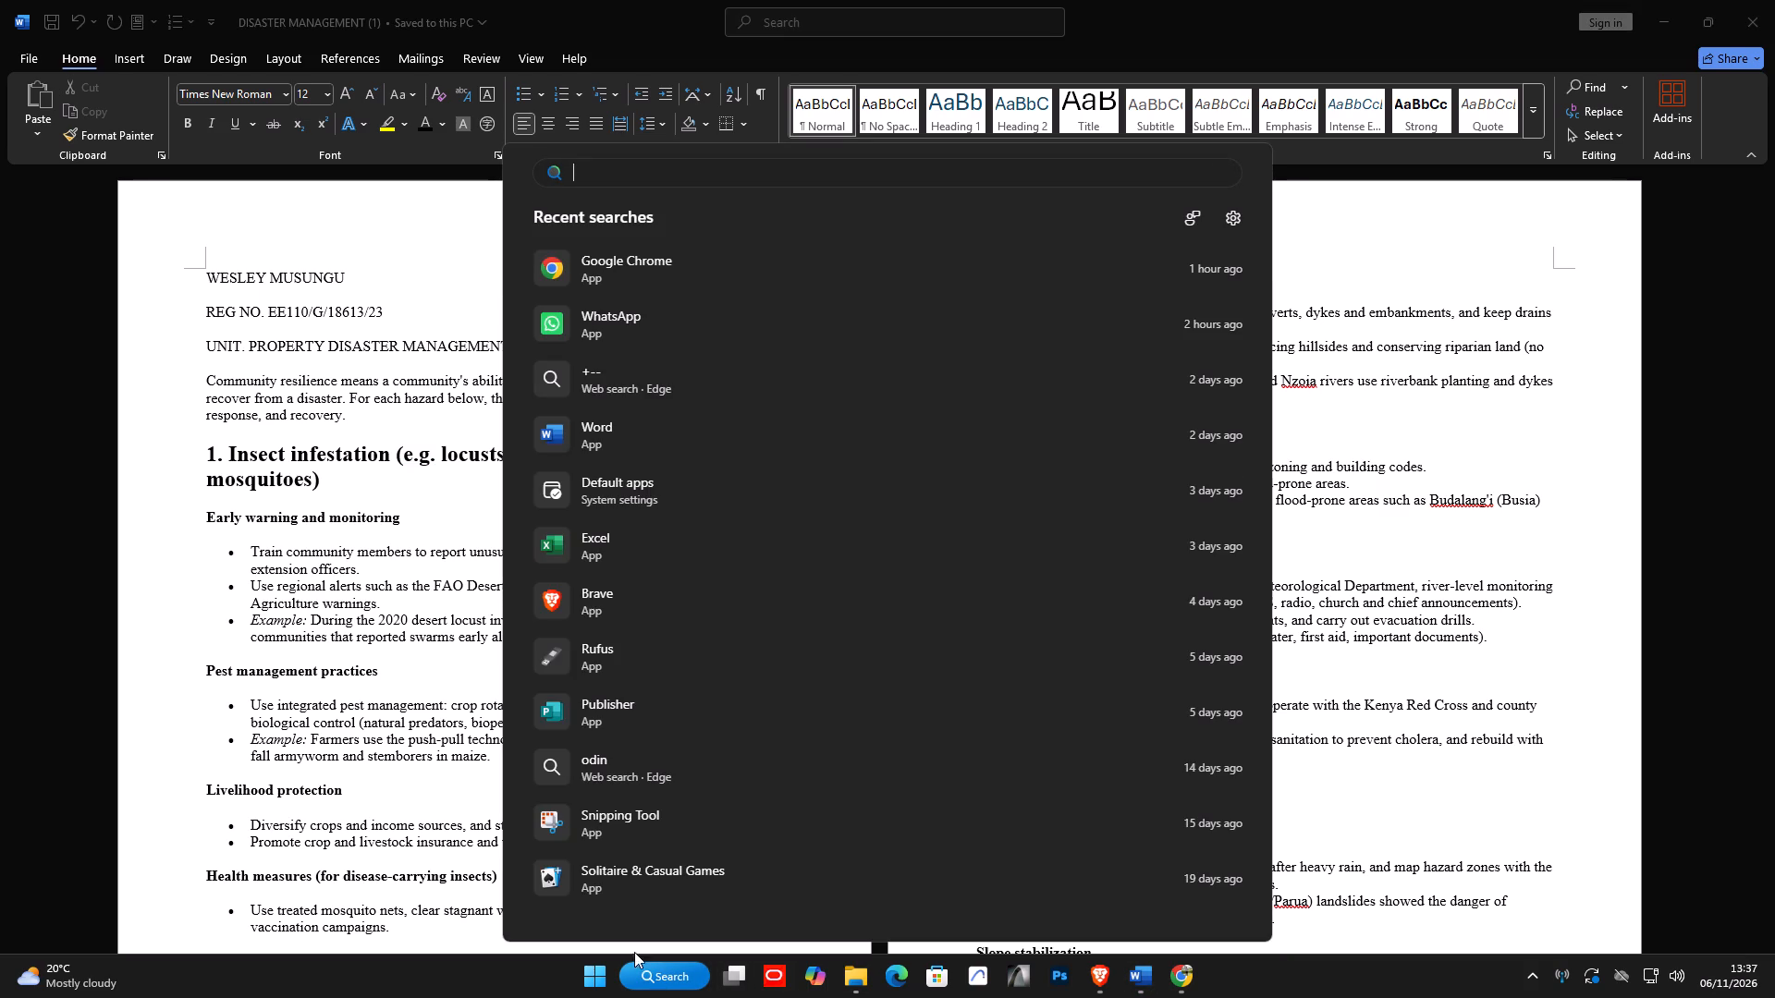
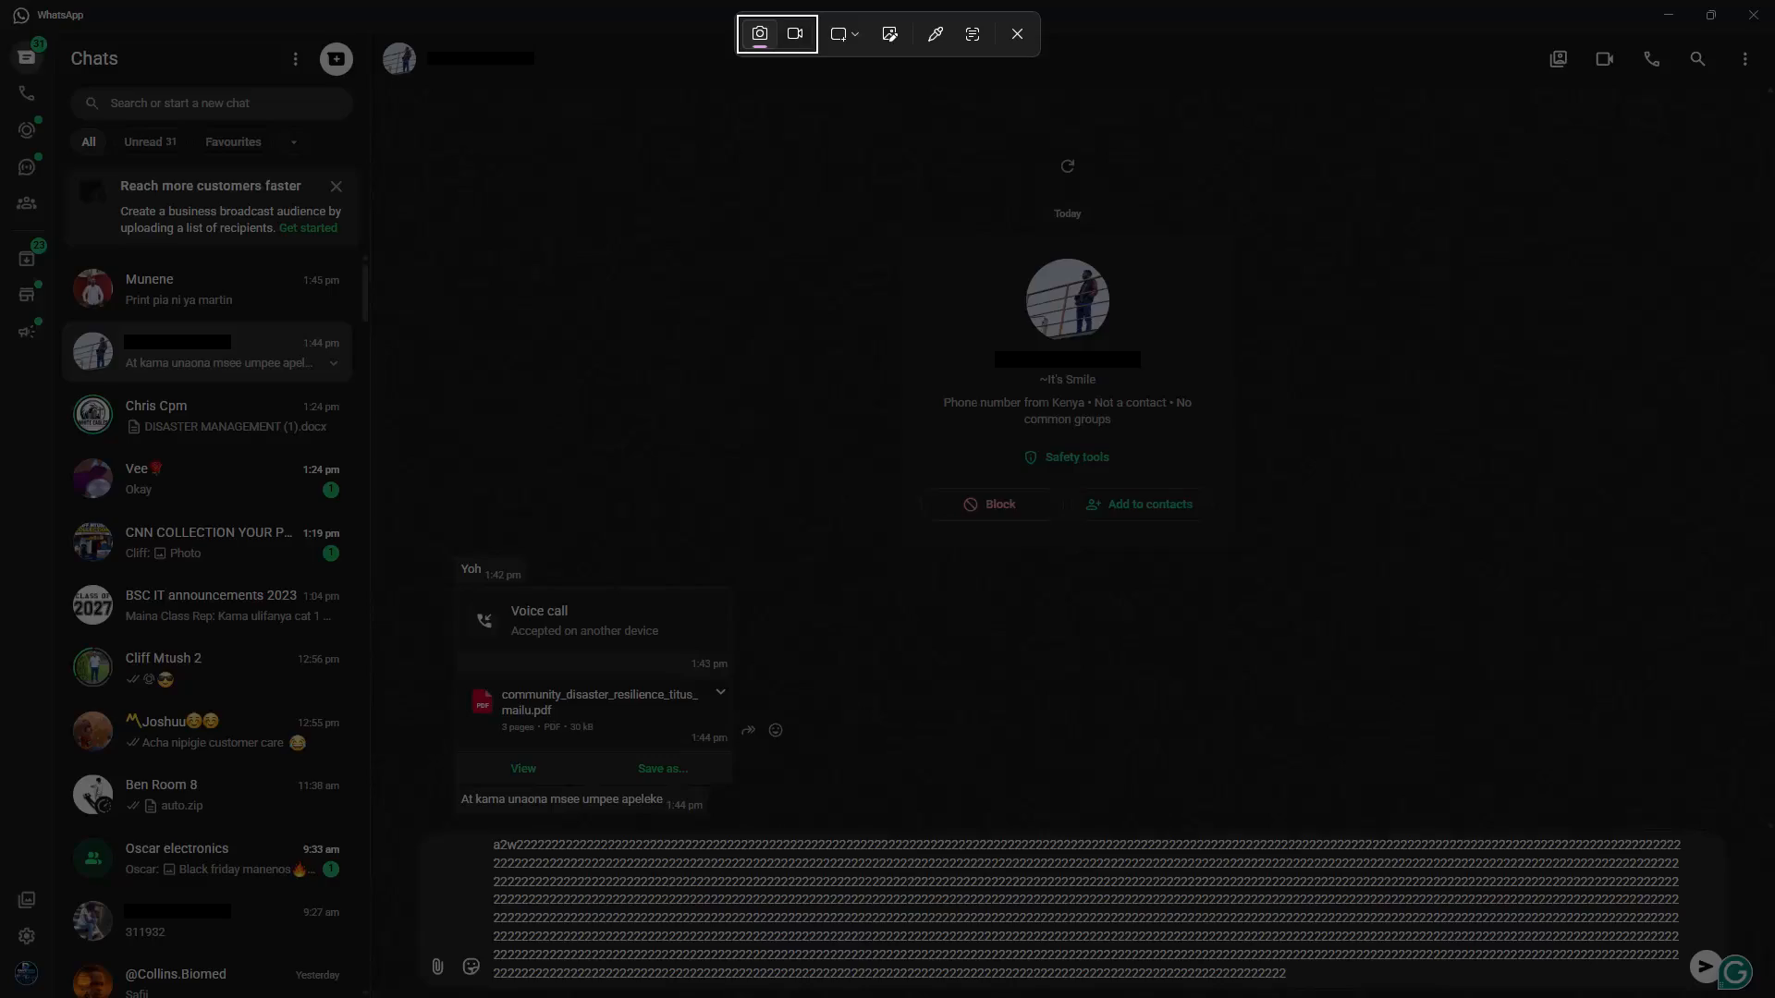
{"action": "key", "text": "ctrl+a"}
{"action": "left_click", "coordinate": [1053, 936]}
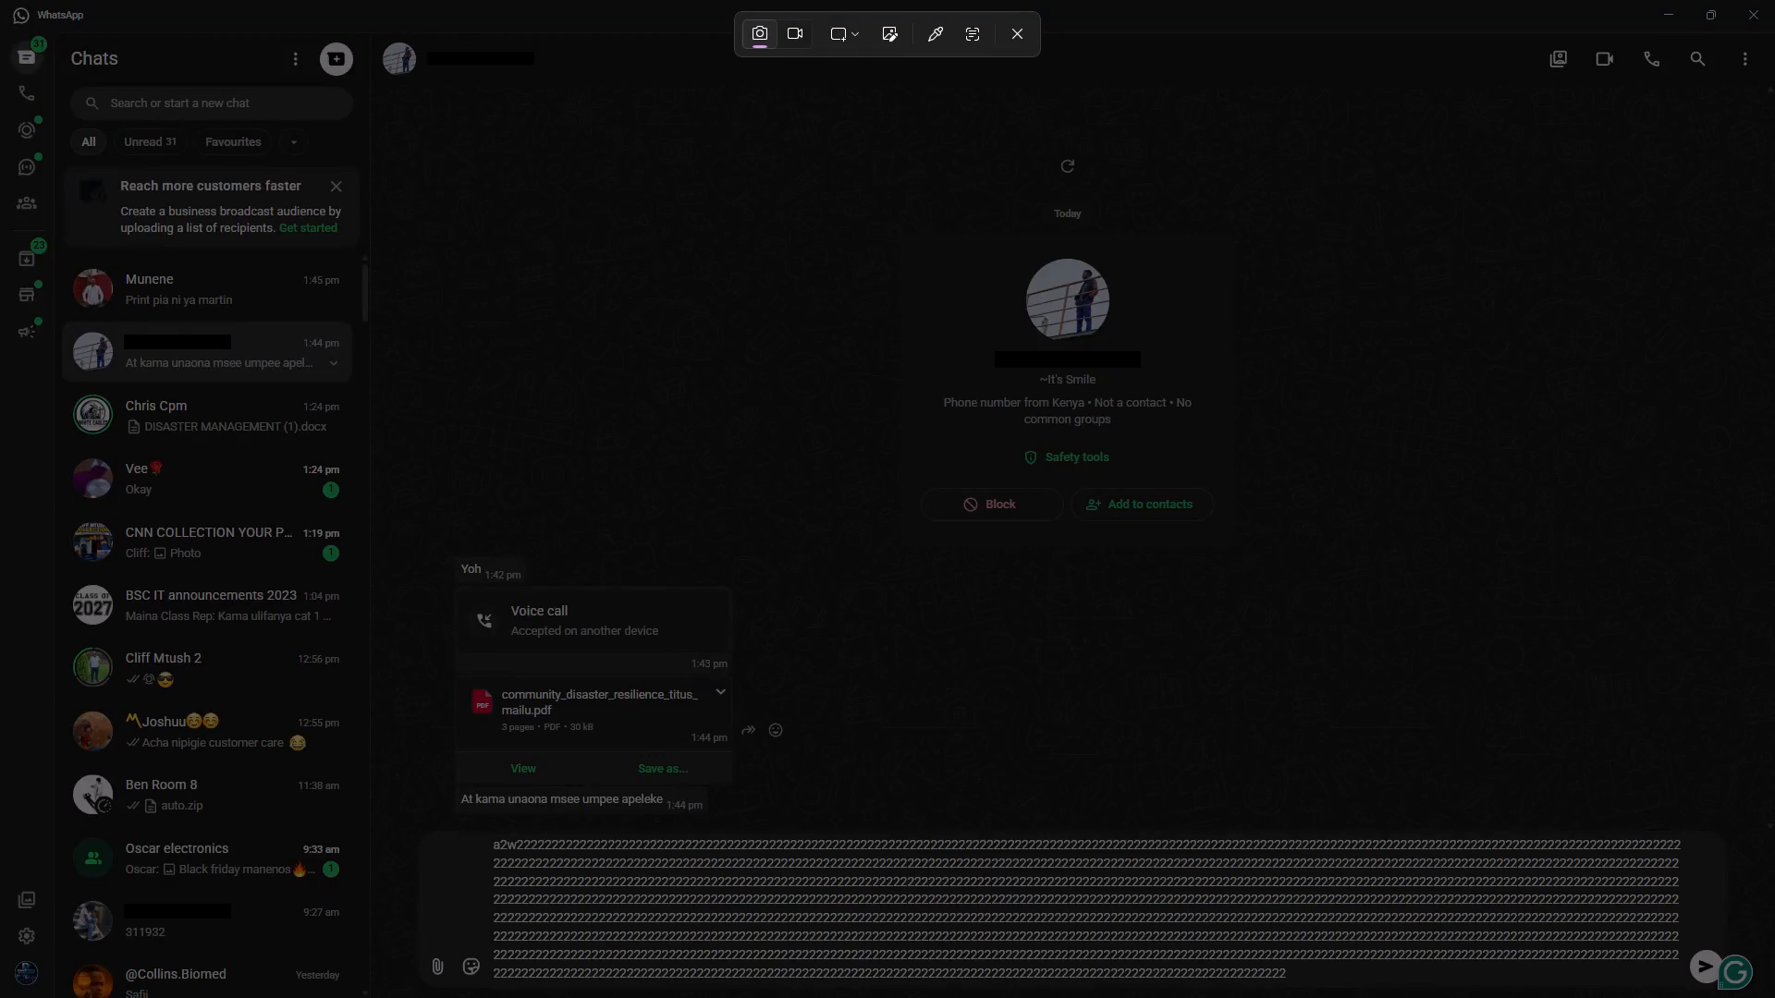
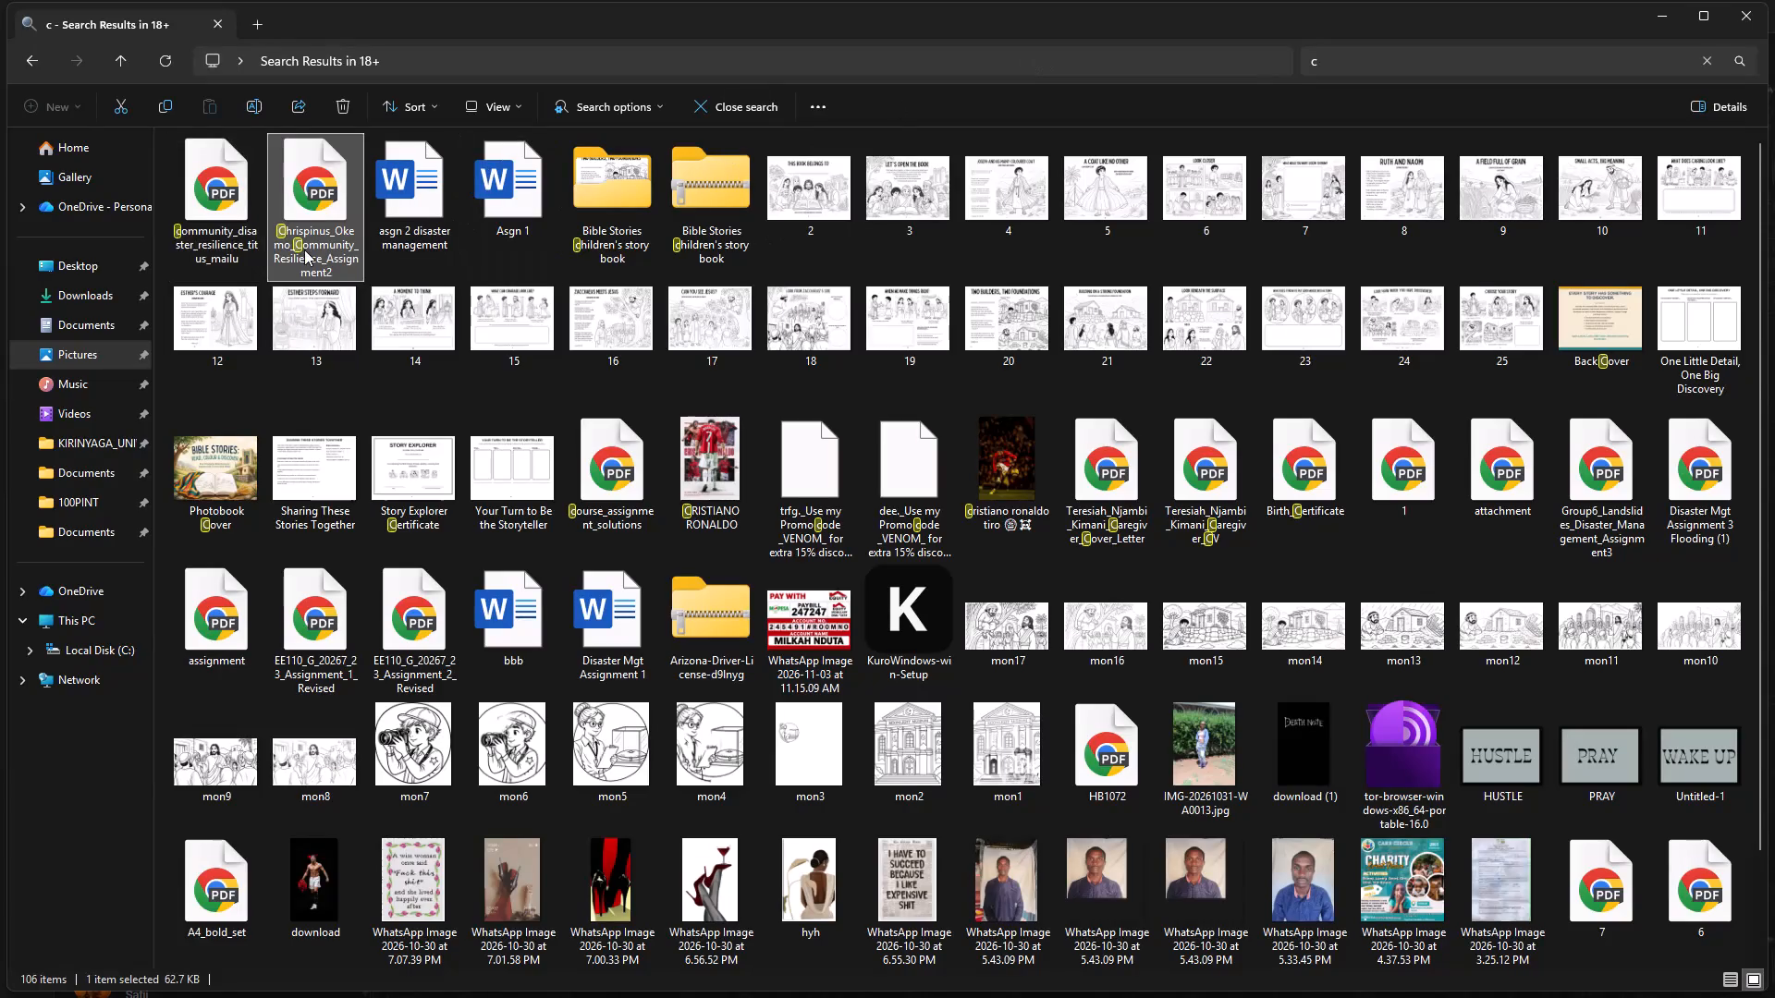
Open the community disaster resilience PDF from the 18+ folder, check it through to its last page and bring up its print preview.
{"action": "double_click", "coordinate": [213, 245]}
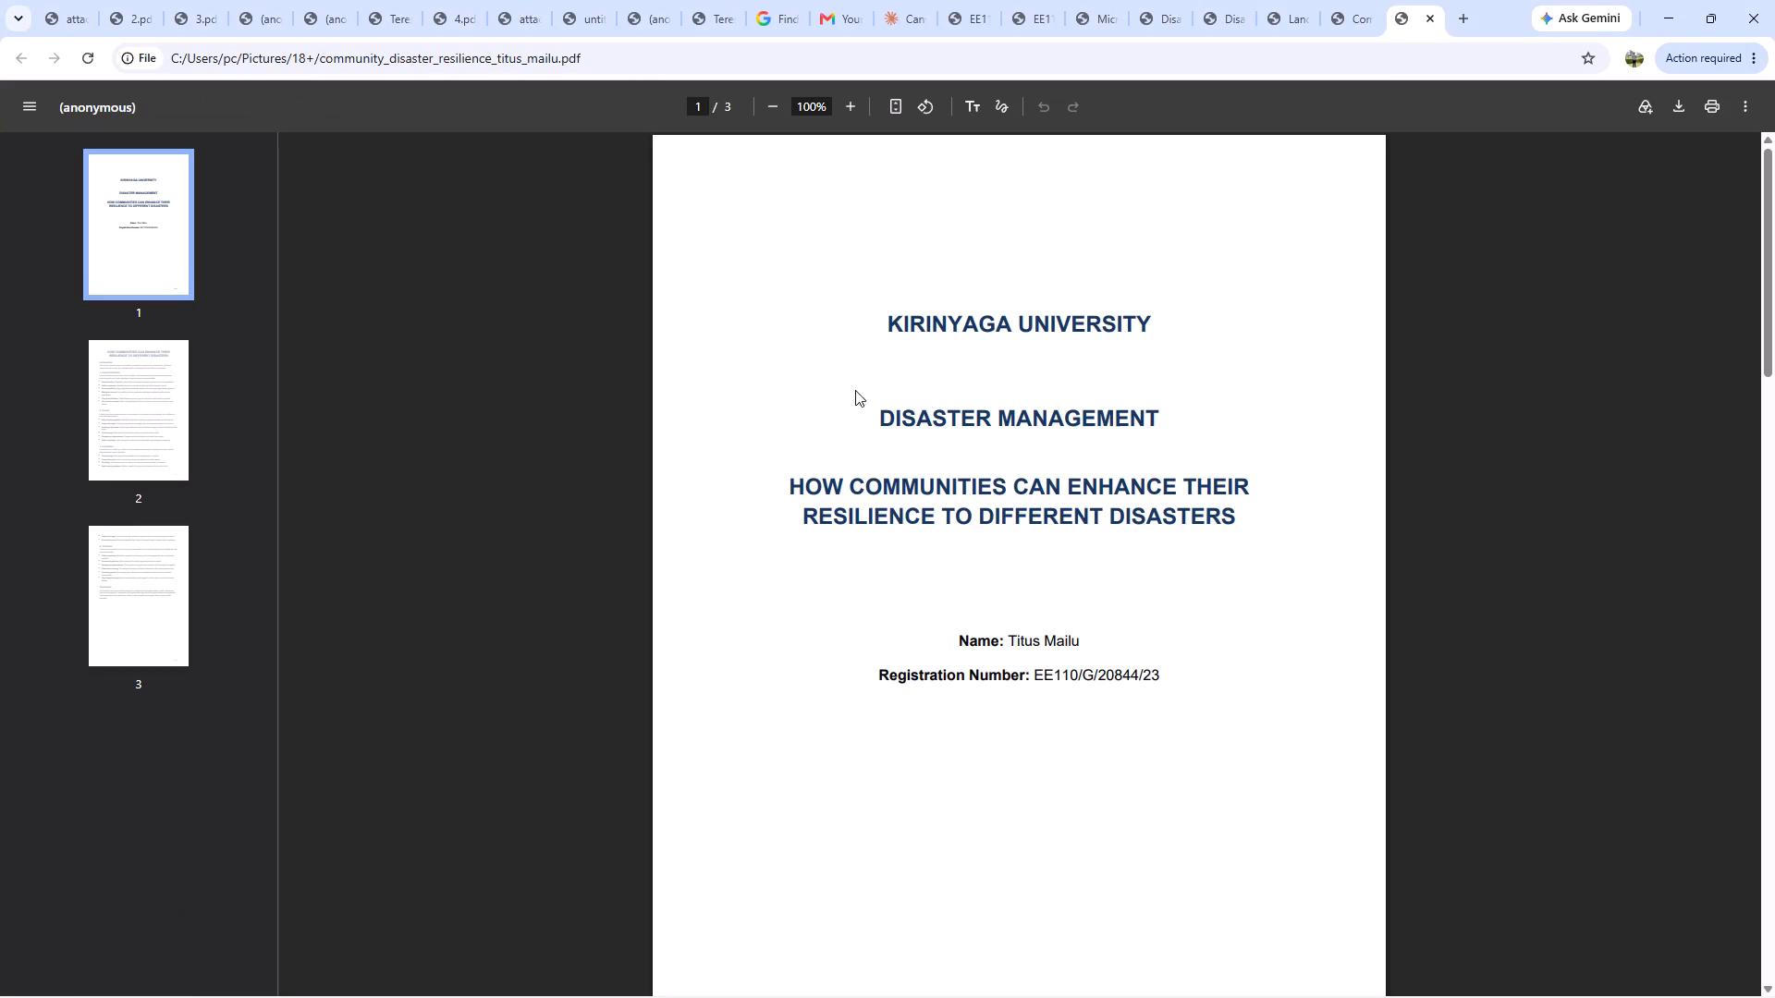
{"action": "scroll", "coordinate": [860, 418], "scroll_direction": "down", "scroll_amount": 3}
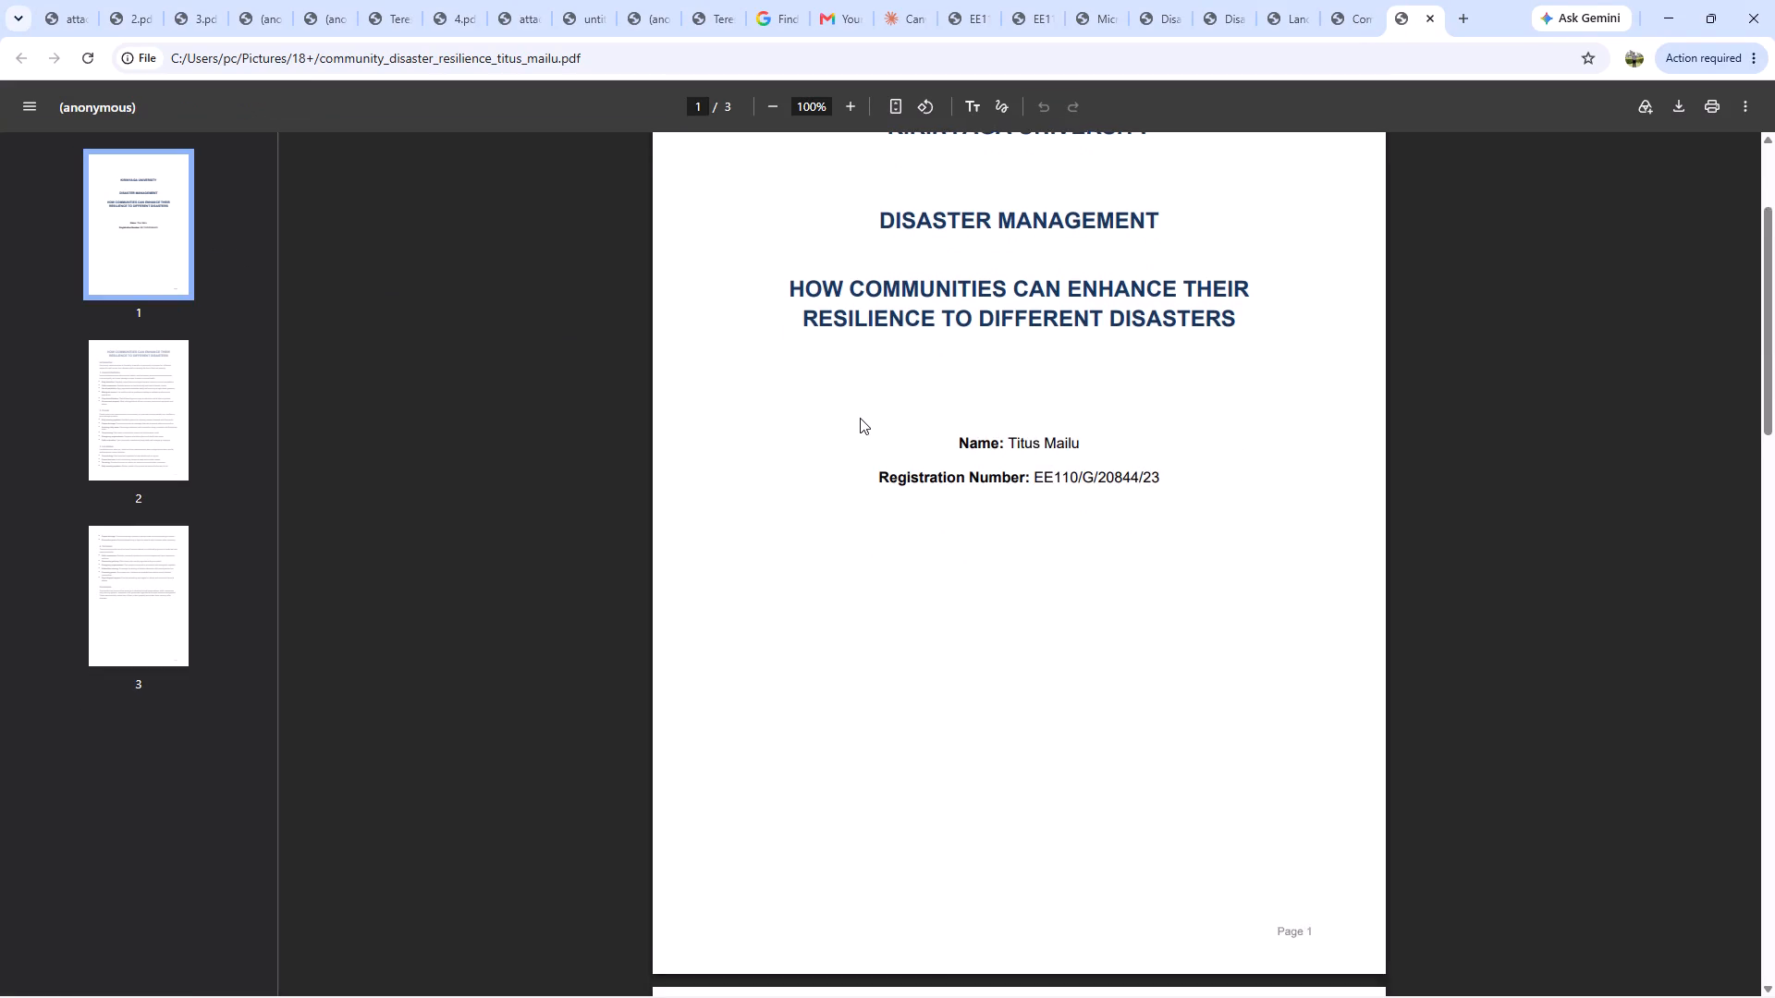
{"action": "scroll", "coordinate": [924, 390], "scroll_direction": "down", "scroll_amount": 2}
{"action": "scroll", "coordinate": [924, 390], "scroll_direction": "down", "scroll_amount": 20}
{"action": "scroll", "coordinate": [924, 390], "scroll_direction": "down", "scroll_amount": 9}
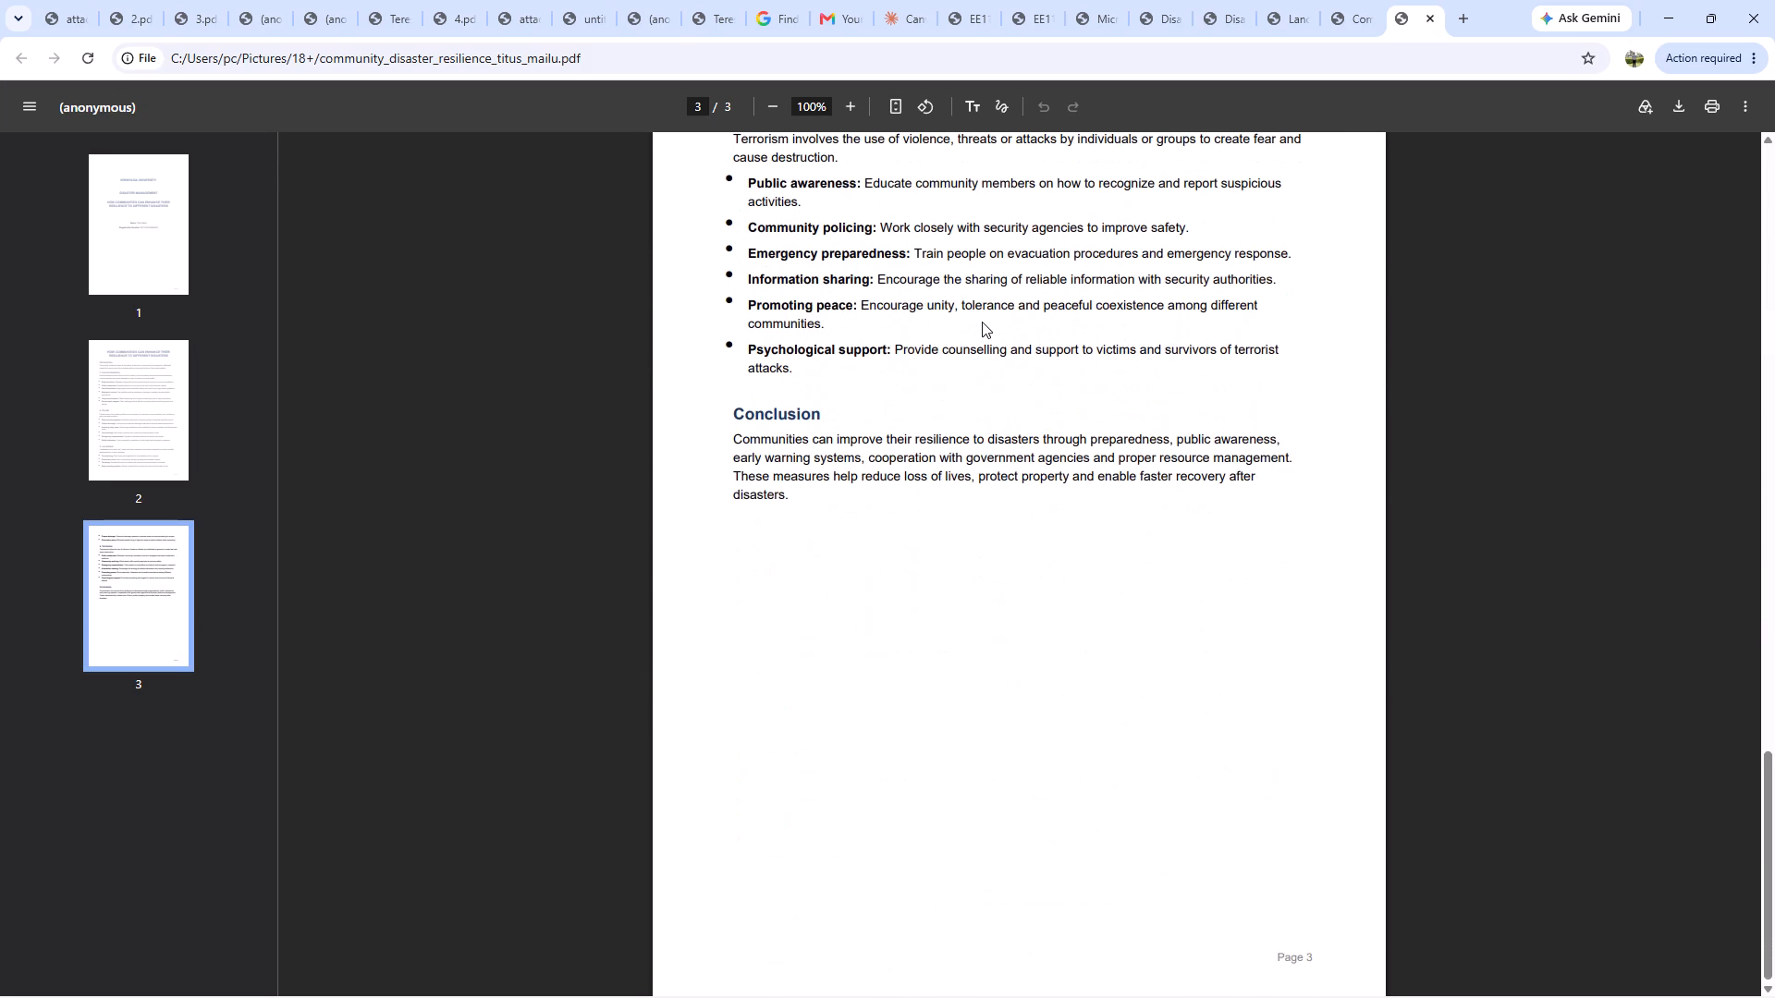
{"action": "scroll", "coordinate": [982, 322], "scroll_direction": "down", "scroll_amount": 2}
{"action": "left_click", "coordinate": [1715, 105]}
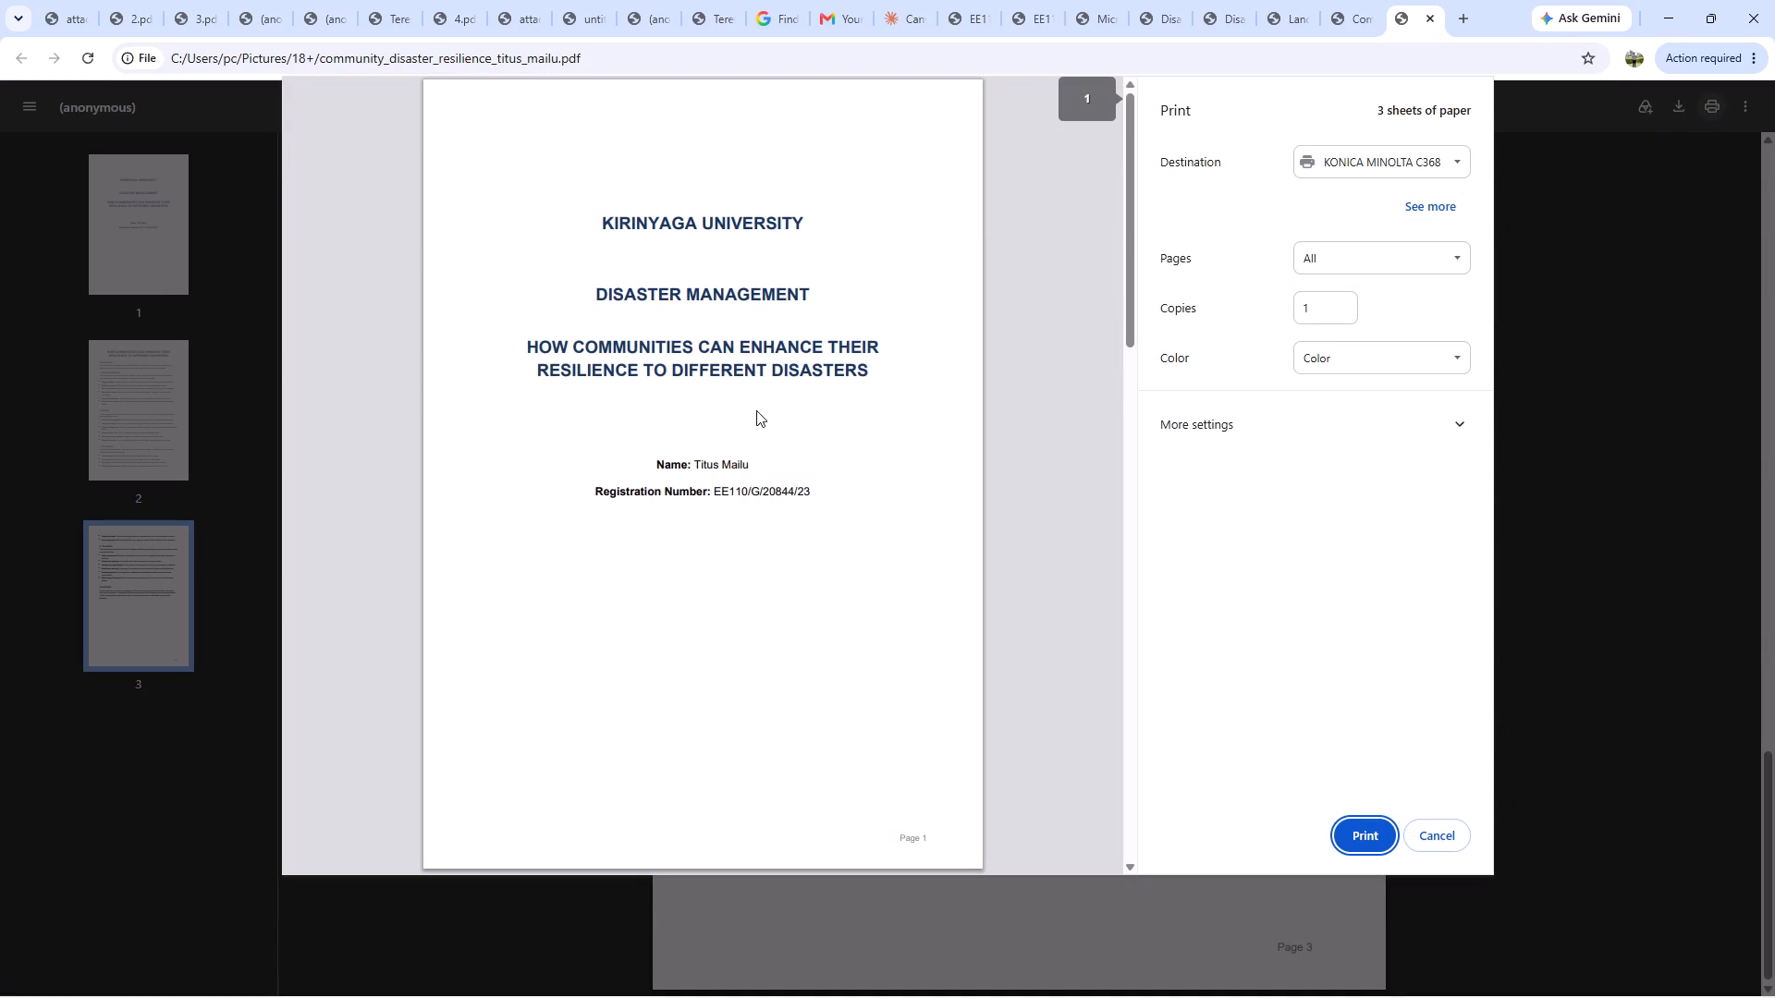
Print one single-sided A4 colour copy of the community disaster resilience PDF on the KONICA MINOLTA C368.
{"action": "left_click", "coordinate": [1416, 433]}
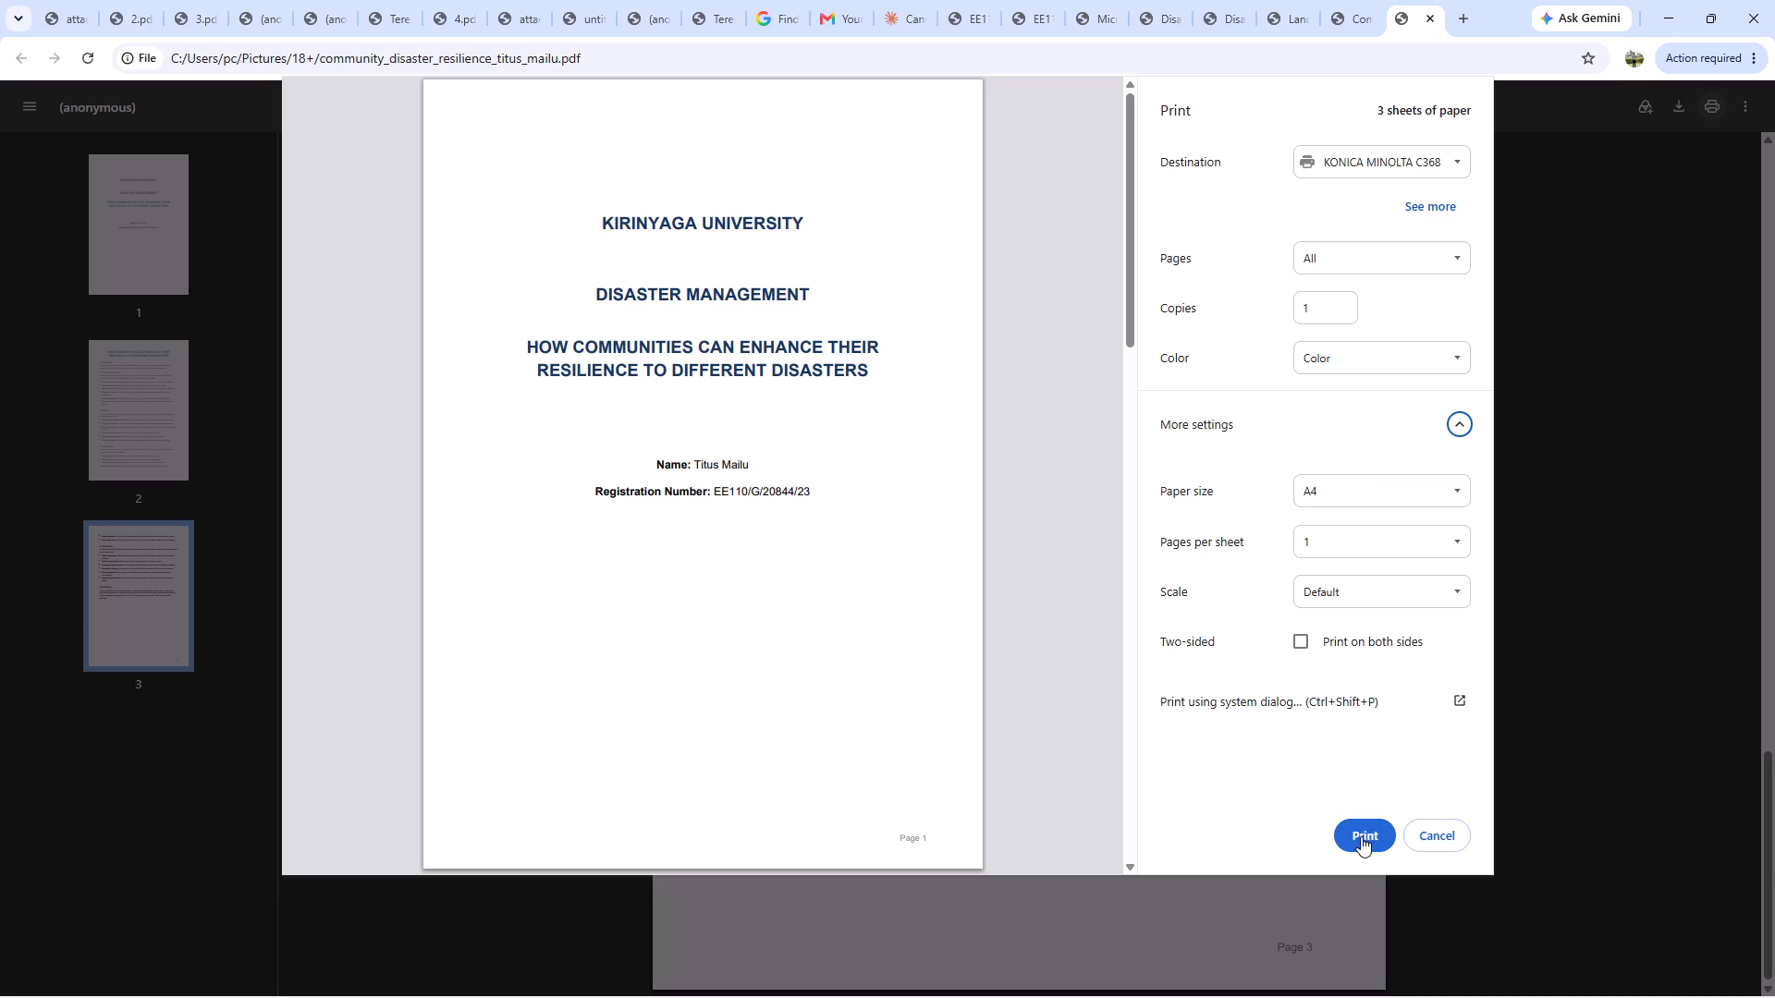
{"action": "left_click", "coordinate": [1361, 836]}
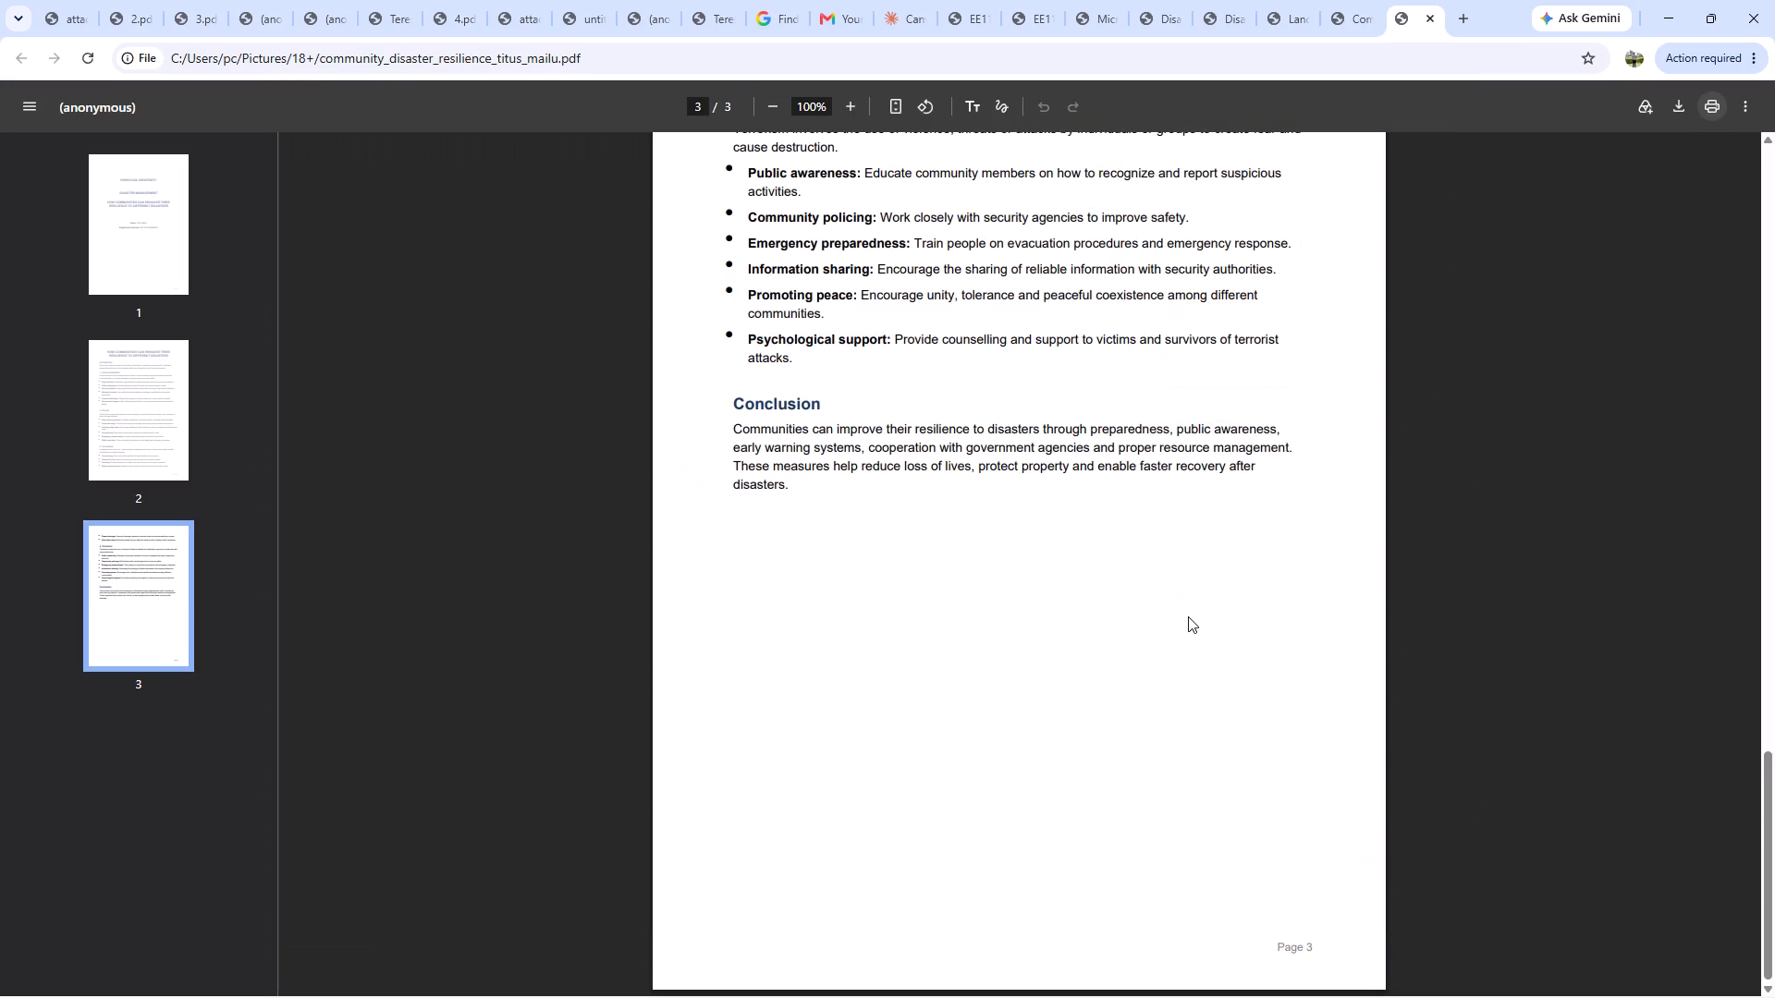
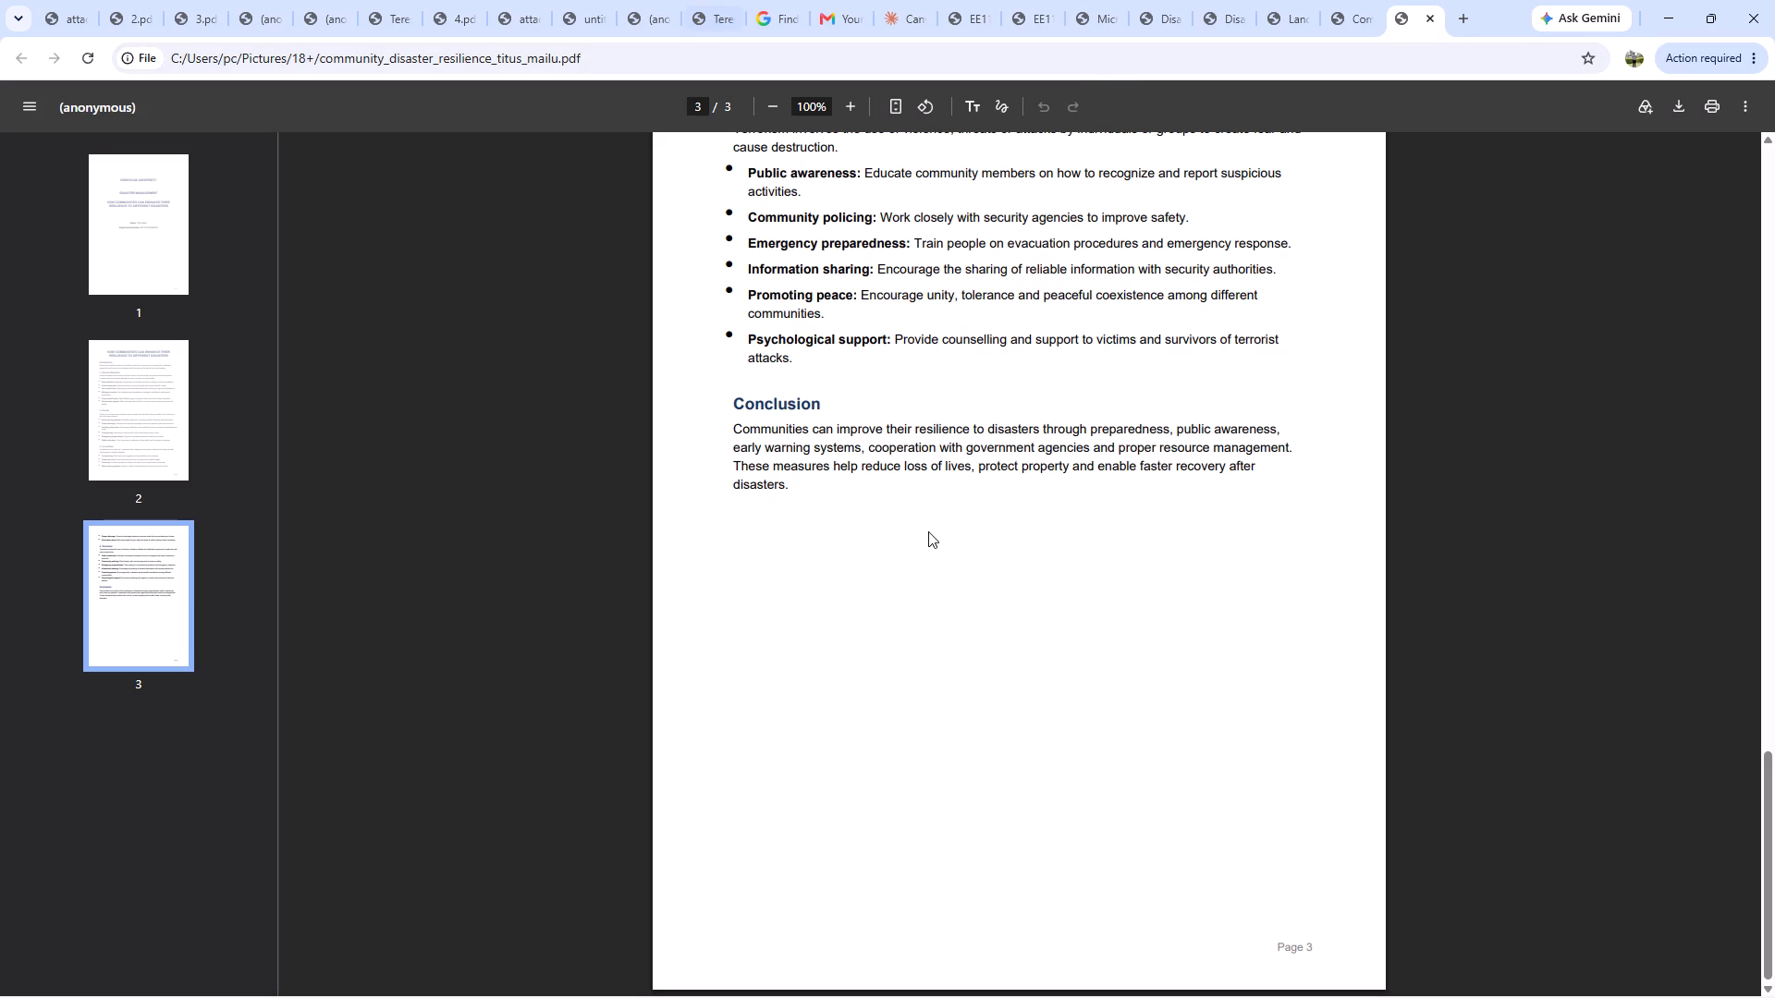
Minimize the browser window with the community disaster resilience PDF to return to File Explorer's search results for the 18+ folder.
{"action": "scroll", "coordinate": [930, 533], "scroll_direction": "up", "scroll_amount": 8}
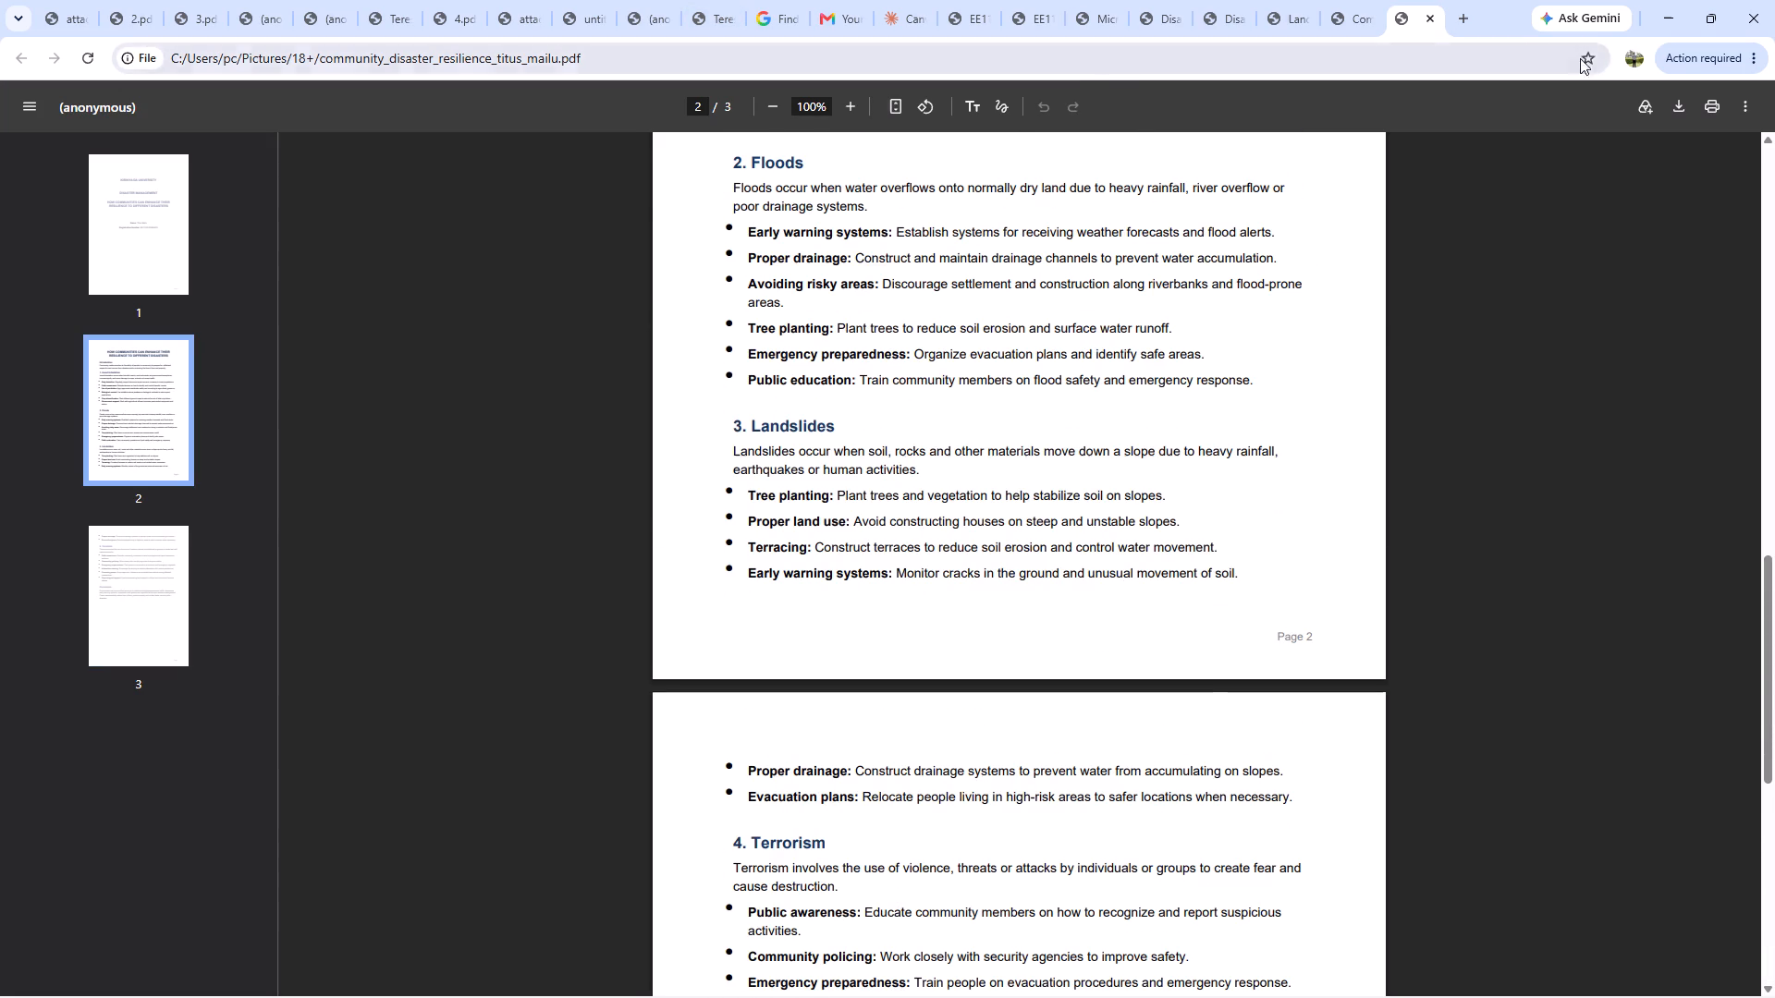
{"action": "left_click", "coordinate": [1679, 15]}
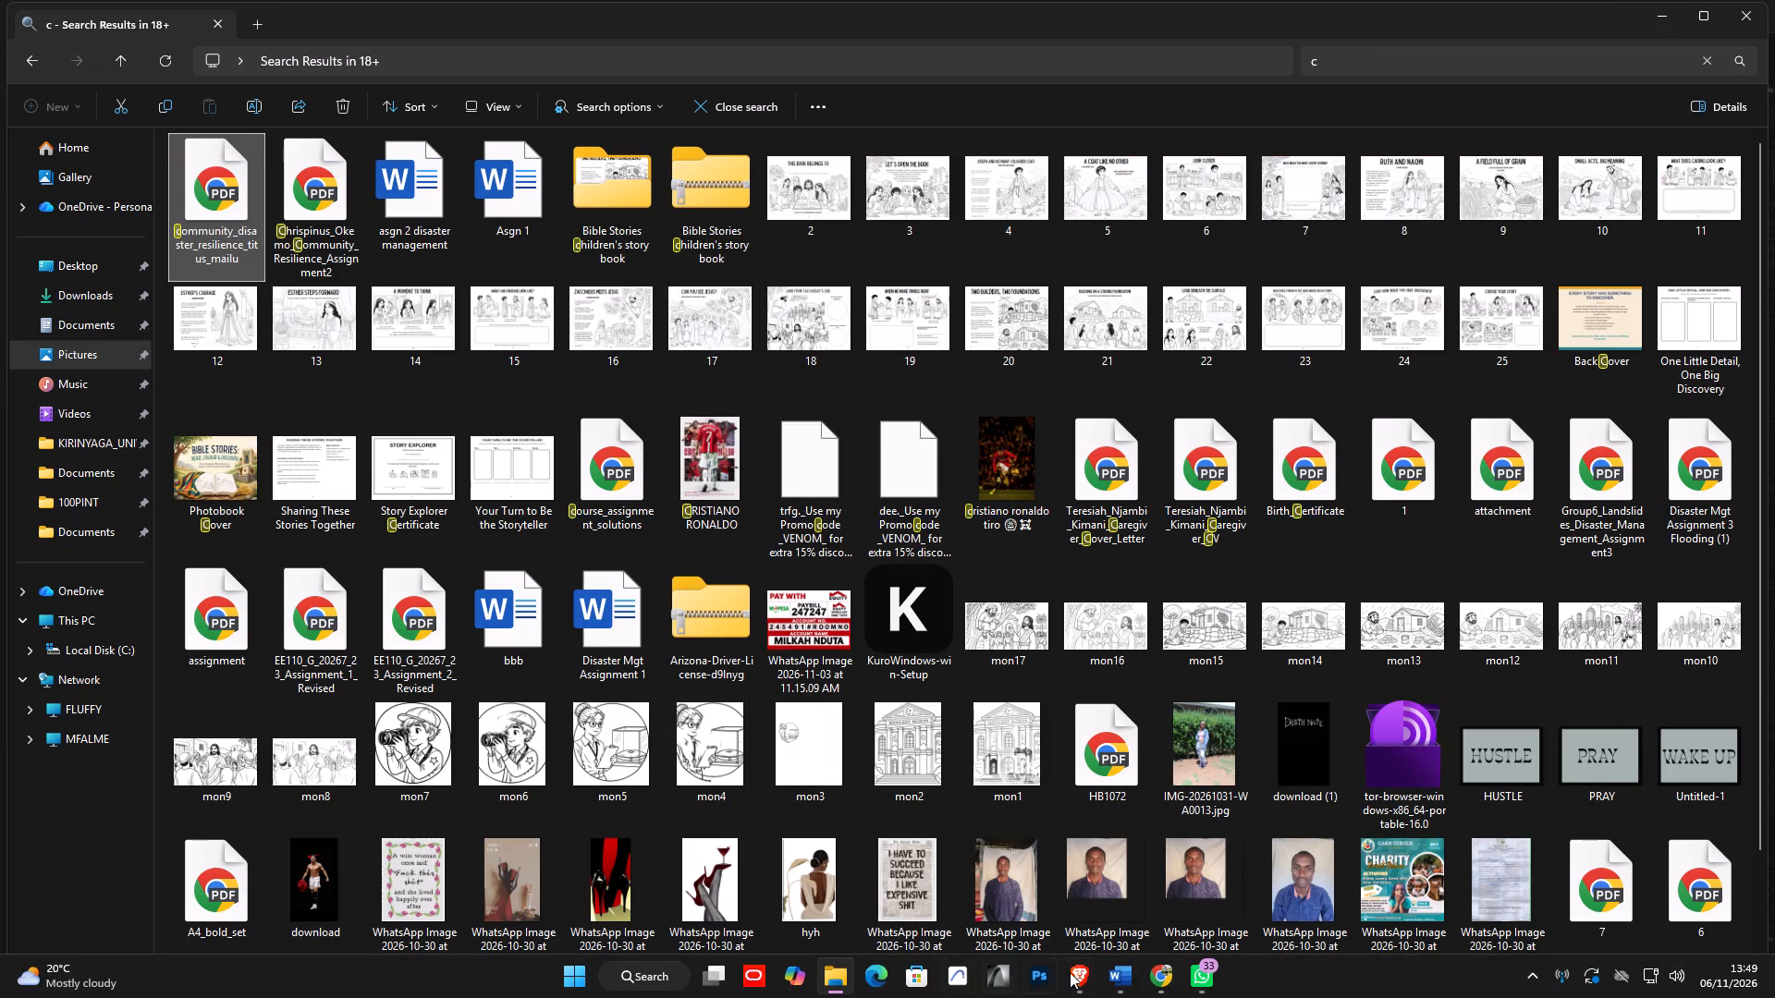
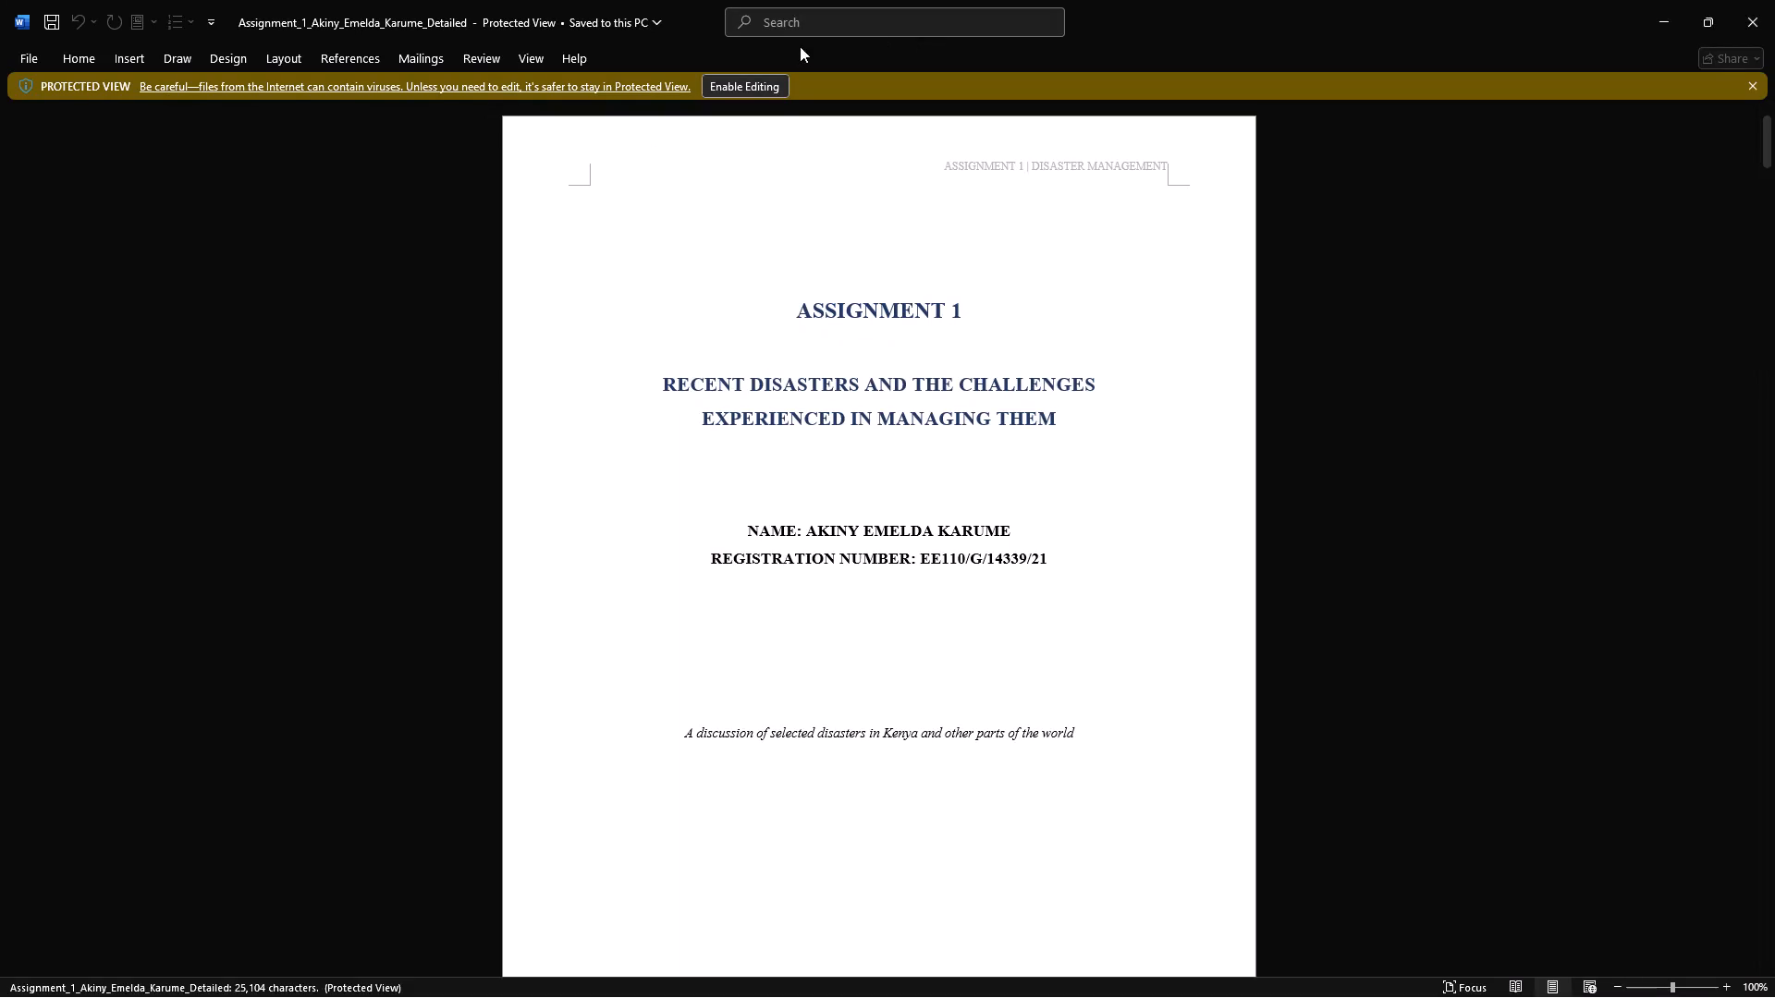
Enable editing for the Assignment 1 Disaster Management document and print one copy of all pages on the KONICA MINOLTA C368Series.
{"action": "left_click", "coordinate": [735, 86]}
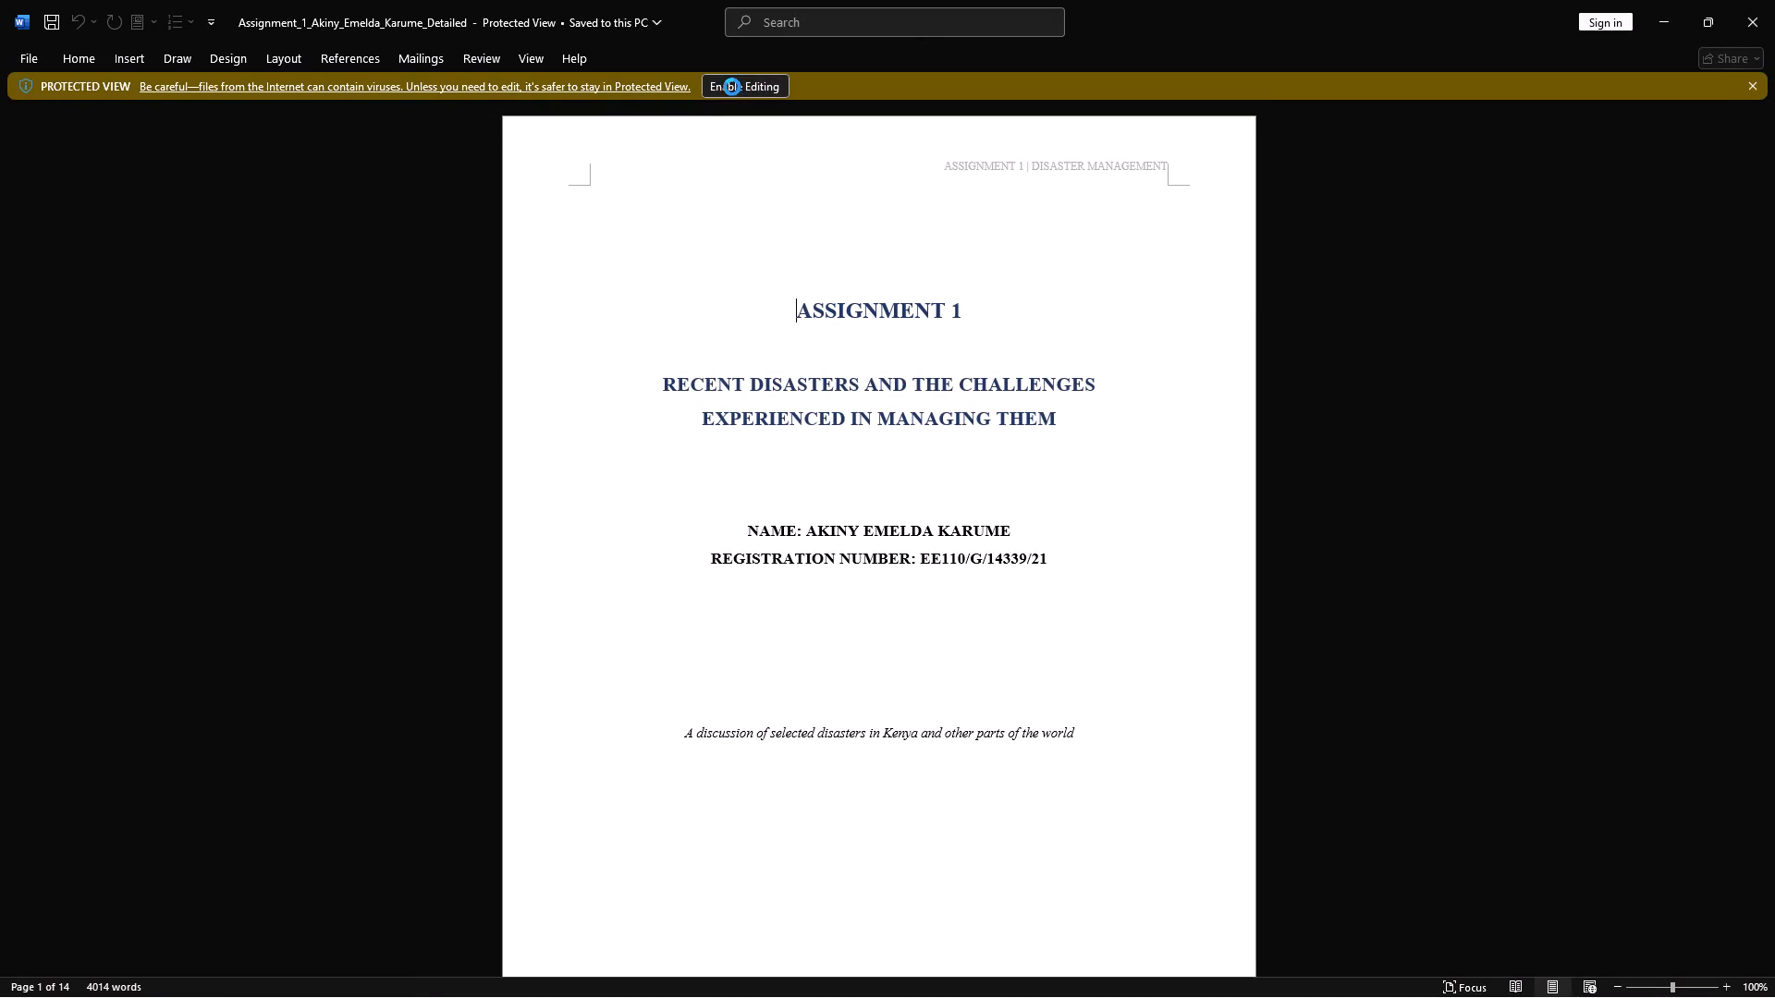
{"action": "left_click", "coordinate": [22, 62]}
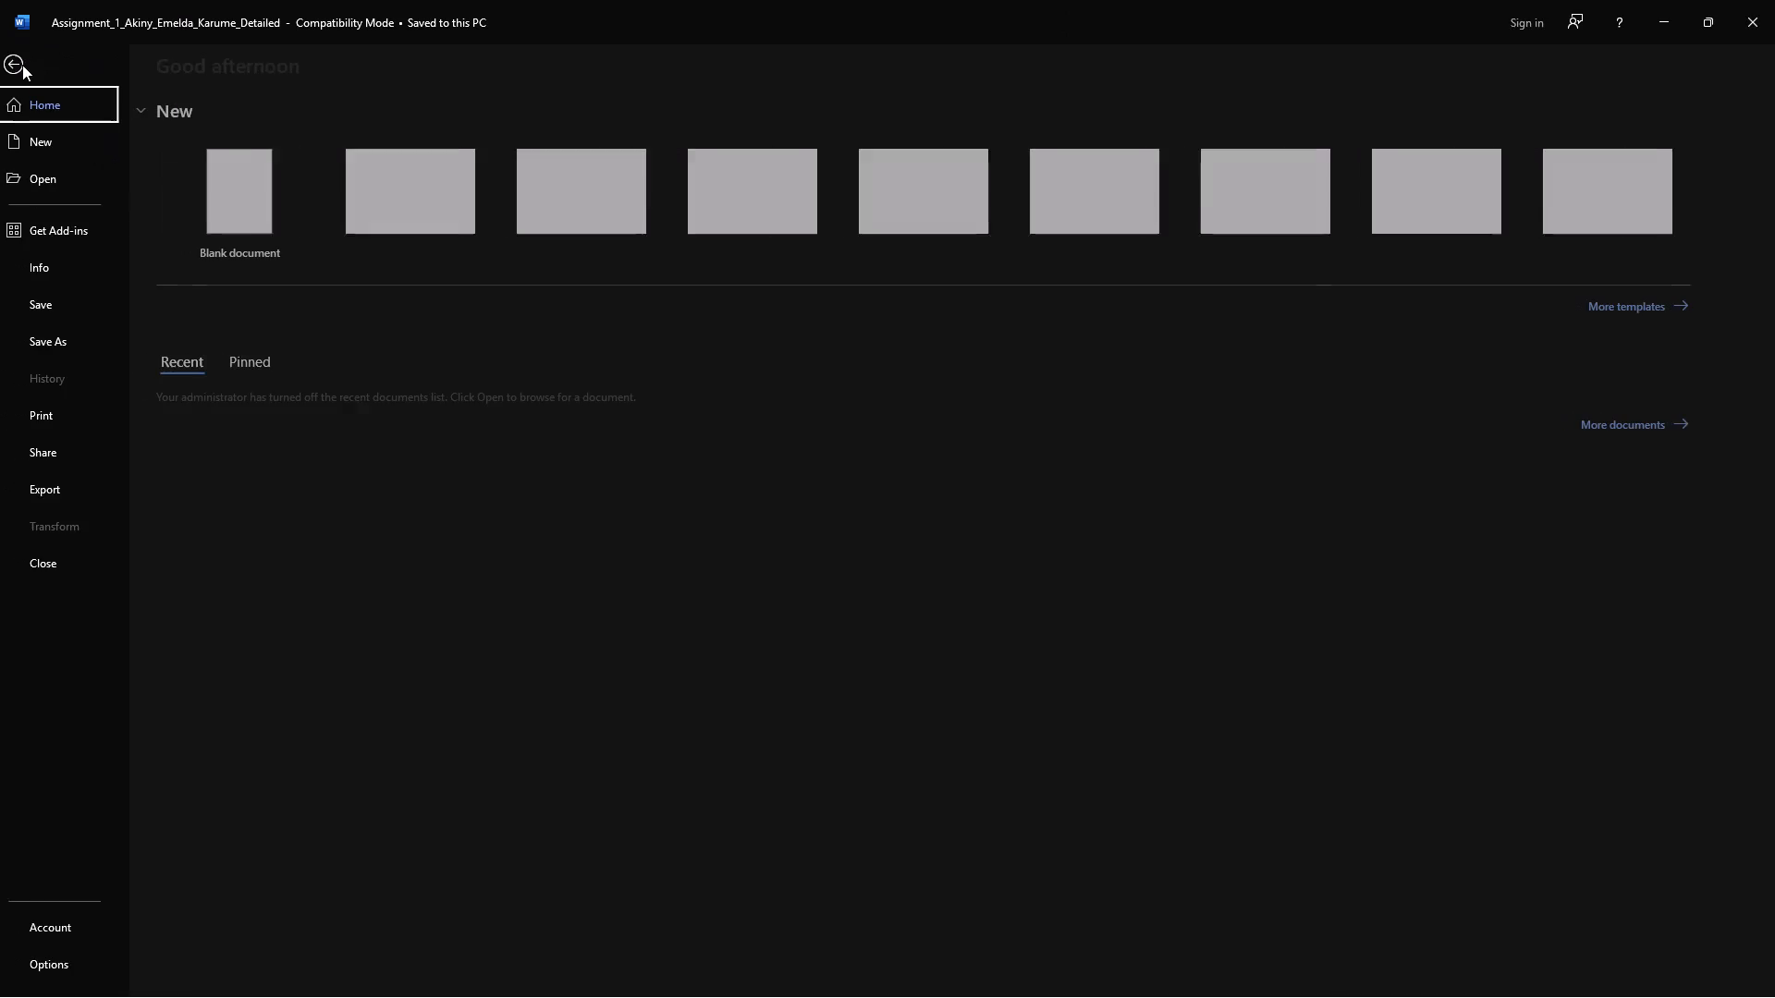
{"action": "left_click", "coordinate": [73, 412]}
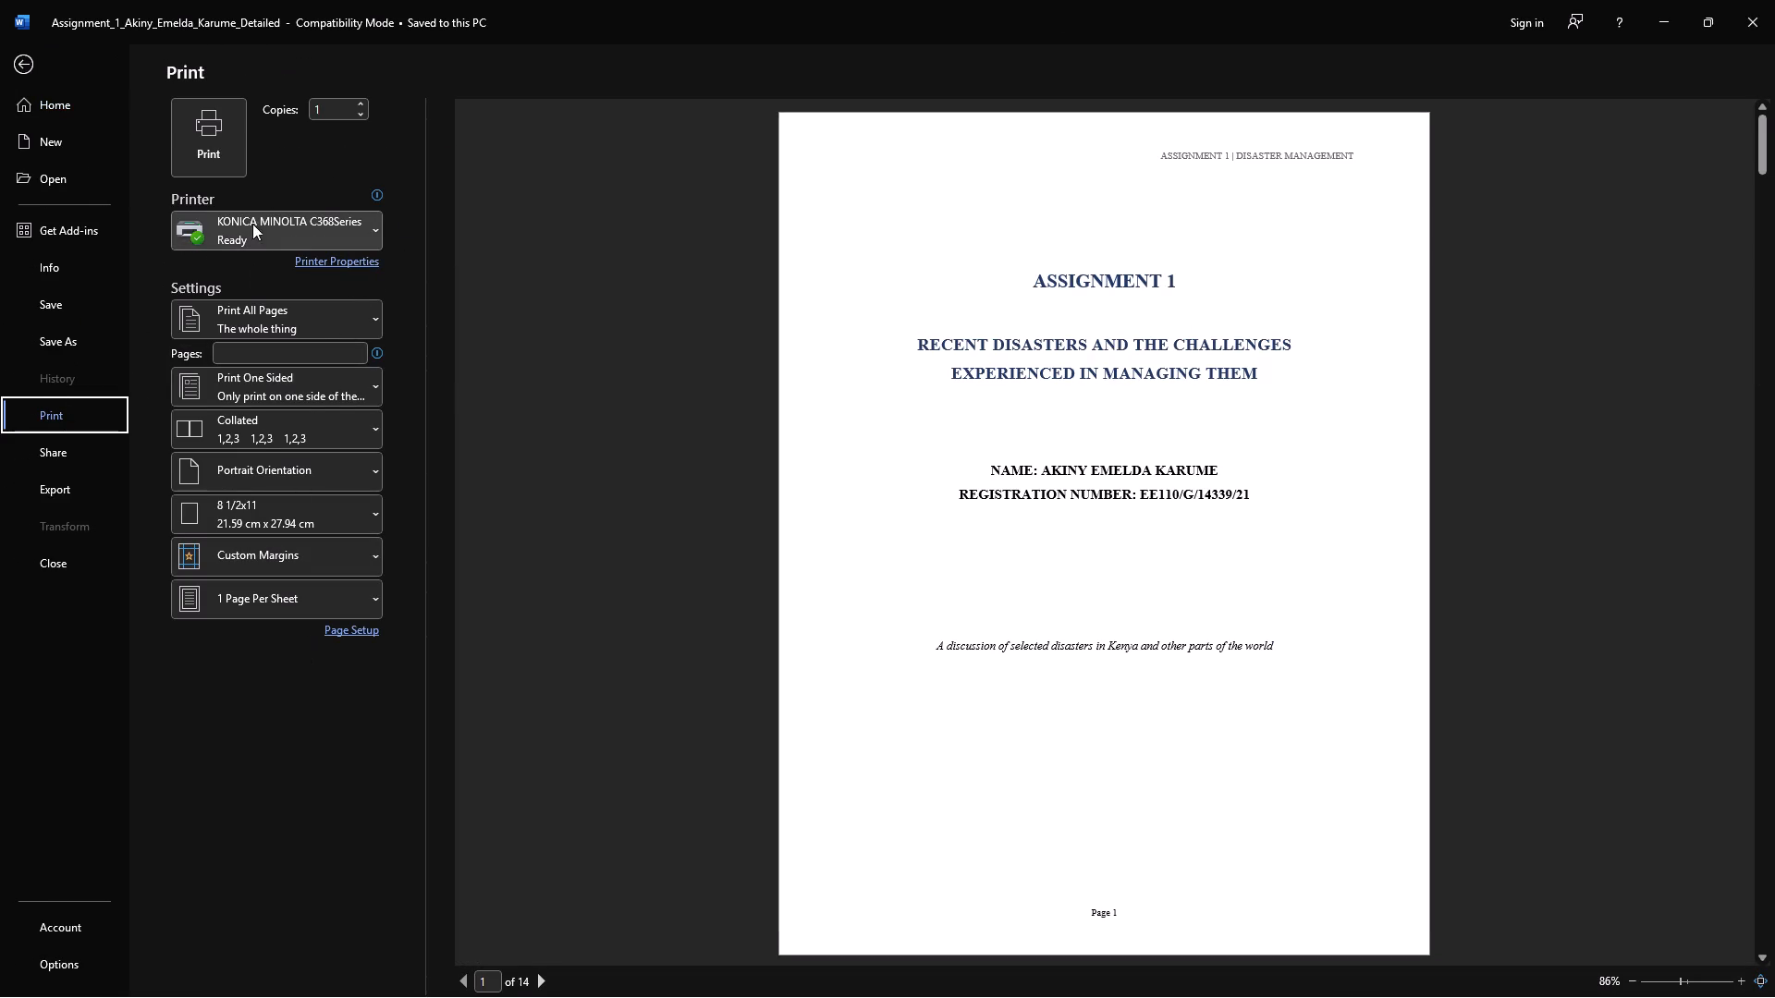
{"action": "left_click", "coordinate": [230, 142]}
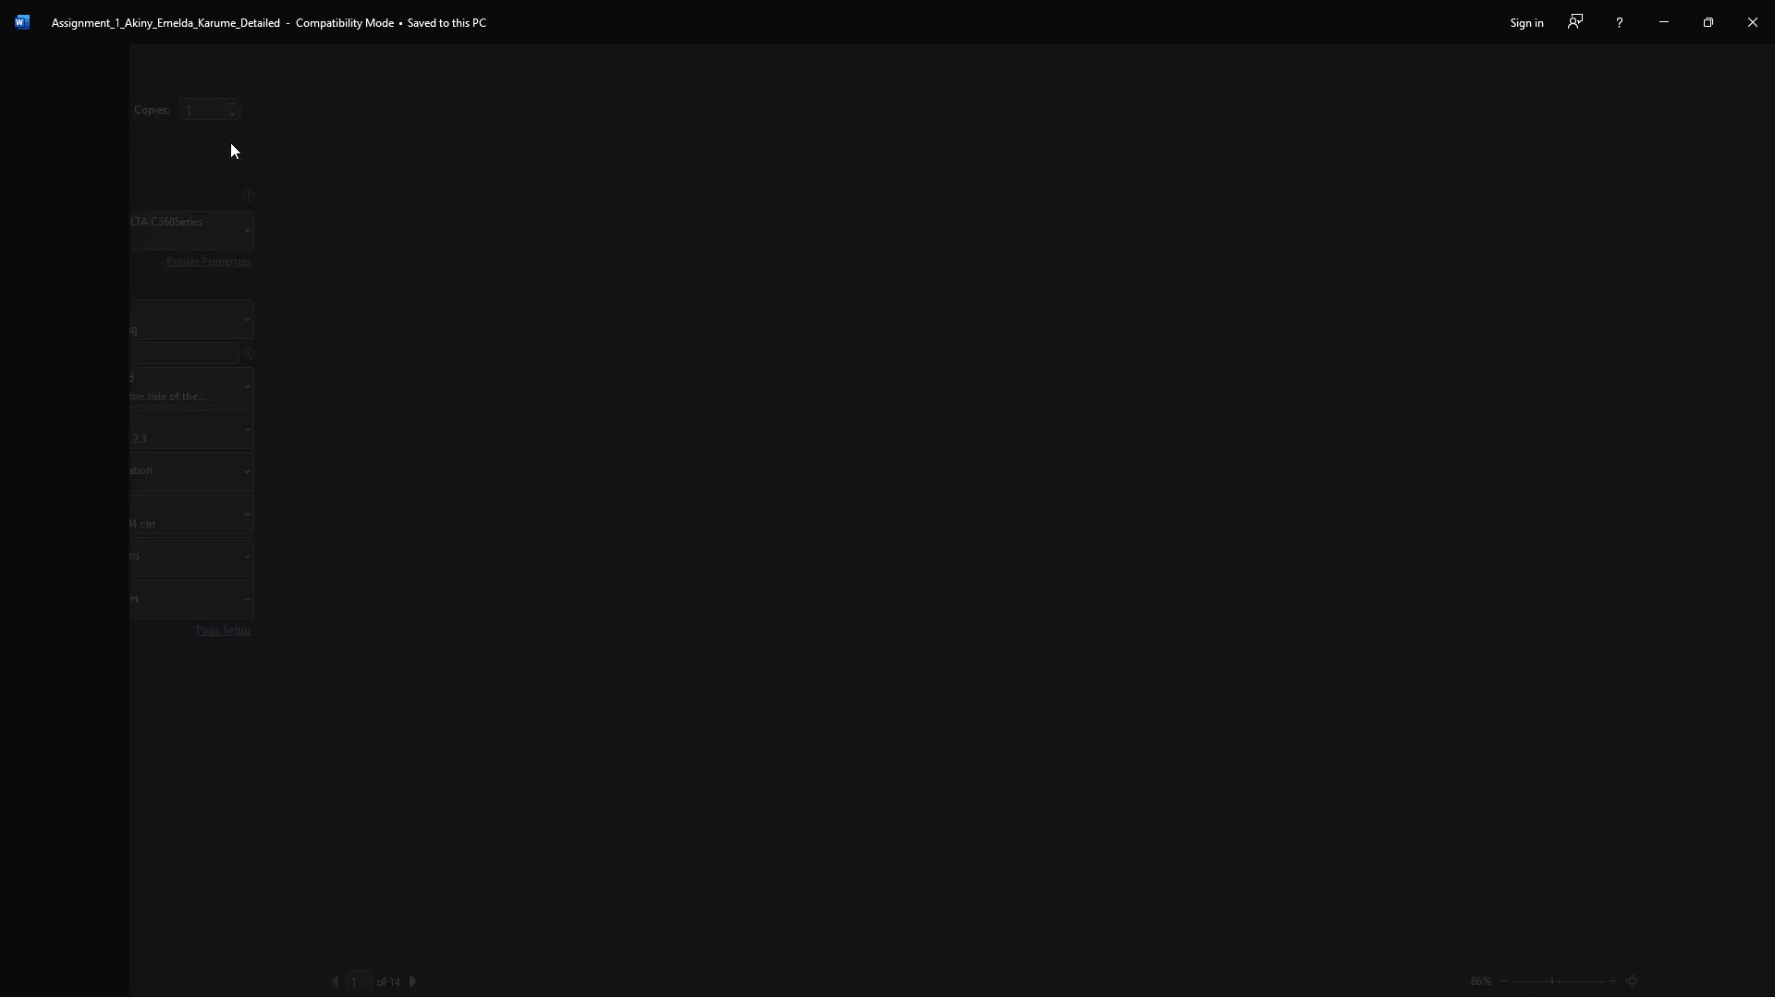
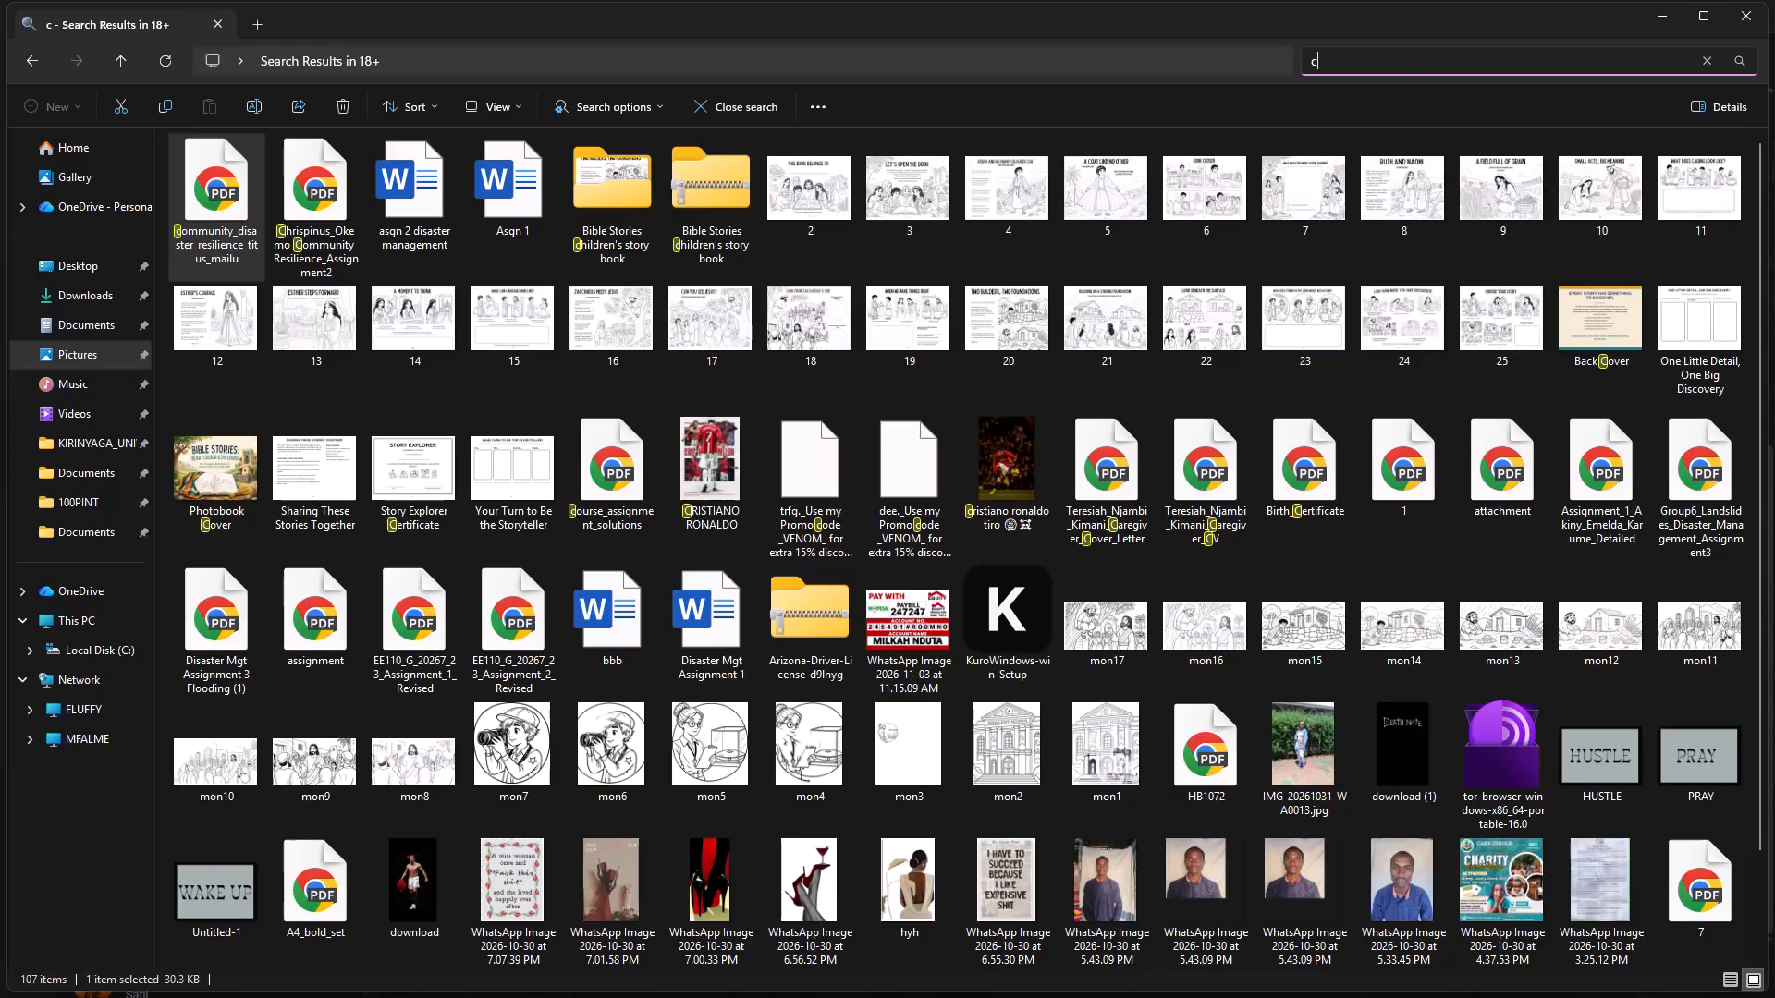
Search the 18+ folder for "a" and open the detailed Assignment 1 PDF.
{"action": "key", "text": "BackSpace"}
{"action": "key", "text": "a"}
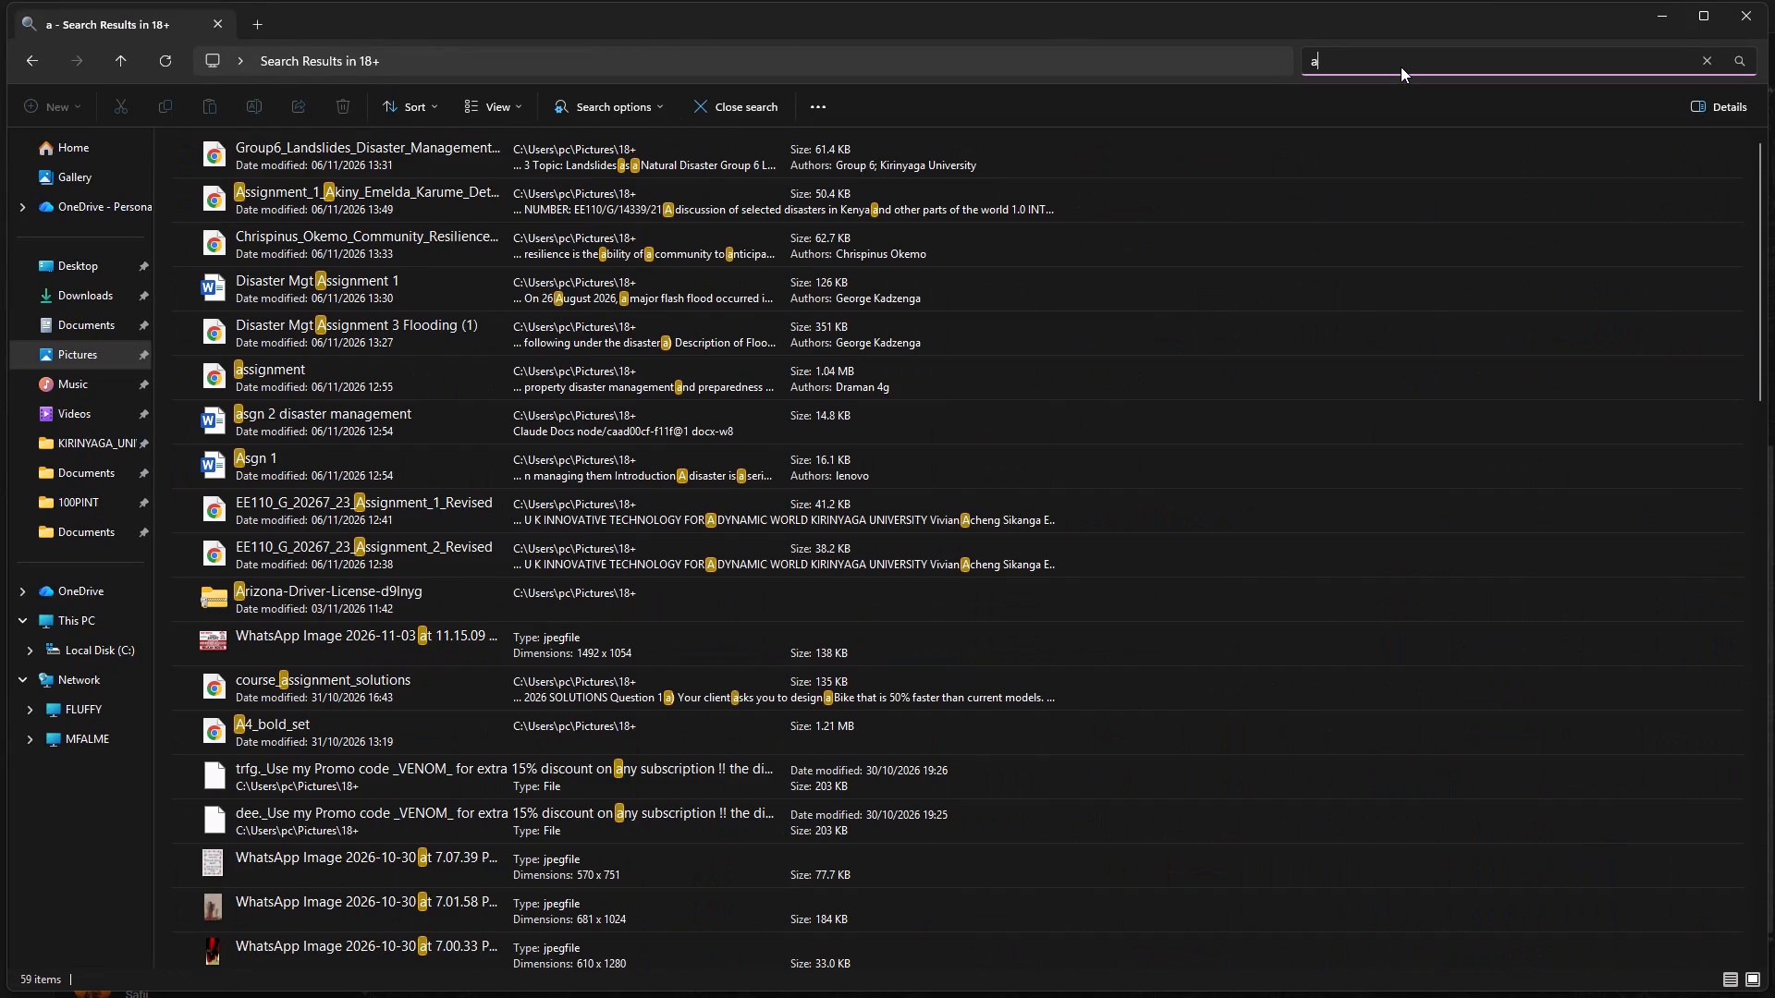
{"action": "left_click", "coordinate": [501, 199]}
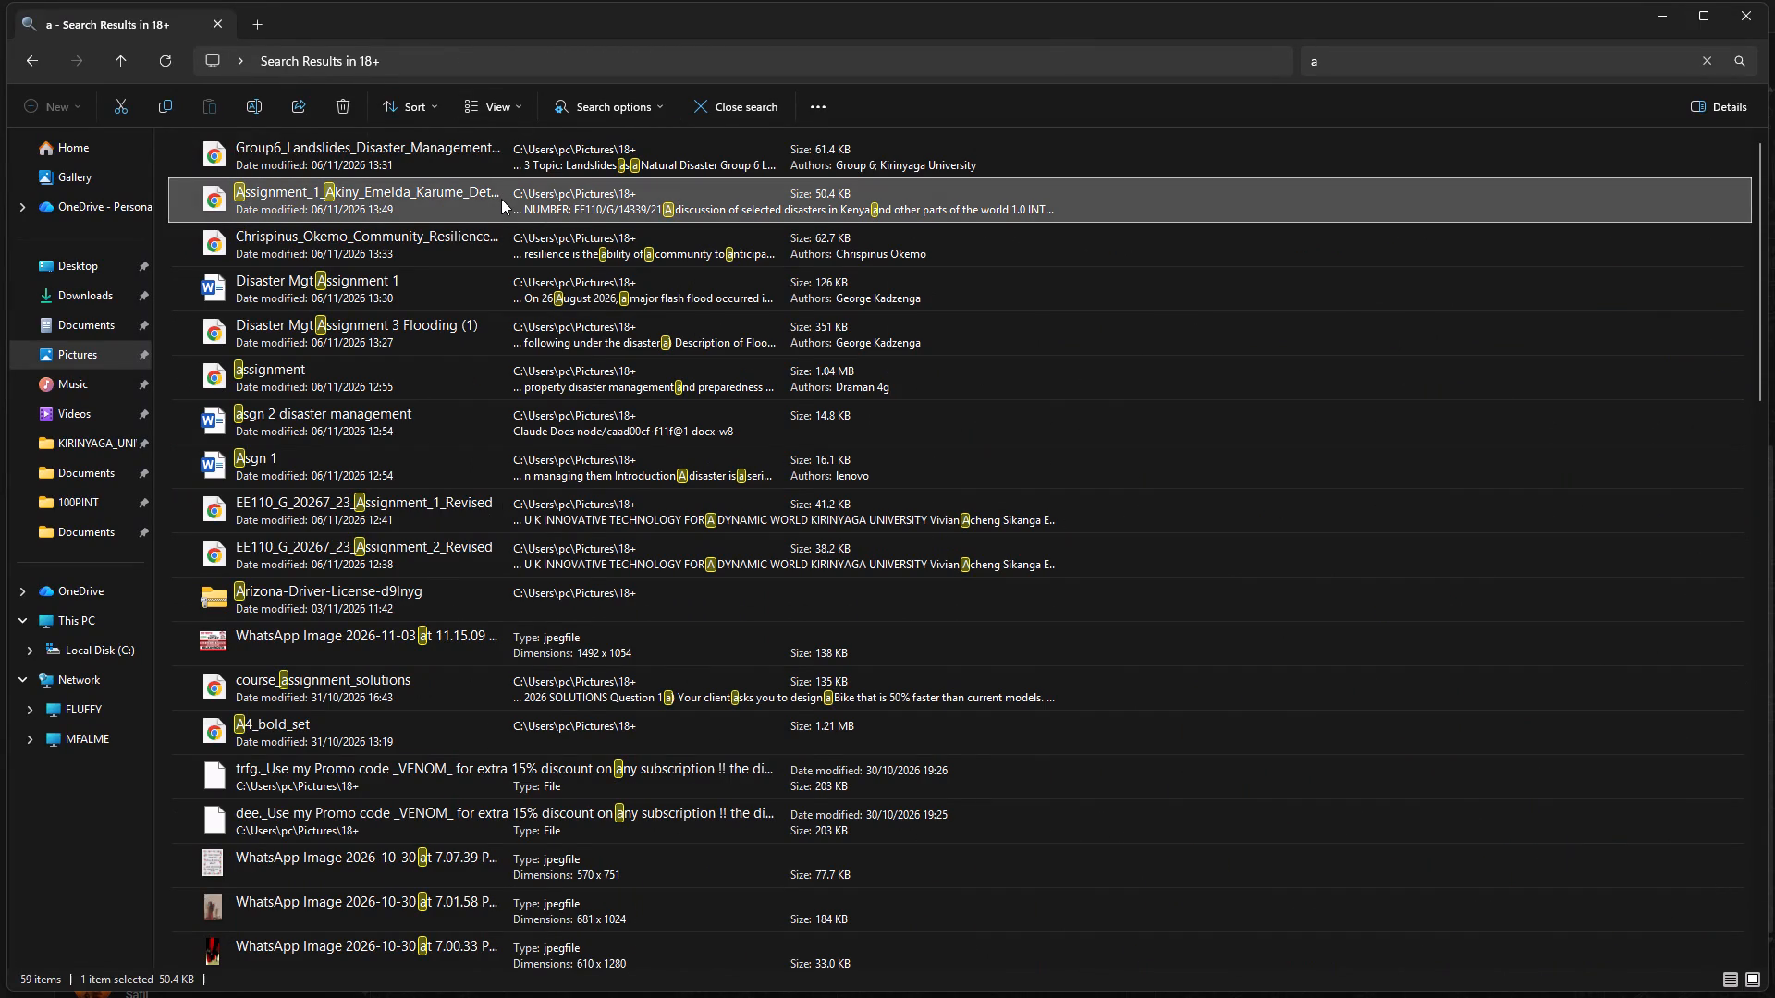
{"action": "double_click", "coordinate": [501, 199]}
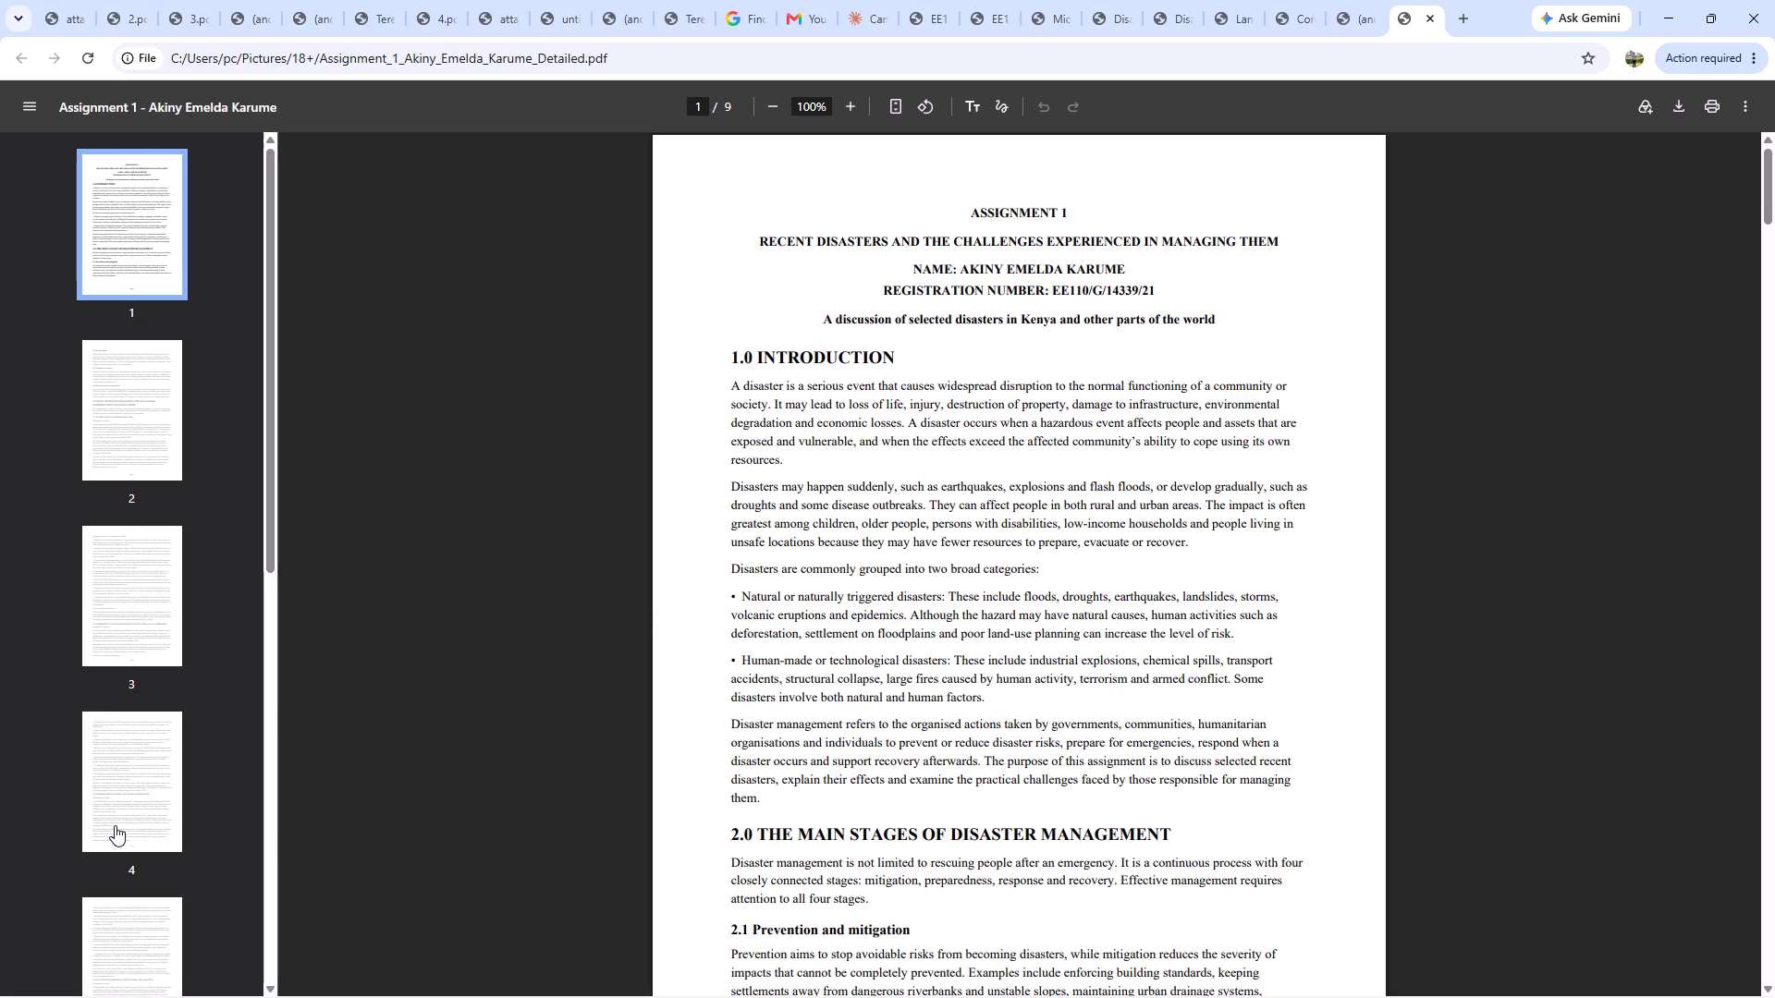
Look through the pages of the Assignment 1 PDF, then switch to Word and review the matching Assignment 1 document for comparison.
{"action": "scroll", "coordinate": [115, 825], "scroll_direction": "down", "scroll_amount": 20}
{"action": "scroll", "coordinate": [115, 825], "scroll_direction": "down", "scroll_amount": 3}
{"action": "scroll", "coordinate": [949, 805], "scroll_direction": "down", "scroll_amount": 4}
{"action": "scroll", "coordinate": [943, 806], "scroll_direction": "down", "scroll_amount": 20}
{"action": "scroll", "coordinate": [943, 806], "scroll_direction": "down", "scroll_amount": 20}
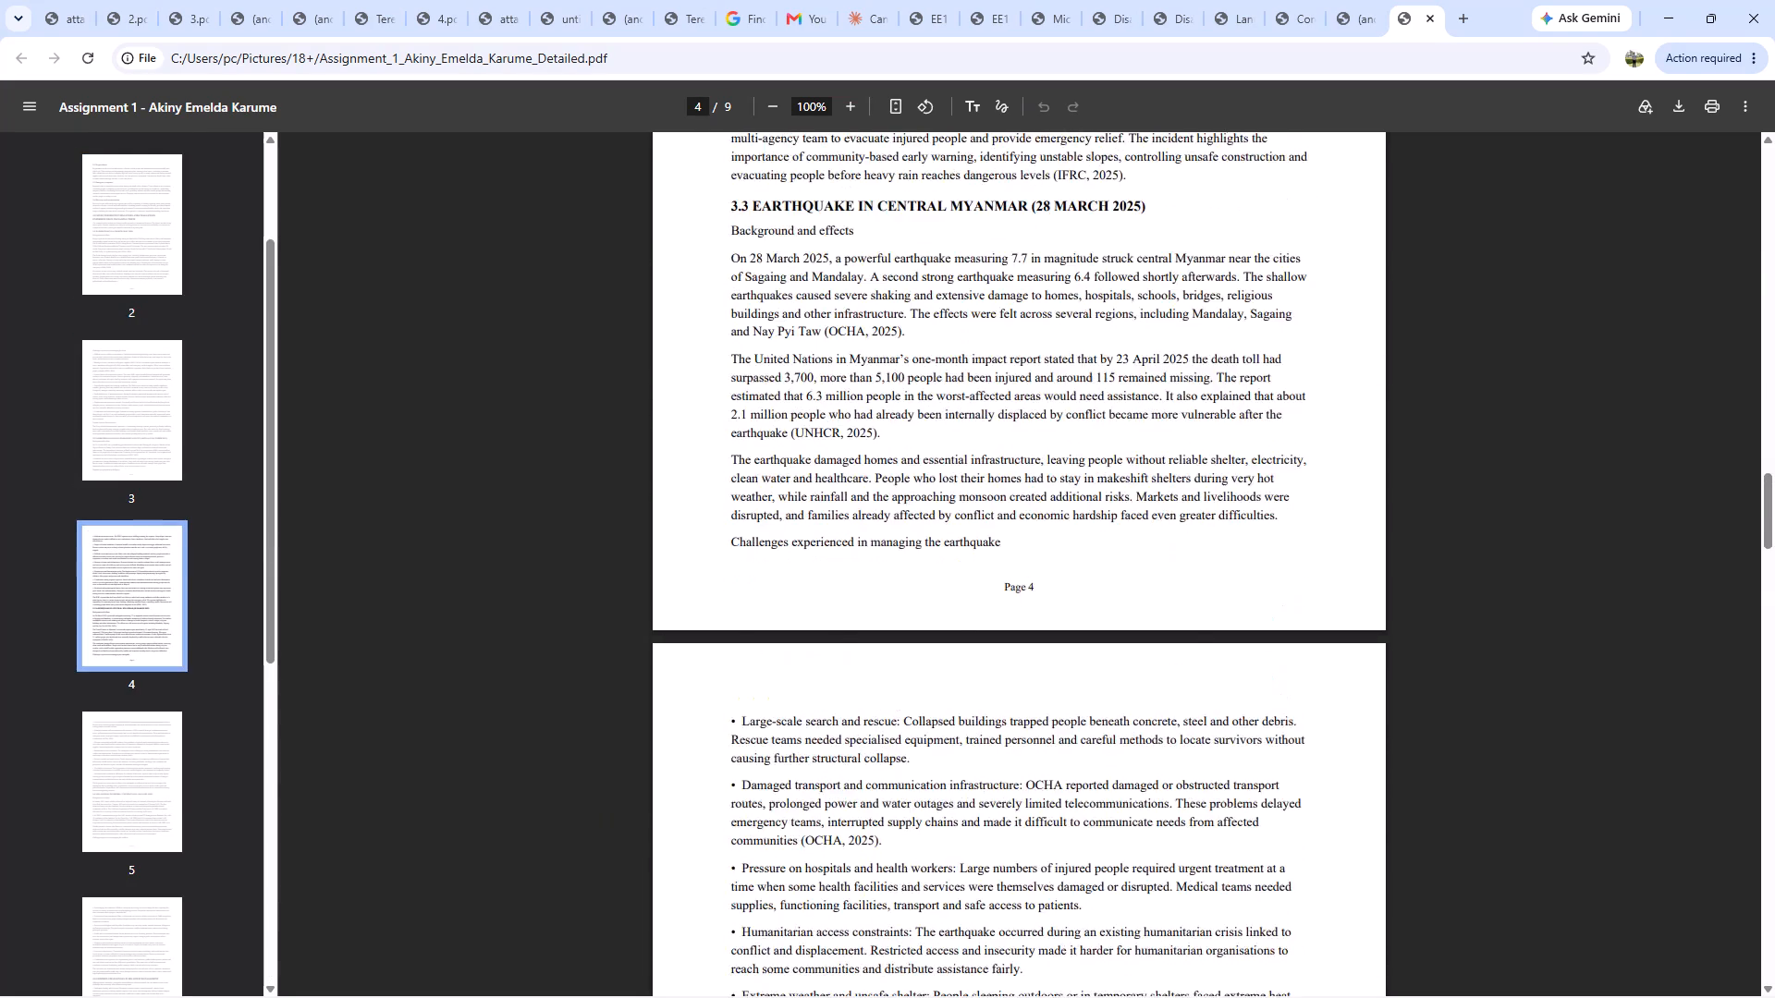
{"action": "scroll", "coordinate": [941, 803], "scroll_direction": "down", "scroll_amount": 11}
{"action": "scroll", "coordinate": [1052, 997], "scroll_direction": "down", "scroll_amount": 5}
{"action": "left_click", "coordinate": [1109, 983]}
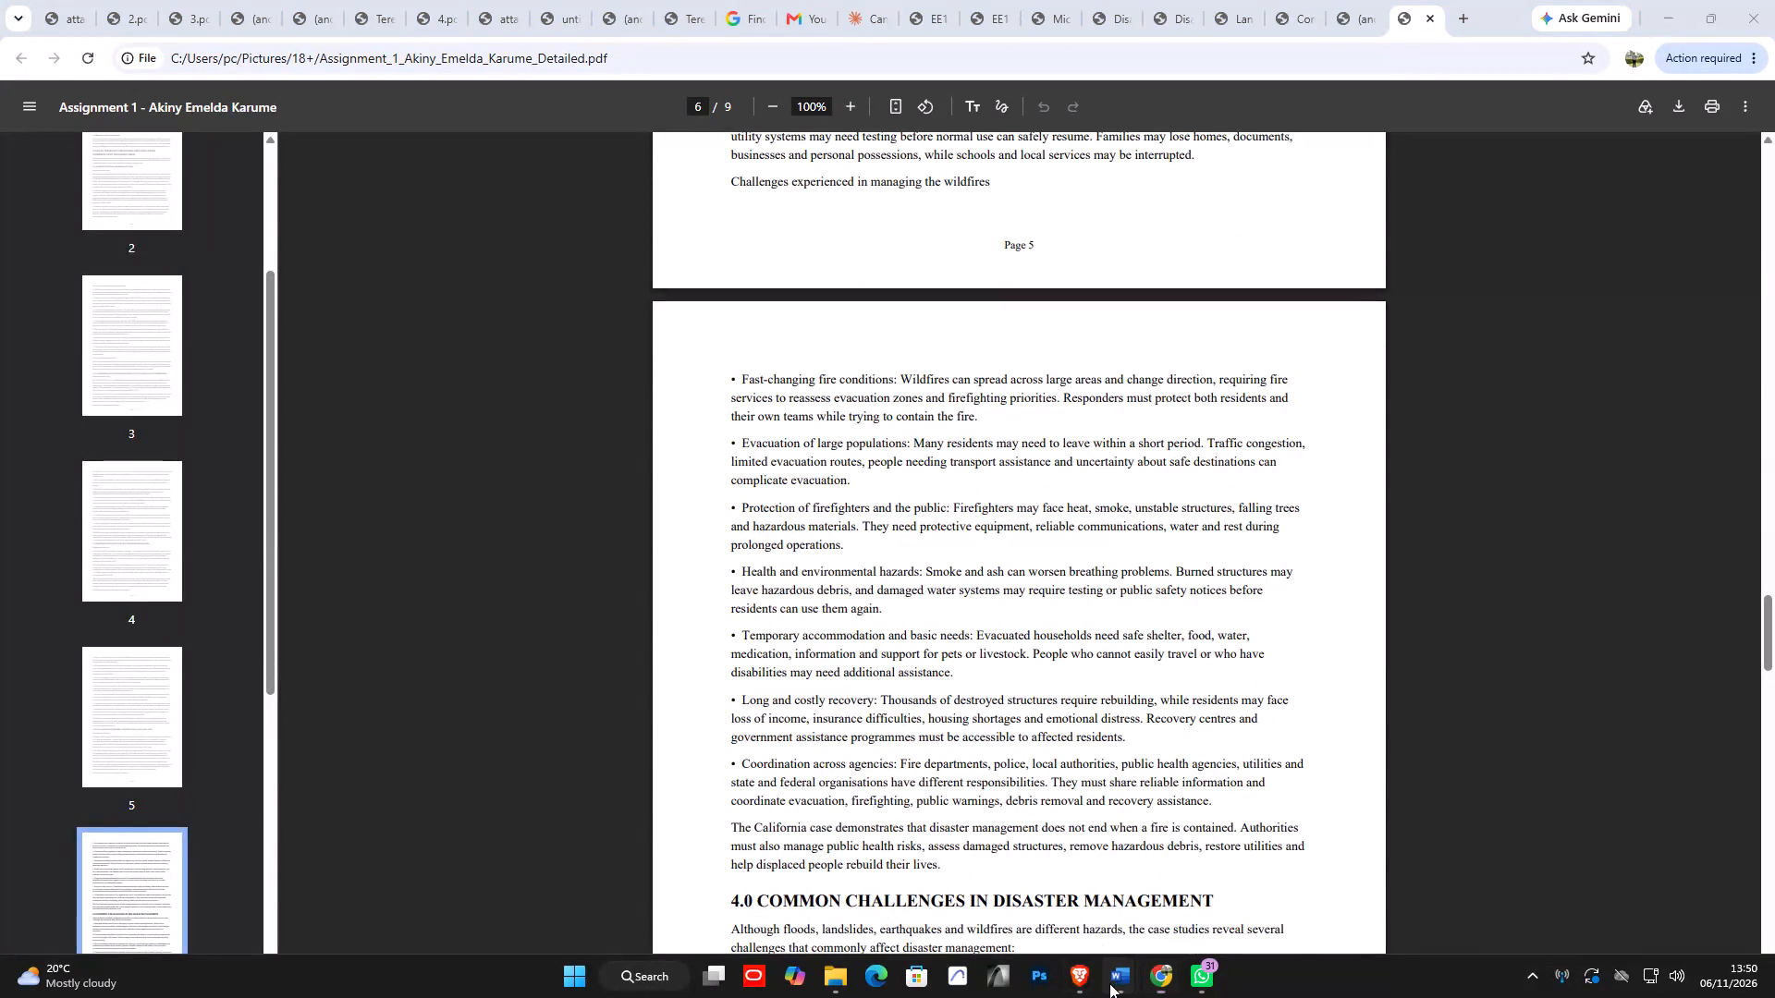
{"action": "left_click", "coordinate": [1646, 894]}
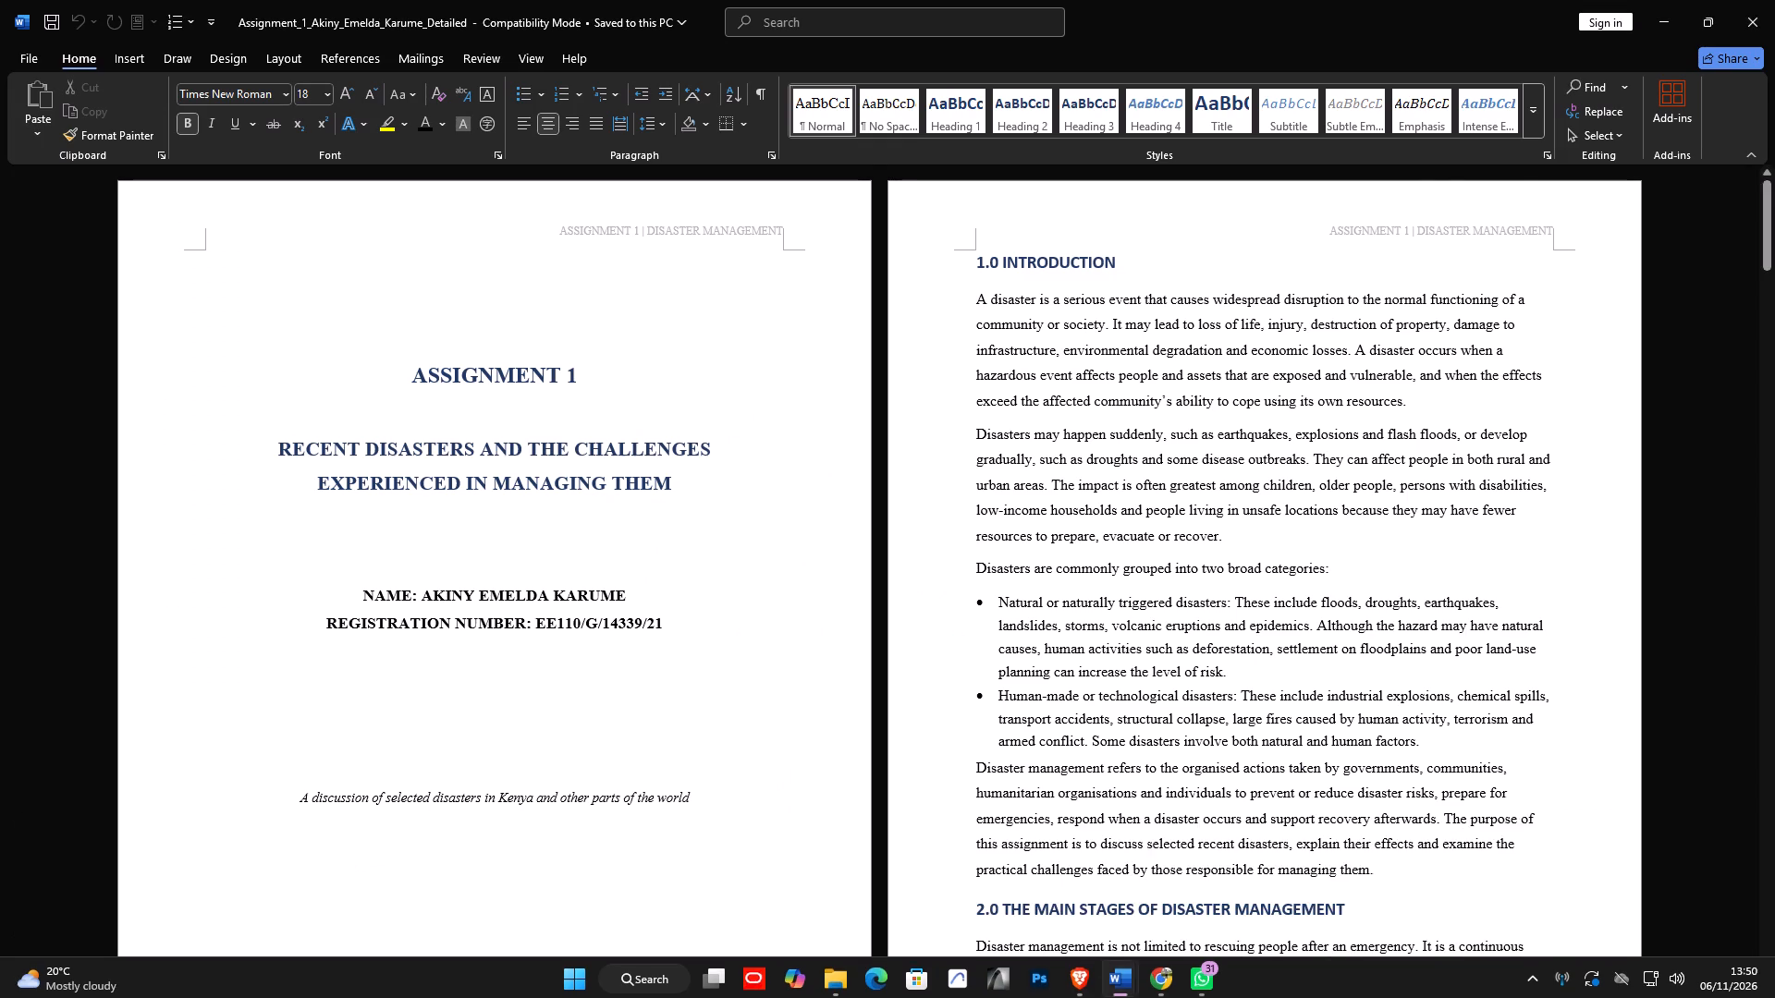
{"action": "scroll", "coordinate": [1120, 739], "scroll_direction": "down", "scroll_amount": 20}
{"action": "scroll", "coordinate": [1120, 739], "scroll_direction": "down", "scroll_amount": 8}
{"action": "scroll", "coordinate": [1120, 739], "scroll_direction": "up", "scroll_amount": 1}
{"action": "scroll", "coordinate": [1120, 739], "scroll_direction": "down", "scroll_amount": 7}
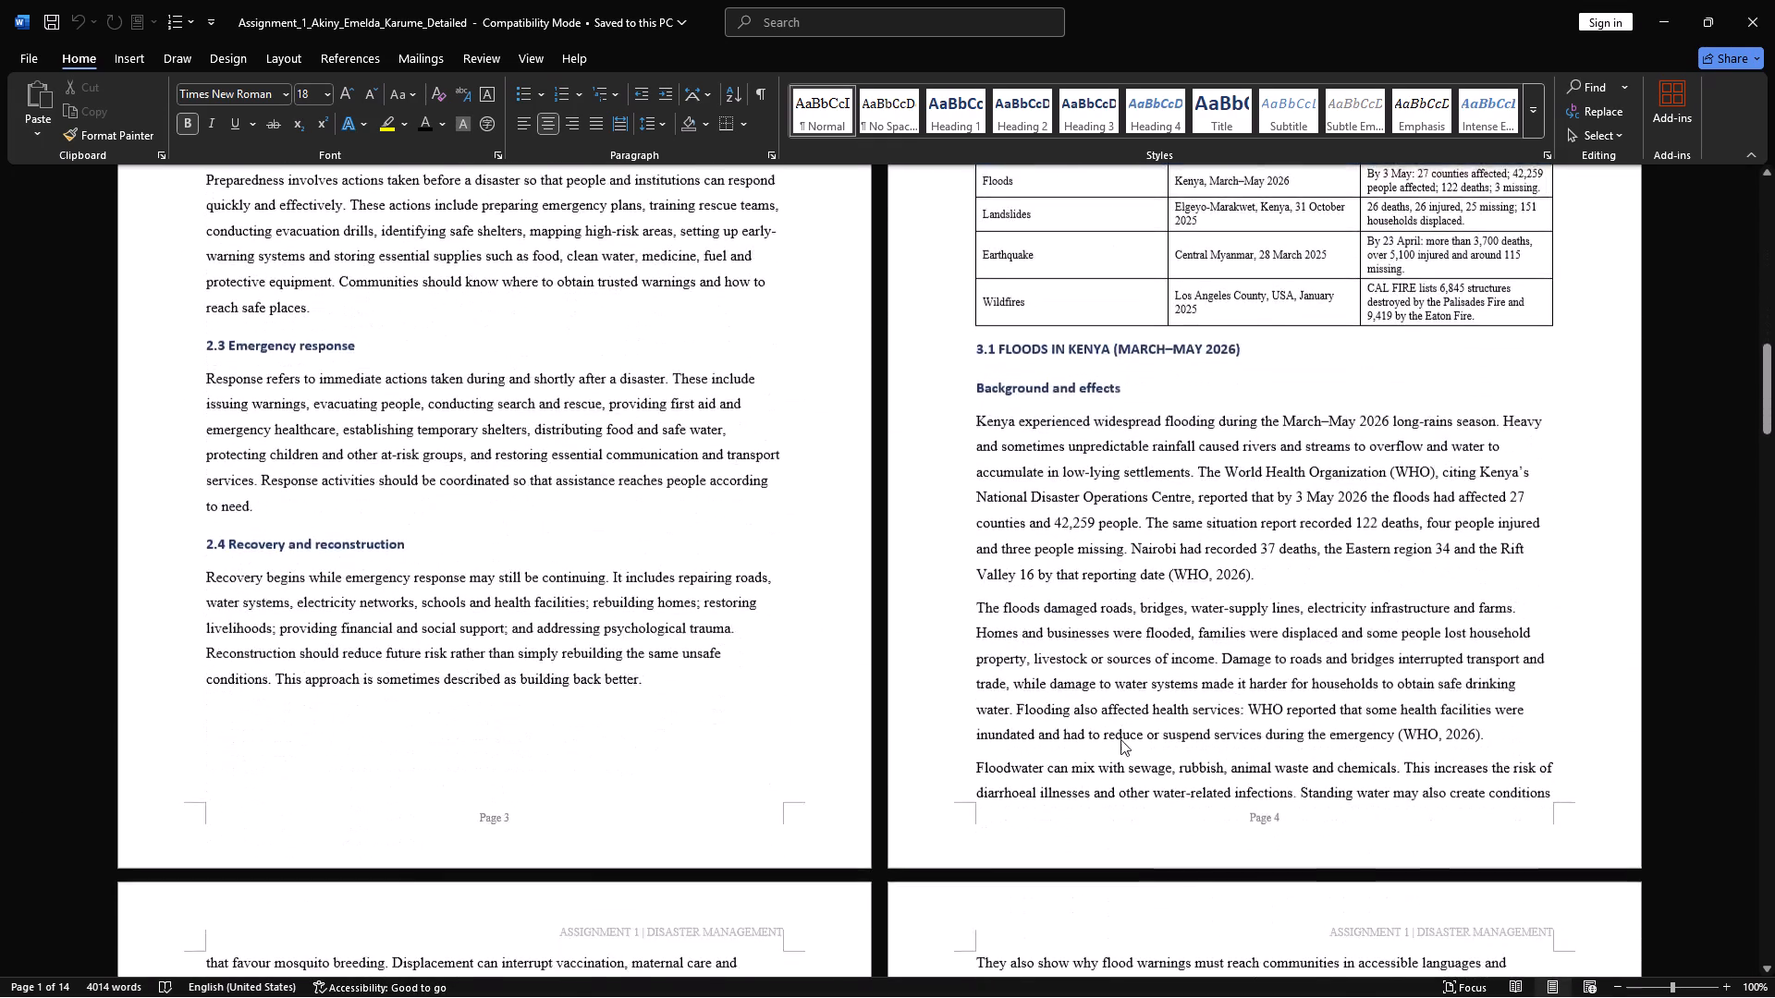
{"action": "scroll", "coordinate": [1120, 739], "scroll_direction": "down", "scroll_amount": 20}
{"action": "scroll", "coordinate": [1120, 739], "scroll_direction": "down", "scroll_amount": 14}
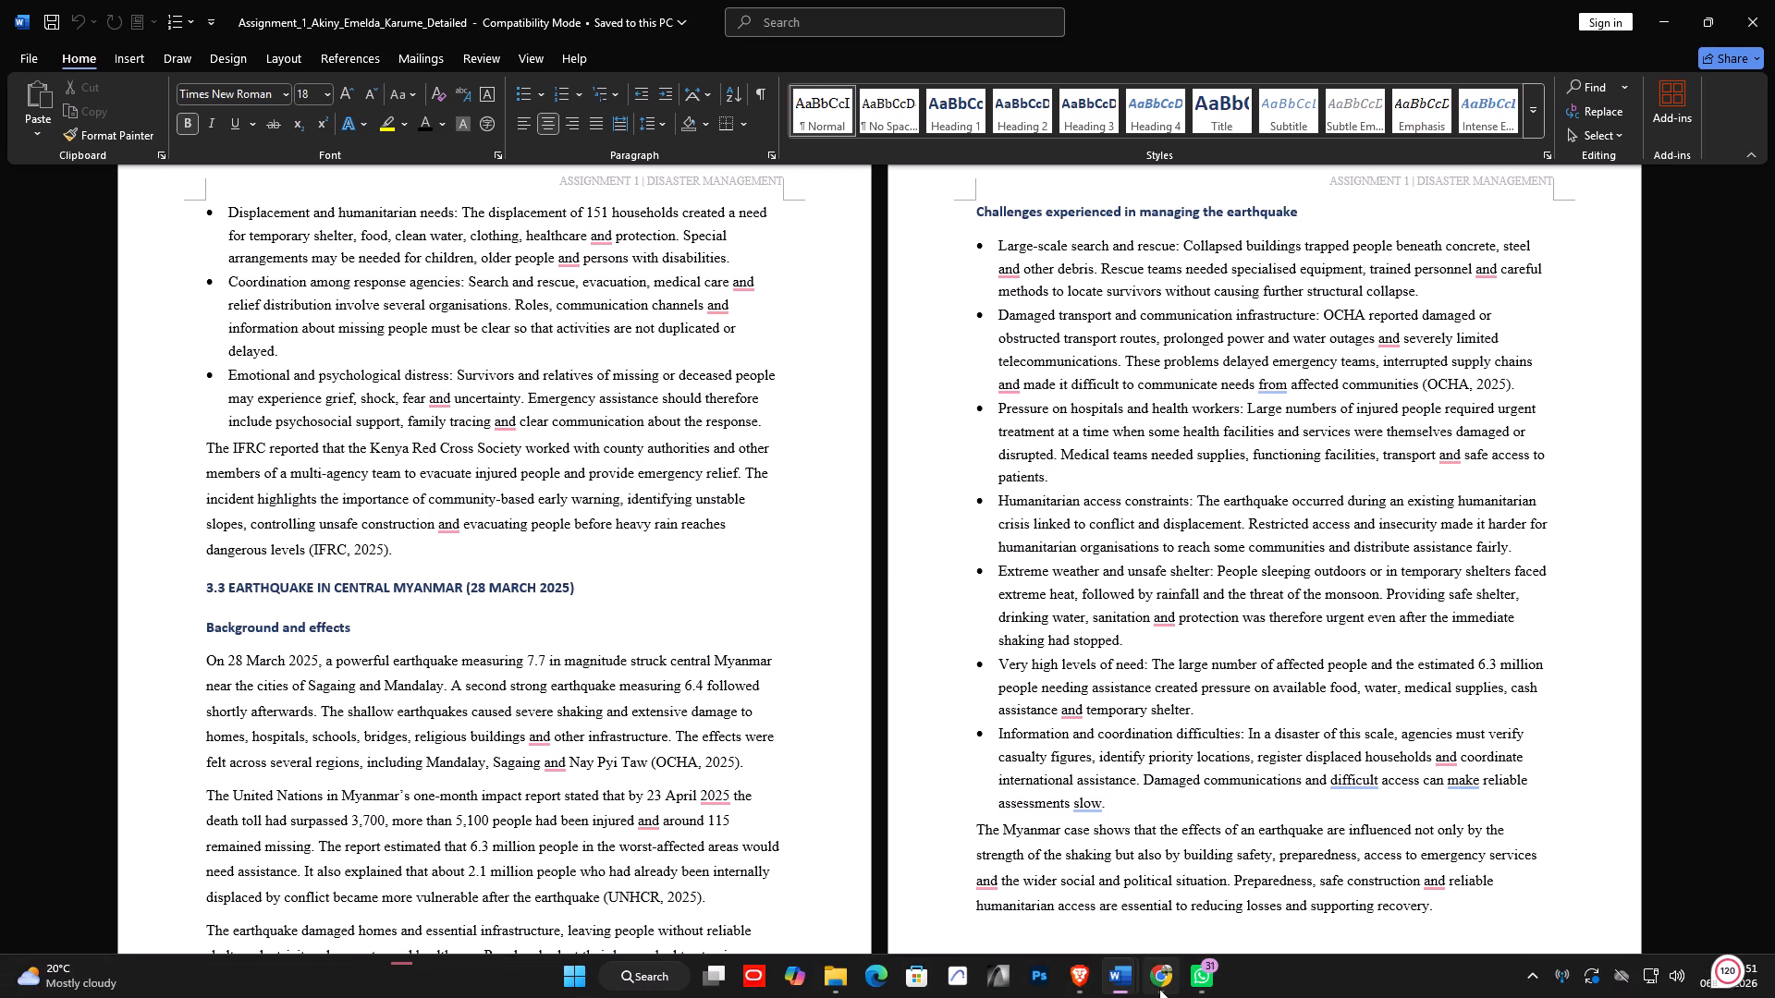
Switch back to Chrome, review the print preview of the Assignment 1 PDF and print one colour copy of all pages on the KONICA MINOLTA C368.
{"action": "left_click", "coordinate": [1159, 989]}
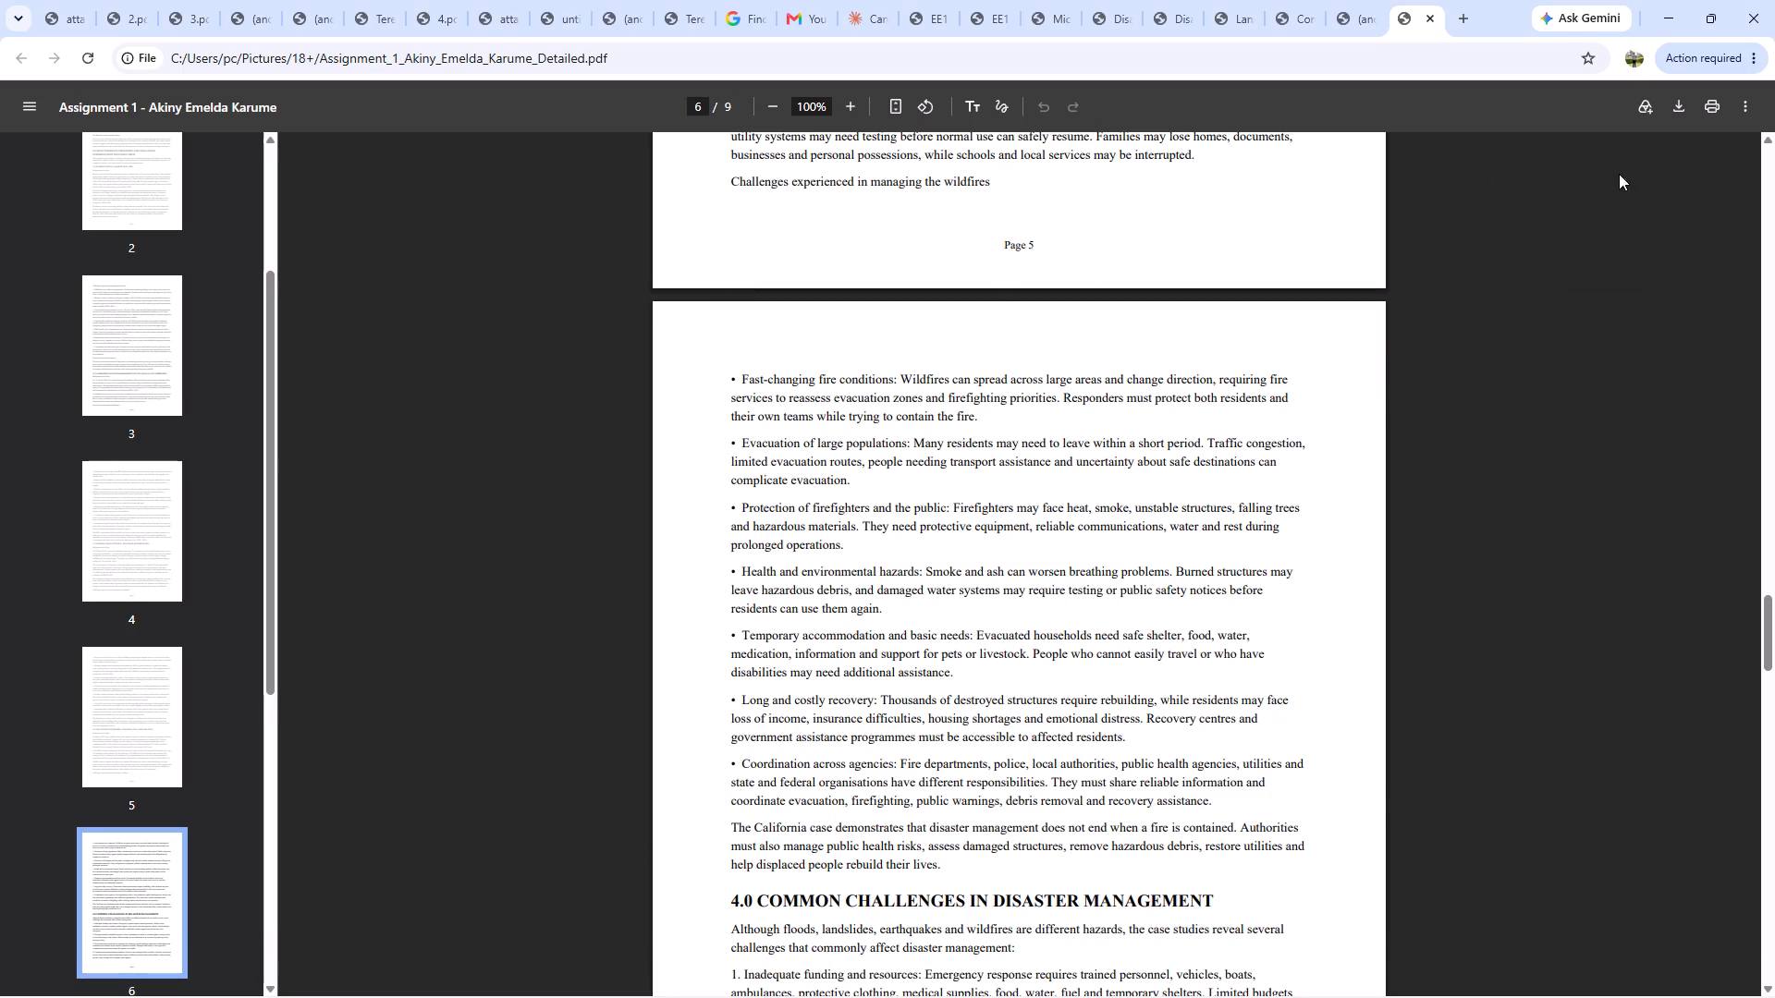
{"action": "left_click", "coordinate": [1713, 103]}
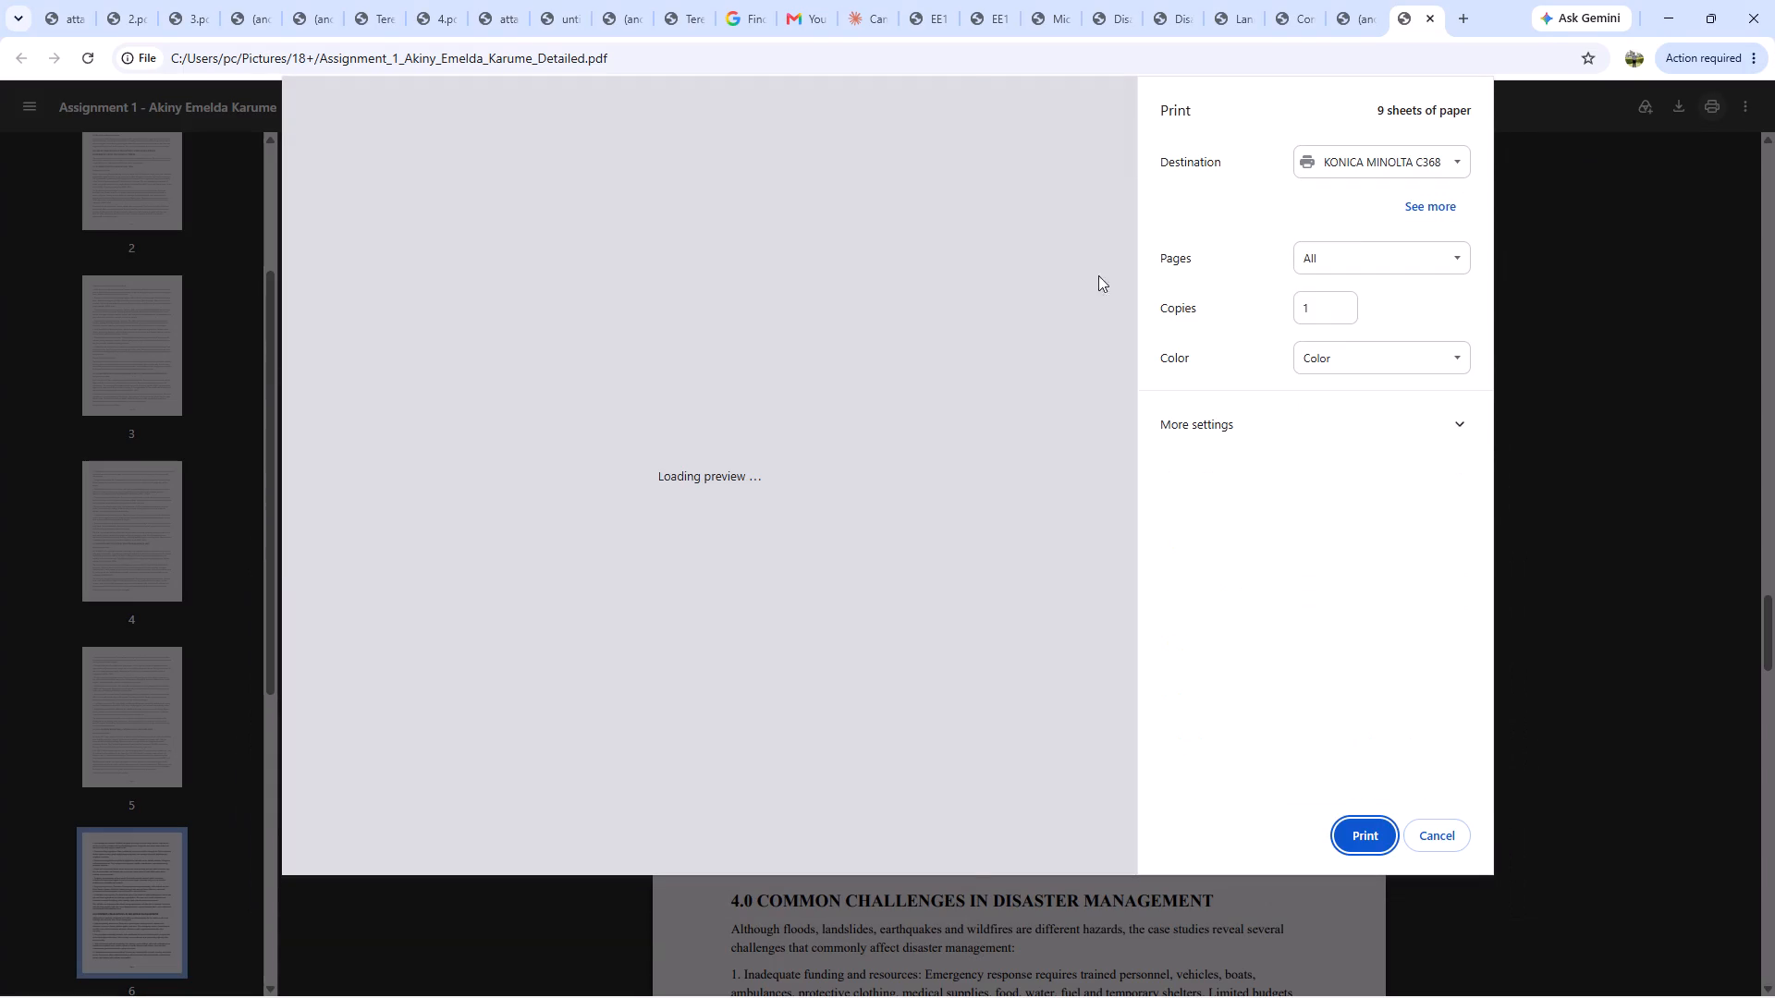
{"action": "scroll", "coordinate": [765, 585], "scroll_direction": "down", "scroll_amount": 6}
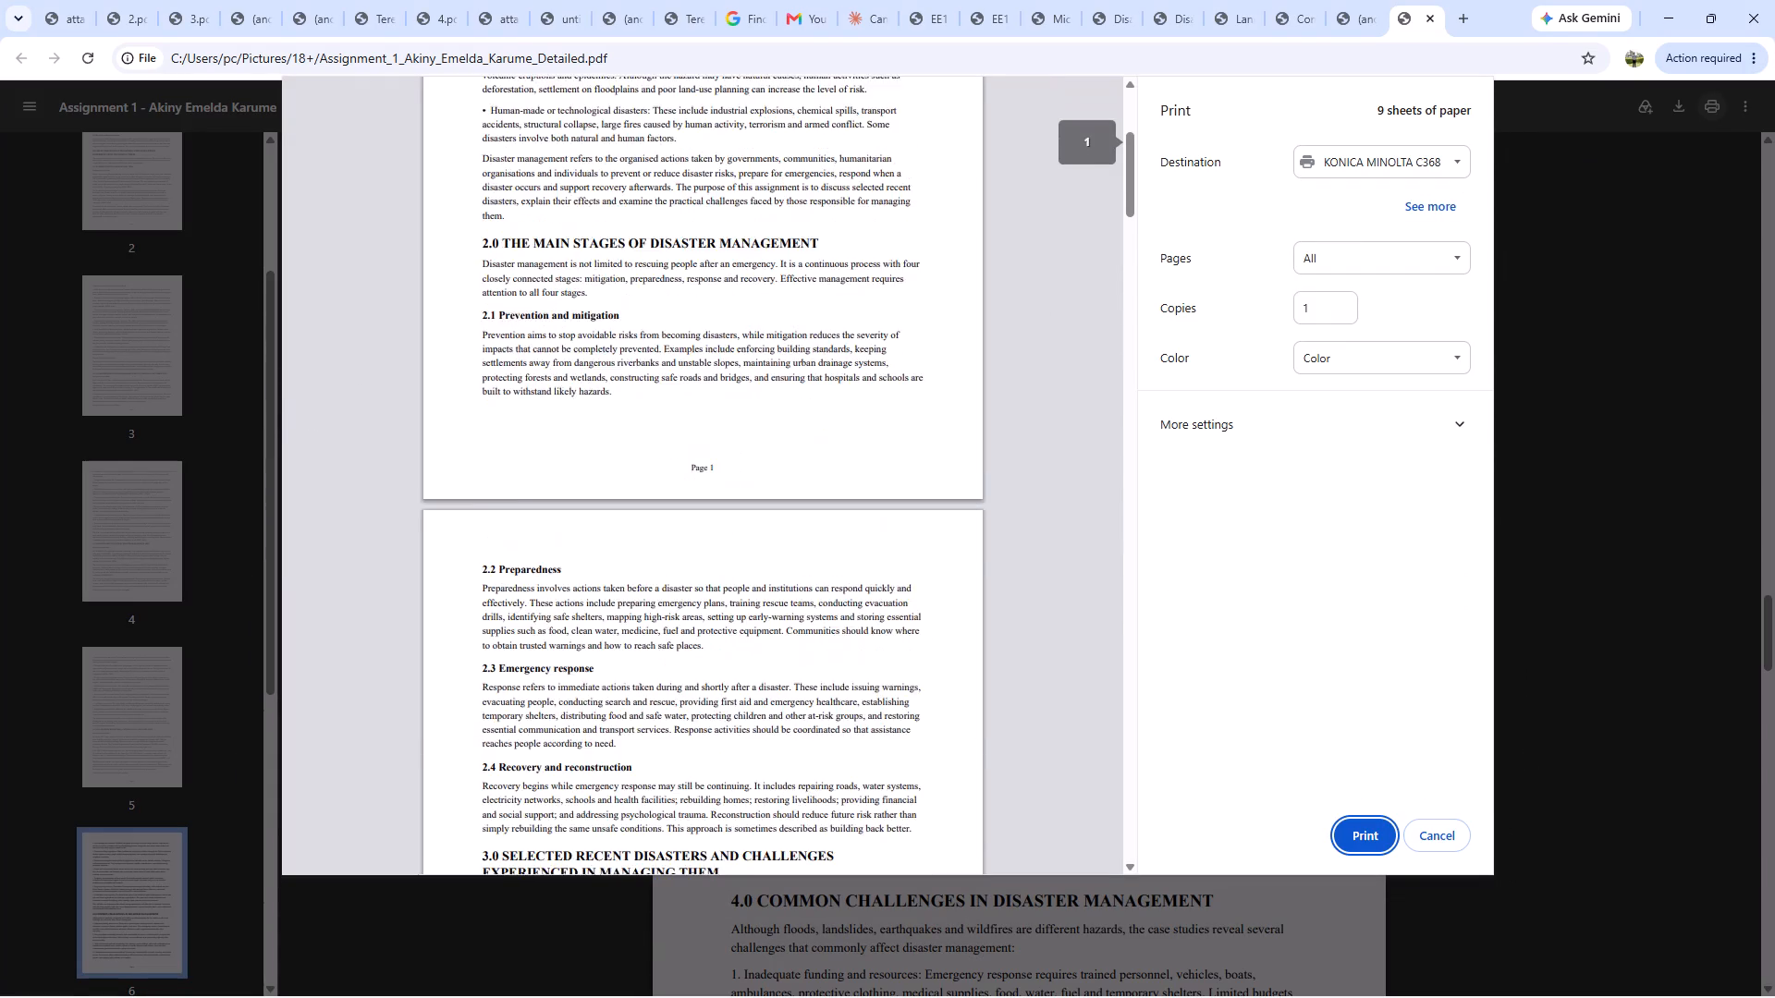
{"action": "scroll", "coordinate": [765, 586], "scroll_direction": "down", "scroll_amount": 20}
{"action": "scroll", "coordinate": [765, 586], "scroll_direction": "down", "scroll_amount": 19}
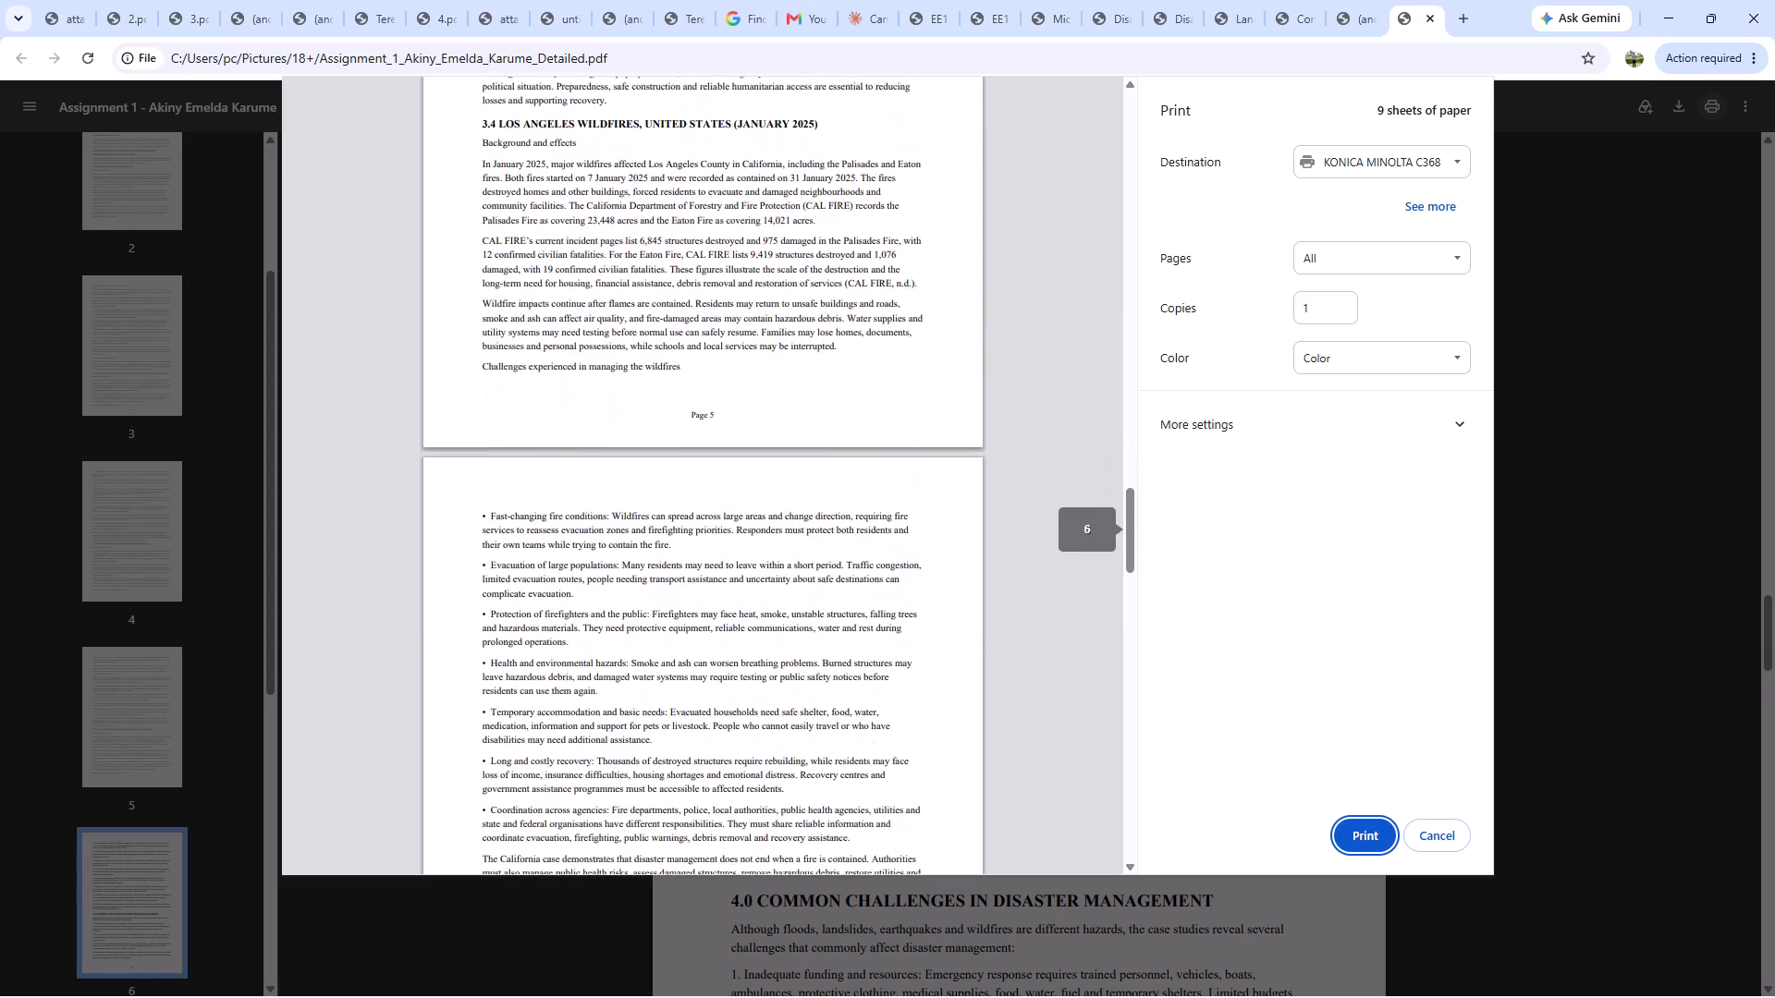
{"action": "scroll", "coordinate": [765, 577], "scroll_direction": "down", "scroll_amount": 20}
{"action": "scroll", "coordinate": [765, 577], "scroll_direction": "down", "scroll_amount": 15}
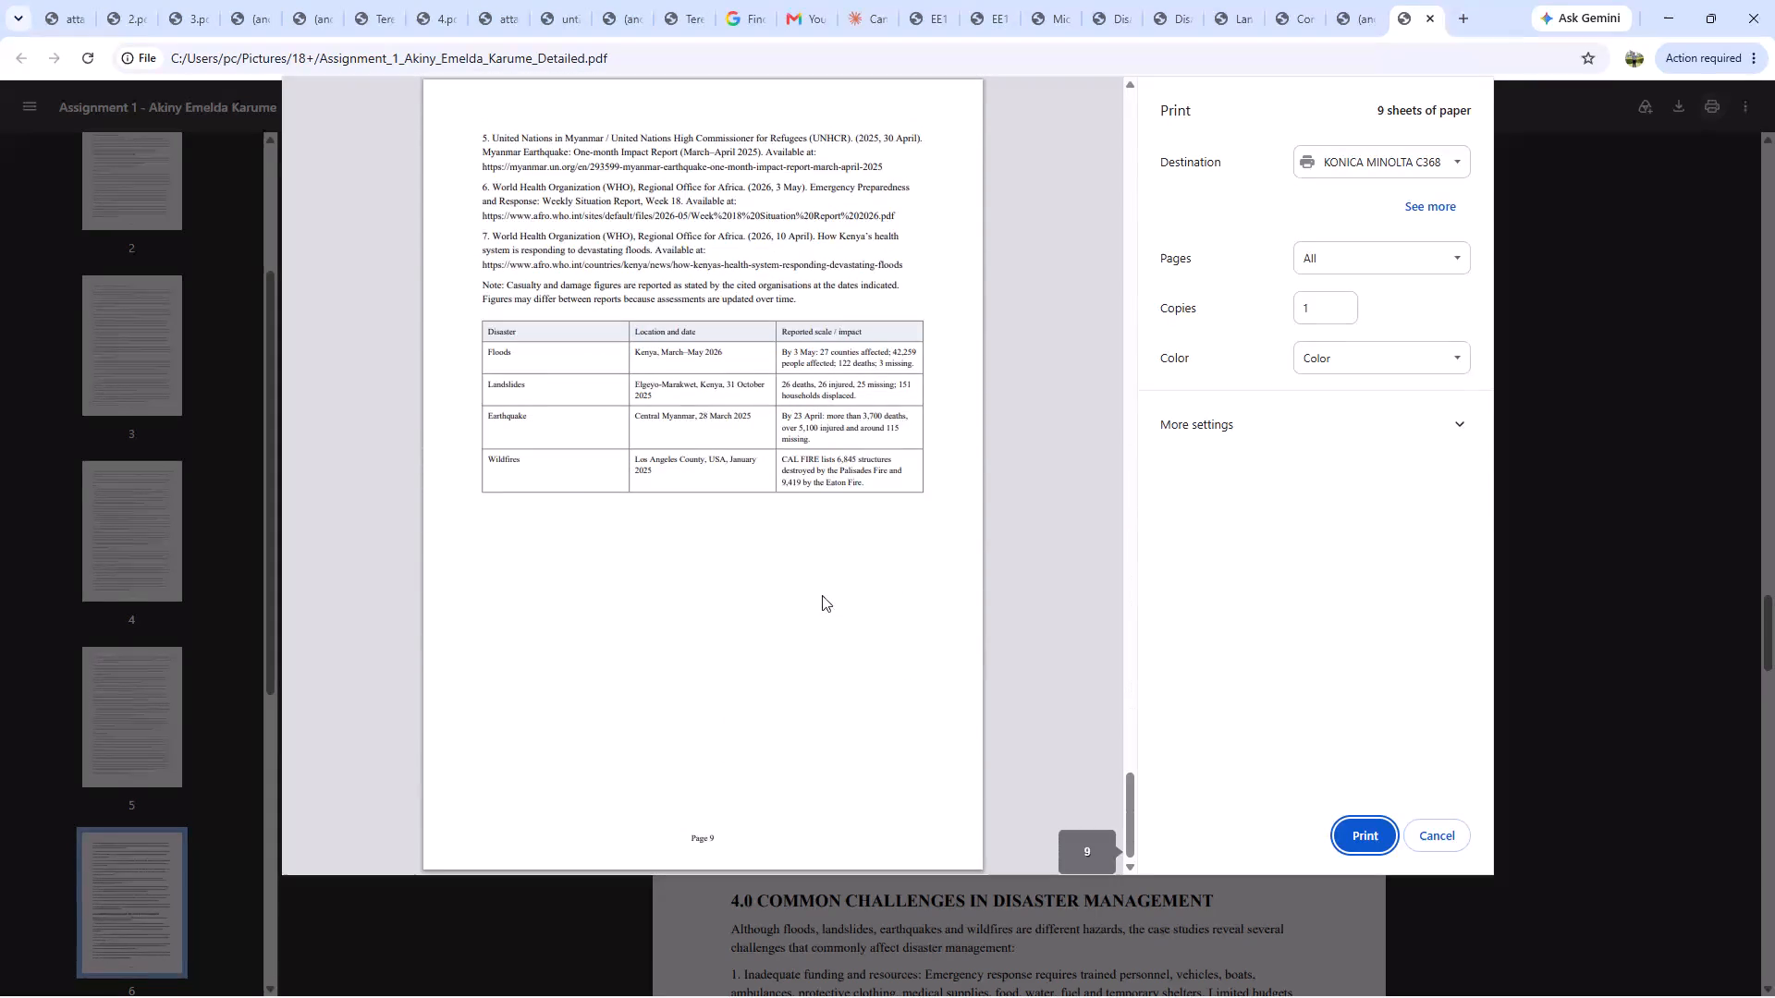
{"action": "left_click", "coordinate": [1351, 830]}
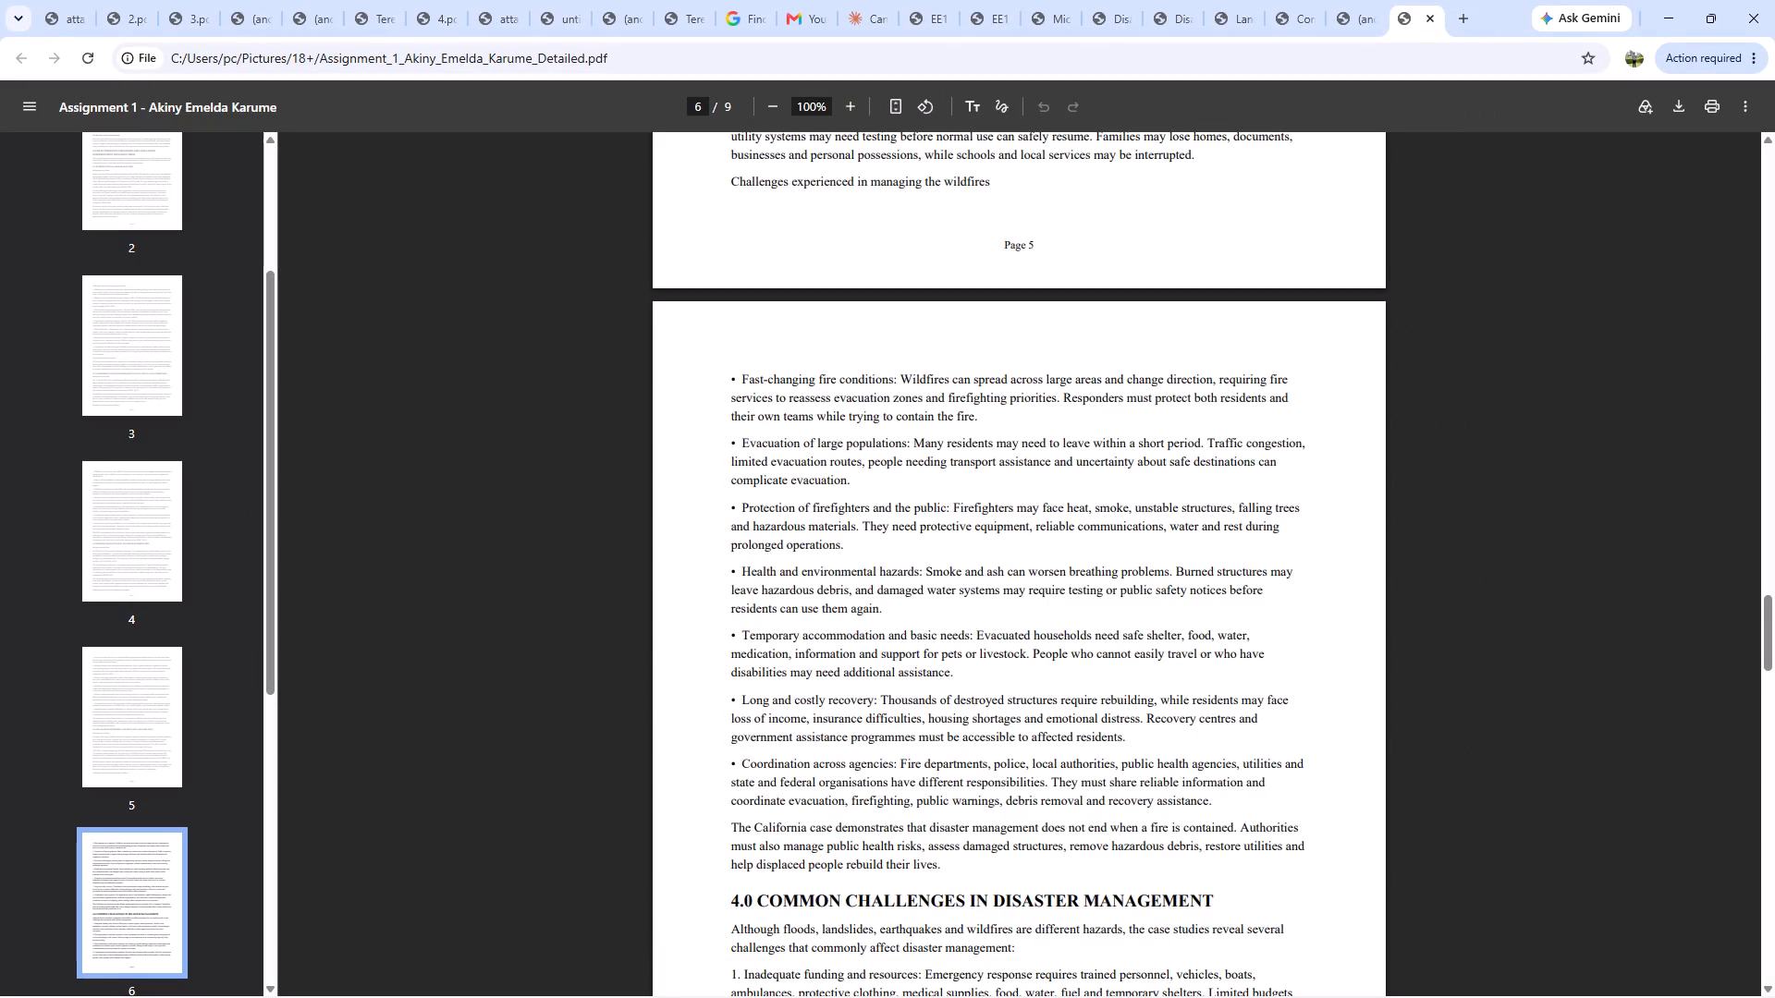
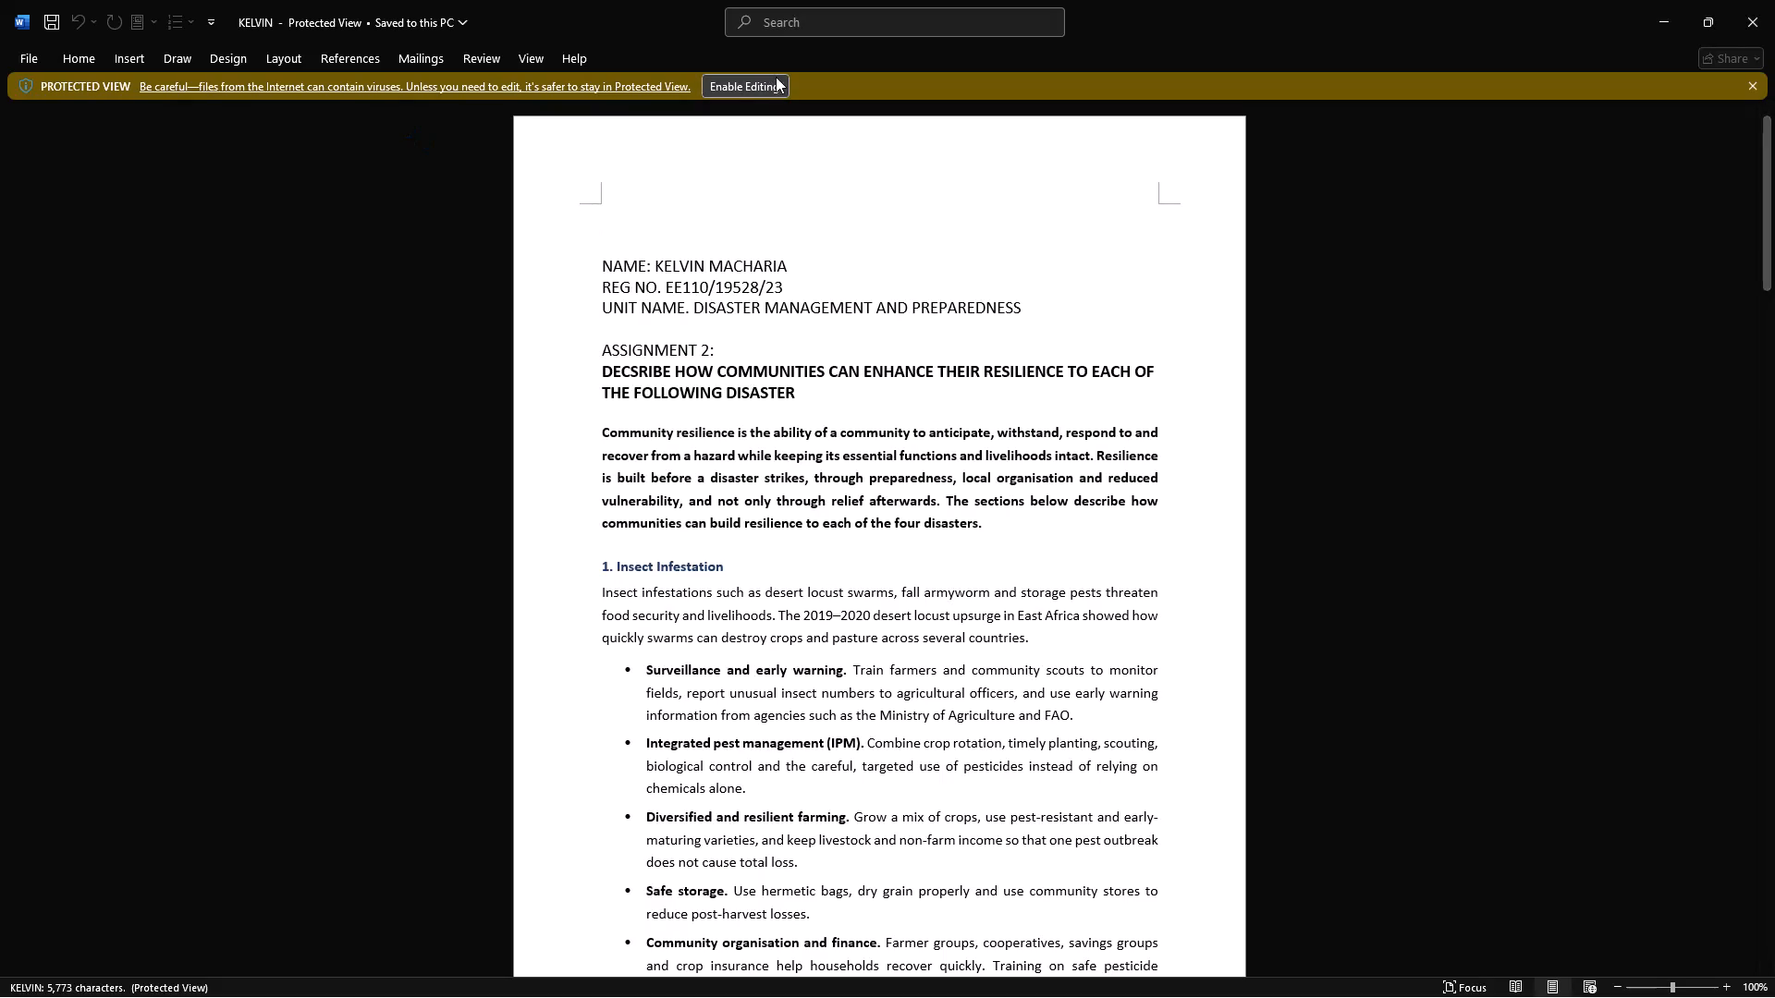
Enable editing in the Assignment 2 community resilience document and print one single-sided A4 copy of all pages on the KONICA MINOLTA C368.
{"action": "left_click", "coordinate": [758, 86]}
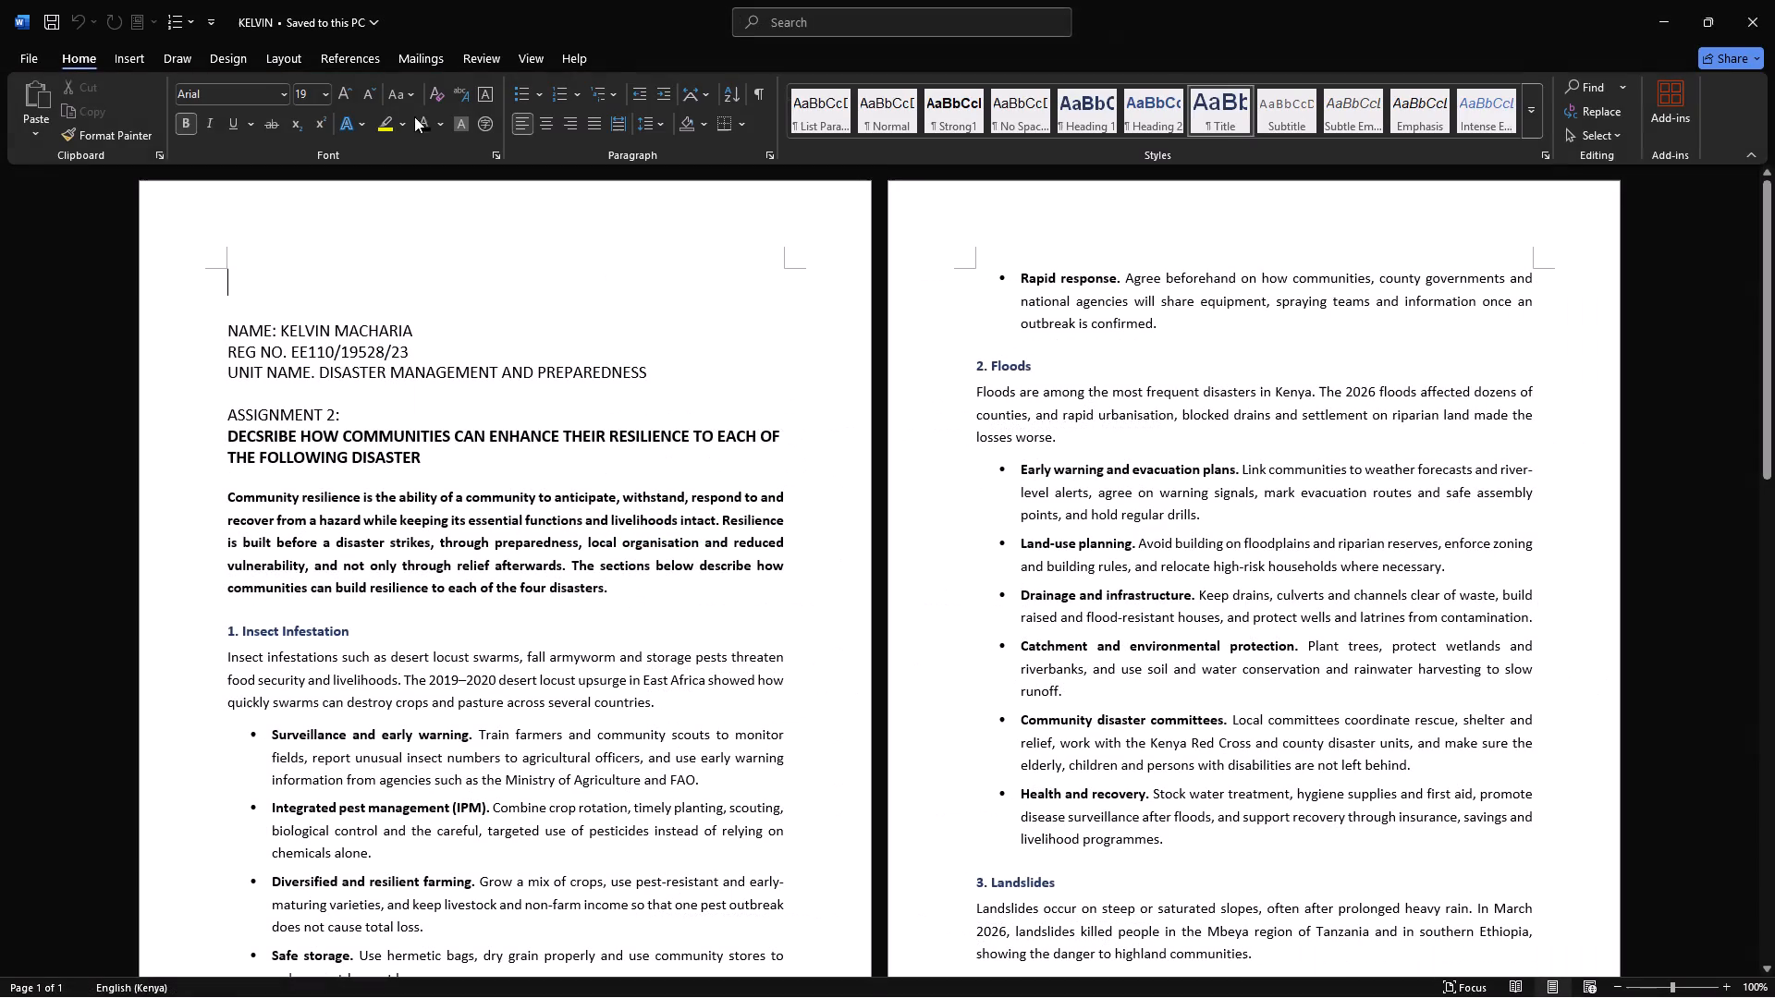
{"action": "left_click", "coordinate": [35, 61]}
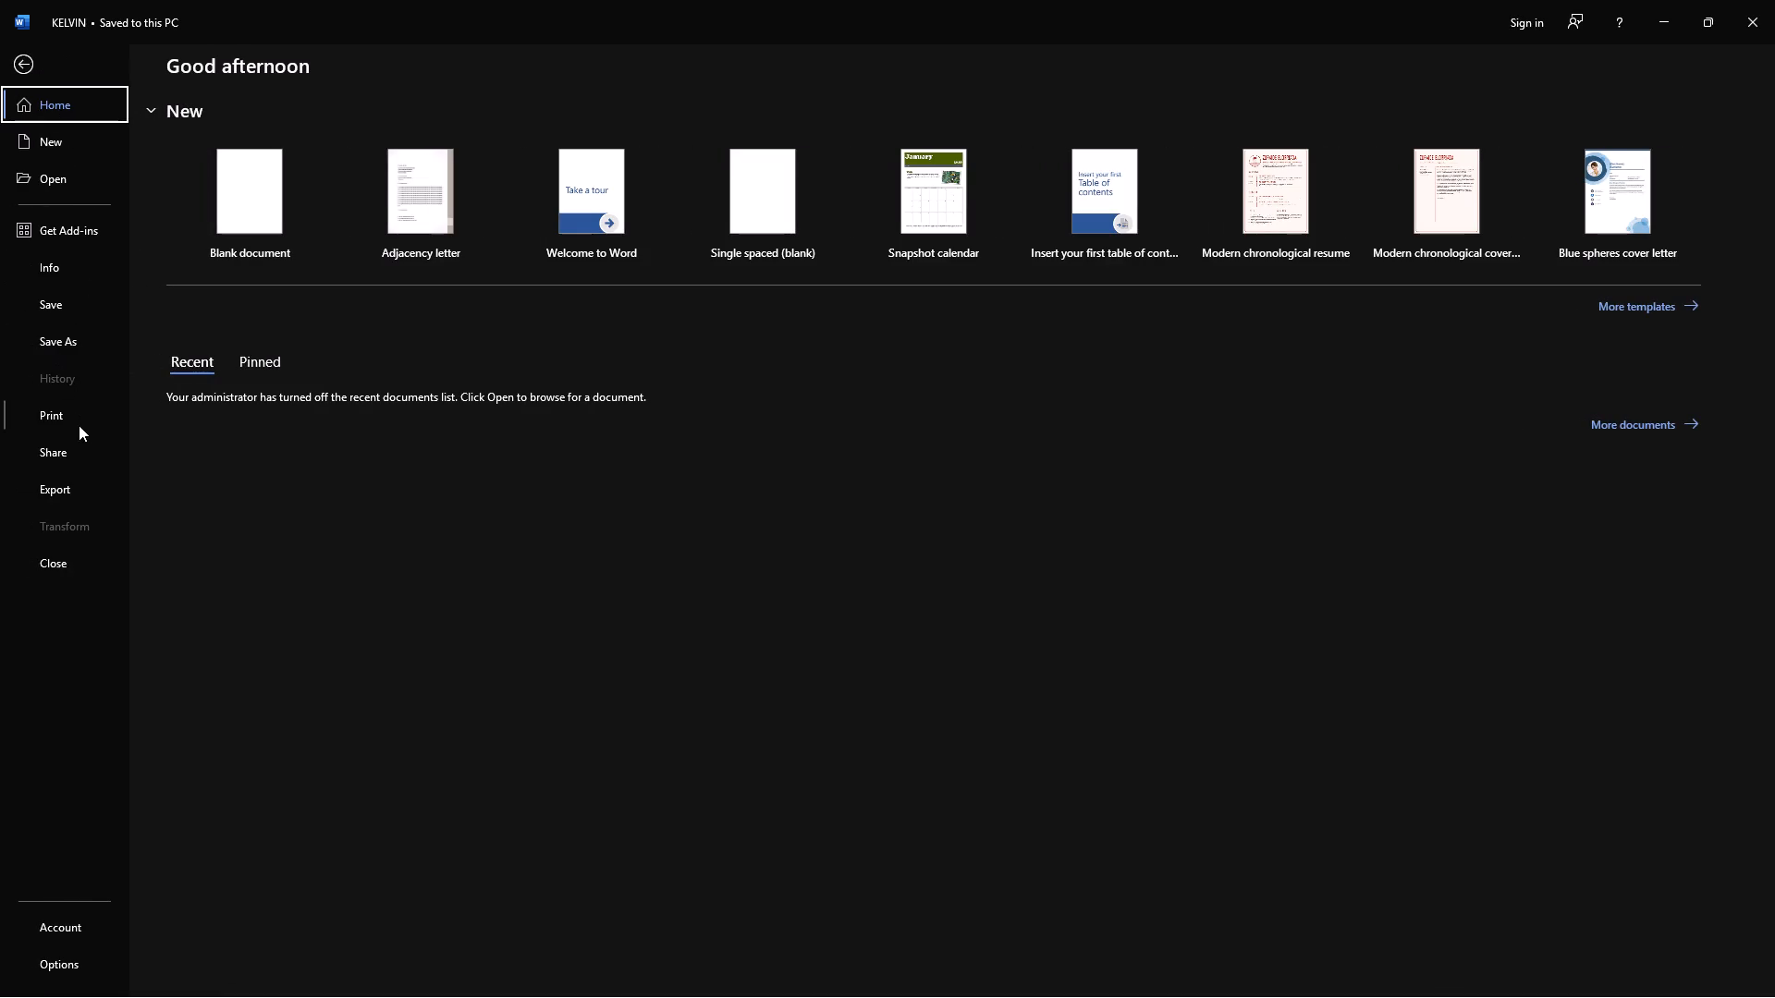
{"action": "left_click", "coordinate": [65, 416]}
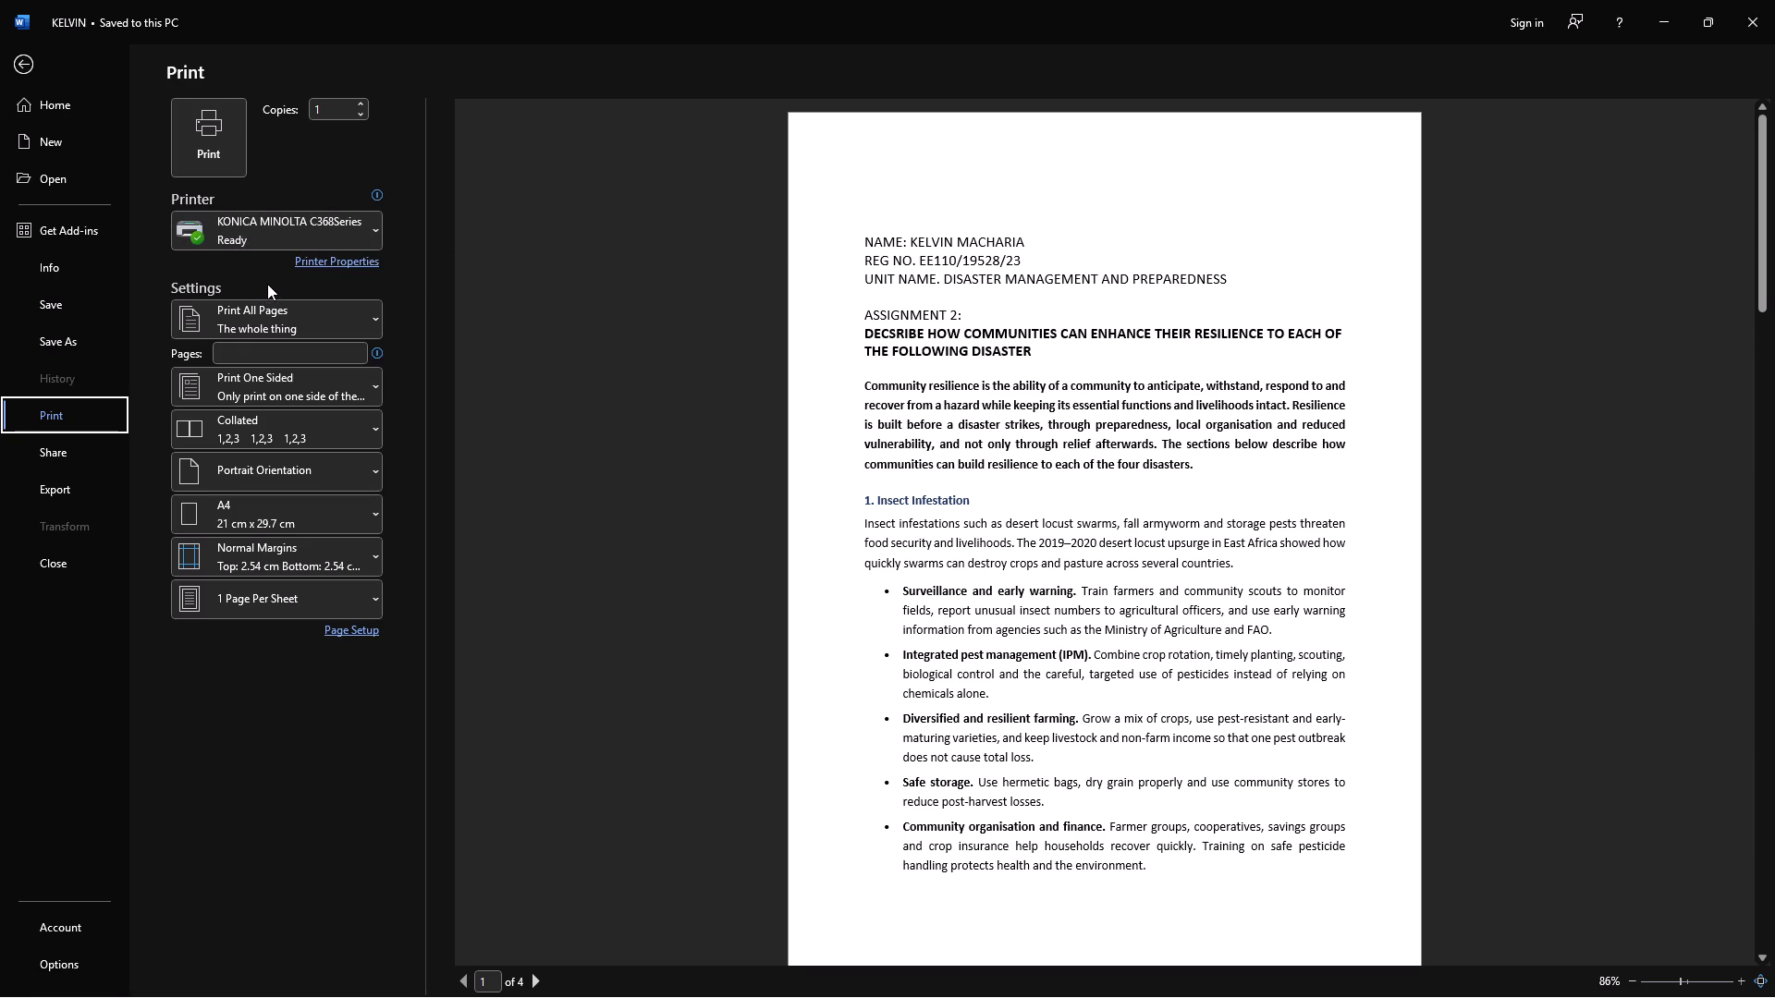
{"action": "left_click", "coordinate": [226, 160]}
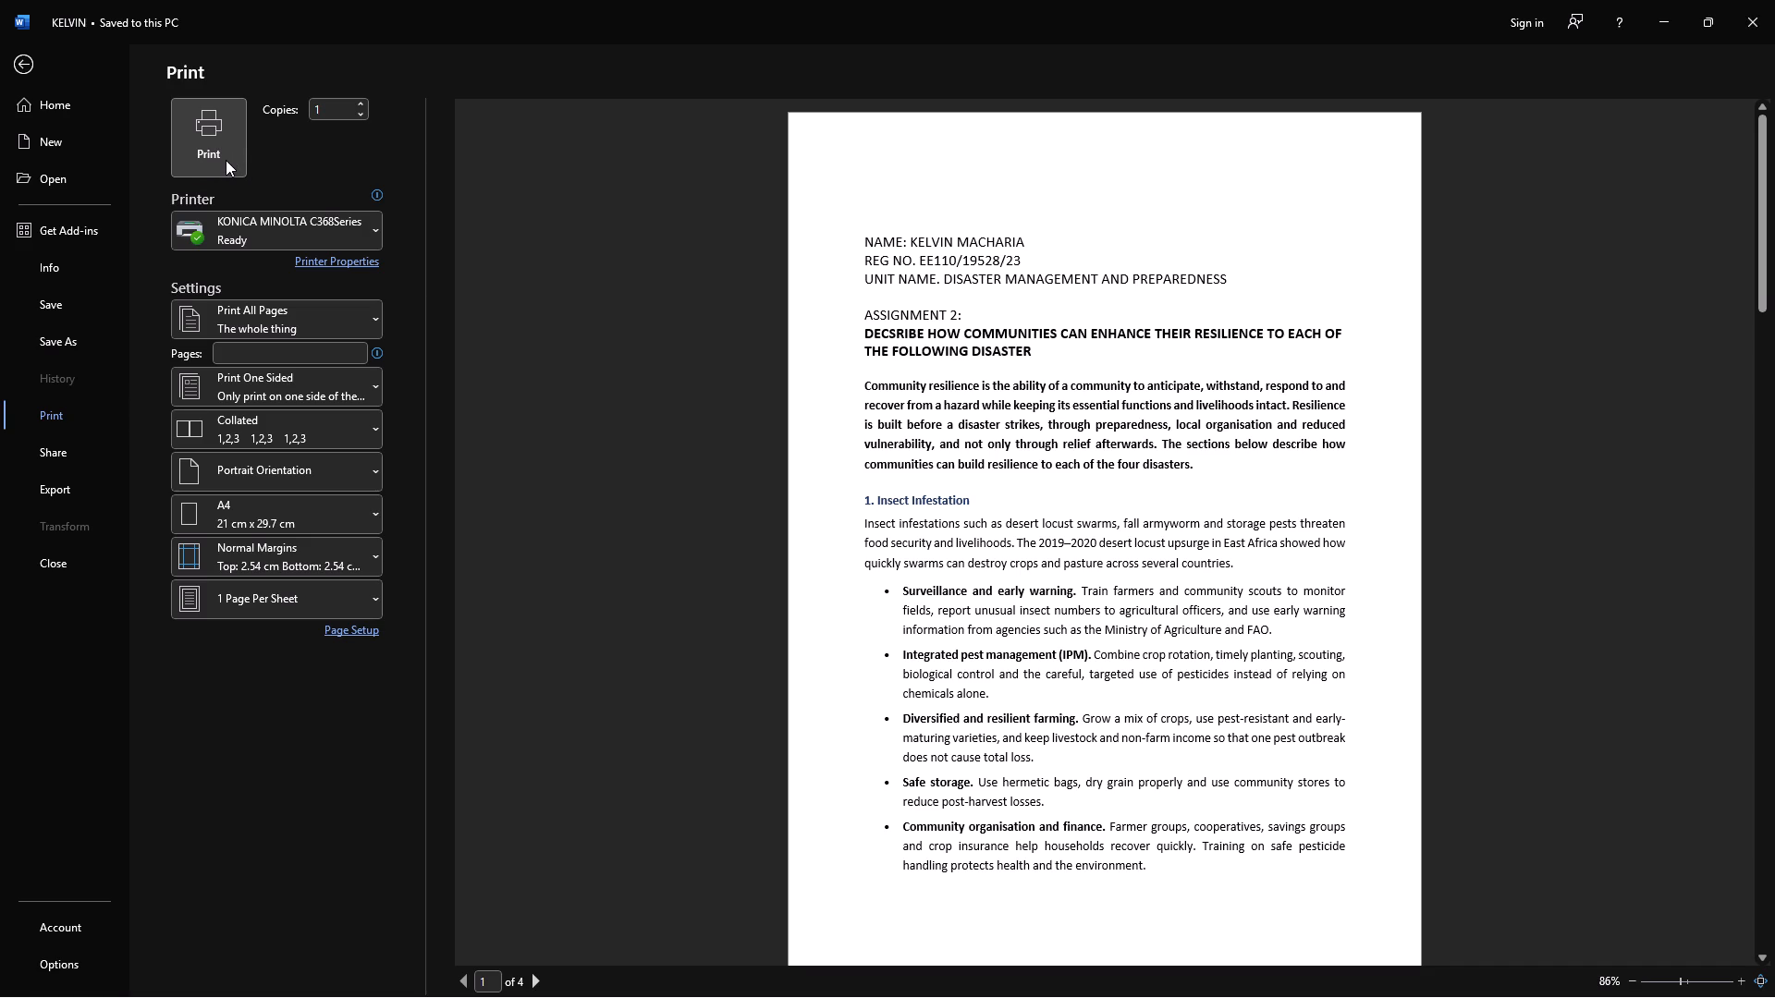
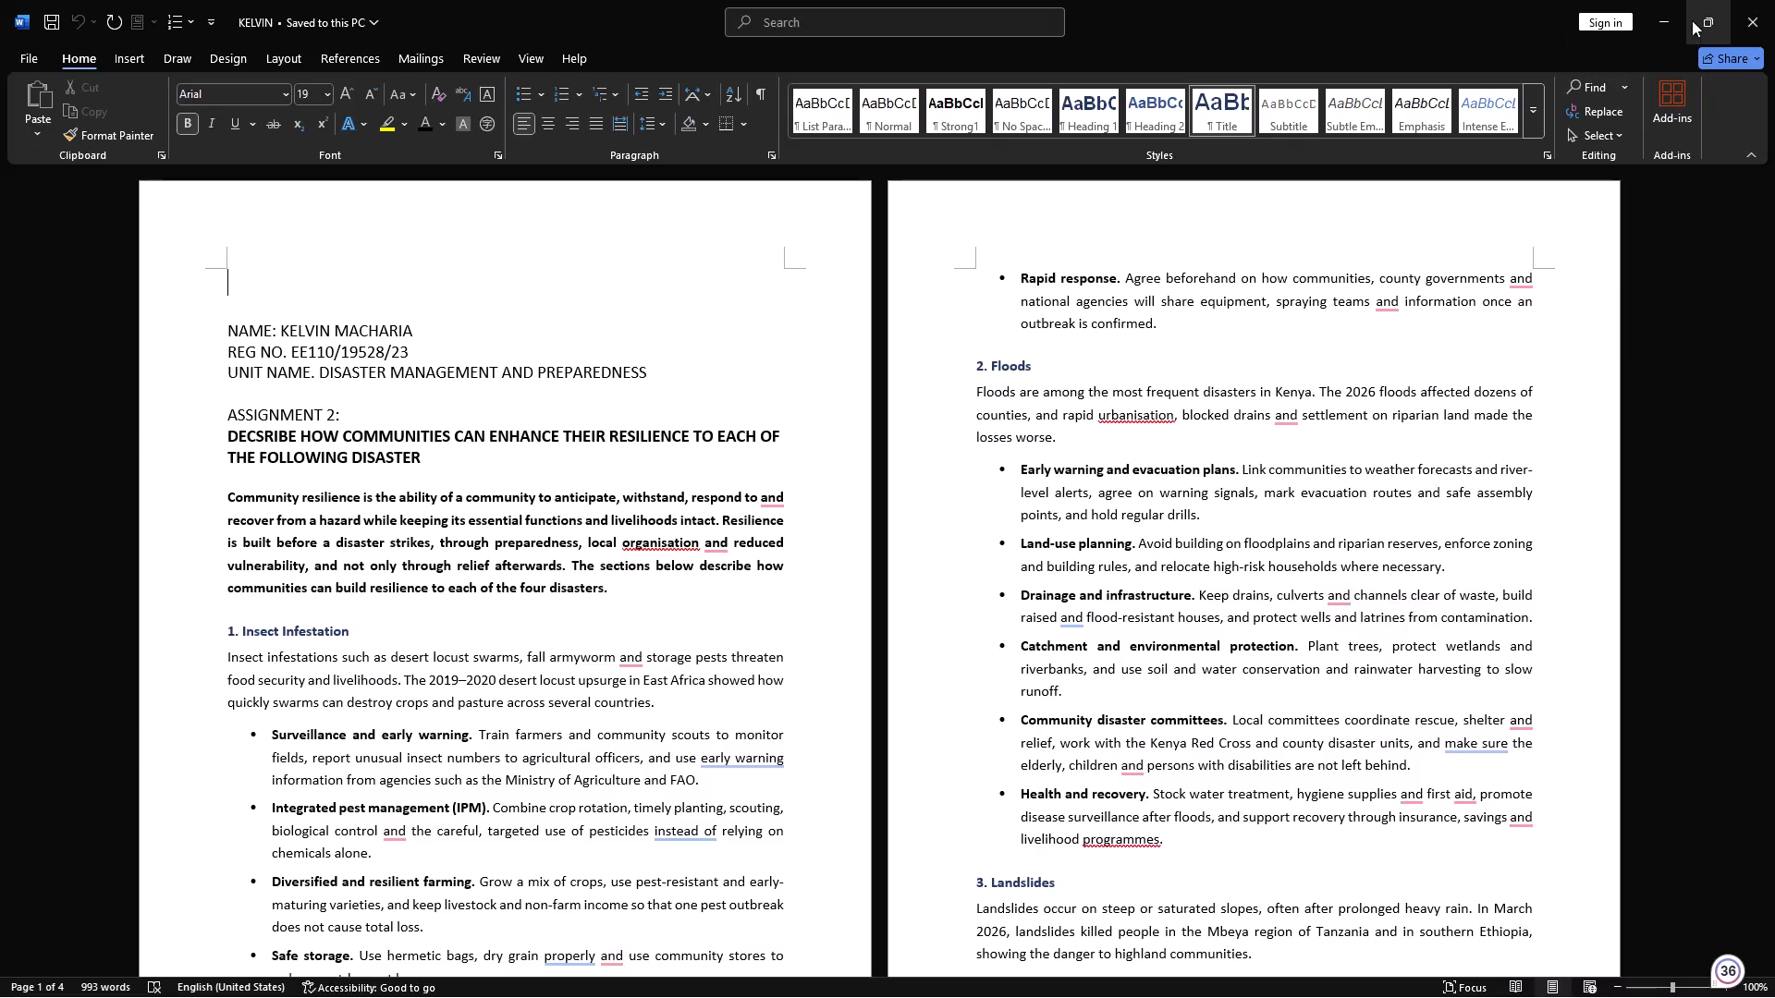
Minimize the Assignment 2 community resilience document and the detailed Assignment 1 document behind it.
{"action": "left_click", "coordinate": [1678, 21]}
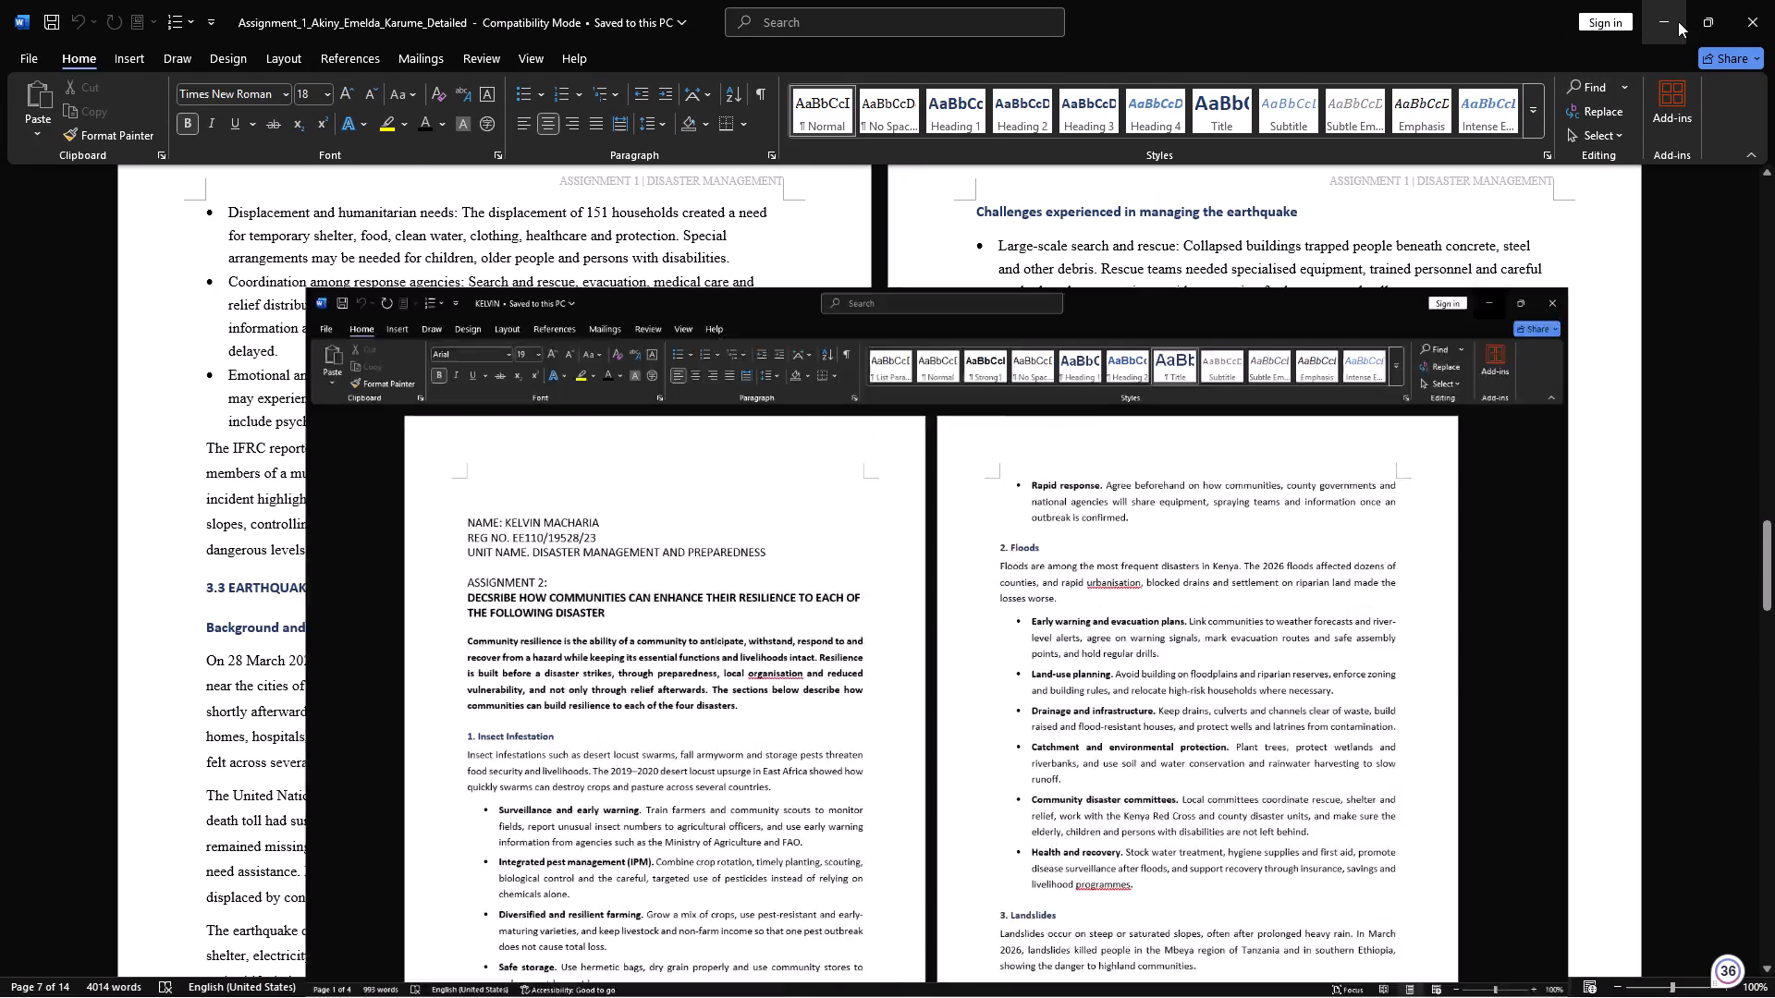
{"action": "left_click", "coordinate": [1656, 22]}
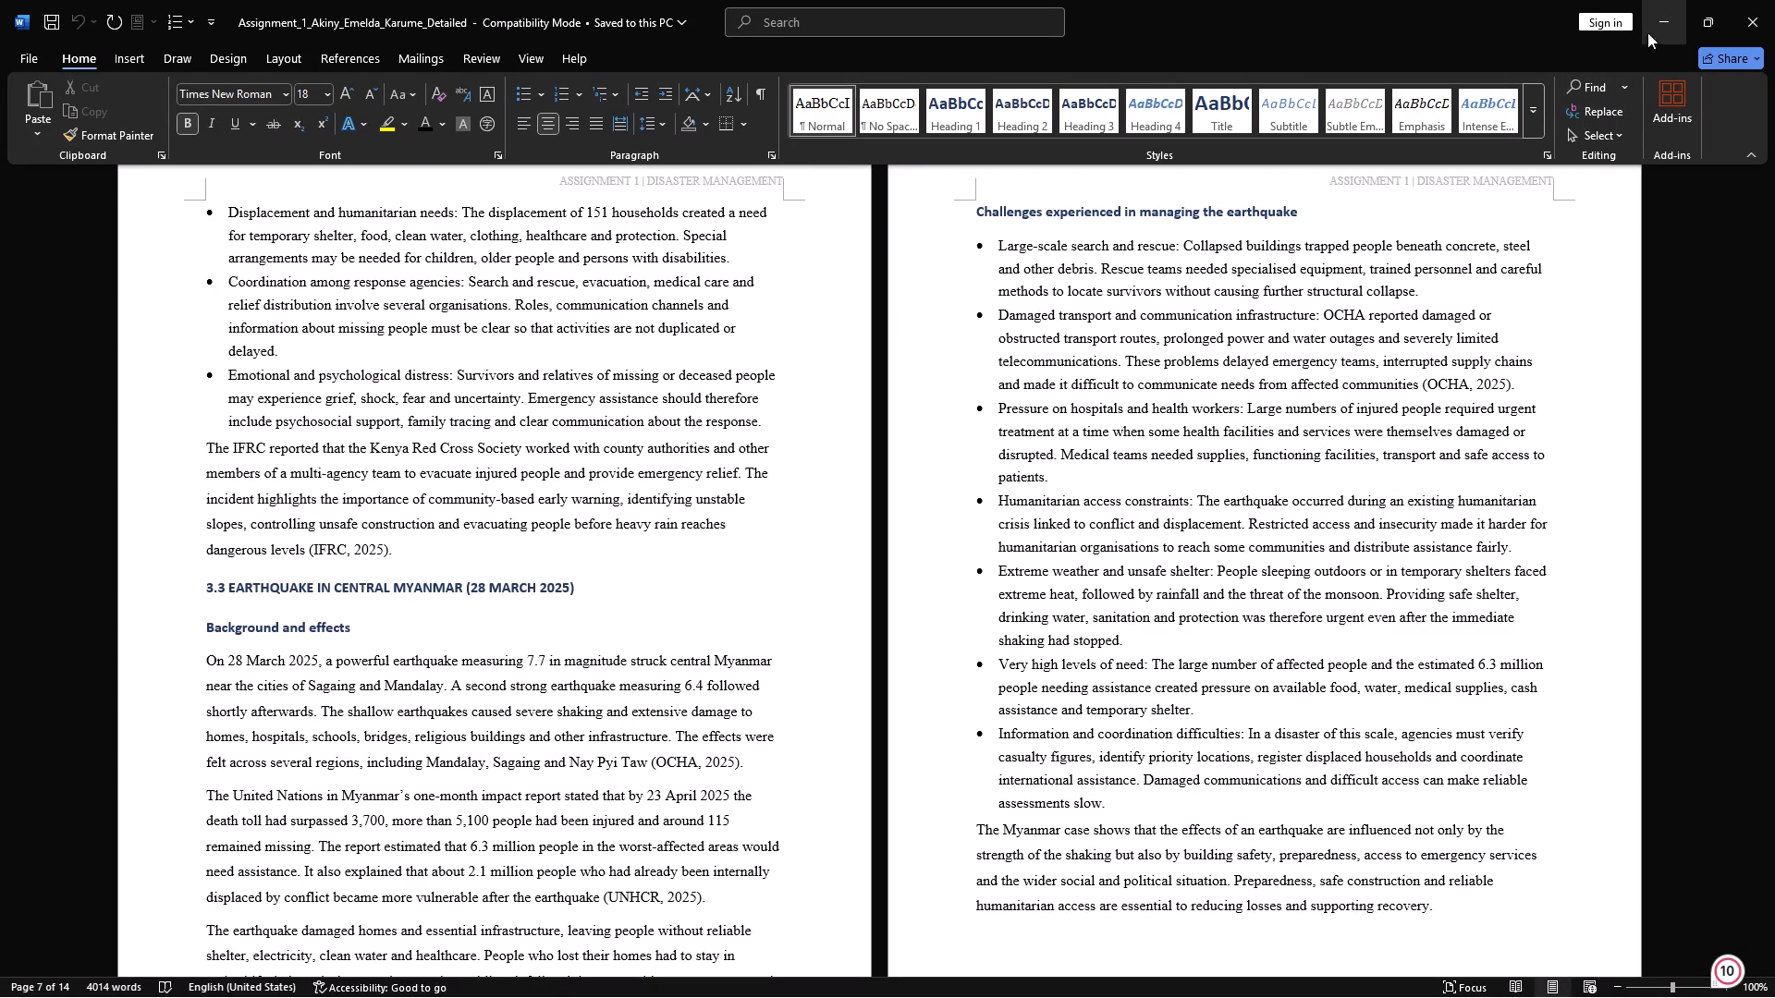
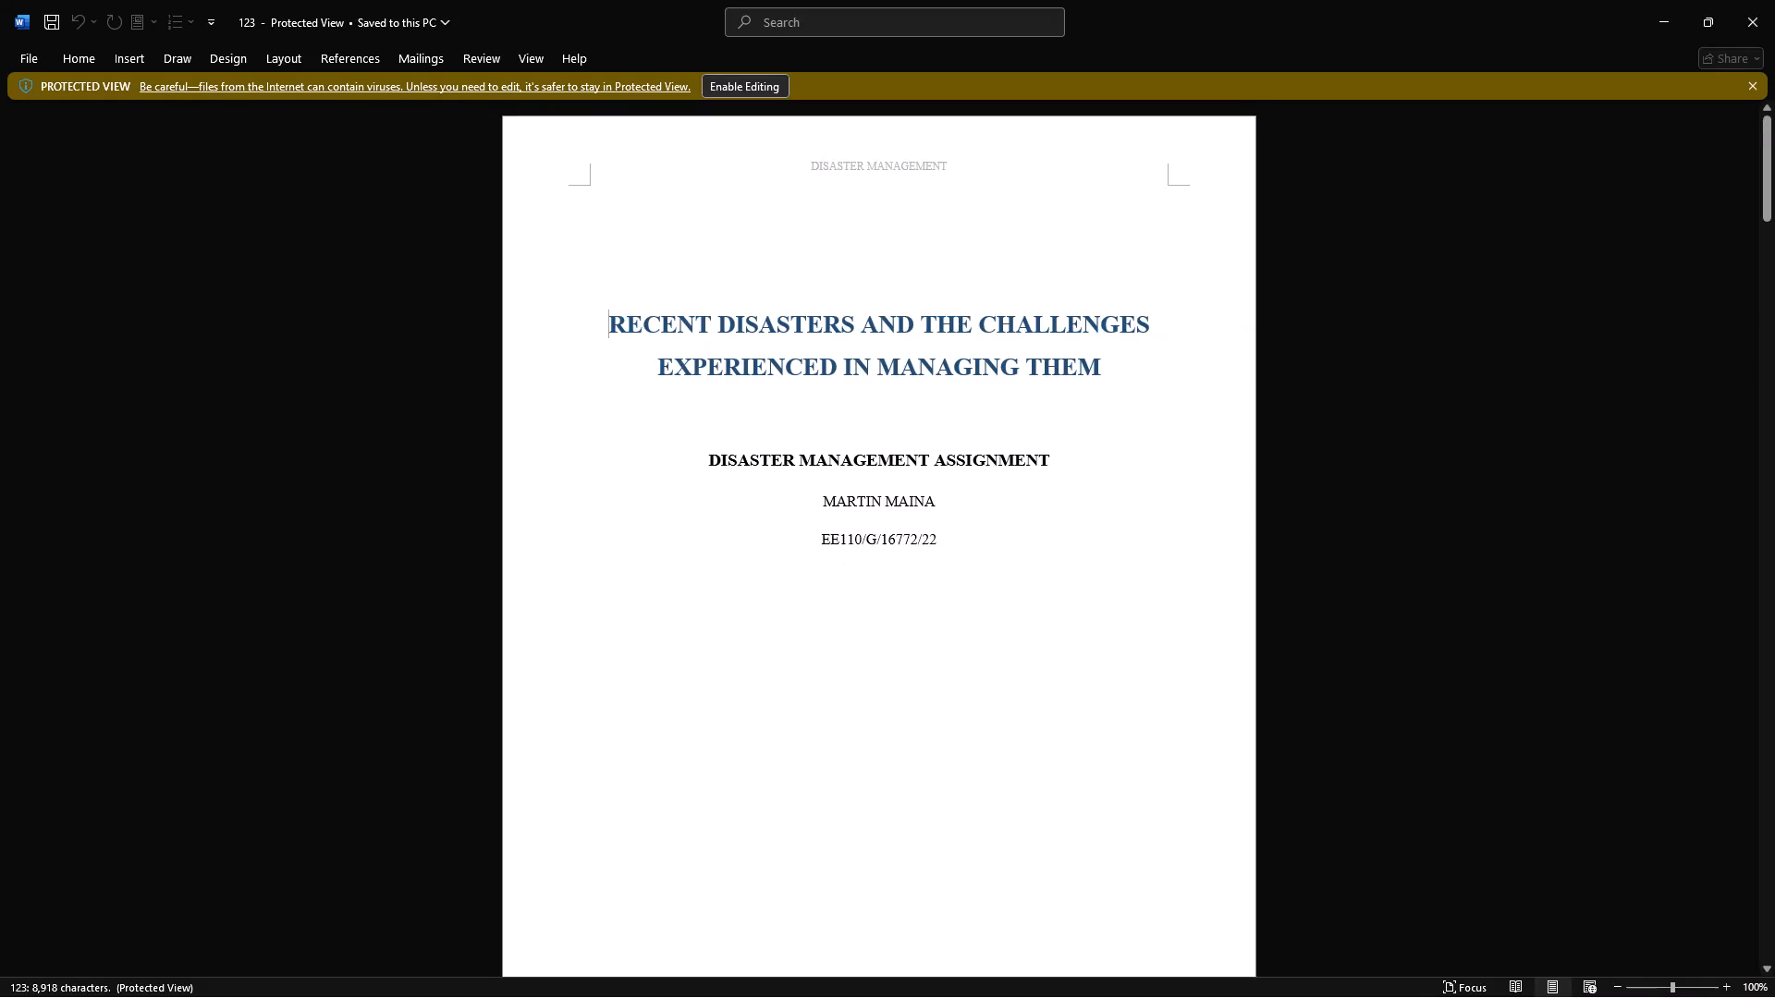
Enable editing in the 123 disaster management document and open the KONICA MINOLTA C368 printer properties from its print settings.
{"action": "scroll", "coordinate": [757, 656], "scroll_direction": "down", "scroll_amount": 12}
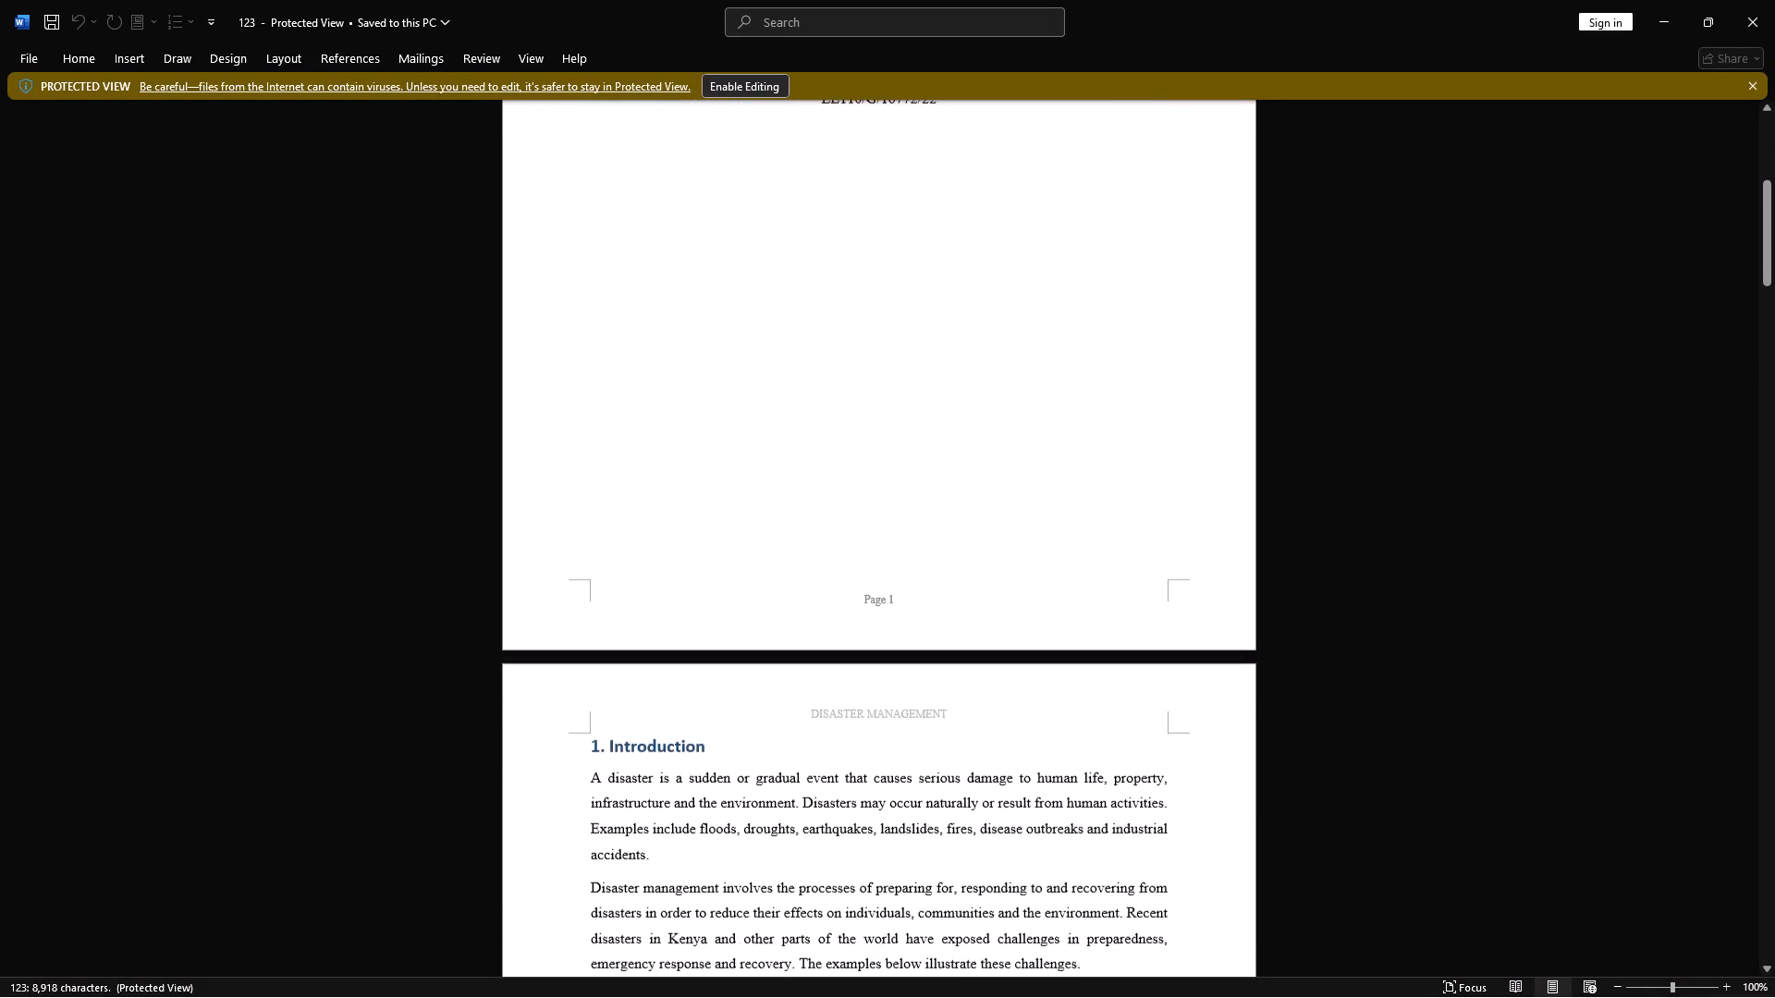
{"action": "left_click", "coordinate": [764, 90]}
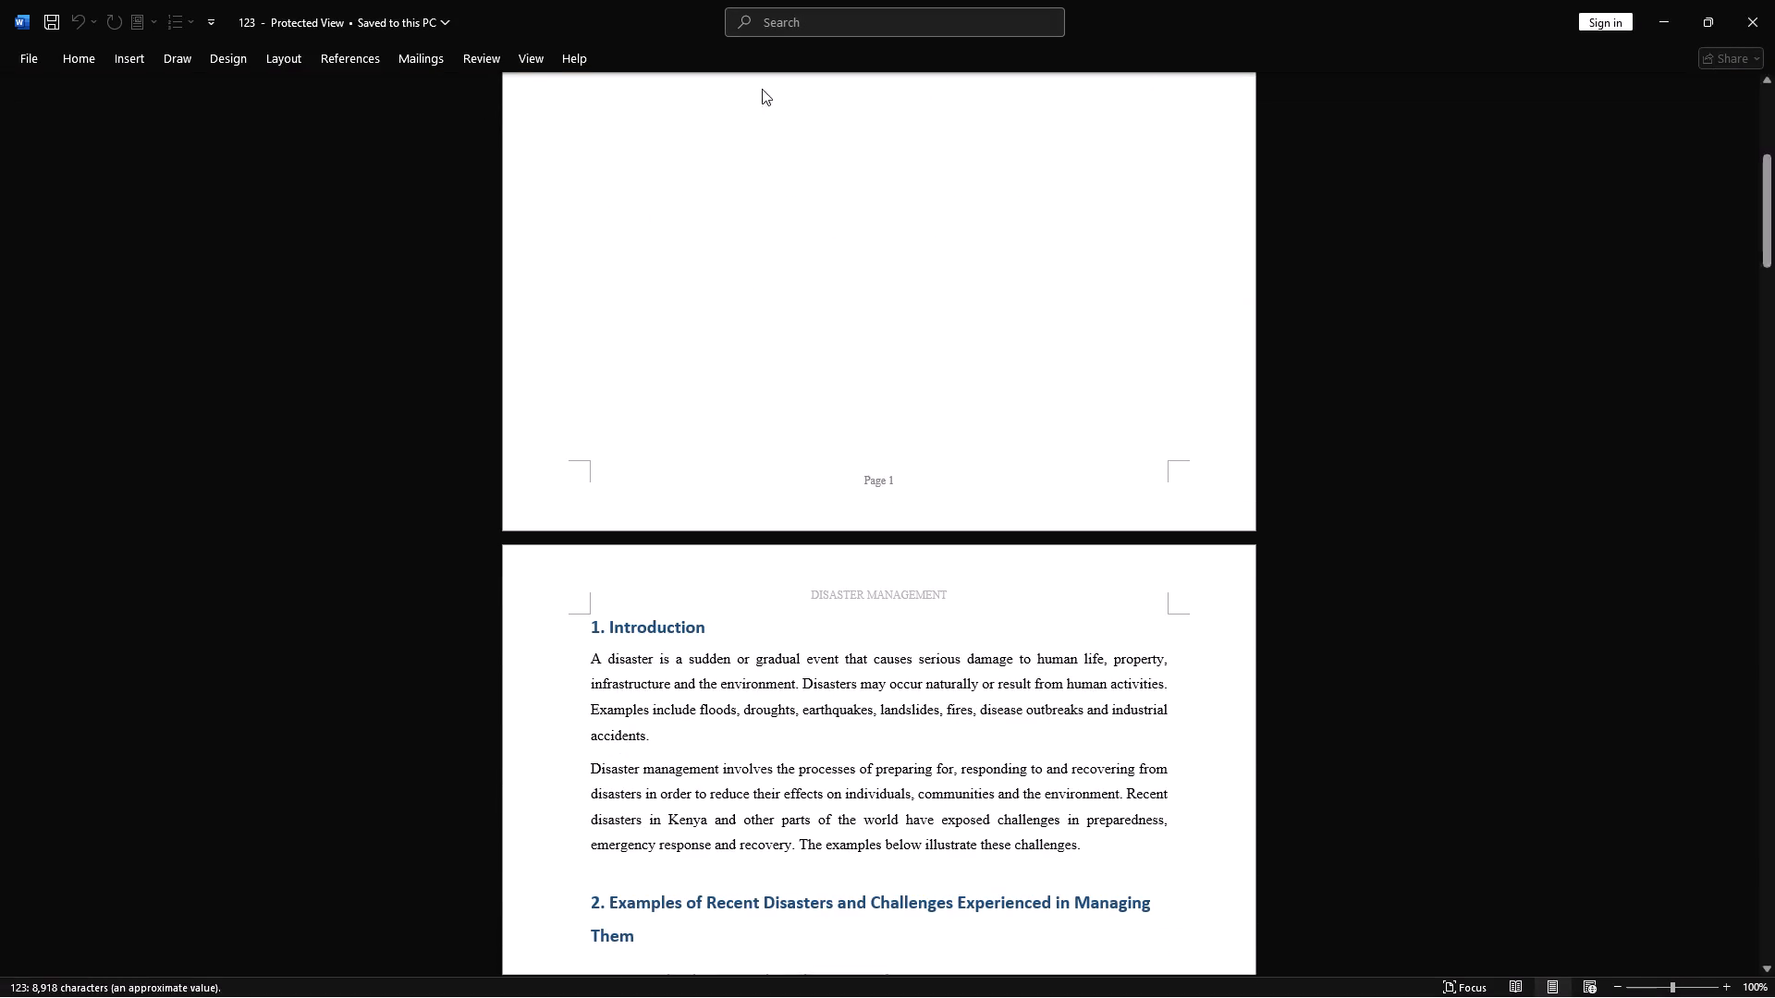
{"action": "left_click", "coordinate": [6, 58]}
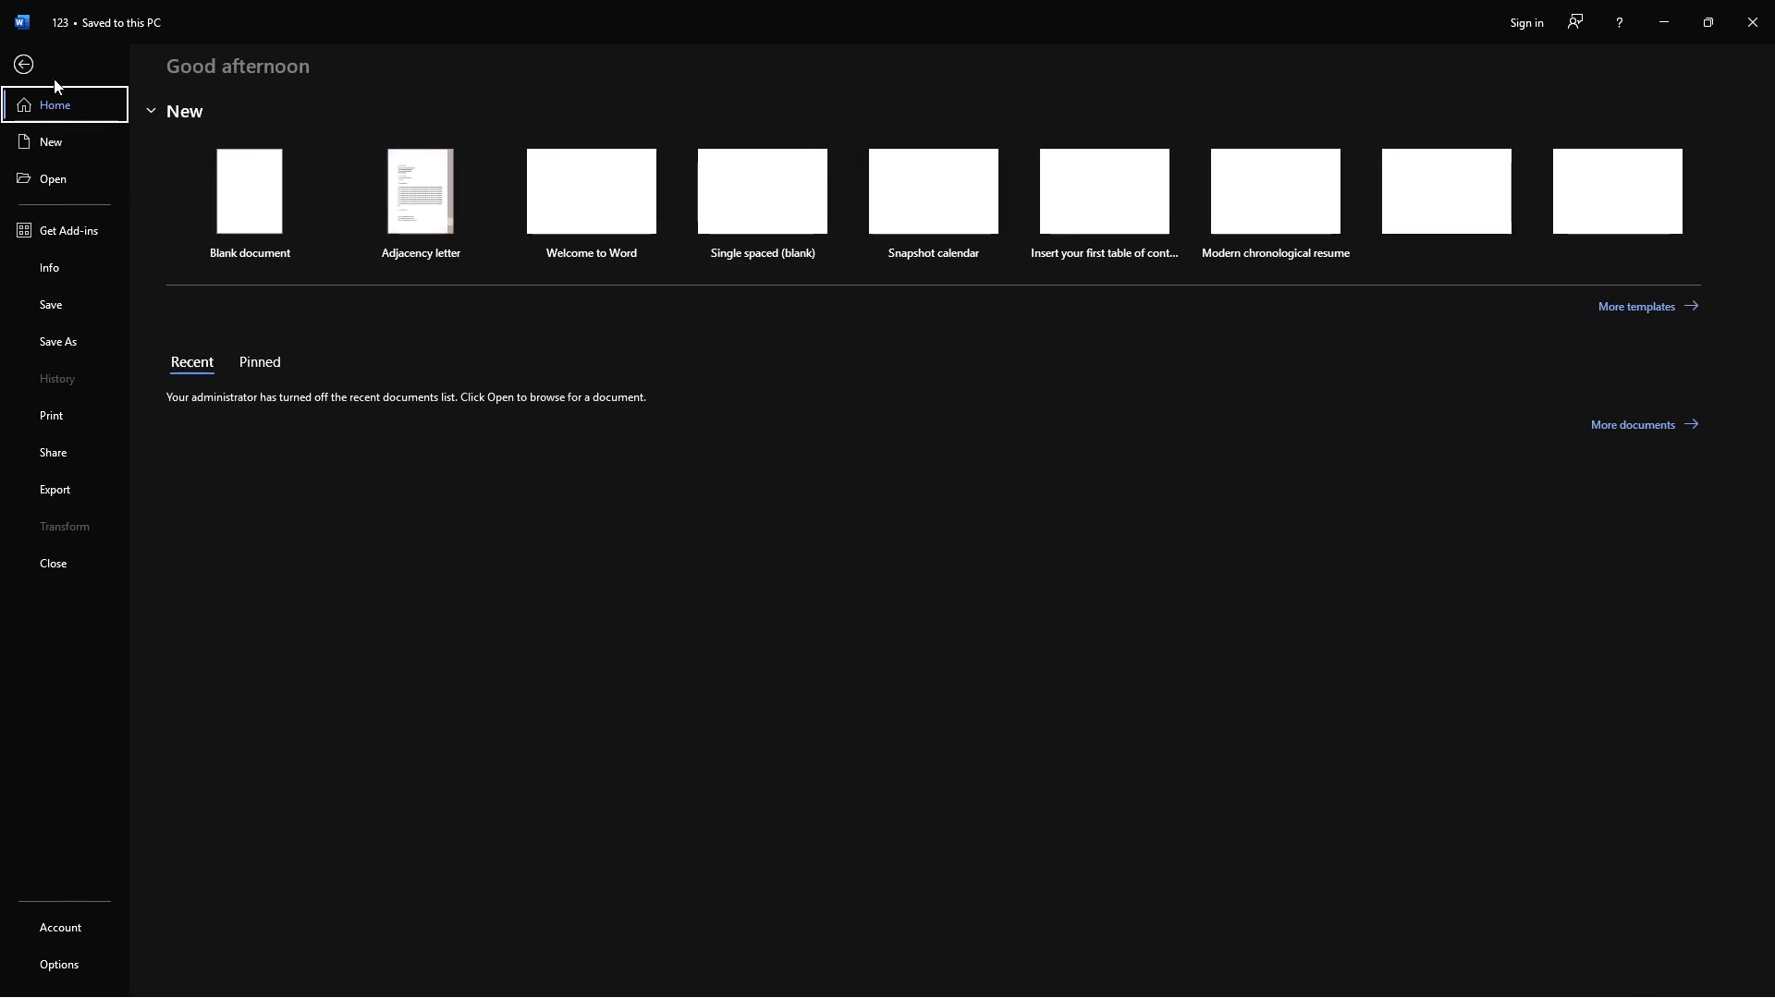
{"action": "left_click", "coordinate": [52, 414]}
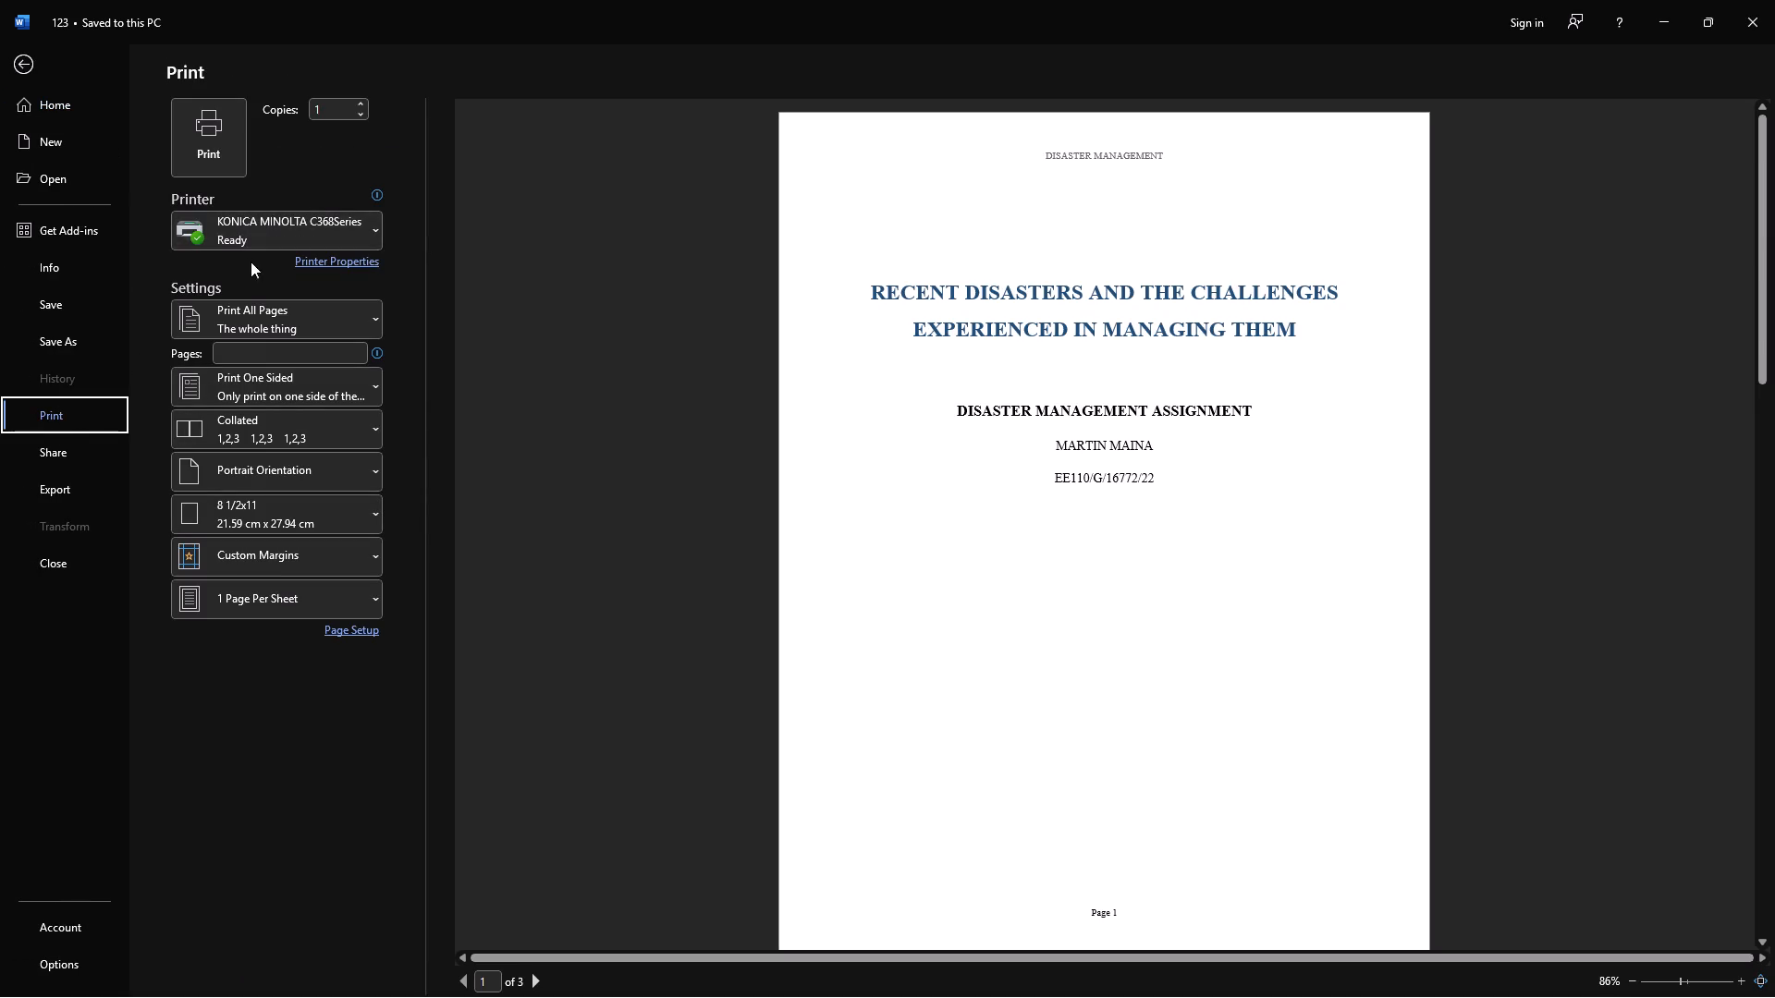
{"action": "left_click", "coordinate": [349, 262]}
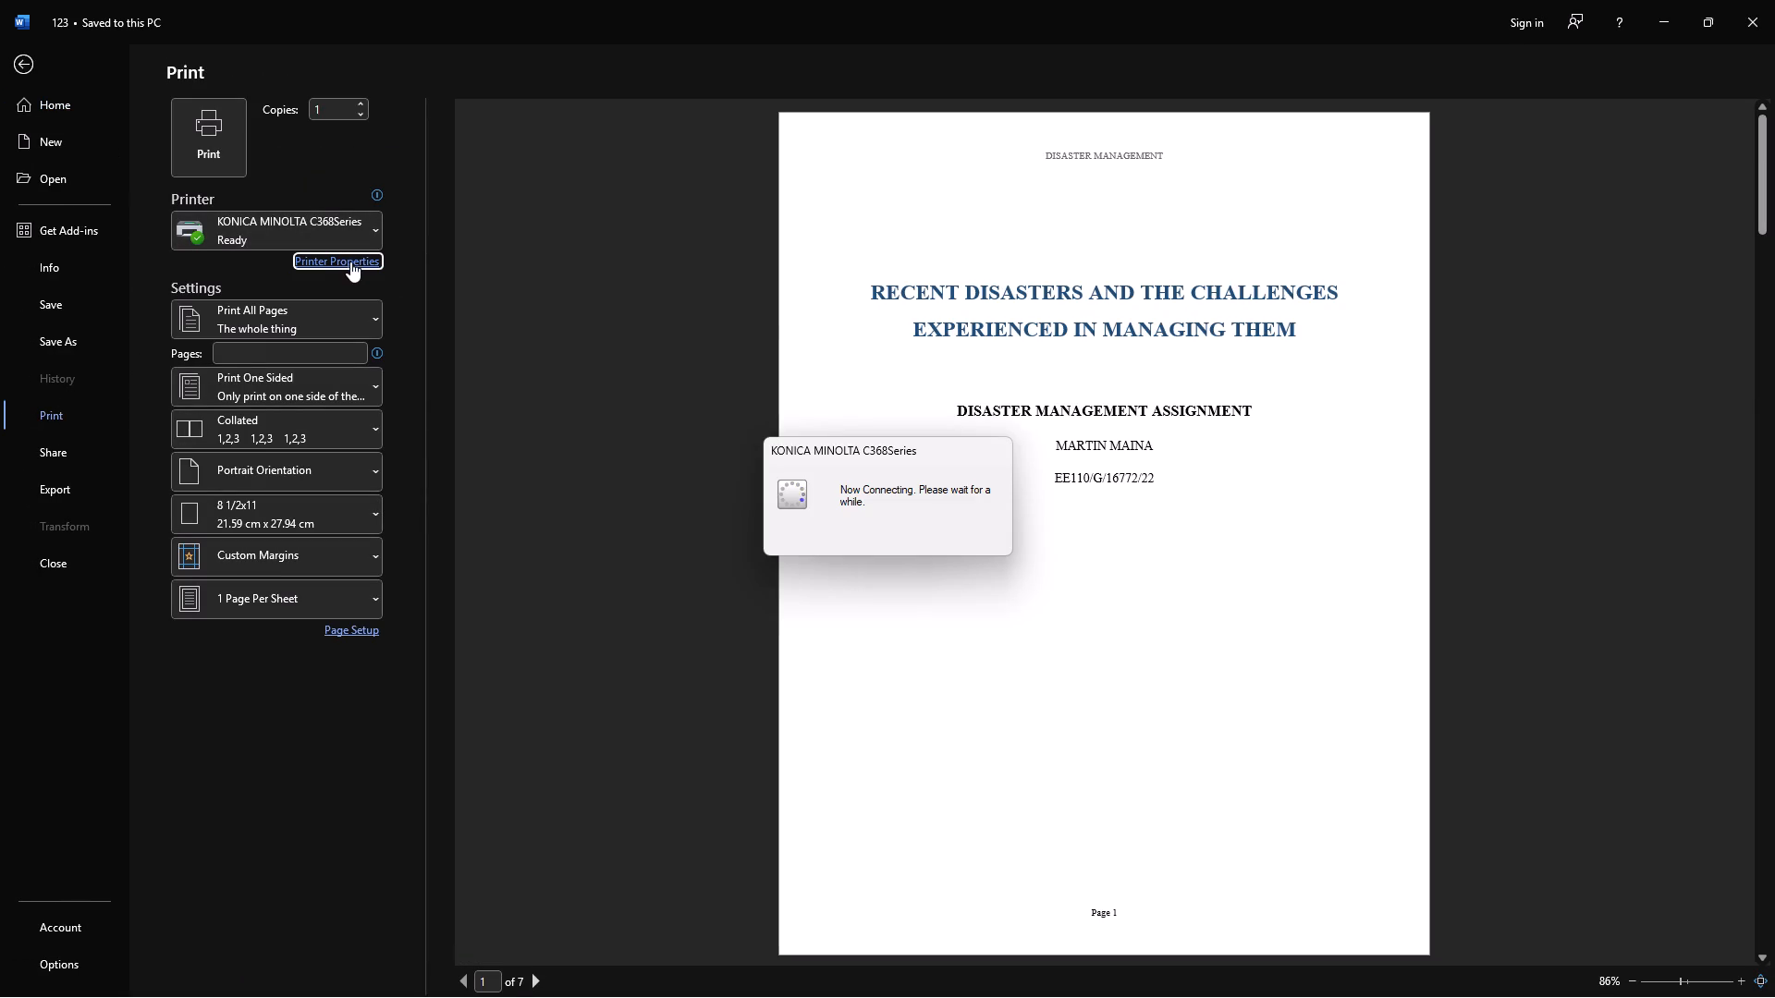
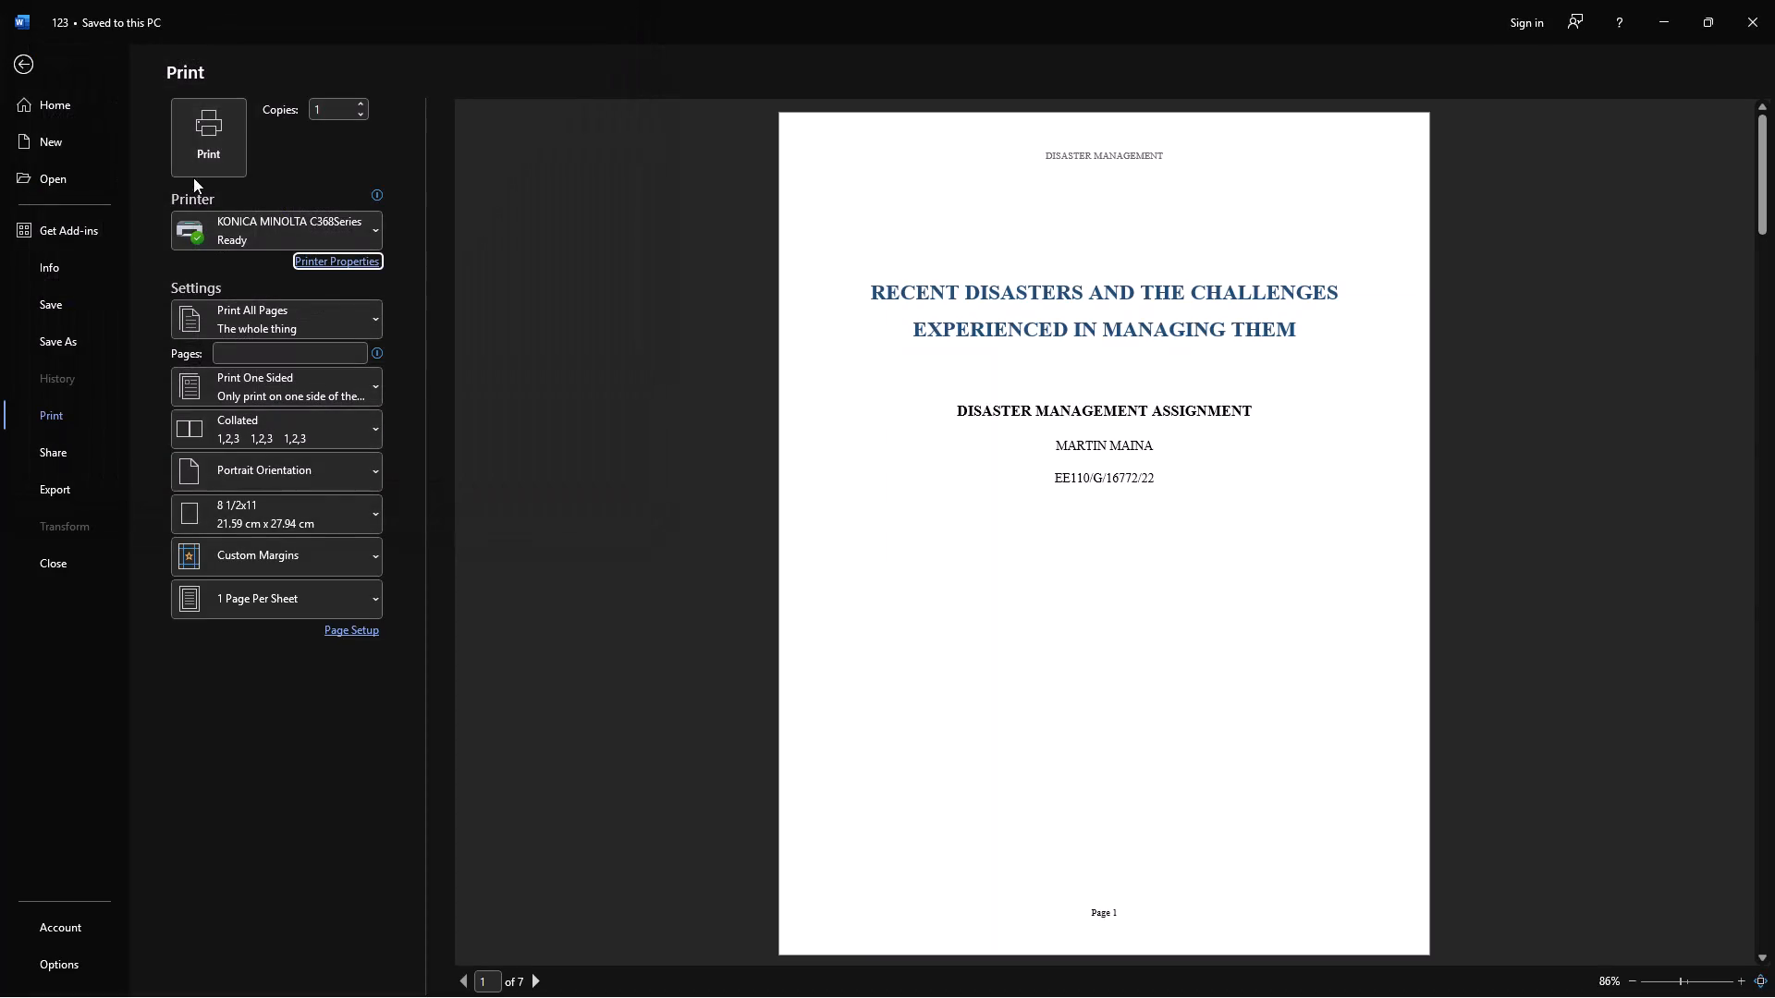
Print one single-sided, collated copy of all pages of the 123 document on the KONICA MINOLTA C368.
{"action": "left_click_drag", "start_coordinate": [208, 149], "coordinate": [210, 161]}
{"action": "left_click_drag", "start_coordinate": [210, 161], "coordinate": [210, 160]}
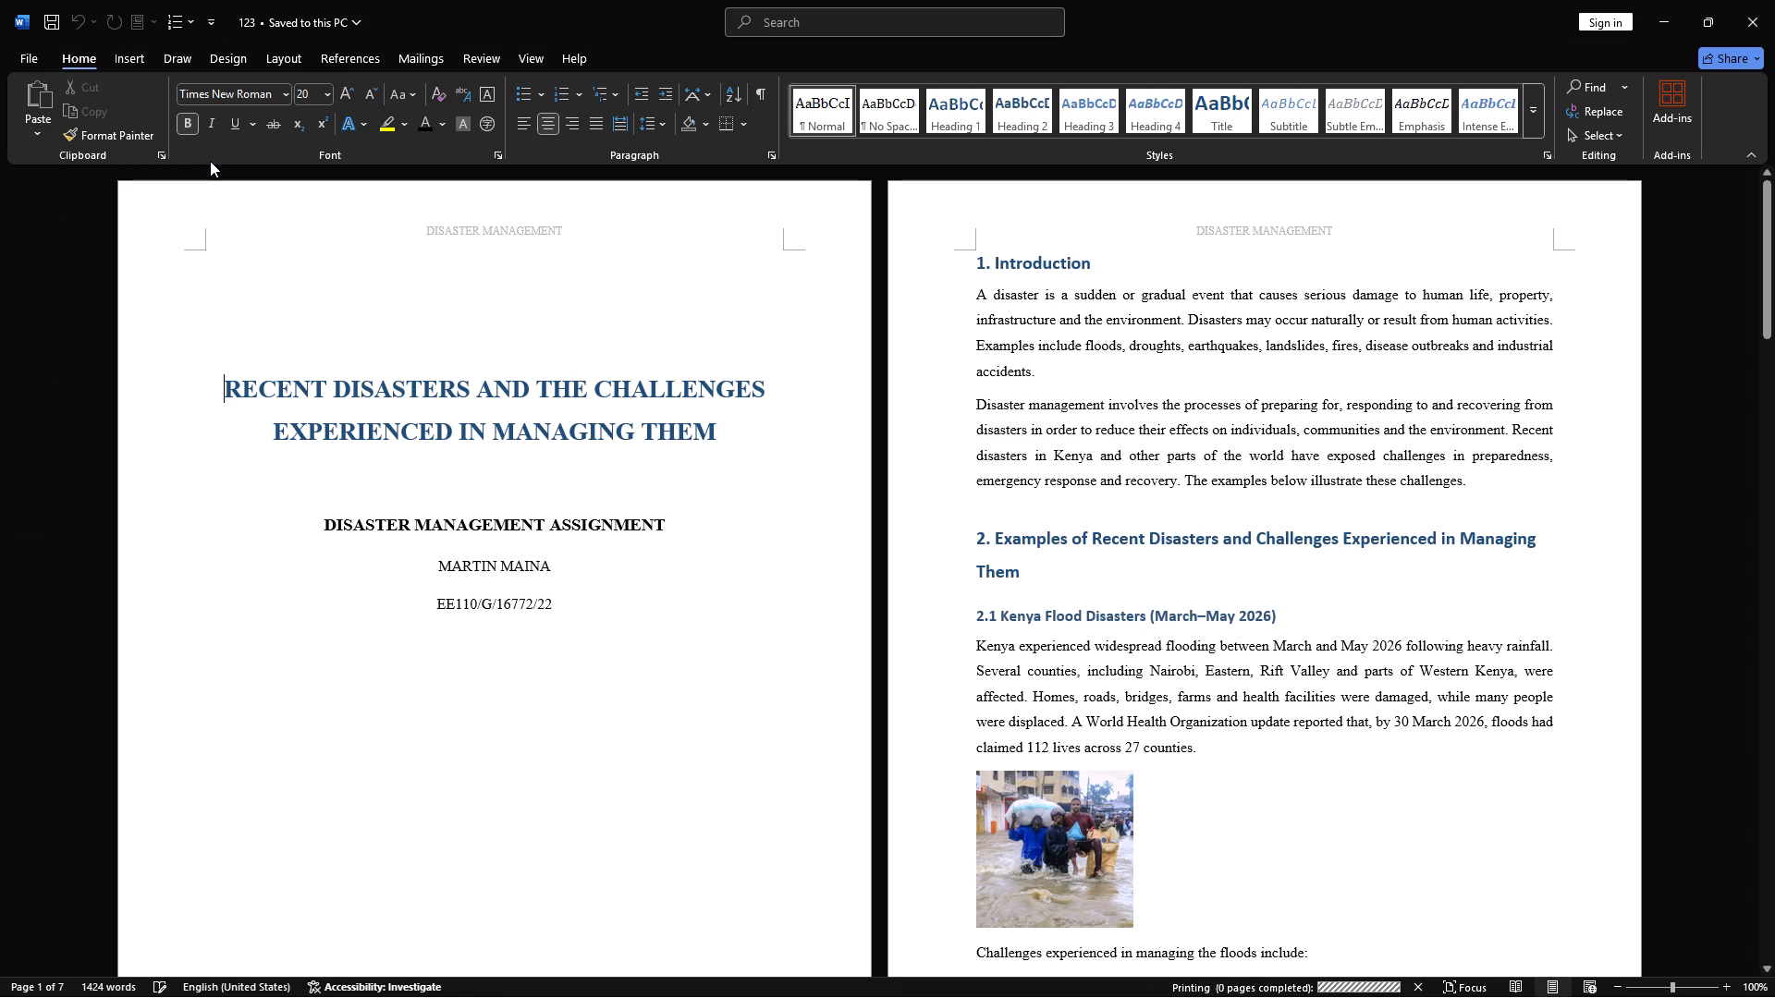
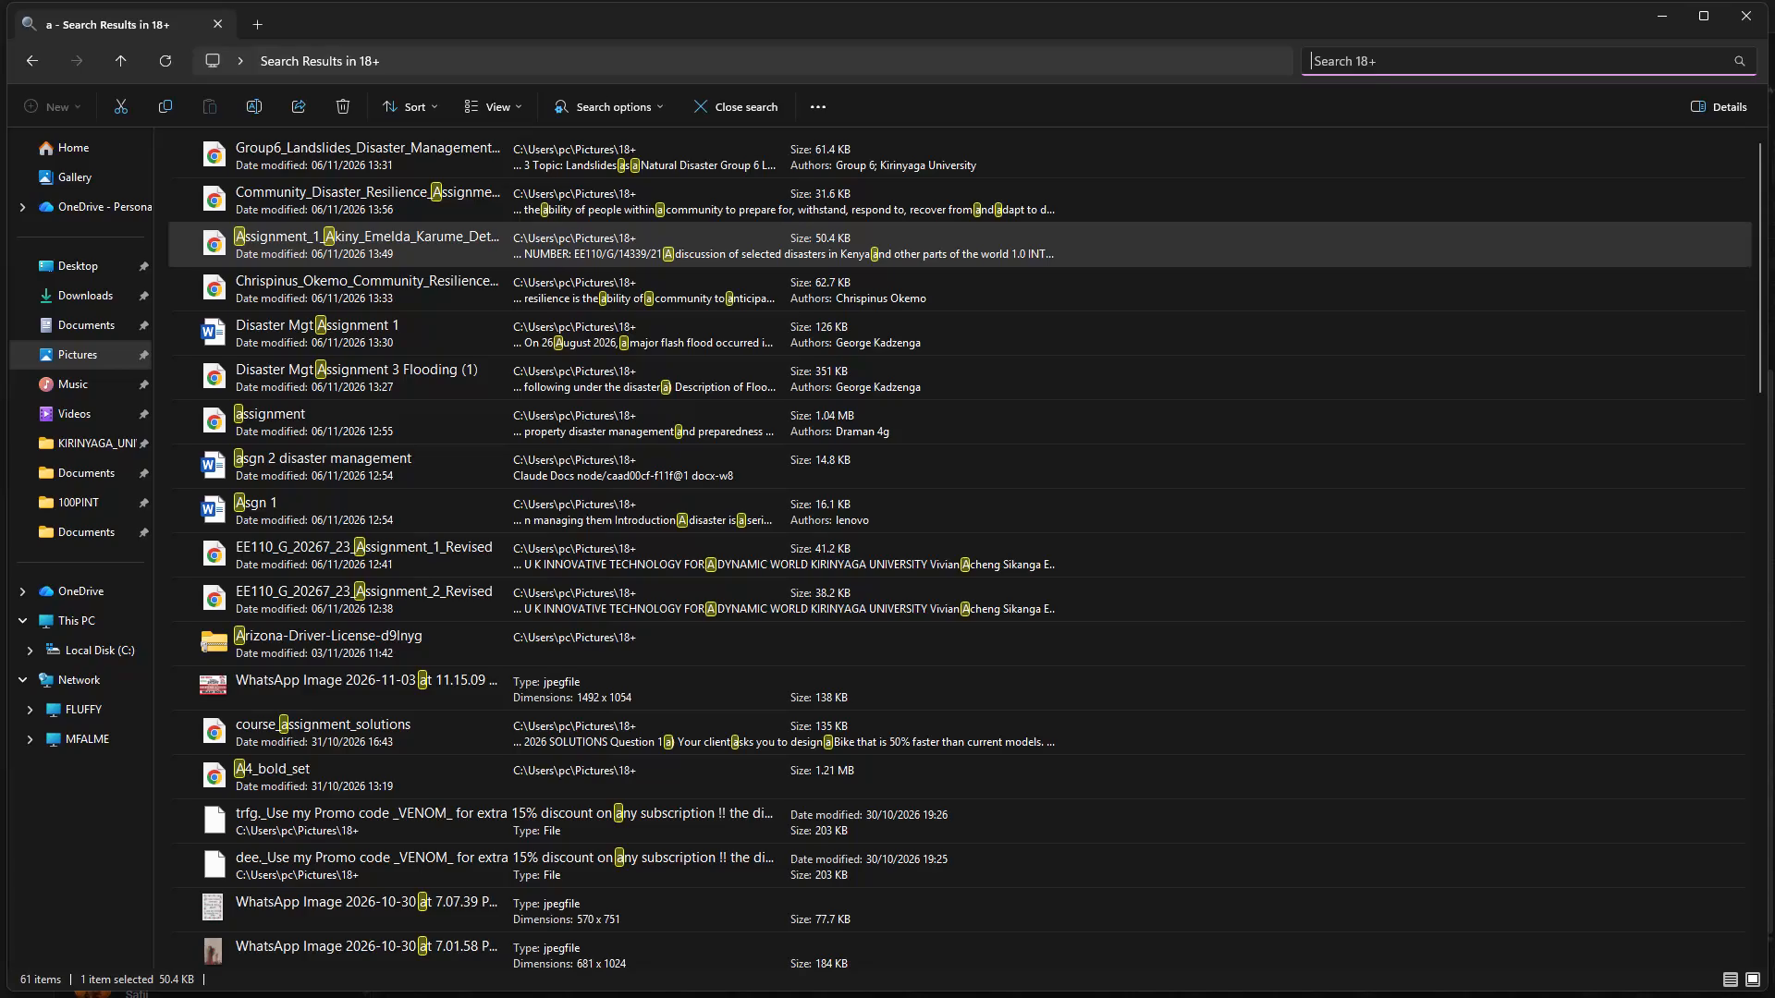
Search the 18+ folder for "e" and open the edsers PDF on community resilience to different disasters.
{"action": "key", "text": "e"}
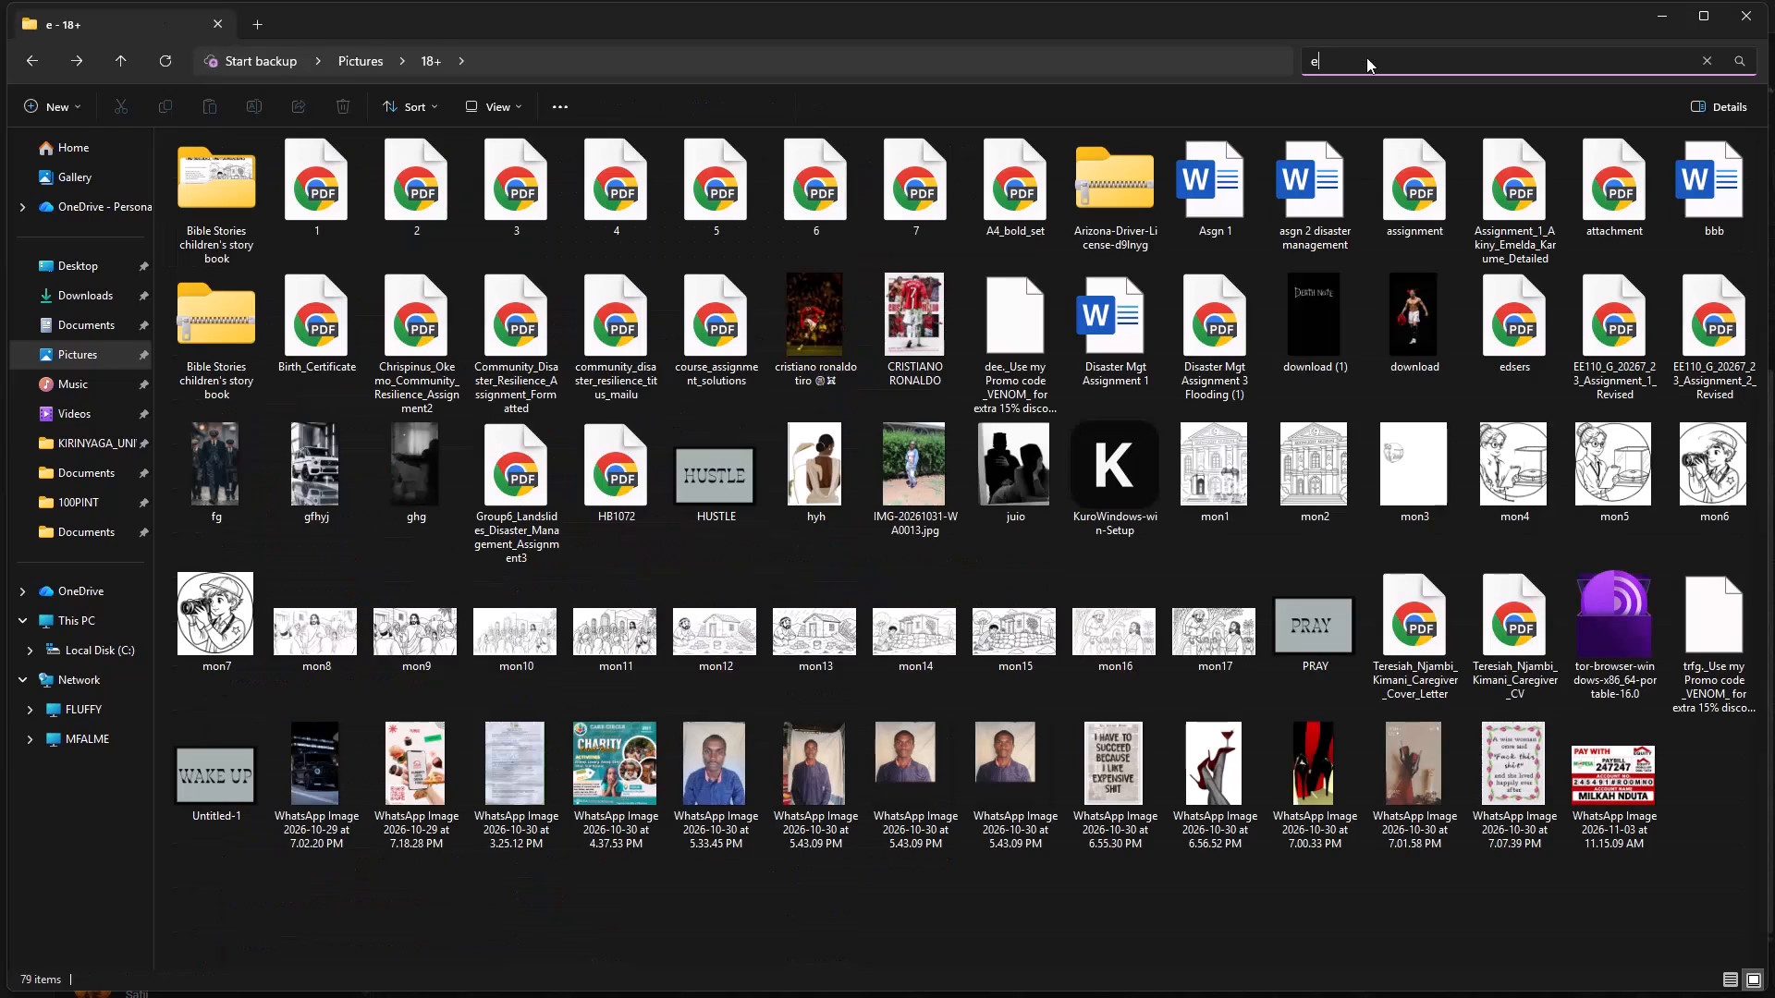
{"action": "double_click", "coordinate": [494, 175]}
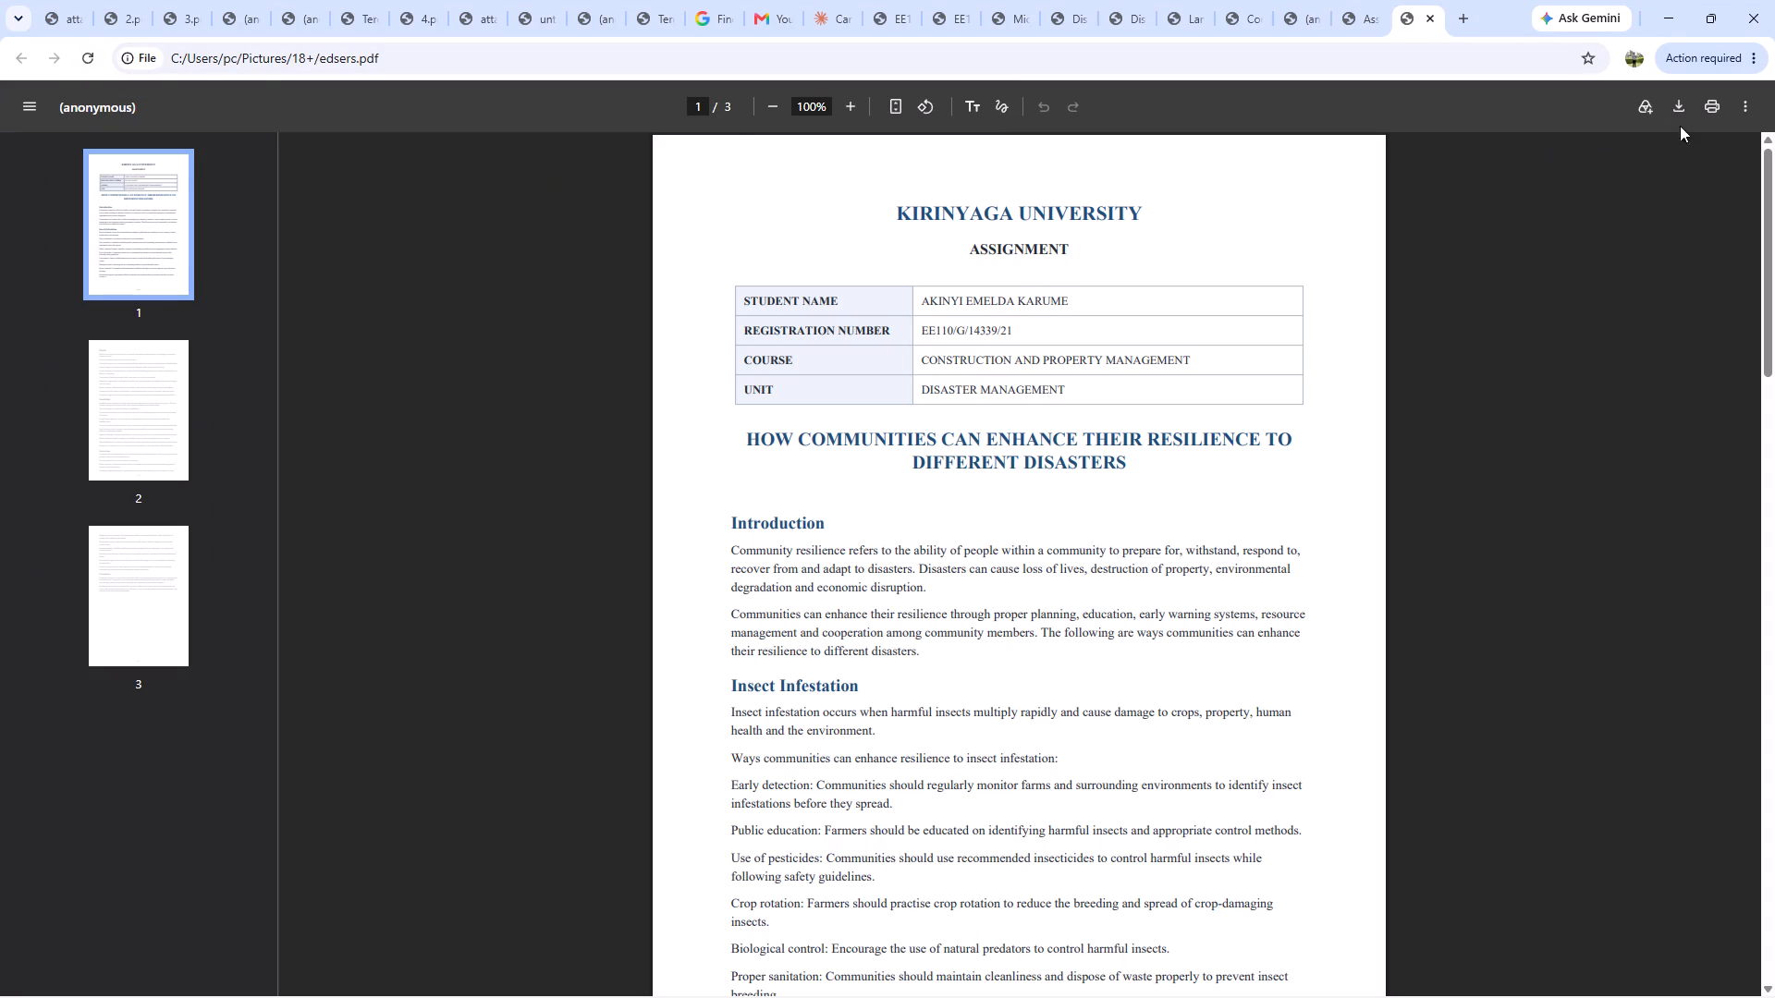
Print one single-sided A4 colour copy of all pages of the community resilience assignment PDF edsers.pdf on the KONICA MINOLTA C368.
{"action": "left_click", "coordinate": [1715, 105]}
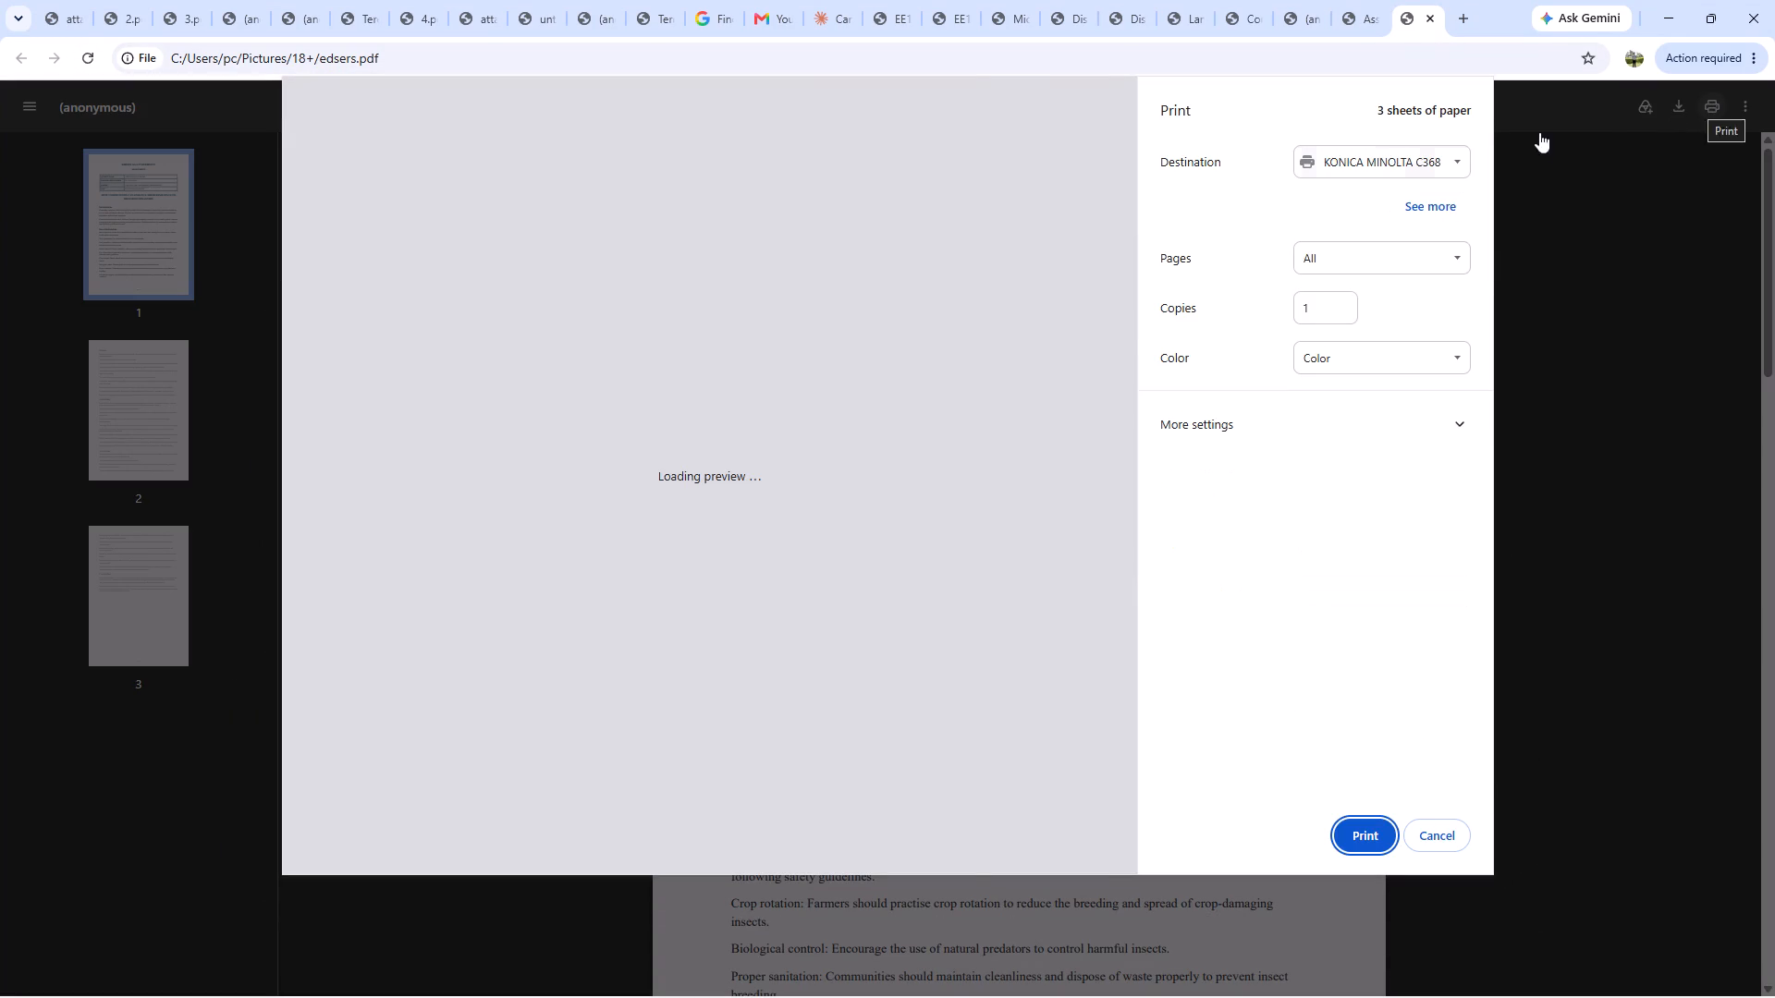
{"action": "left_click", "coordinate": [1450, 425]}
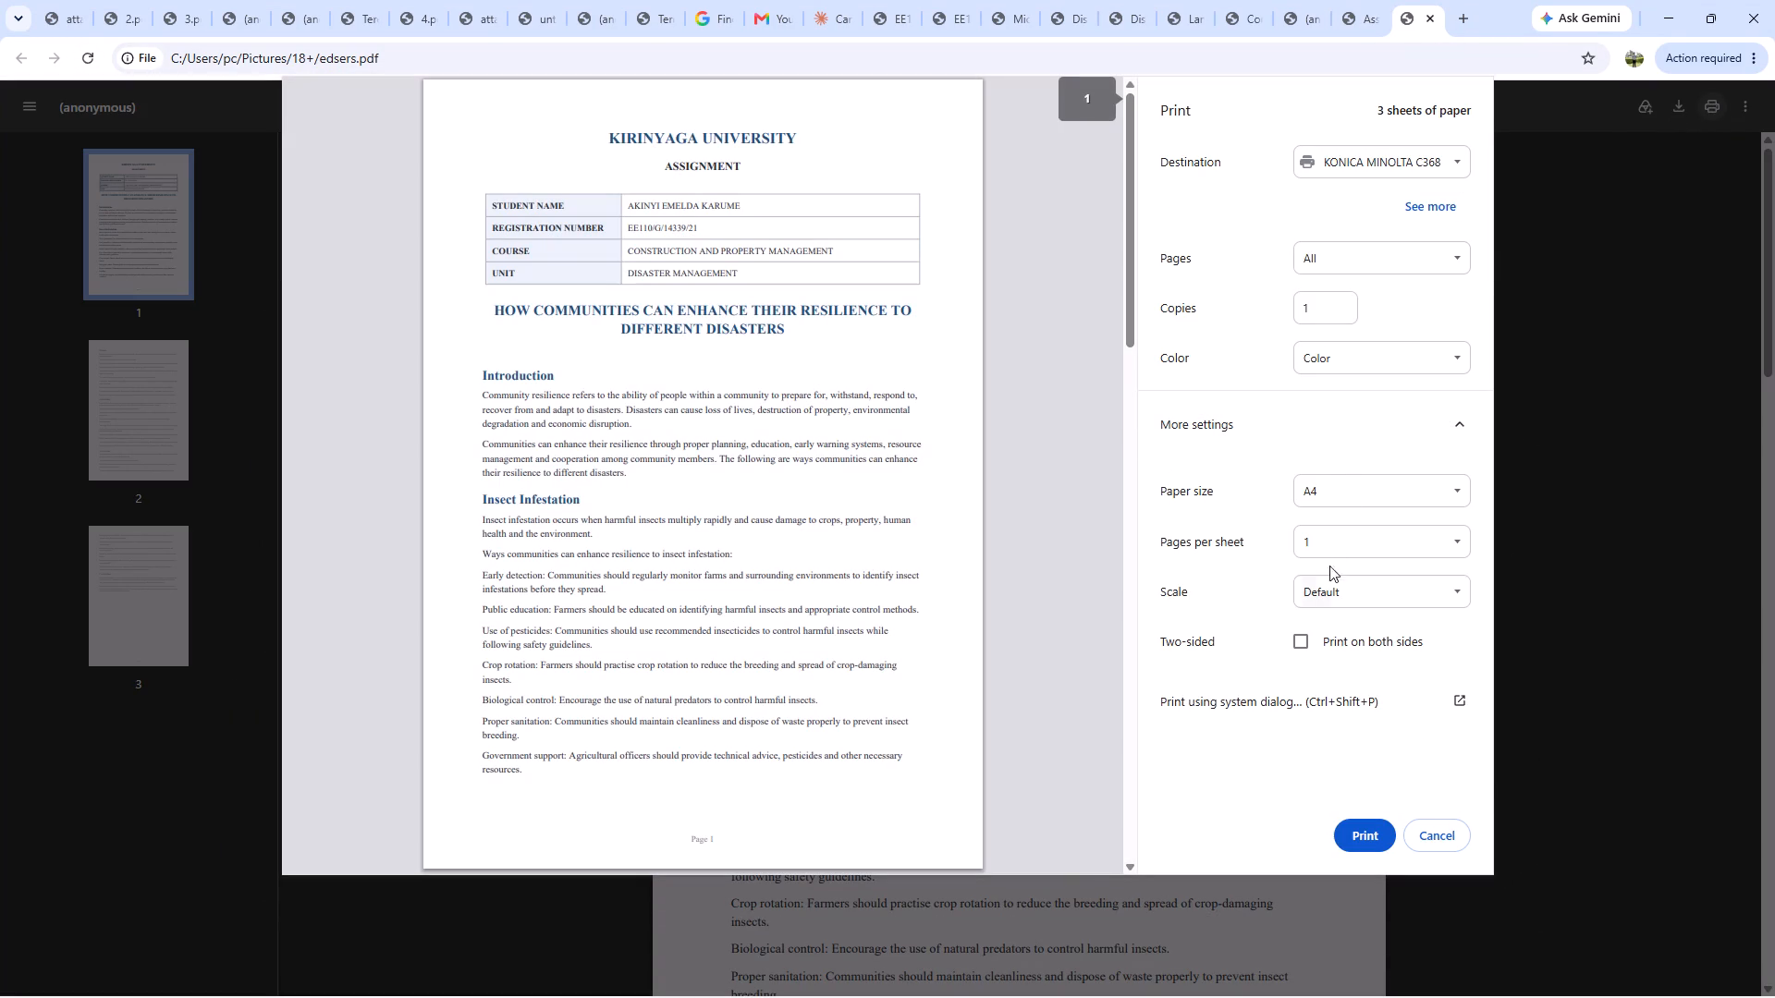
{"action": "left_click", "coordinate": [1369, 832]}
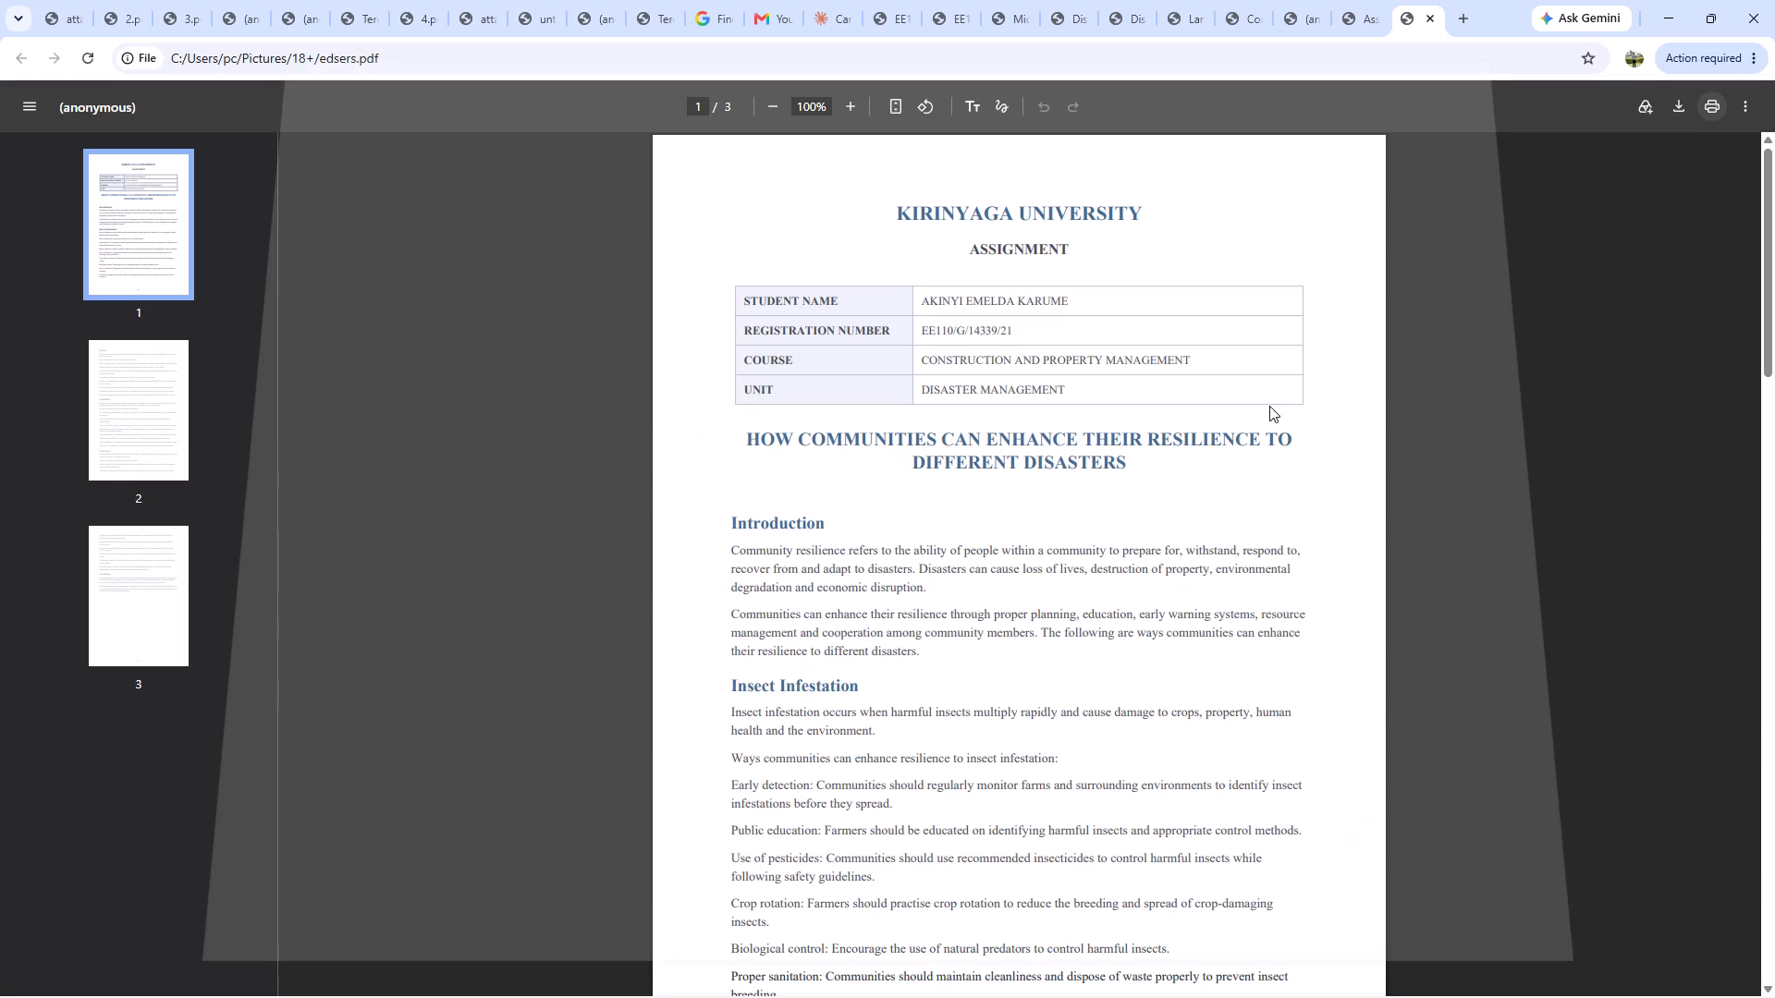
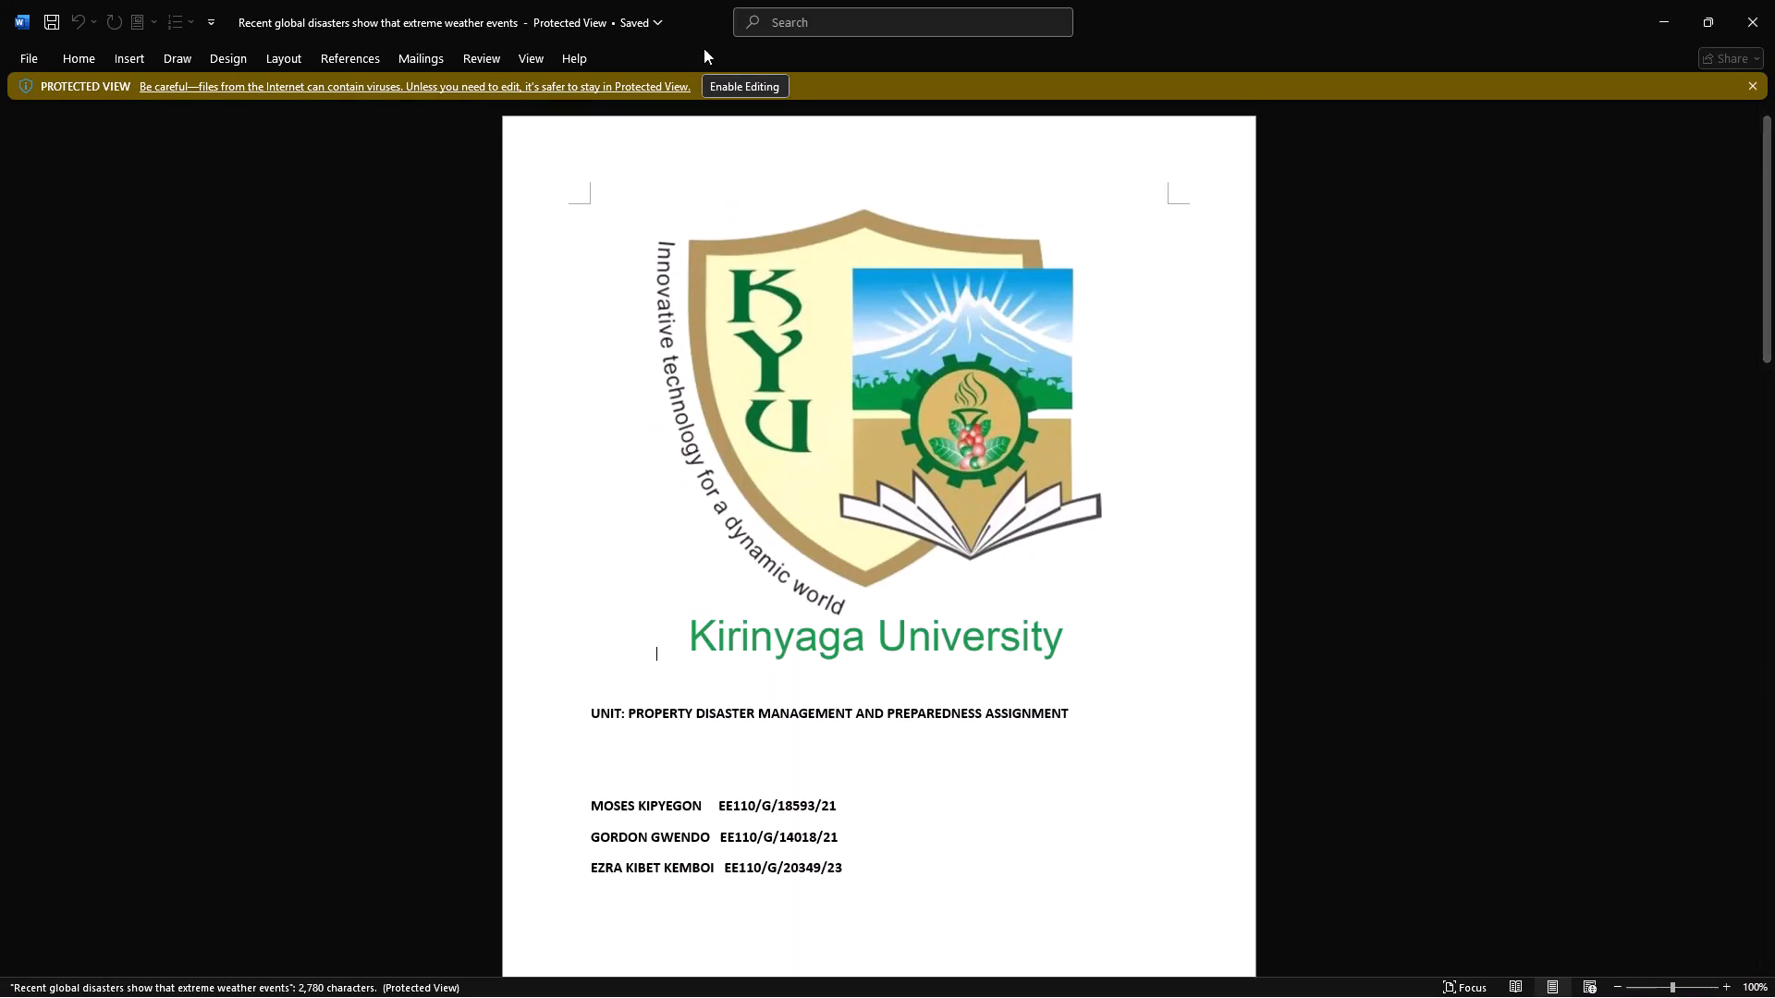
Enable editing in the protected "Recent global disasters show that extreme weather events" document and skim through its pages.
{"action": "left_click", "coordinate": [753, 87]}
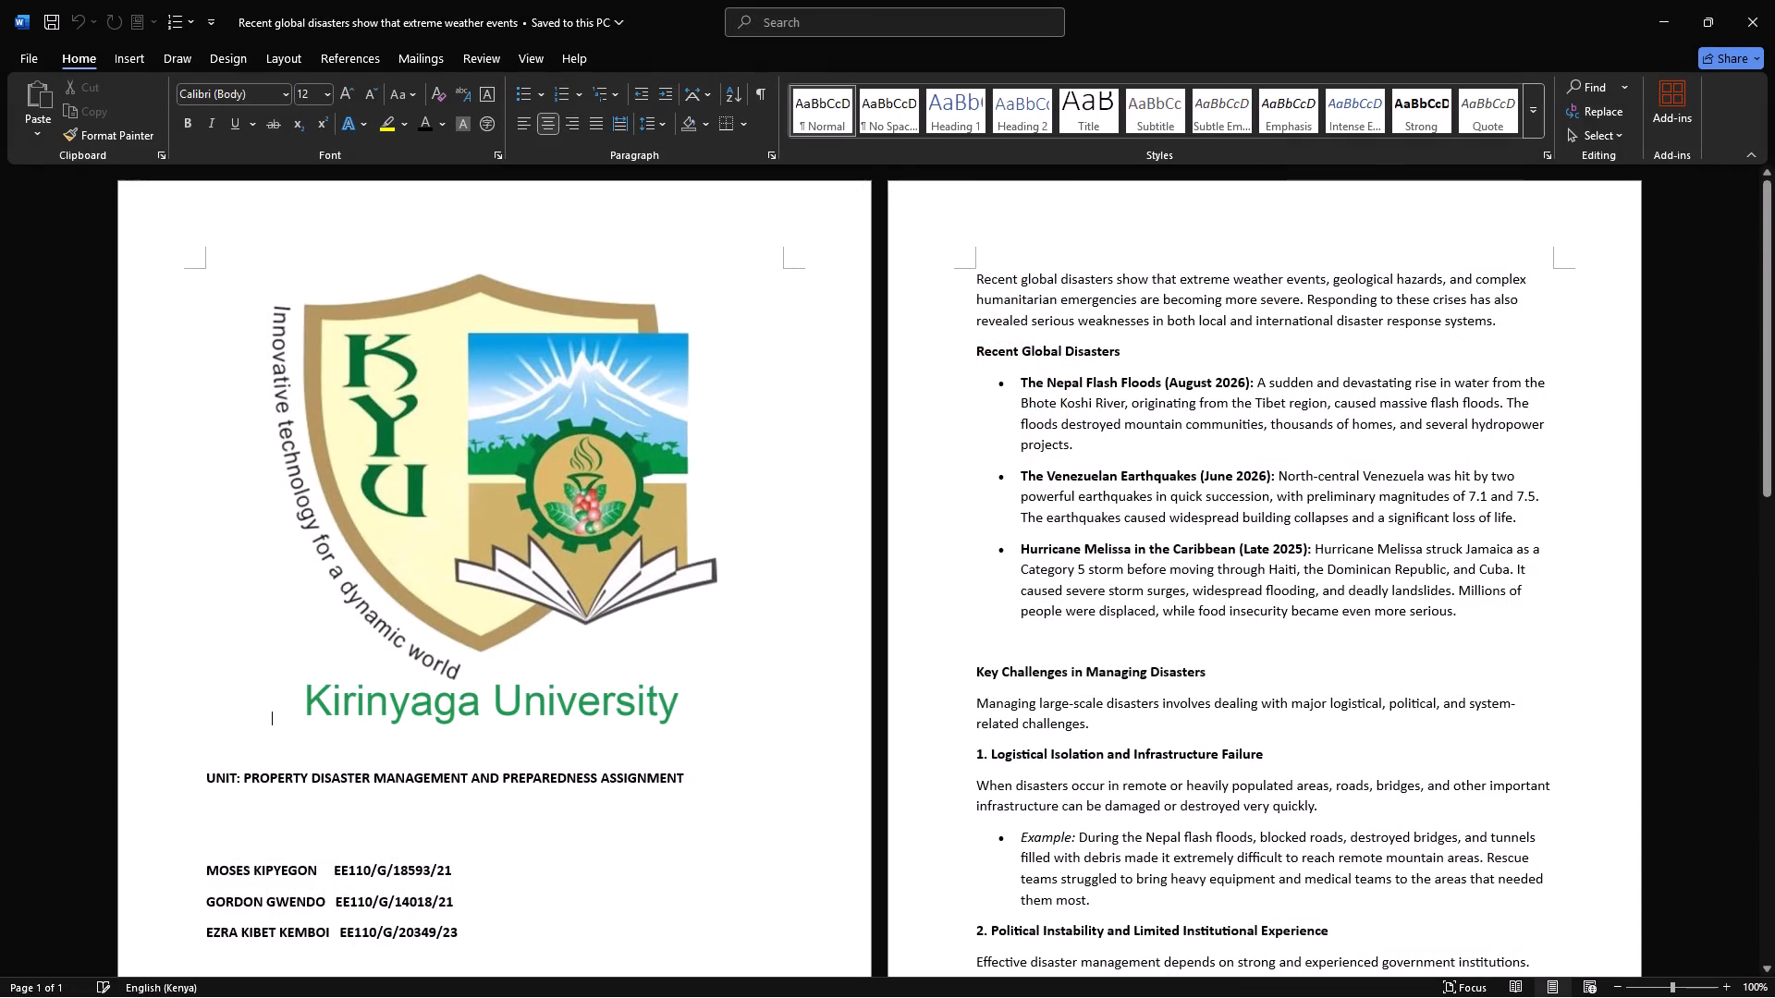
{"action": "scroll", "coordinate": [818, 568], "scroll_direction": "down", "scroll_amount": 20}
{"action": "scroll", "coordinate": [818, 568], "scroll_direction": "down", "scroll_amount": 1}
{"action": "scroll", "coordinate": [822, 567], "scroll_direction": "up", "scroll_amount": 6}
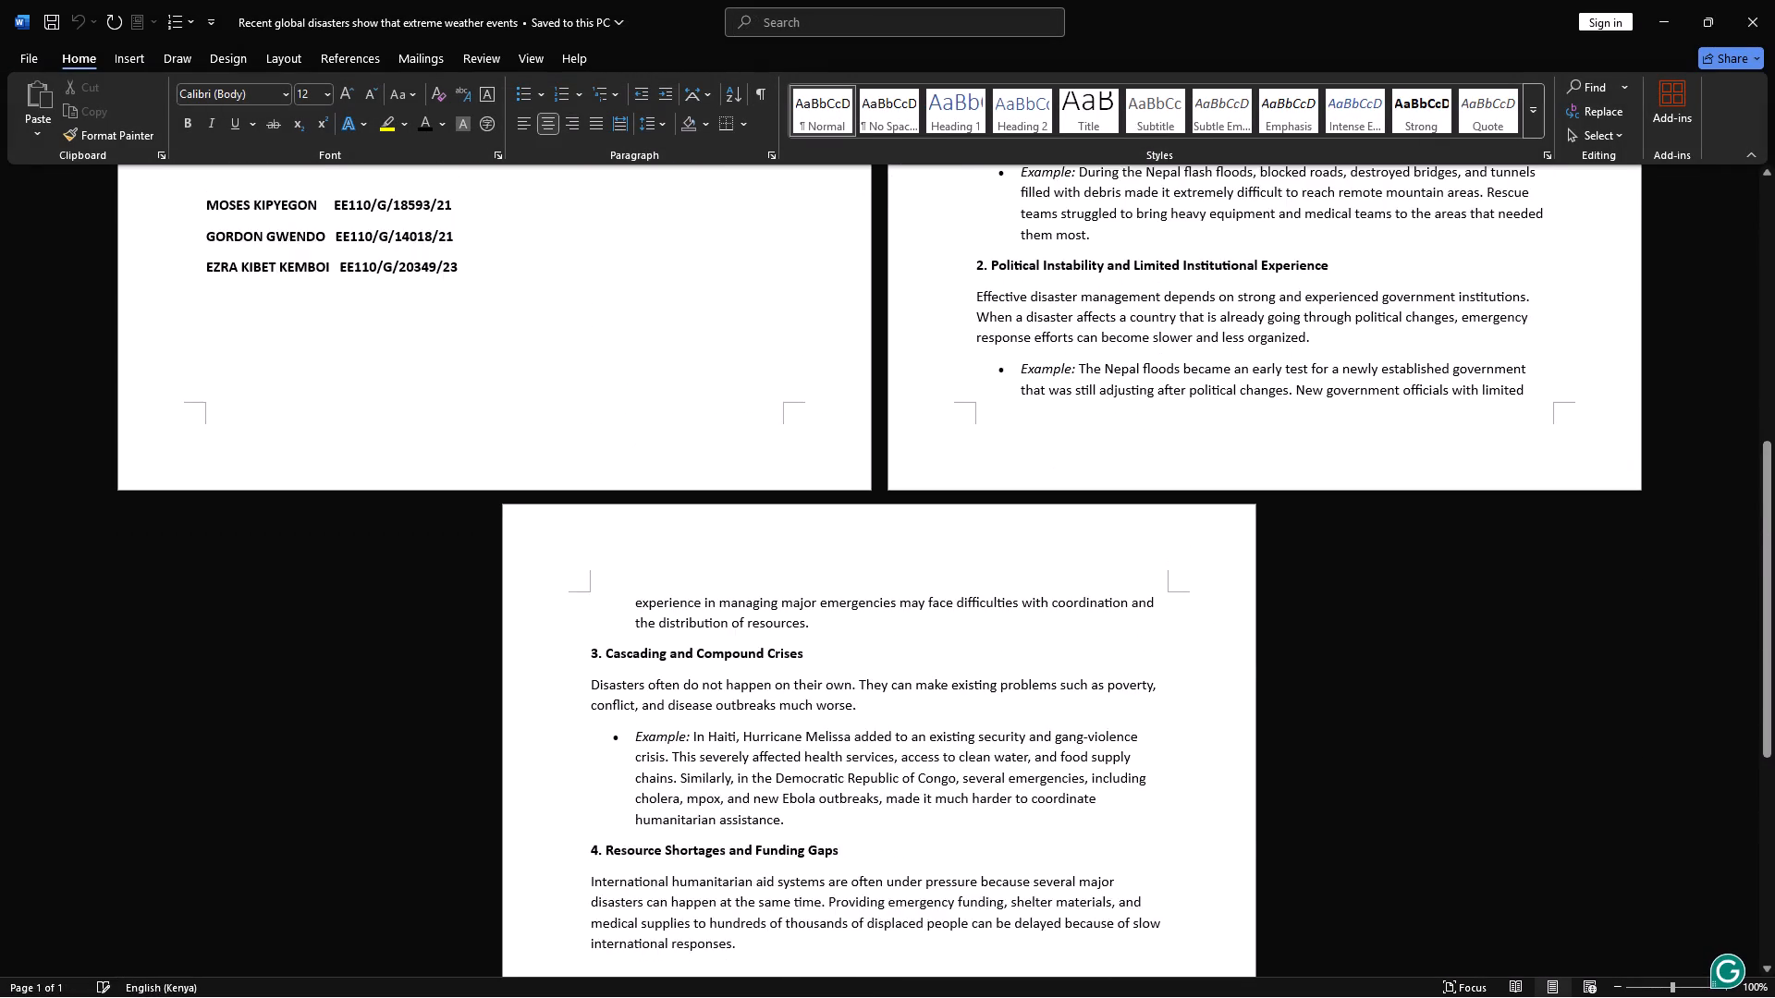
{"action": "scroll", "coordinate": [822, 567], "scroll_direction": "down", "scroll_amount": 15}
{"action": "scroll", "coordinate": [822, 567], "scroll_direction": "up", "scroll_amount": 18}
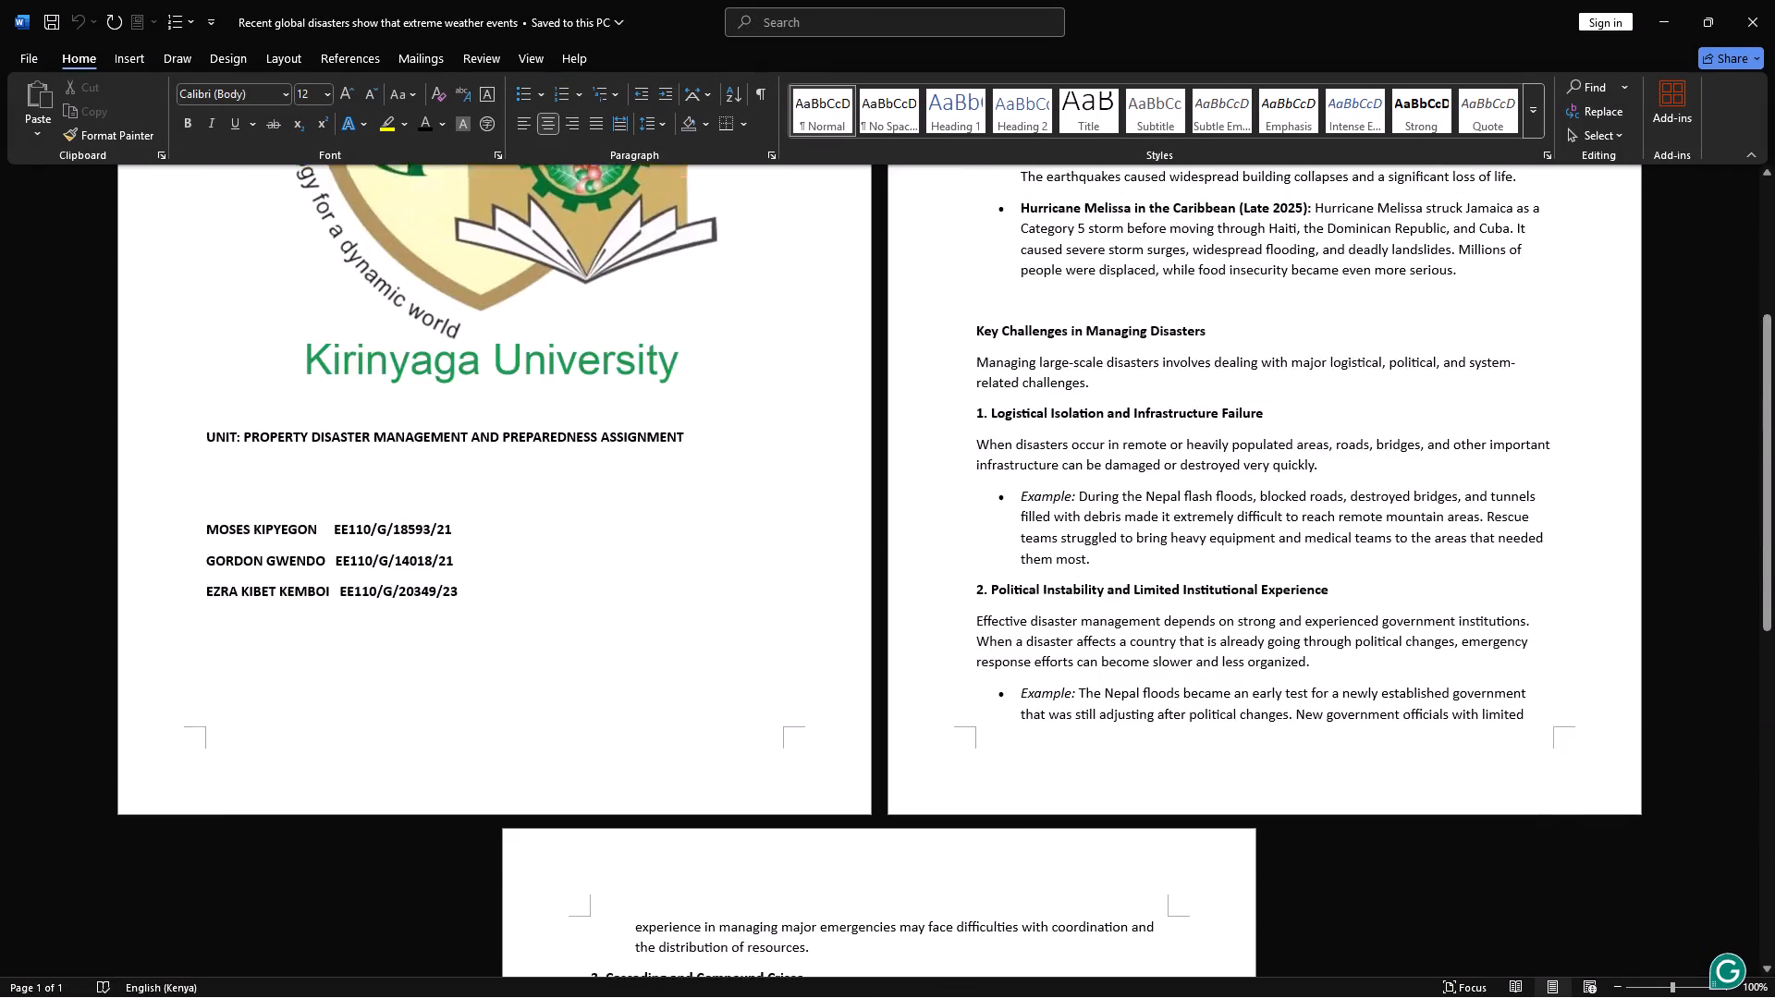
{"action": "scroll", "coordinate": [822, 567], "scroll_direction": "up", "scroll_amount": 8}
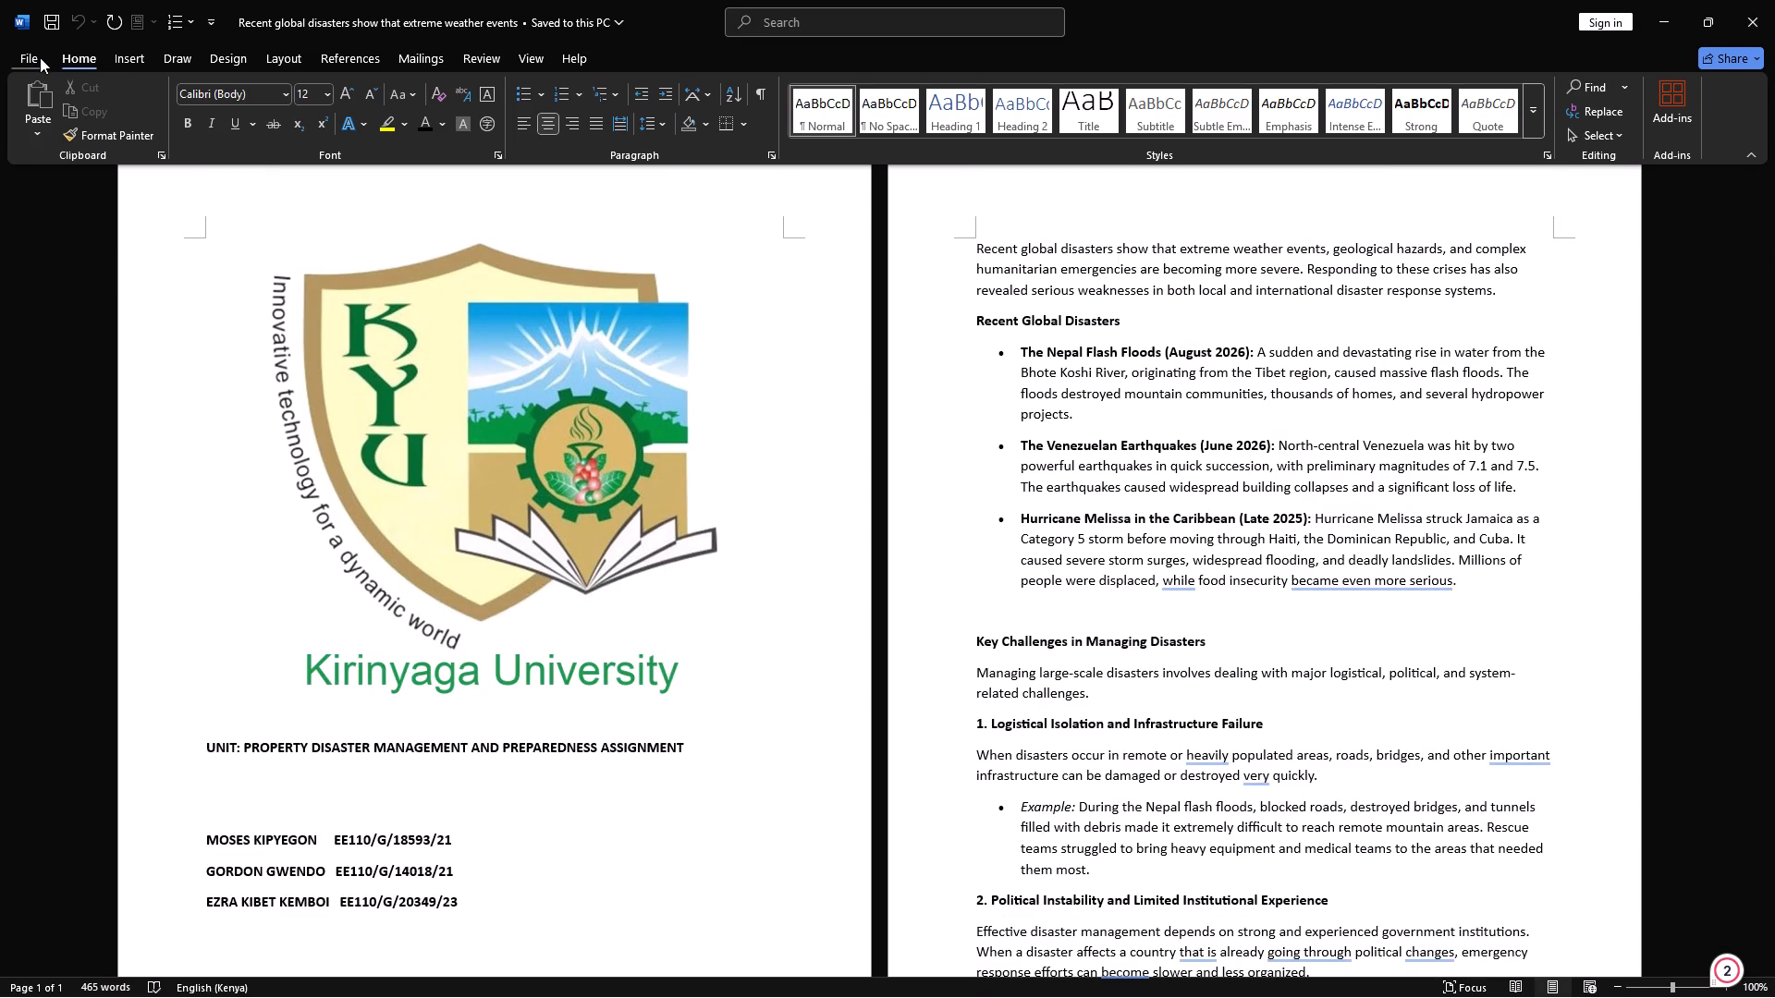
Open the KONICA MINOLTA C368Series printer properties for printing the global disasters assignment.
{"action": "left_click", "coordinate": [40, 57]}
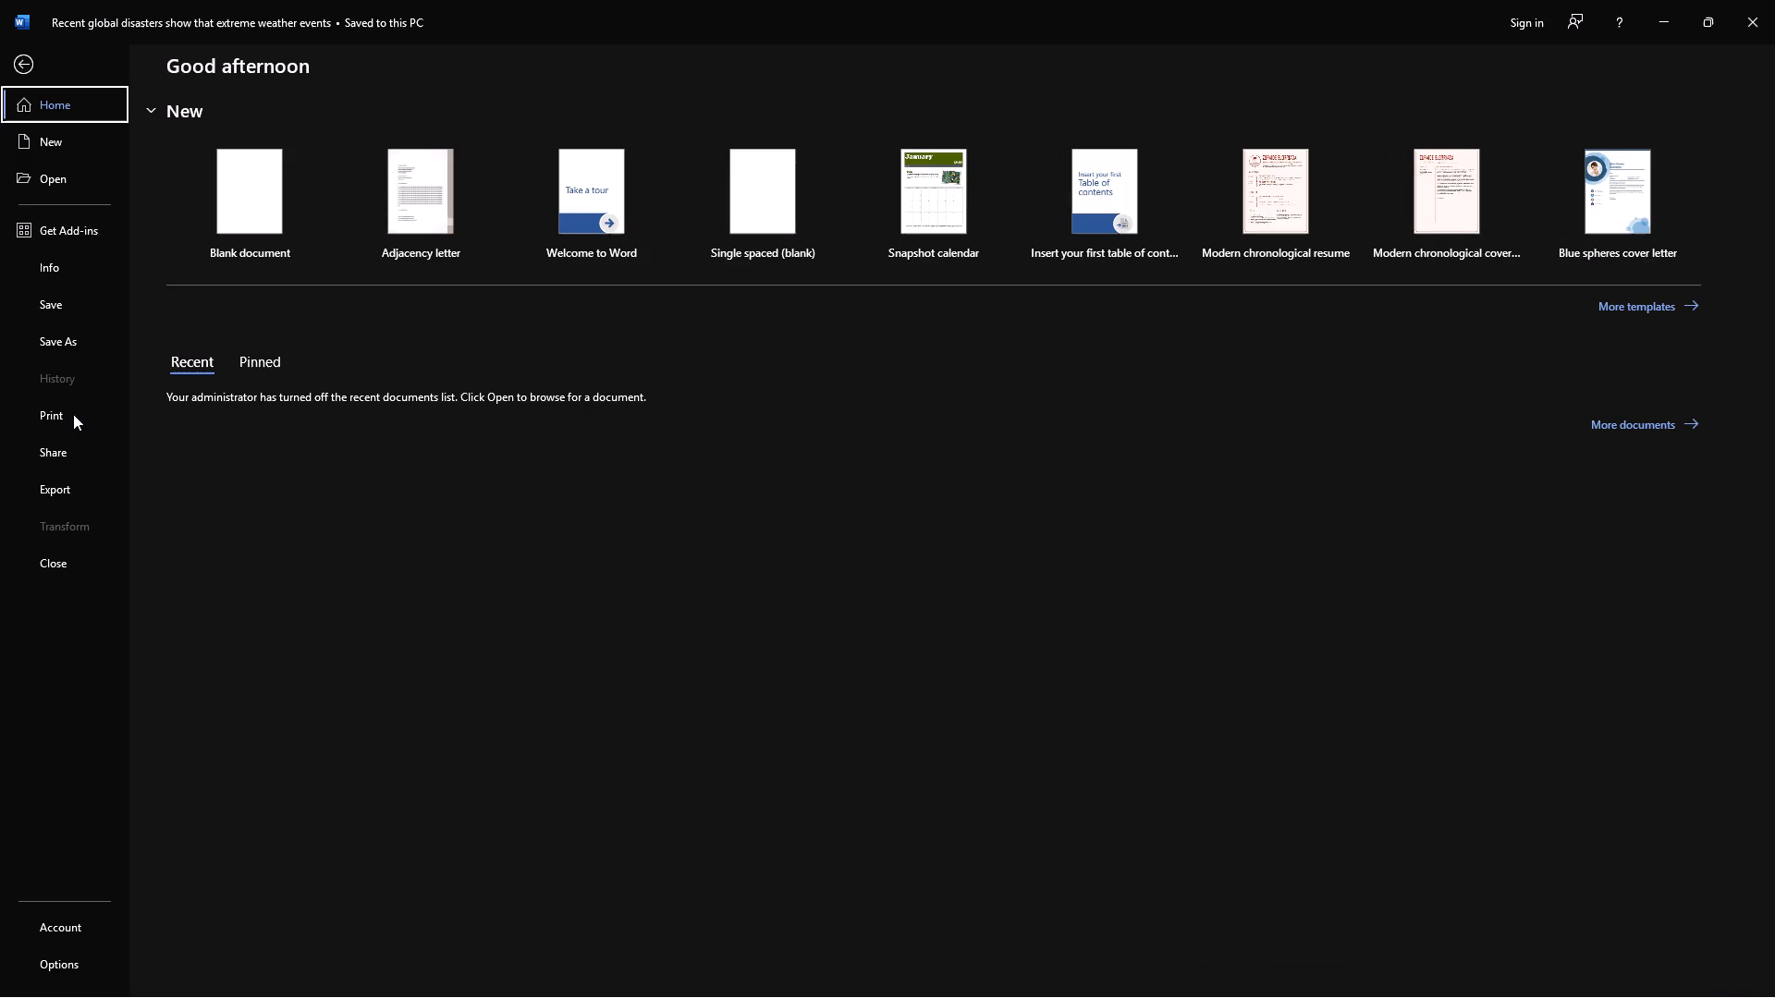
{"action": "left_click", "coordinate": [73, 414]}
{"action": "left_click", "coordinate": [343, 262]}
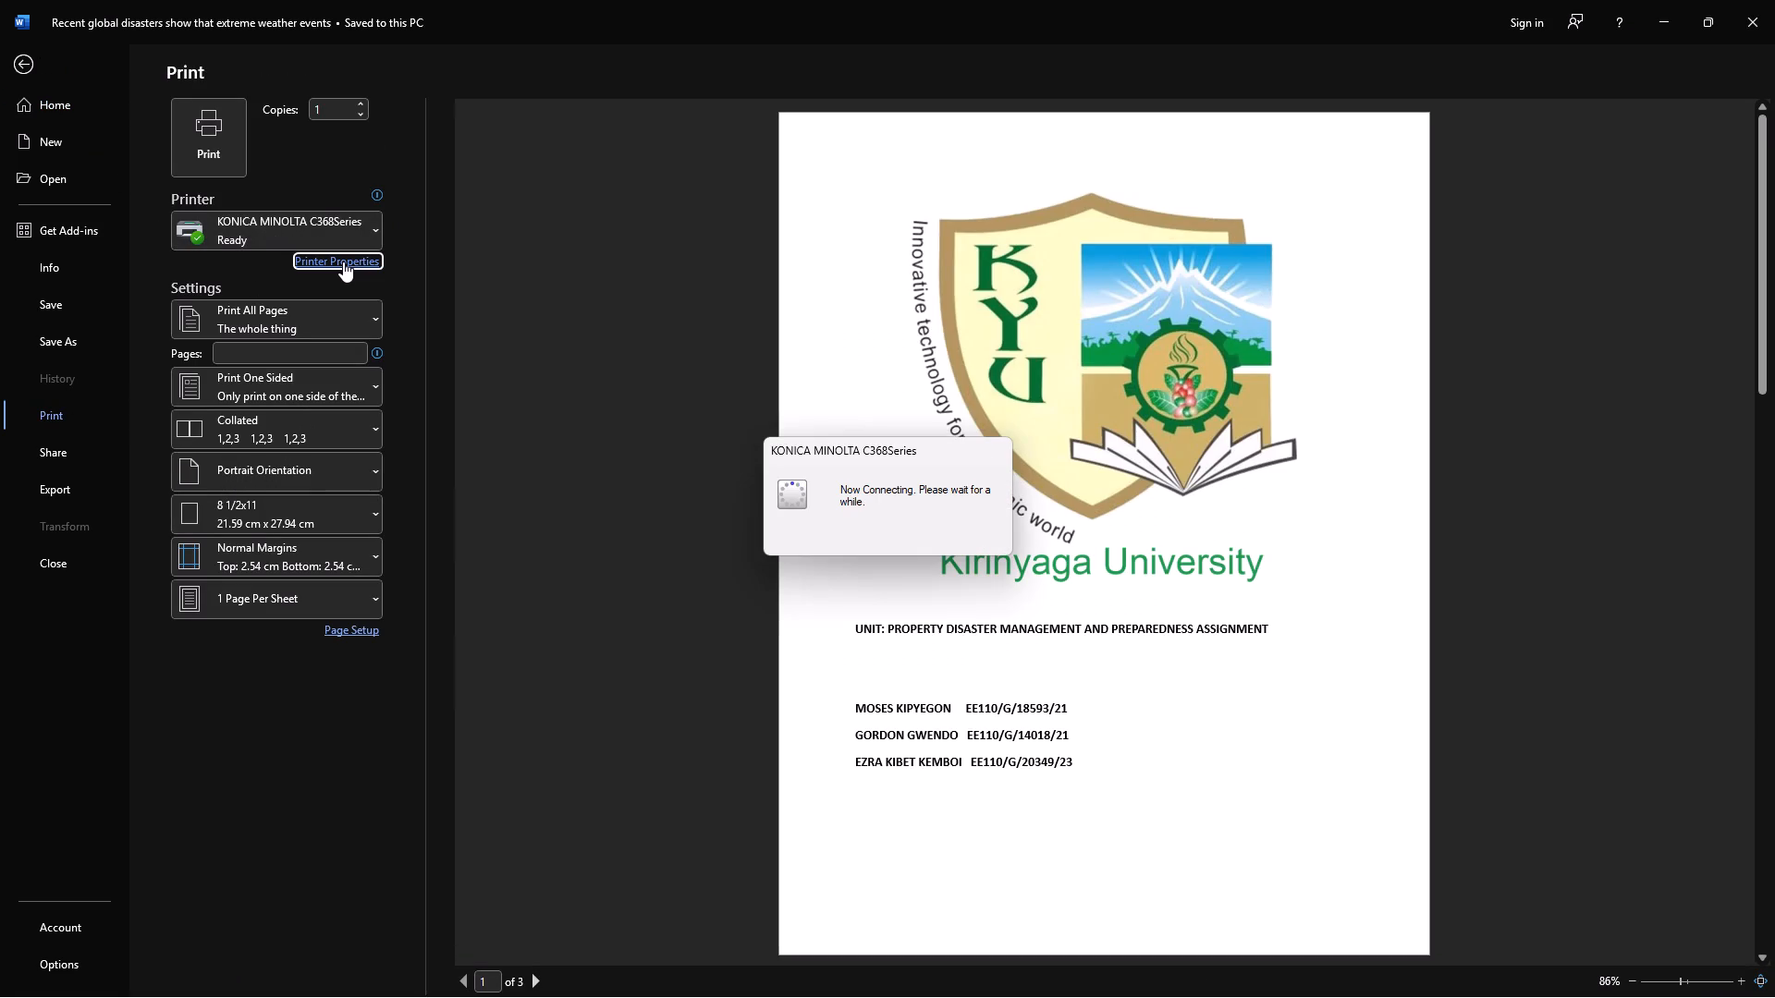
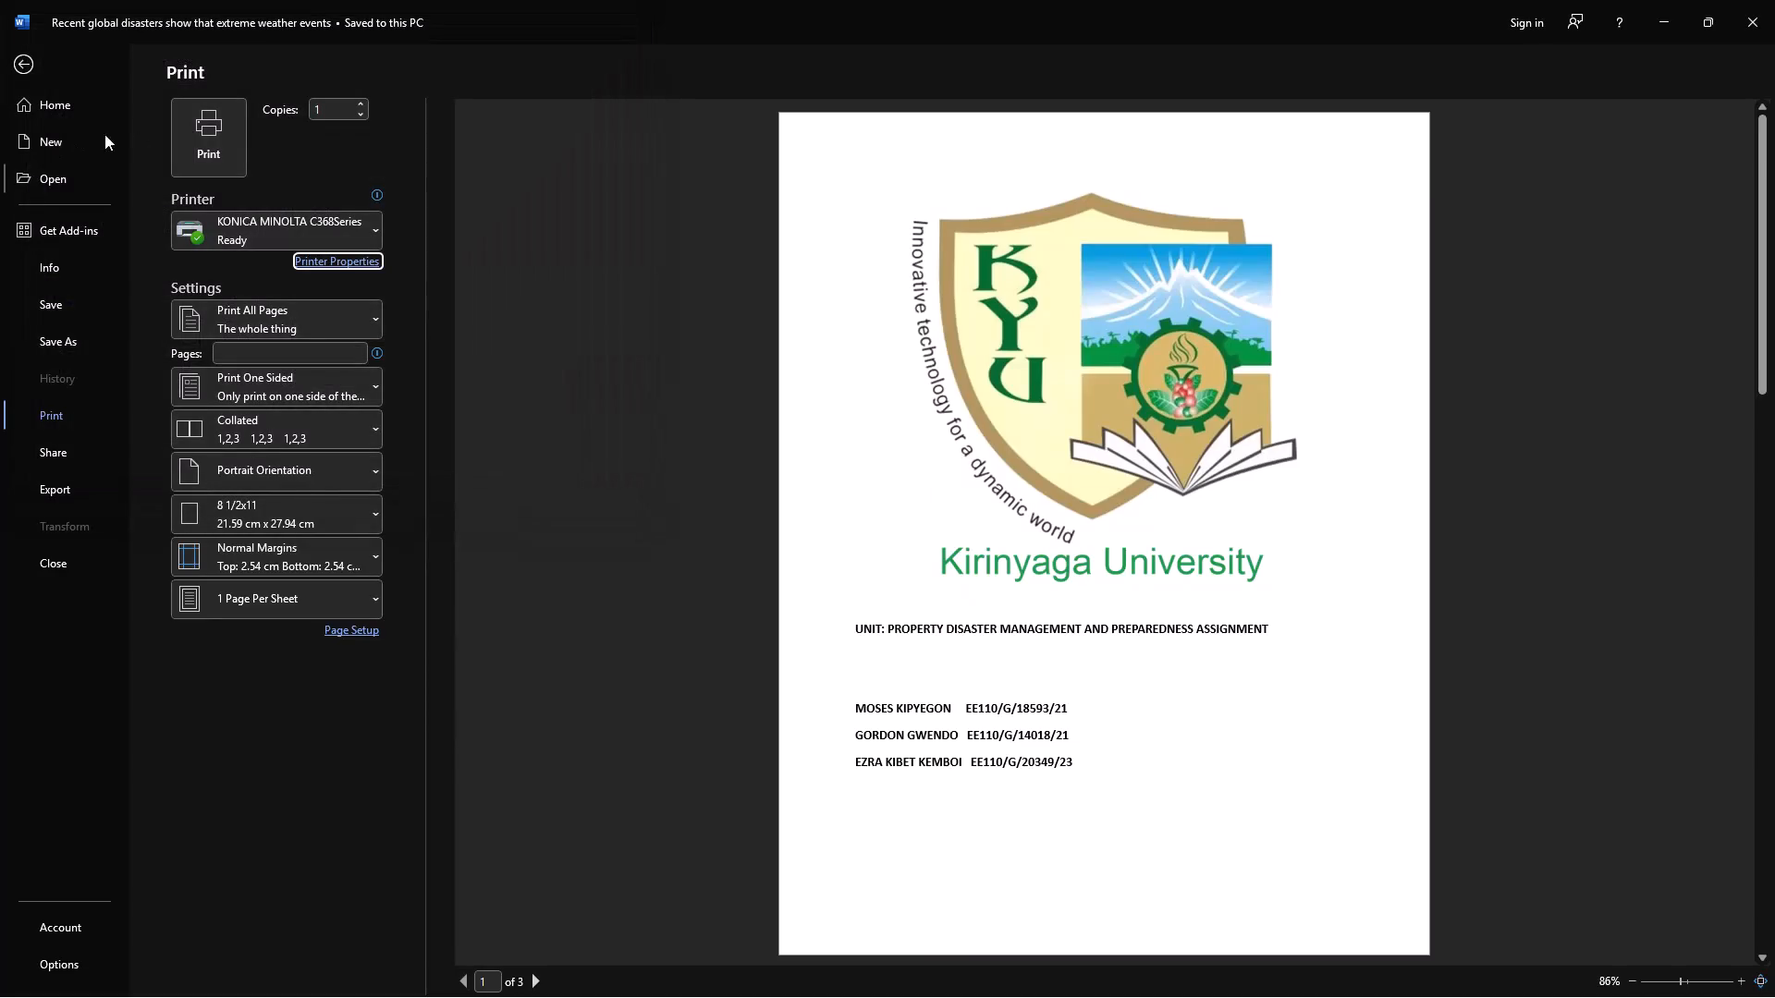
Print one copy of all pages of the global disasters assignment on the KONICA MINOLTA C368Series.
{"action": "left_click", "coordinate": [223, 140]}
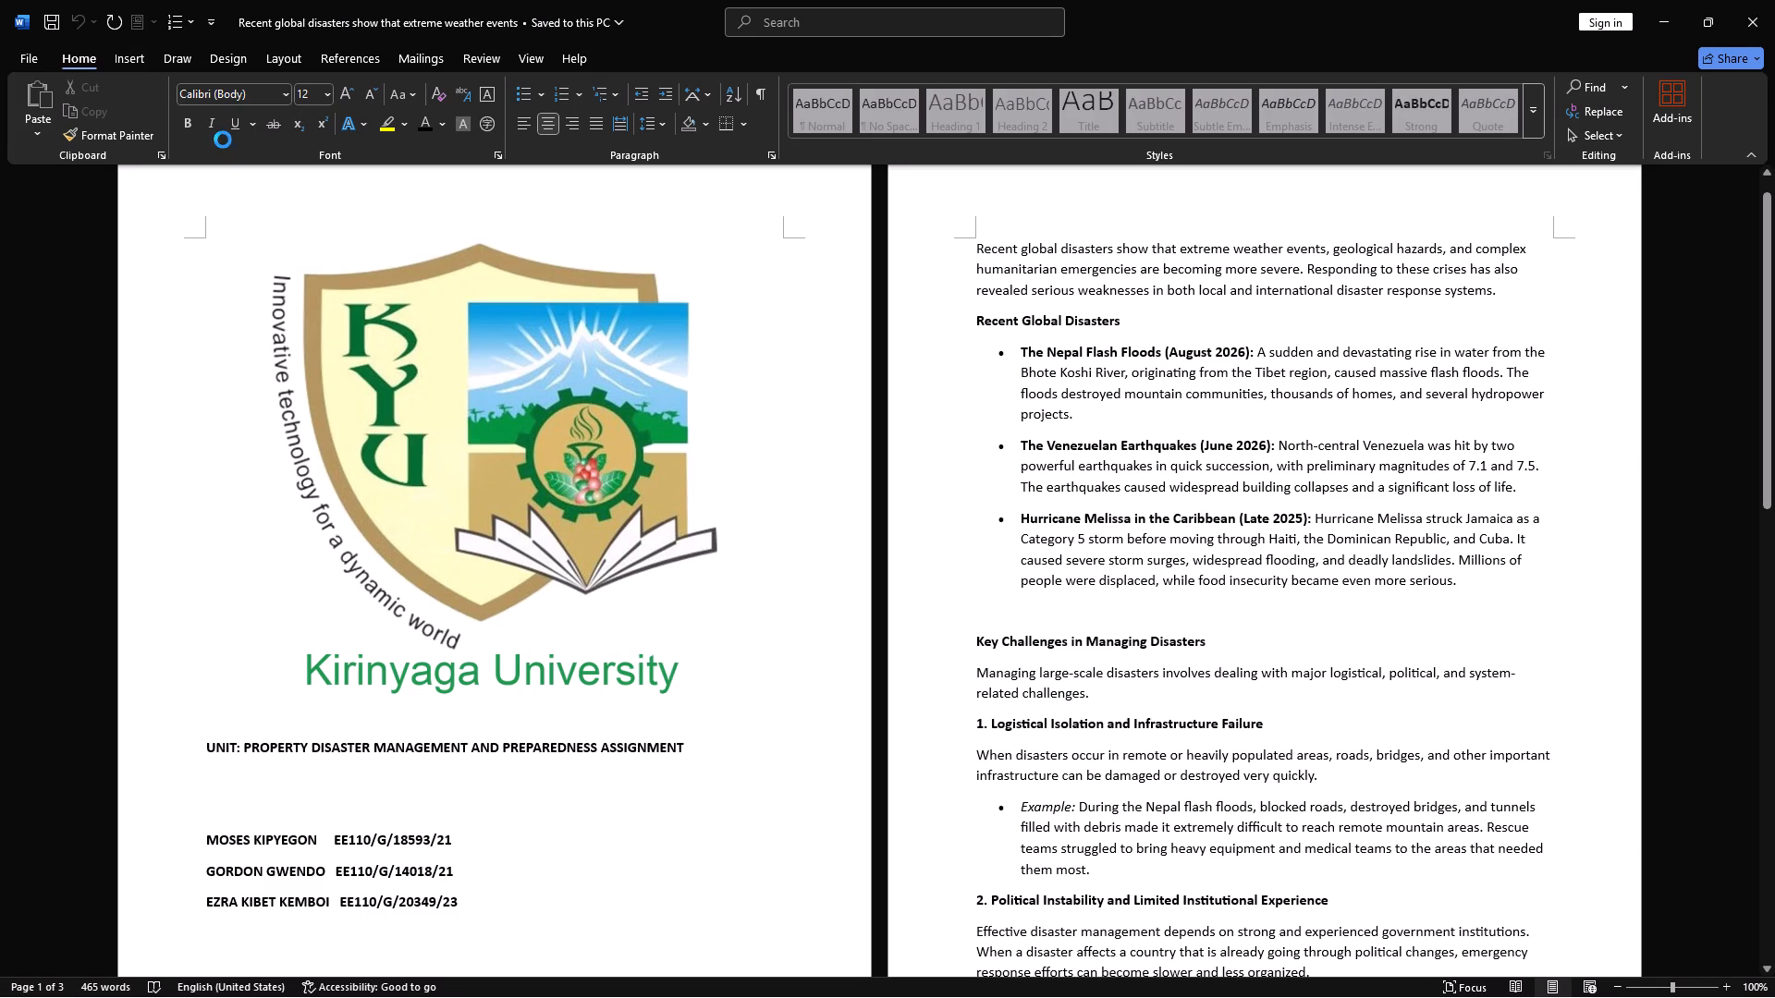
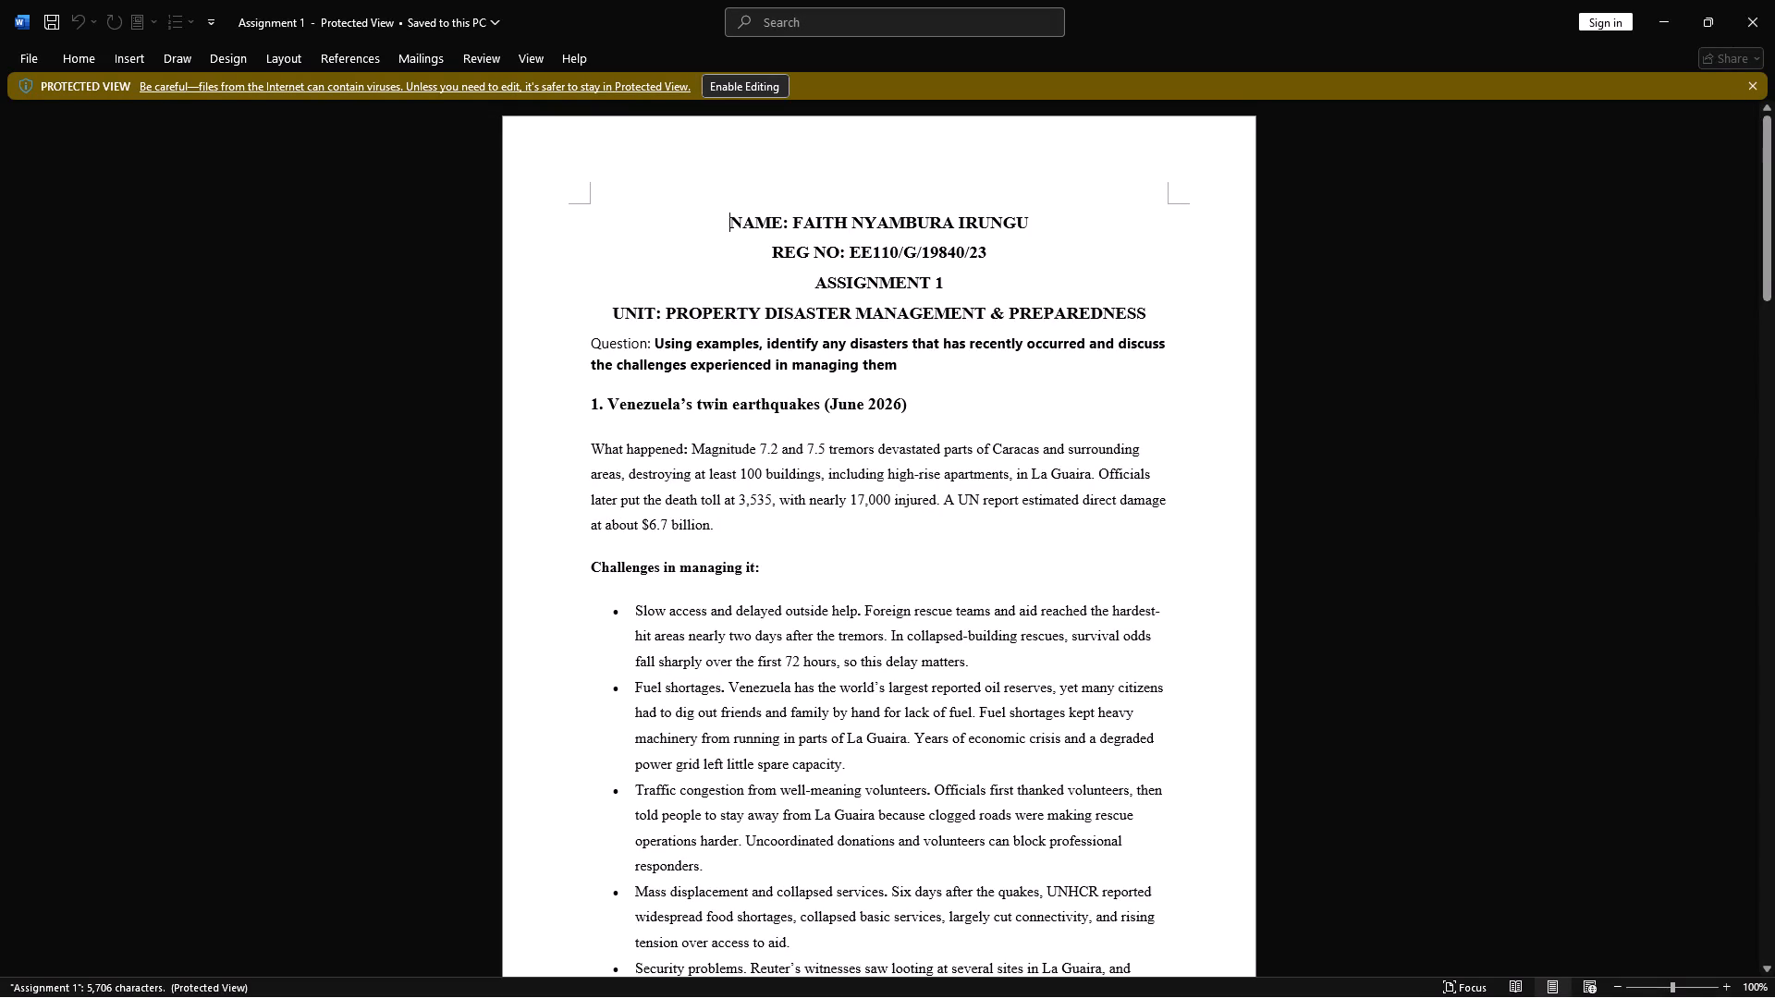
Enable editing in the protected Assignment 1 document and print one single-sided copy of all pages on the KONICA MINOLTA C368Series, then minimize it.
{"action": "scroll", "coordinate": [961, 350], "scroll_direction": "down", "scroll_amount": 3}
{"action": "left_click", "coordinate": [743, 81]}
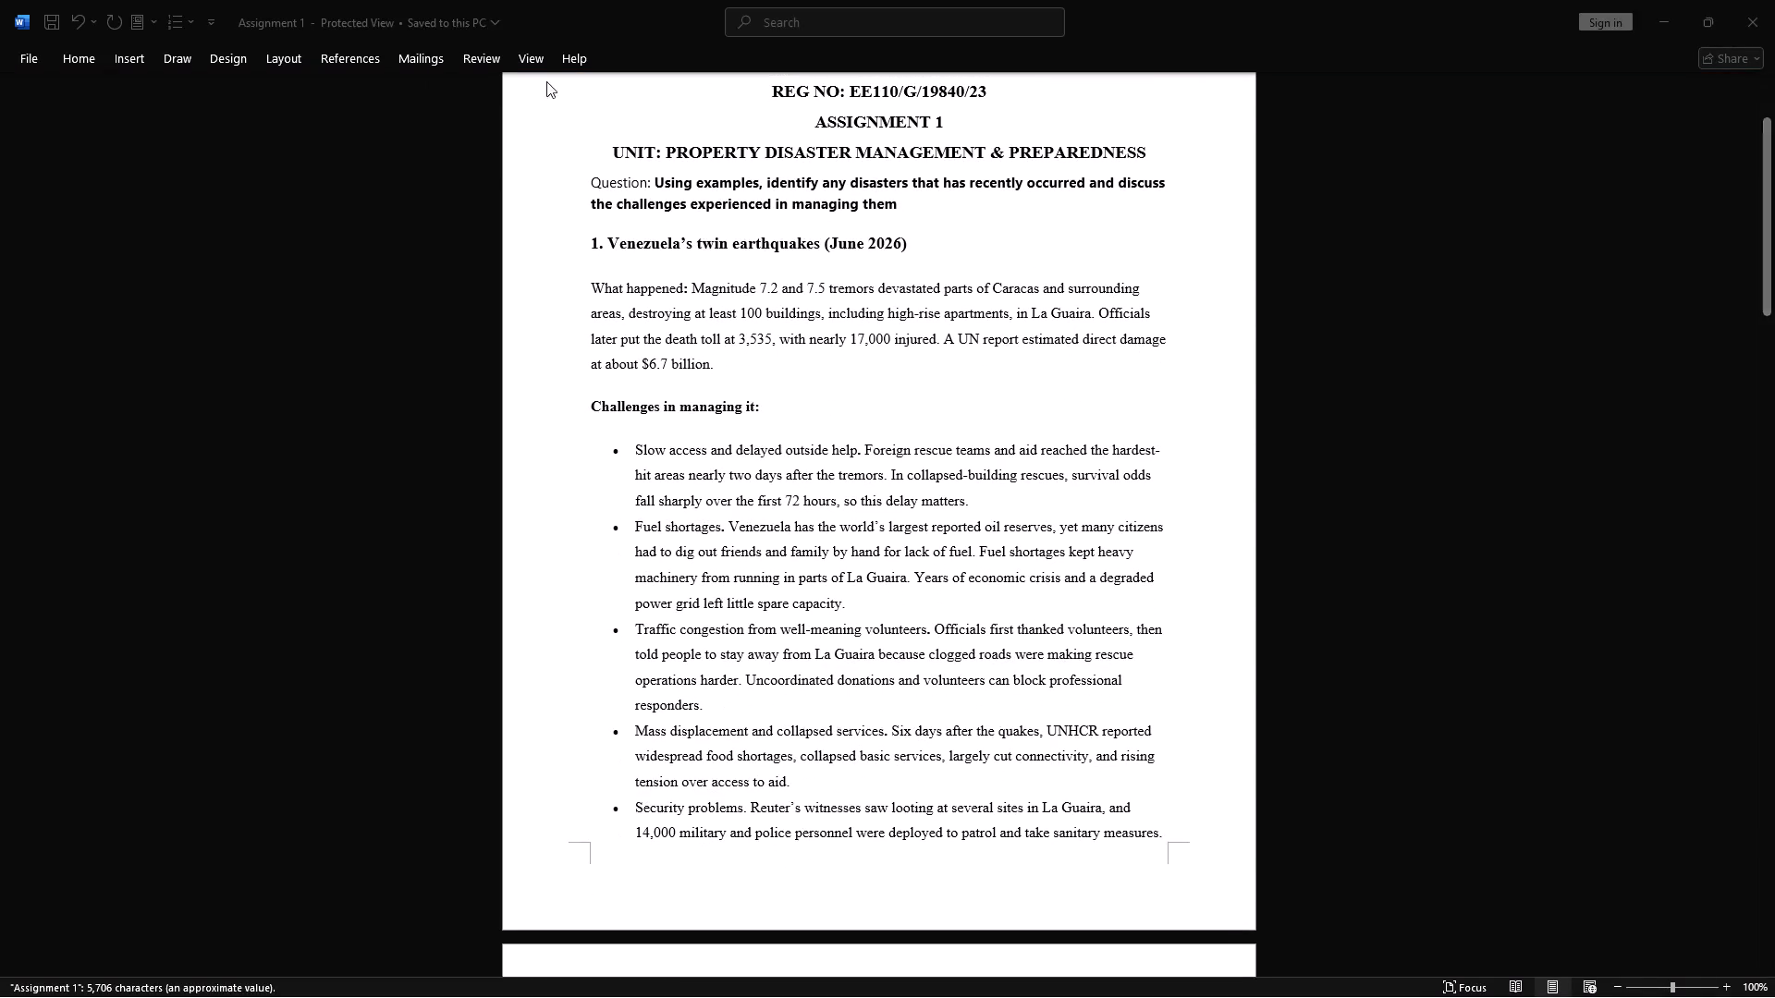
{"action": "left_click", "coordinate": [30, 60]}
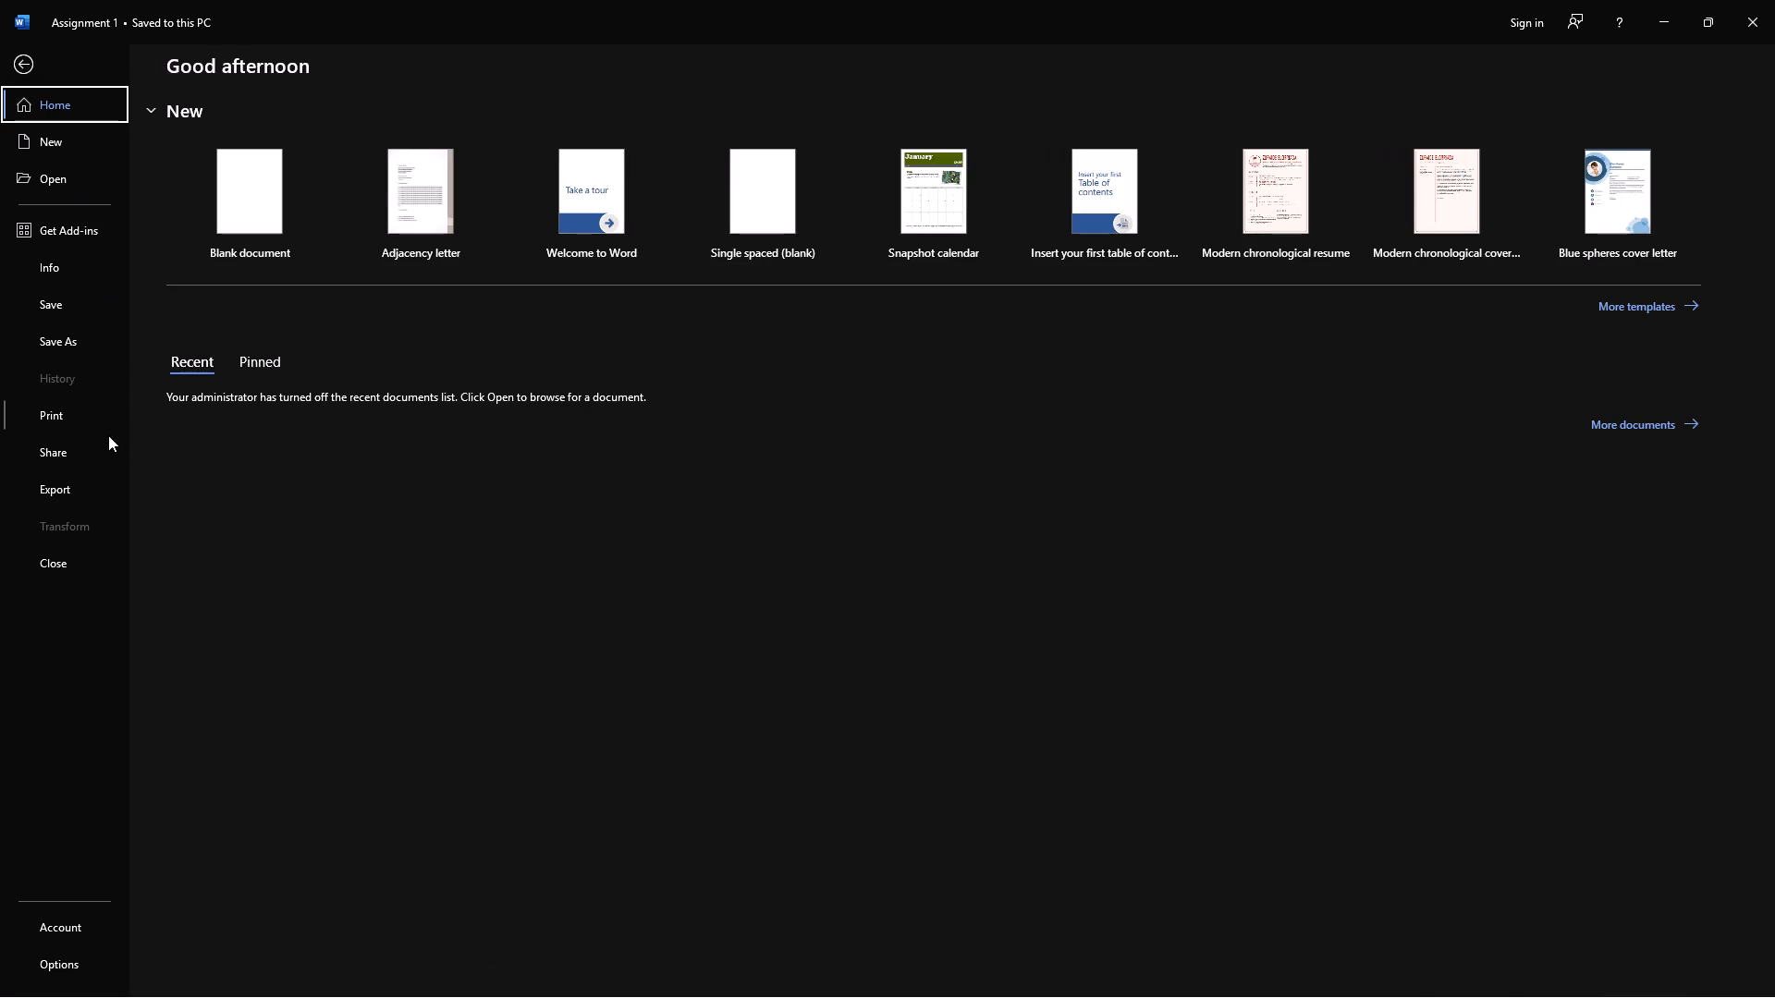
{"action": "left_click", "coordinate": [78, 414]}
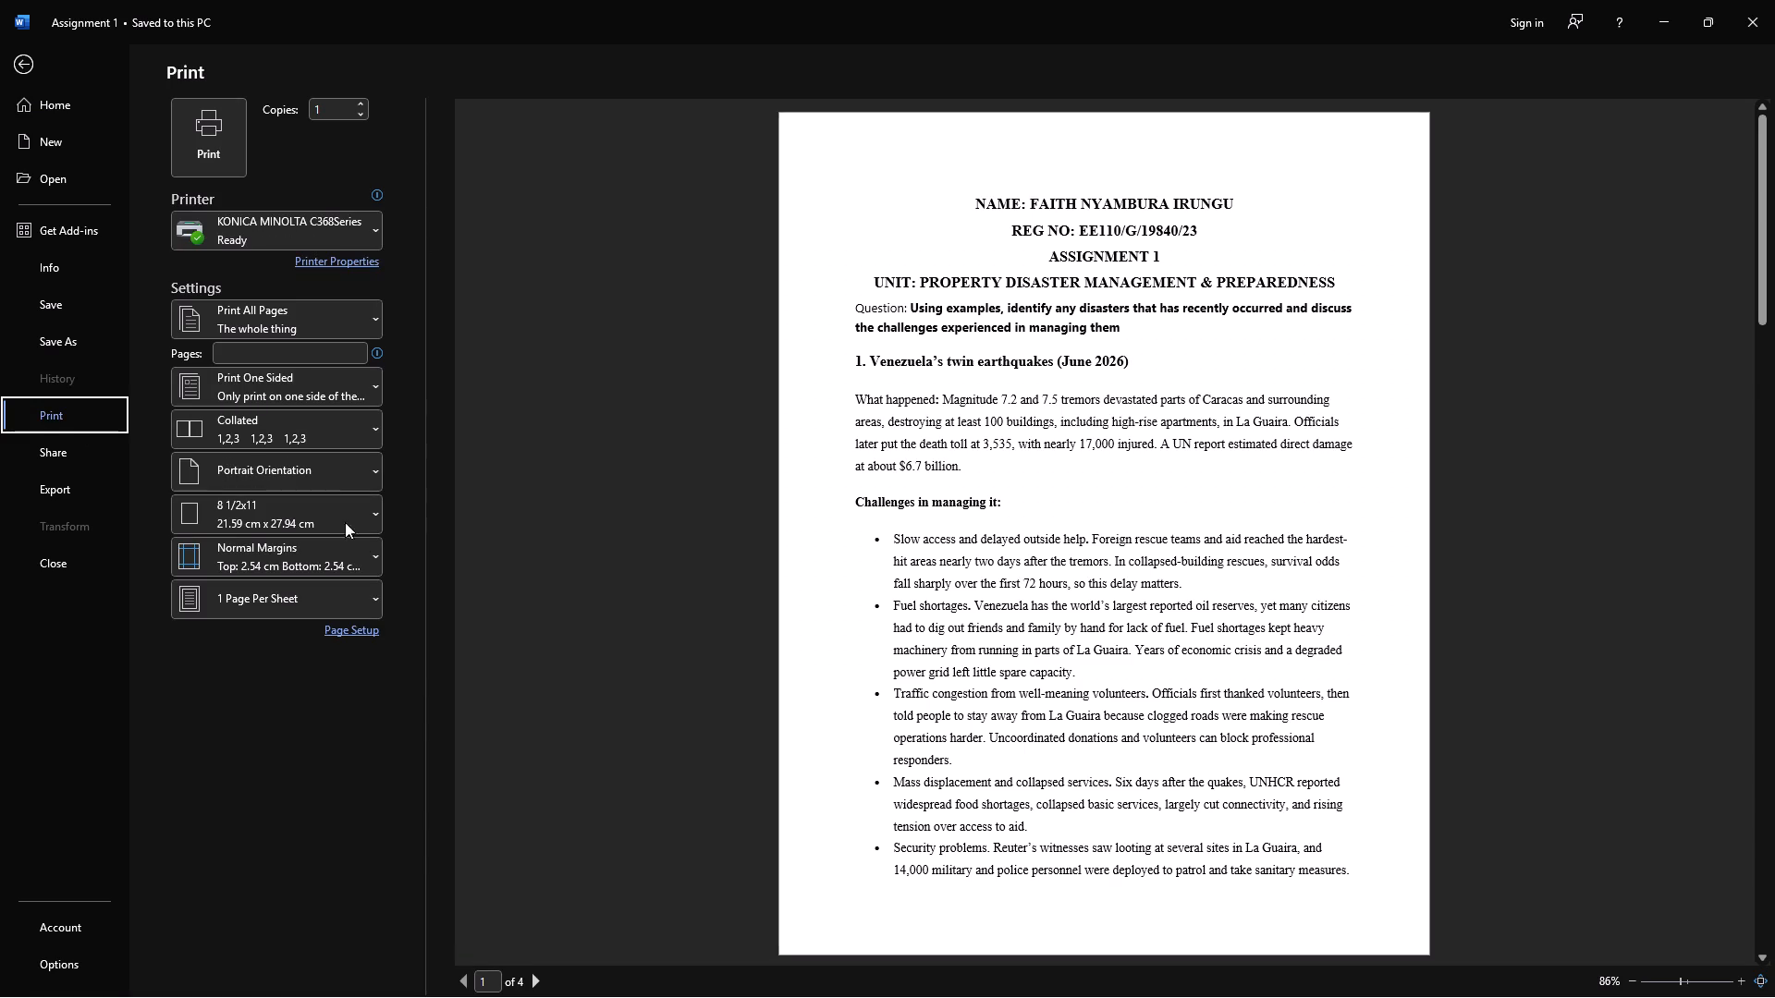
{"action": "left_click", "coordinate": [236, 157]}
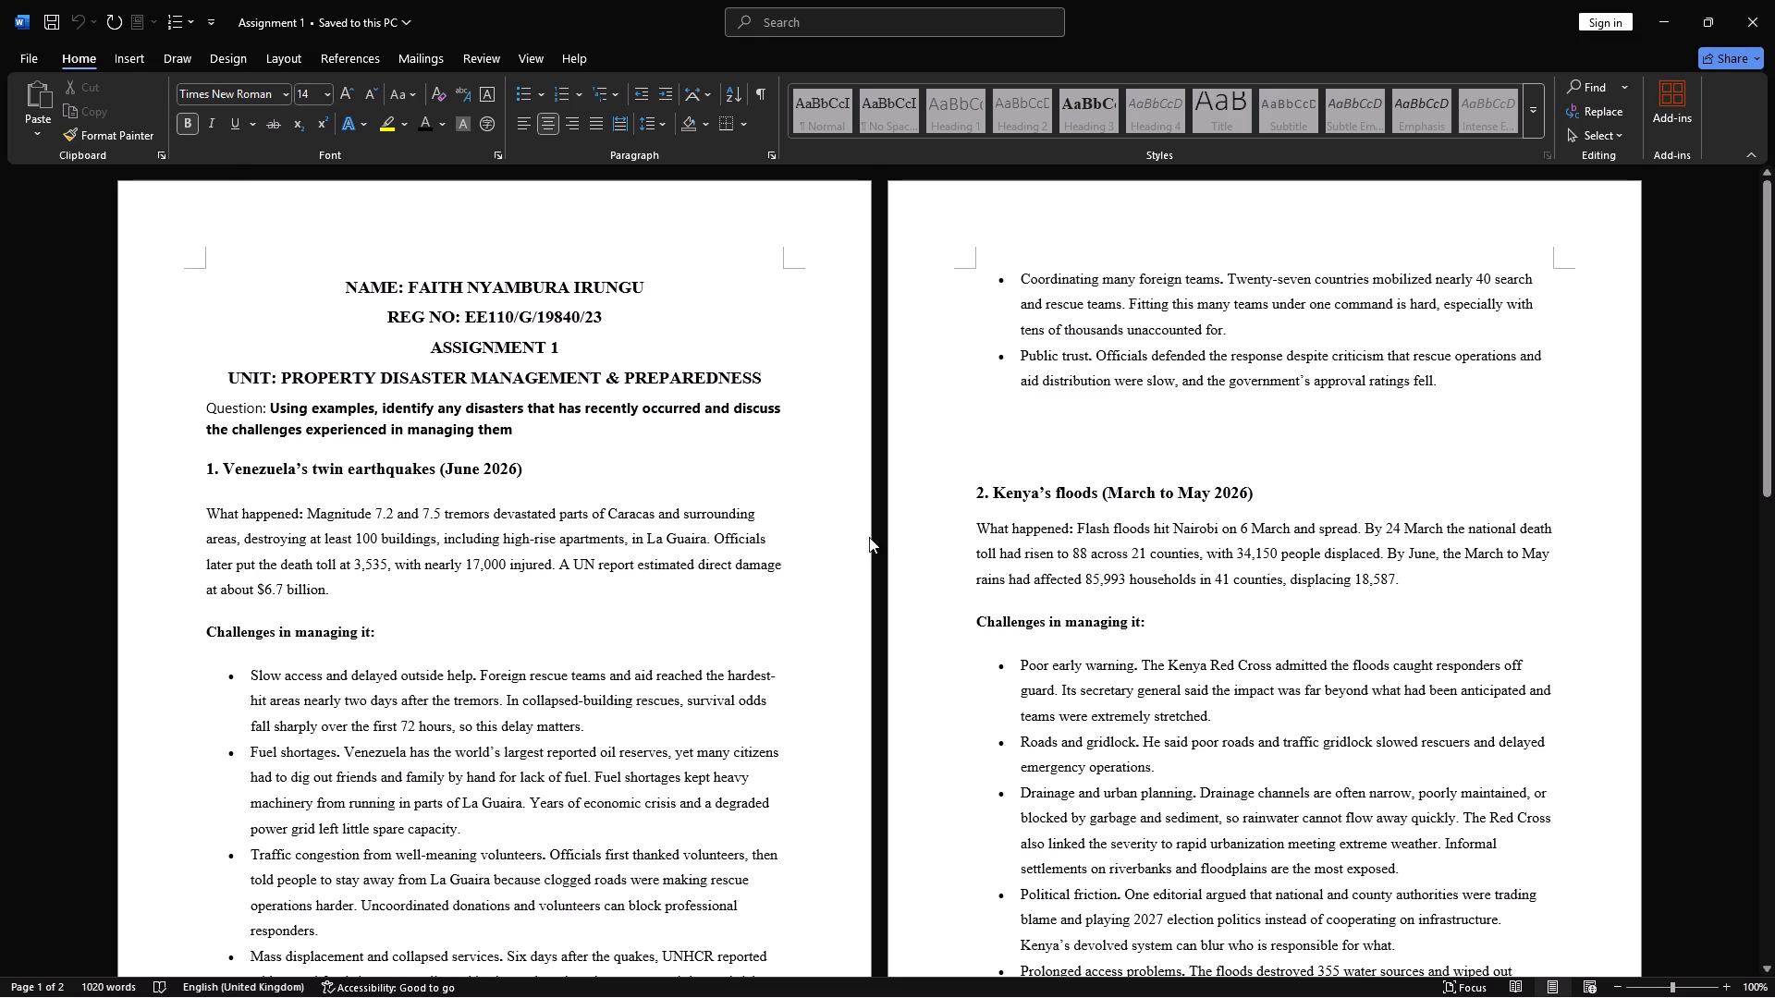
{"action": "scroll", "coordinate": [853, 626], "scroll_direction": "down", "scroll_amount": 3}
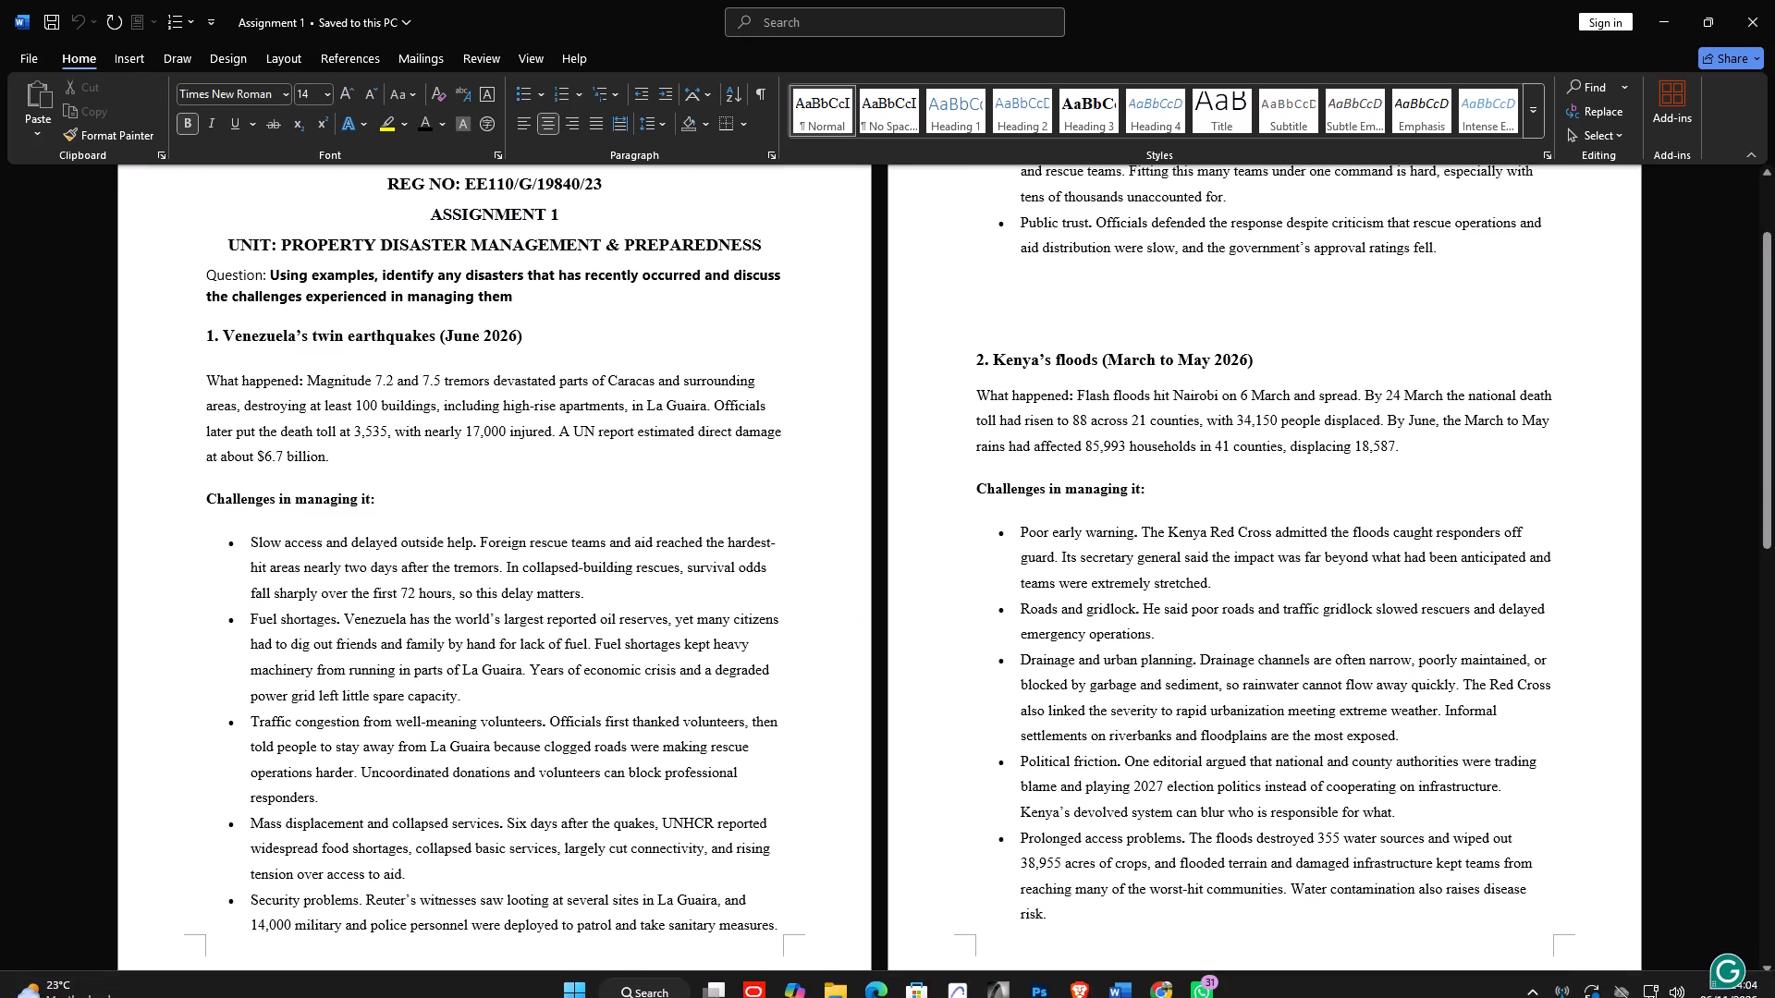
{"action": "left_click", "coordinate": [1656, 13]}
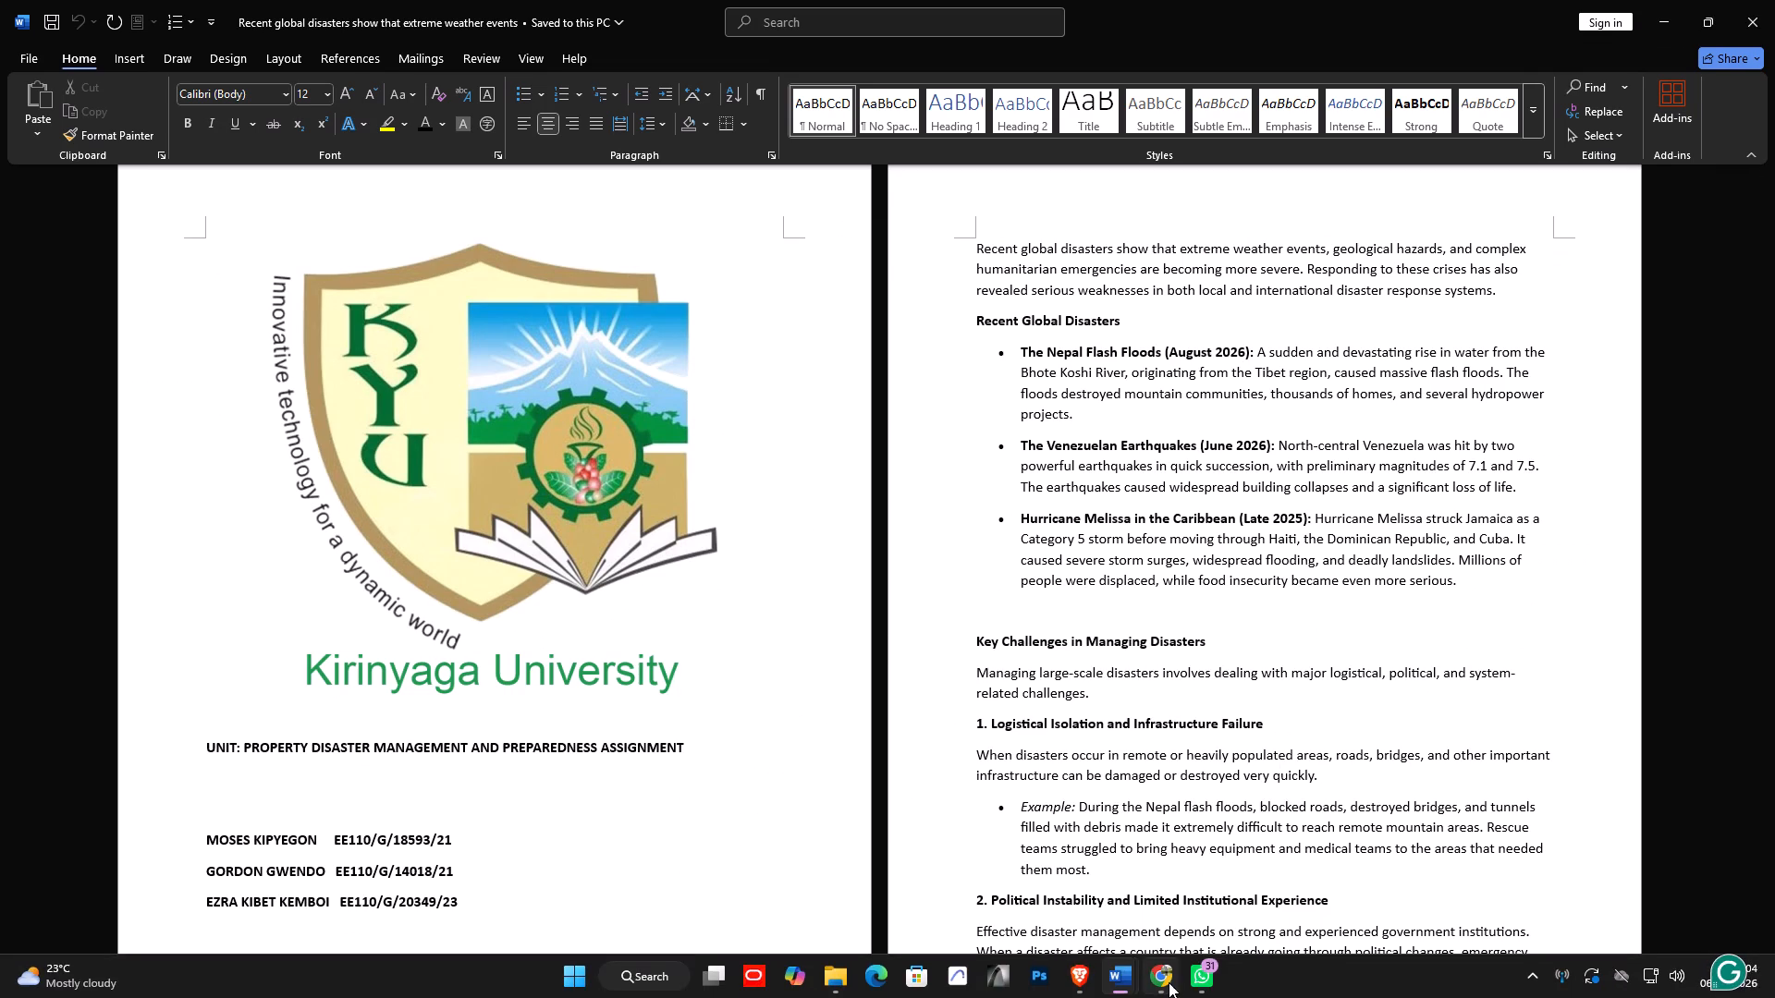
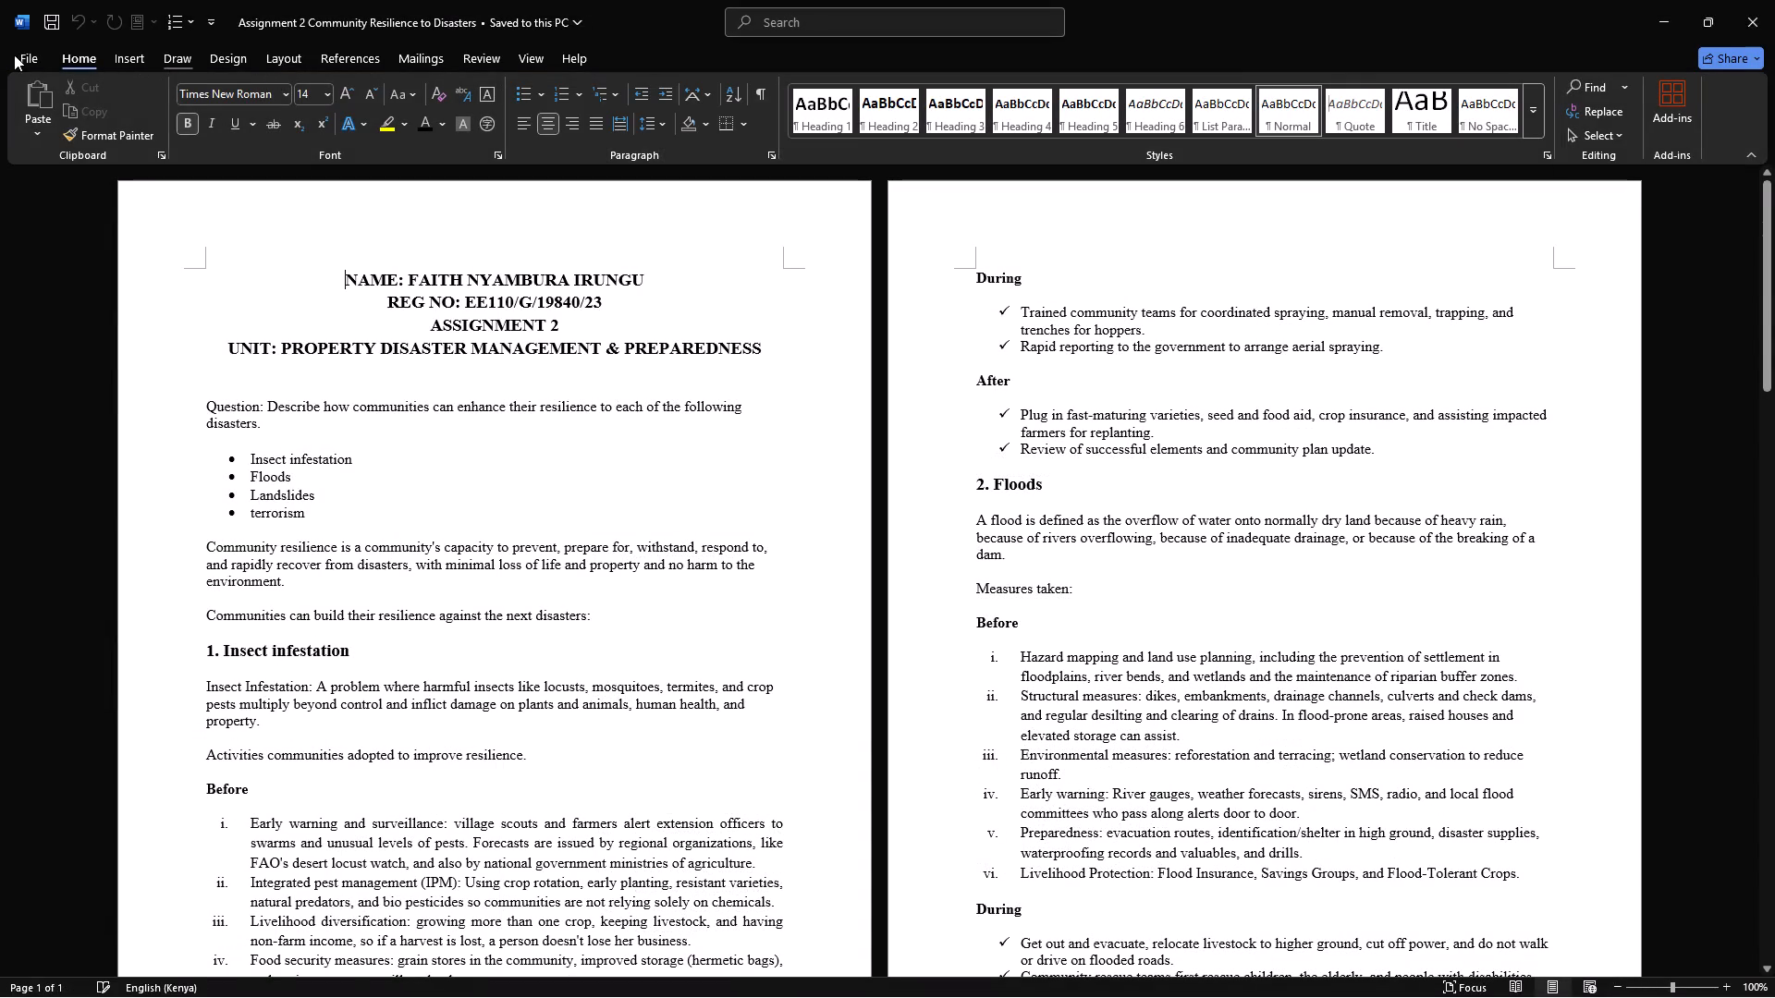
Print one single-sided copy of all pages of the Assignment 2 Community Resilience to Disasters document on the KONICA MINOLTA C368Series.
{"action": "left_click", "coordinate": [29, 54]}
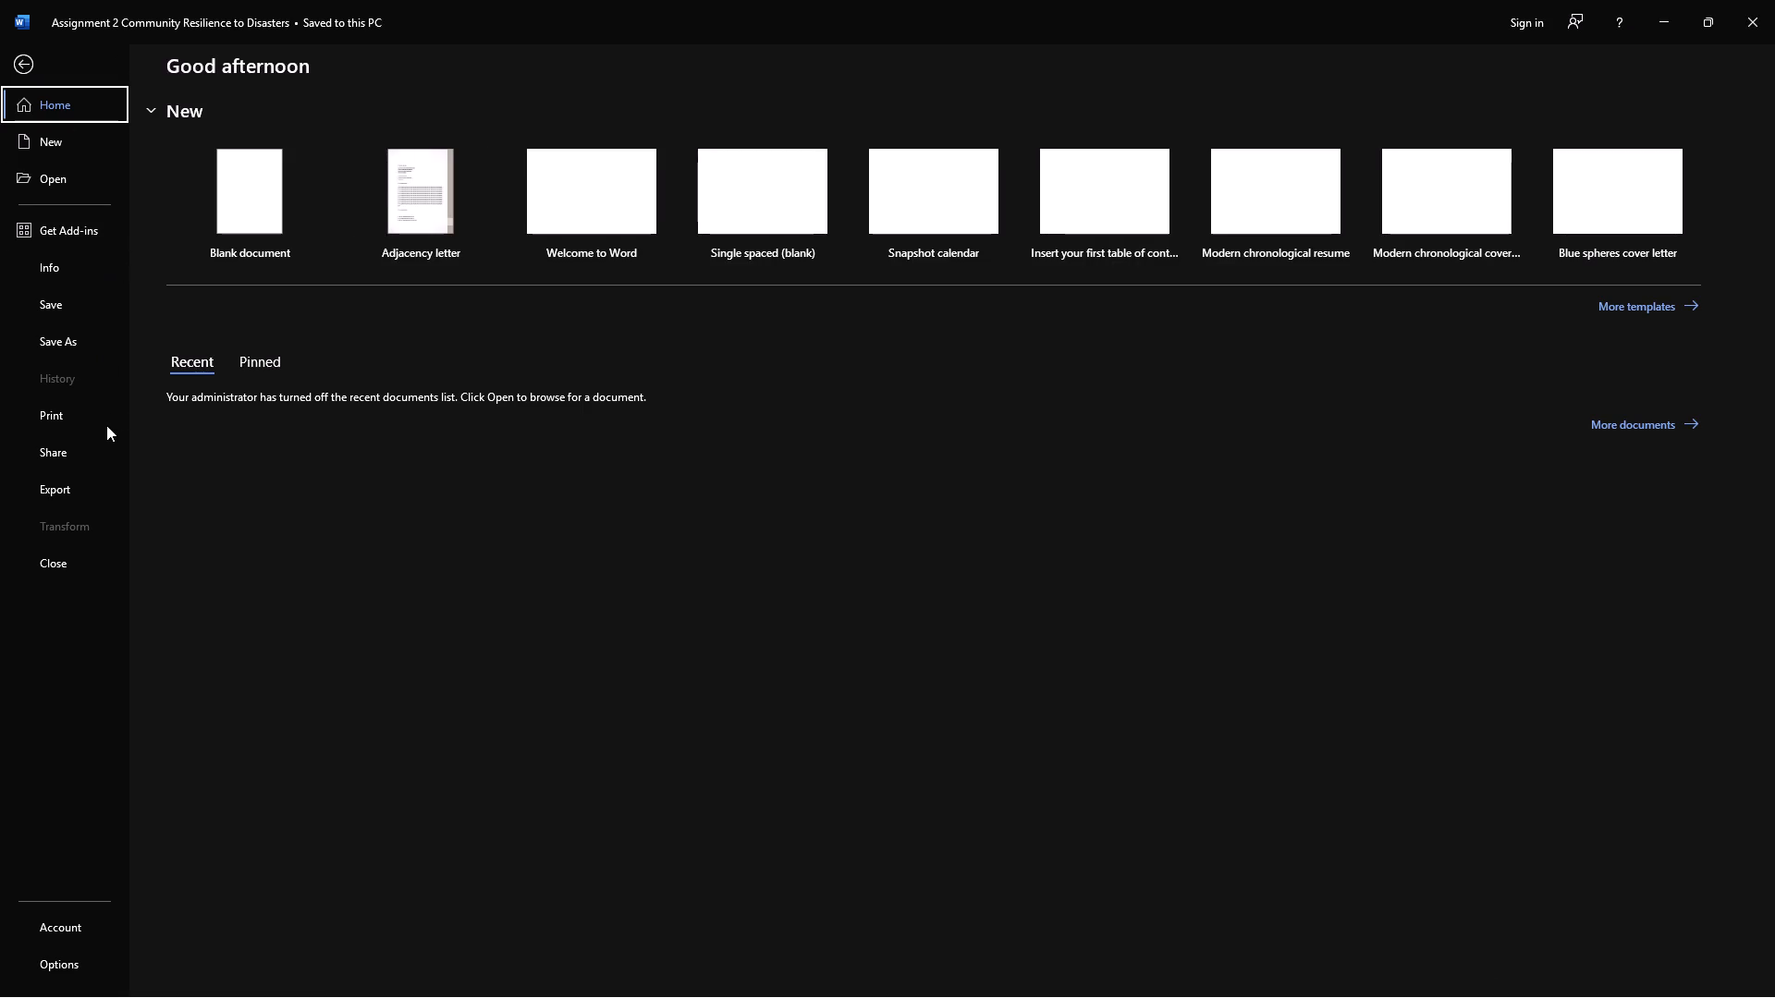
{"action": "left_click", "coordinate": [72, 422]}
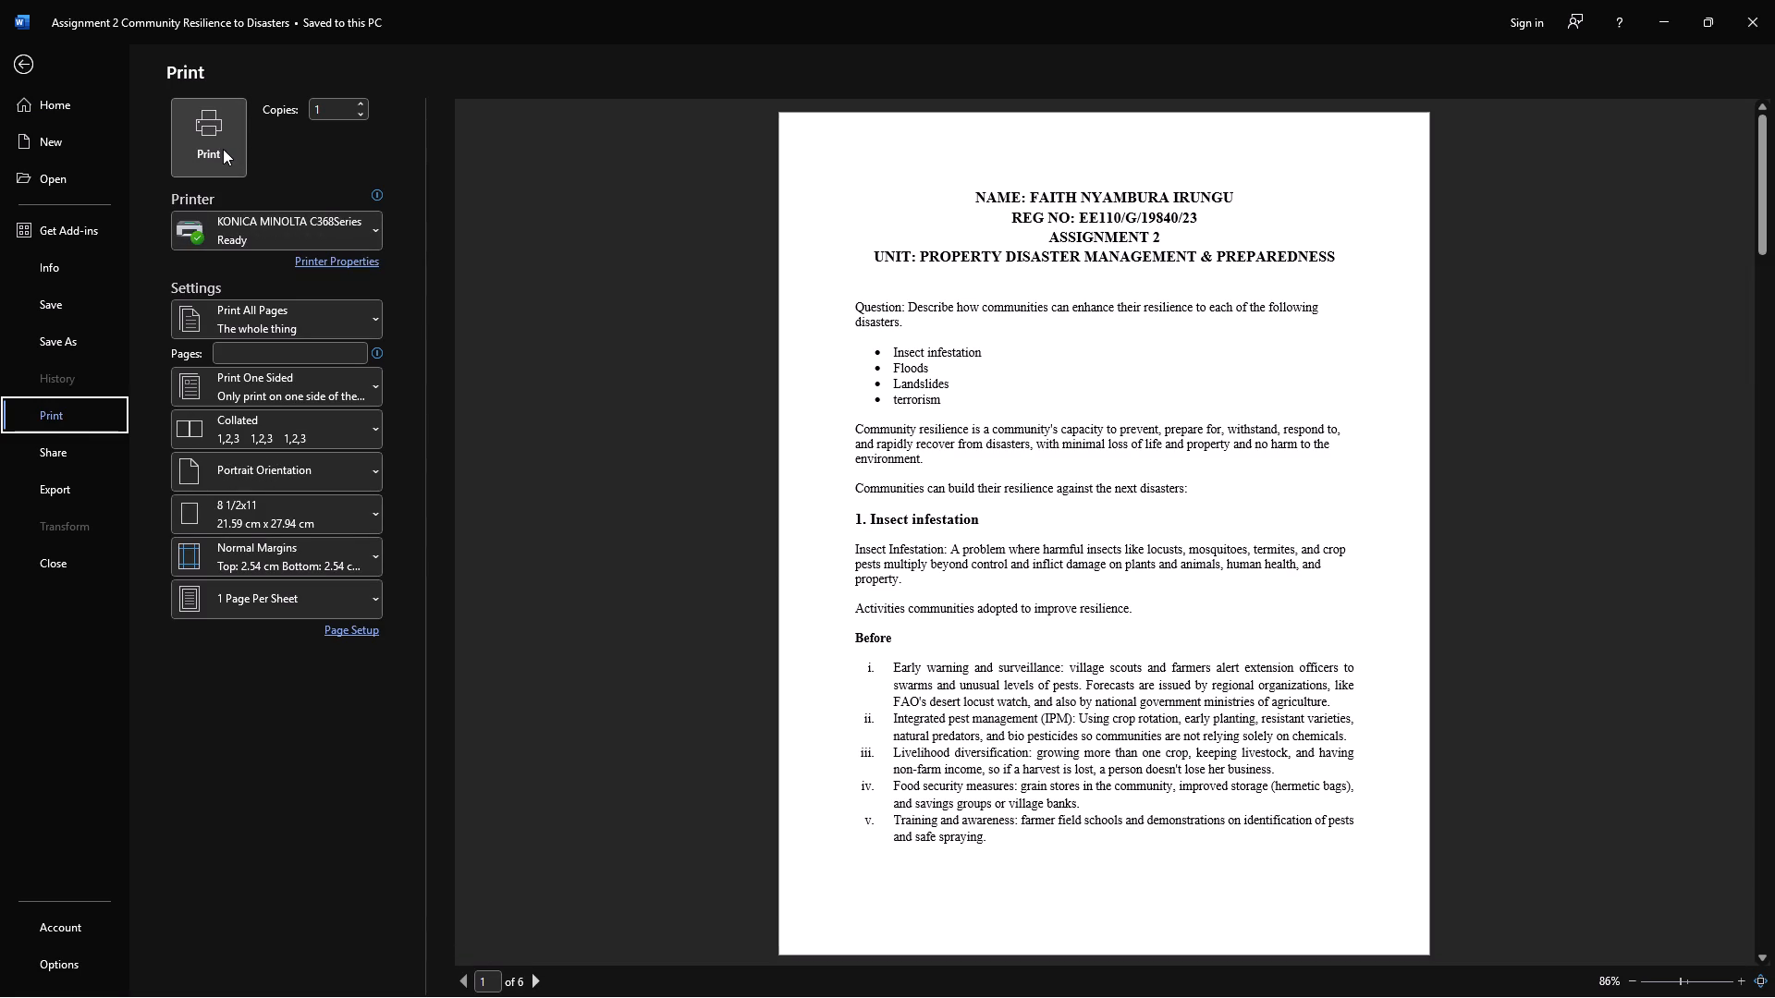
{"action": "left_click", "coordinate": [223, 149]}
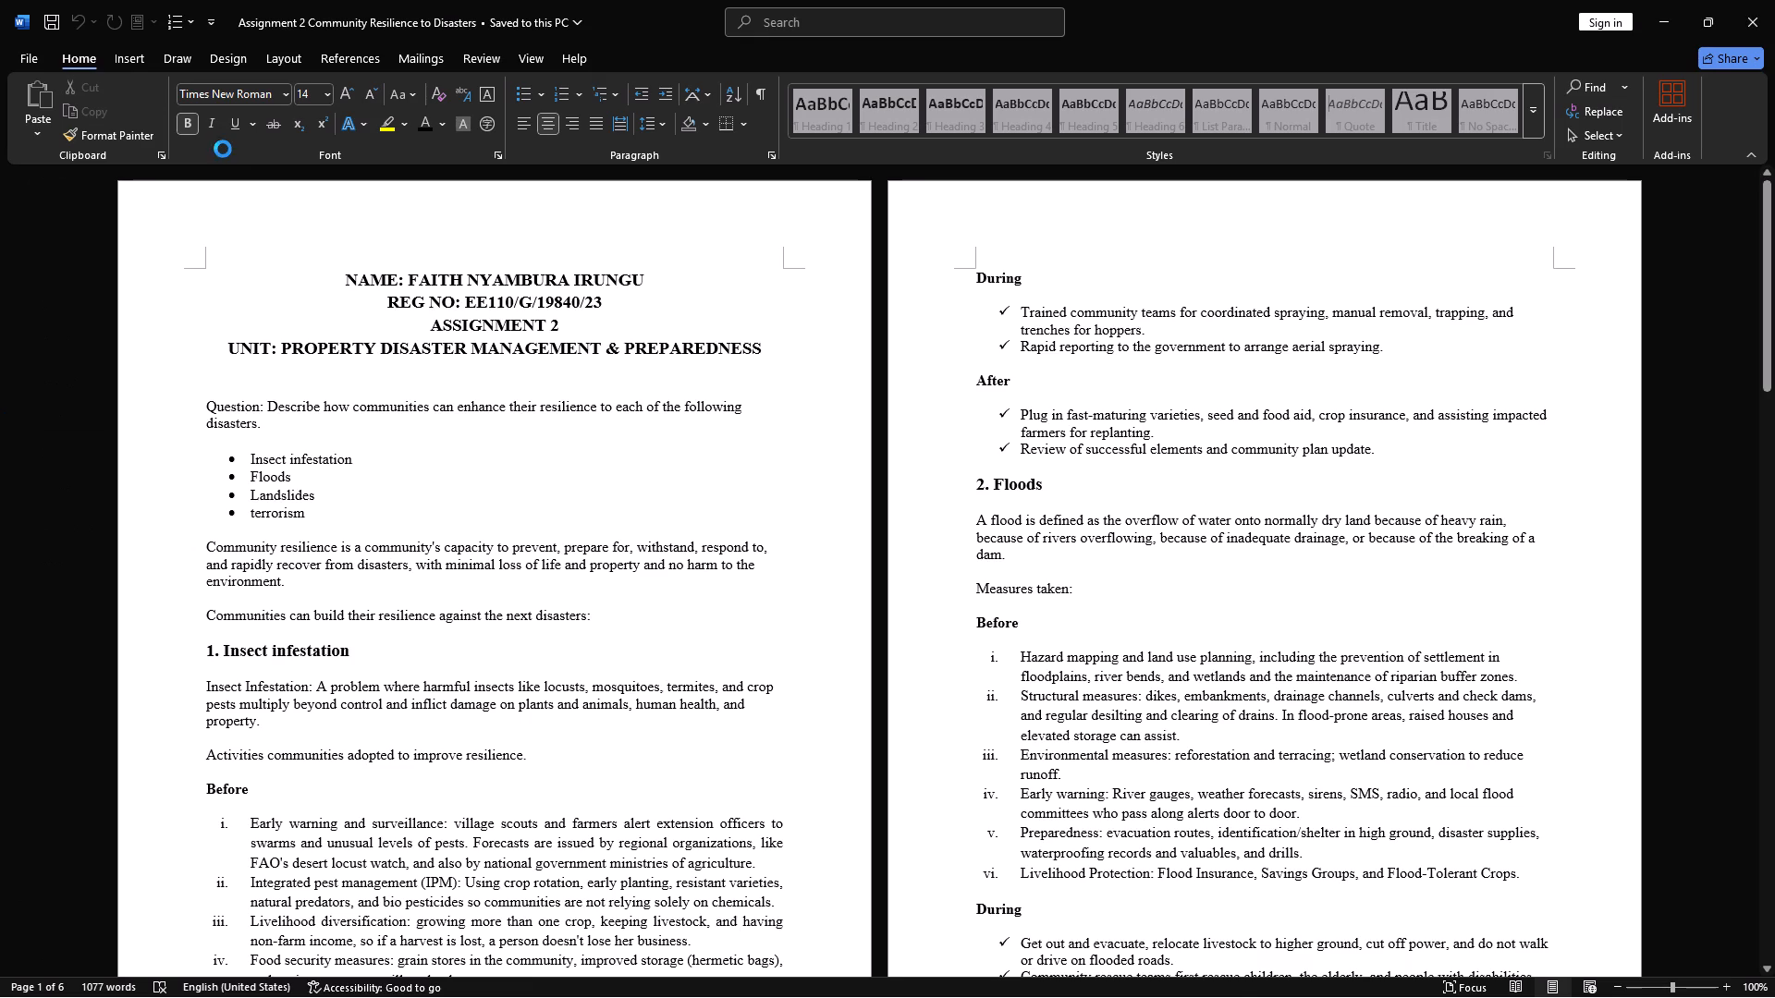
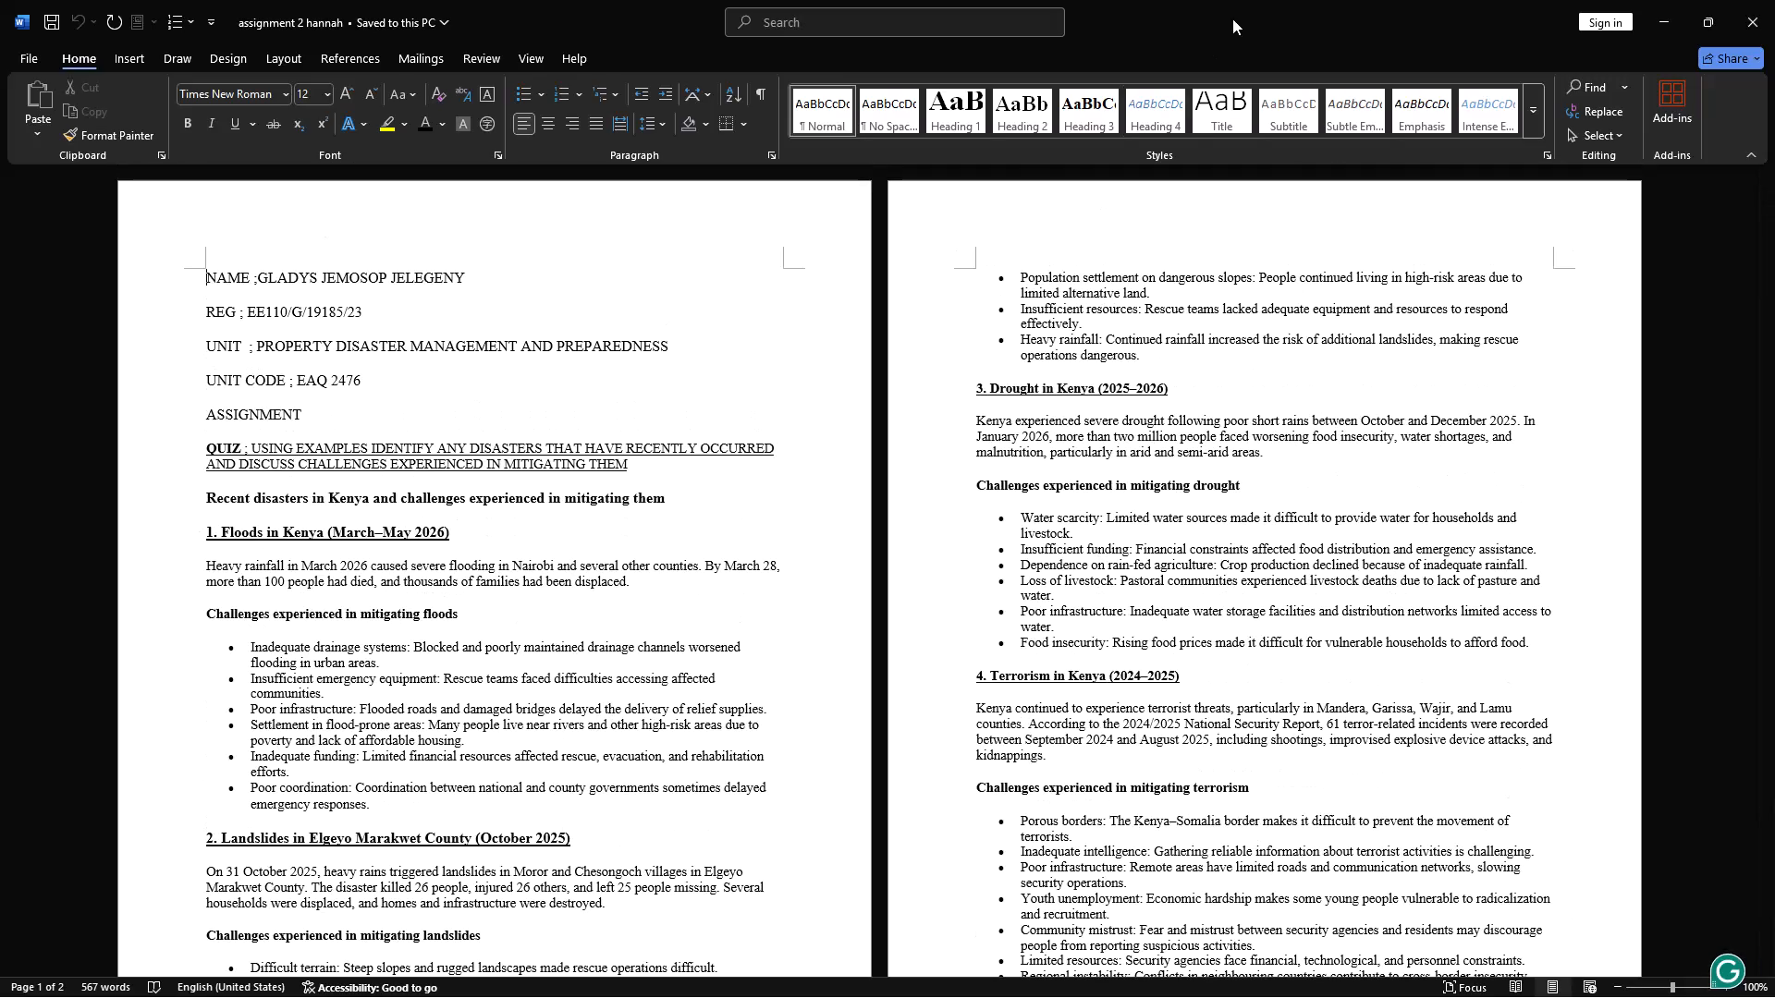
Minimize the Assignment 2 document window covering recent disasters in Kenya.
{"action": "left_click", "coordinate": [1670, 12]}
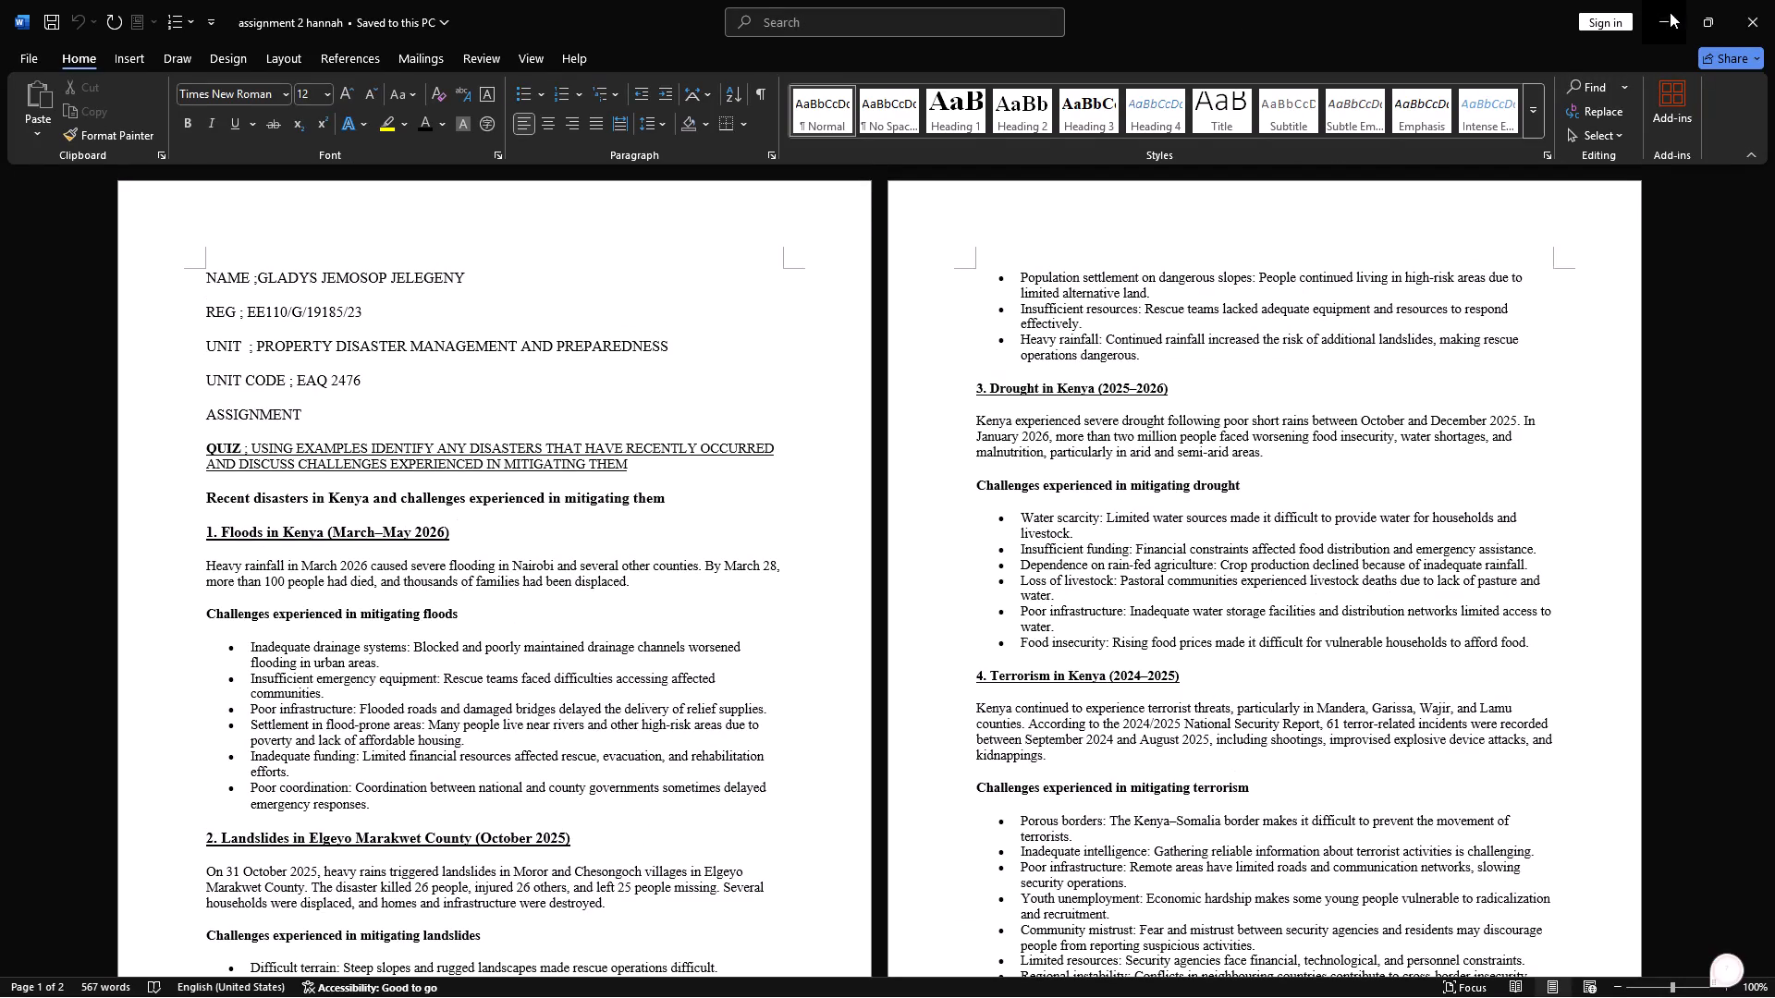
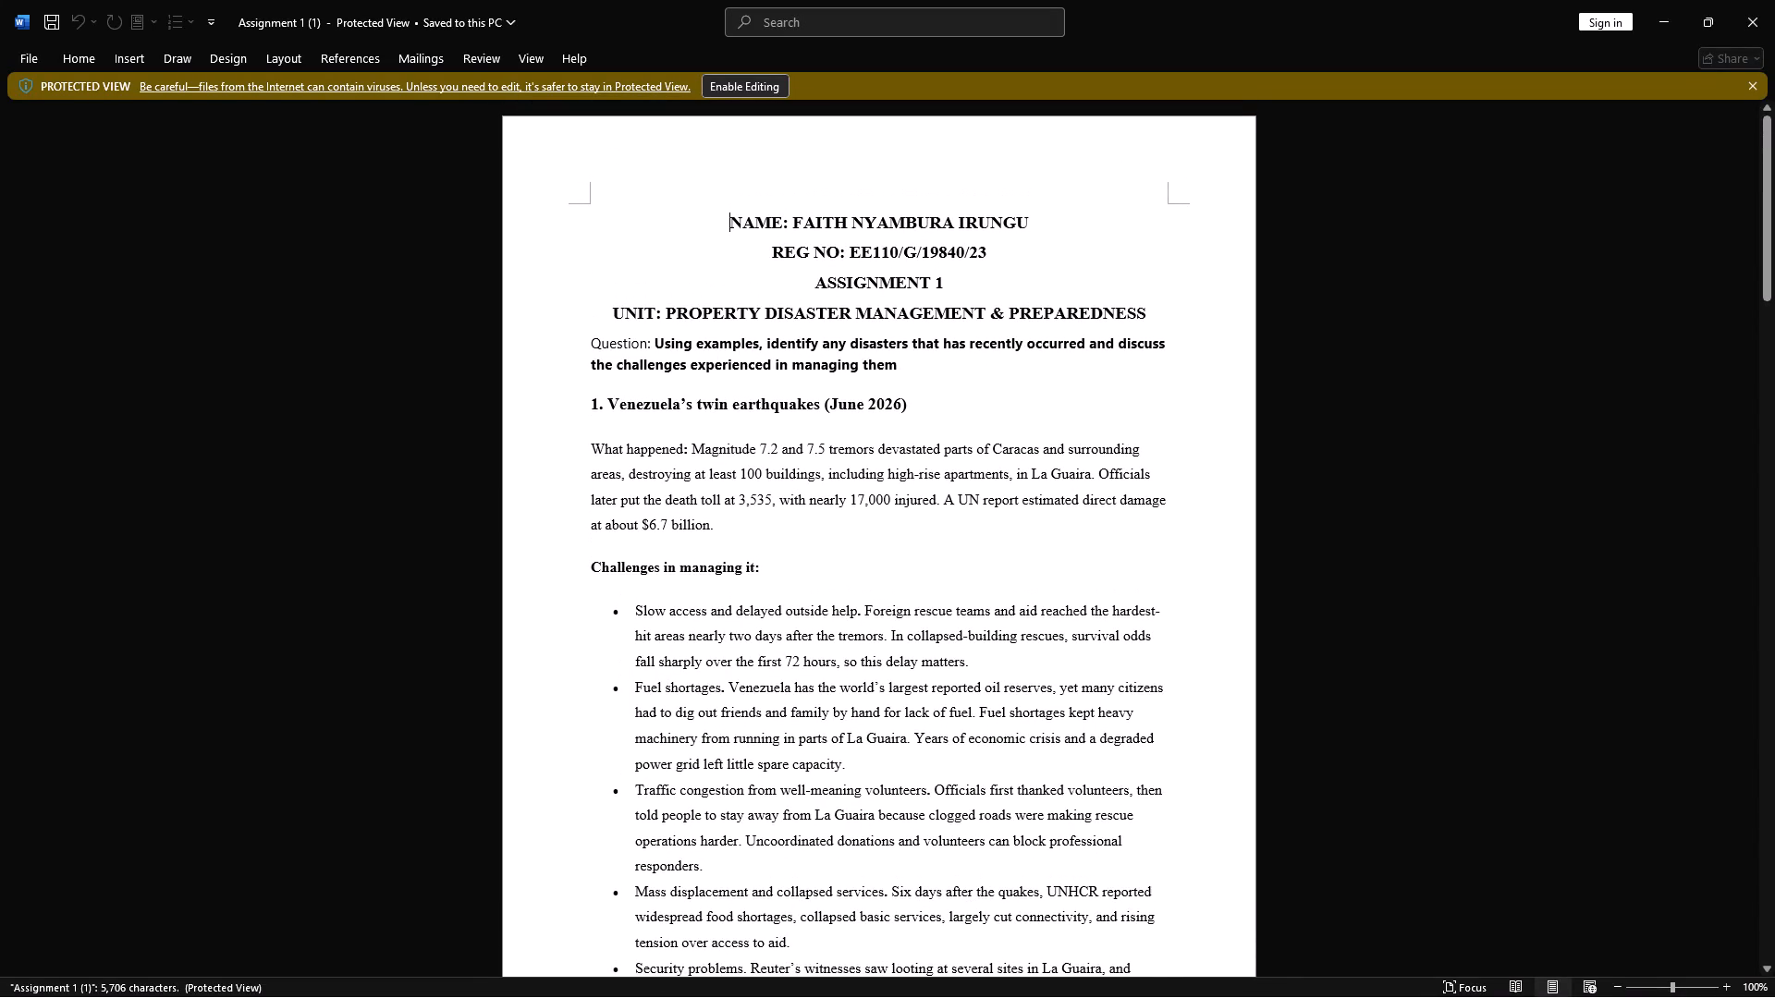
Close the Assignment 1 (1) document covering recent disasters and the challenges of managing them.
{"action": "left_click", "coordinate": [1746, 17]}
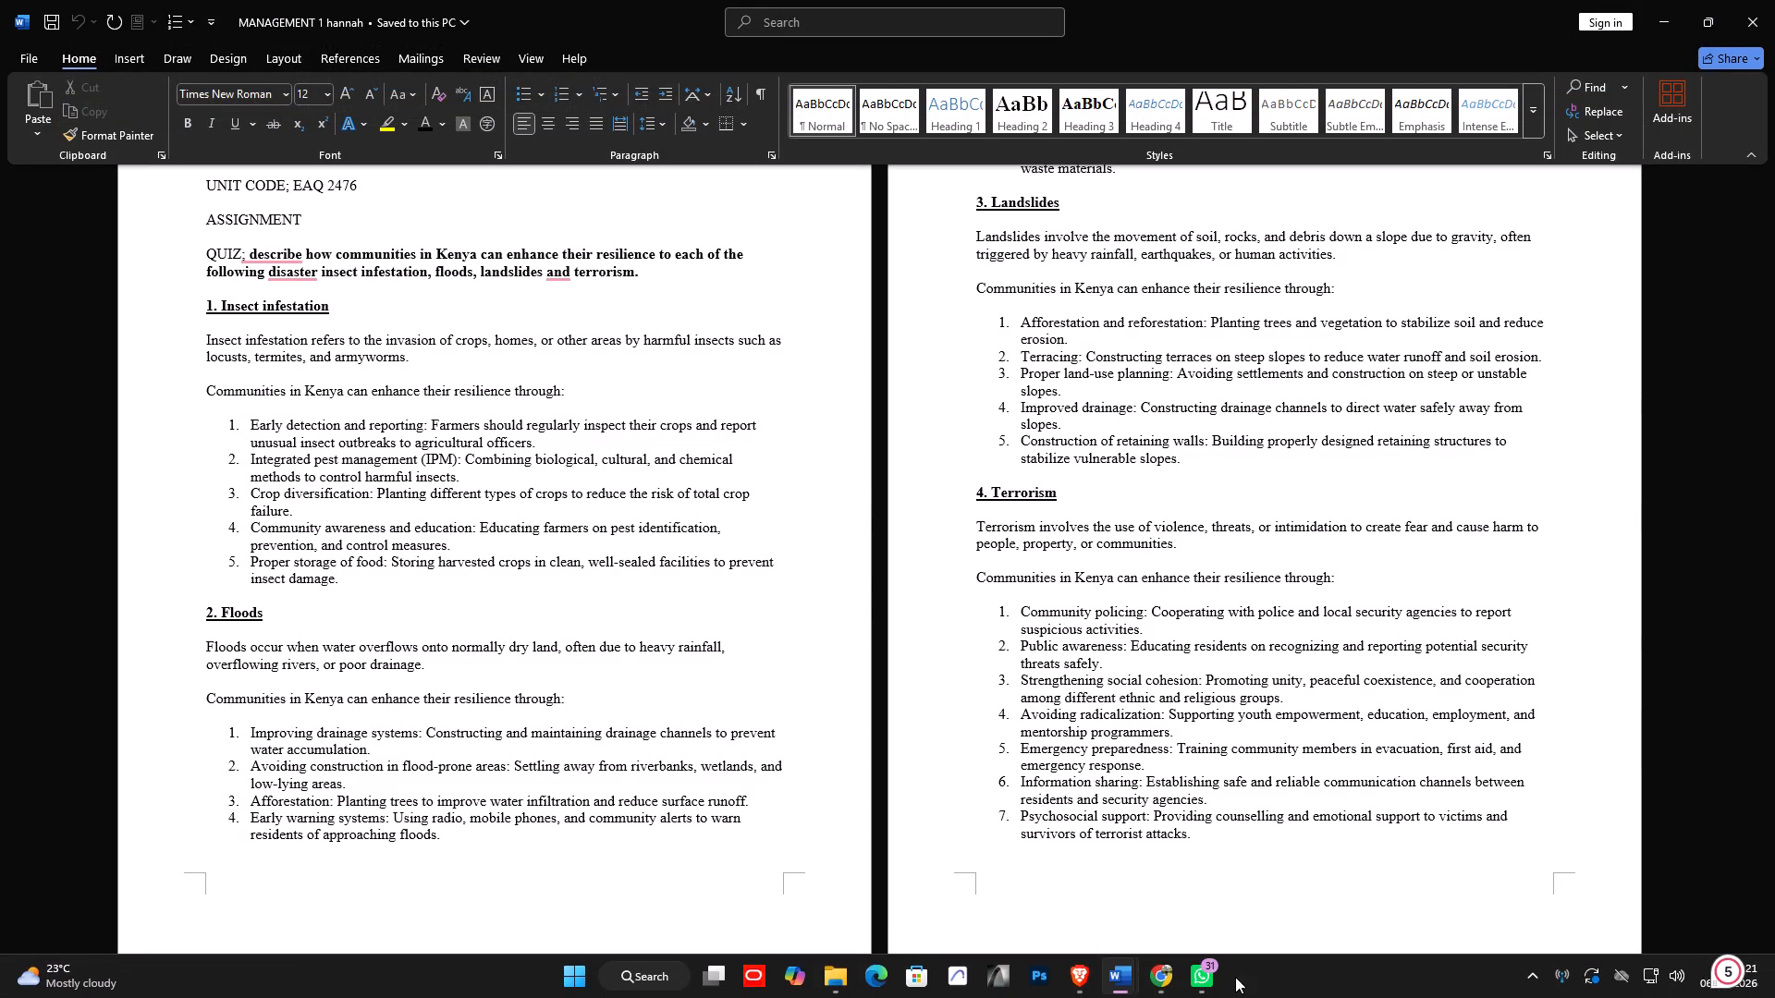
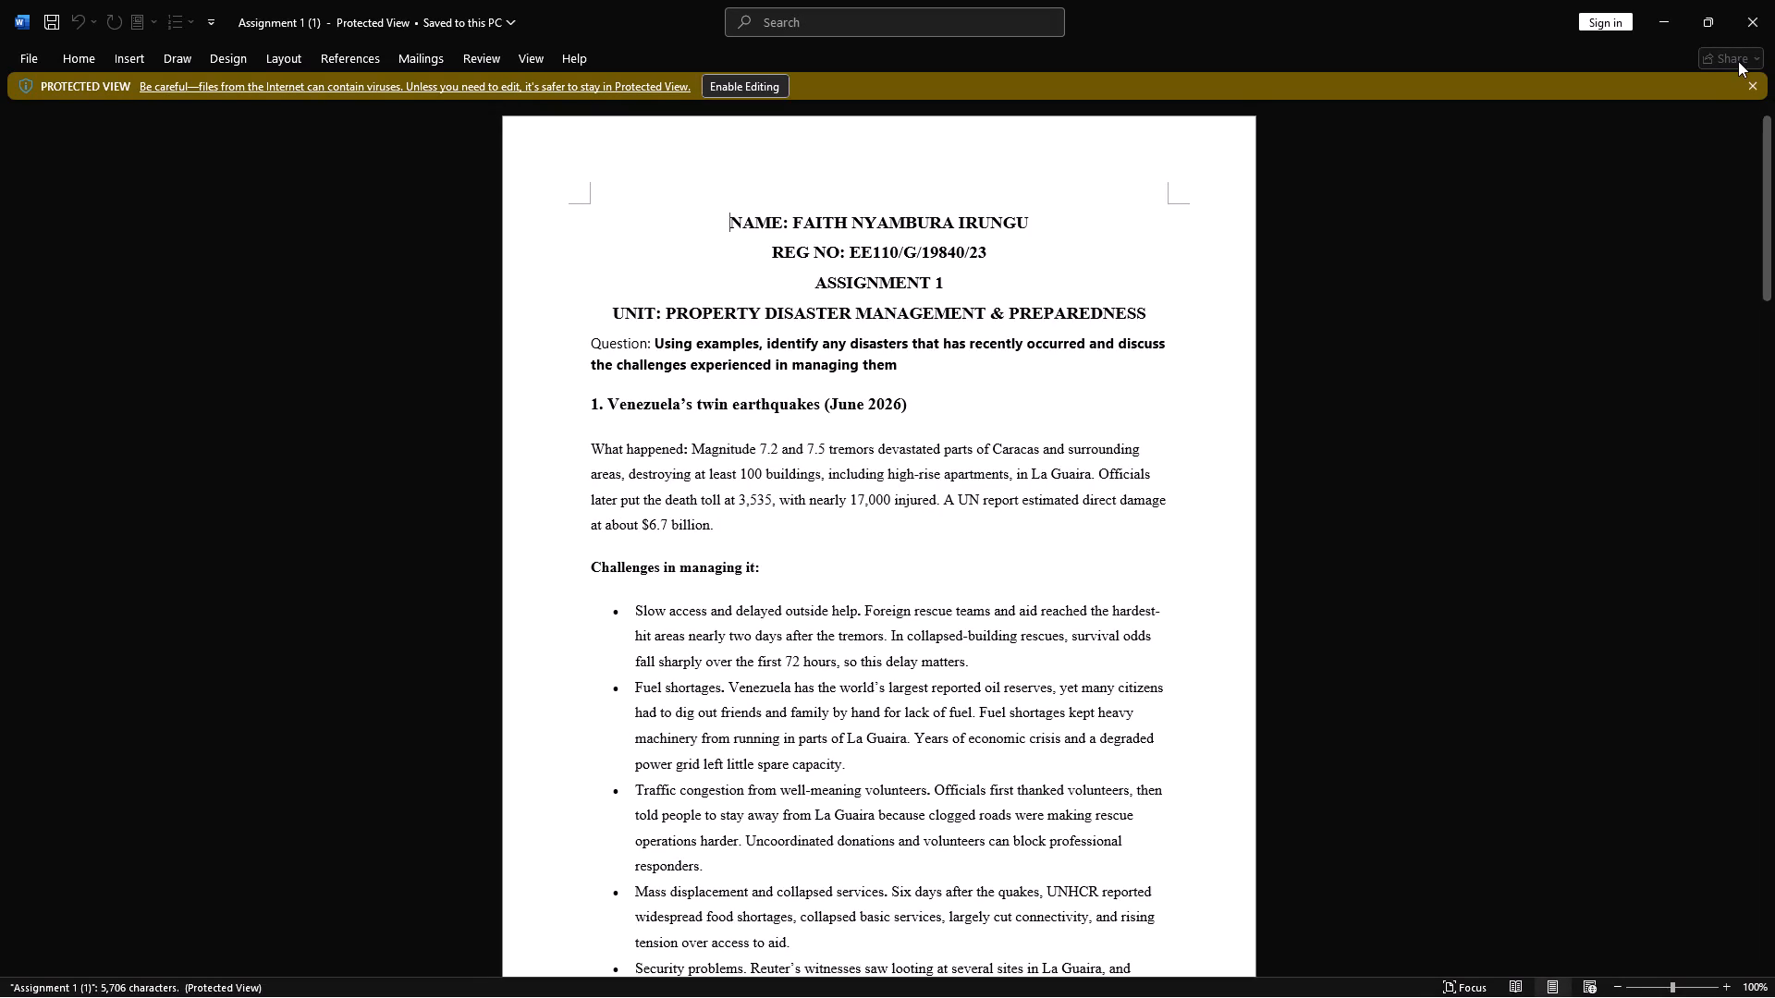
Close the protected Assignment 1 (1) document that opens with Venezuela's twin earthquakes.
{"action": "left_click", "coordinate": [1760, 6]}
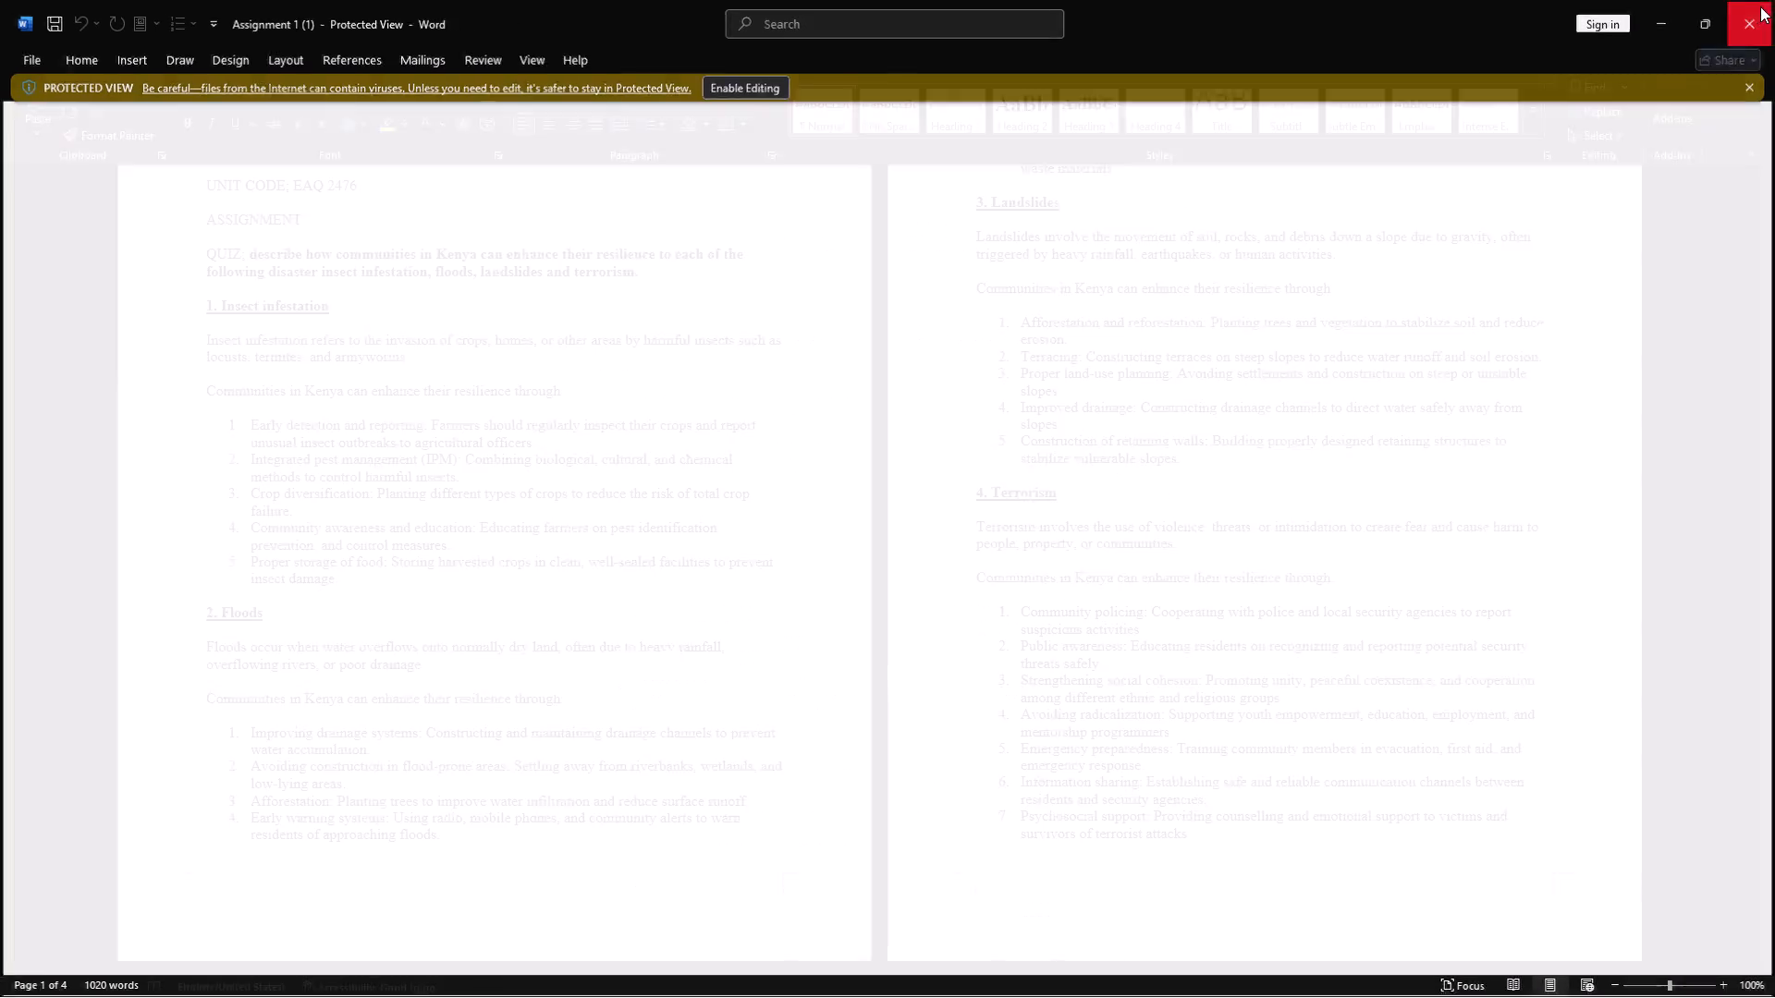
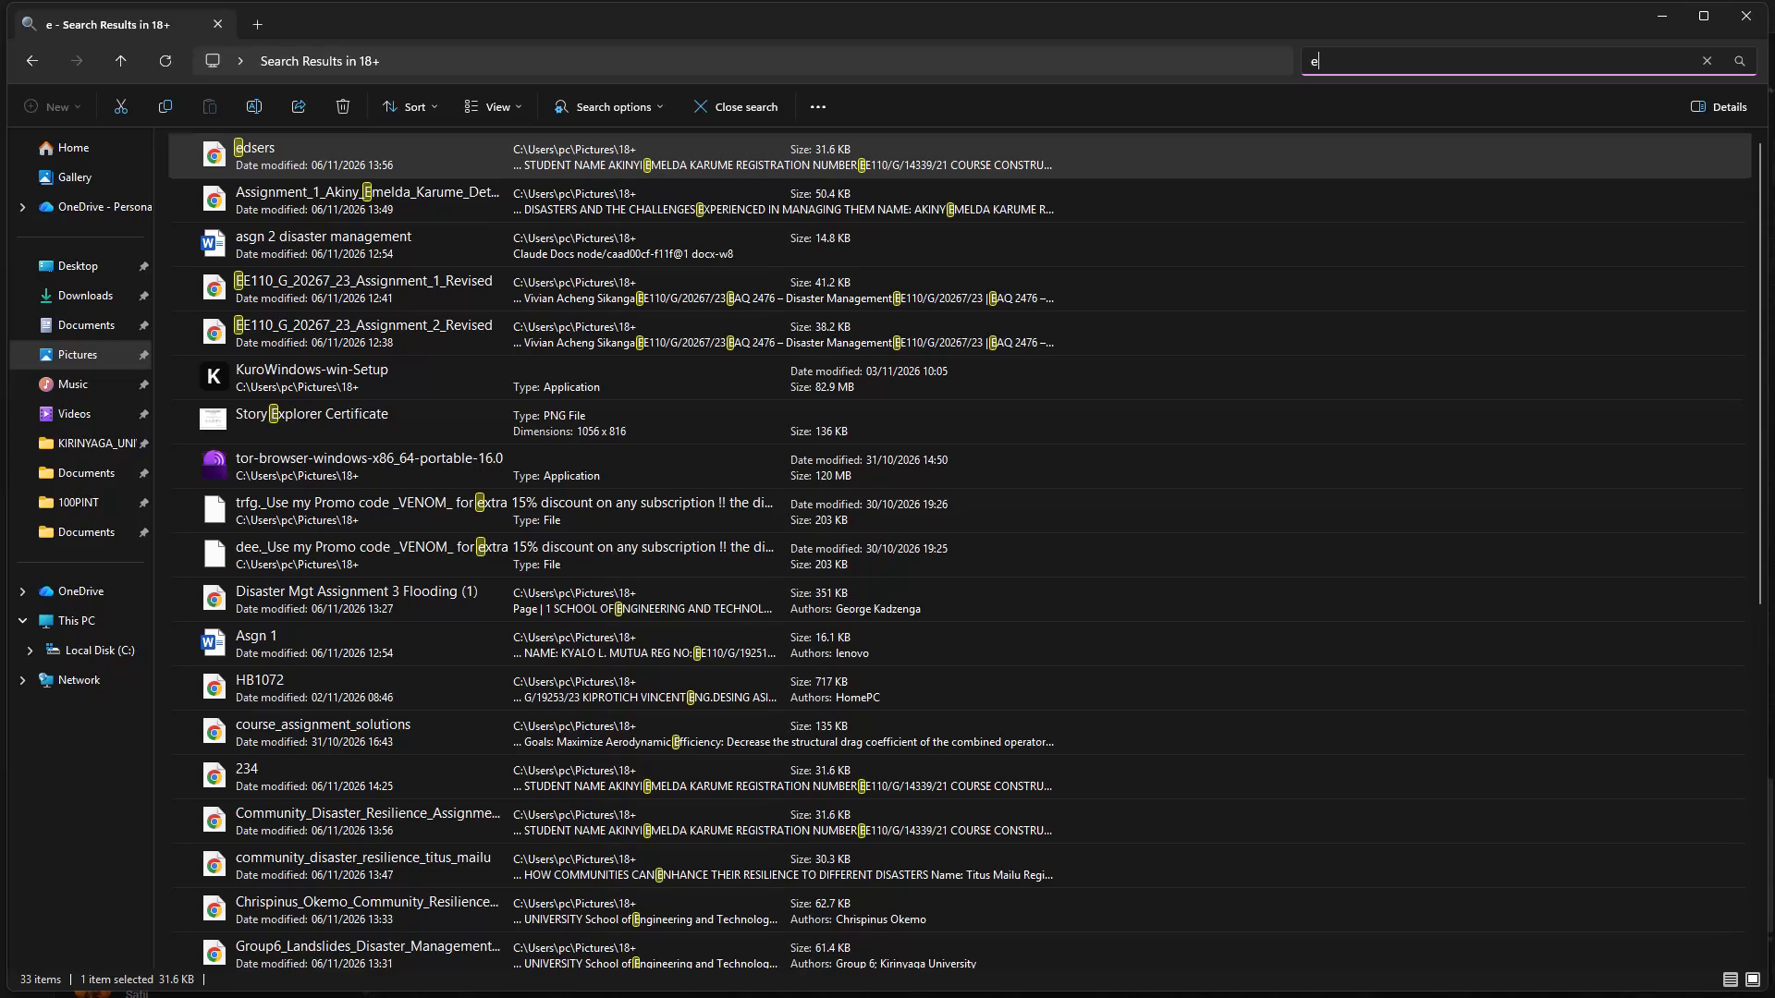
Search the 18+ pictures folder for 234 and open the 234 PDF to view its contents.
{"action": "key", "text": "BackSpace"}
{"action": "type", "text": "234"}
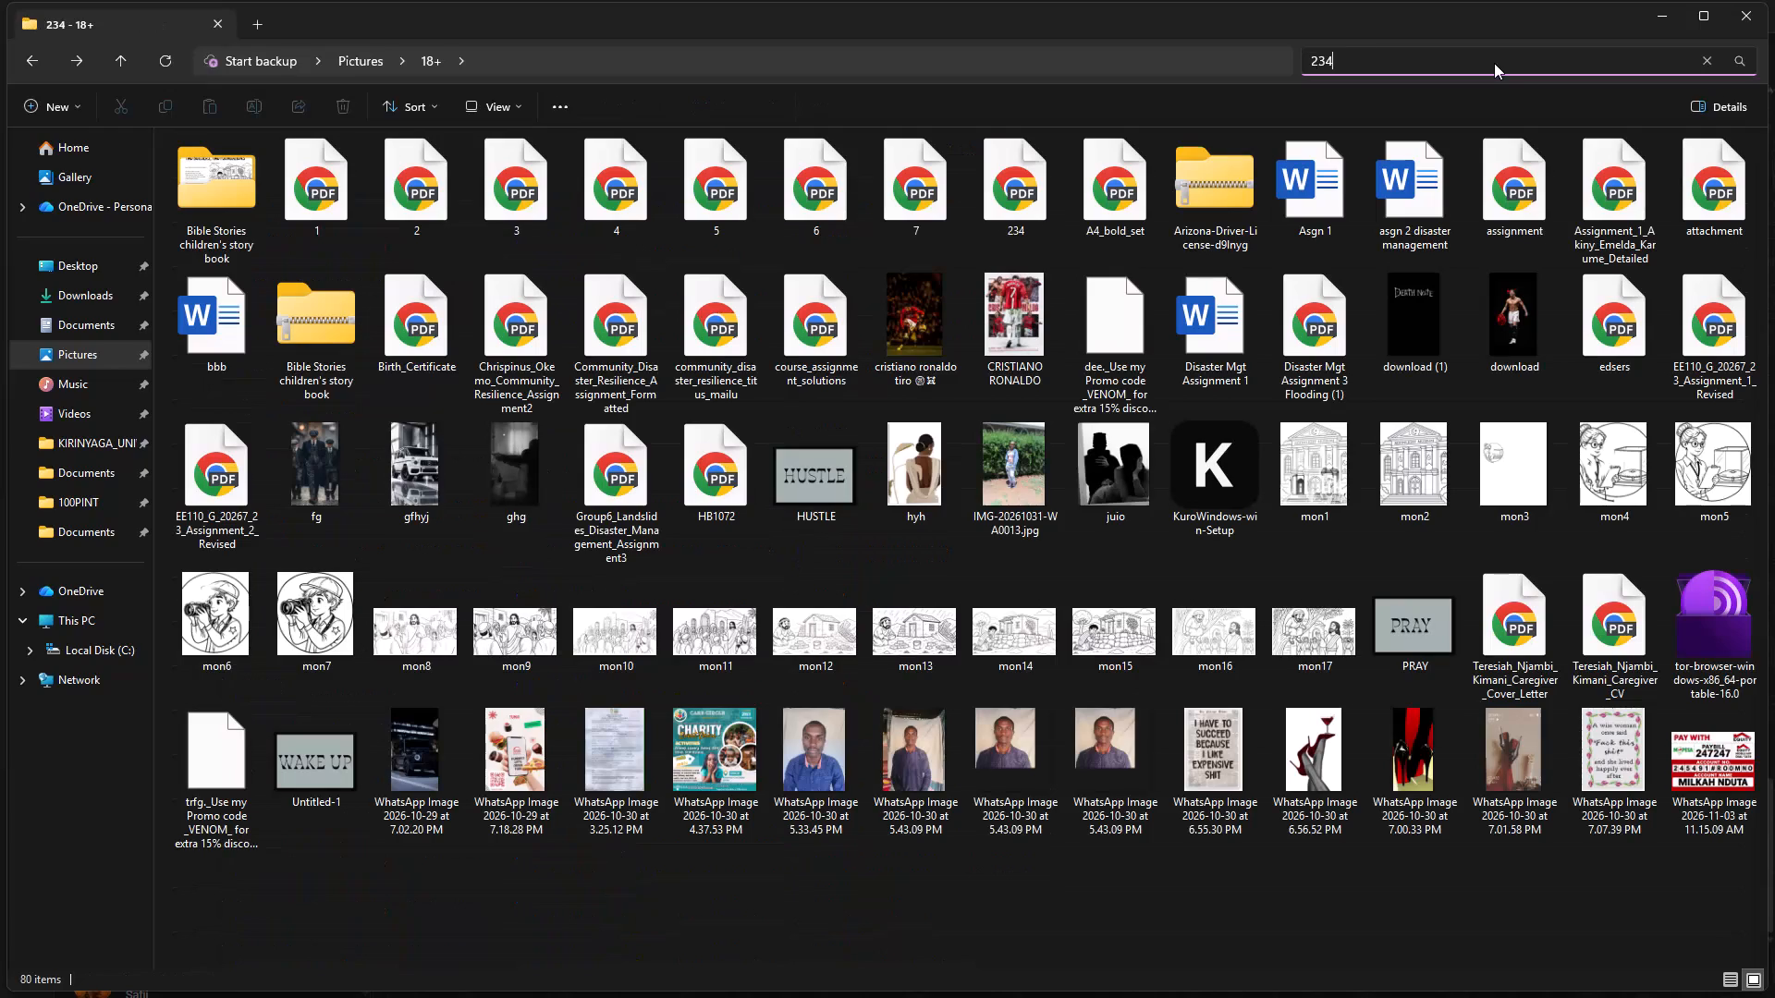
{"action": "double_click", "coordinate": [384, 155]}
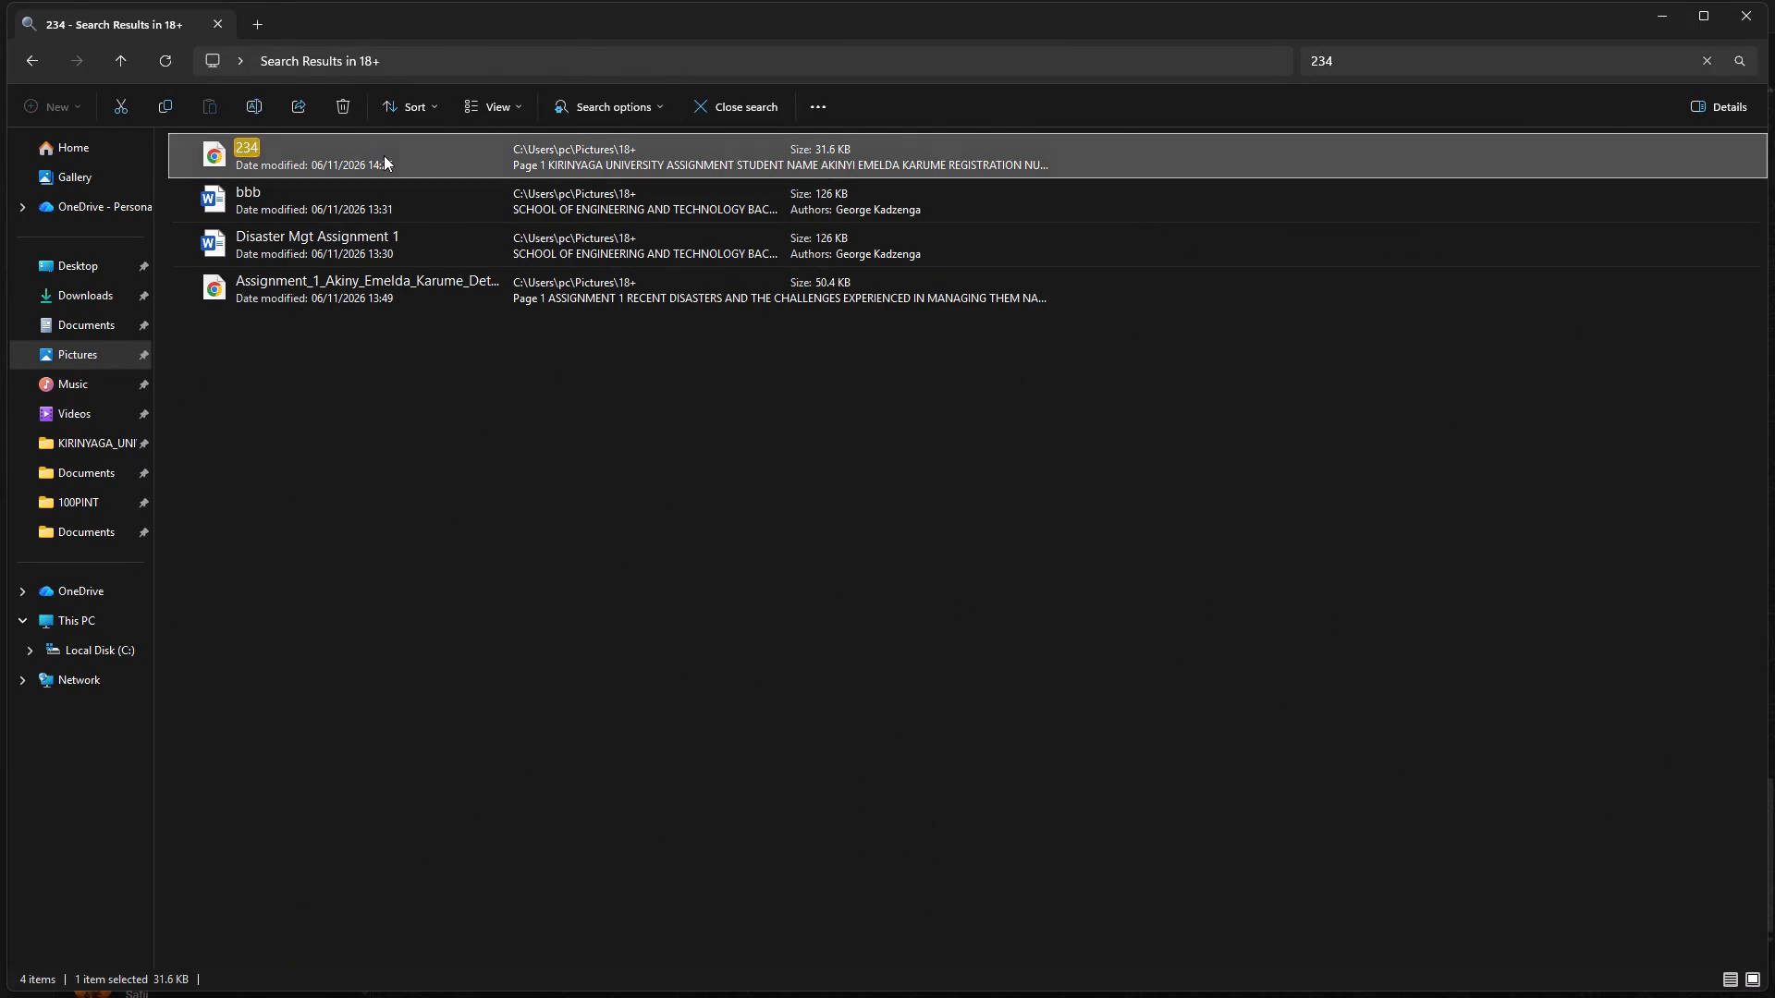
{"action": "scroll", "coordinate": [863, 477], "scroll_direction": "down", "scroll_amount": 3}
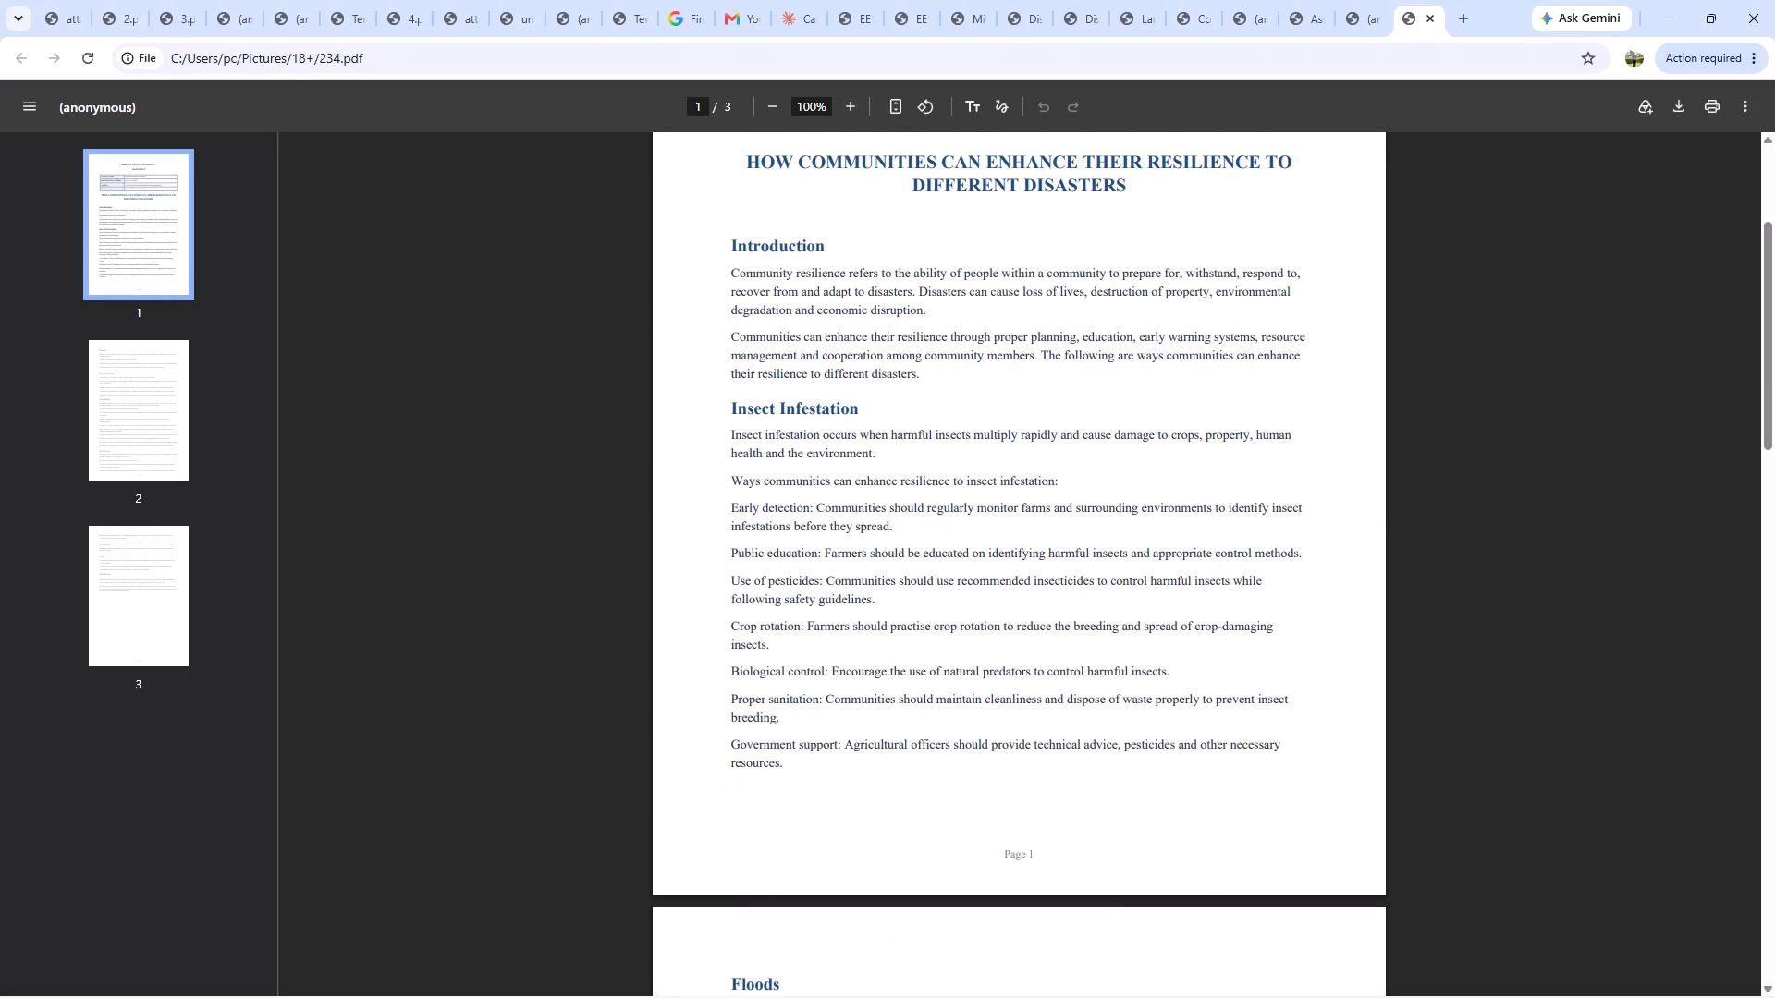
Close the browser window displaying the 234 PDF about community resilience to disasters.
{"action": "left_click", "coordinate": [1735, 16]}
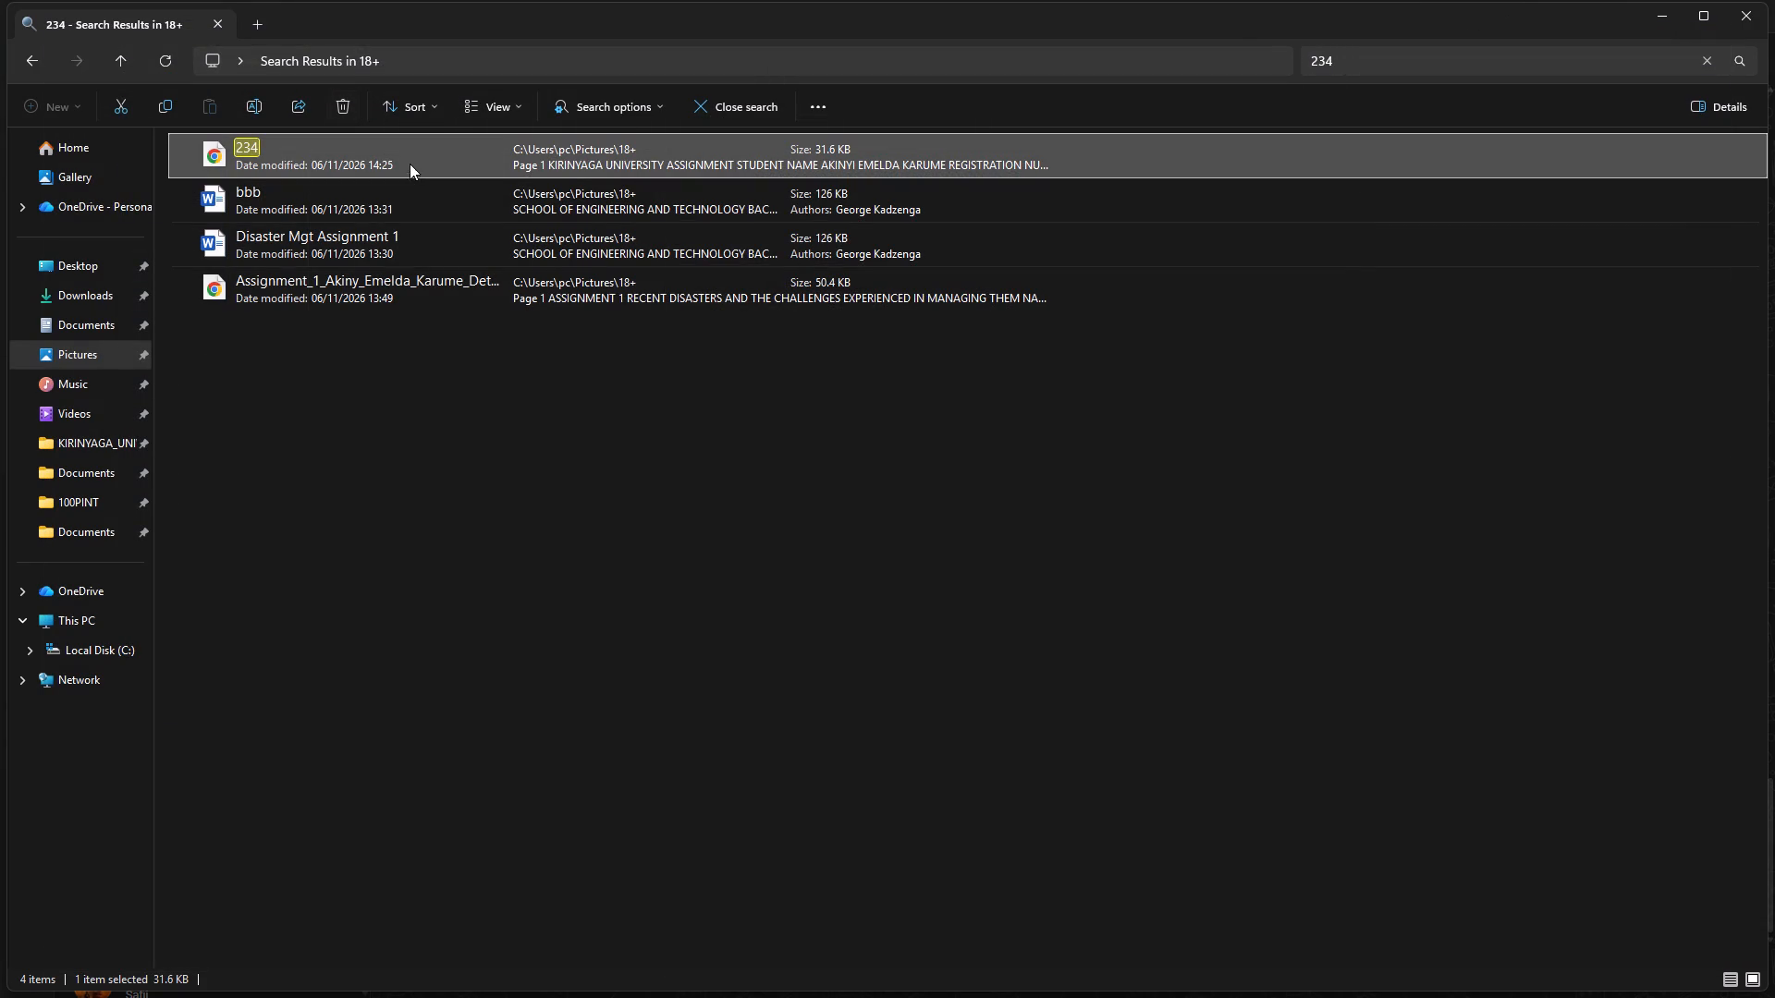
Open the 234 PDF from the 18+ search results with Word, using that app just once.
{"action": "right_click", "coordinate": [410, 158]}
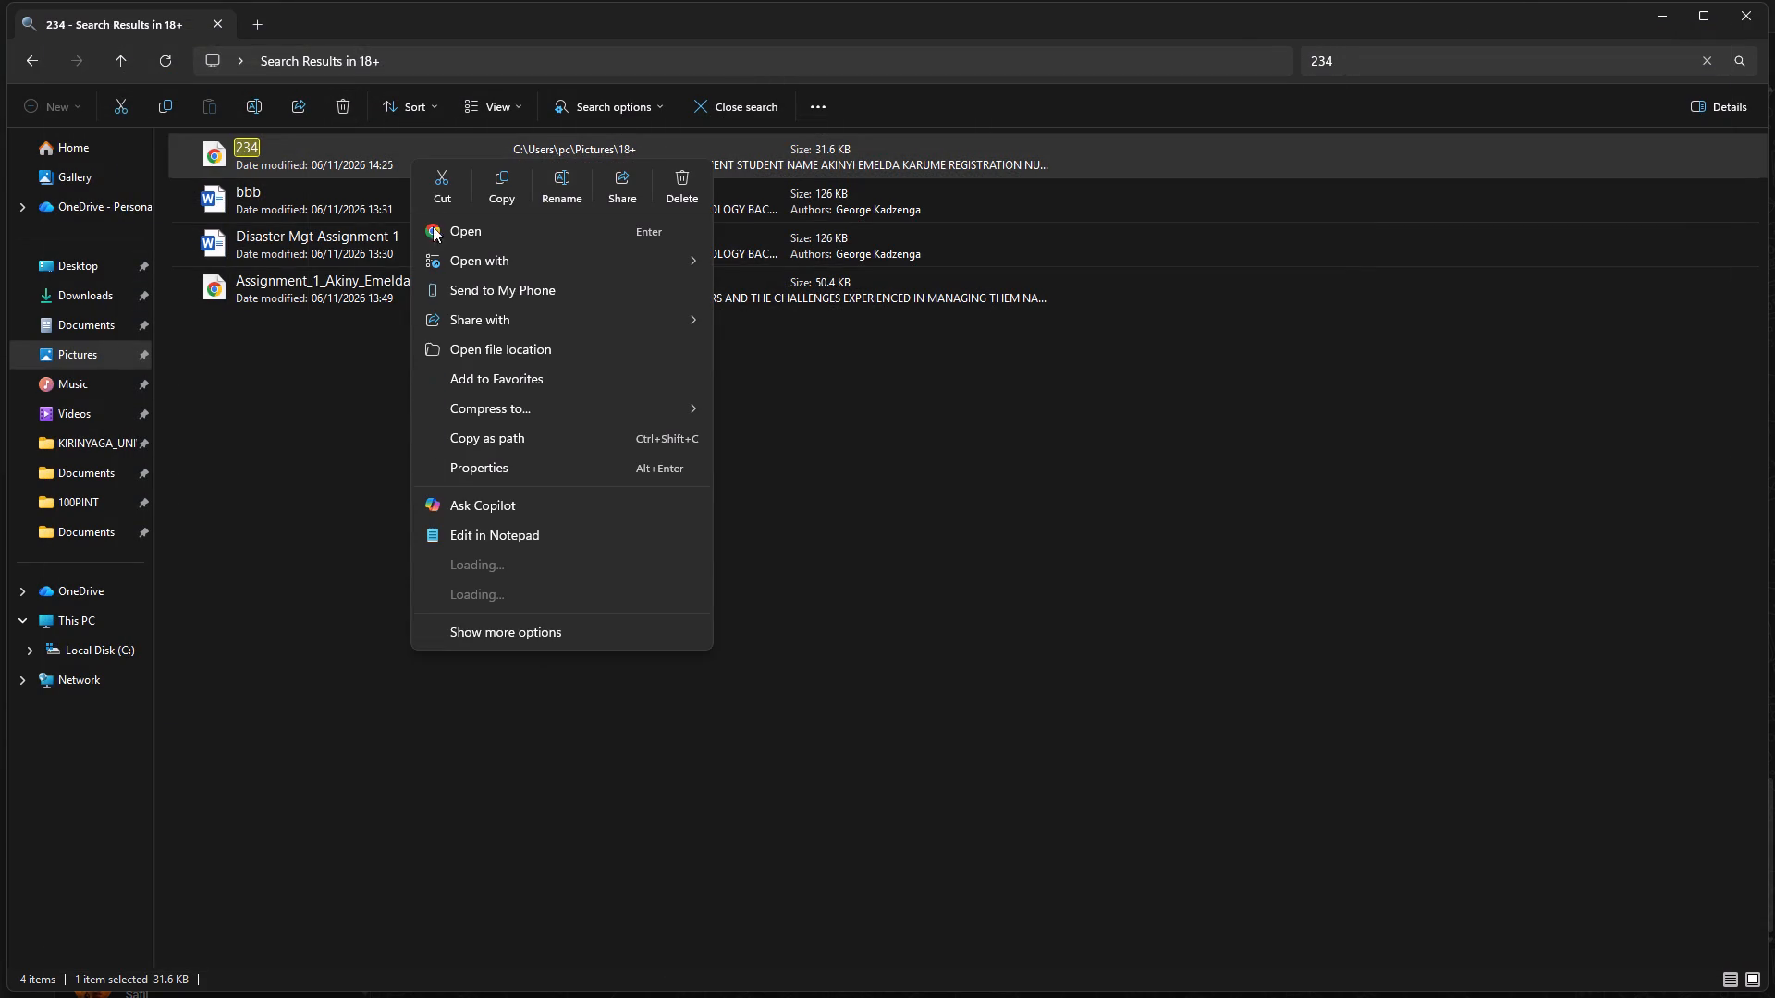
{"action": "left_click", "coordinate": [564, 252]}
{"action": "left_click", "coordinate": [804, 468]}
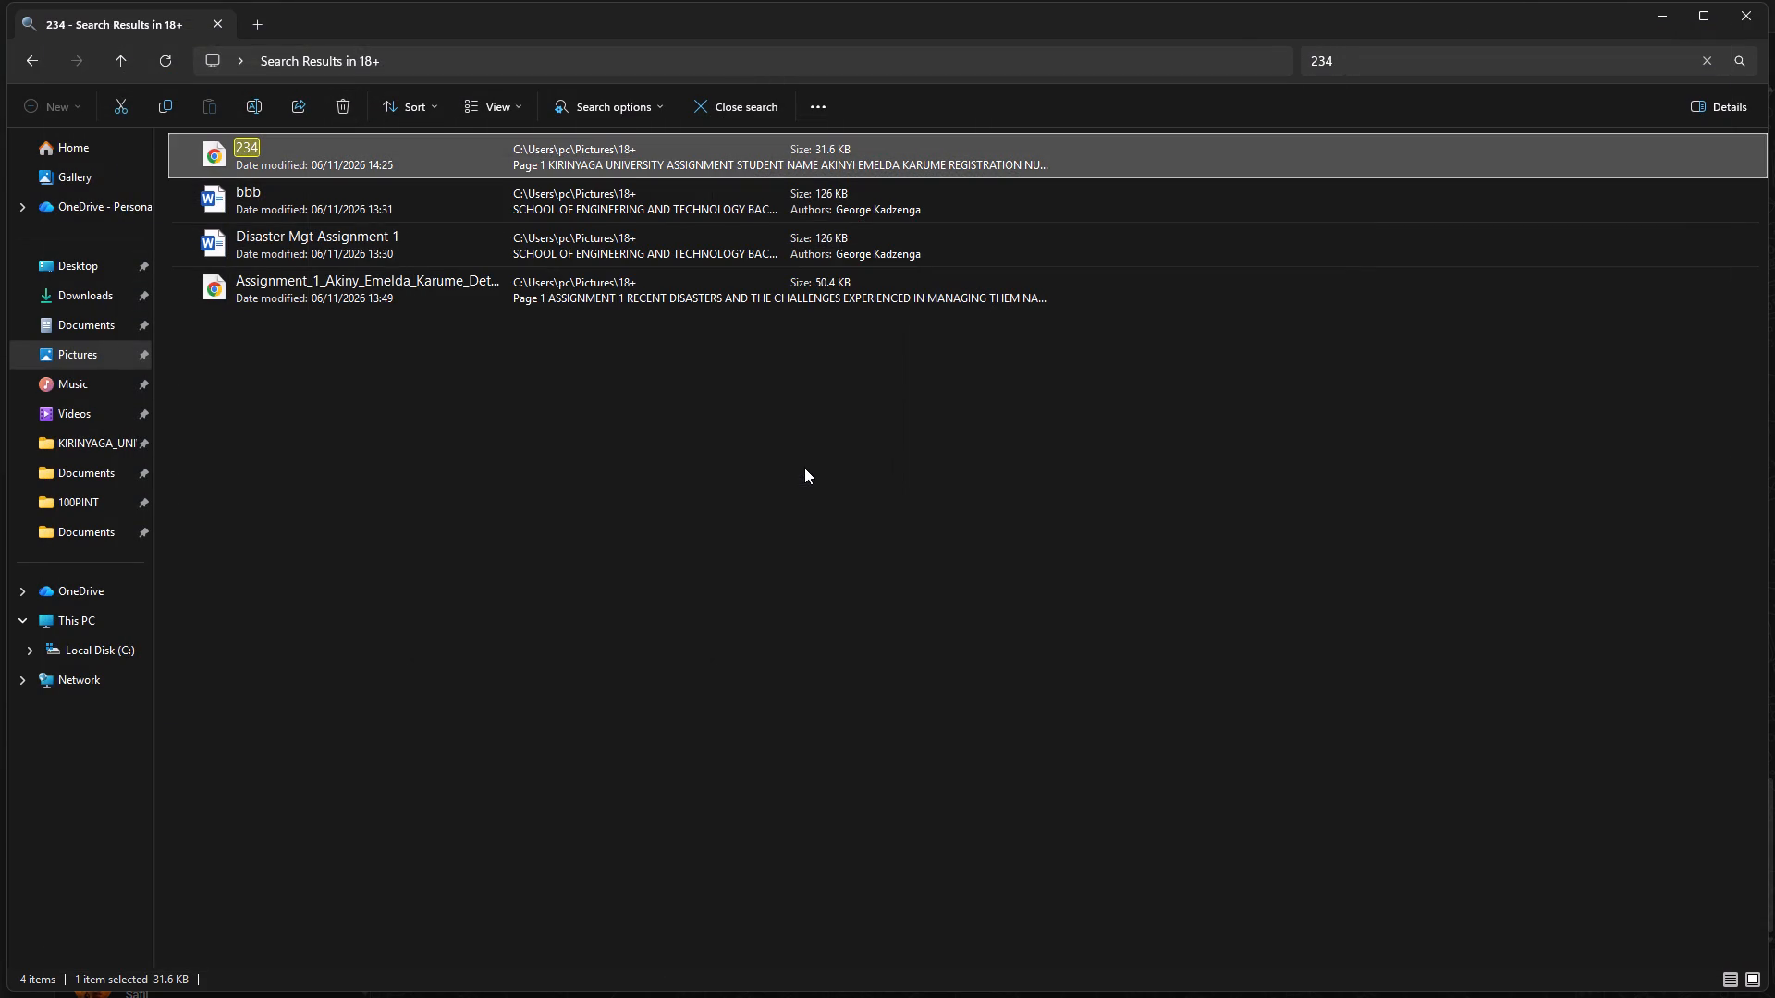
{"action": "scroll", "coordinate": [837, 535], "scroll_direction": "down", "scroll_amount": 5}
{"action": "left_click", "coordinate": [831, 589]}
{"action": "left_click", "coordinate": [959, 763]}
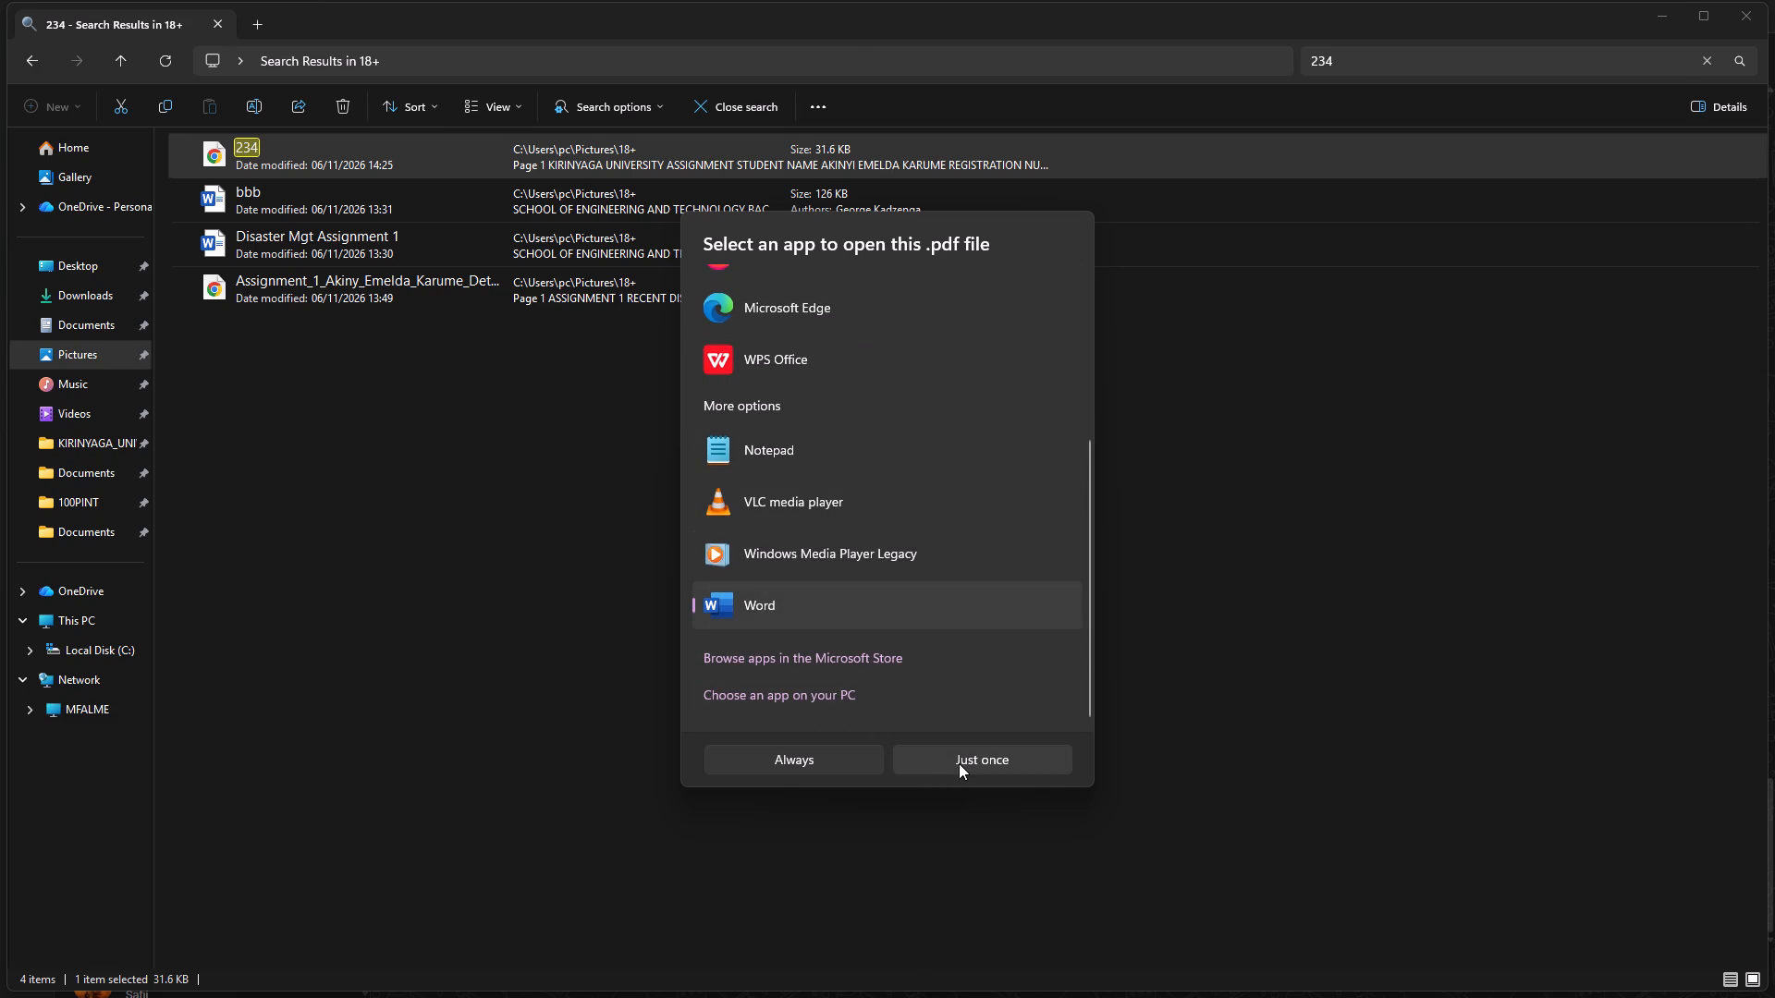
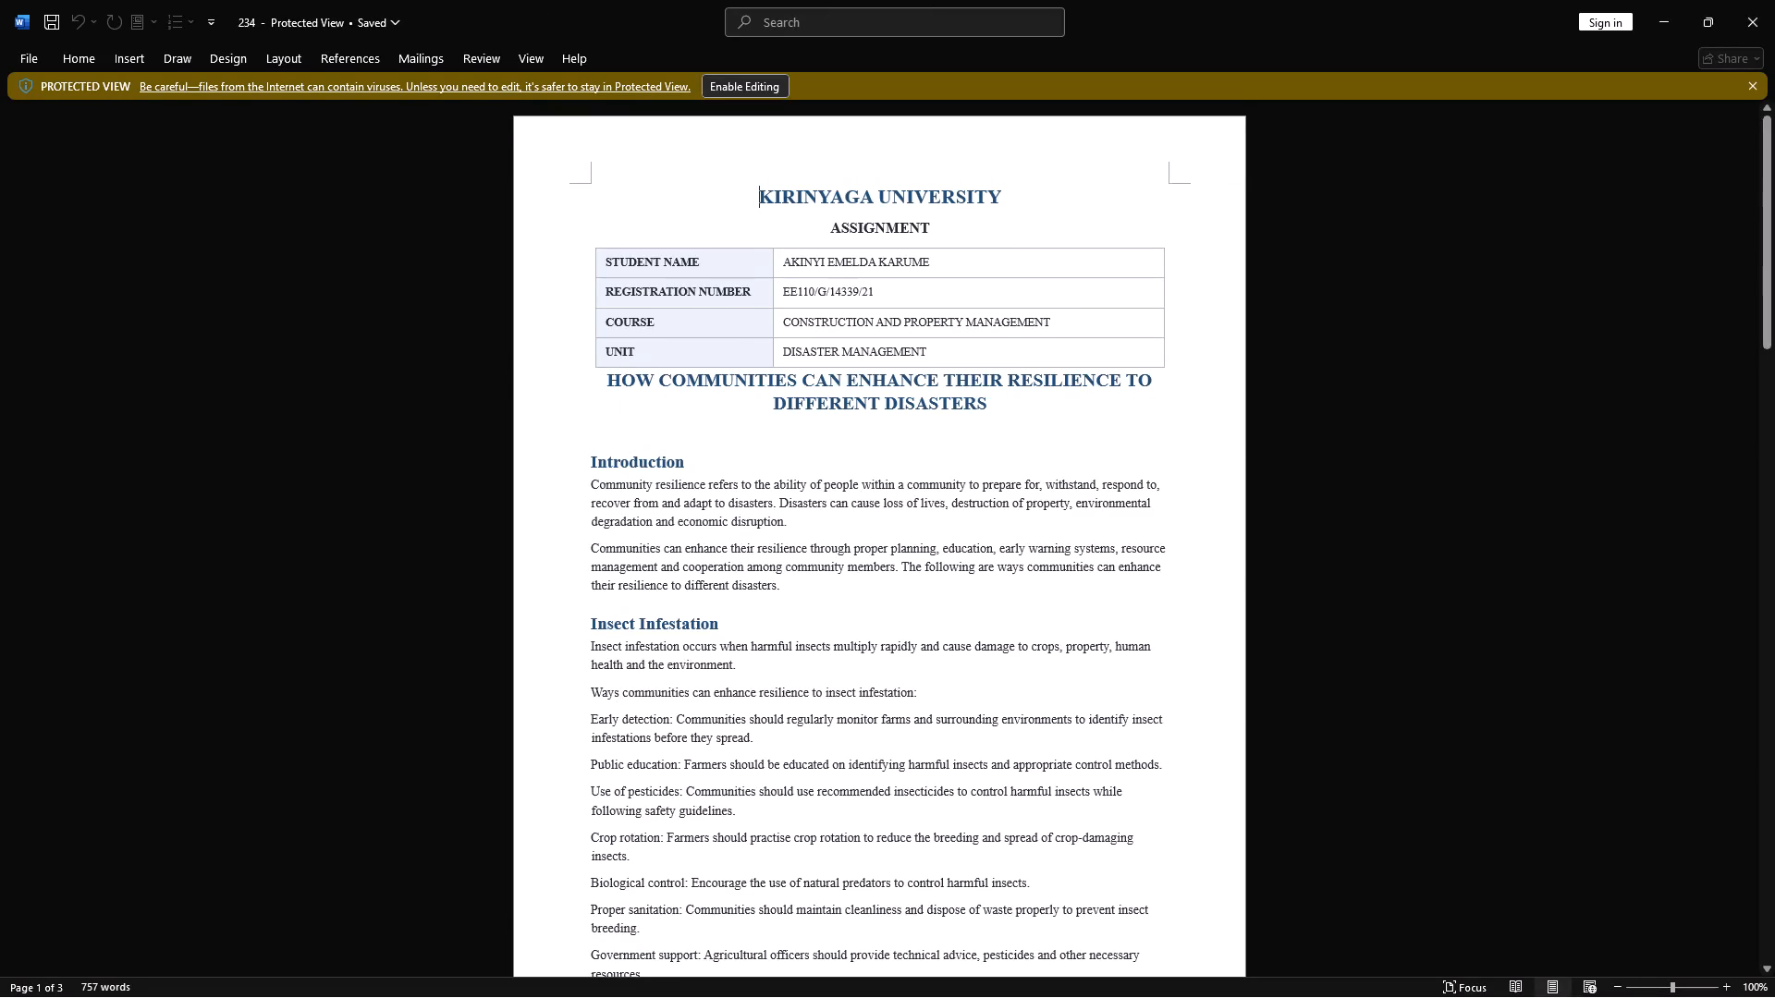
Take the 234 document on community resilience out of Protected View so that it can be edited.
{"action": "scroll", "coordinate": [974, 486], "scroll_direction": "down", "scroll_amount": 3}
{"action": "left_click", "coordinate": [749, 77]}
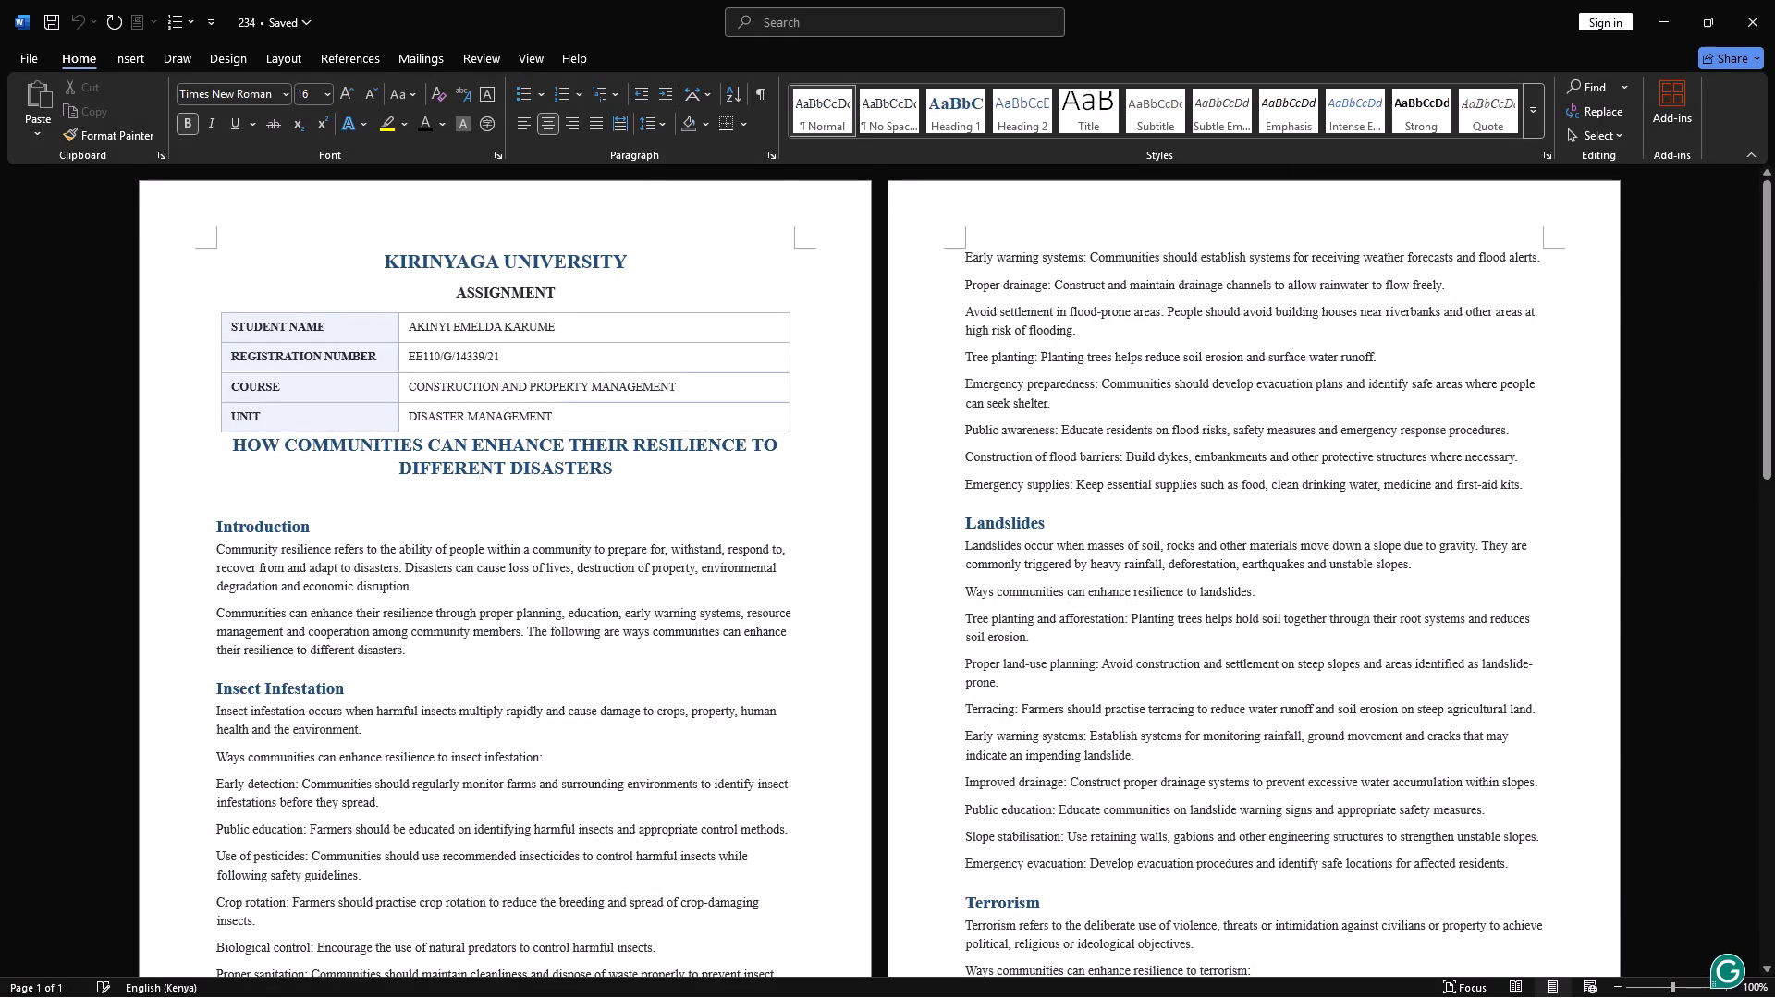
Look through the three pages of the community resilience assignment to check its content and layout.
{"action": "scroll", "coordinate": [1043, 765], "scroll_direction": "down", "scroll_amount": 13}
{"action": "scroll", "coordinate": [1045, 765], "scroll_direction": "up", "scroll_amount": 3}
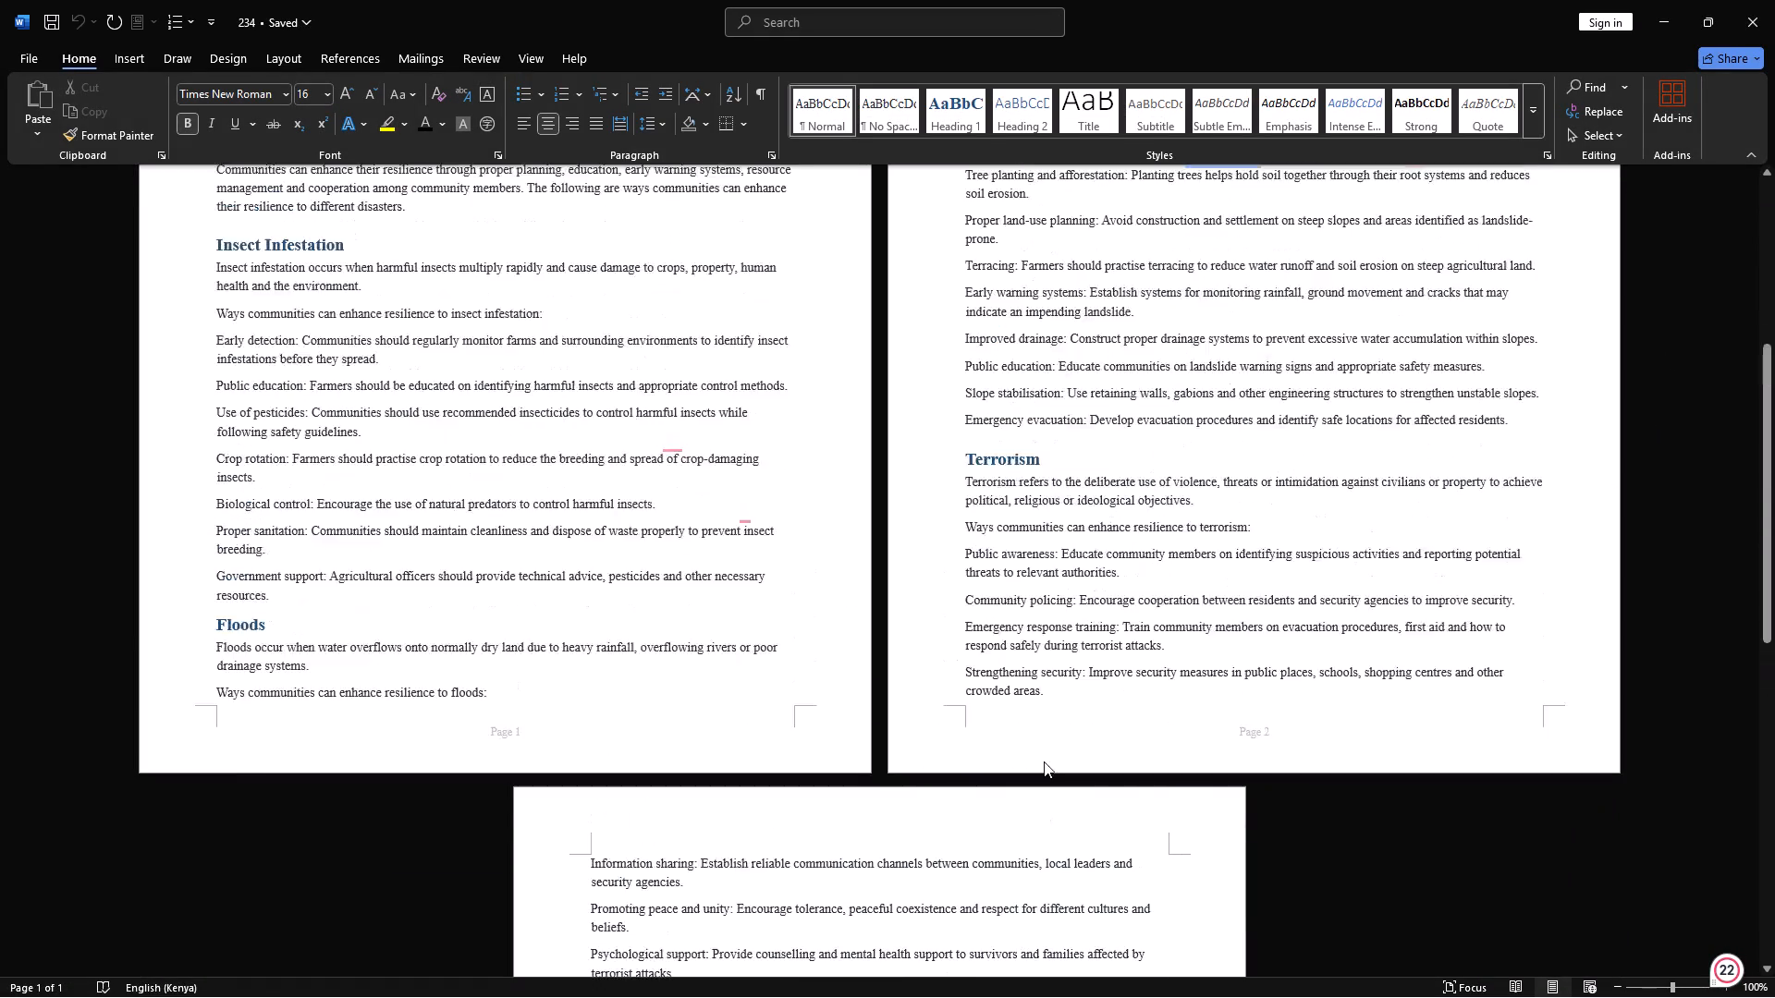
{"action": "scroll", "coordinate": [1044, 761], "scroll_direction": "up", "scroll_amount": 1}
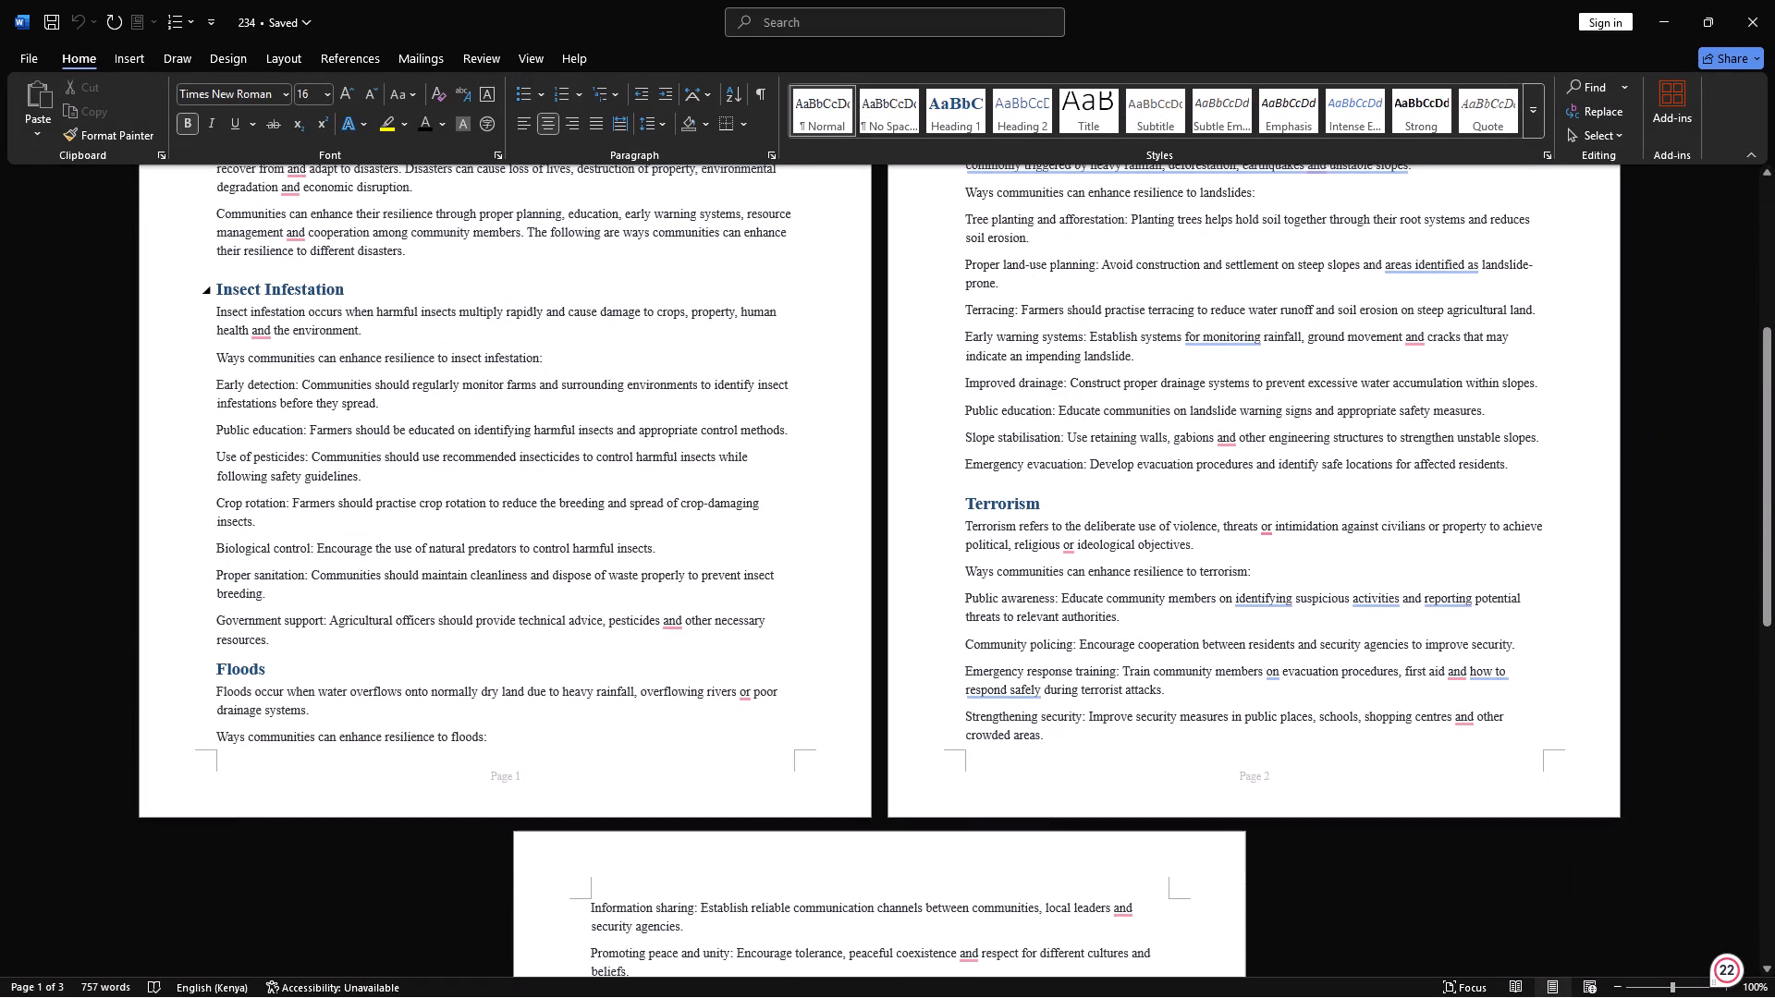
{"action": "scroll", "coordinate": [267, 579], "scroll_direction": "up", "scroll_amount": 3}
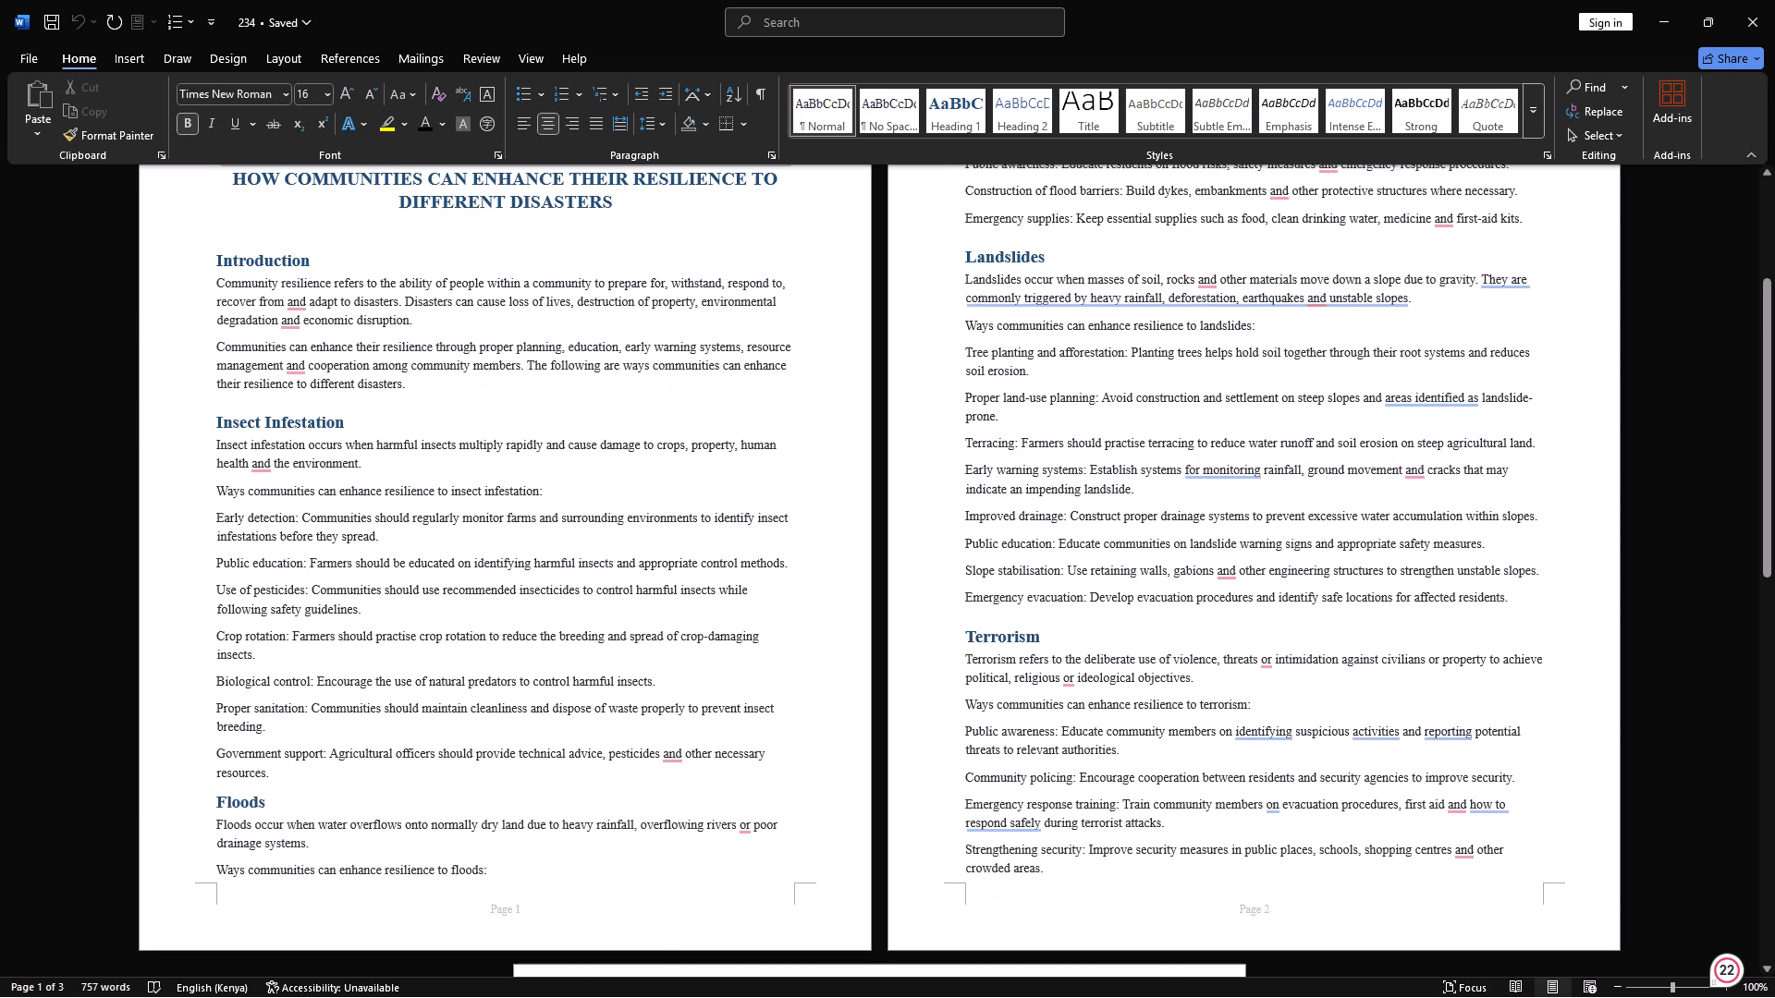
{"action": "scroll", "coordinate": [449, 546], "scroll_direction": "up", "scroll_amount": 2}
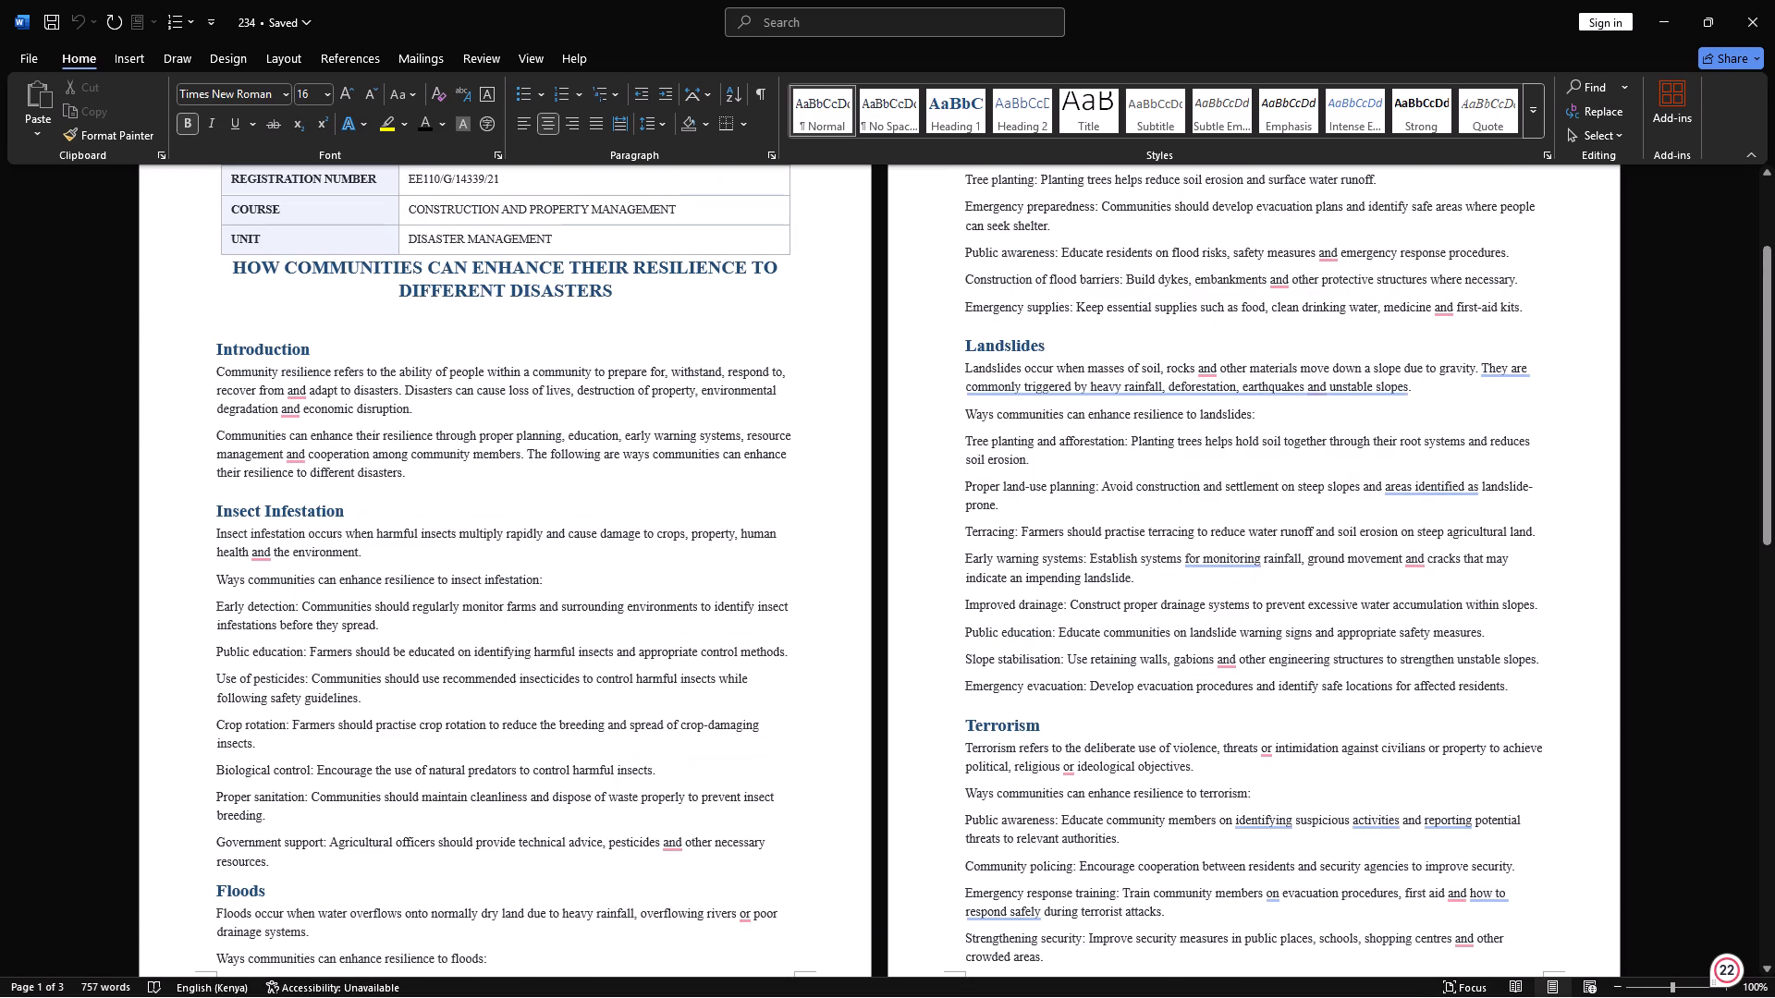
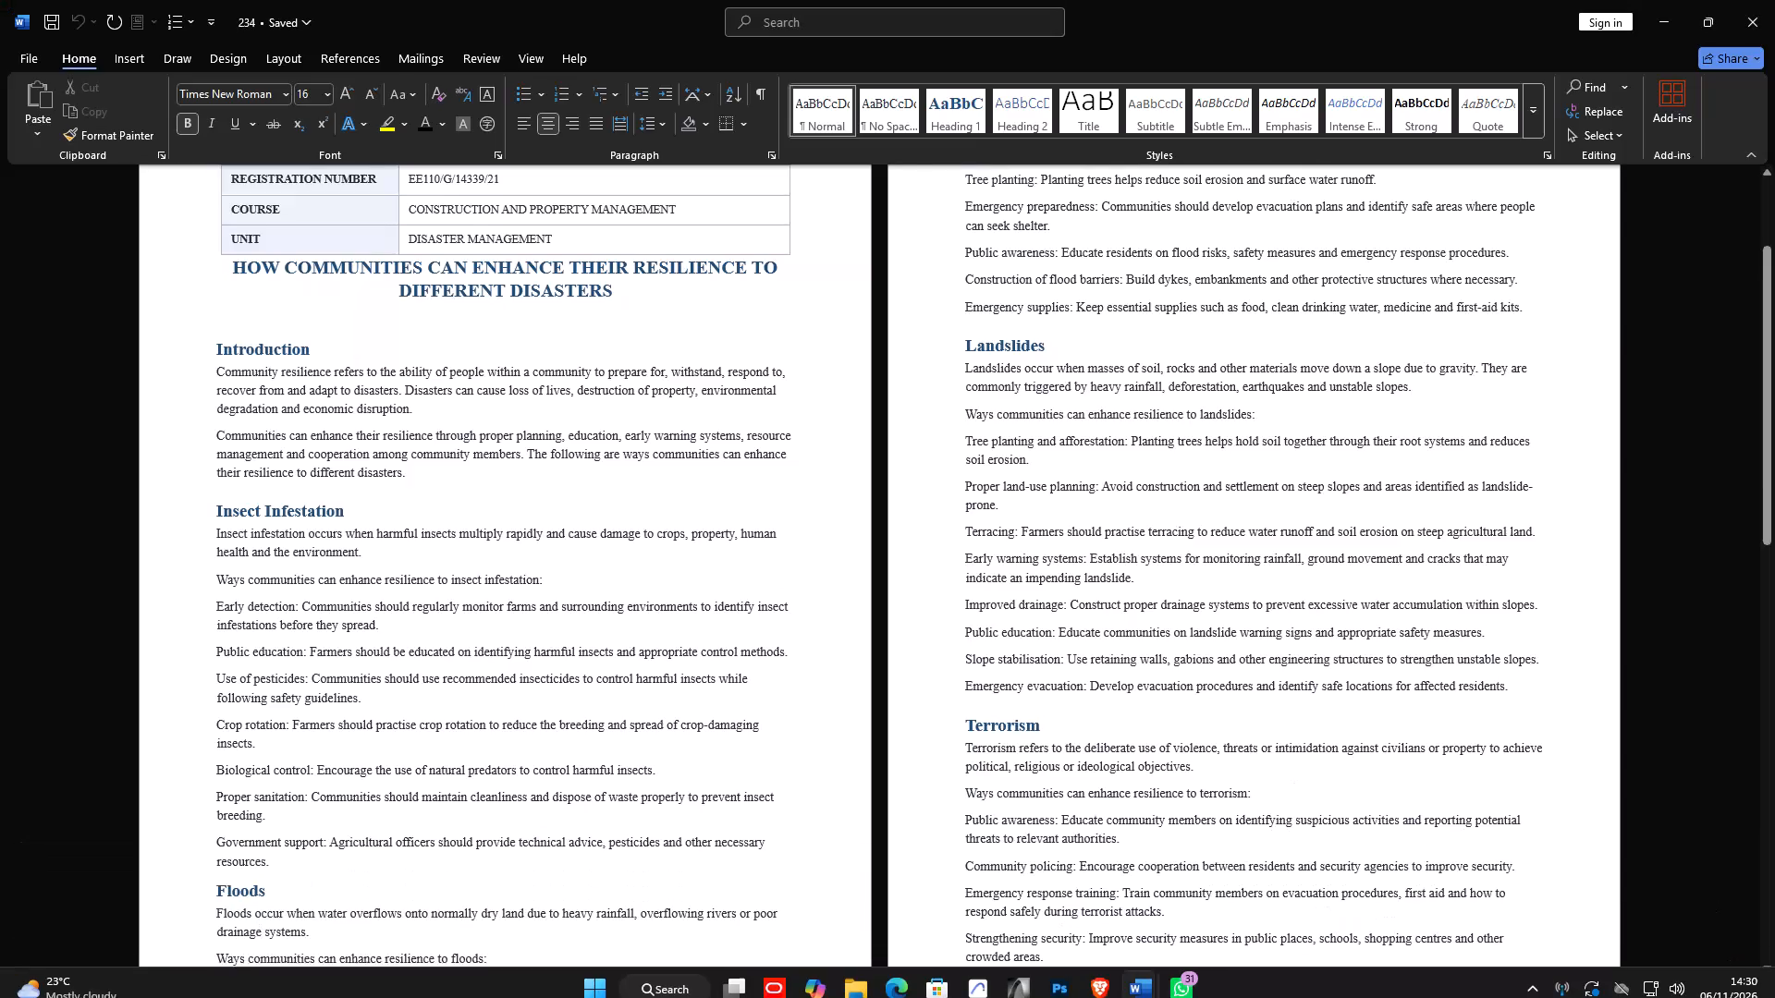
Make the line "Ways communities can enhance resilience to insect infestation:" bold.
{"action": "scroll", "coordinate": [719, 615], "scroll_direction": "down", "scroll_amount": 2}
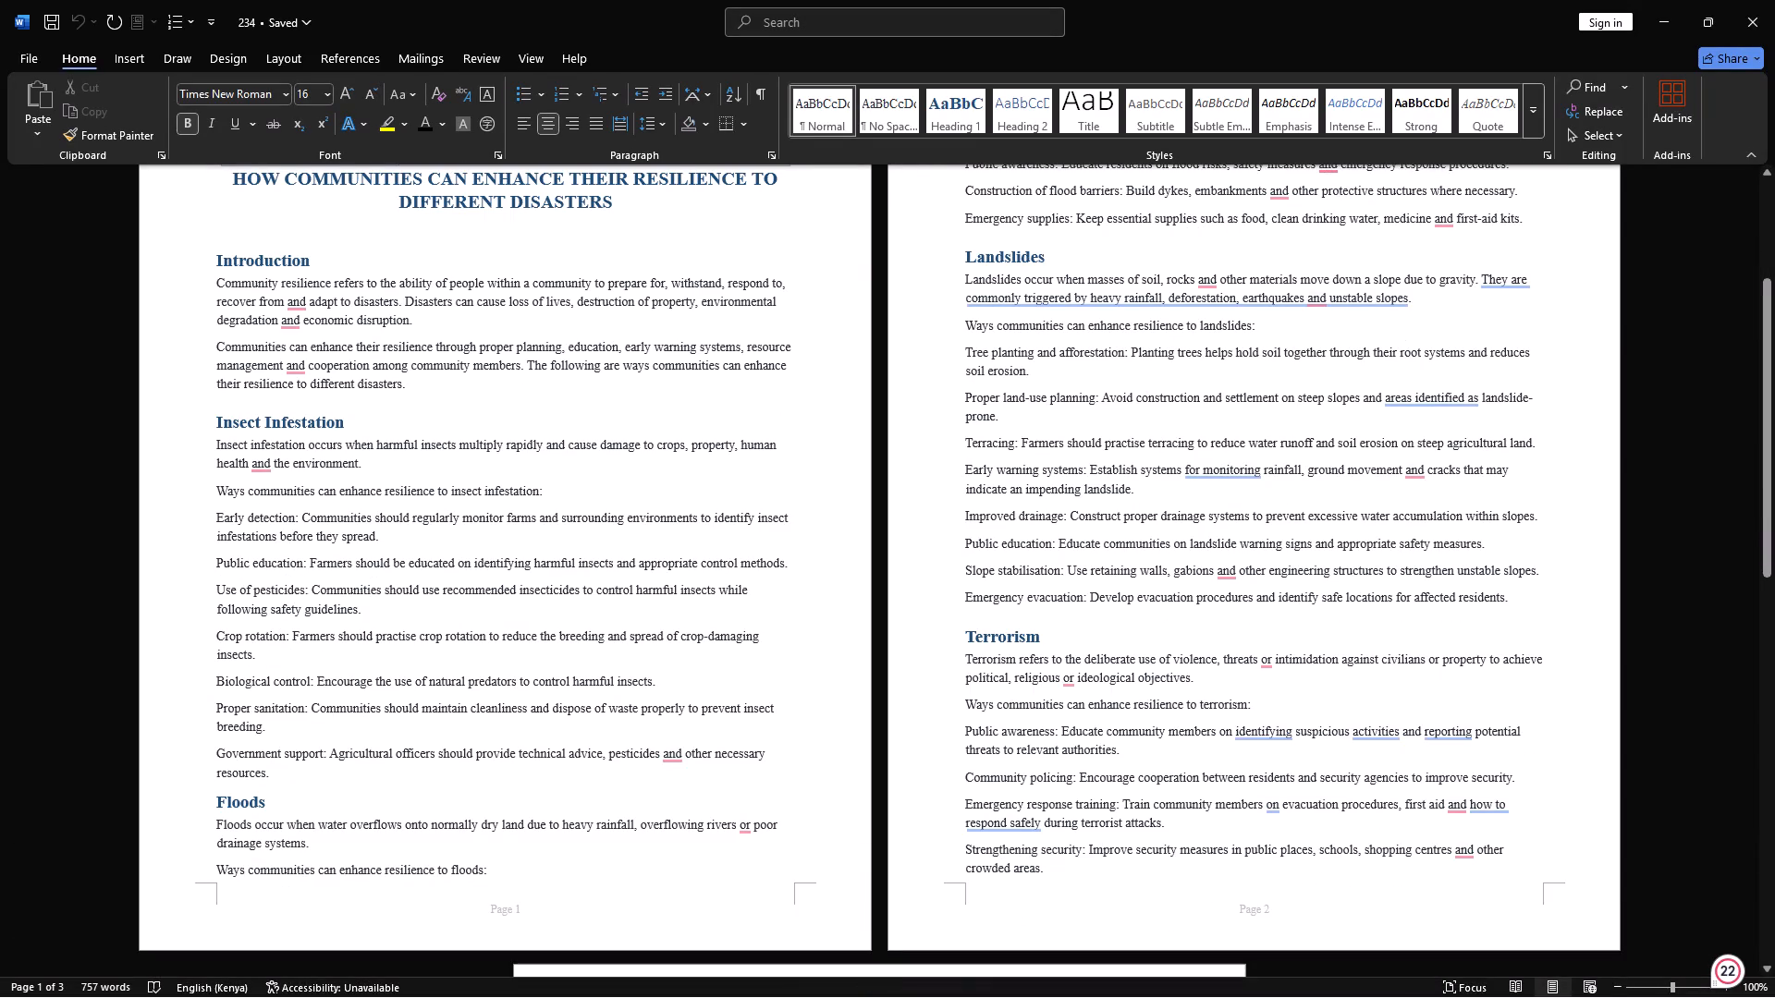
{"action": "left_click", "coordinate": [212, 449]}
{"action": "left_click", "coordinate": [215, 489]}
{"action": "left_click_drag", "start_coordinate": [221, 492], "coordinate": [523, 490]}
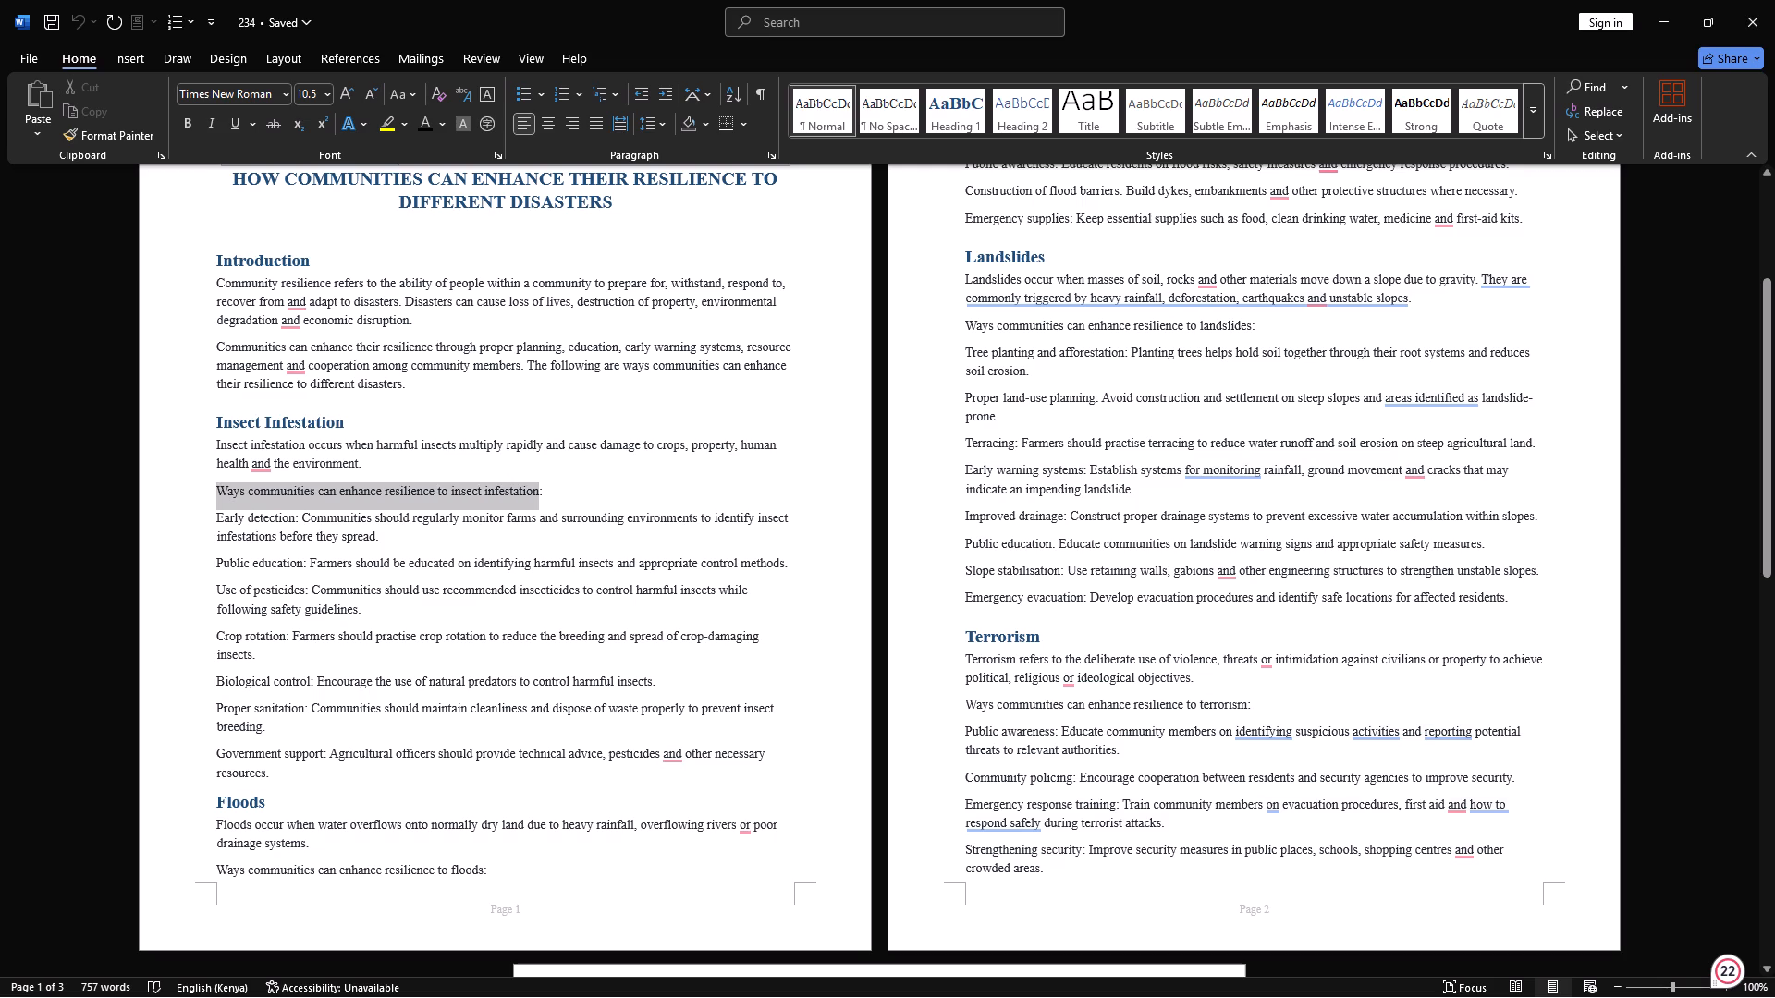
{"action": "left_click_drag", "start_coordinate": [523, 490], "coordinate": [532, 490]}
{"action": "left_click", "coordinate": [565, 490]}
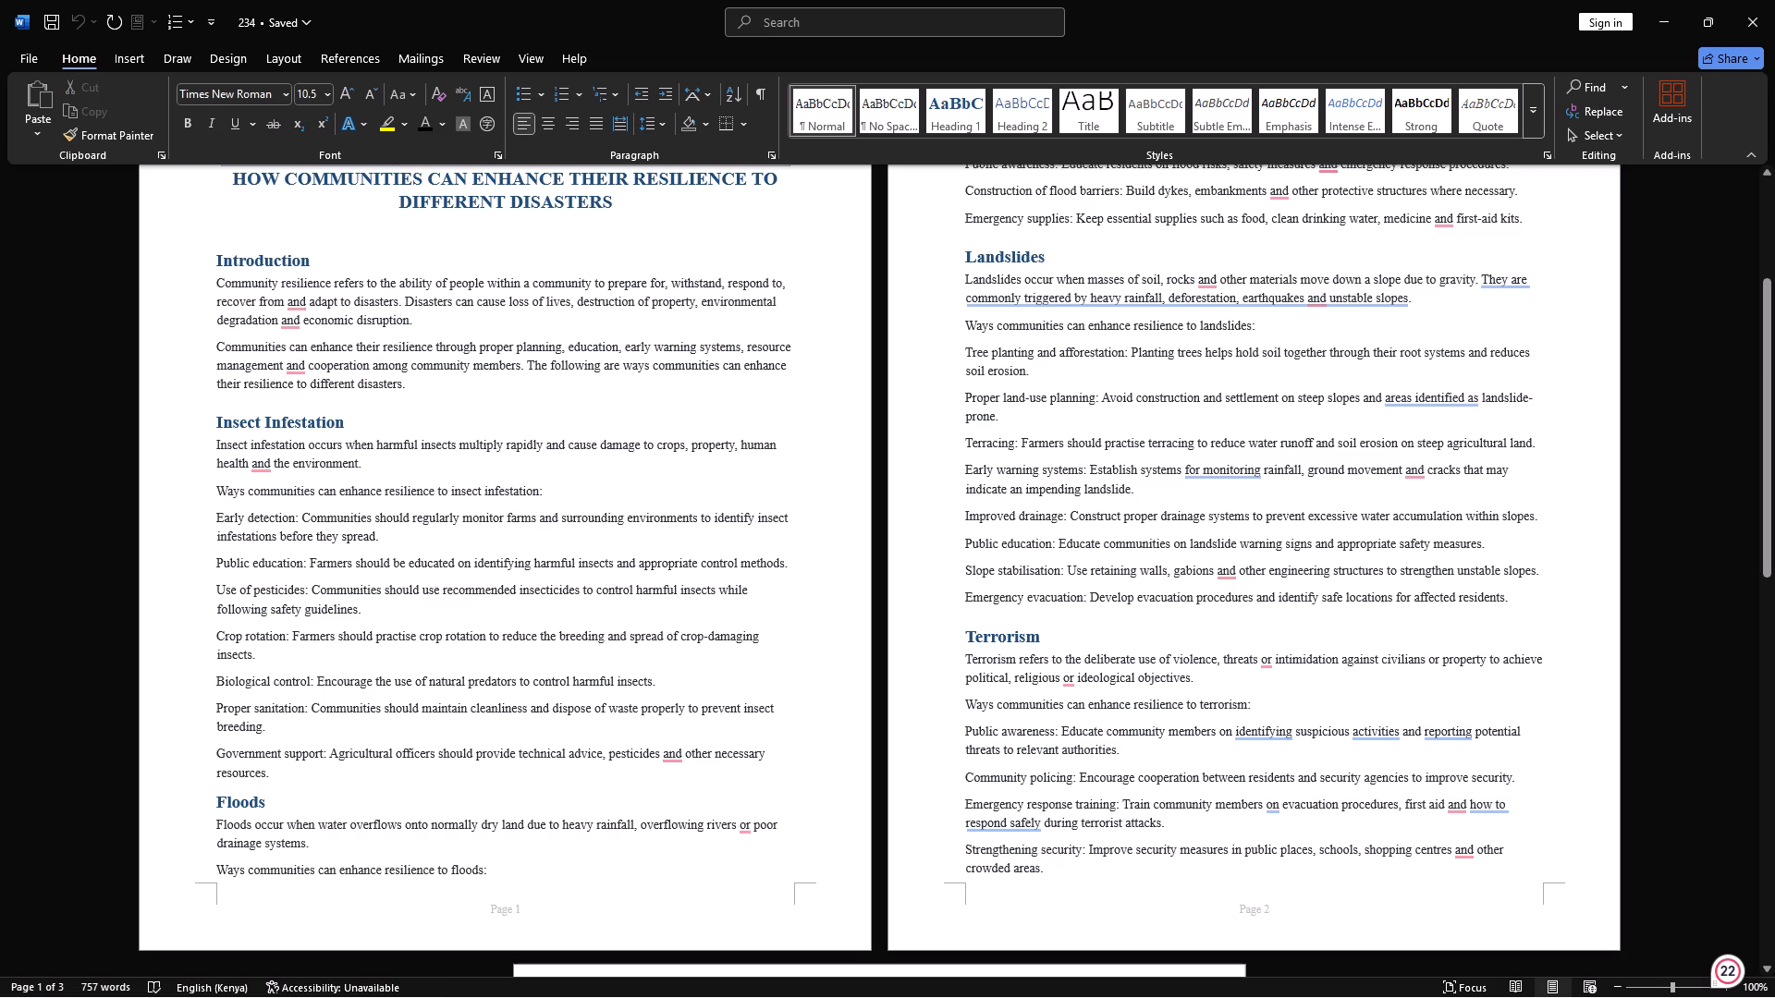
{"action": "left_click_drag", "start_coordinate": [211, 490], "coordinate": [571, 486]}
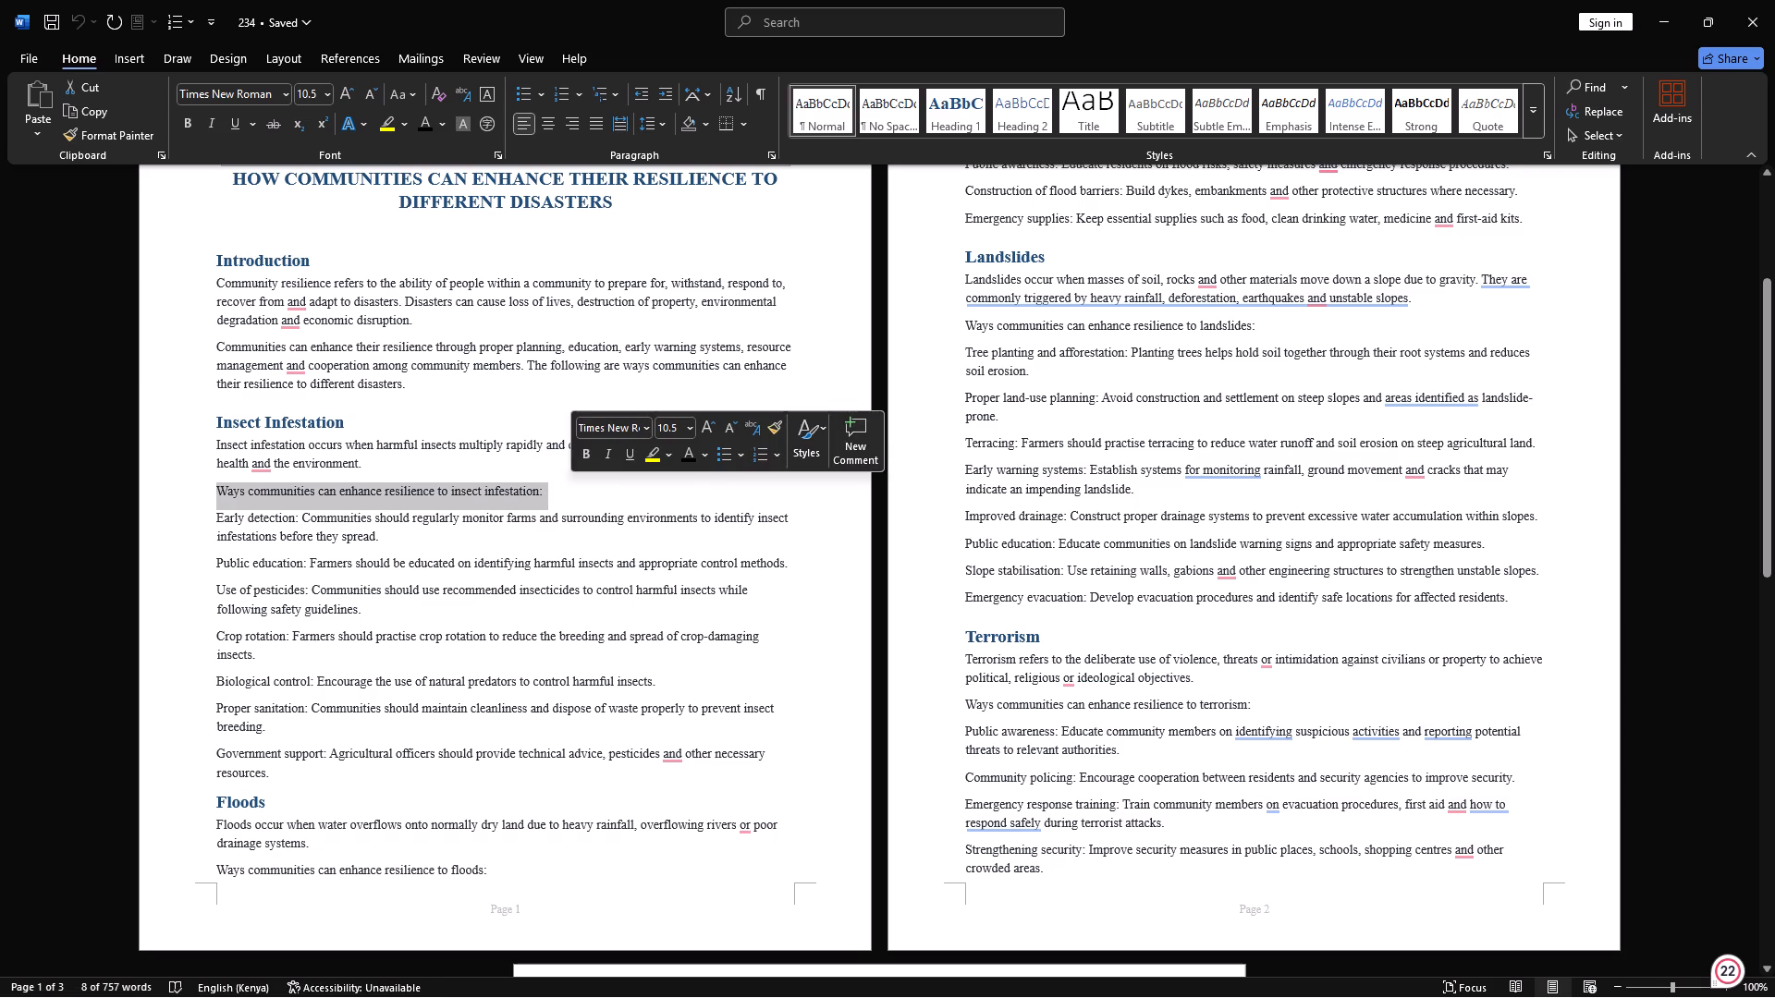
{"action": "key", "text": "ctrl+b"}
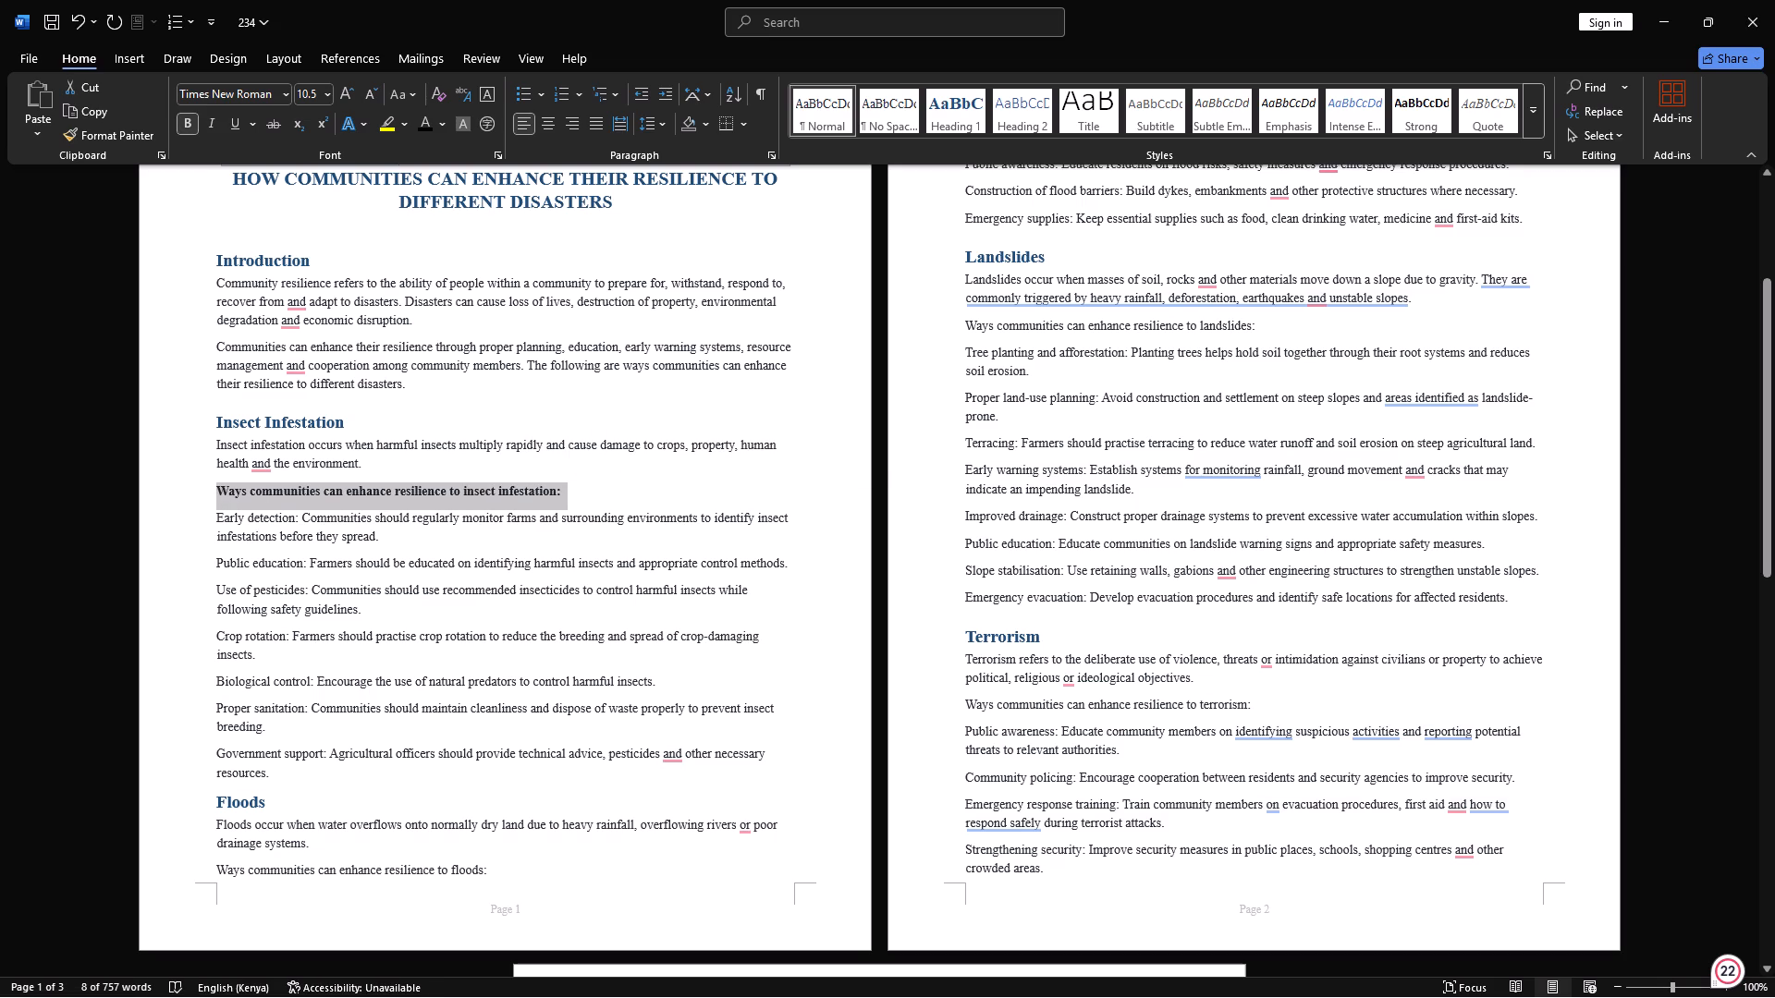
Turn the Early detection paragraph under Insect Infestation into a round-bulleted list item.
{"action": "left_click", "coordinate": [214, 521]}
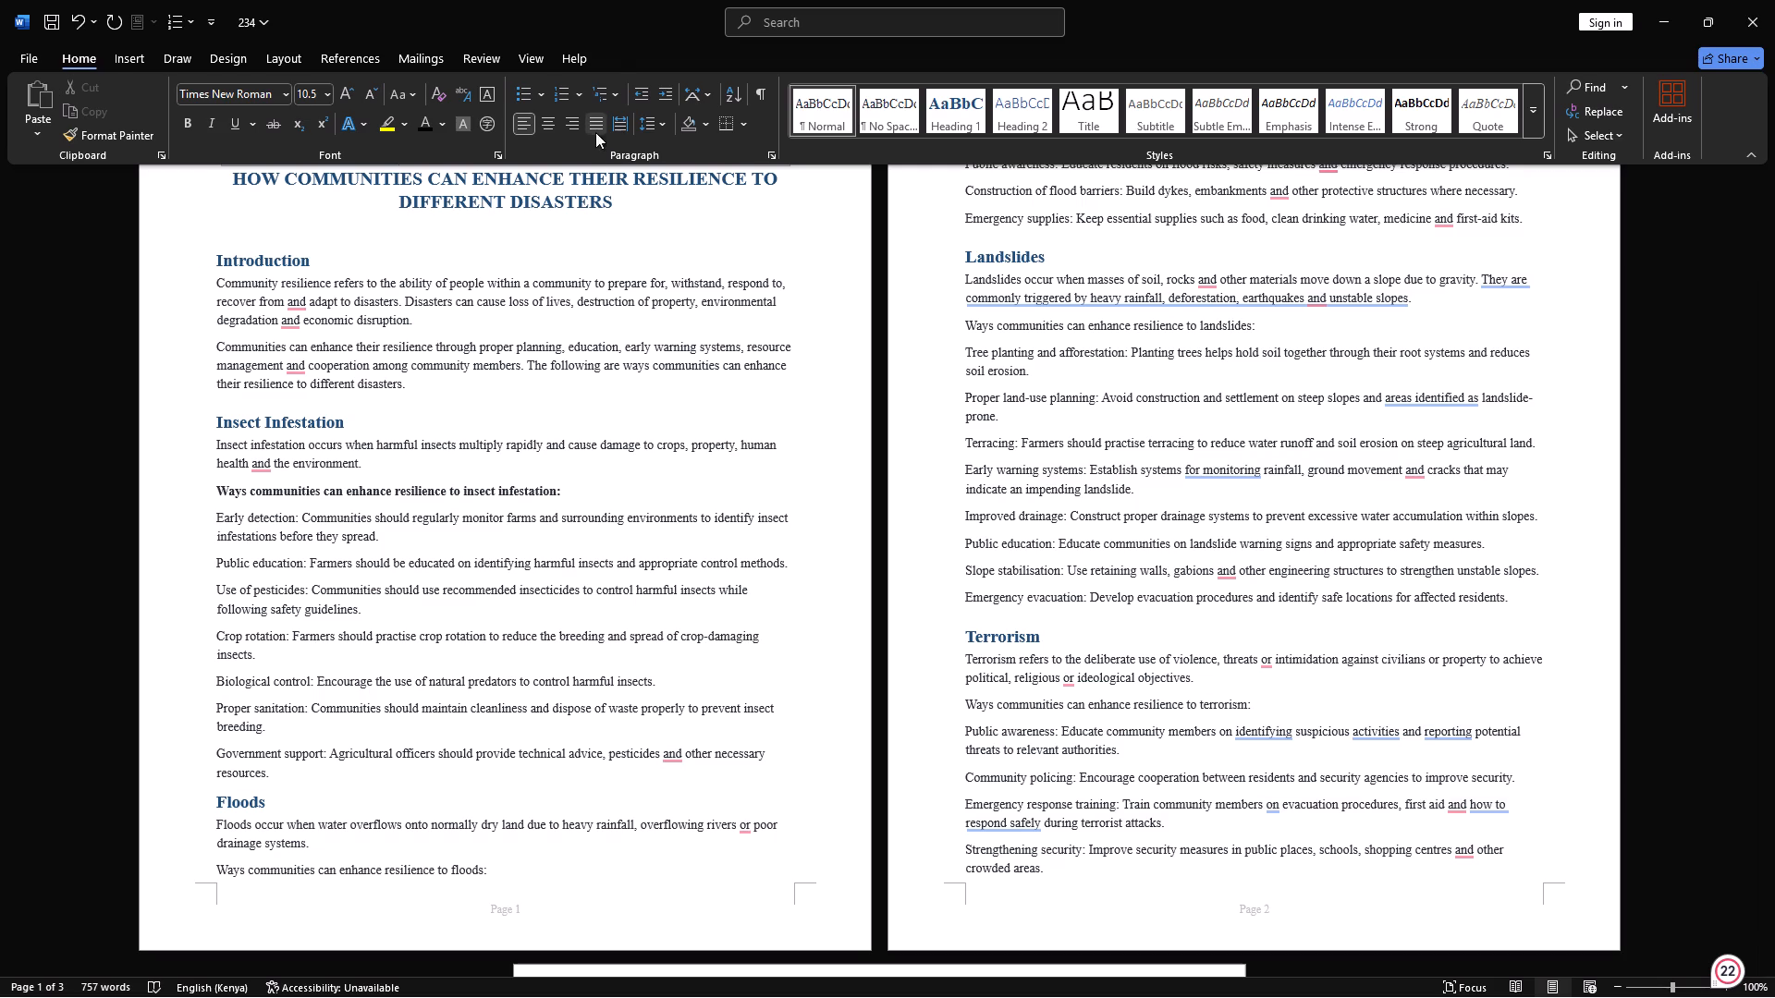
{"action": "left_click", "coordinate": [541, 95]}
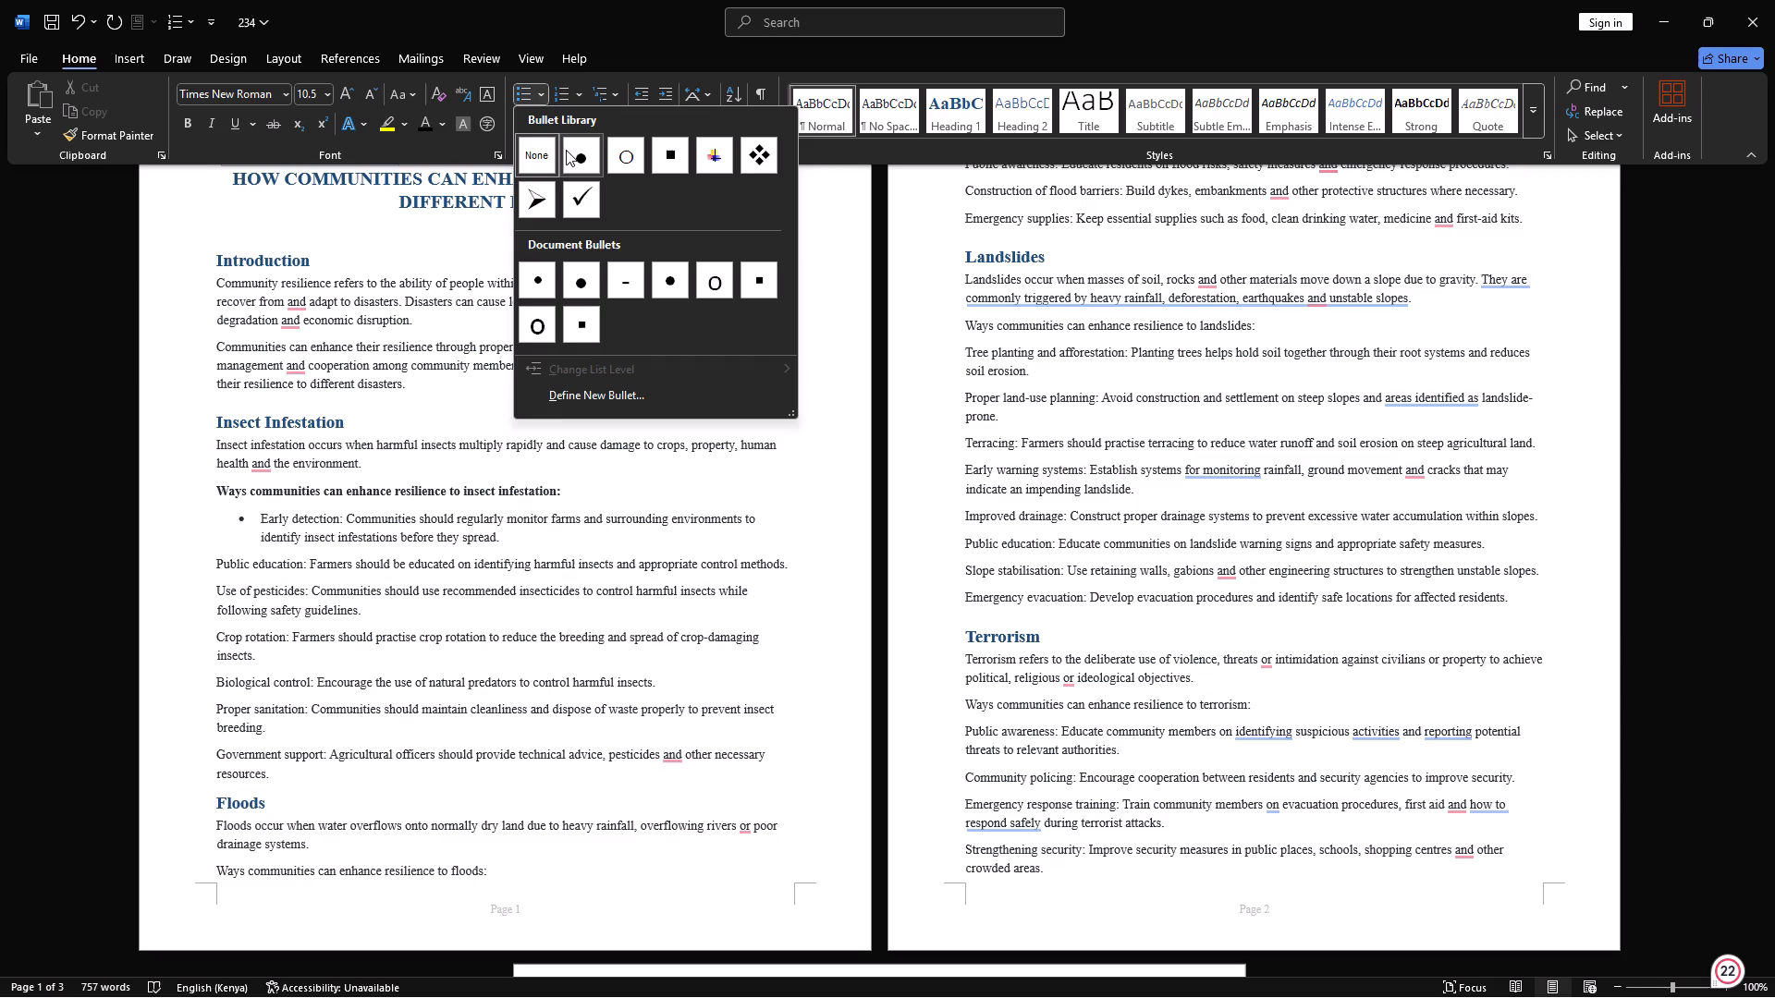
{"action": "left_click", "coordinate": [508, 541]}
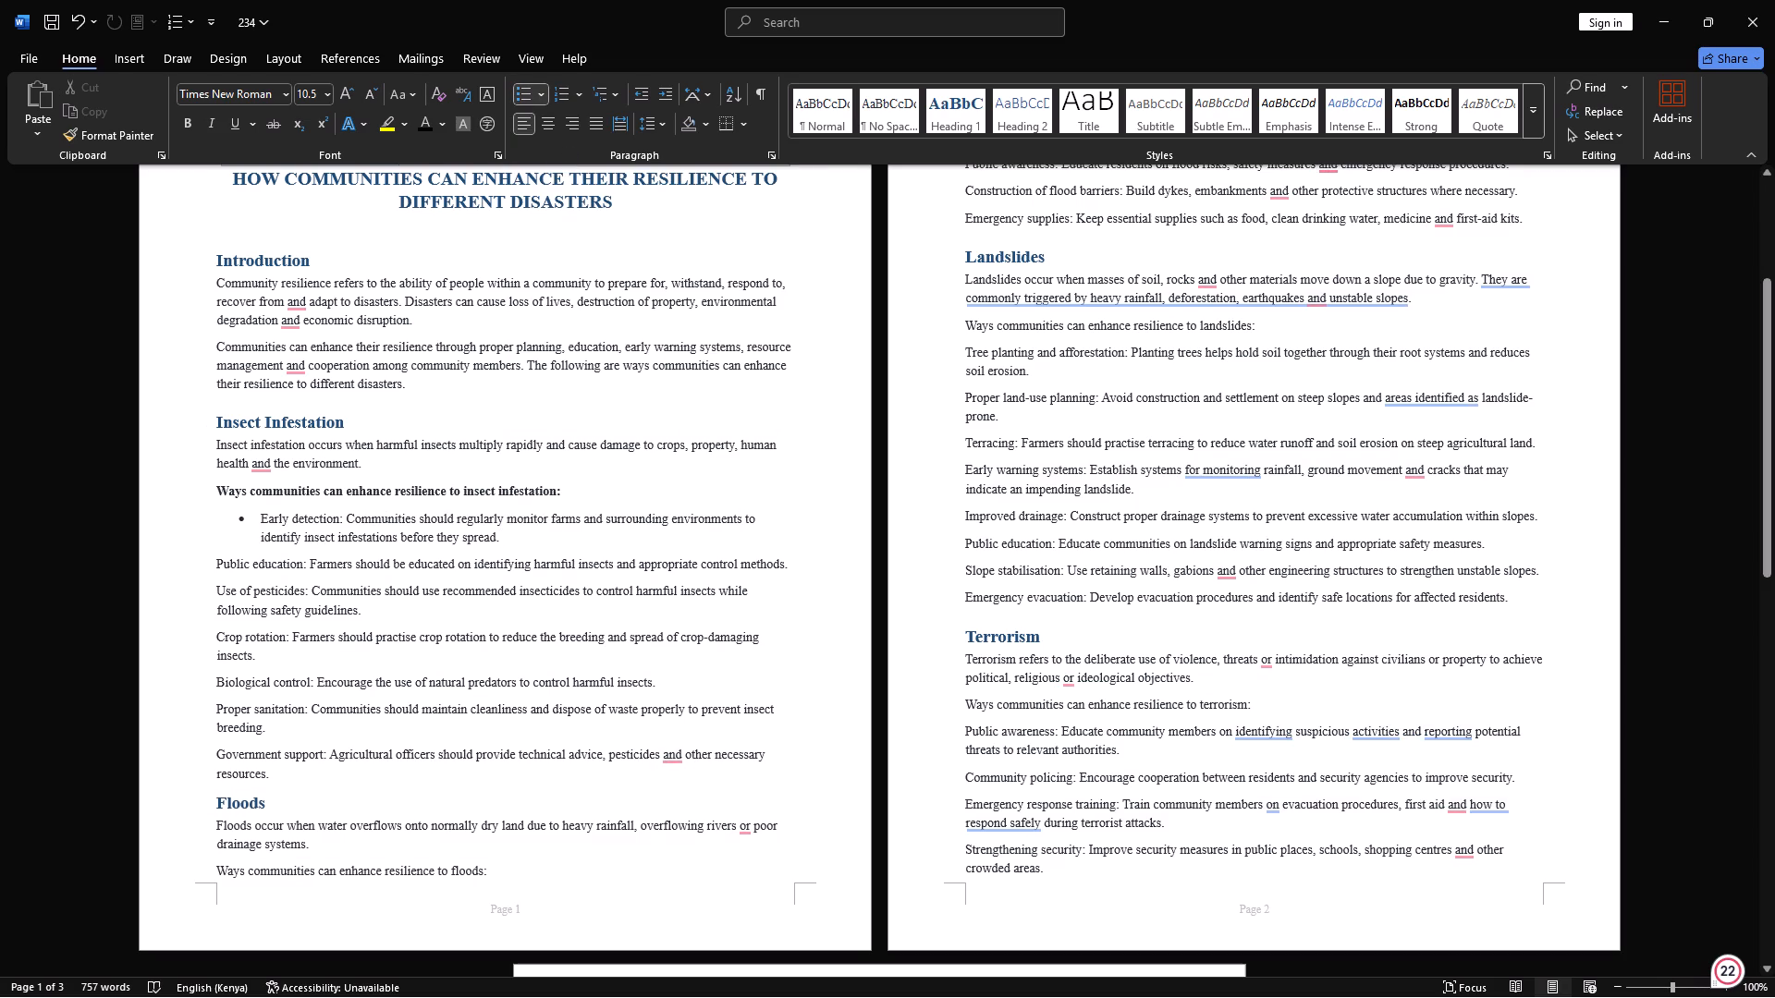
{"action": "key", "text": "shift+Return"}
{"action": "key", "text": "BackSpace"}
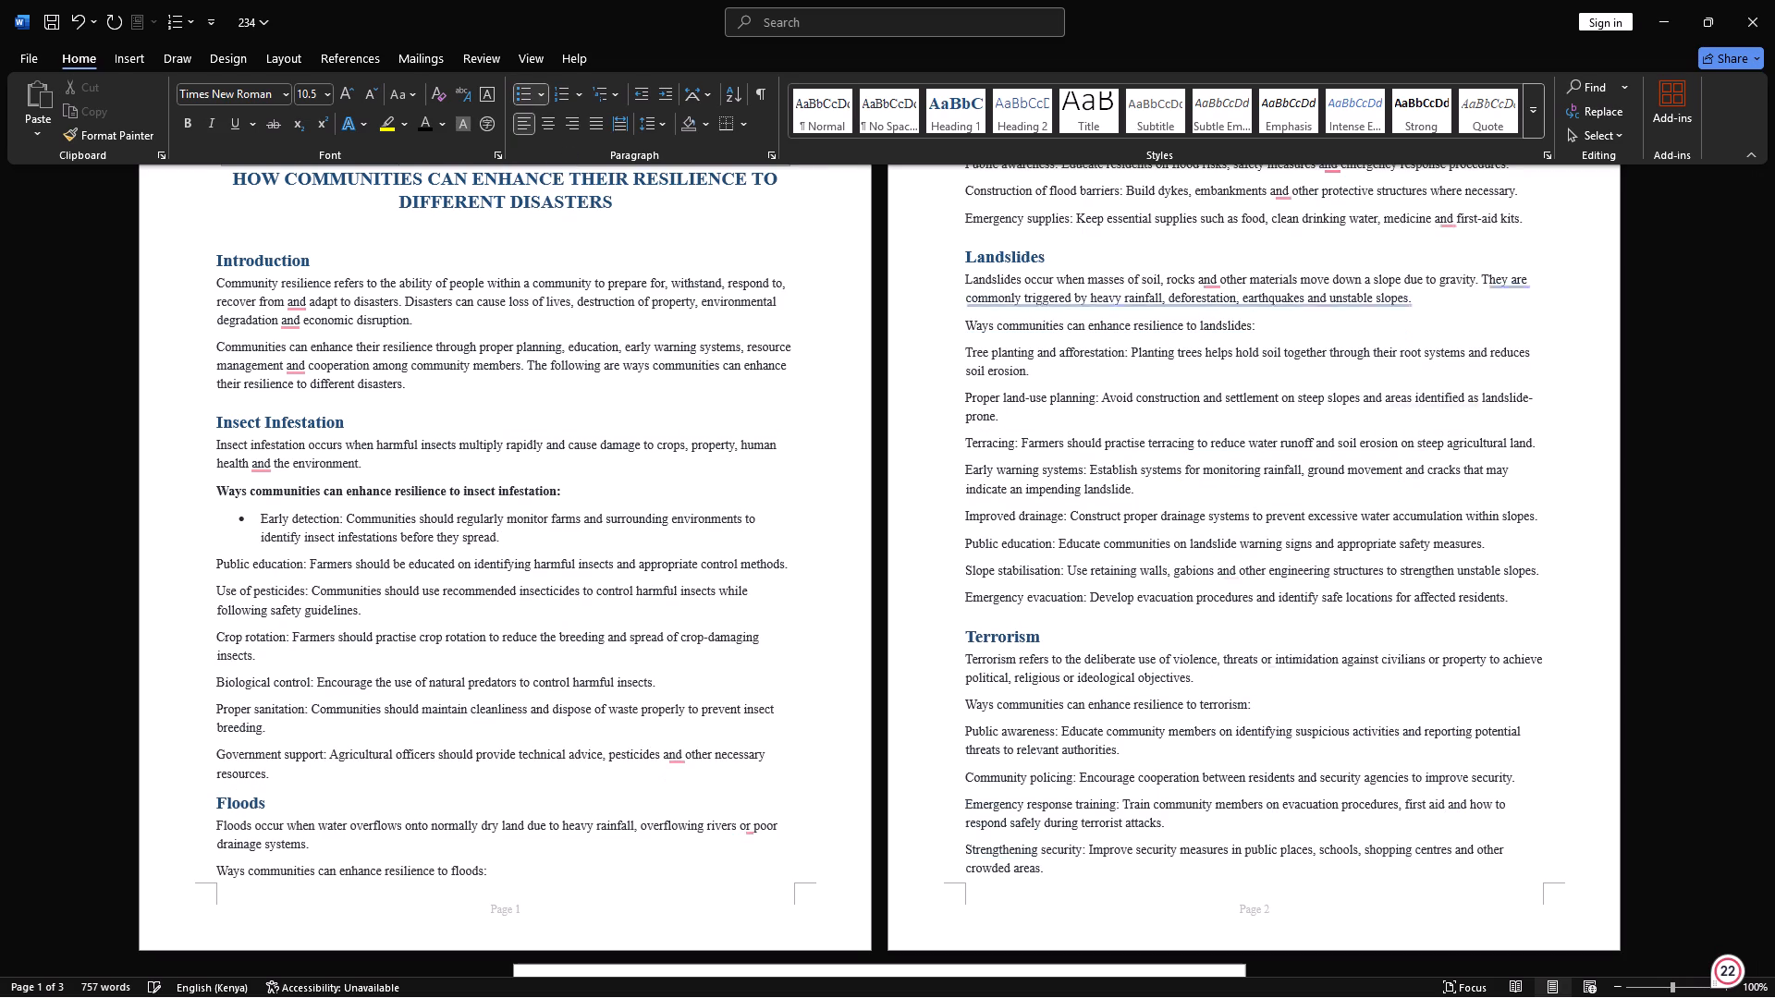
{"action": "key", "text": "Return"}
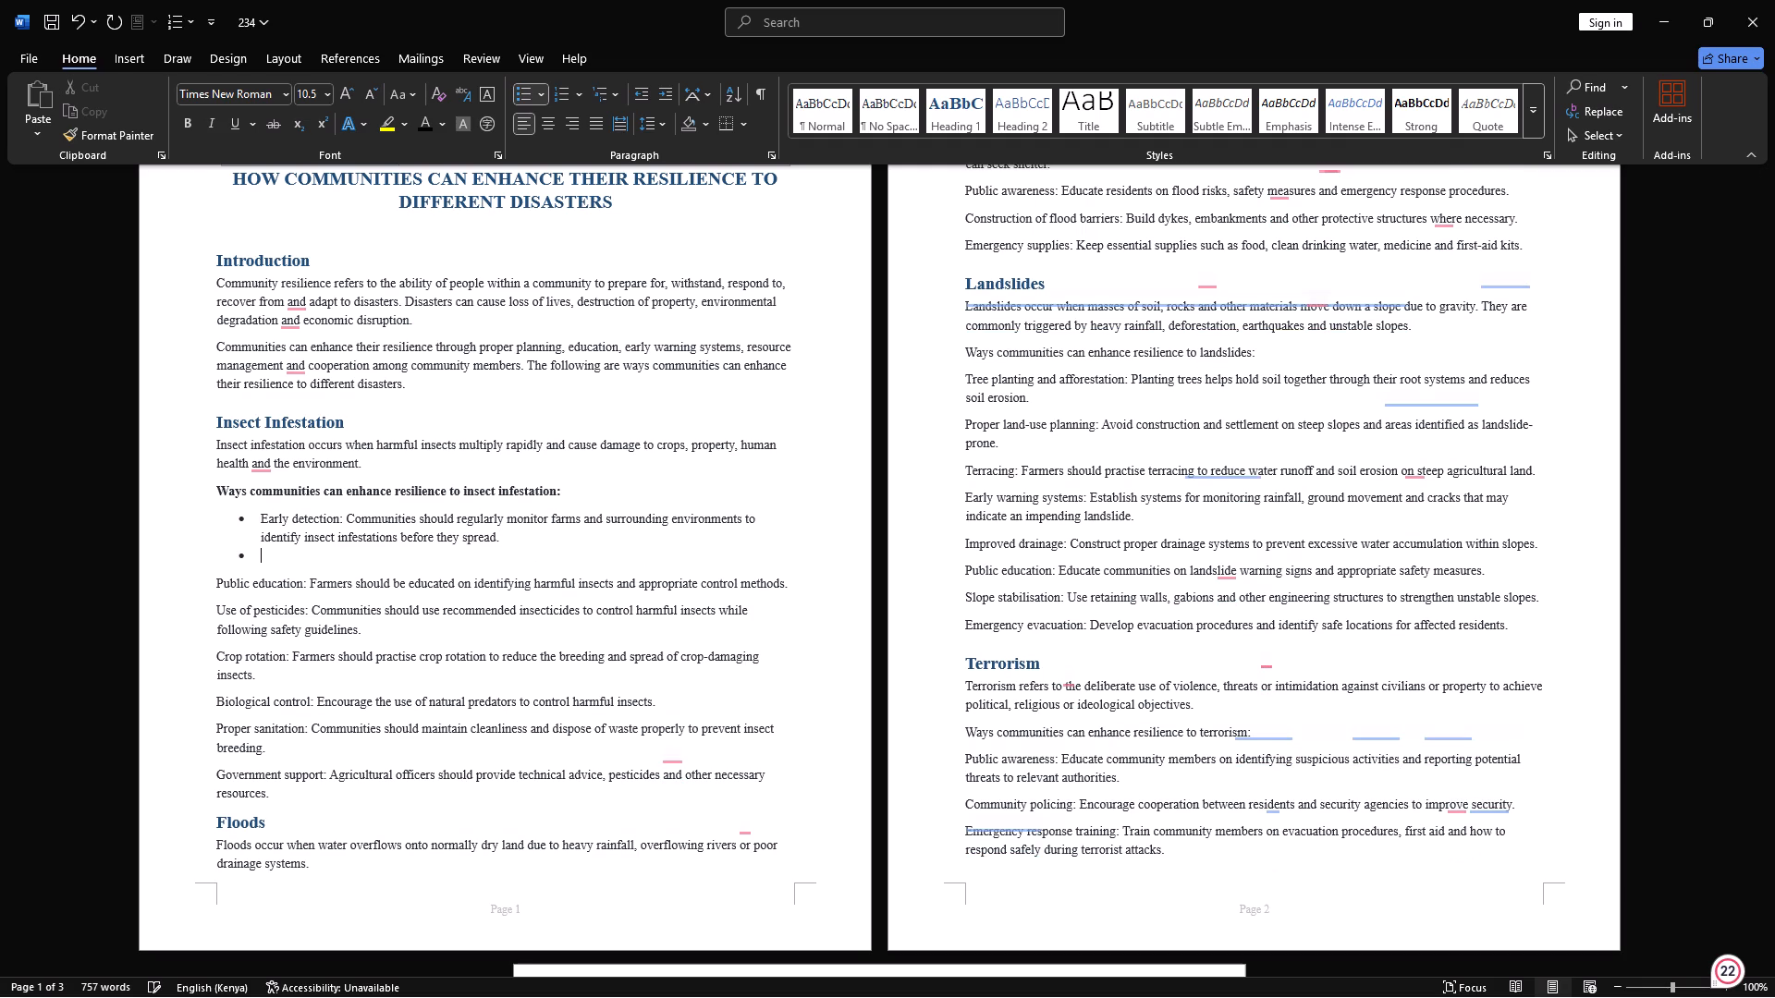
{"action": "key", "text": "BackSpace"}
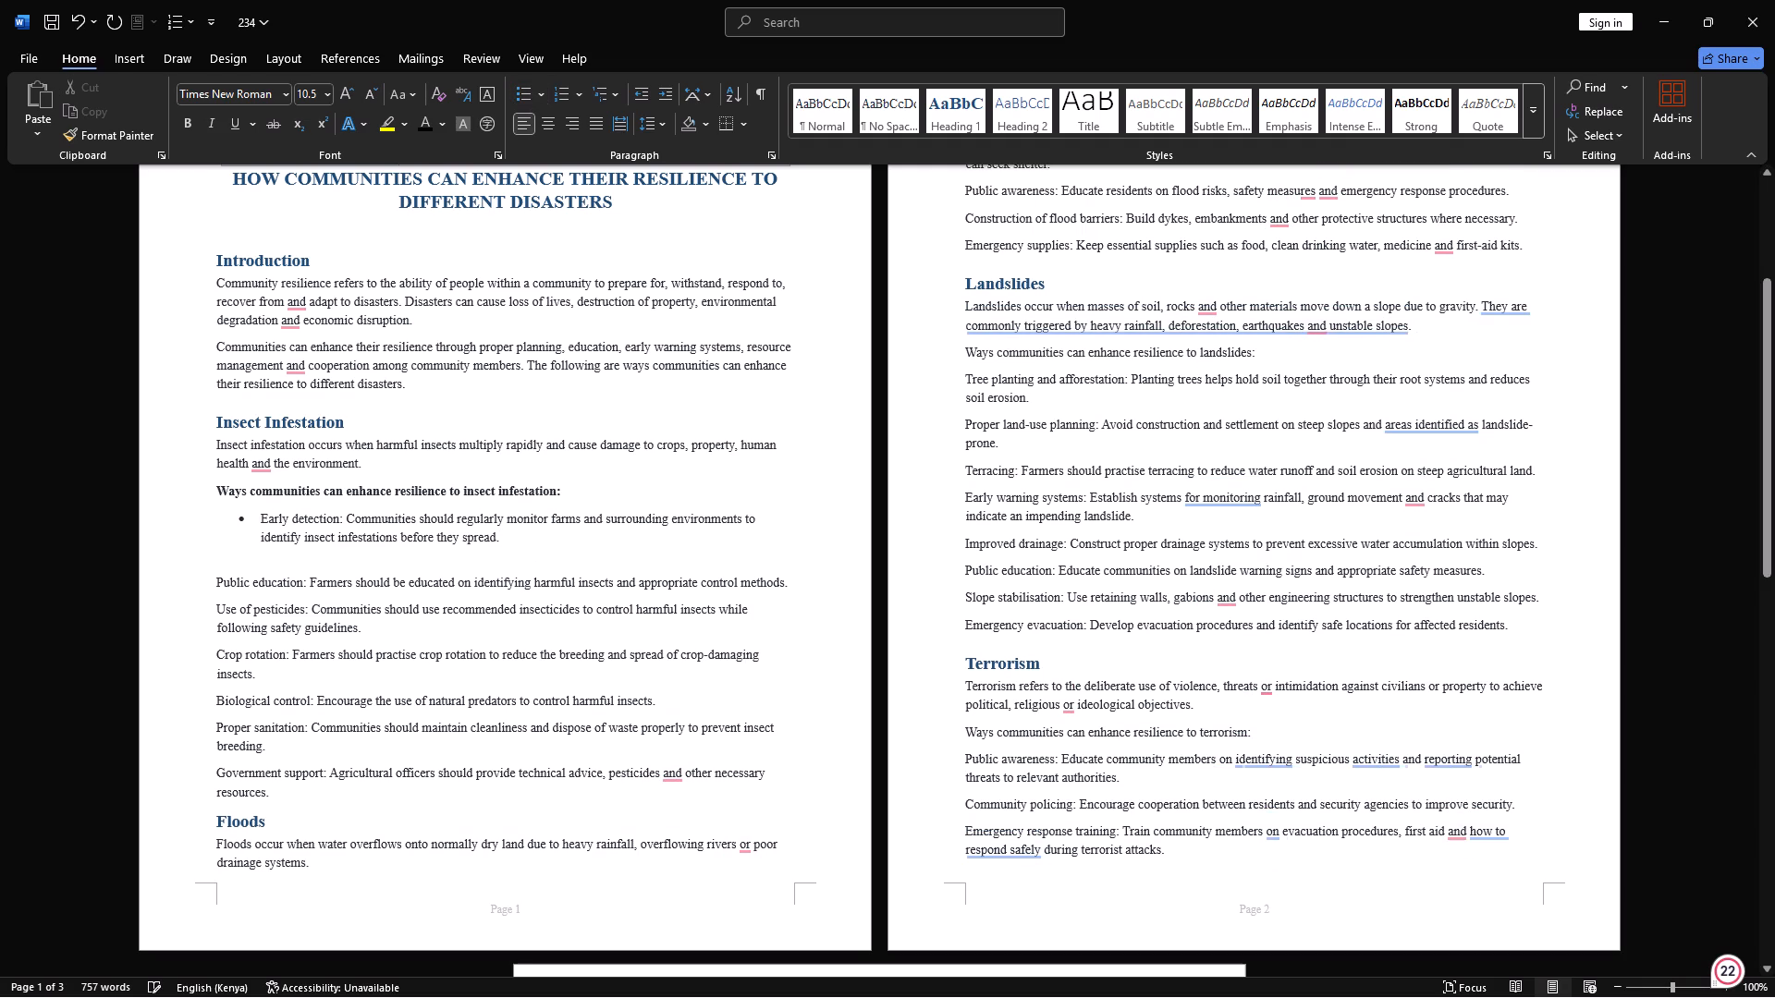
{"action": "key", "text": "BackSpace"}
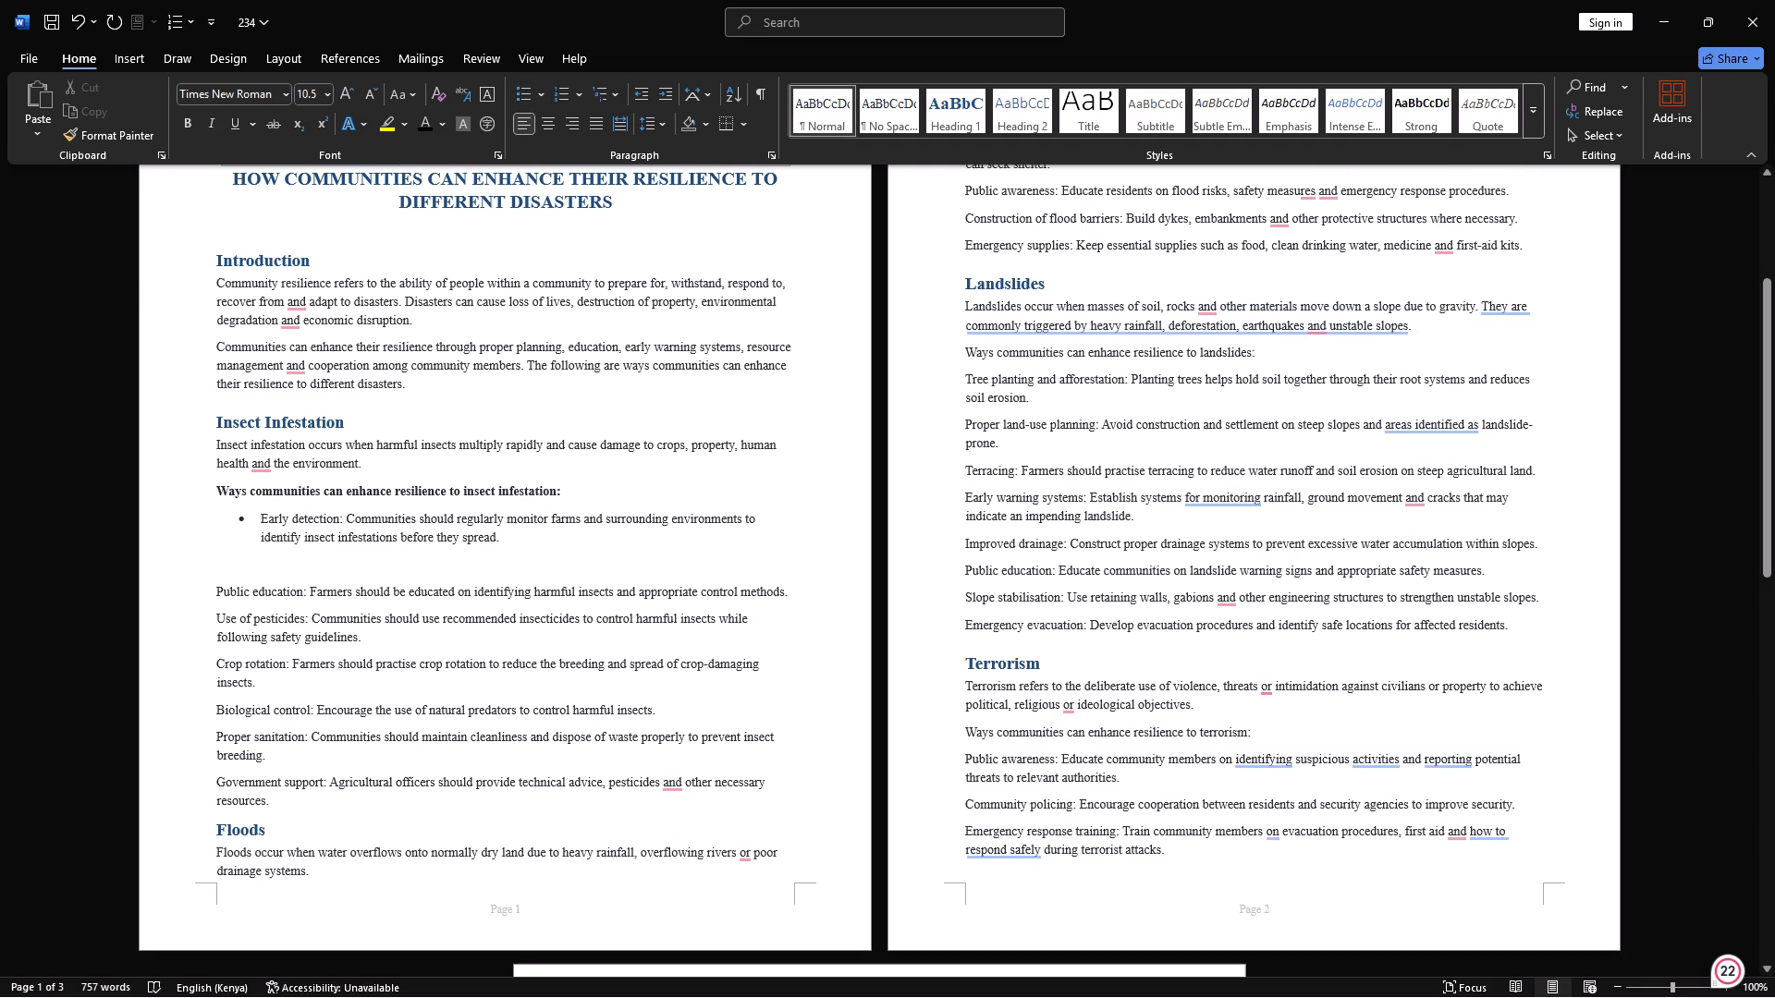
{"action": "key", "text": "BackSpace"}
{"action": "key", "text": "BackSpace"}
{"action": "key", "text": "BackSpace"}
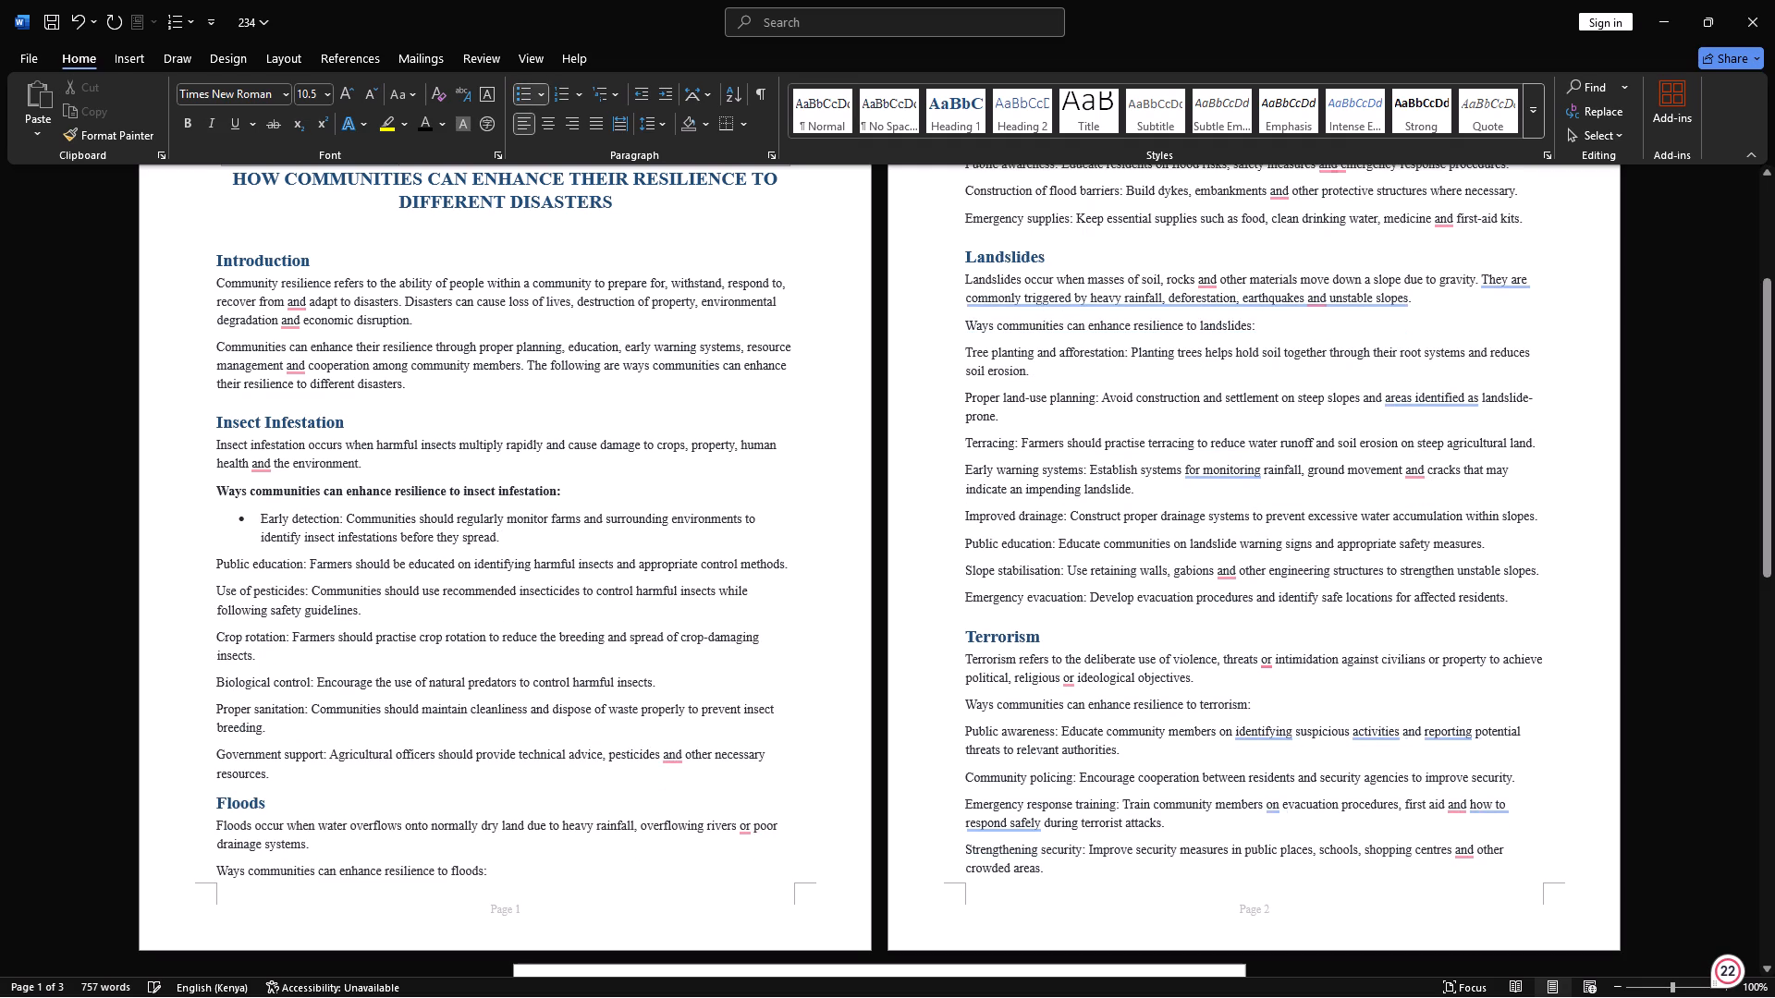
Apply round bullets to the Public education, Use of pesticides and Crop rotation paragraphs under Insect Infestation.
{"action": "left_click", "coordinate": [214, 559]}
{"action": "left_click", "coordinate": [545, 97]}
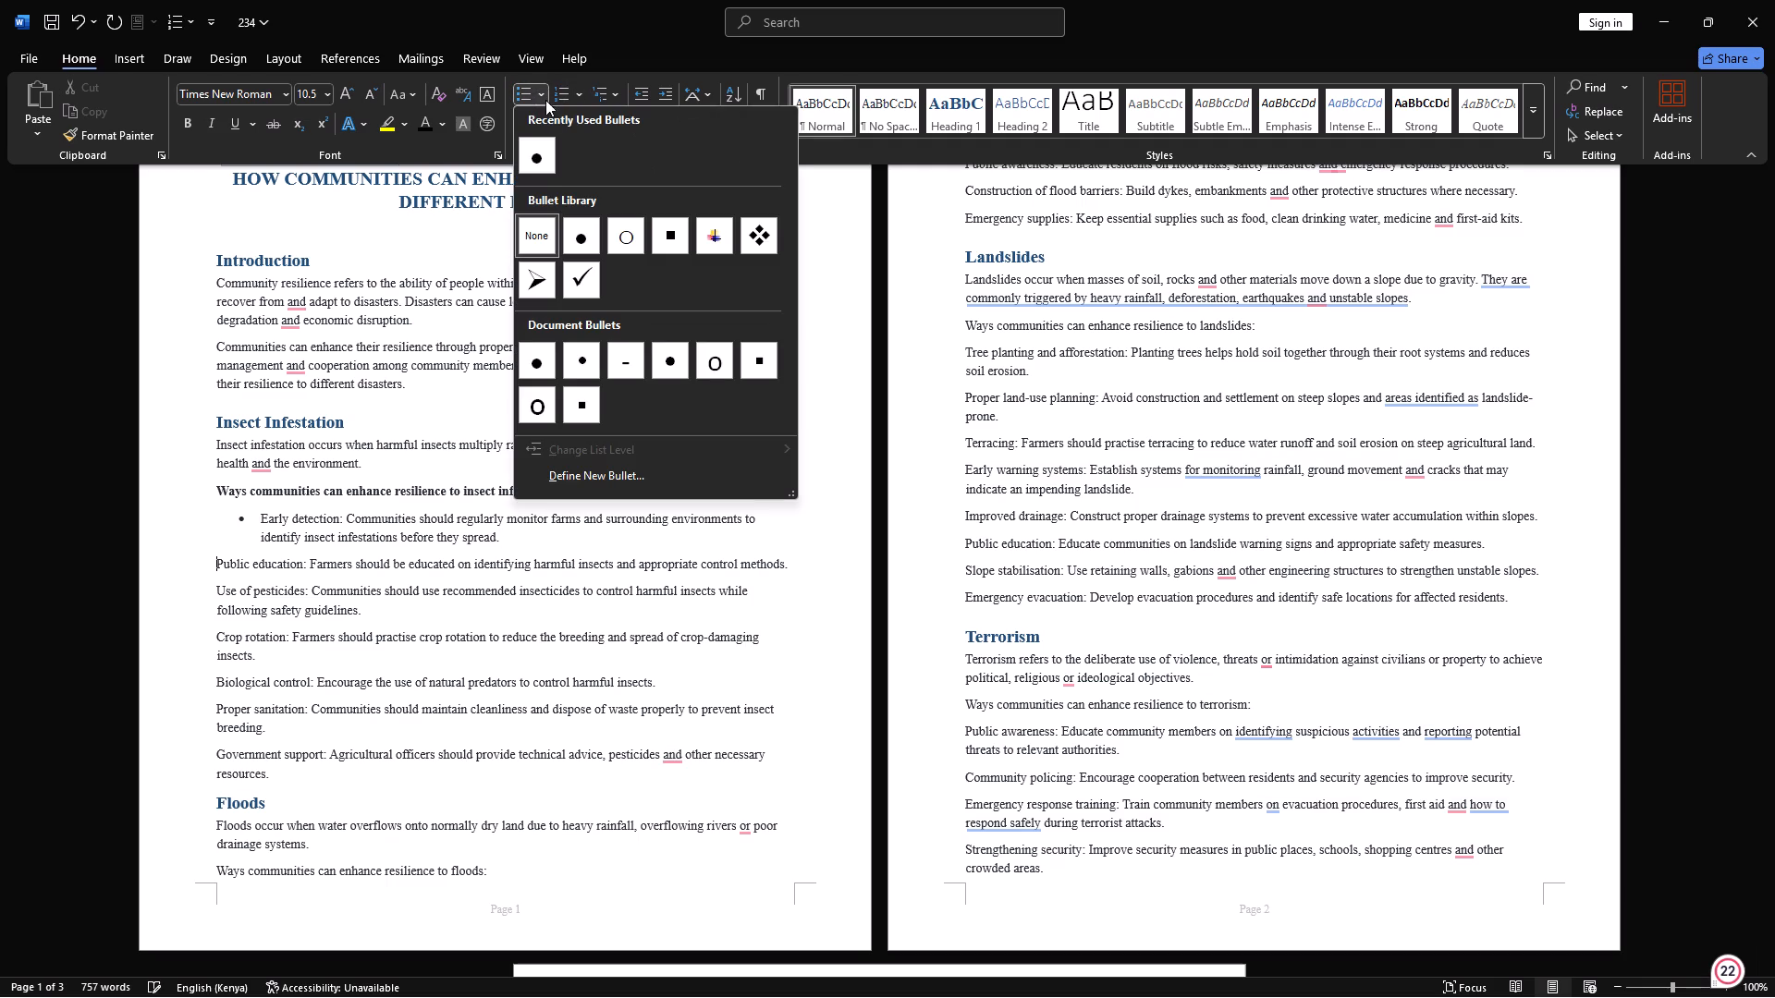
{"action": "left_click", "coordinate": [547, 164]}
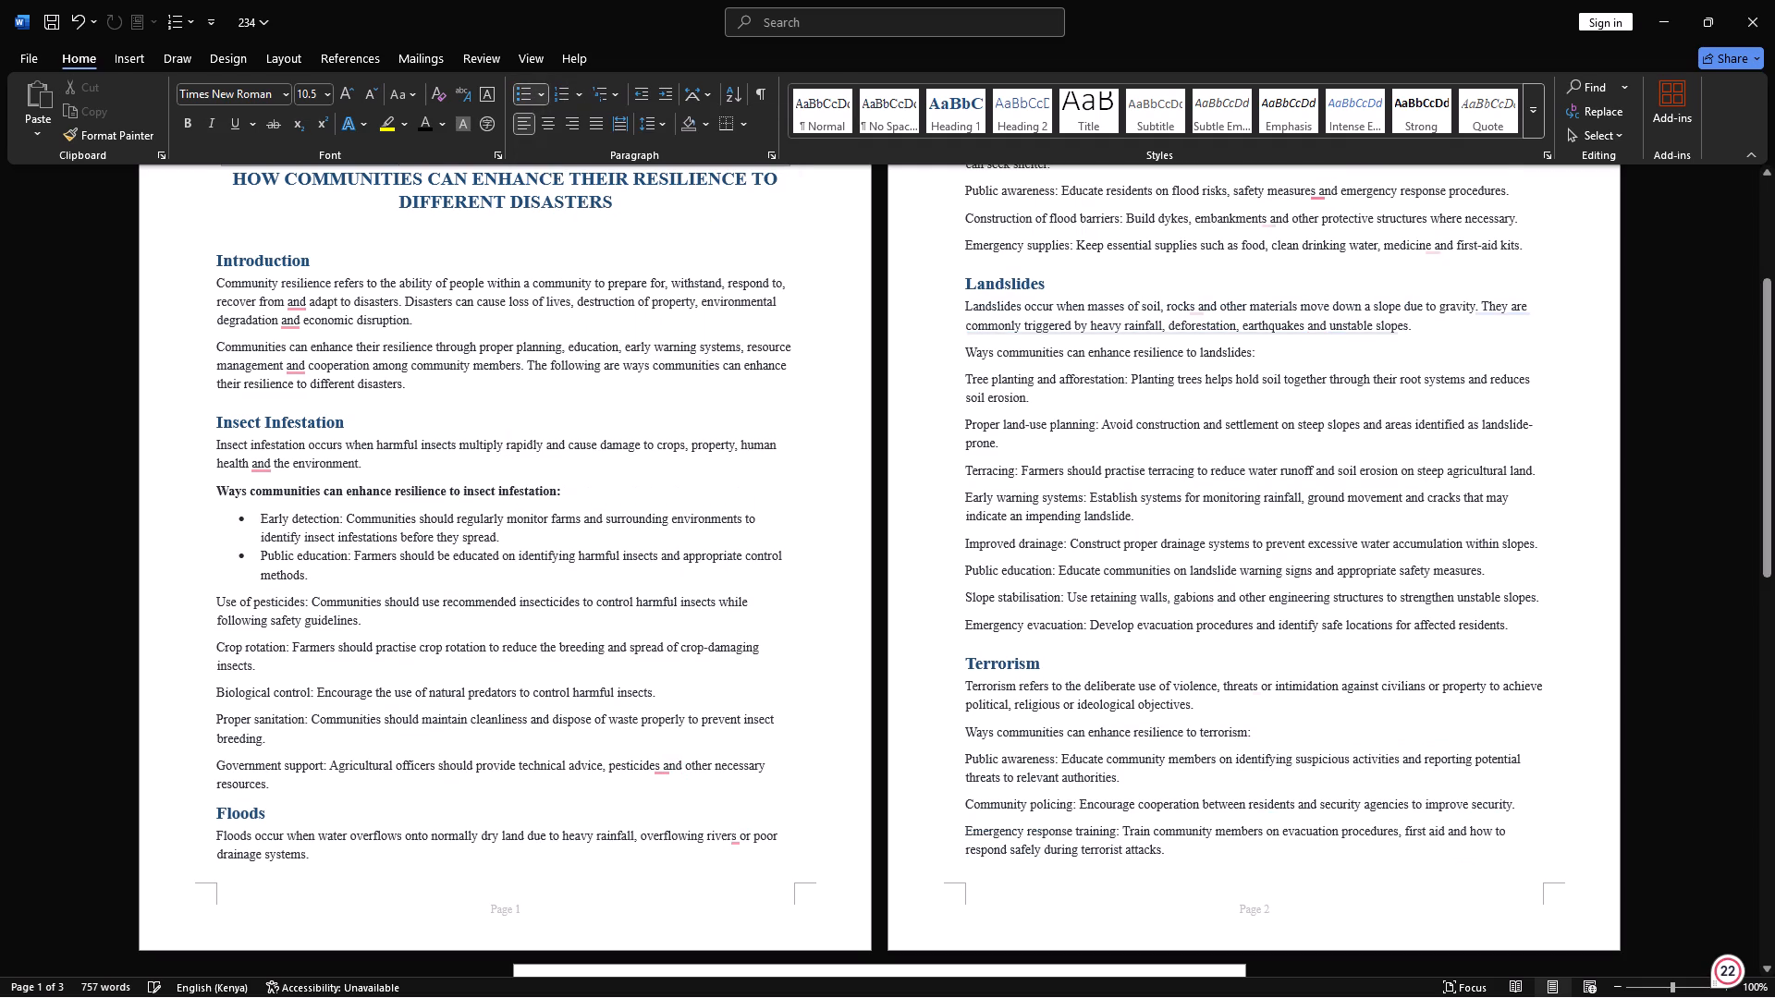
{"action": "left_click", "coordinate": [202, 602]}
{"action": "left_click", "coordinate": [212, 600]}
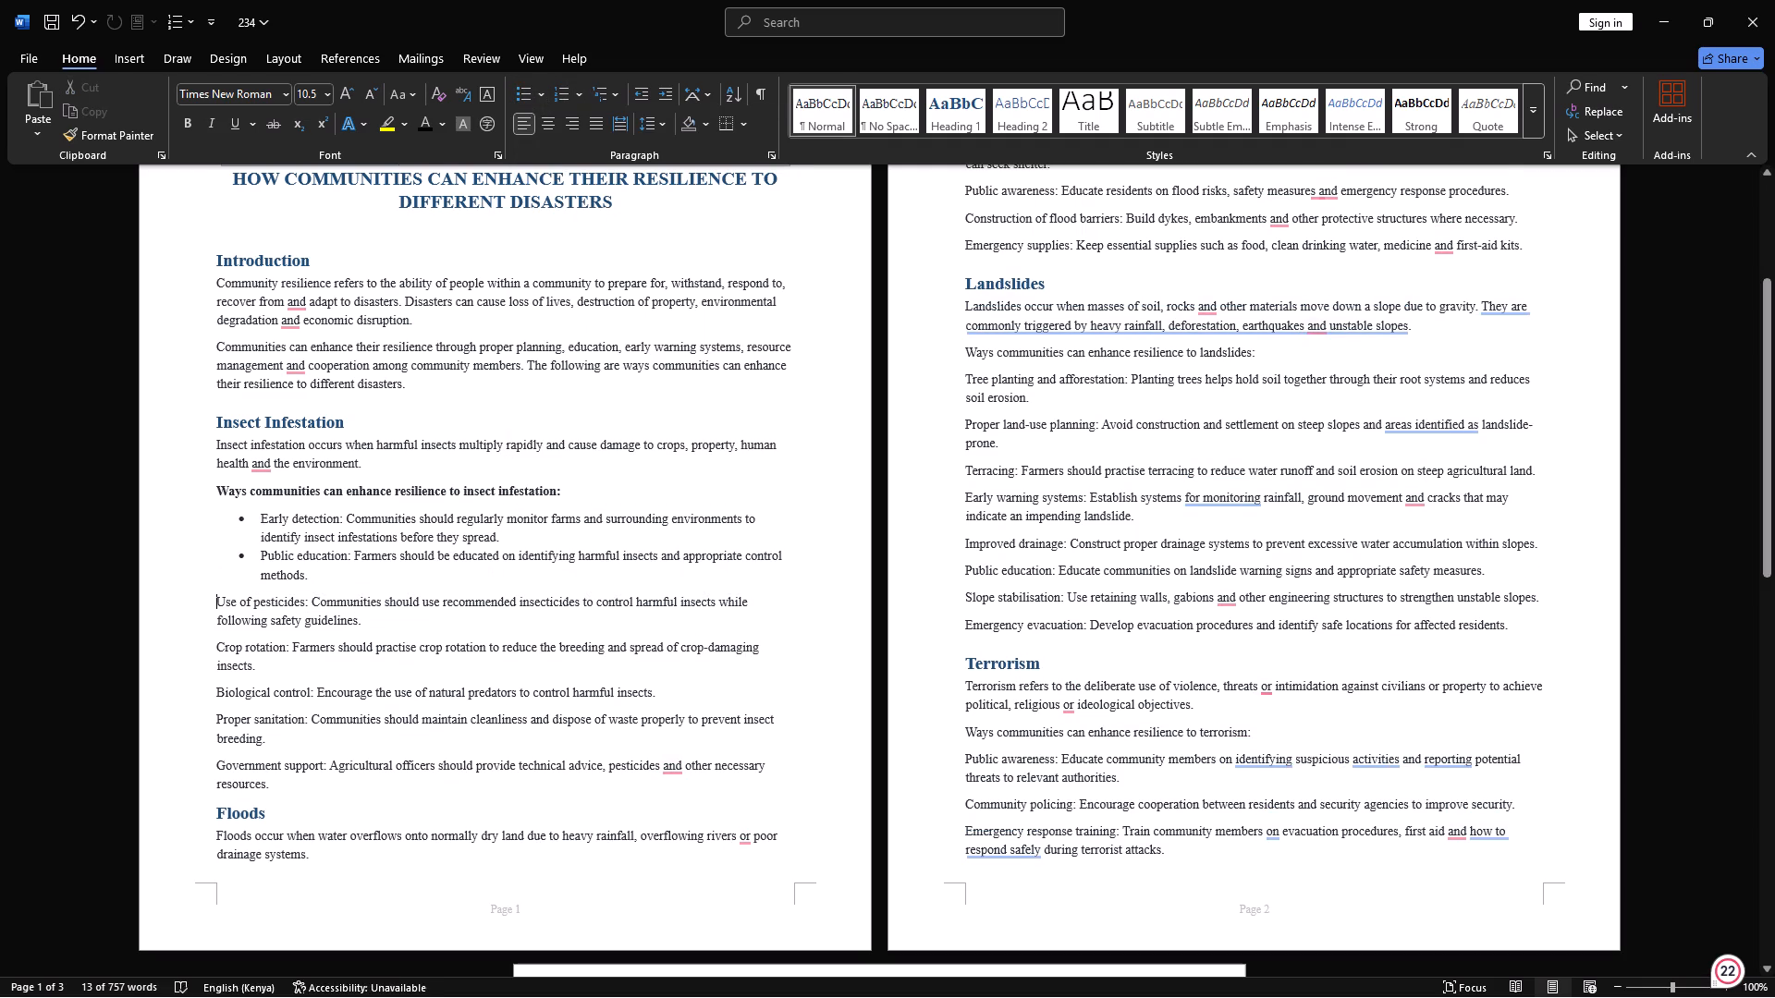
{"action": "left_click", "coordinate": [536, 96]}
{"action": "left_click", "coordinate": [557, 164]}
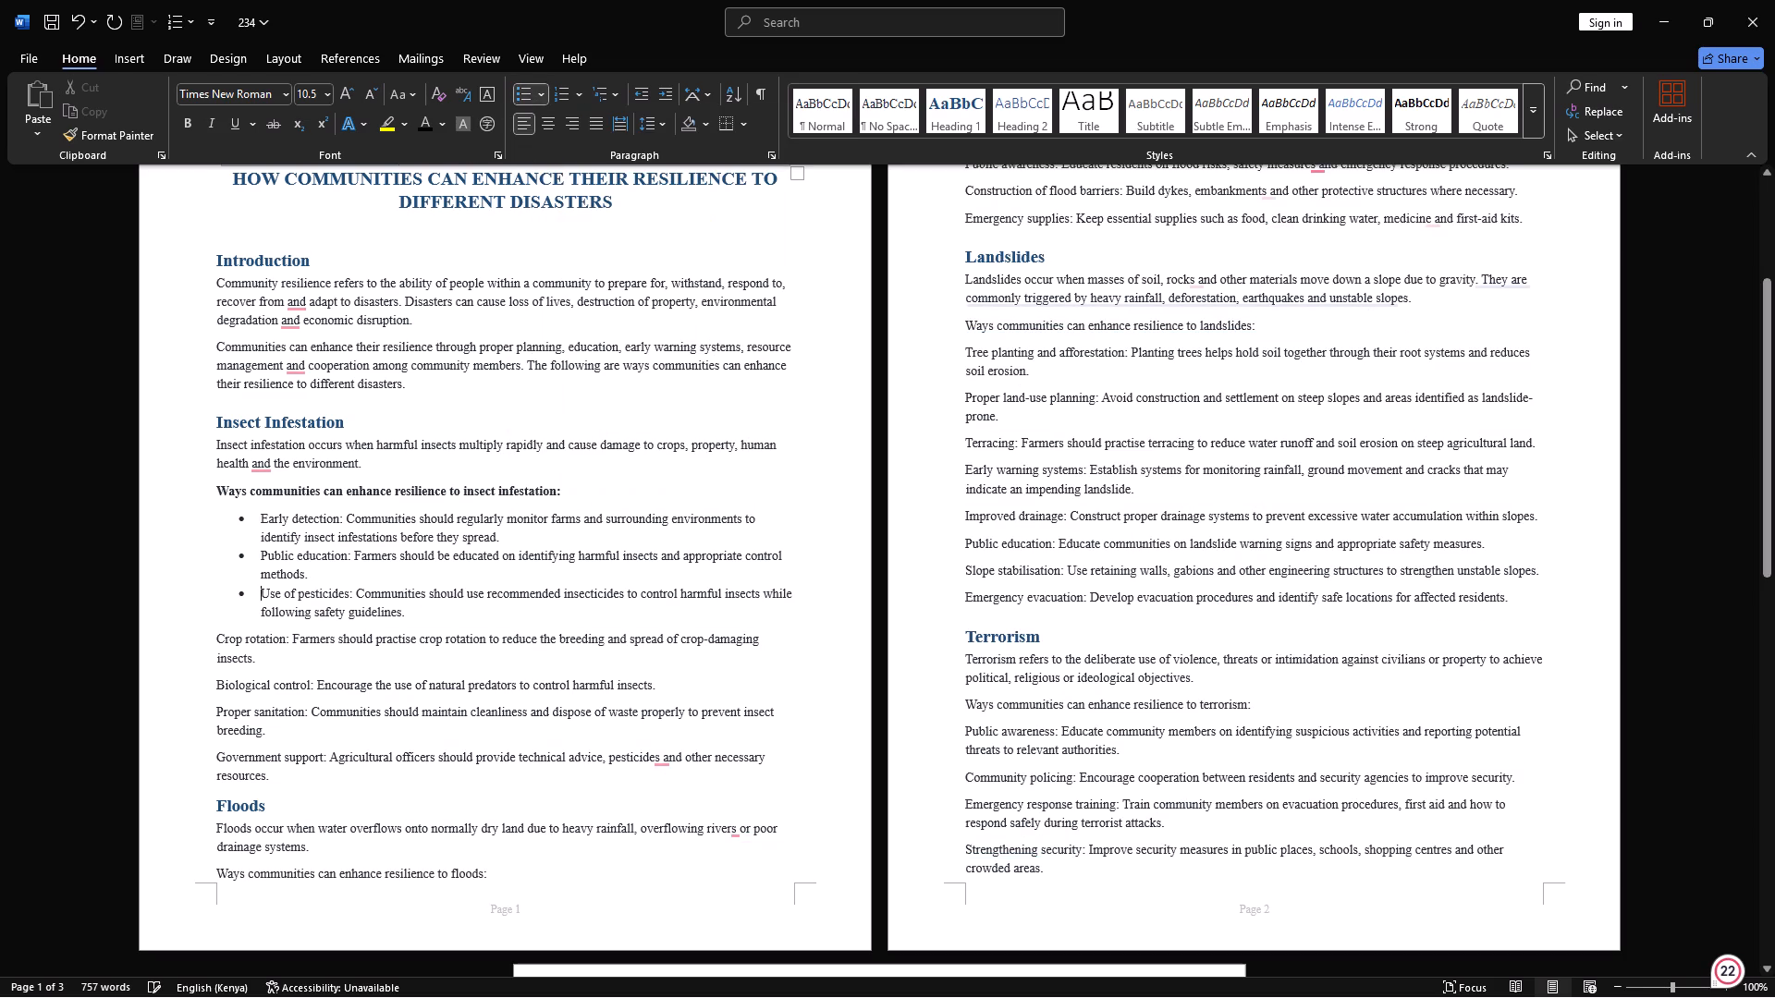
{"action": "left_click", "coordinate": [217, 639]}
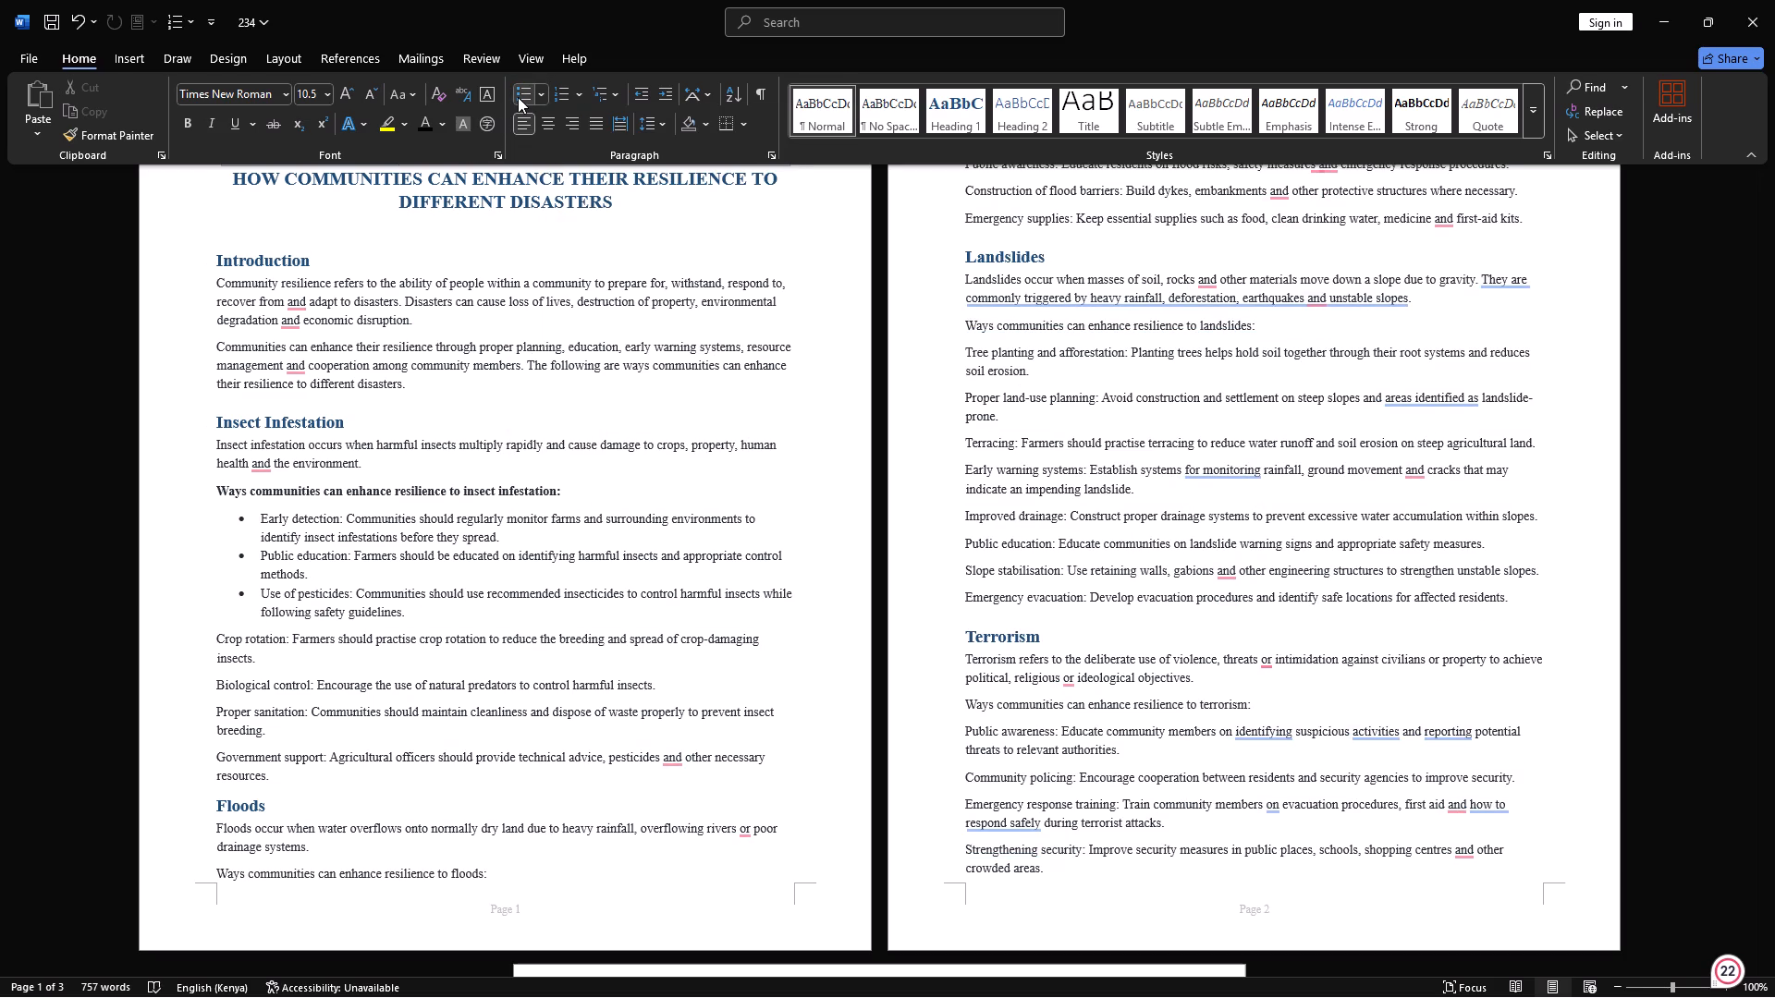
{"action": "left_click", "coordinate": [518, 97]}
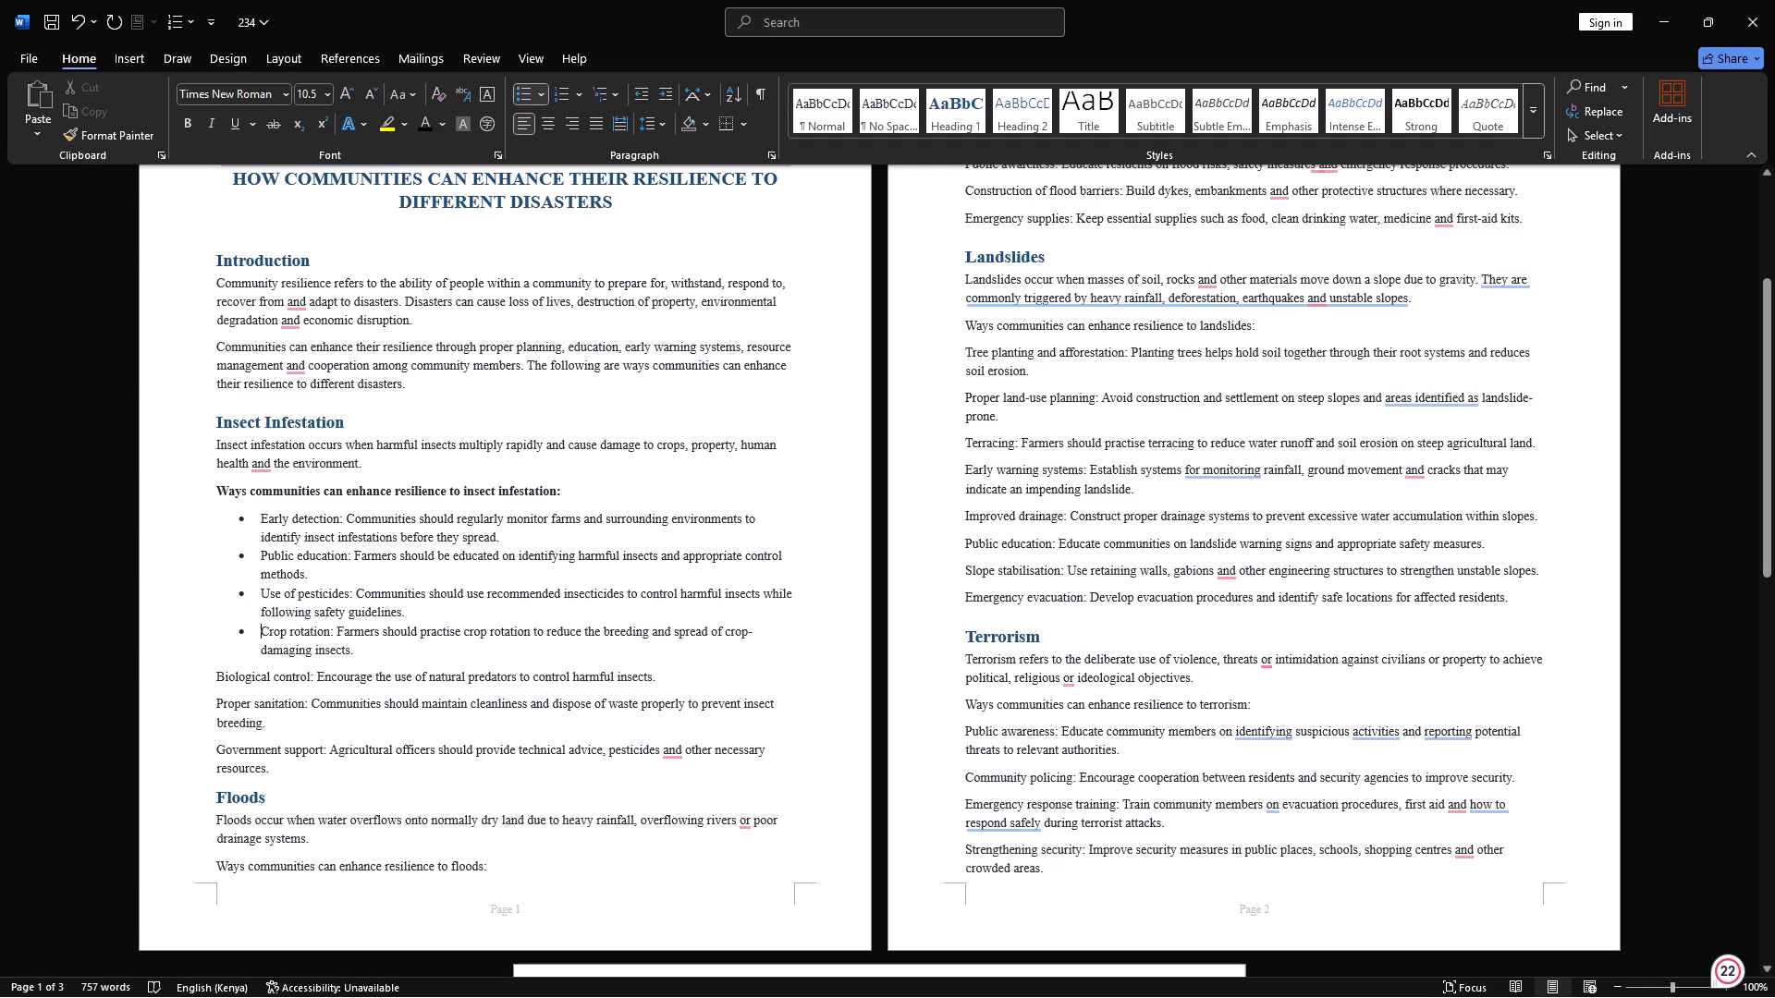
Apply round bullets to the Biological control, Proper sanitation and Government support paragraphs under Insect Infestation.
{"action": "left_click", "coordinate": [211, 677]}
{"action": "left_click", "coordinate": [526, 91]}
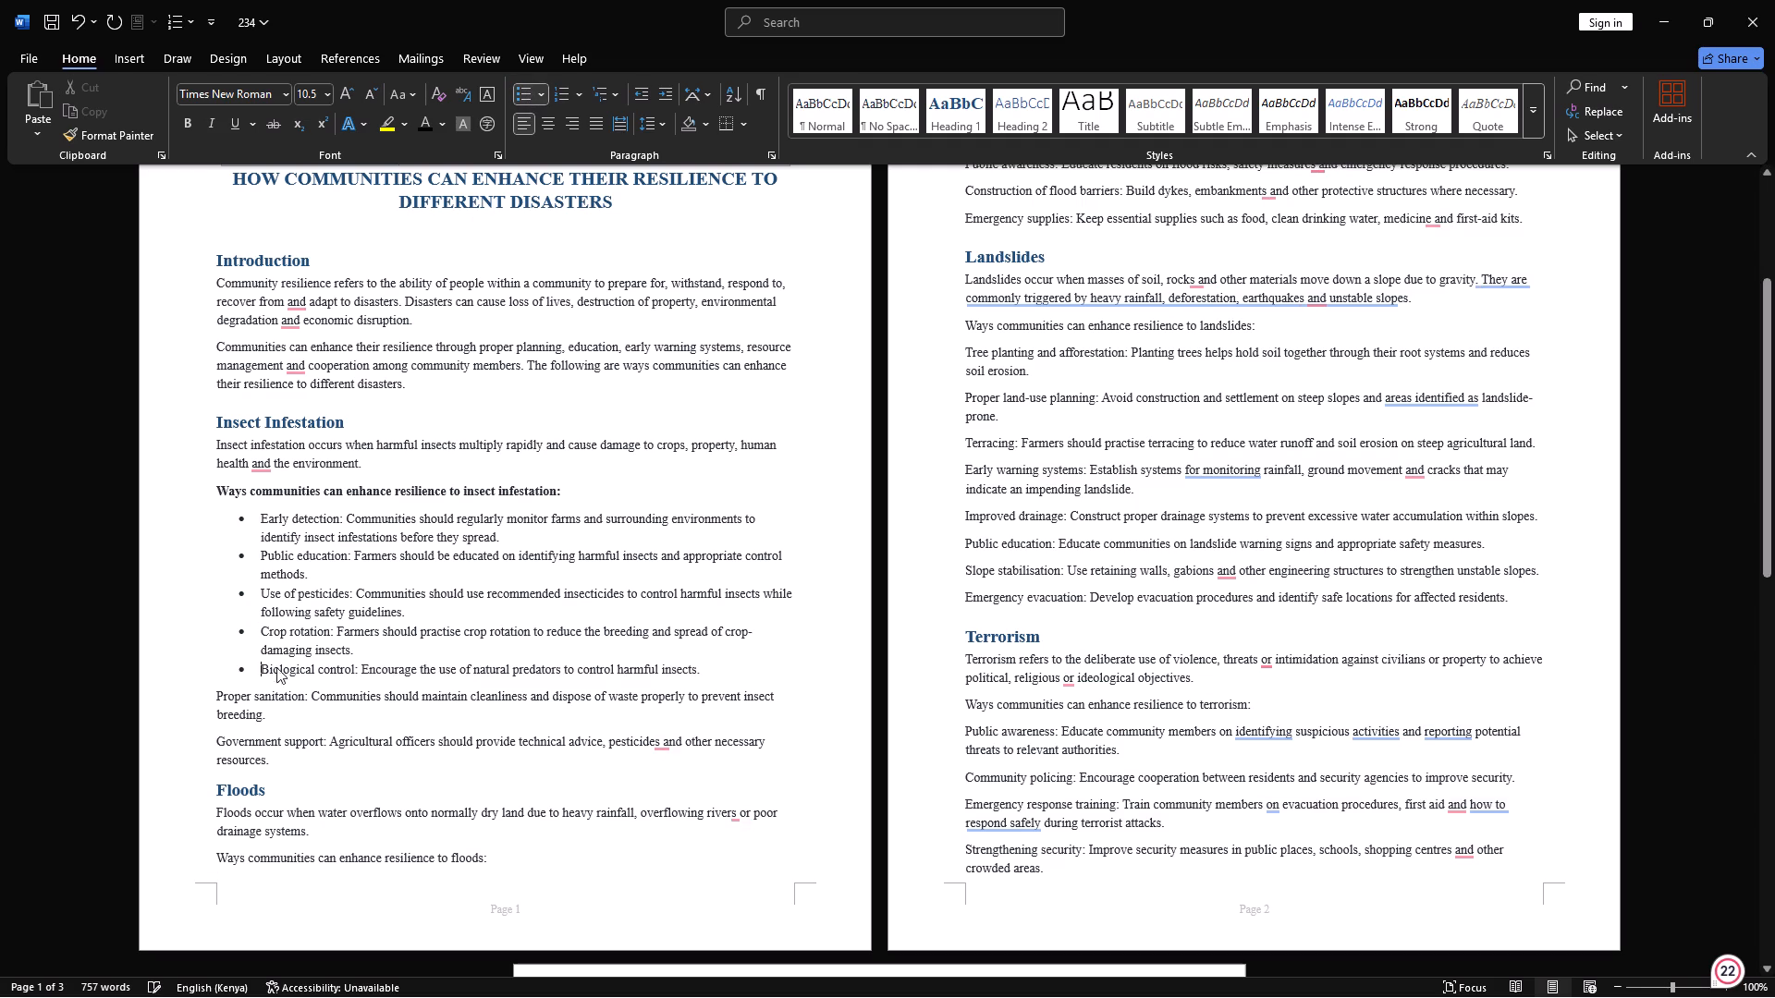
{"action": "left_click", "coordinate": [211, 692]}
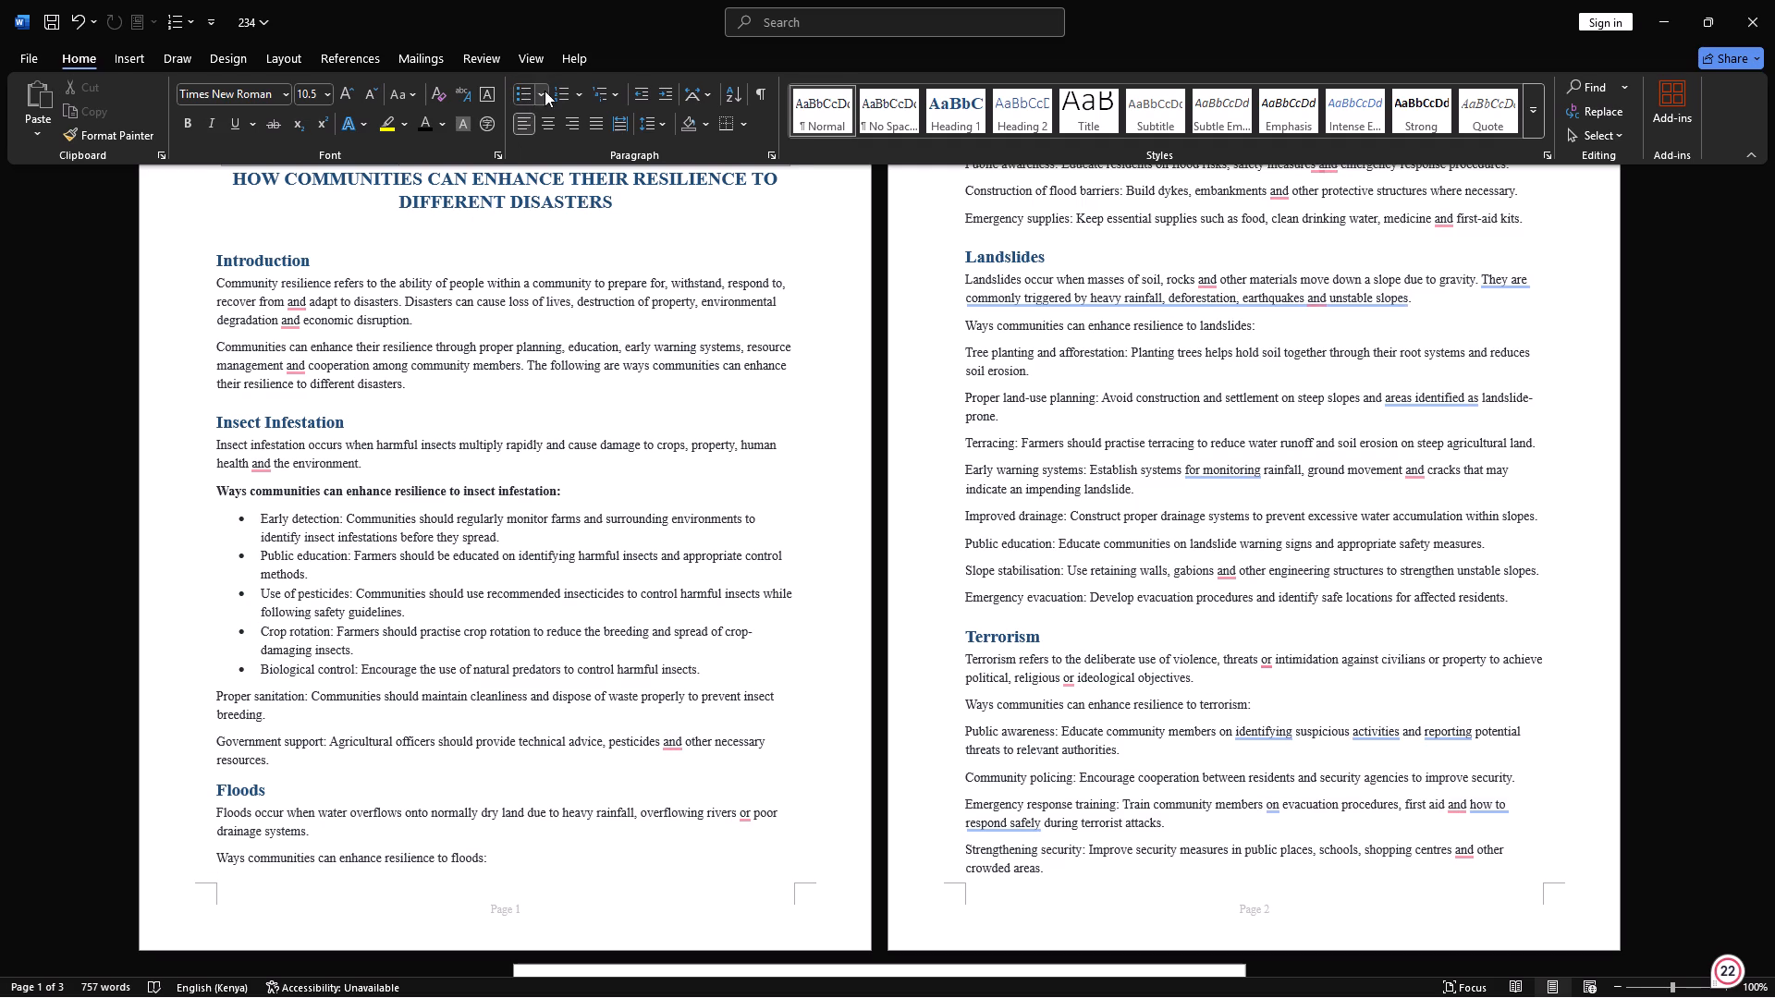
{"action": "left_click", "coordinate": [537, 91]}
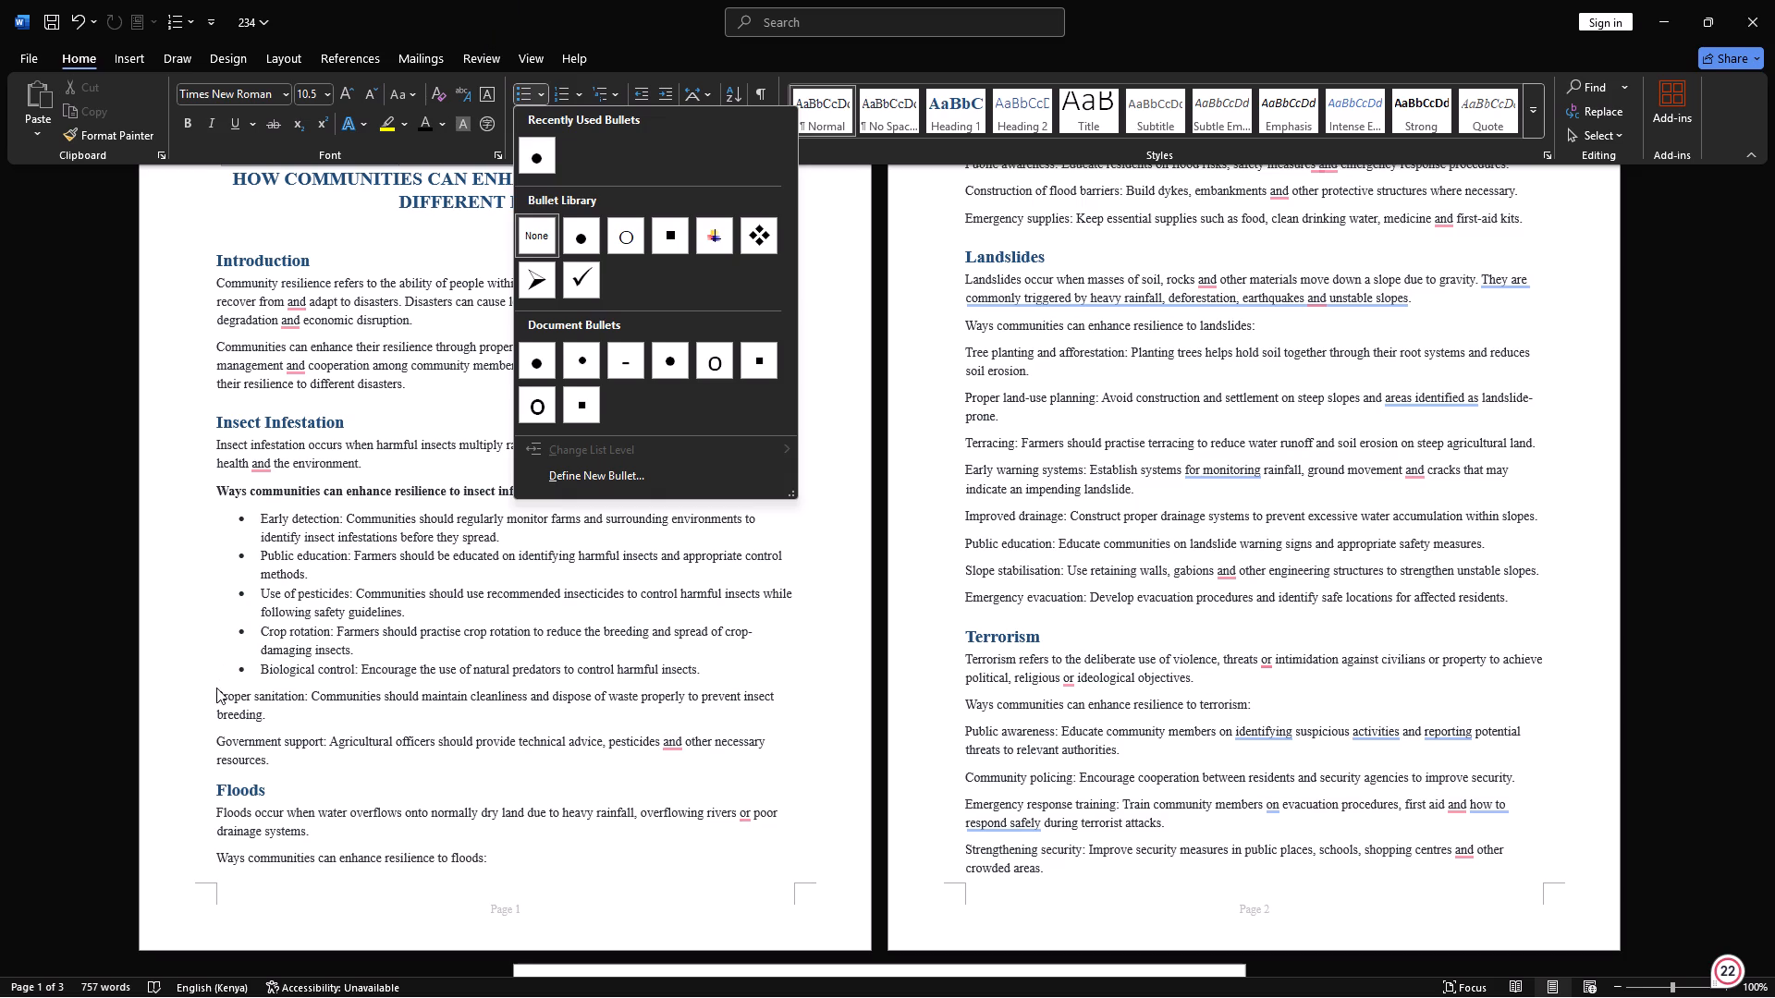
{"action": "left_click", "coordinate": [534, 163]}
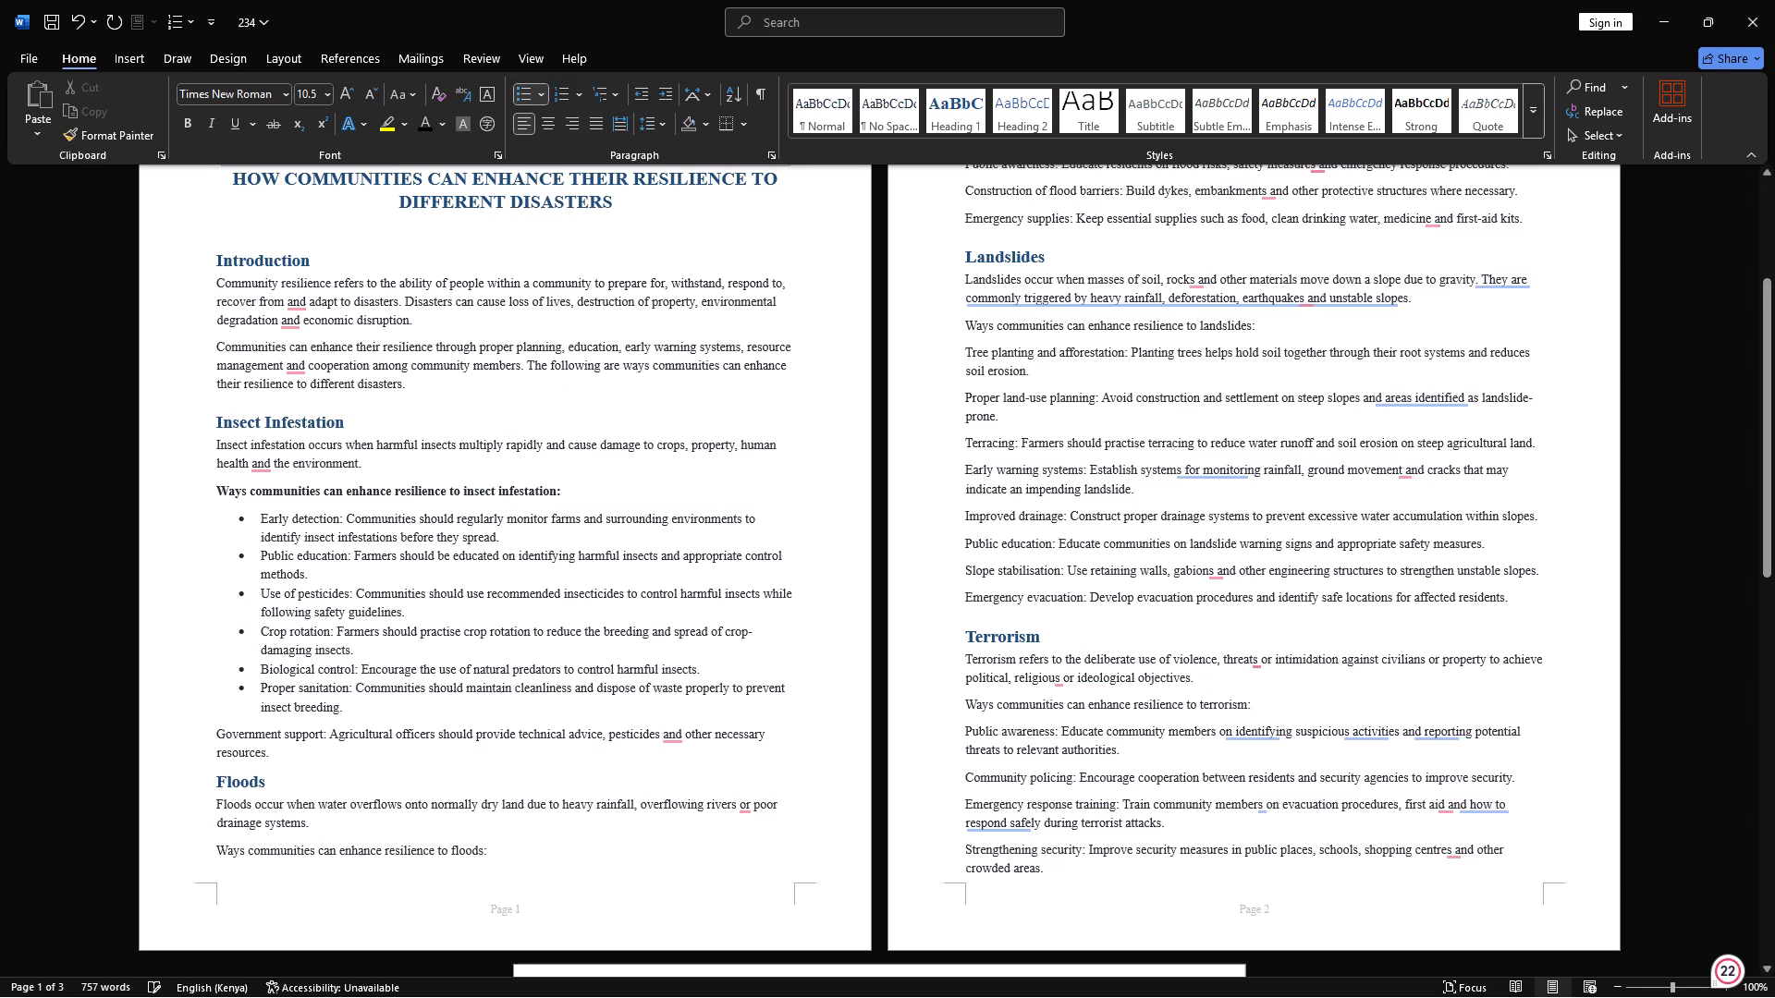
{"action": "scroll", "coordinate": [275, 724], "scroll_direction": "down", "scroll_amount": 1}
{"action": "left_click", "coordinate": [214, 693]}
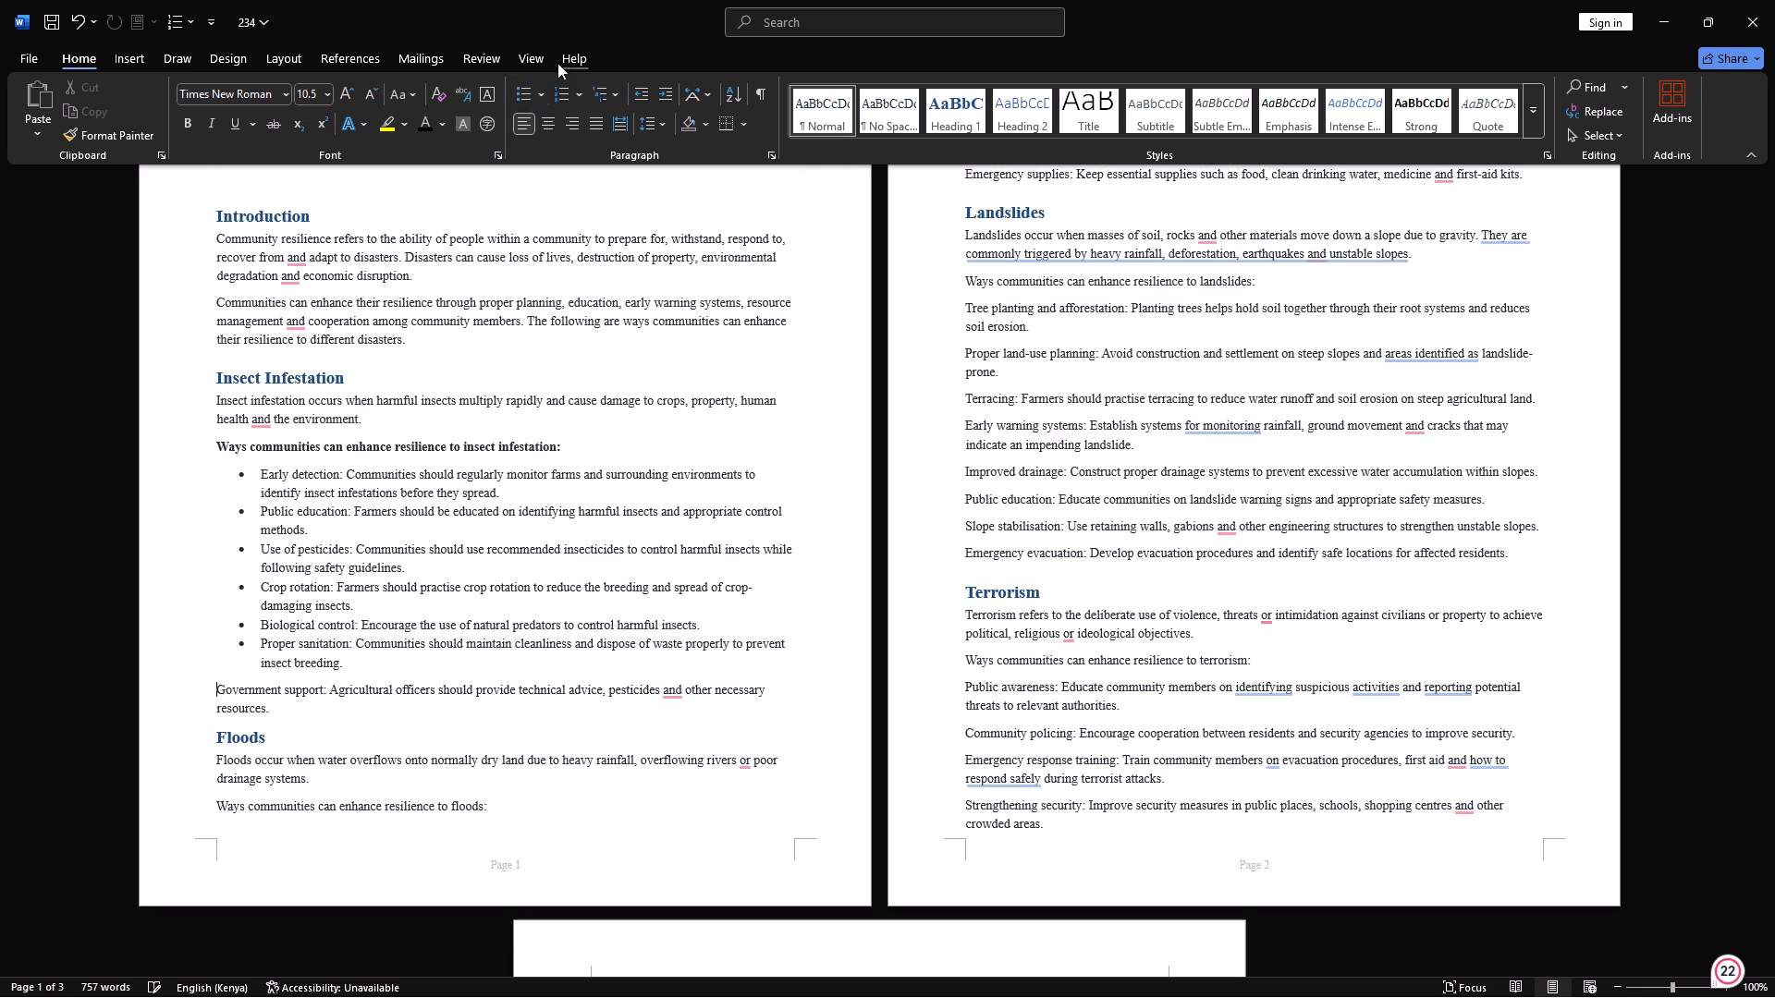
{"action": "left_click", "coordinate": [526, 95]}
Make the line "Ways communities can enhance resilience to floods:" bold.
{"action": "scroll", "coordinate": [406, 662], "scroll_direction": "down", "scroll_amount": 3}
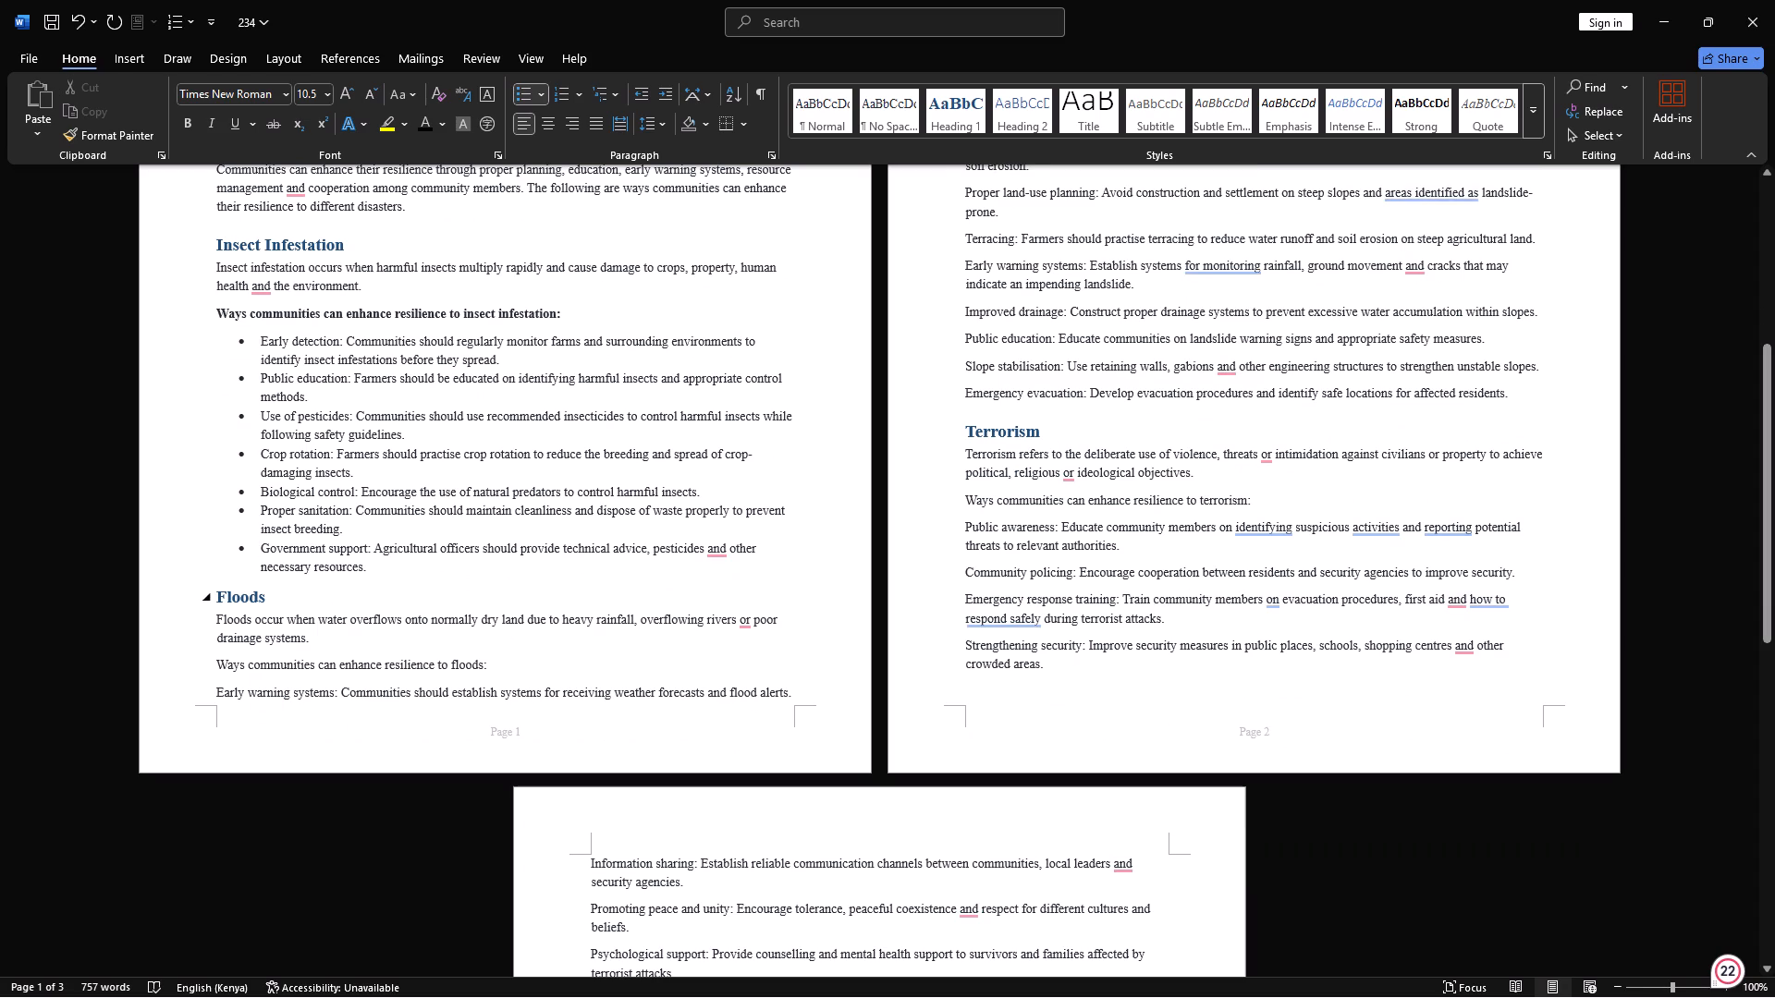
{"action": "scroll", "coordinate": [251, 609], "scroll_direction": "down", "scroll_amount": 1}
{"action": "left_click_drag", "start_coordinate": [212, 615], "coordinate": [385, 615]}
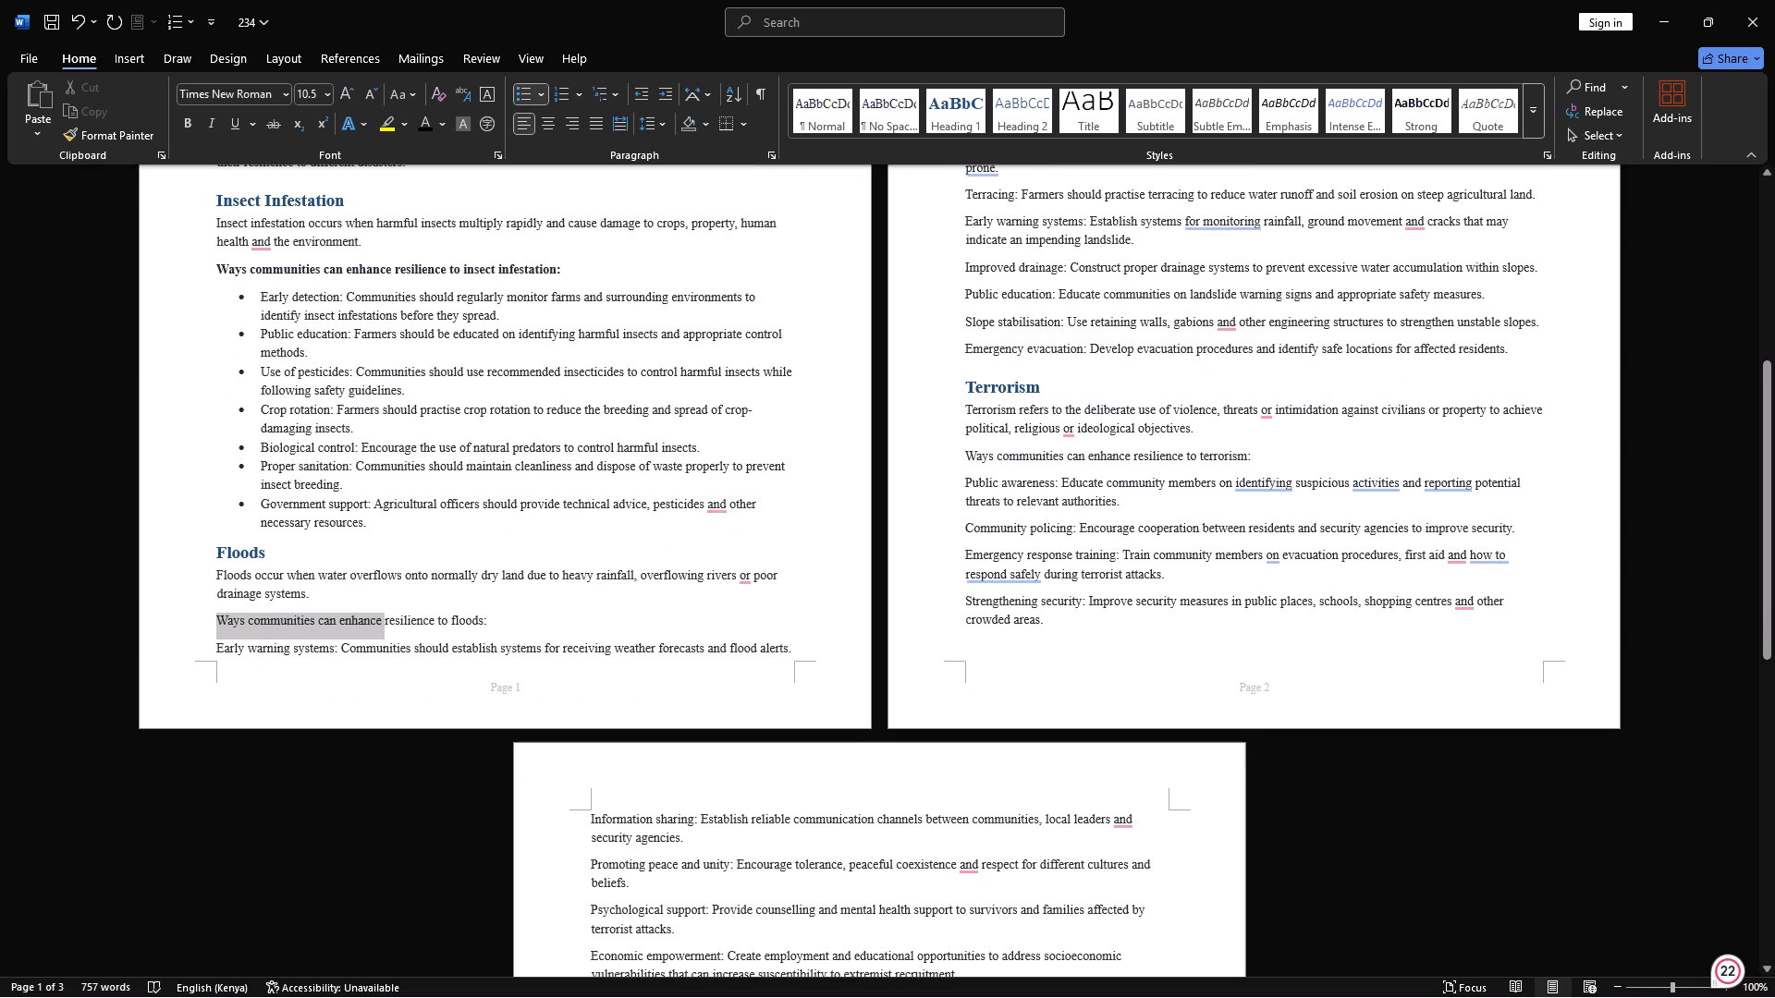
{"action": "left_click_drag", "start_coordinate": [385, 615], "coordinate": [496, 613]}
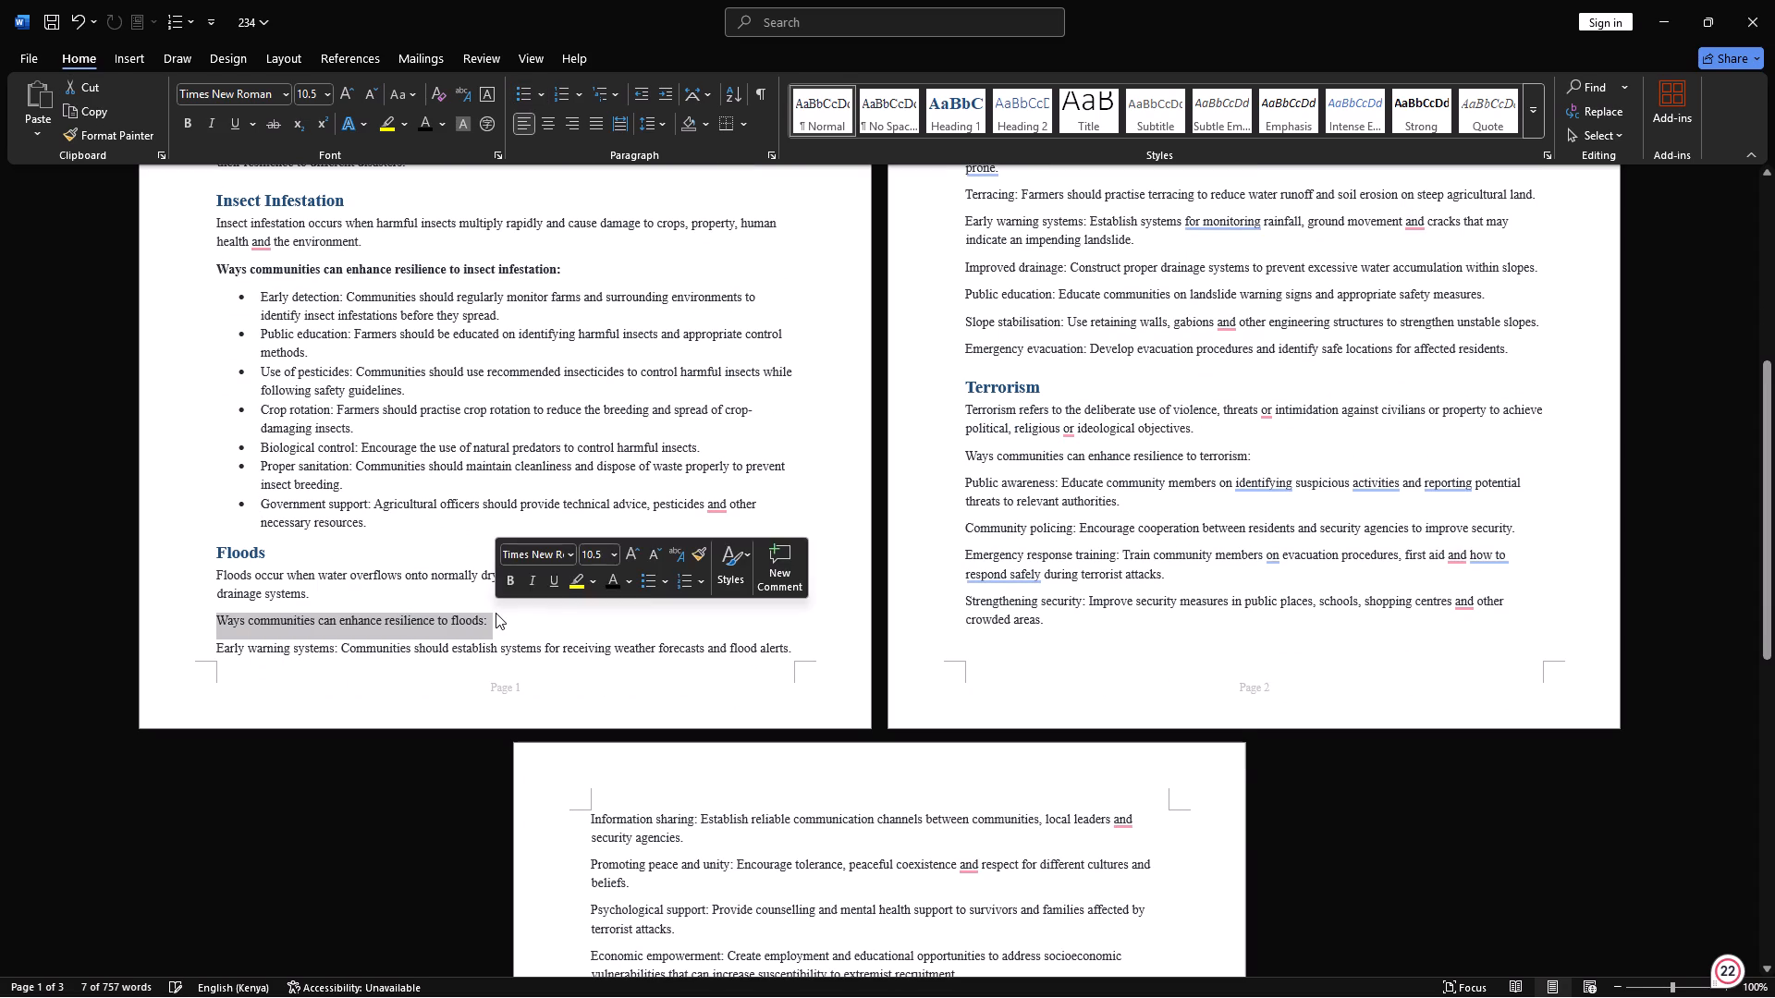
{"action": "key", "text": "ctrl+b"}
Apply round bullets to the Early warning systems, Proper drainage and Avoid settlement in flood-prone areas paragraphs under Floods.
{"action": "scroll", "coordinate": [525, 601], "scroll_direction": "down", "scroll_amount": 1}
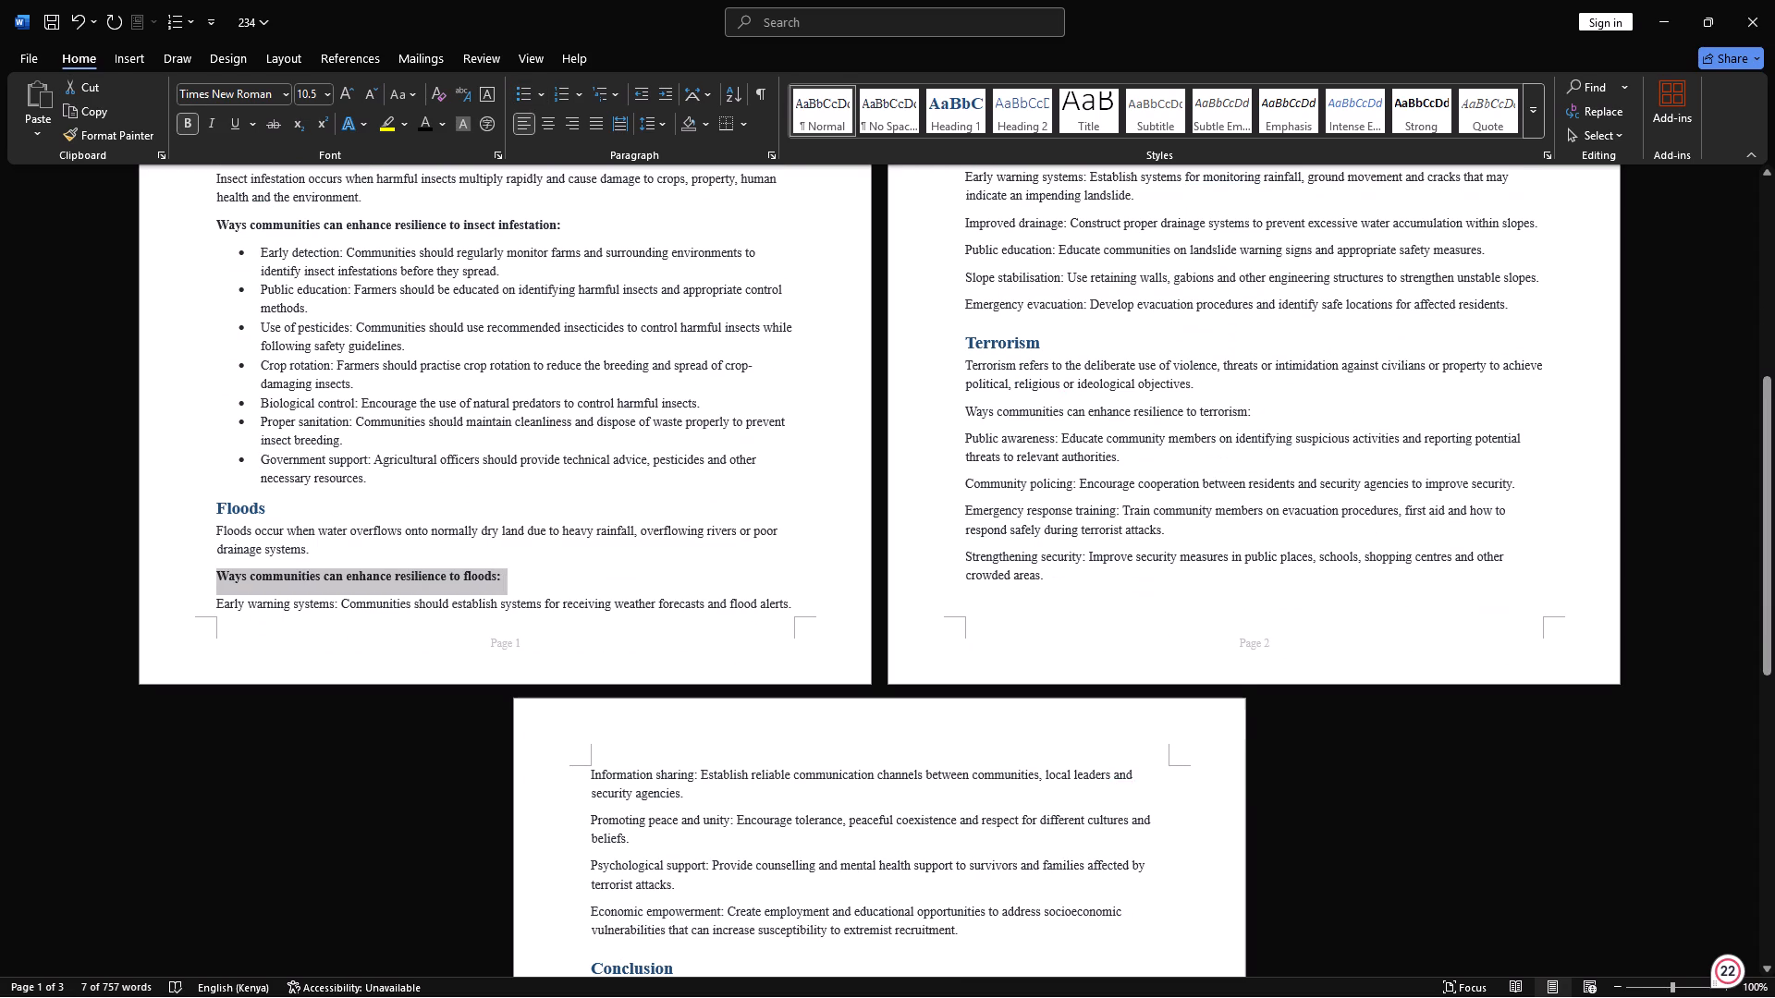
{"action": "left_click", "coordinate": [213, 599]}
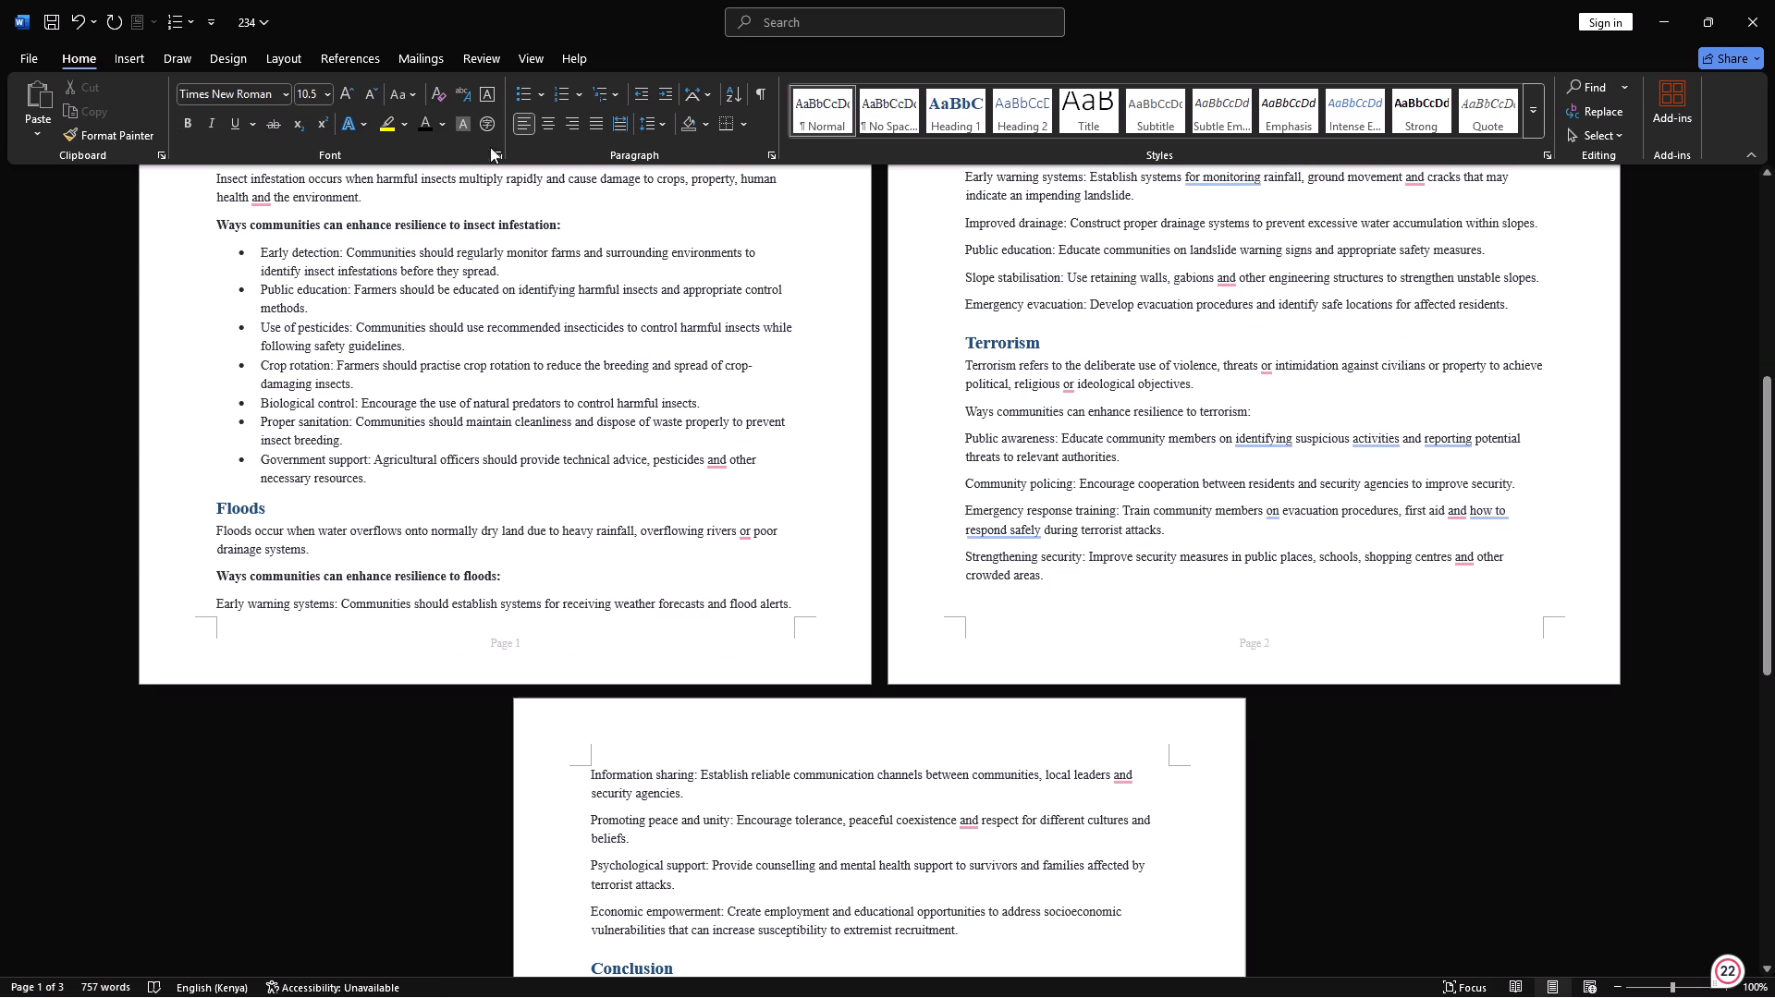
{"action": "left_click", "coordinate": [528, 95]}
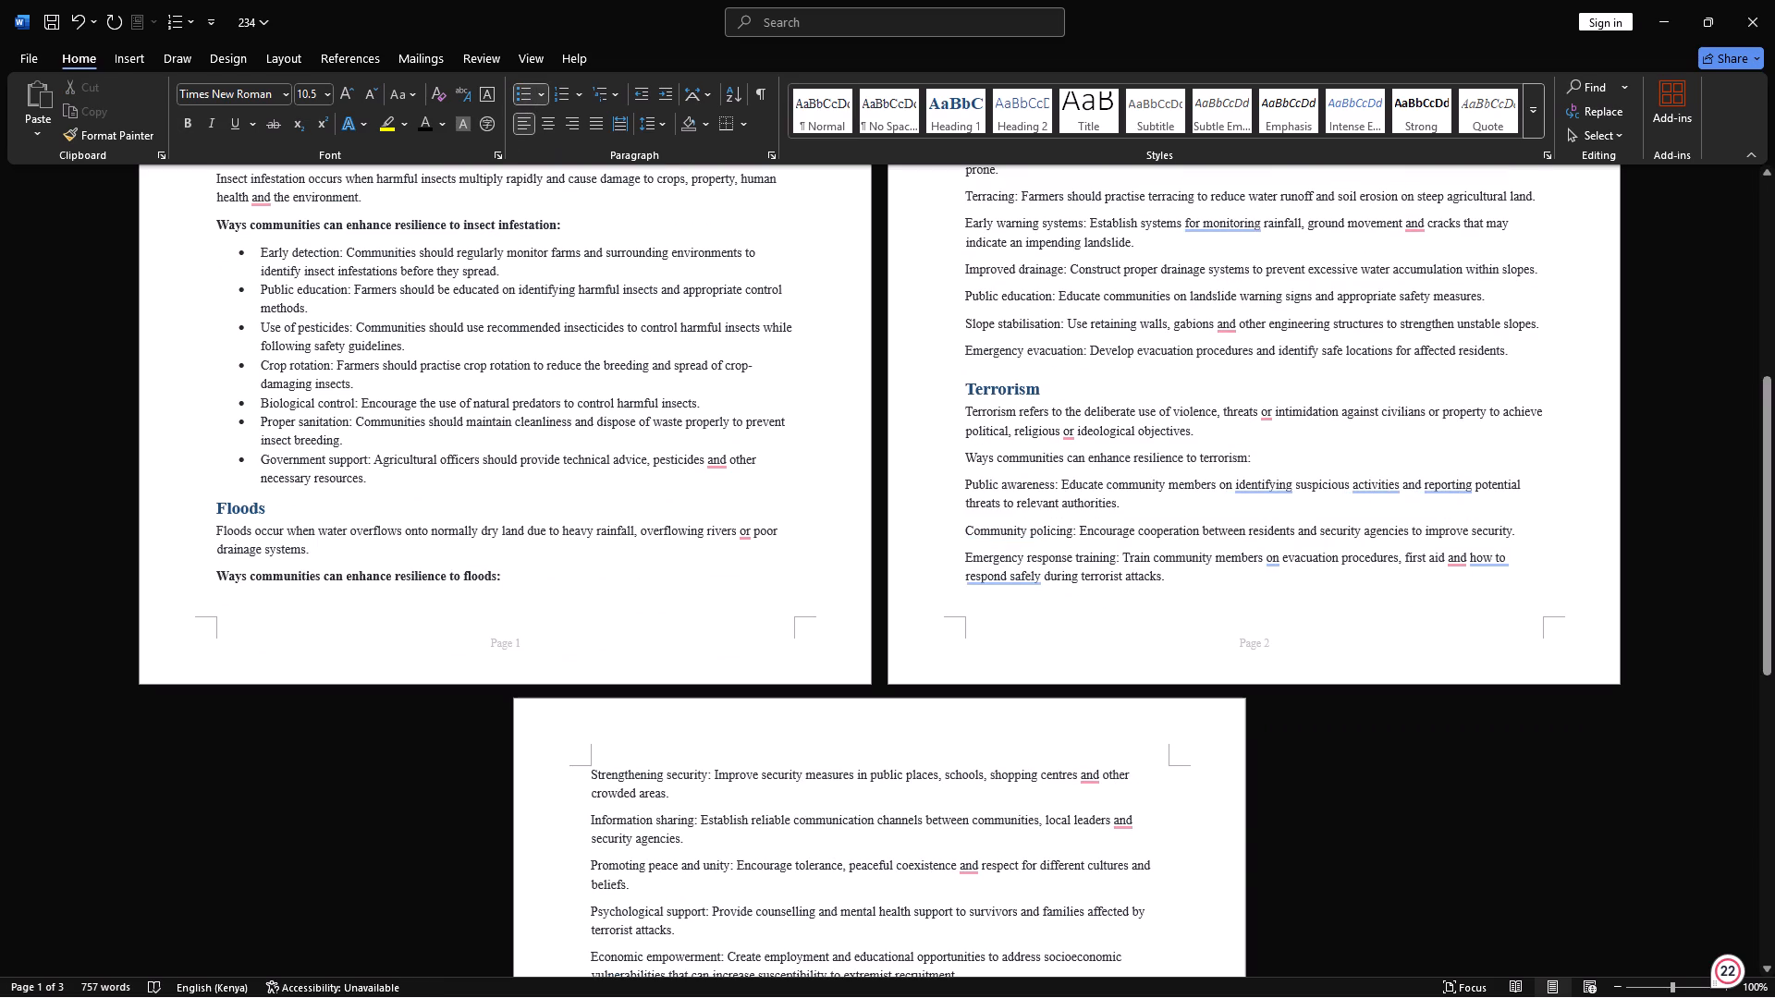
{"action": "scroll", "coordinate": [825, 478], "scroll_direction": "up", "scroll_amount": 15}
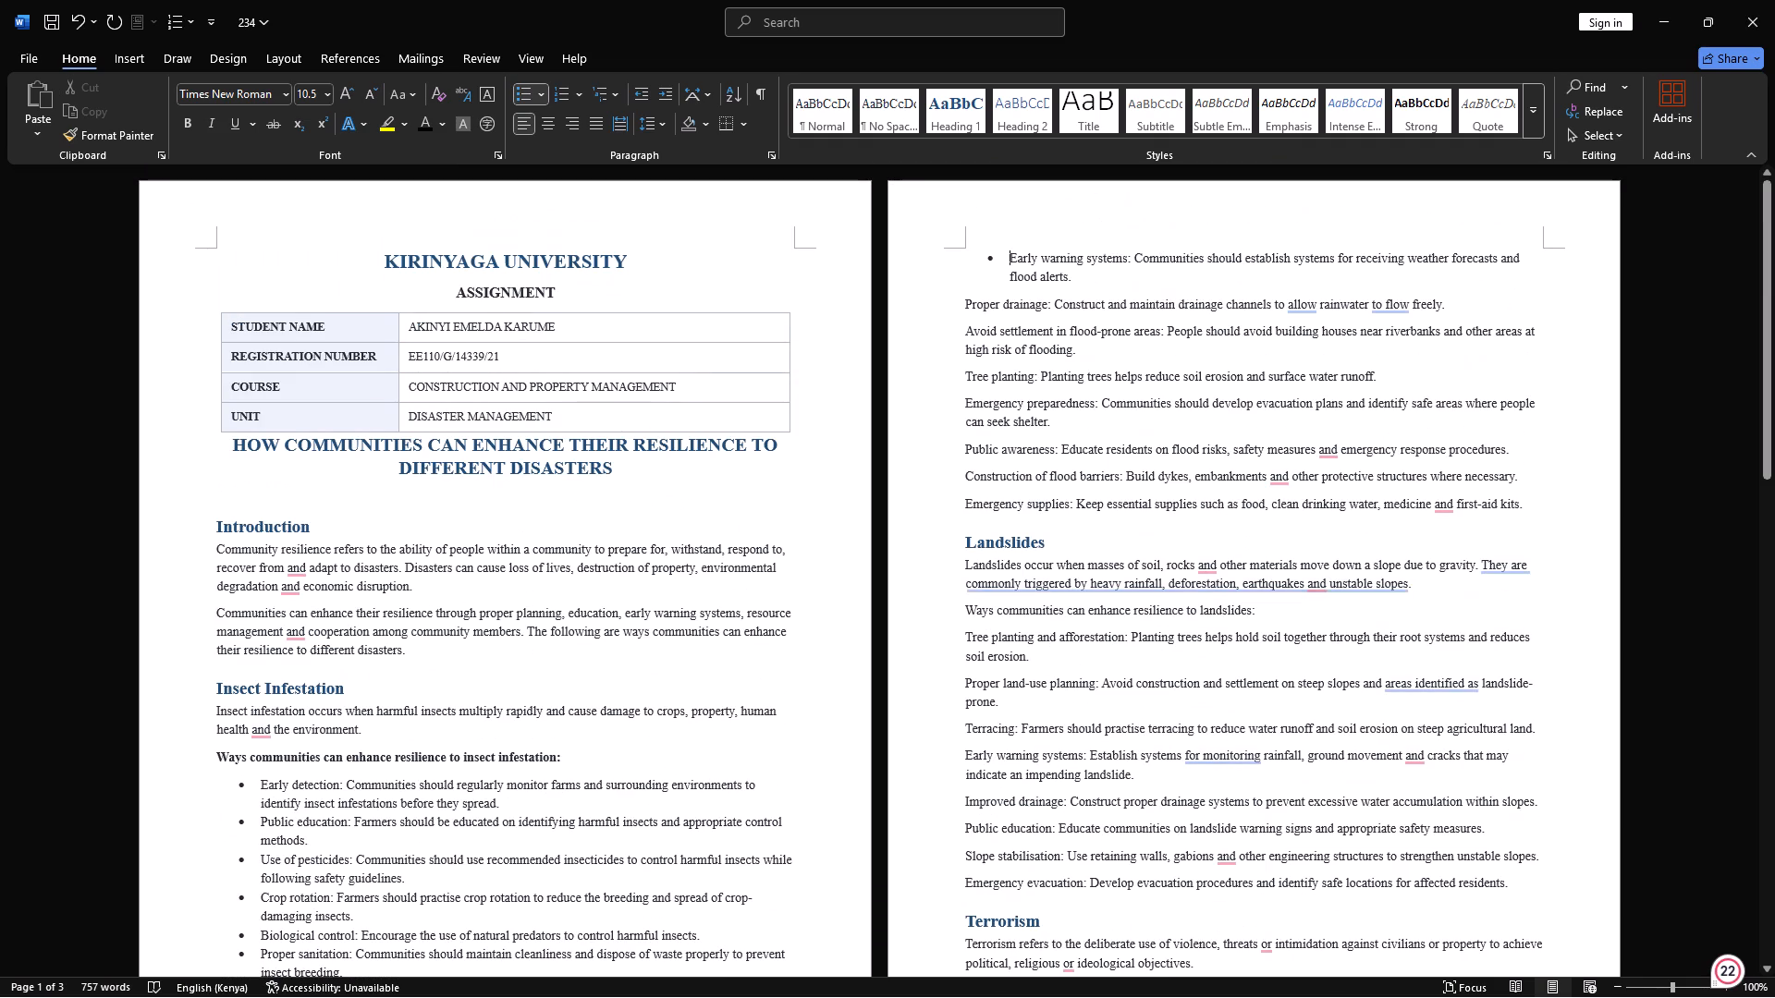
{"action": "left_click", "coordinate": [964, 306]}
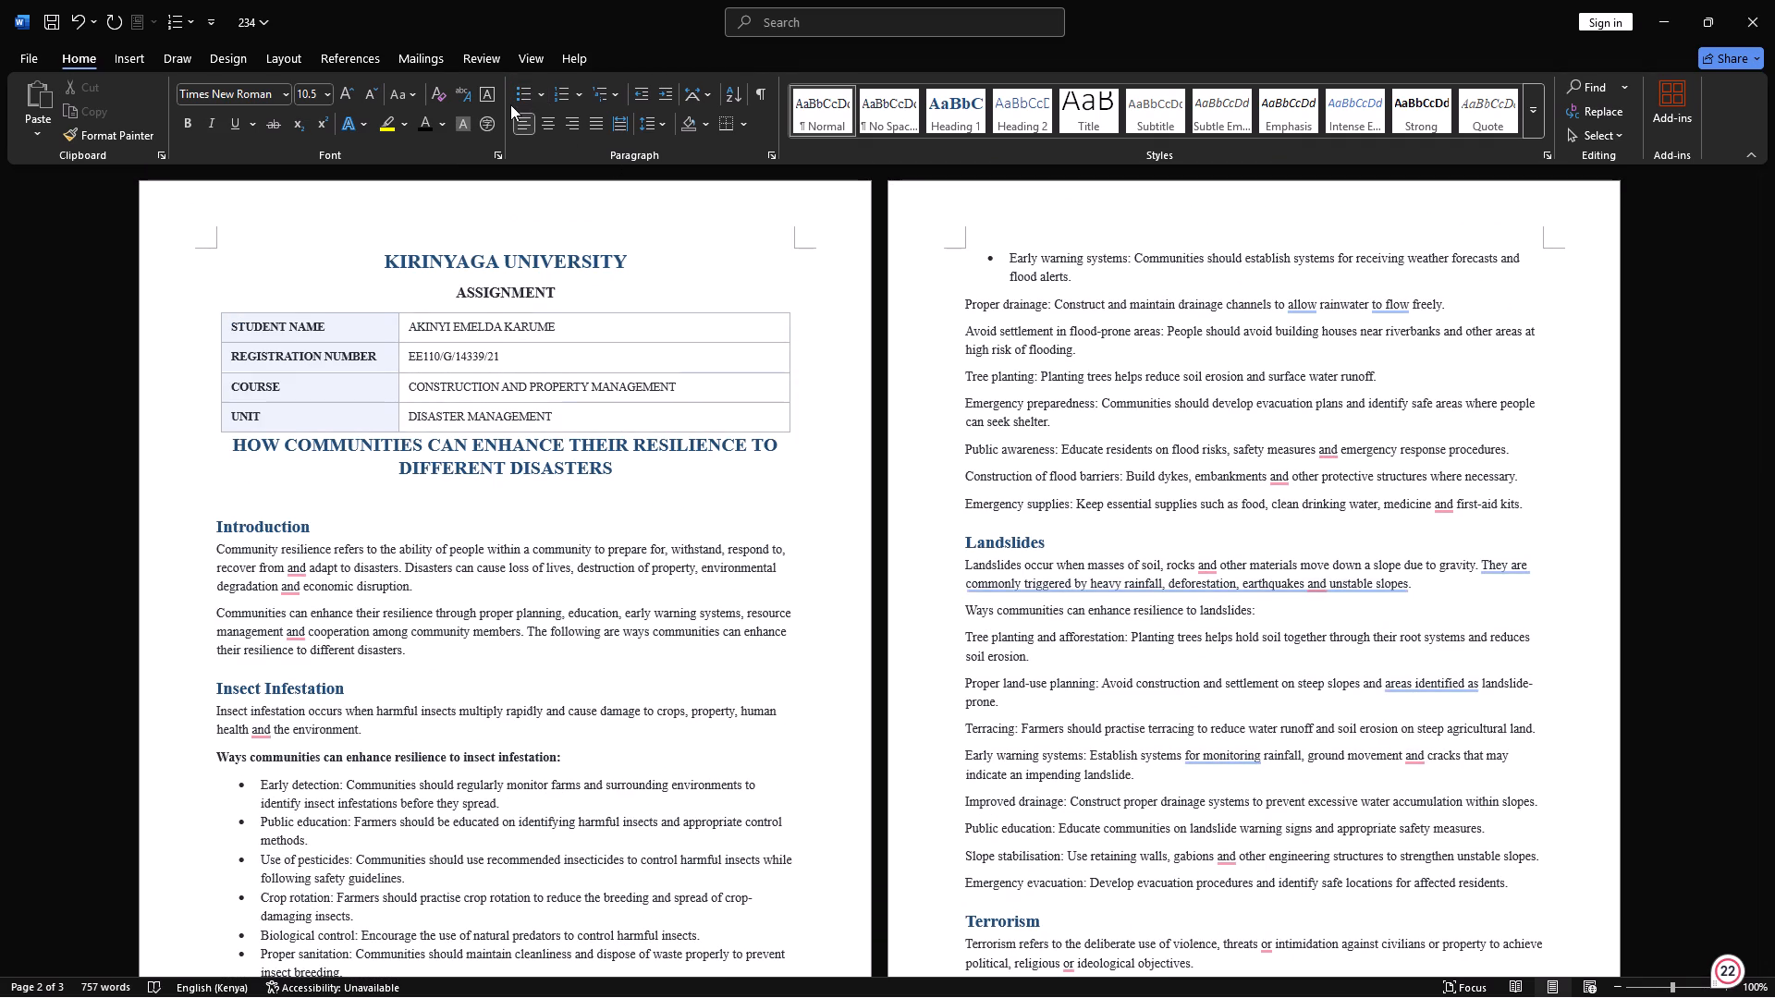
{"action": "left_click", "coordinate": [515, 94]}
{"action": "left_click", "coordinate": [962, 323]}
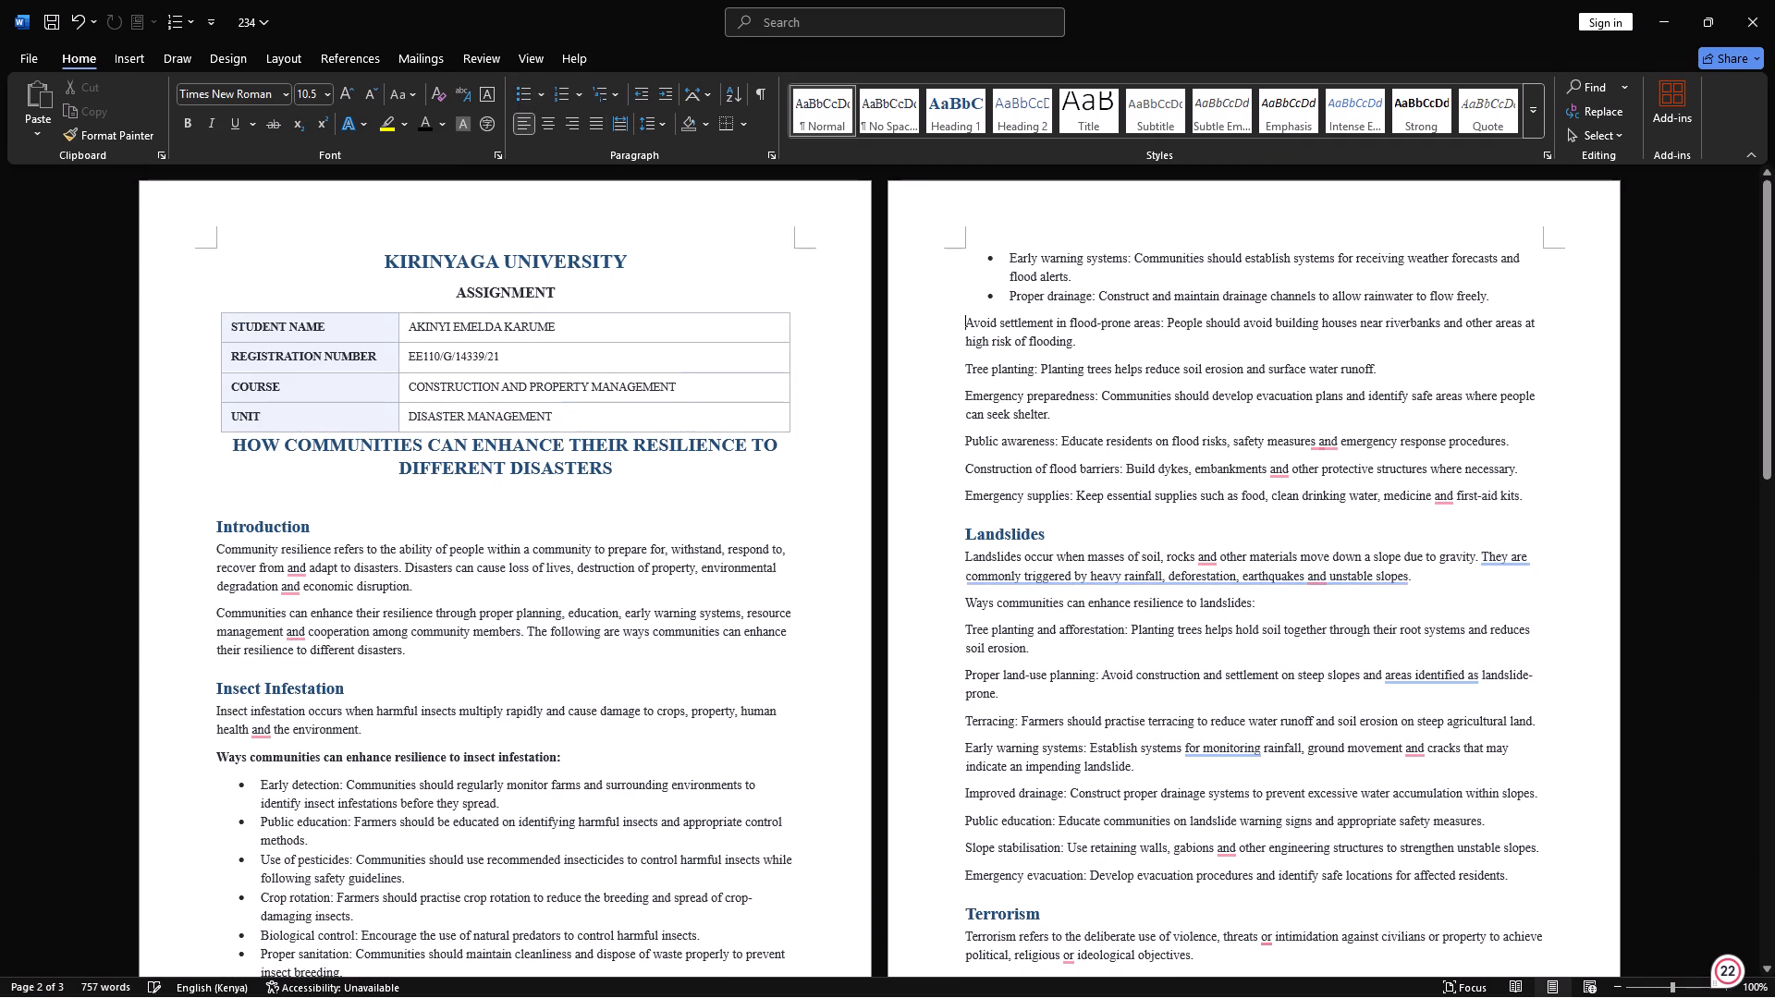
{"action": "left_click", "coordinate": [532, 87]}
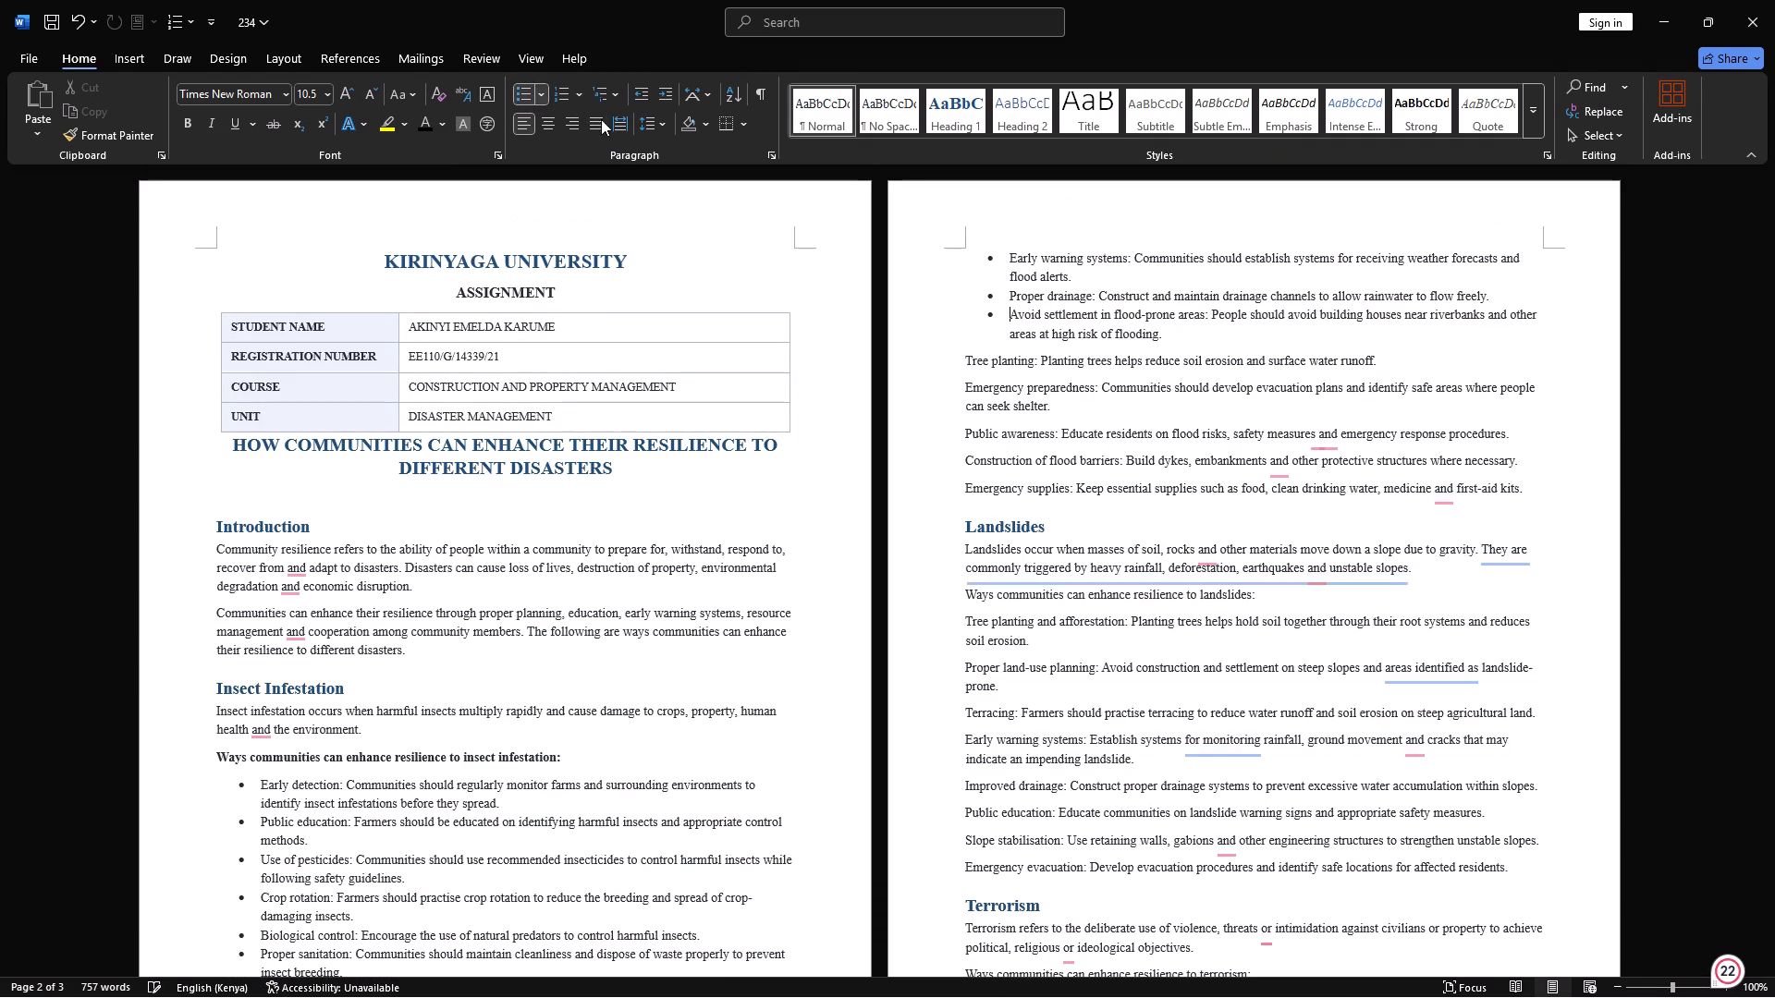
Apply round bullets to the Tree planting, Emergency preparedness, Public awareness, Construction of flood barriers and Emergency supplies paragraphs under Floods.
{"action": "left_click", "coordinate": [961, 348]}
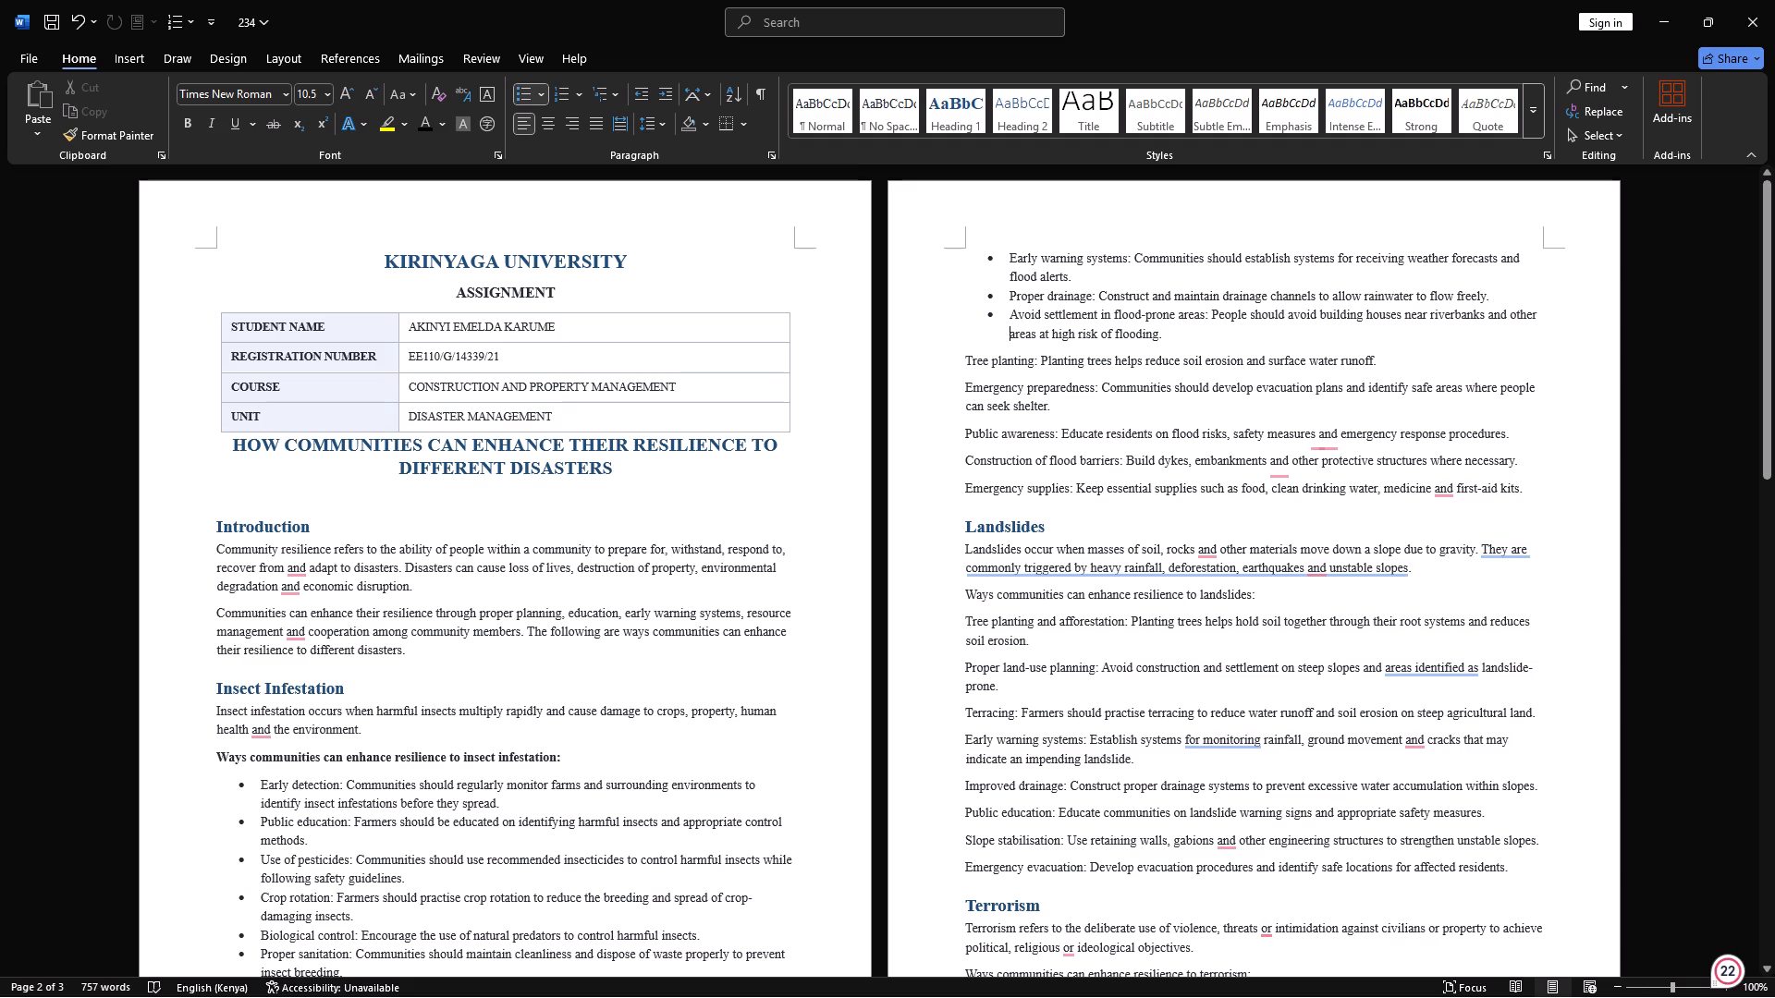
{"action": "left_click", "coordinate": [965, 357]}
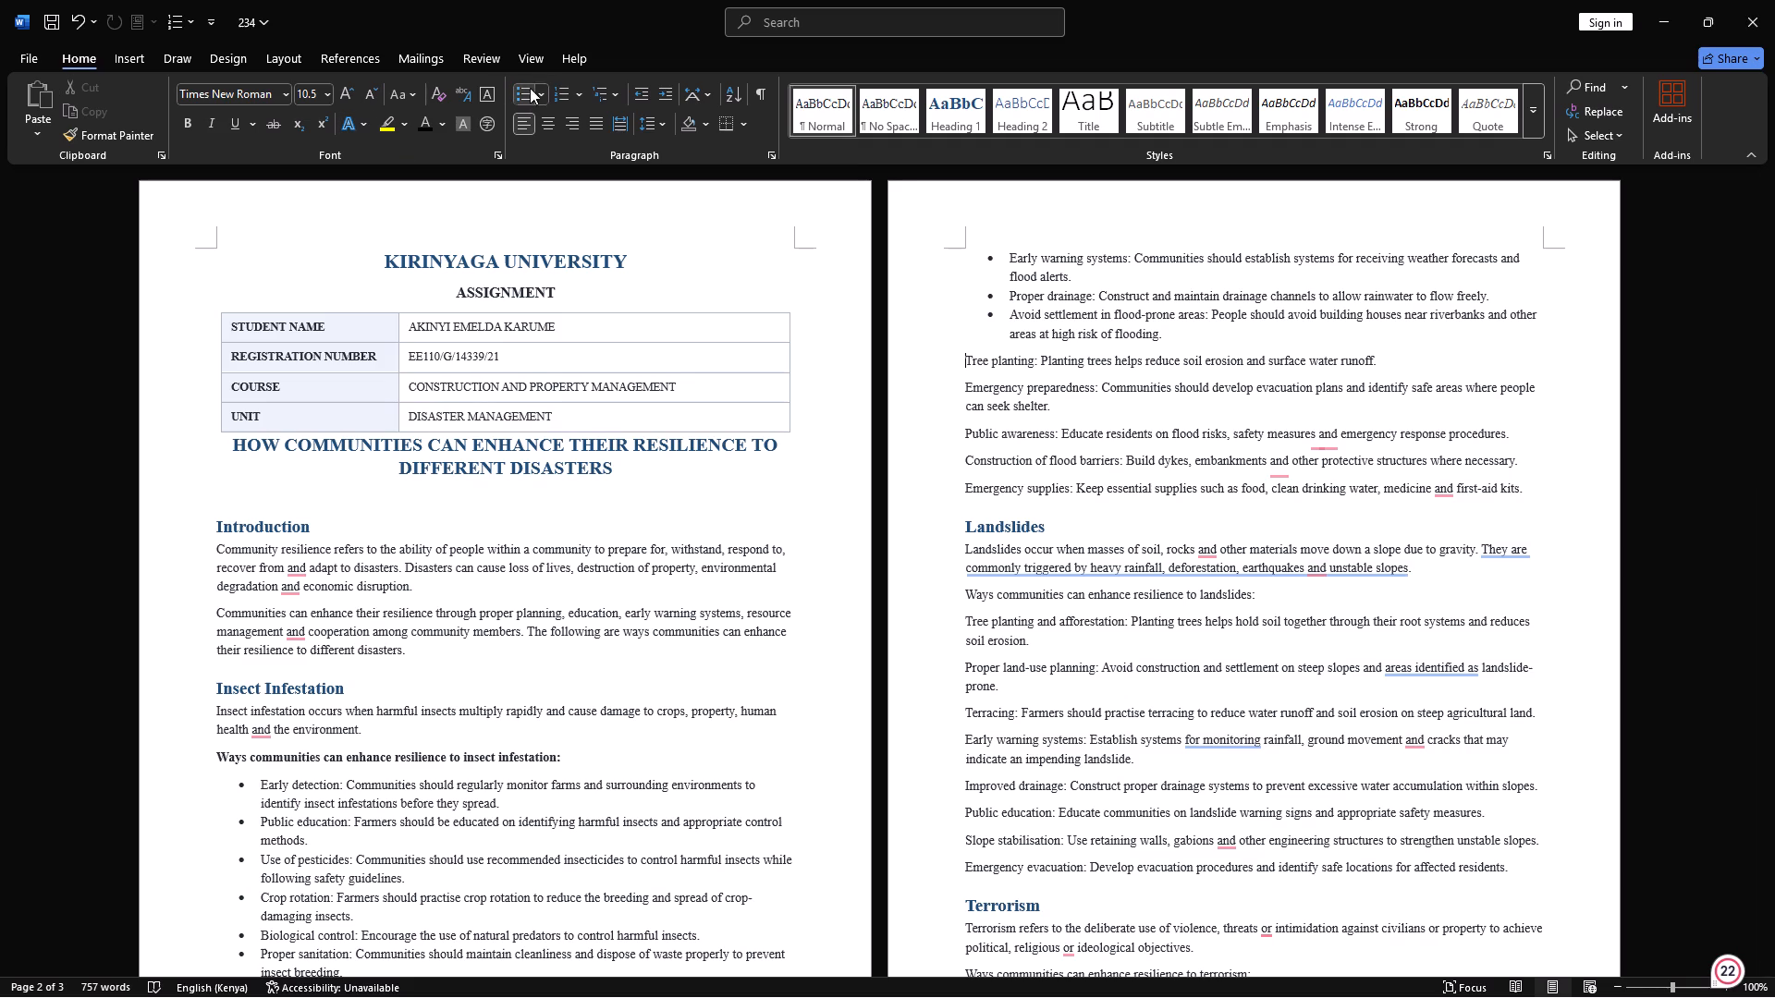
{"action": "left_click", "coordinate": [527, 99]}
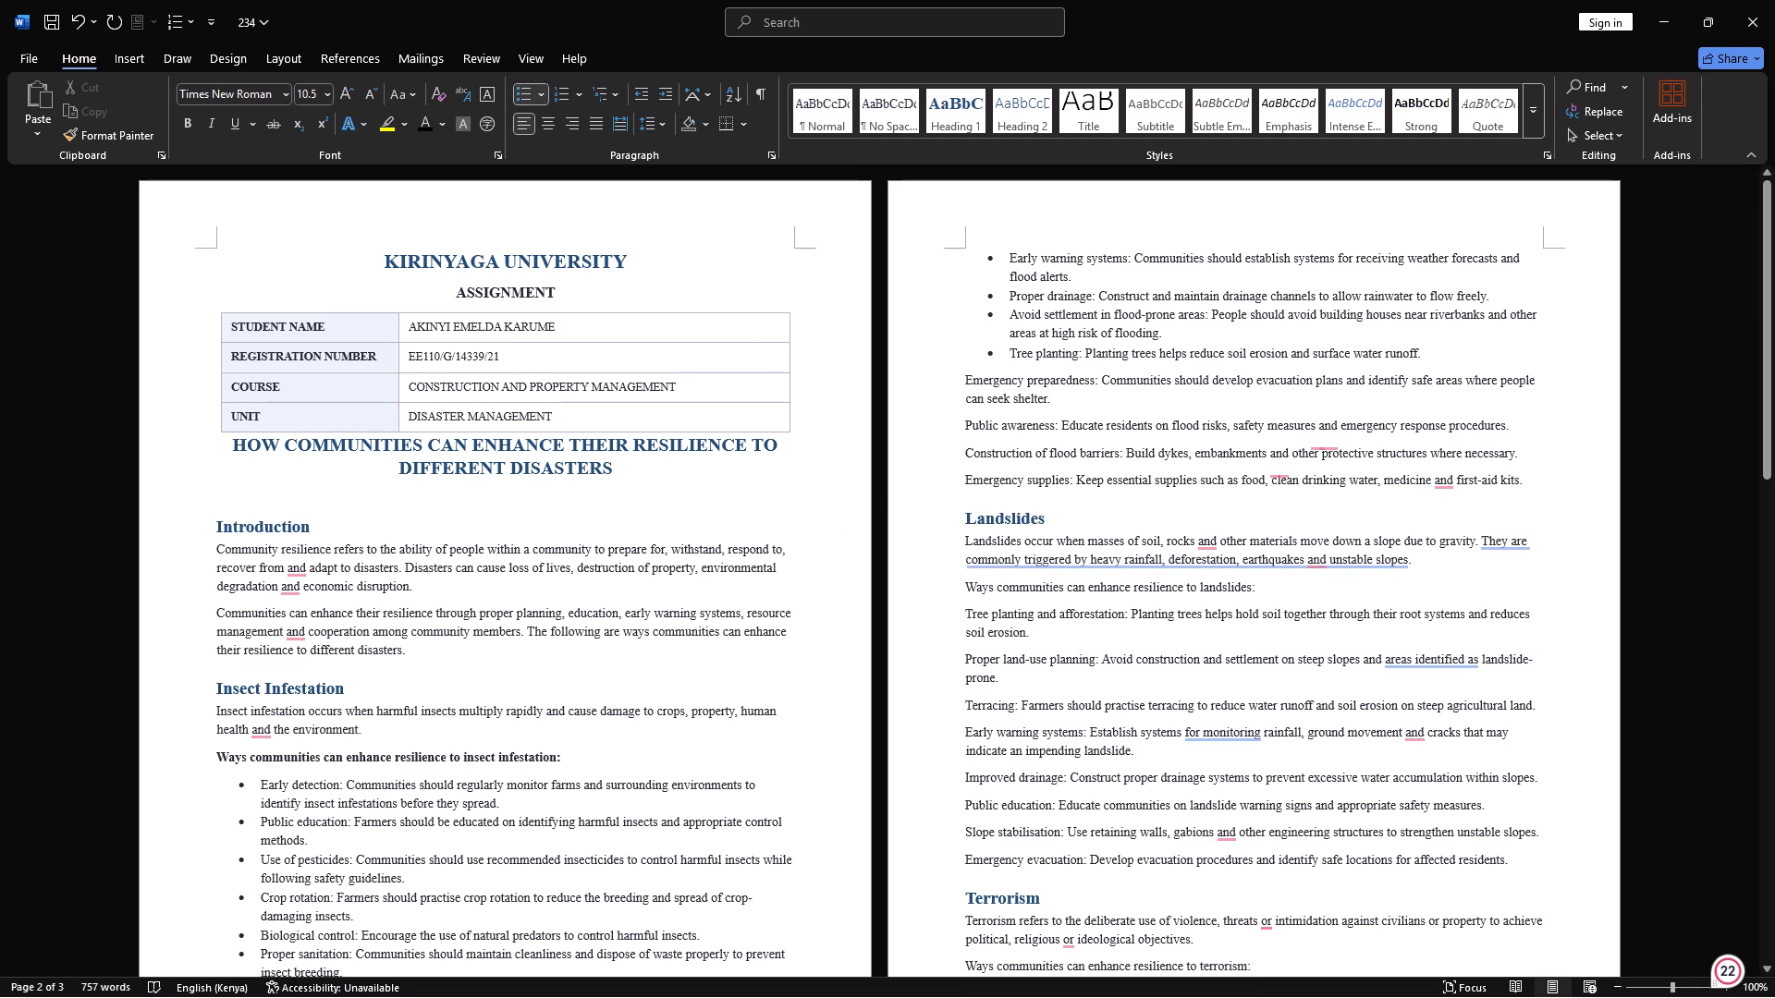
{"action": "left_click", "coordinate": [961, 377]}
{"action": "left_click", "coordinate": [519, 88]}
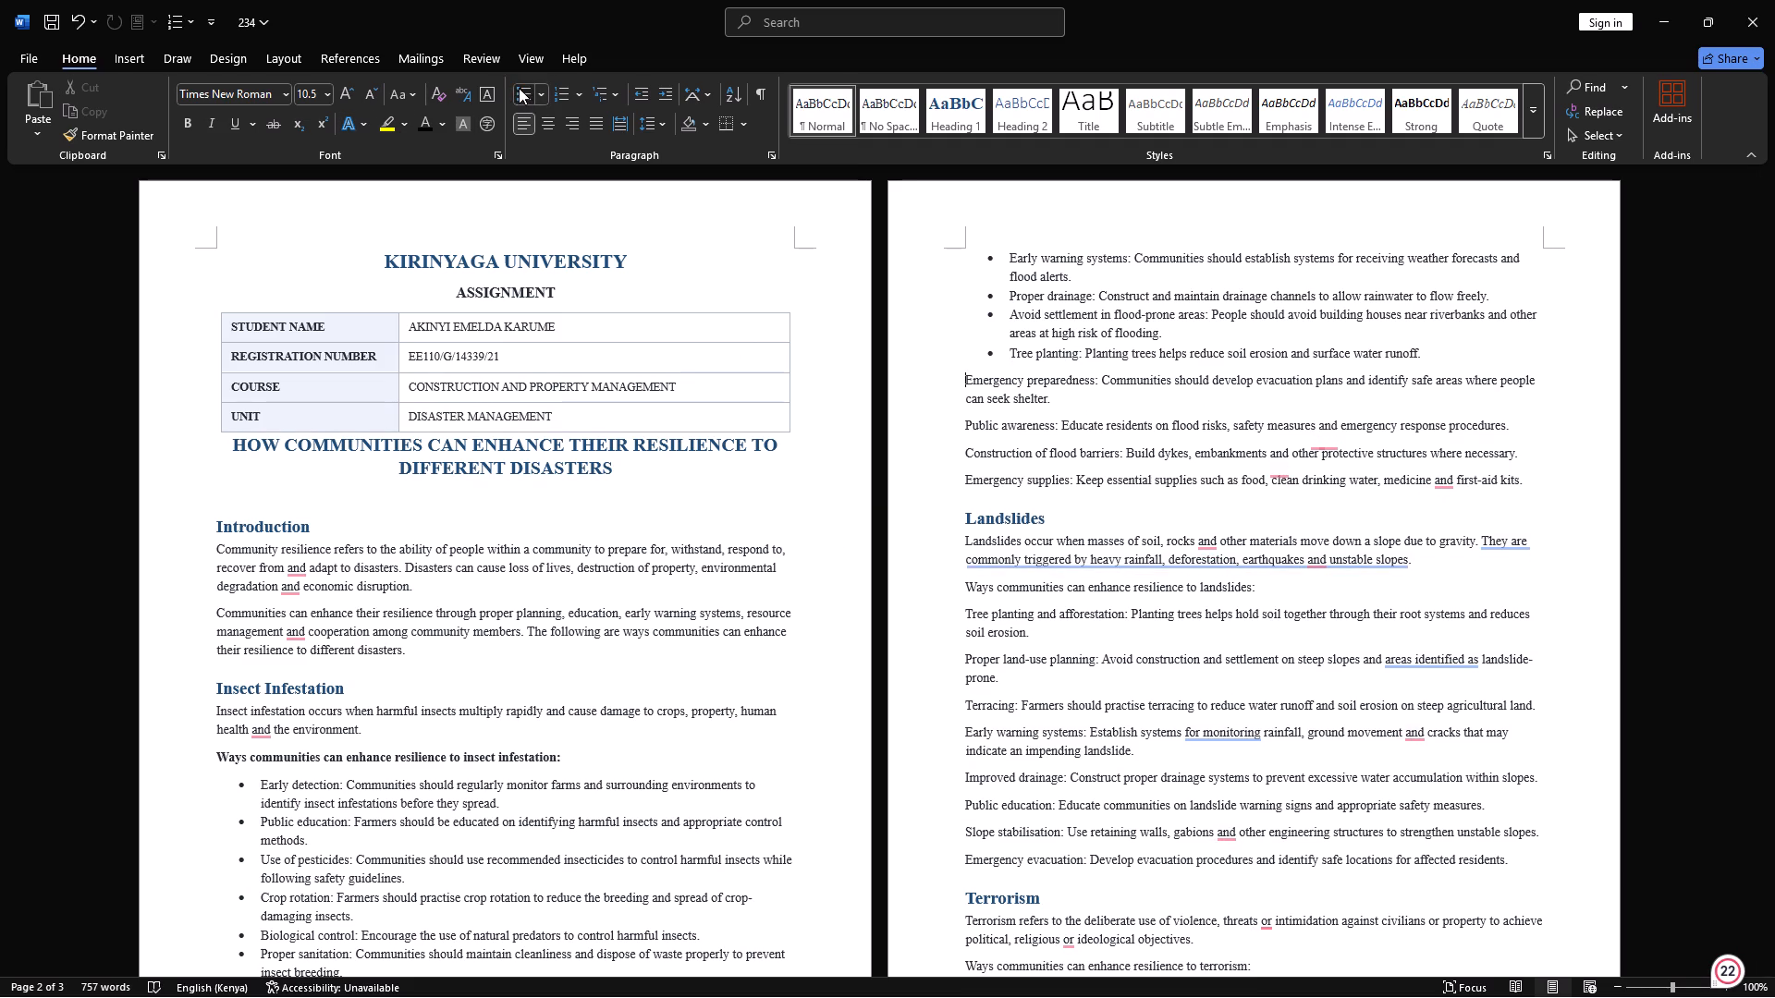
{"action": "left_click", "coordinate": [964, 418]}
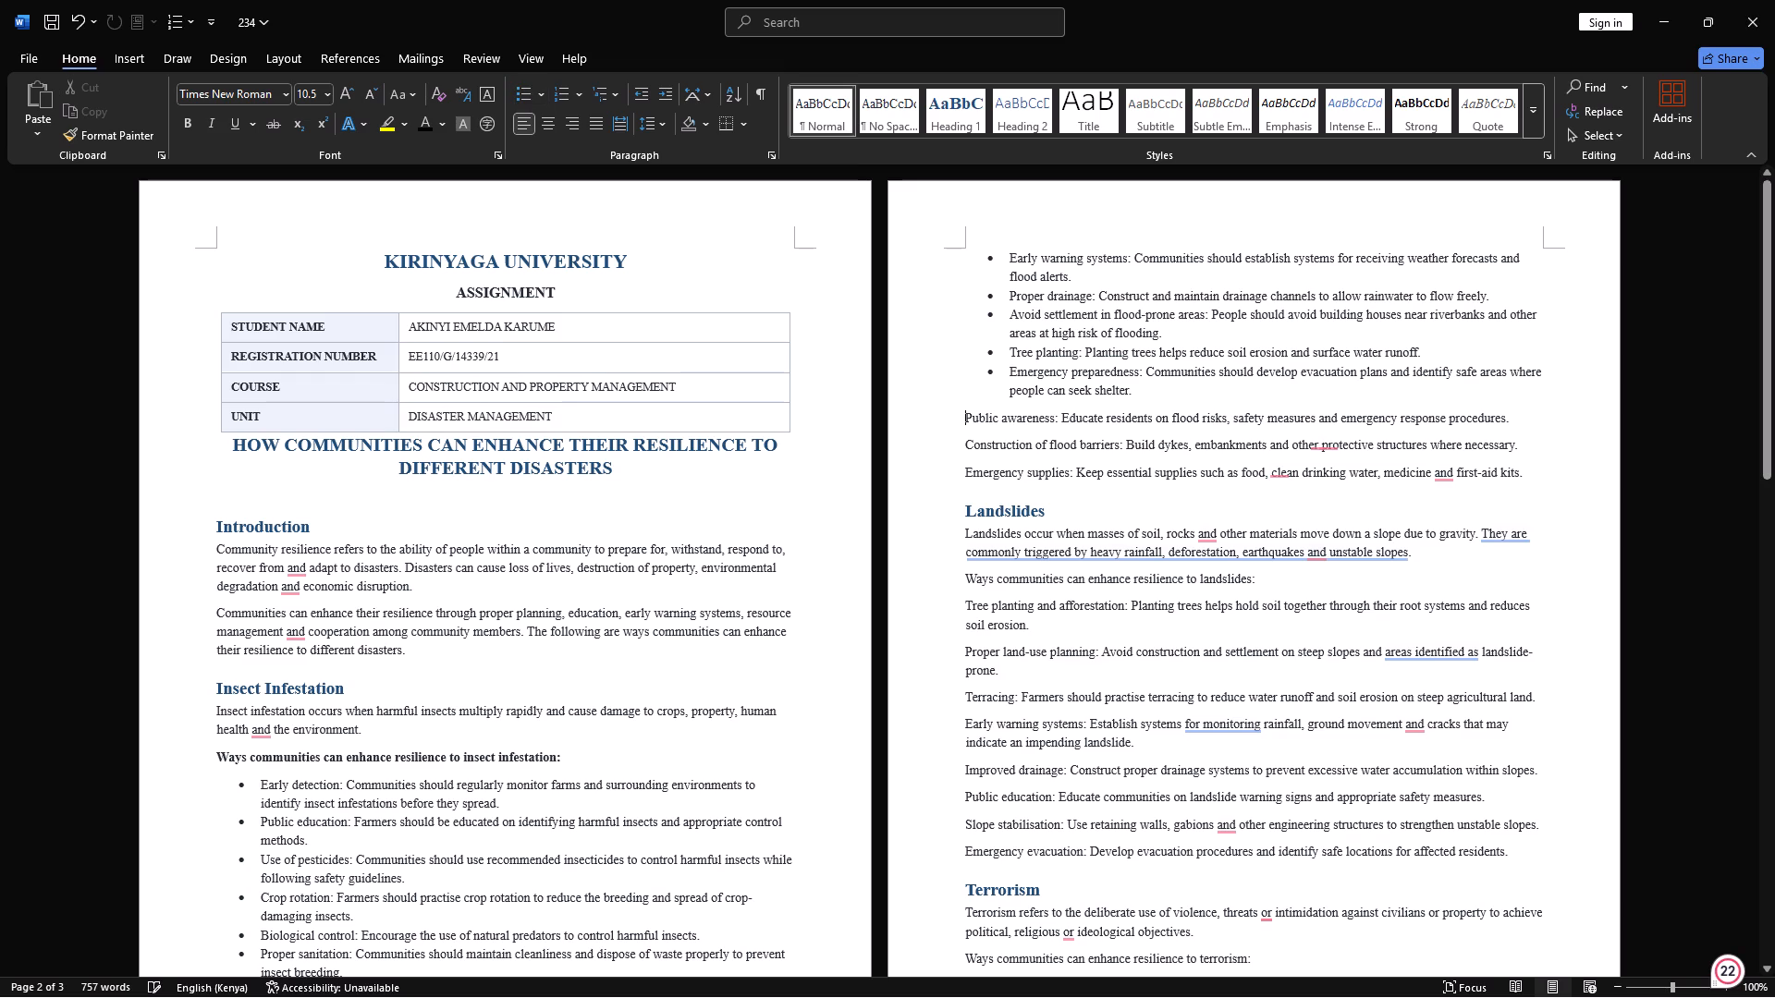
{"action": "left_click", "coordinate": [533, 93]}
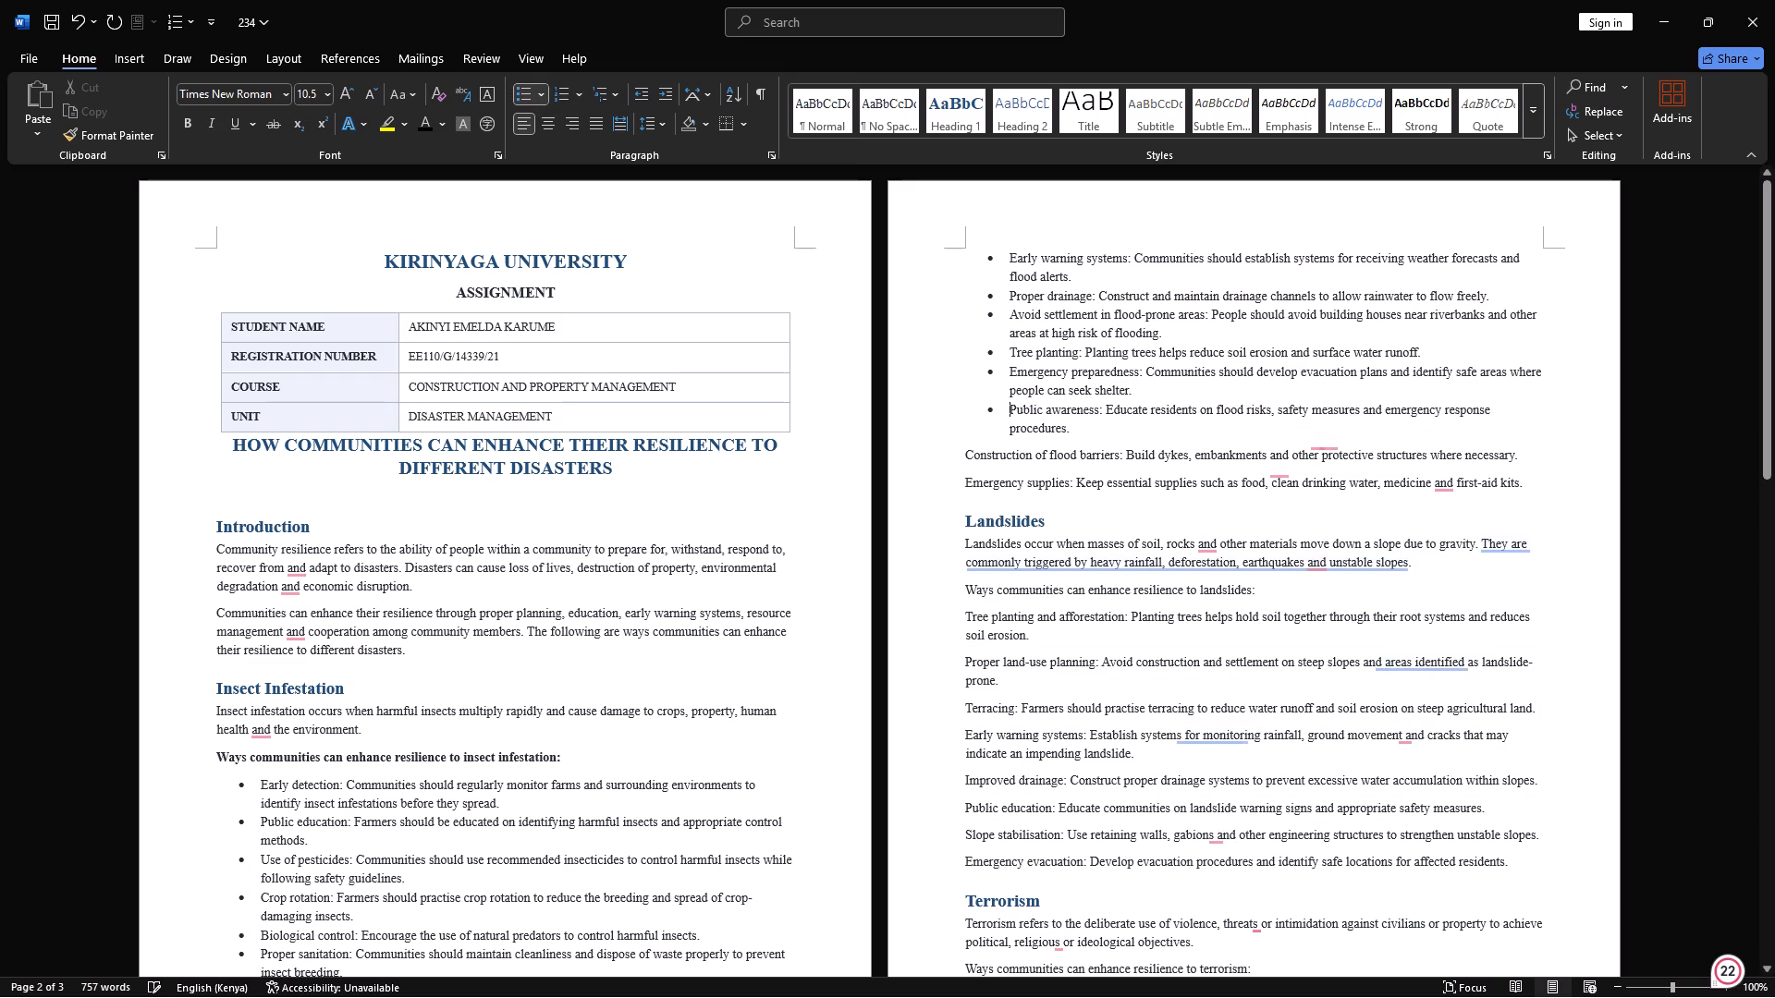
{"action": "left_click", "coordinate": [963, 449]}
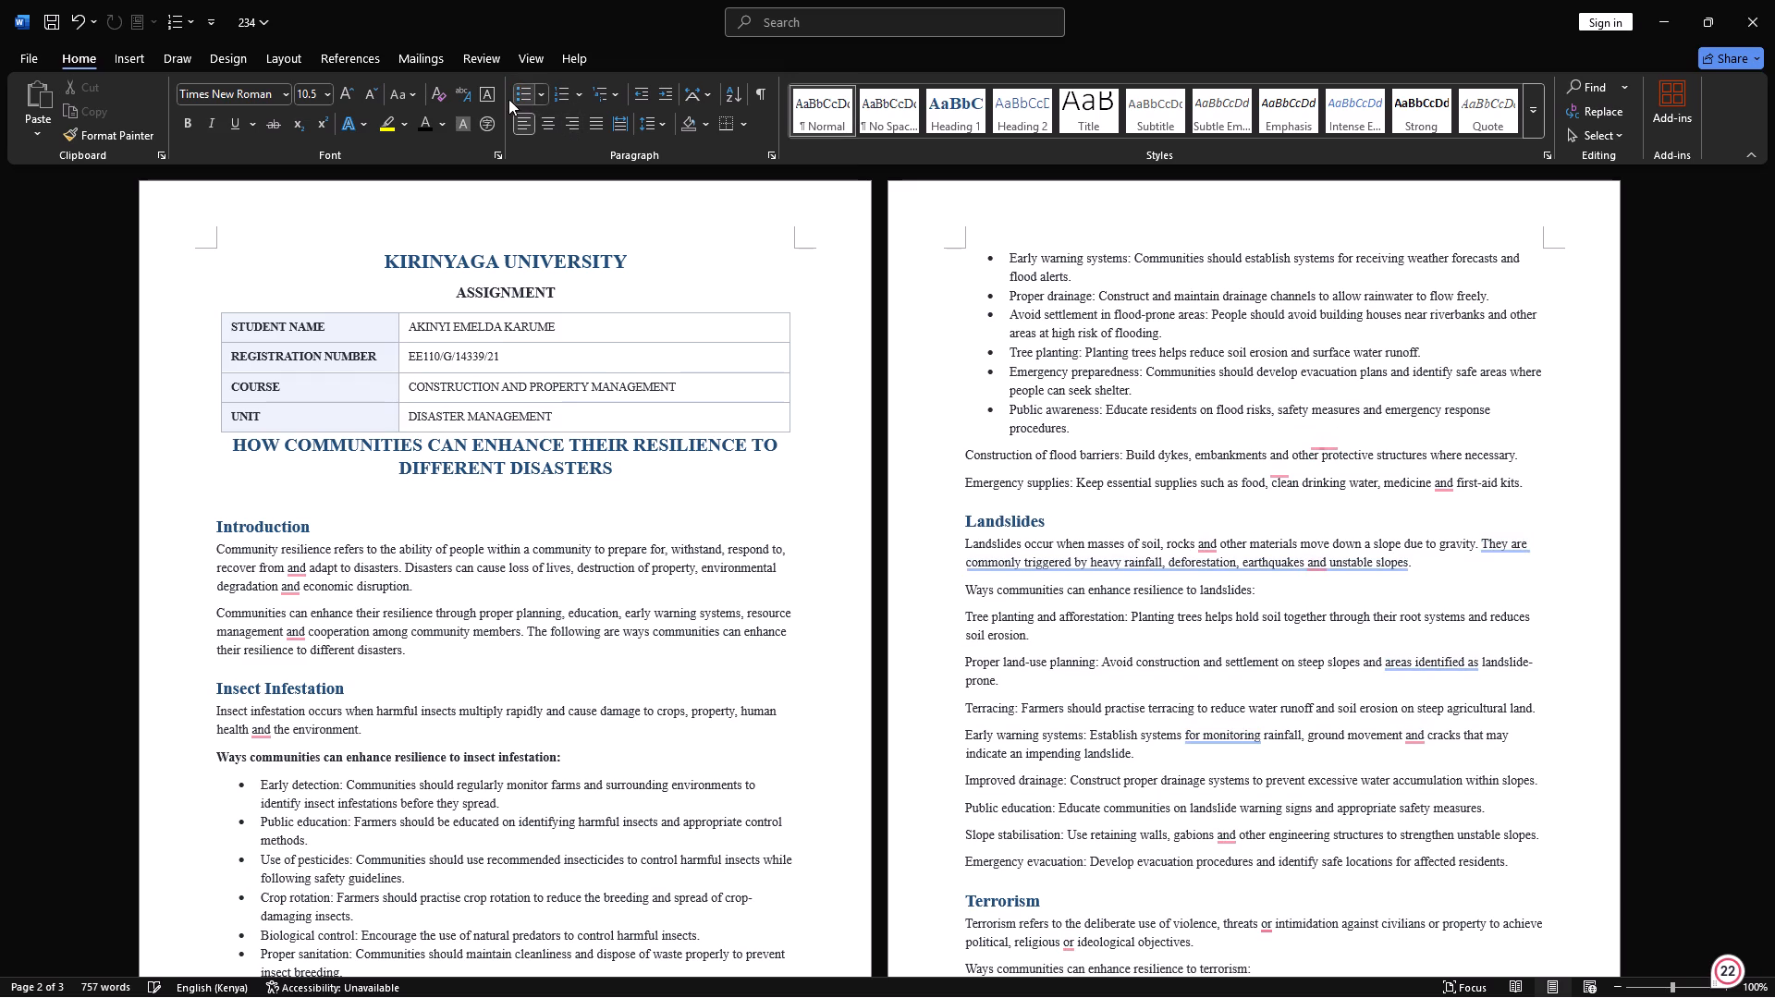
{"action": "left_click", "coordinate": [515, 94]}
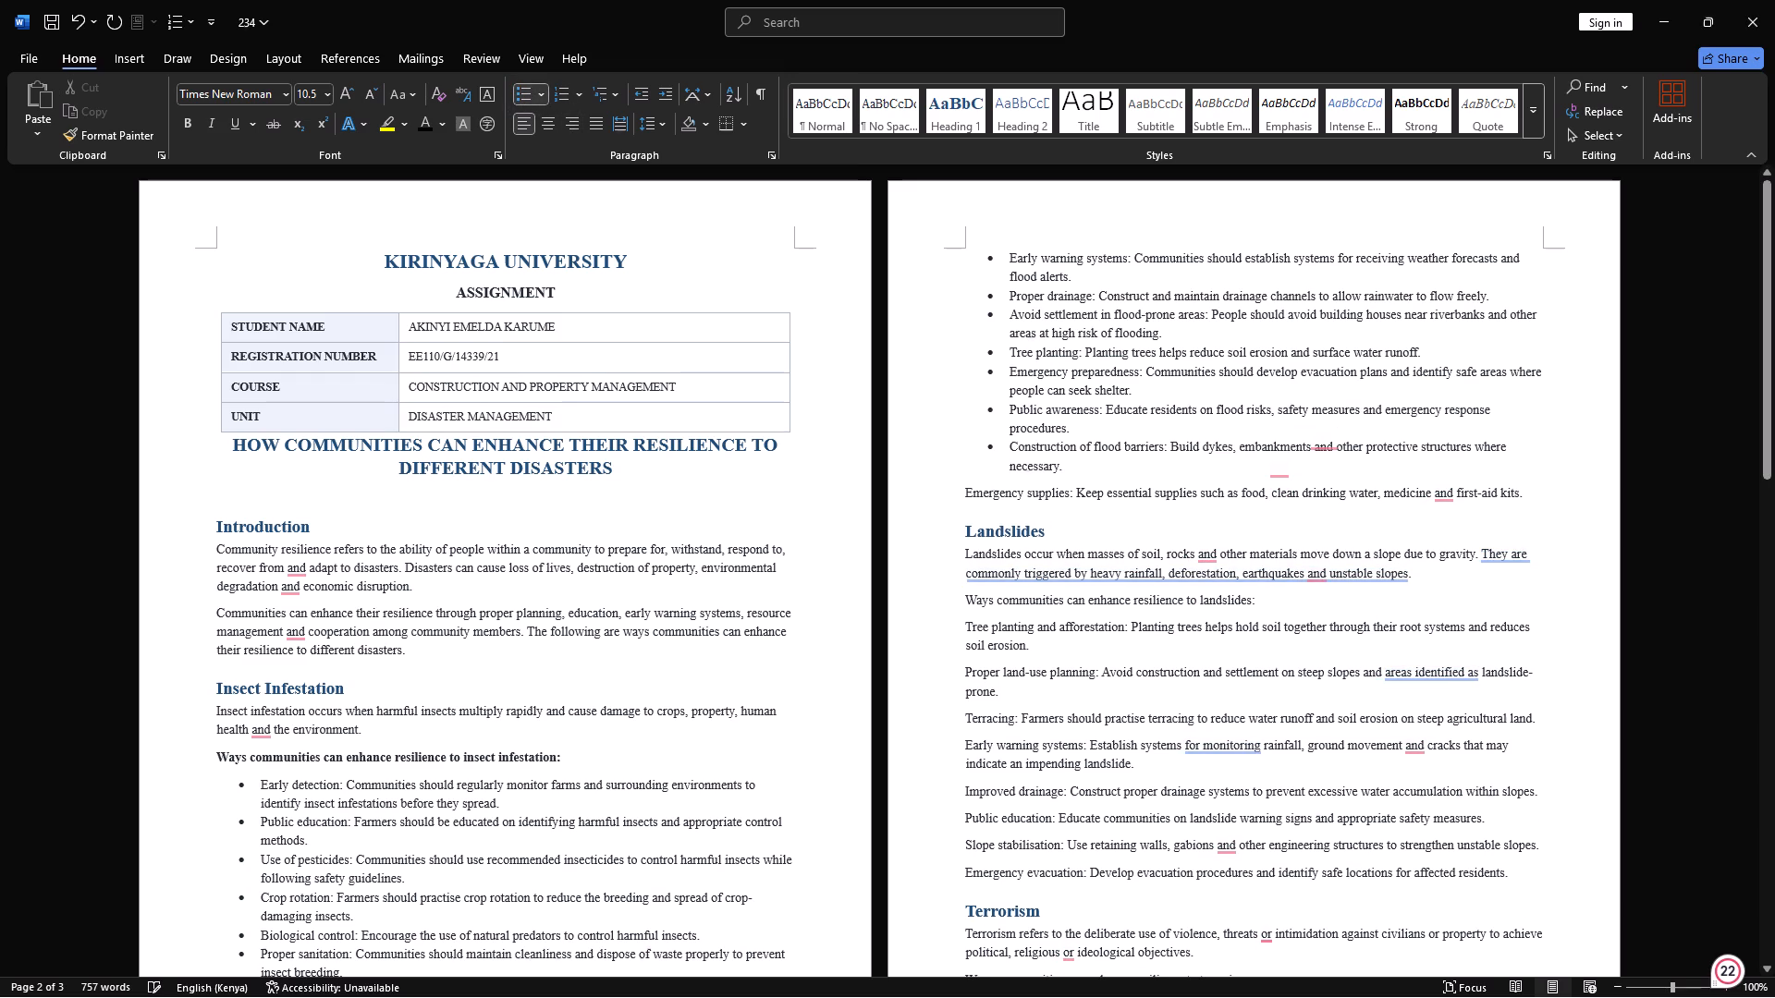
{"action": "left_click", "coordinate": [962, 490]}
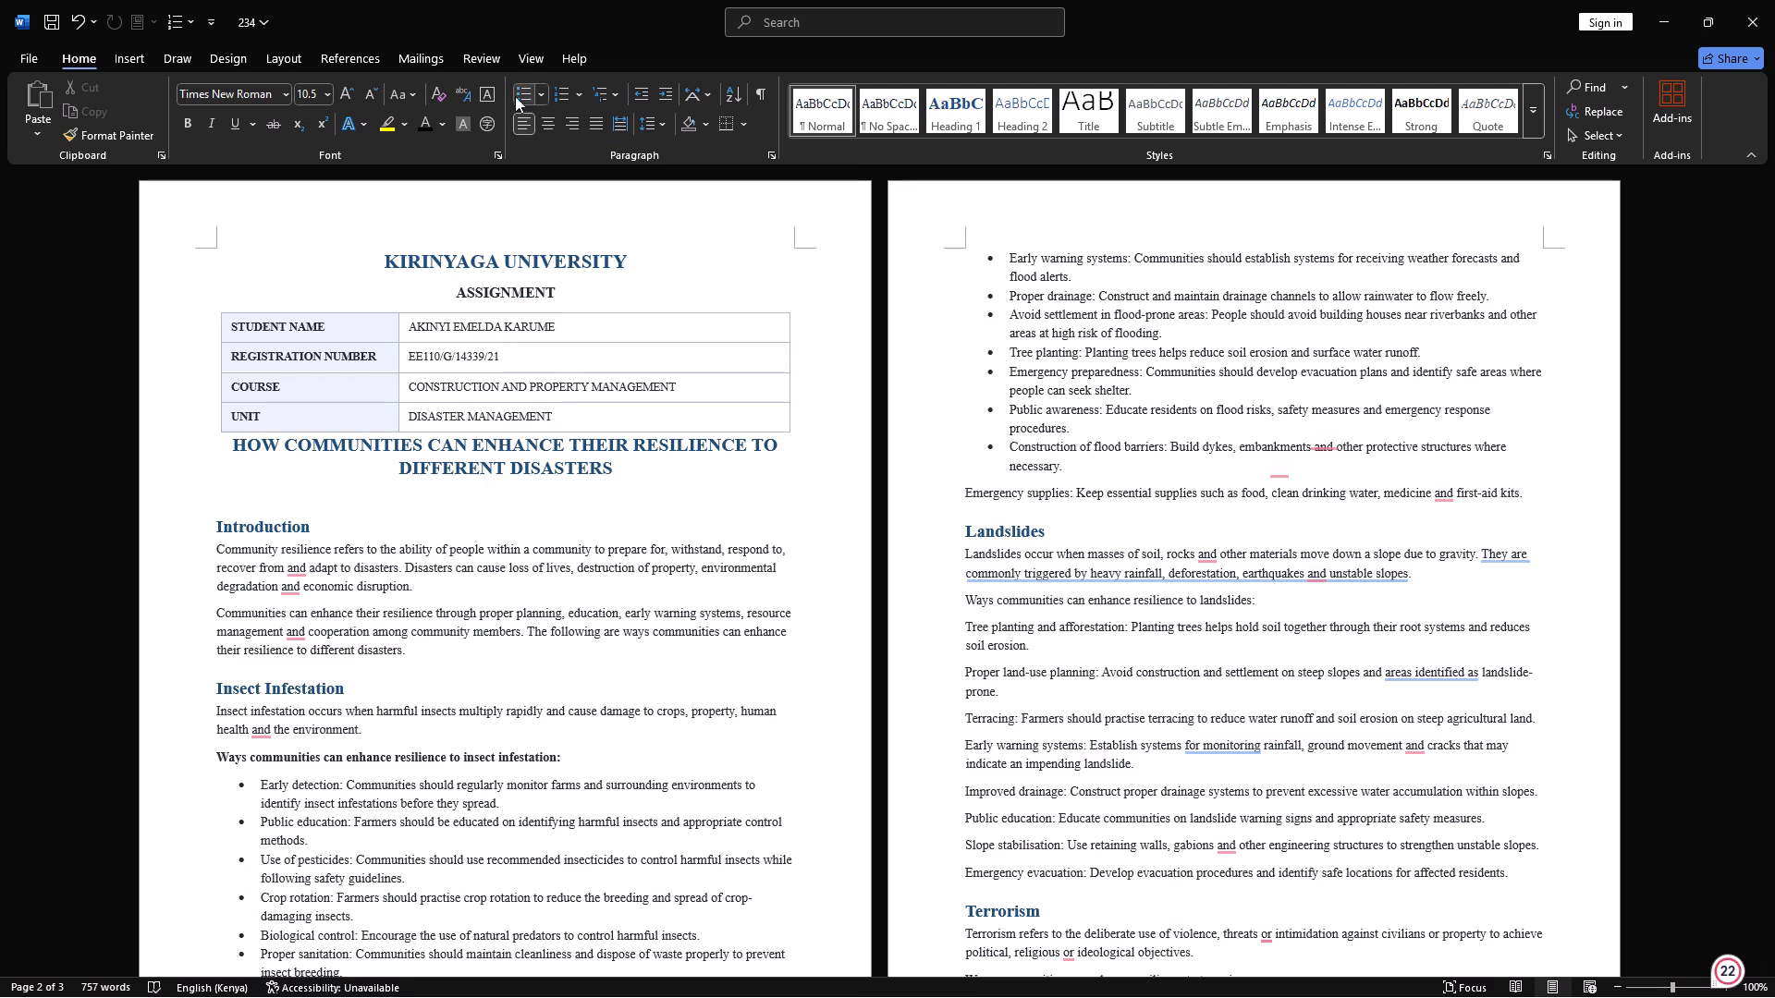
{"action": "left_click", "coordinate": [518, 90]}
Make the line "Ways communities can enhance resilience to landslides:" bold.
{"action": "scroll", "coordinate": [1087, 680], "scroll_direction": "down", "scroll_amount": 3}
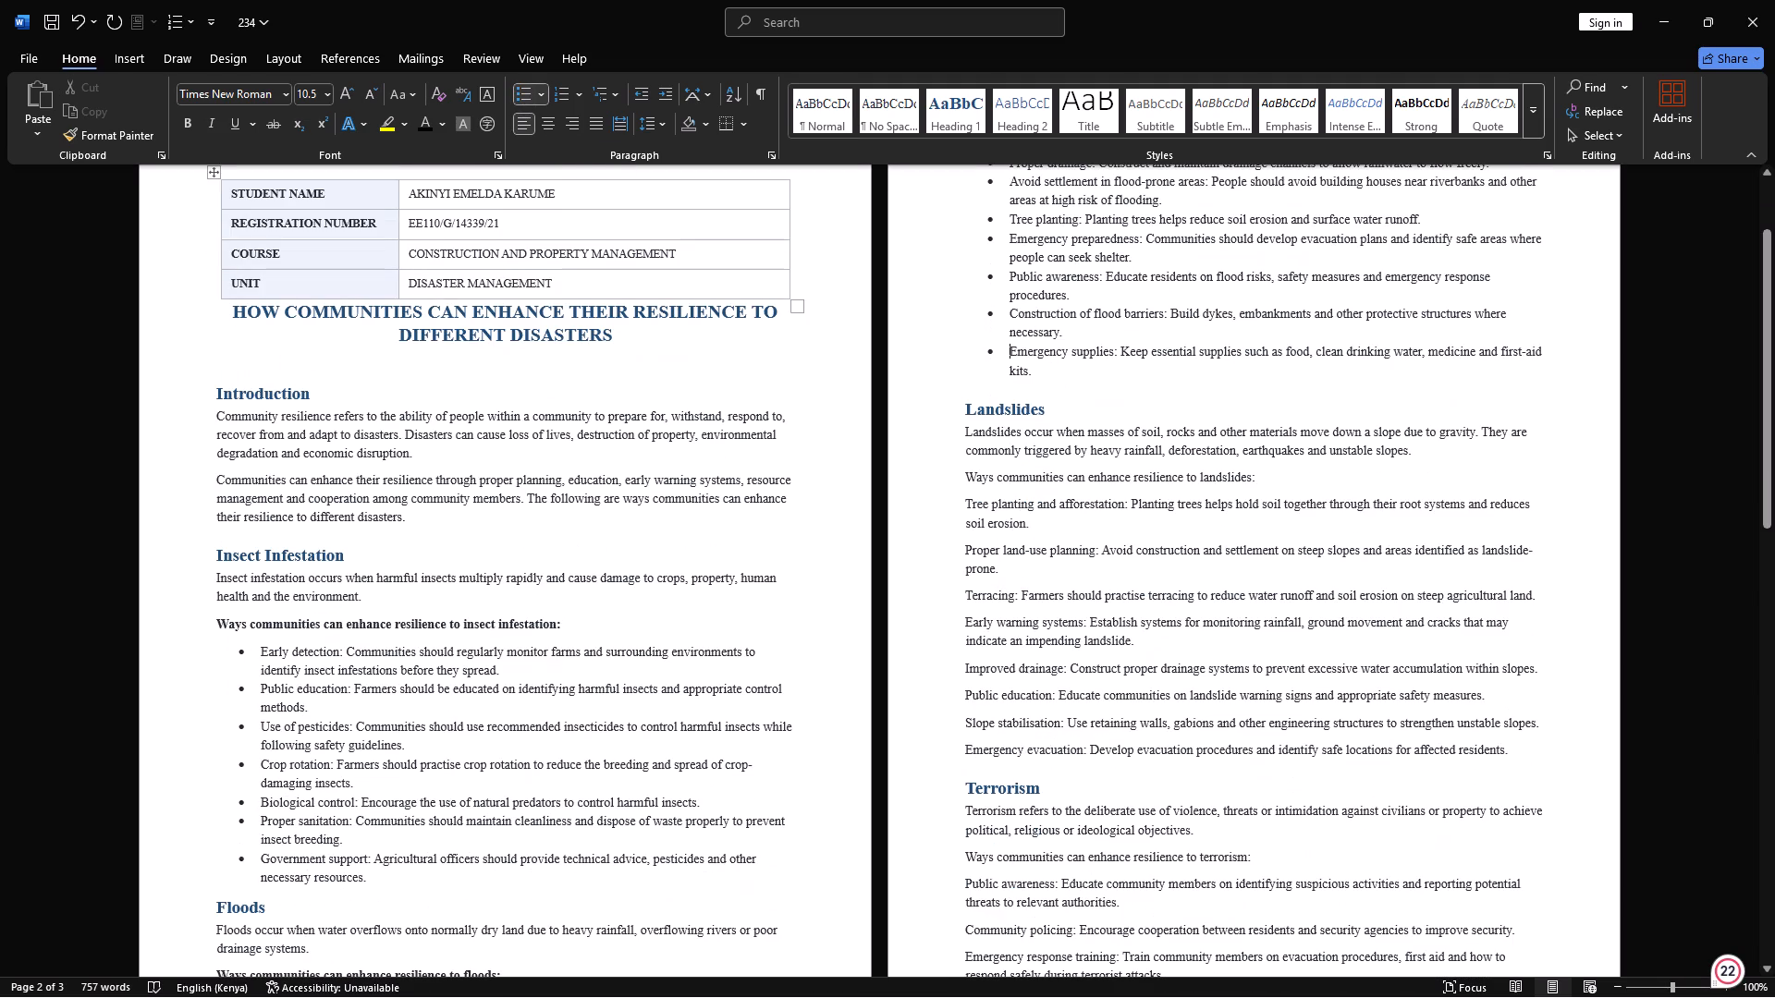
{"action": "left_click_drag", "start_coordinate": [969, 475], "coordinate": [1270, 493]}
{"action": "key", "text": "ctrl+b"}
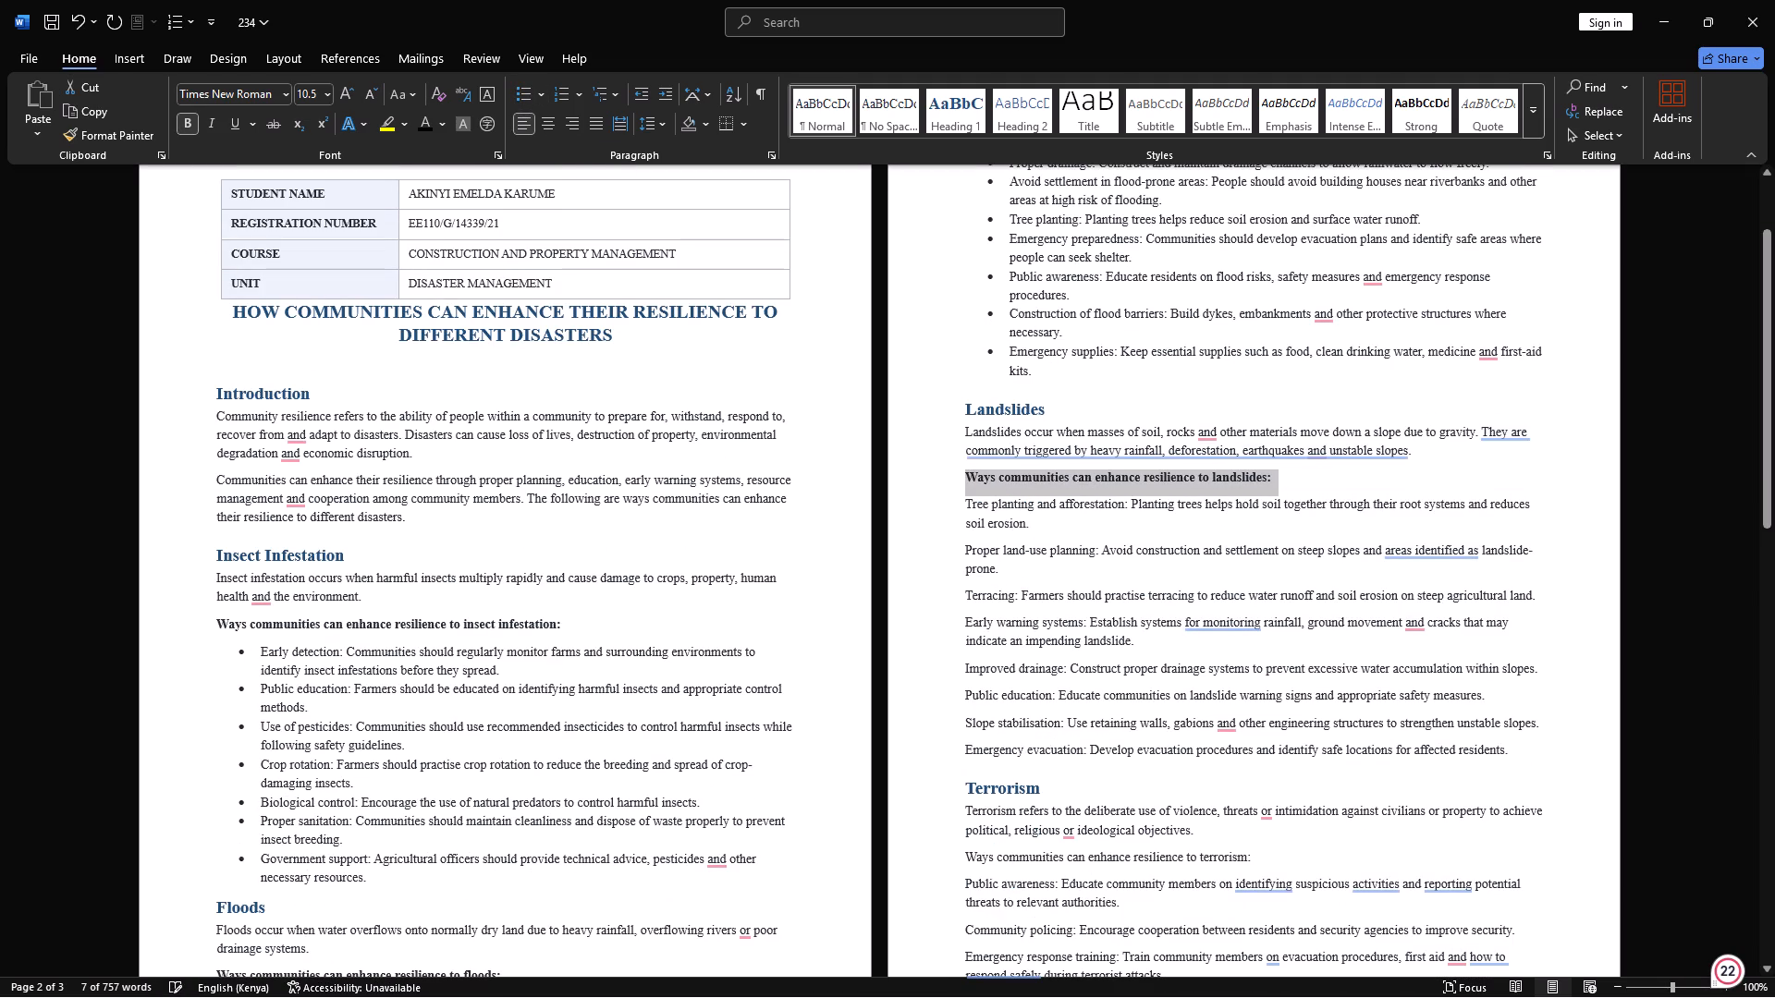
Apply round bullets to the Tree planting and afforestation, Proper land-use planning, Terracing and Early warning systems paragraphs under Landslides.
{"action": "left_click", "coordinate": [963, 513]}
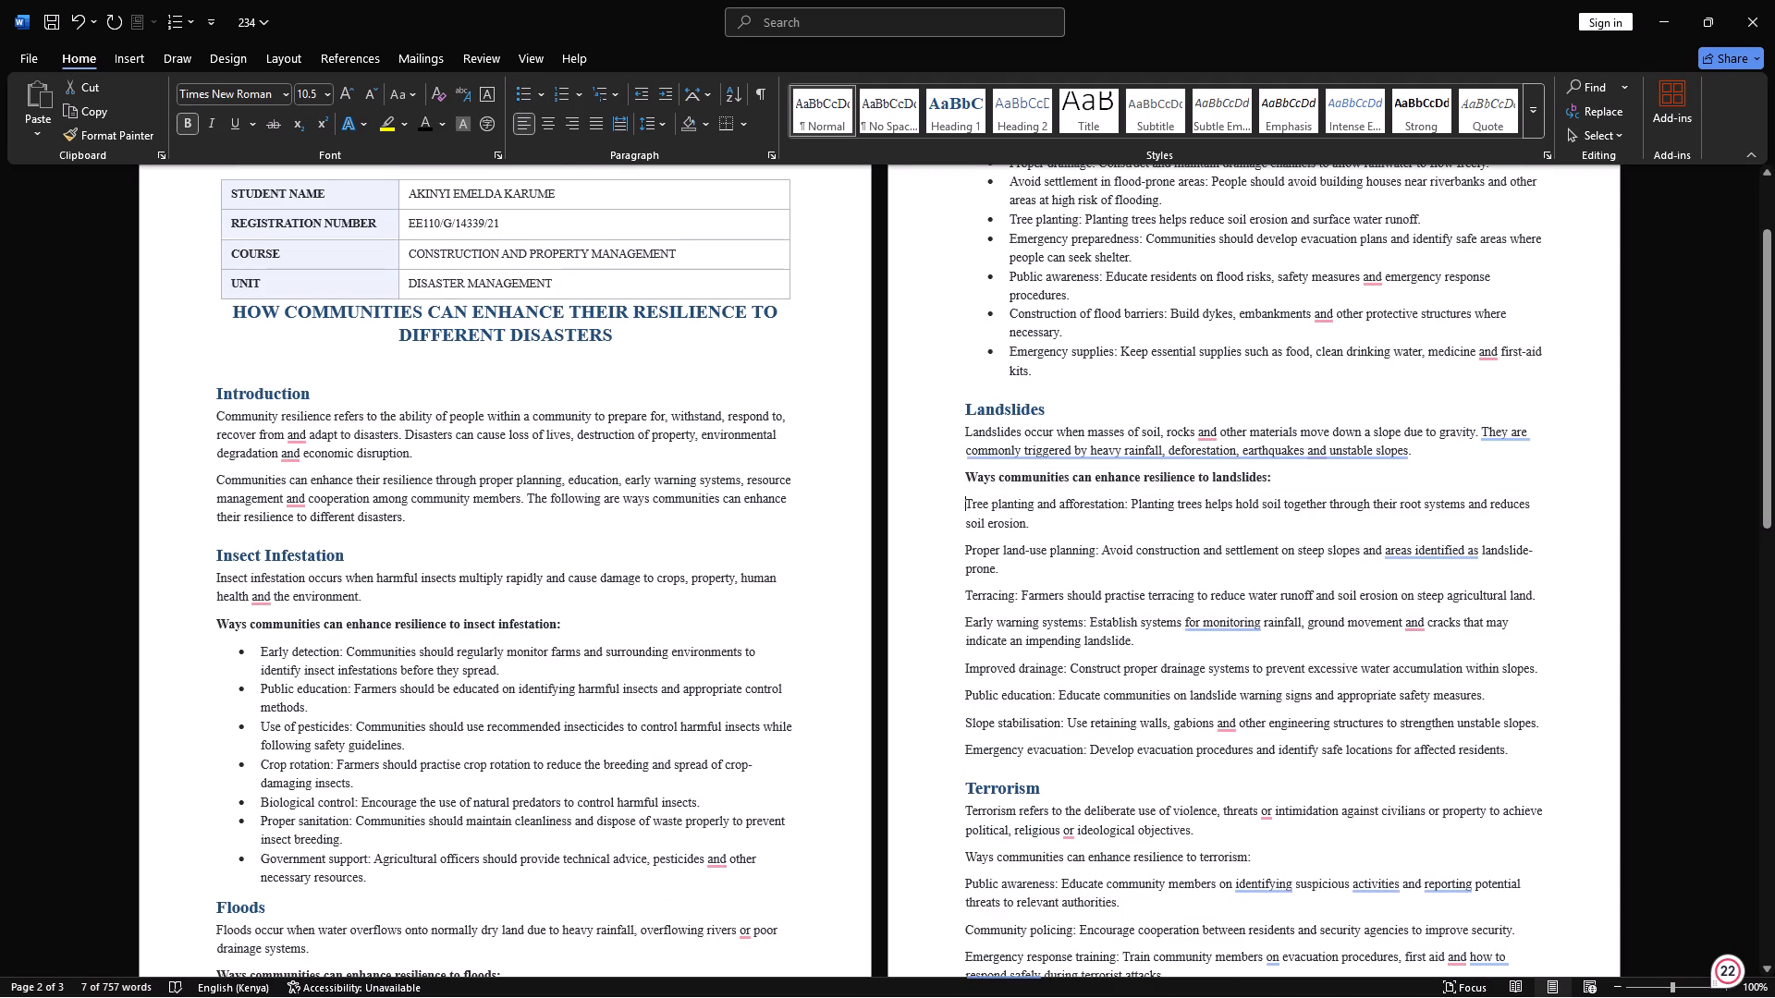
{"action": "left_click", "coordinate": [537, 103]}
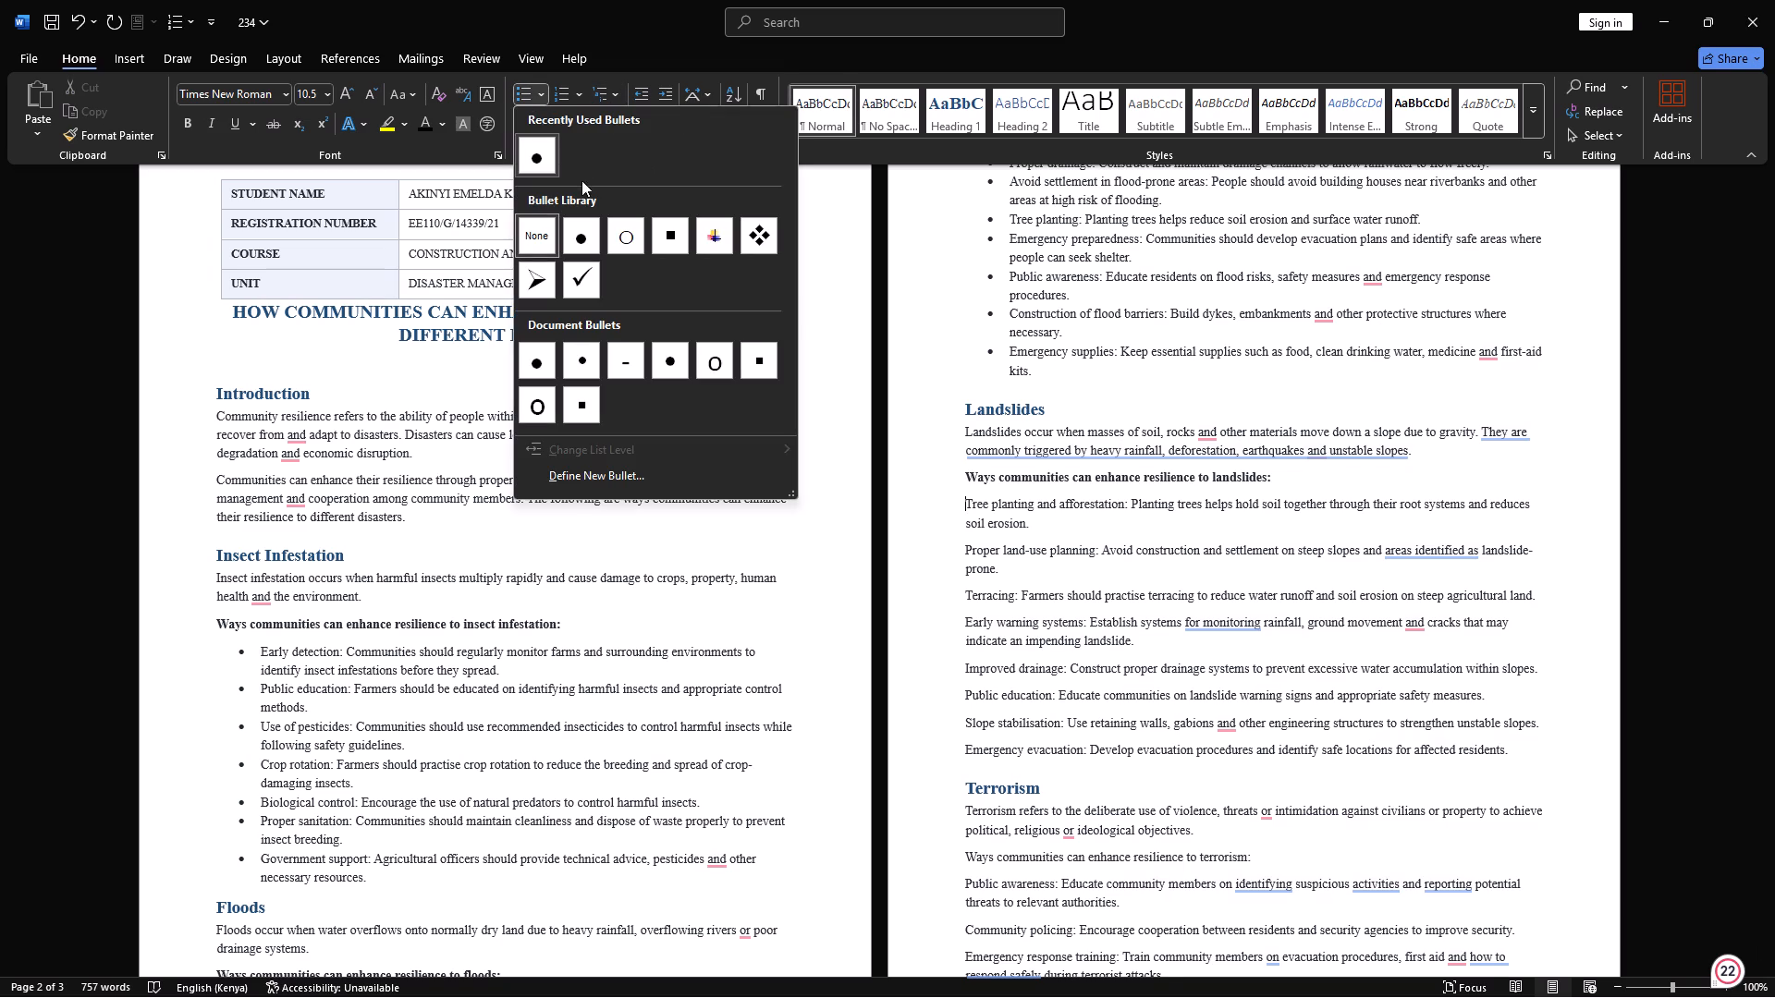
{"action": "left_click", "coordinate": [546, 160]}
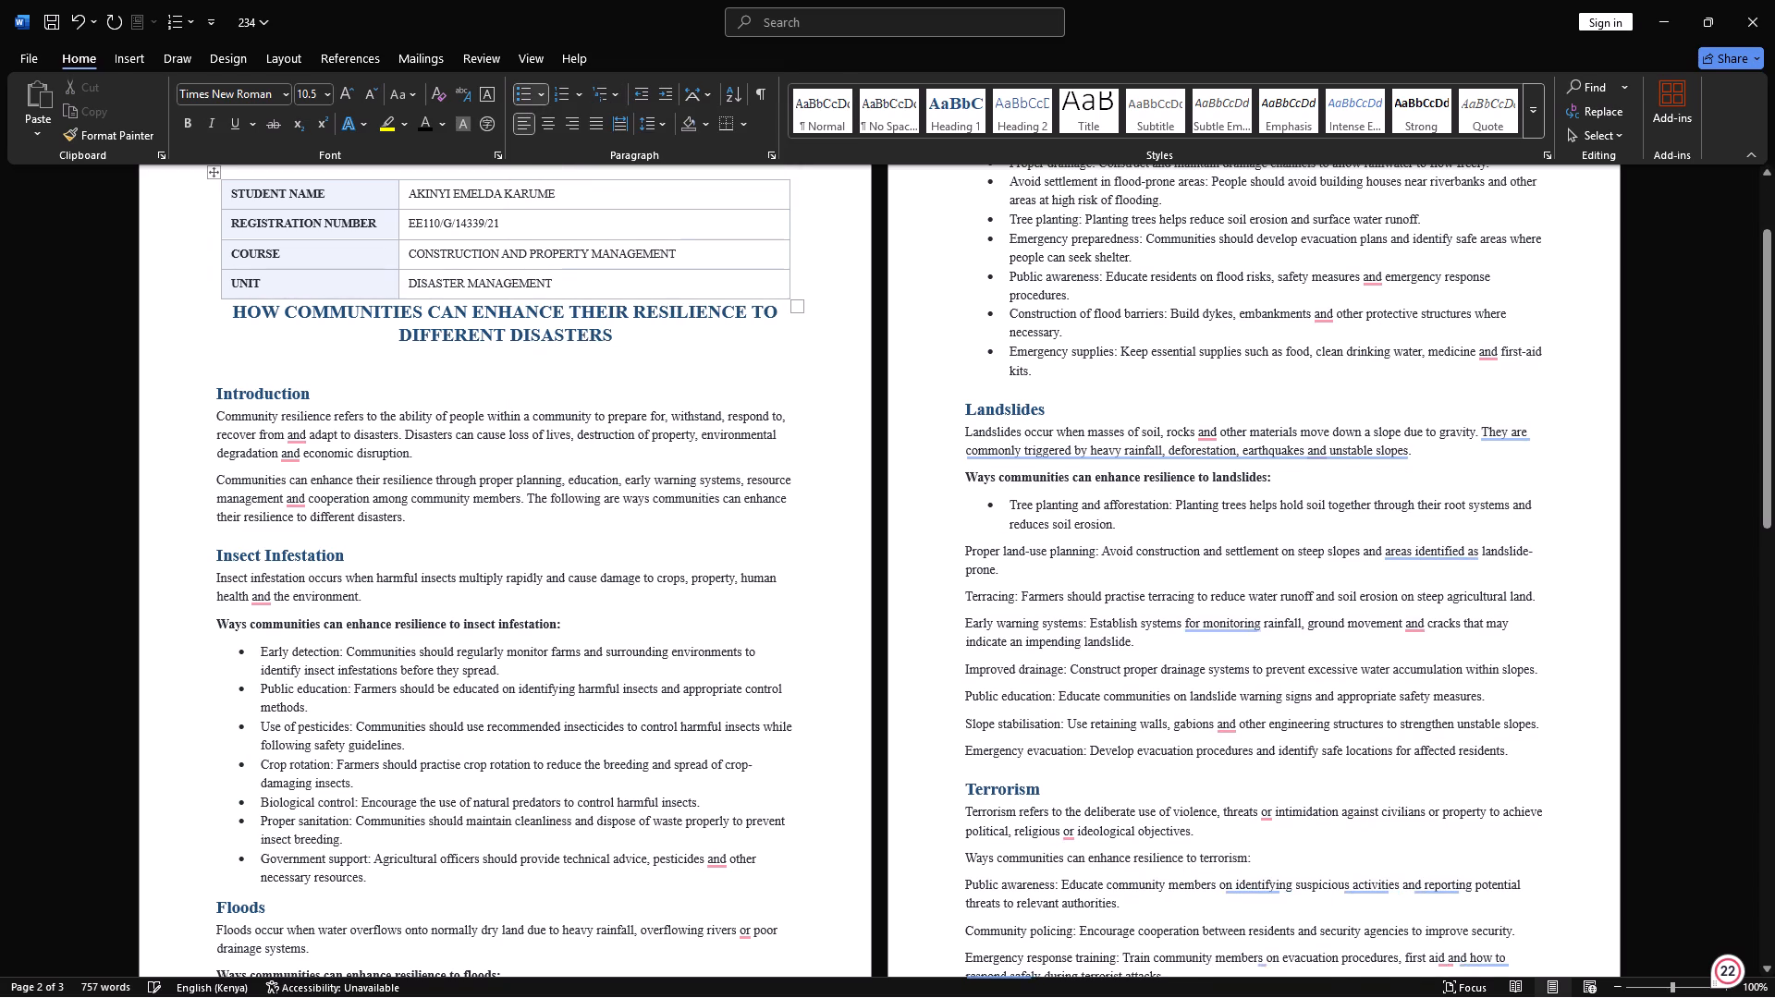
{"action": "left_click", "coordinate": [962, 548]}
{"action": "left_click", "coordinate": [518, 96]}
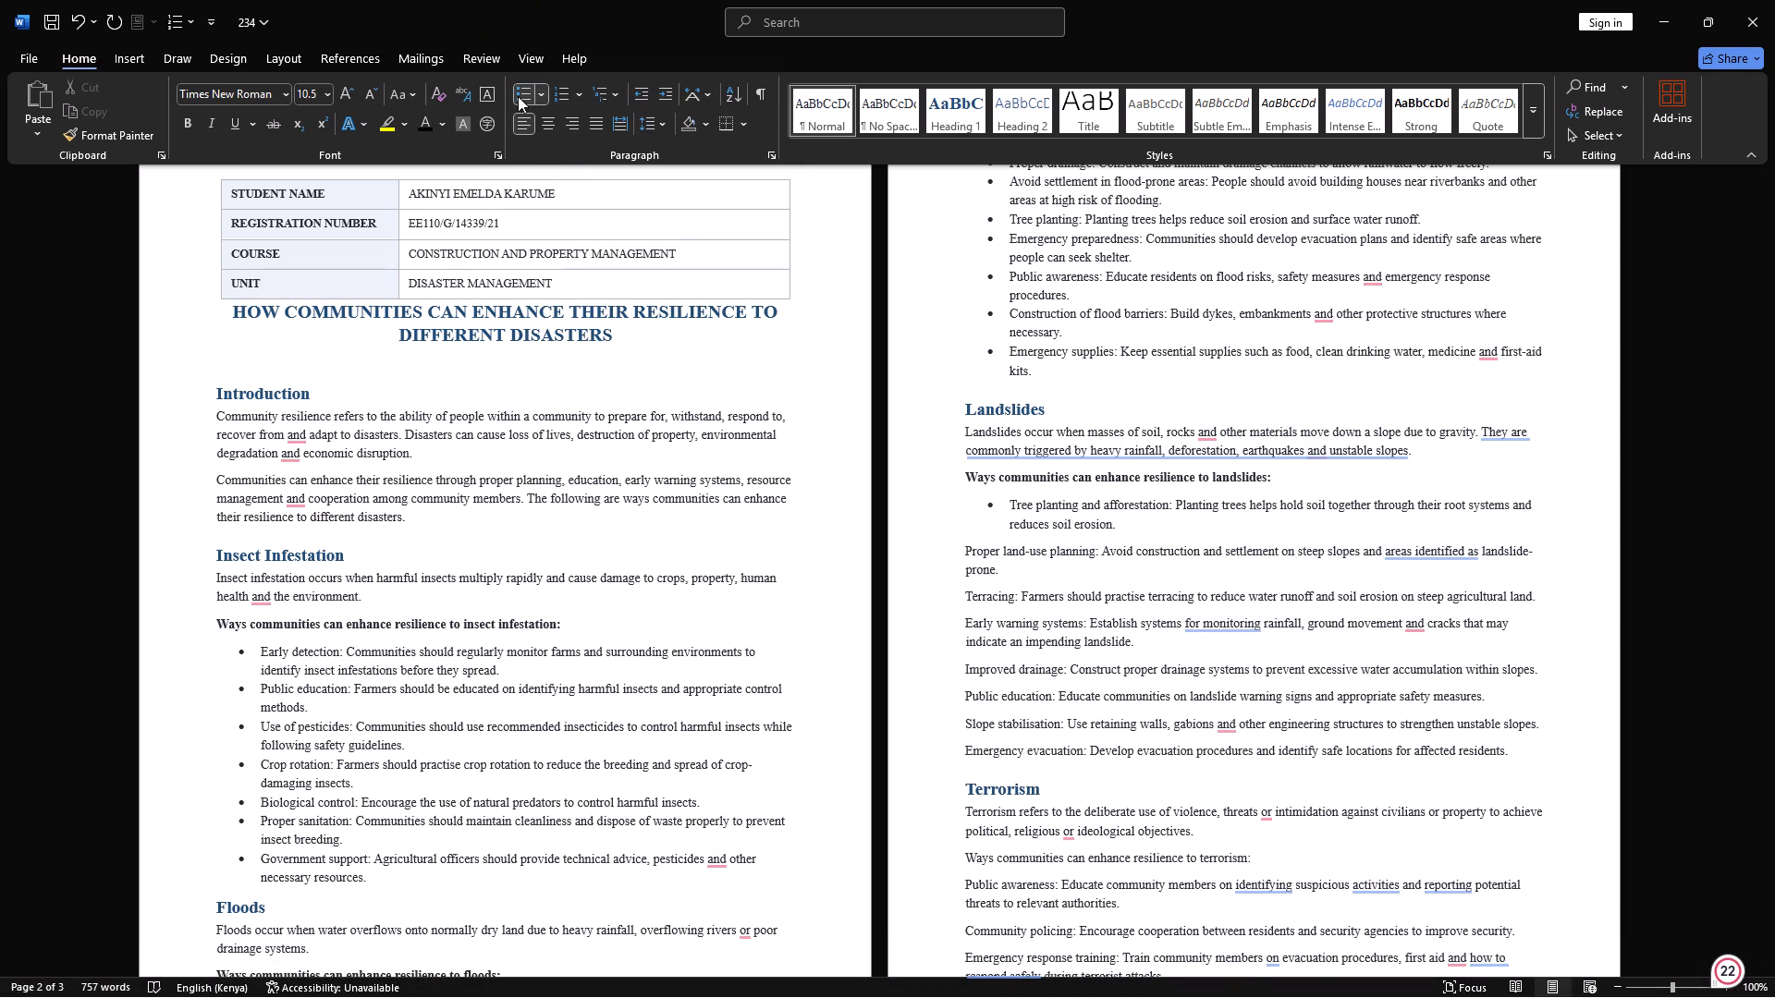
{"action": "left_click", "coordinate": [961, 589]}
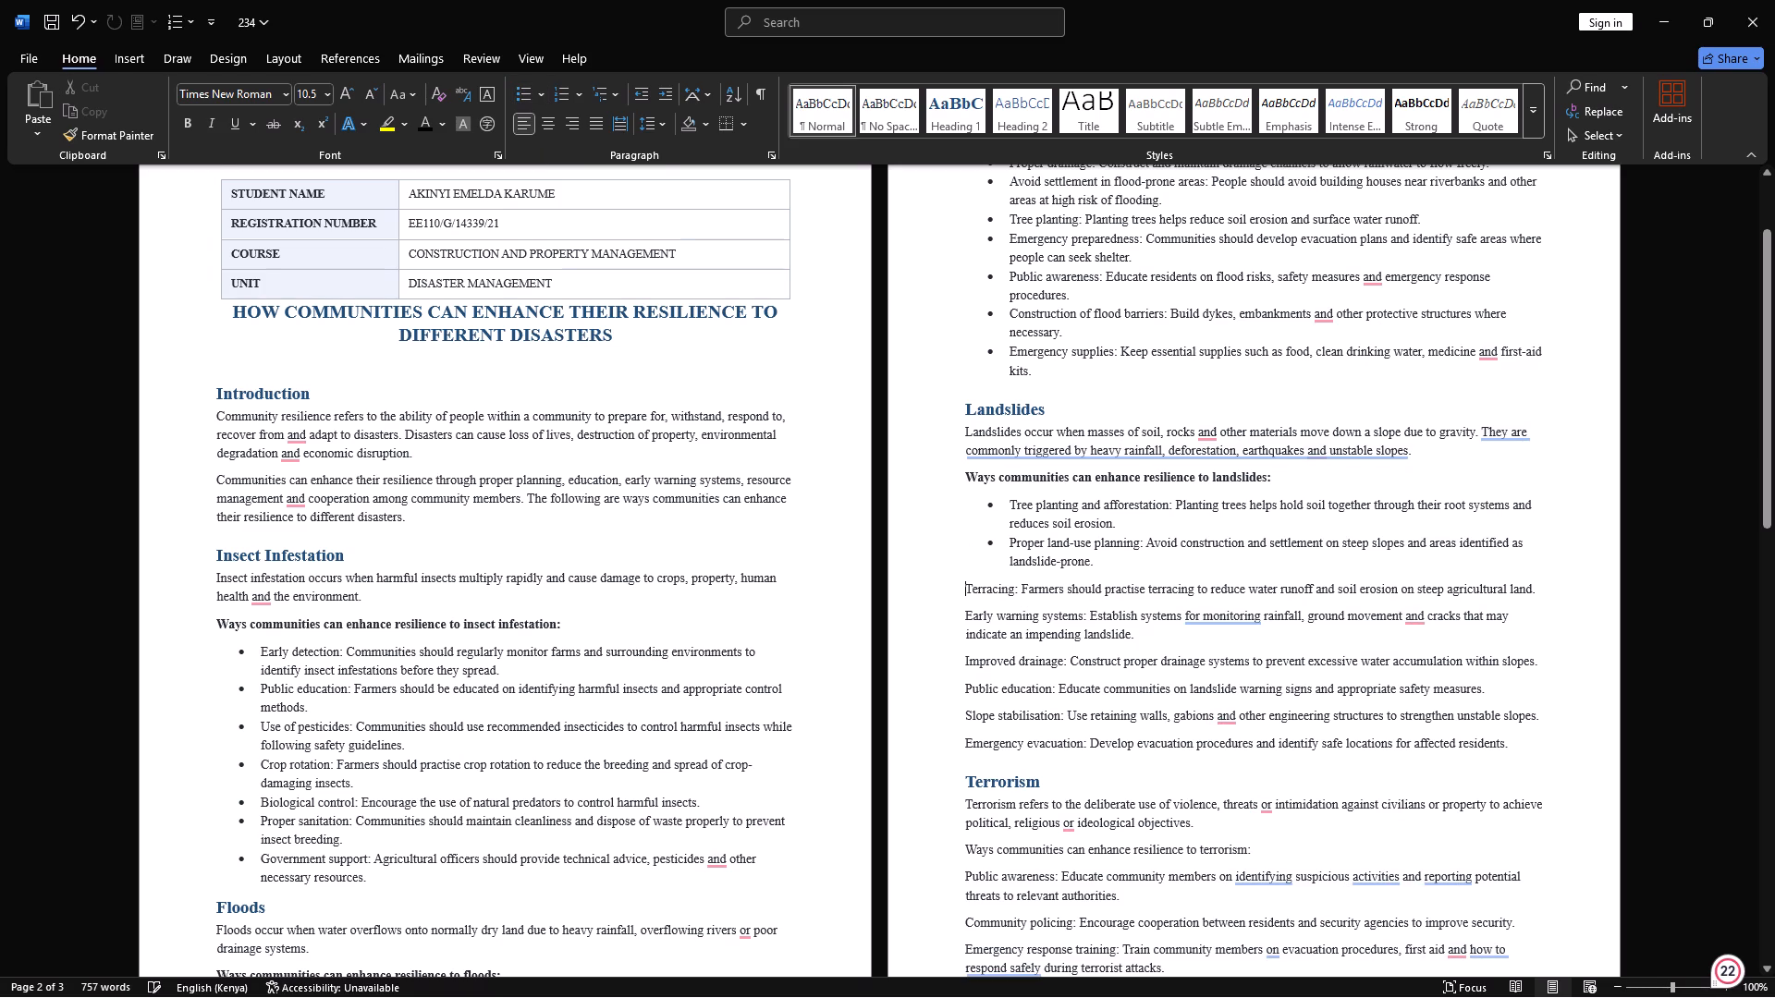
{"action": "left_click", "coordinate": [526, 91]}
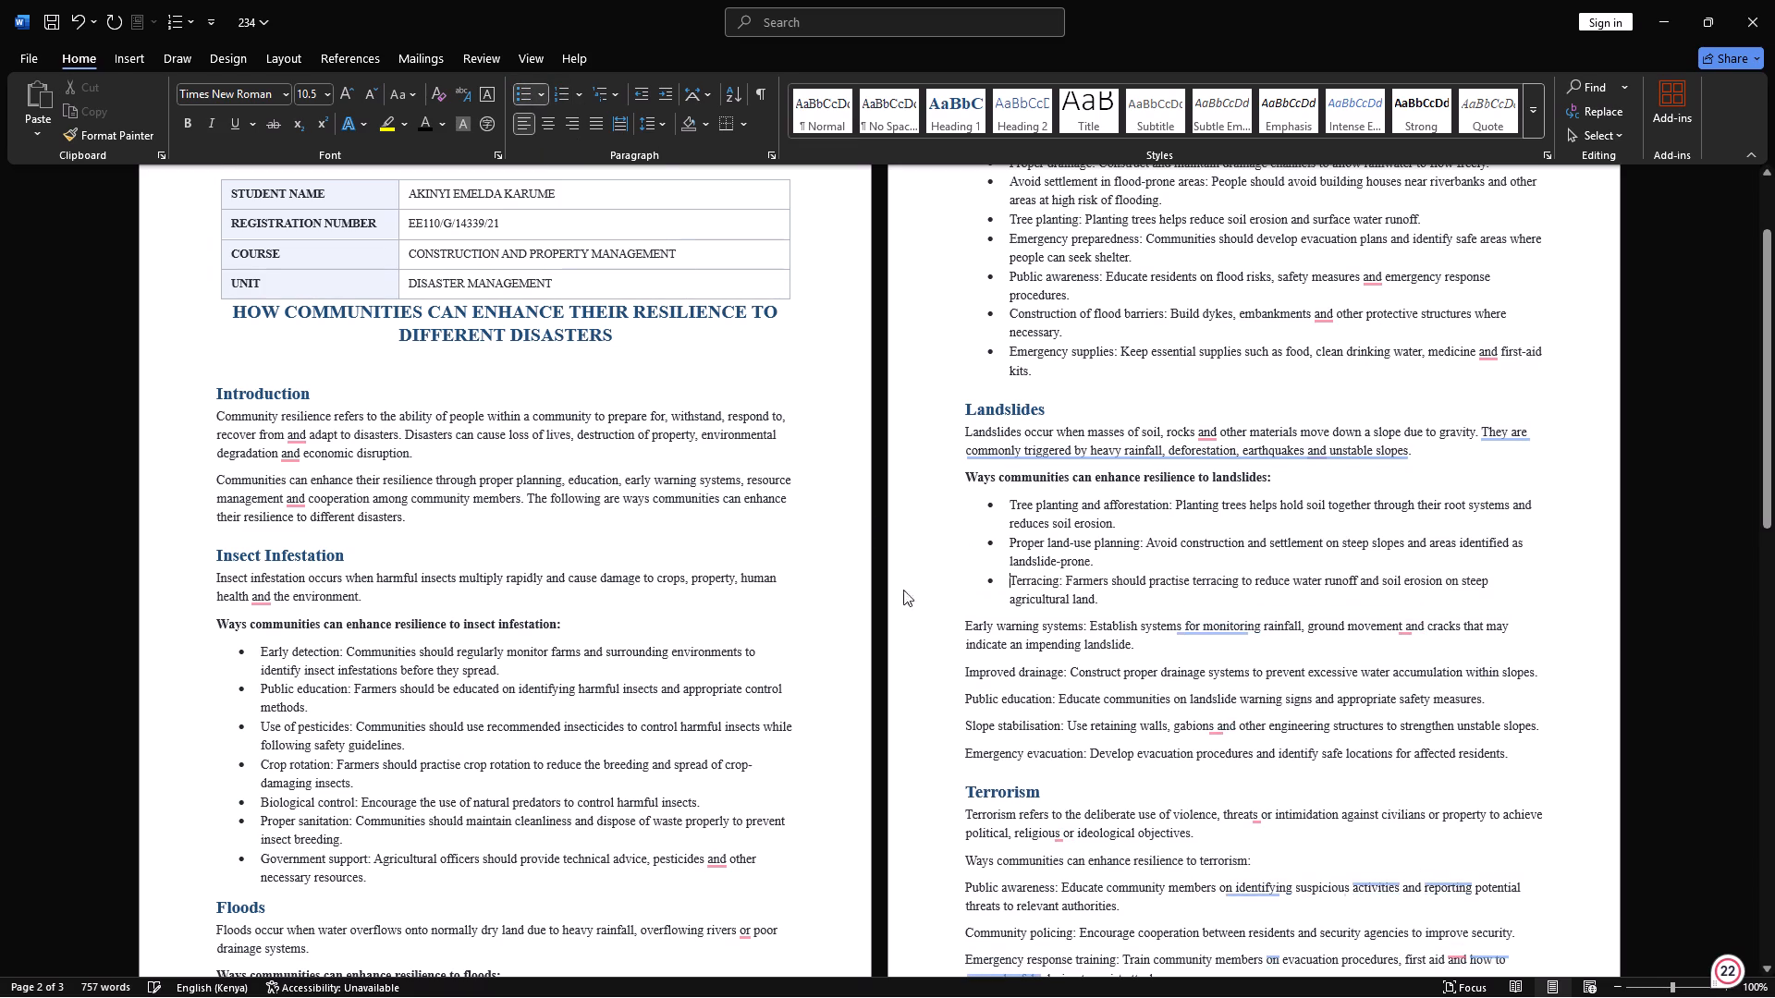
{"action": "left_click", "coordinate": [965, 632]}
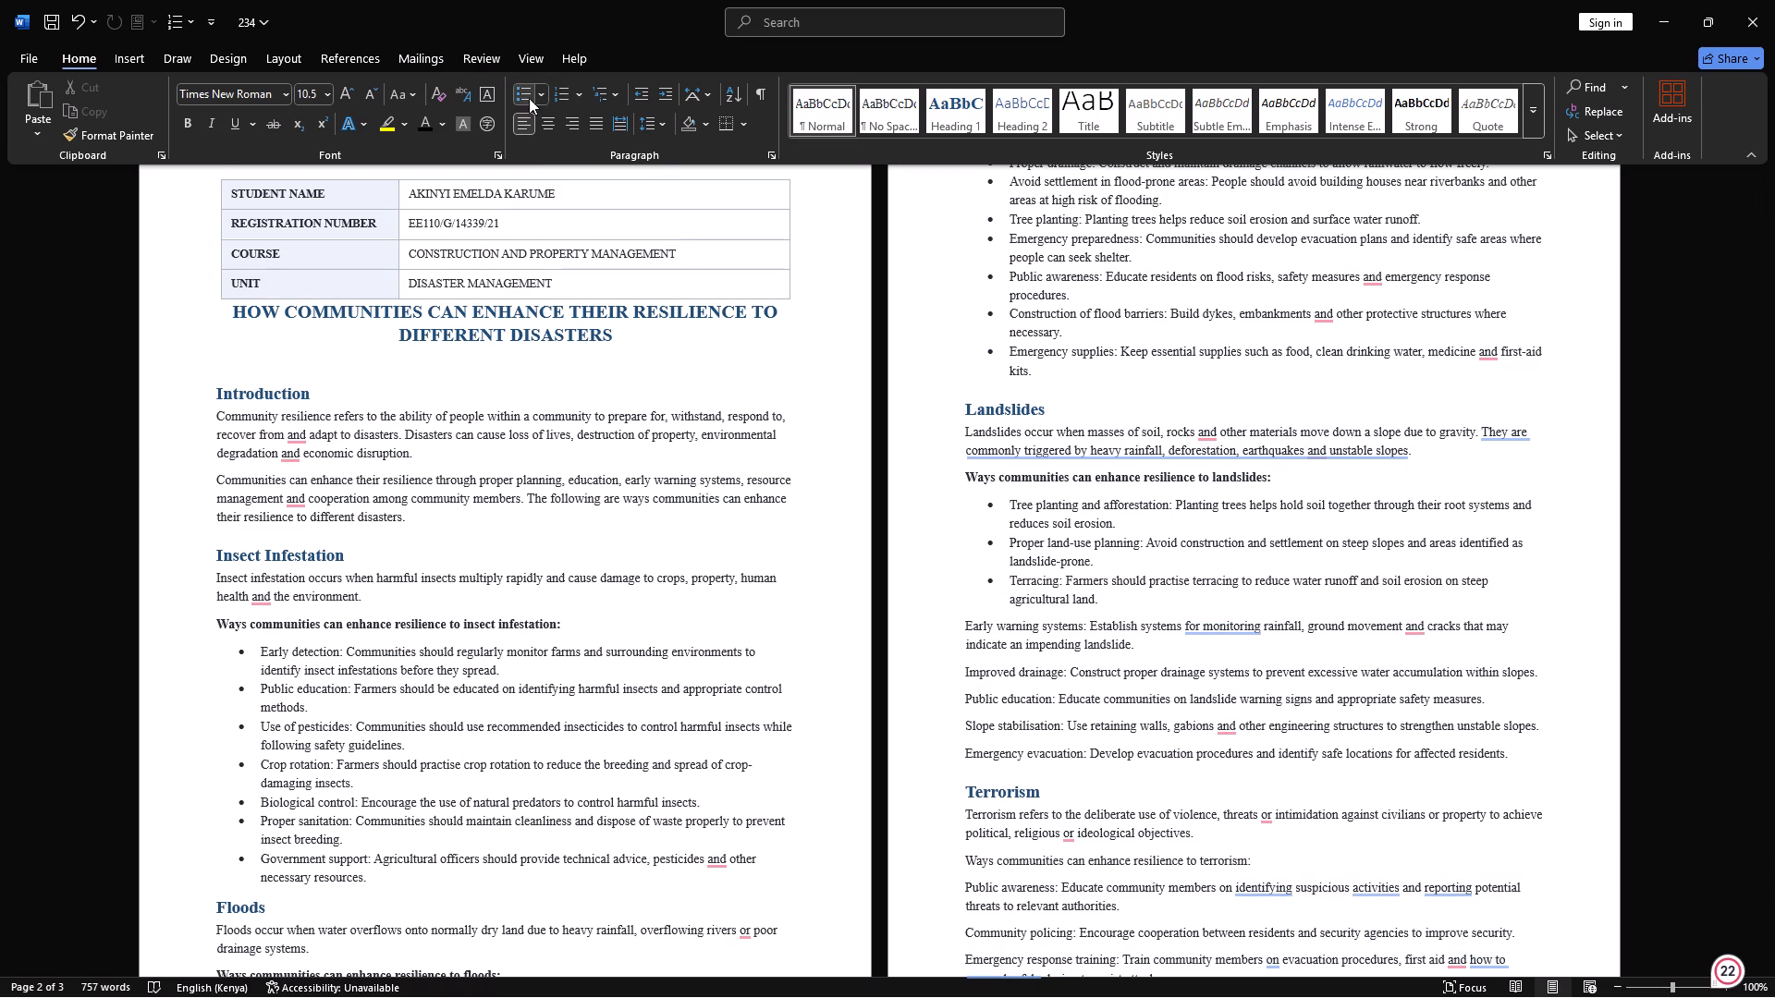
{"action": "left_click", "coordinate": [524, 98]}
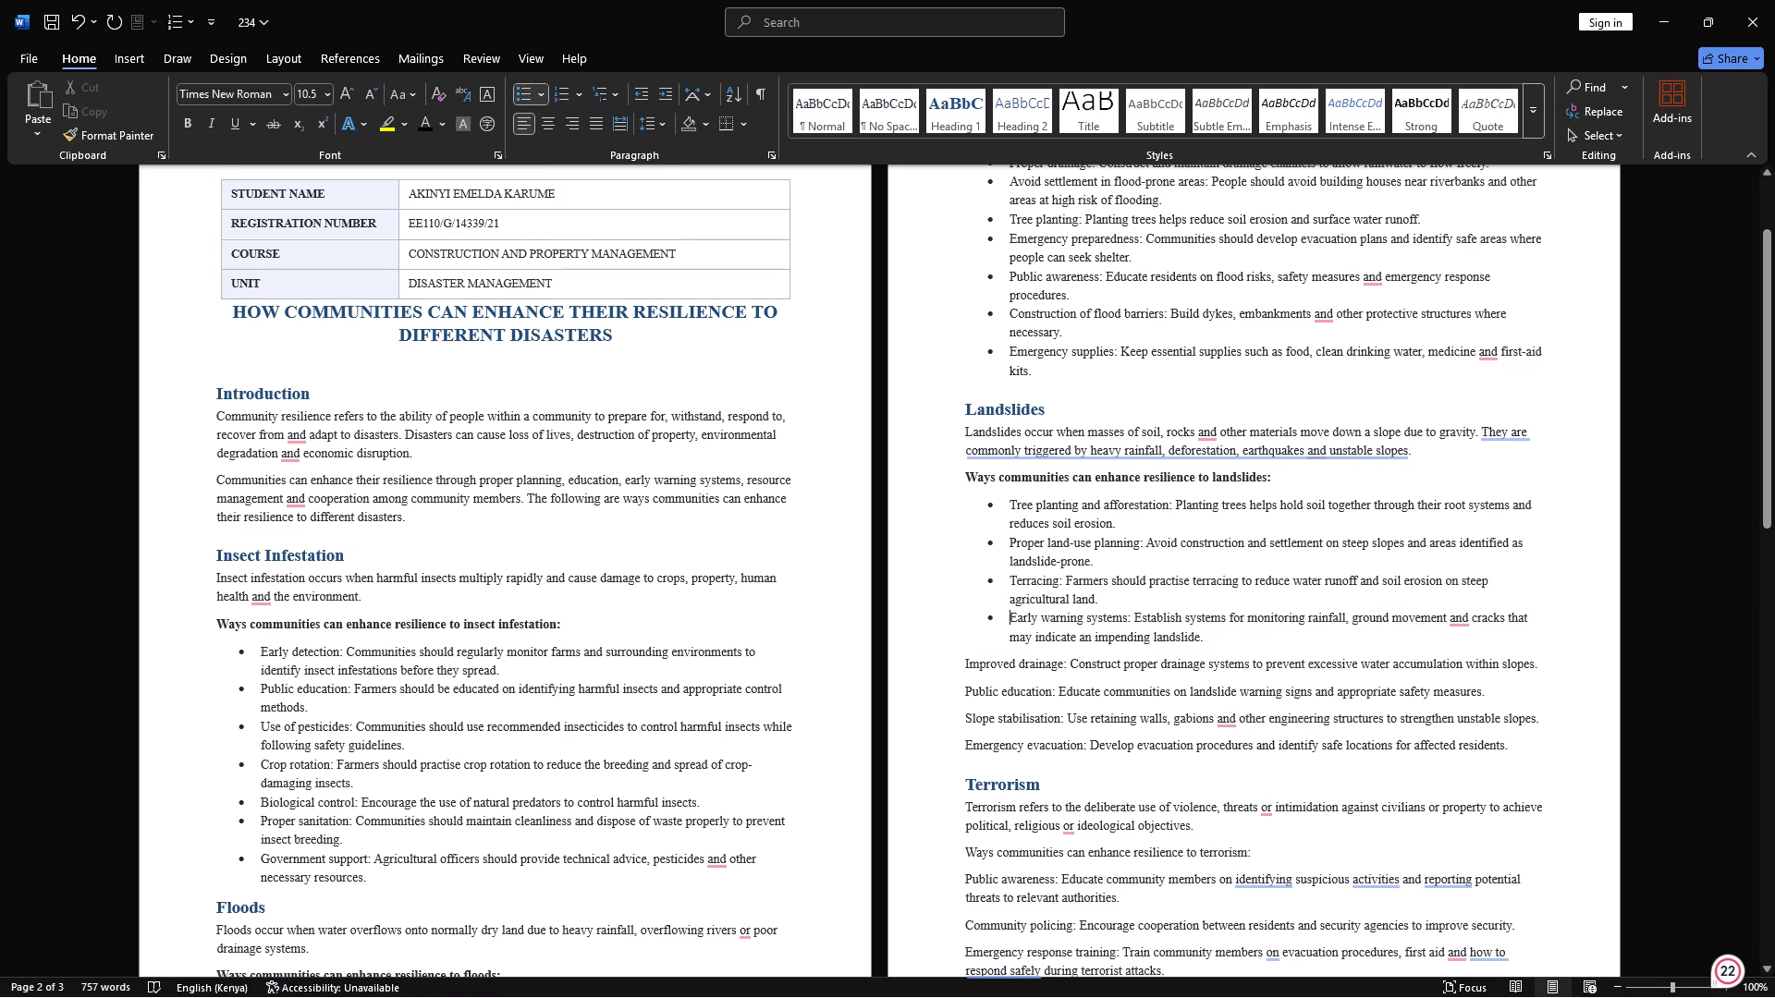
Apply round bullets to the Improved drainage, Public education, Slope stabilisation and Emergency evacuation paragraphs under Landslides.
{"action": "left_click", "coordinate": [958, 666]}
{"action": "left_click", "coordinate": [531, 94]}
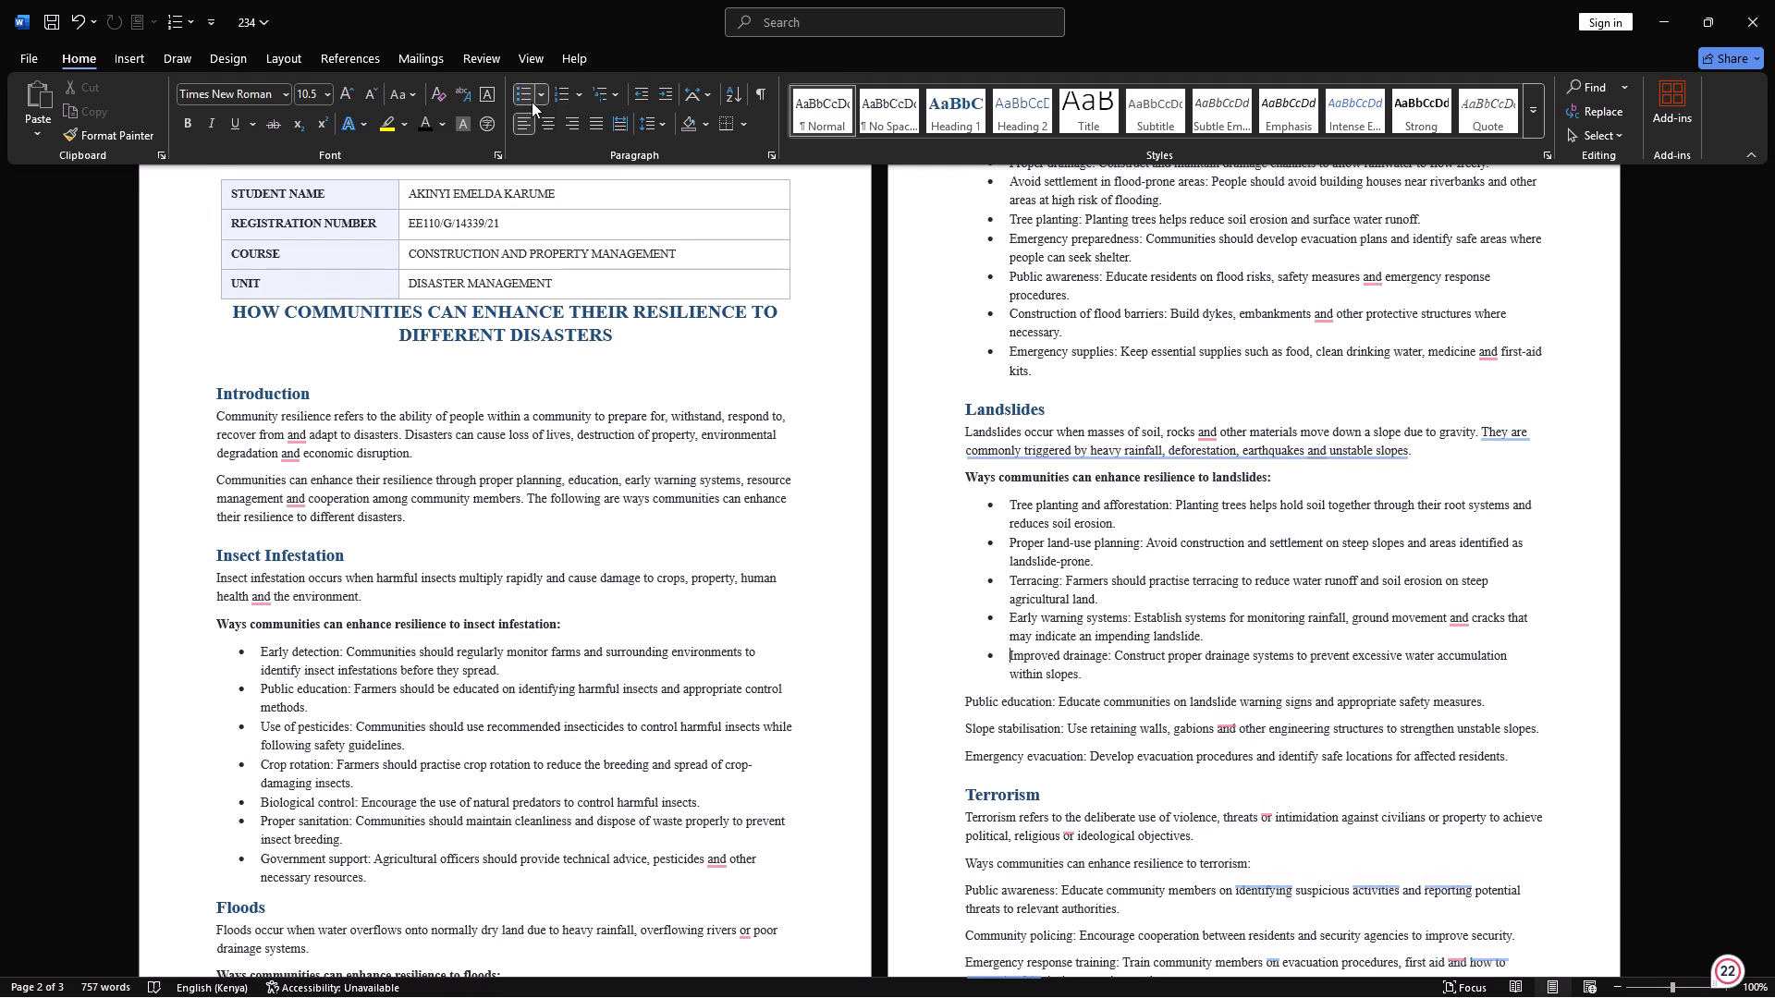
{"action": "left_click", "coordinate": [964, 702]}
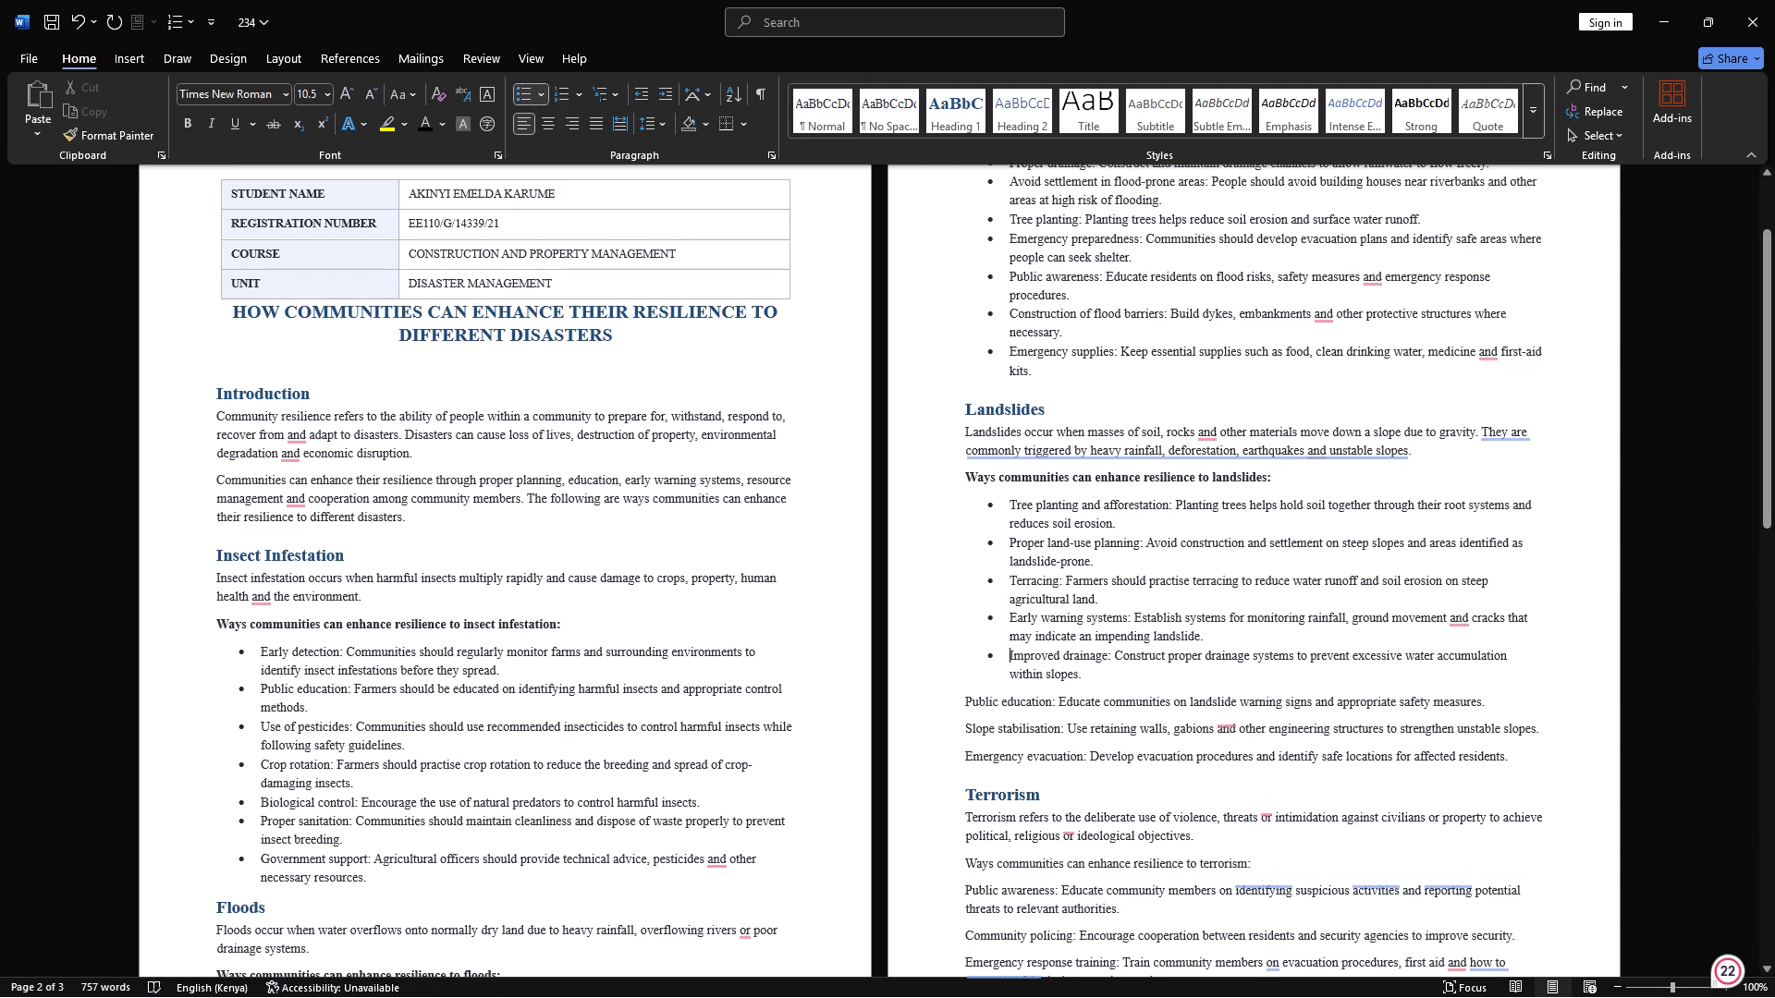
{"action": "left_click", "coordinate": [519, 91]}
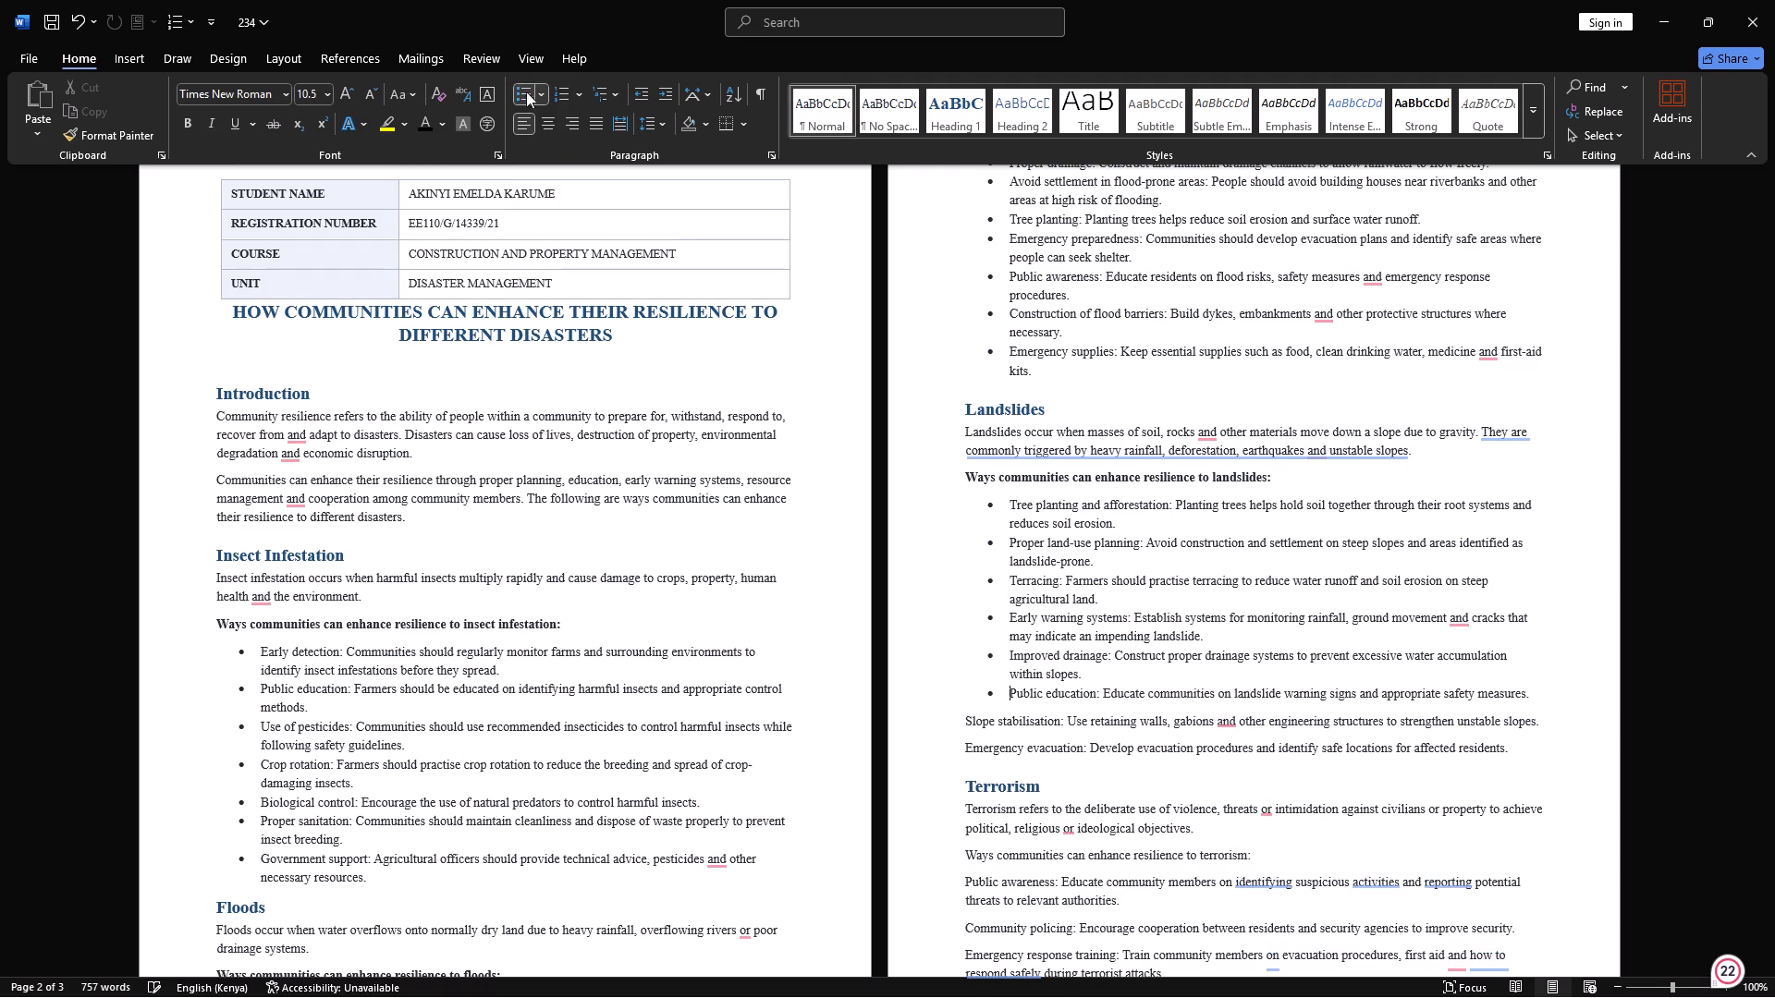
{"action": "left_click", "coordinate": [962, 720]}
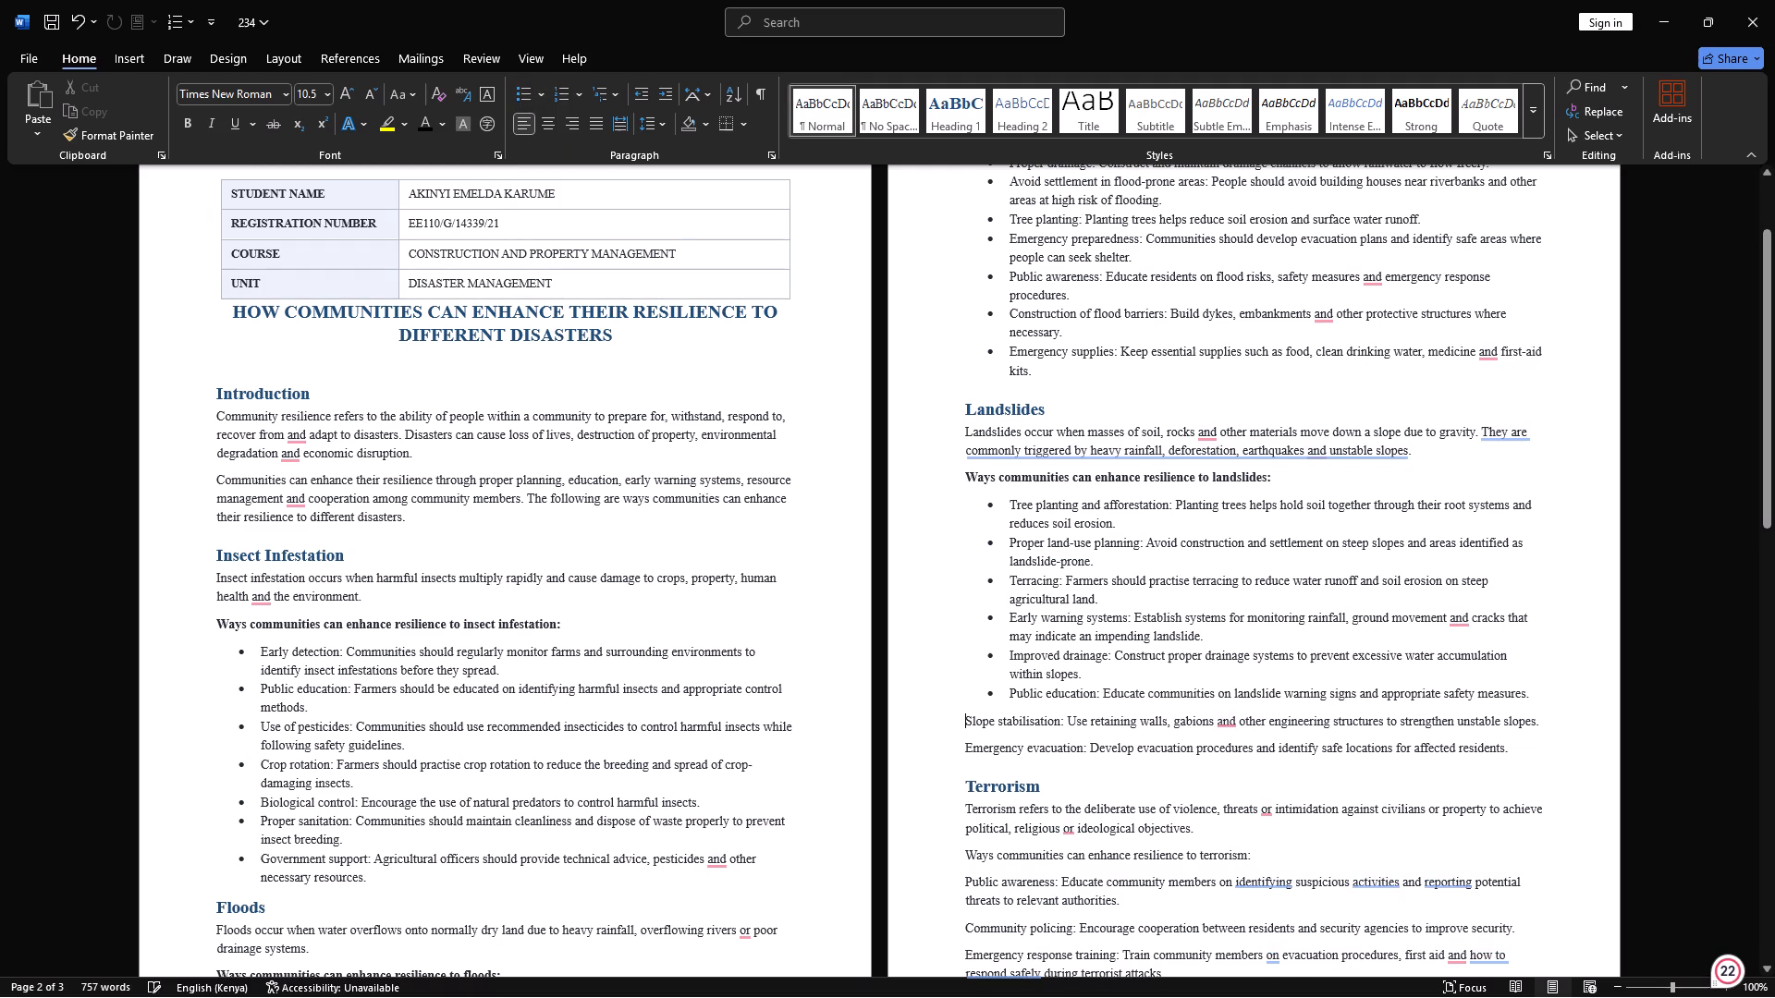
{"action": "left_click", "coordinate": [519, 95]}
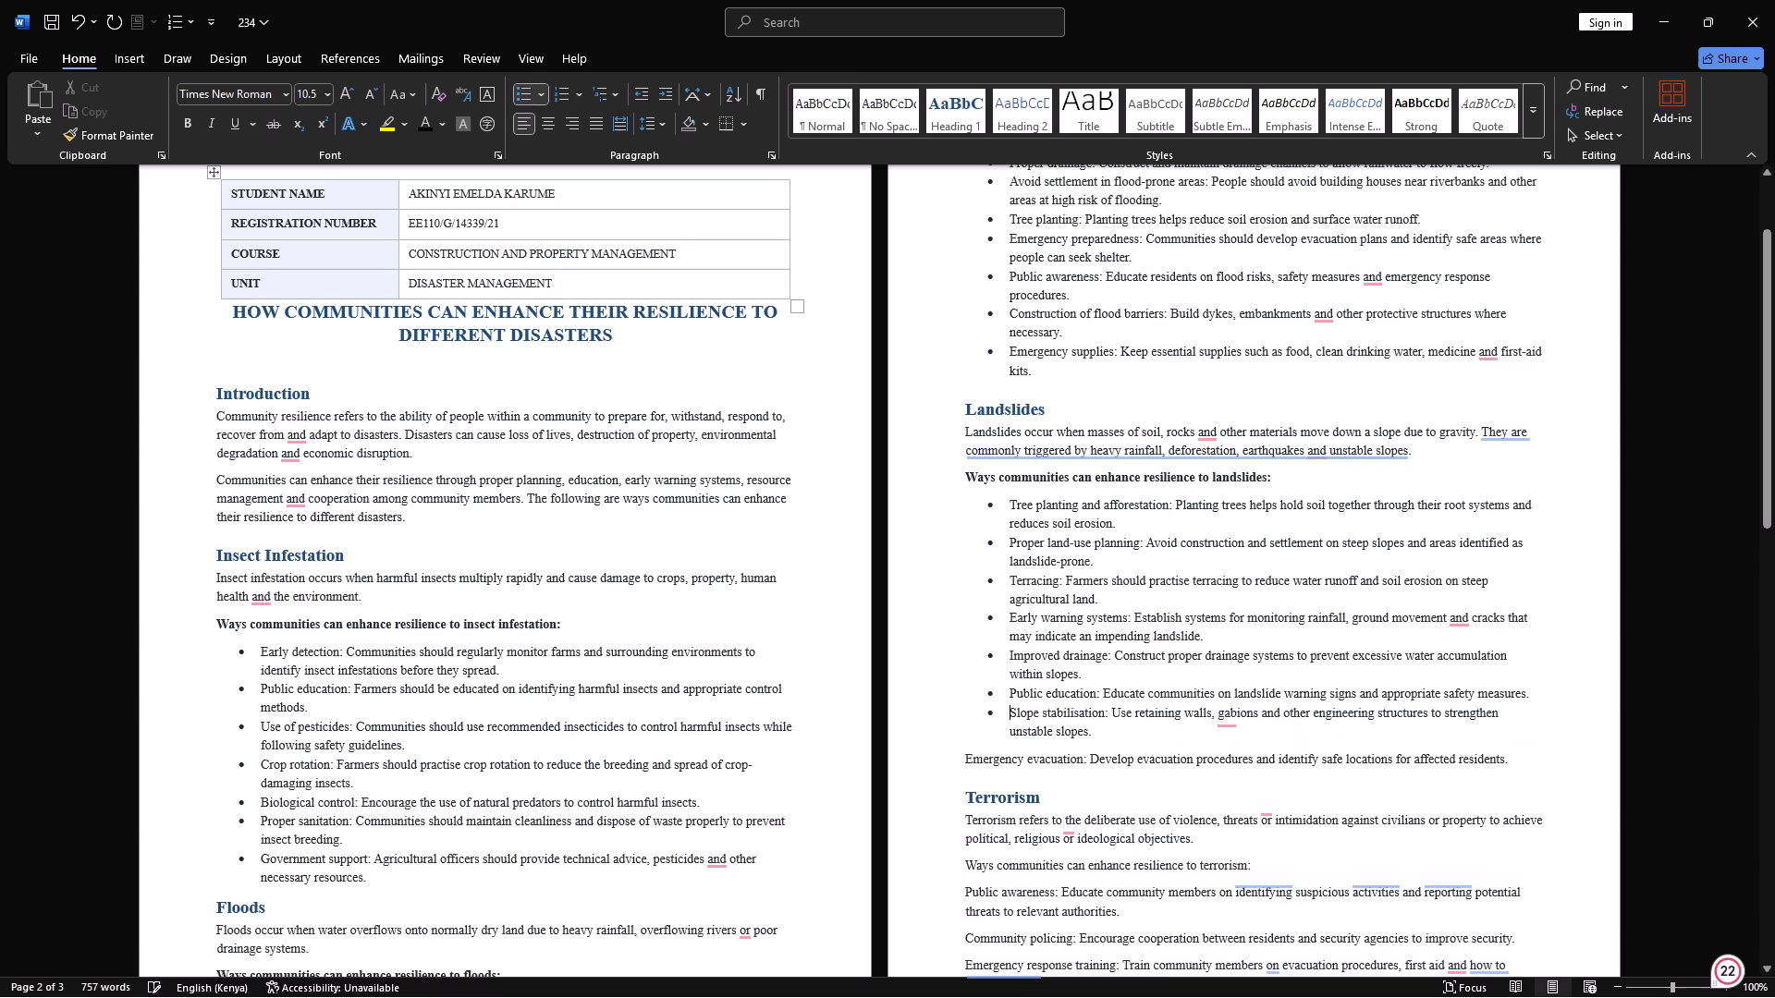
{"action": "left_click", "coordinate": [963, 761]}
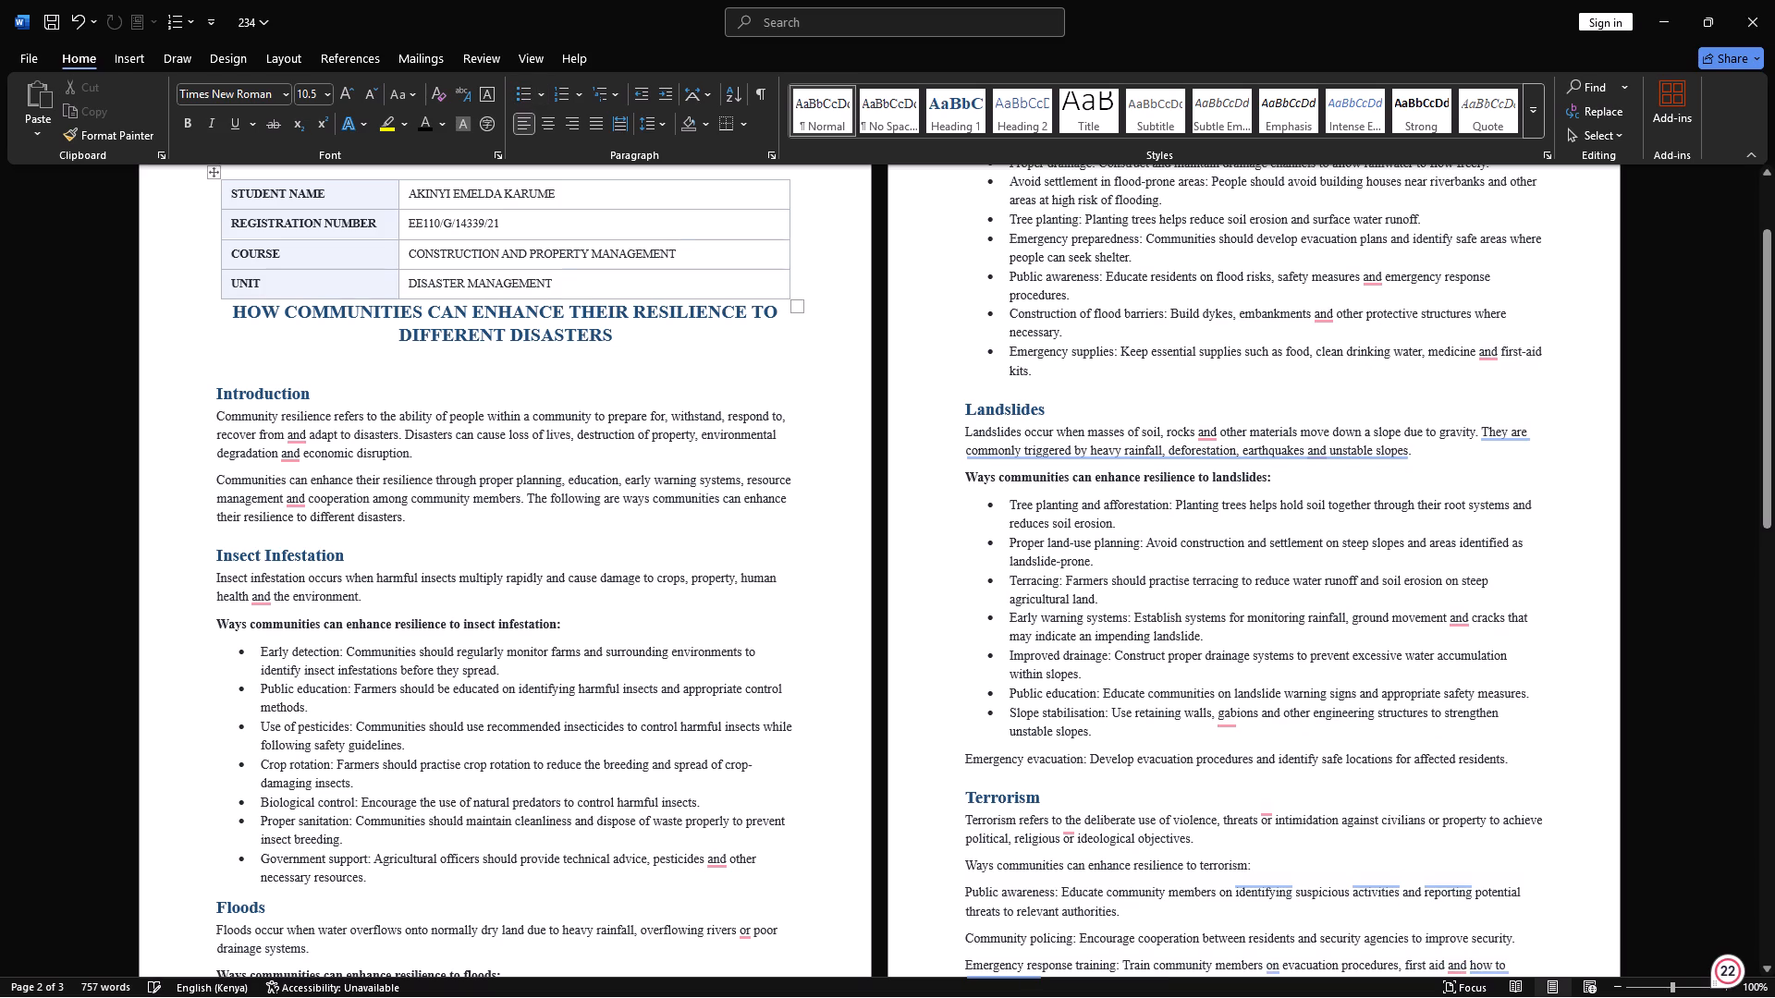
{"action": "left_click", "coordinate": [524, 91]}
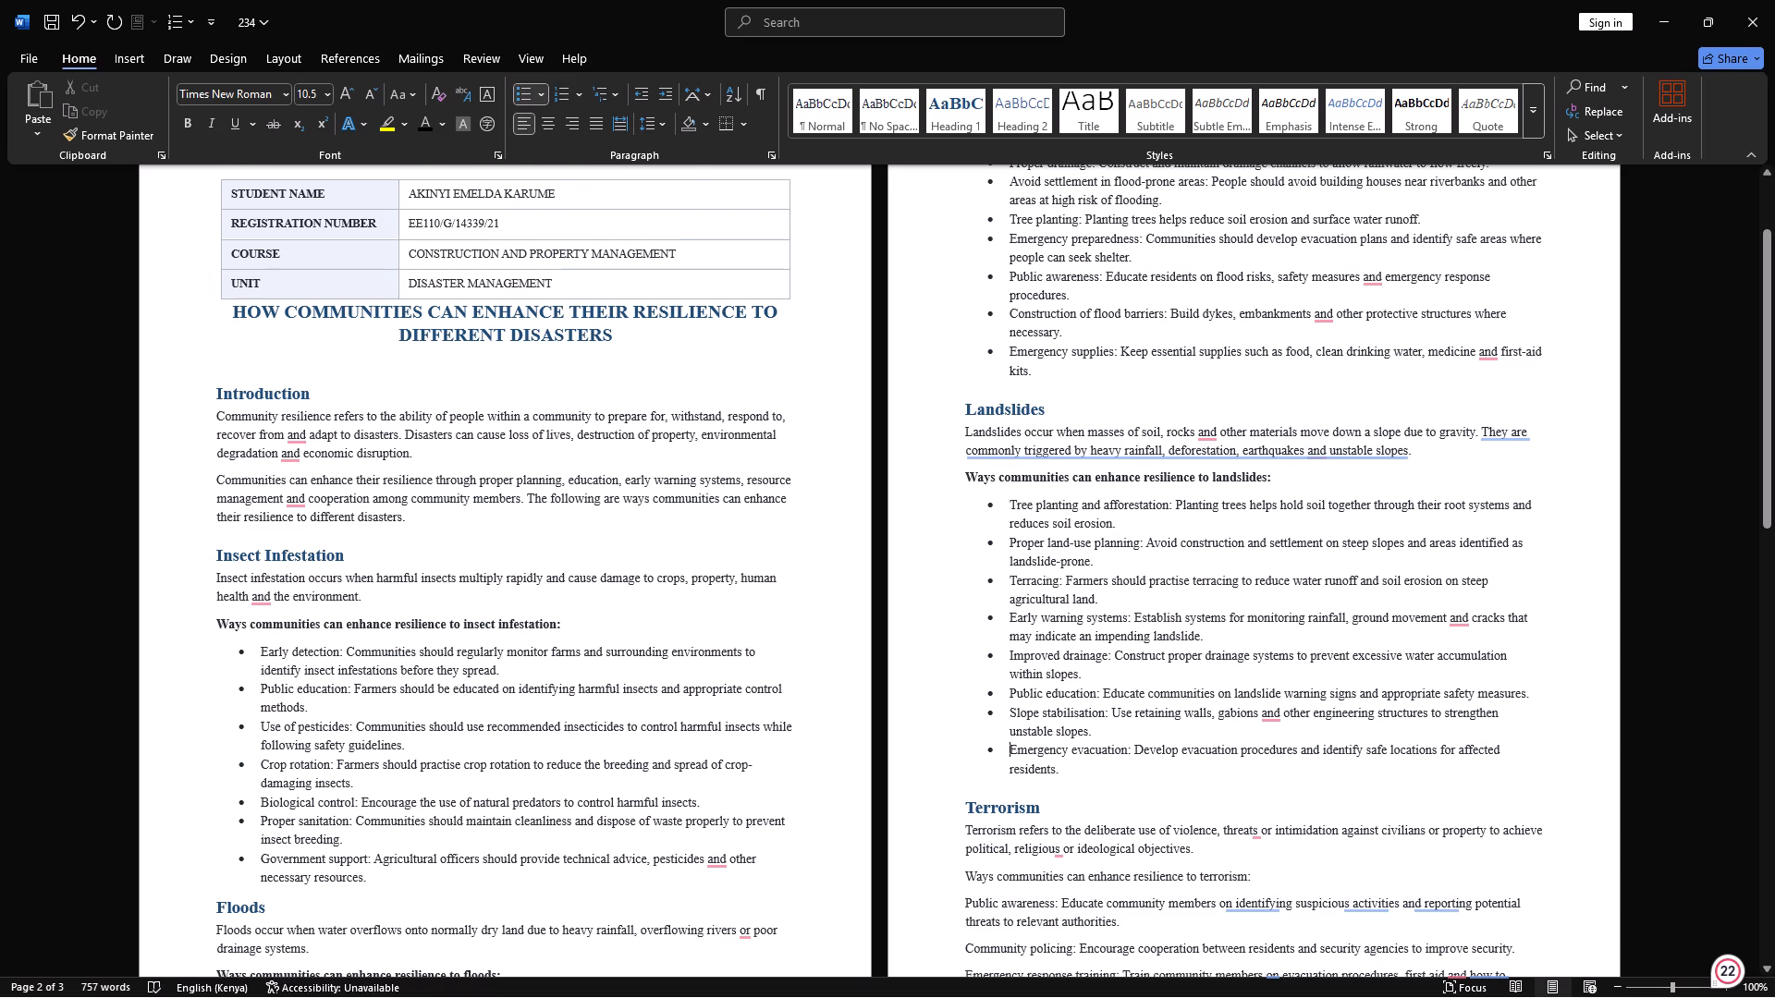
Make the line "Ways communities can enhance resilience to terrorism:" bold.
{"action": "scroll", "coordinate": [1078, 762], "scroll_direction": "down", "scroll_amount": 2}
{"action": "left_click_drag", "start_coordinate": [958, 782], "coordinate": [1180, 769]}
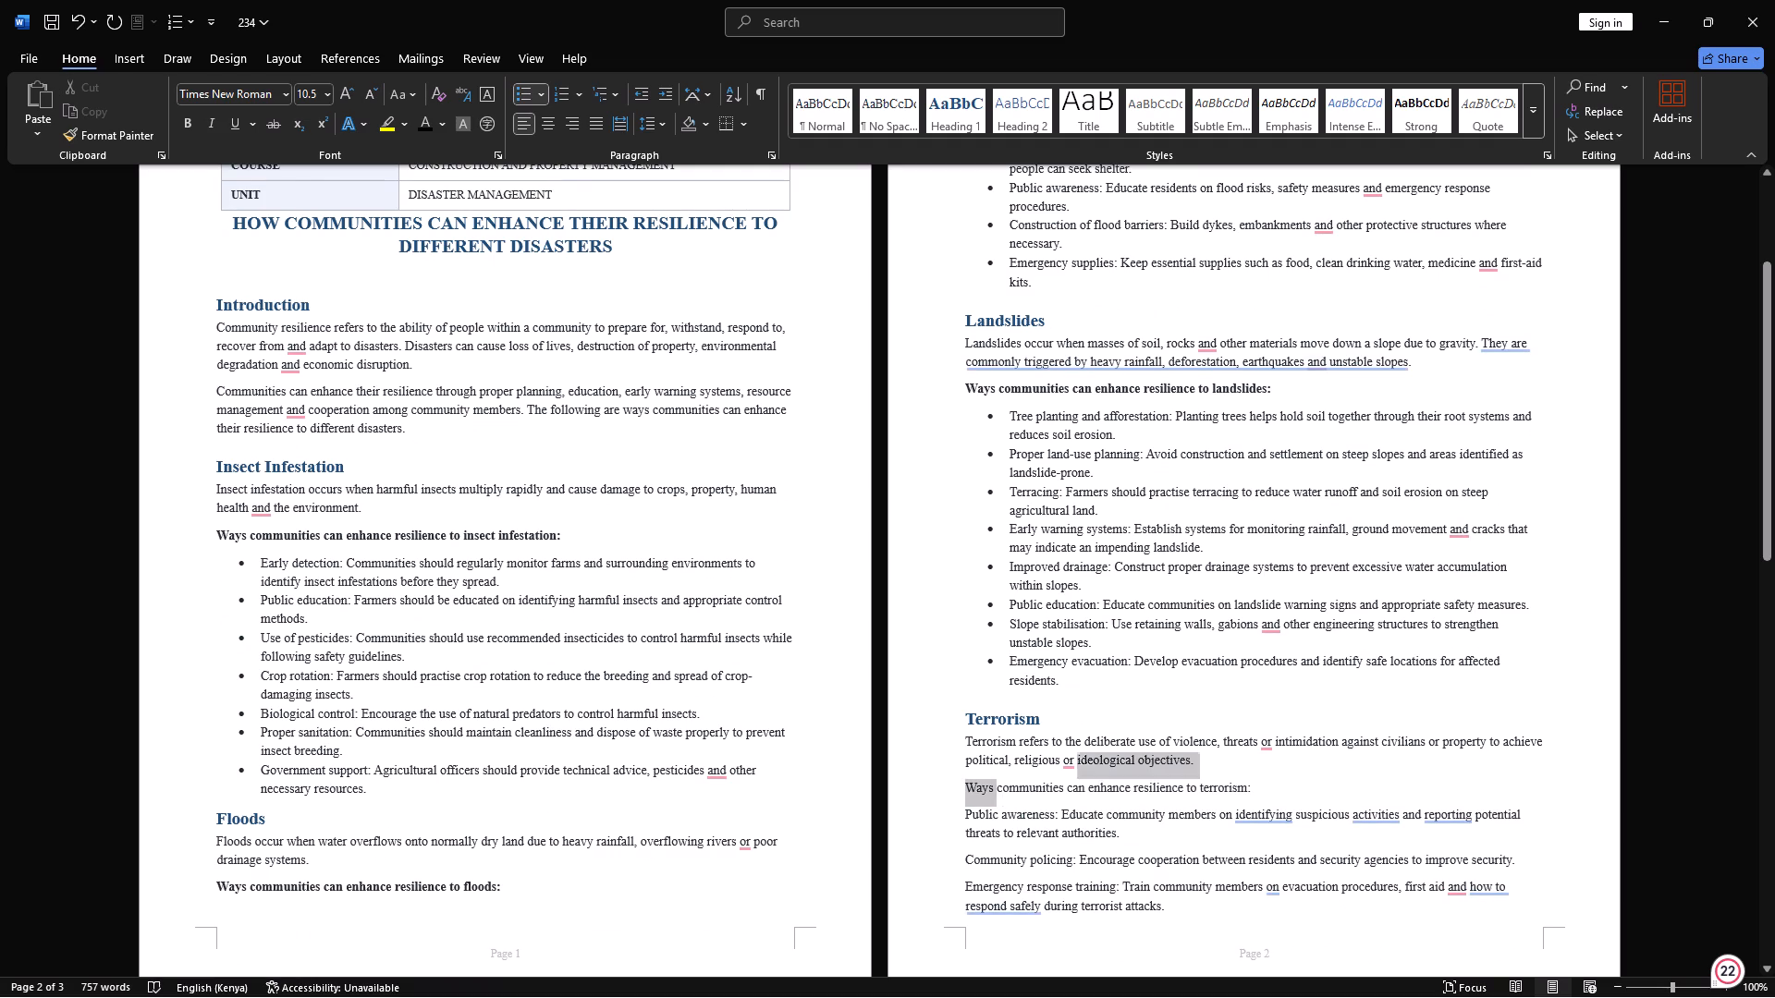
{"action": "left_click_drag", "start_coordinate": [1180, 769], "coordinate": [1258, 786]}
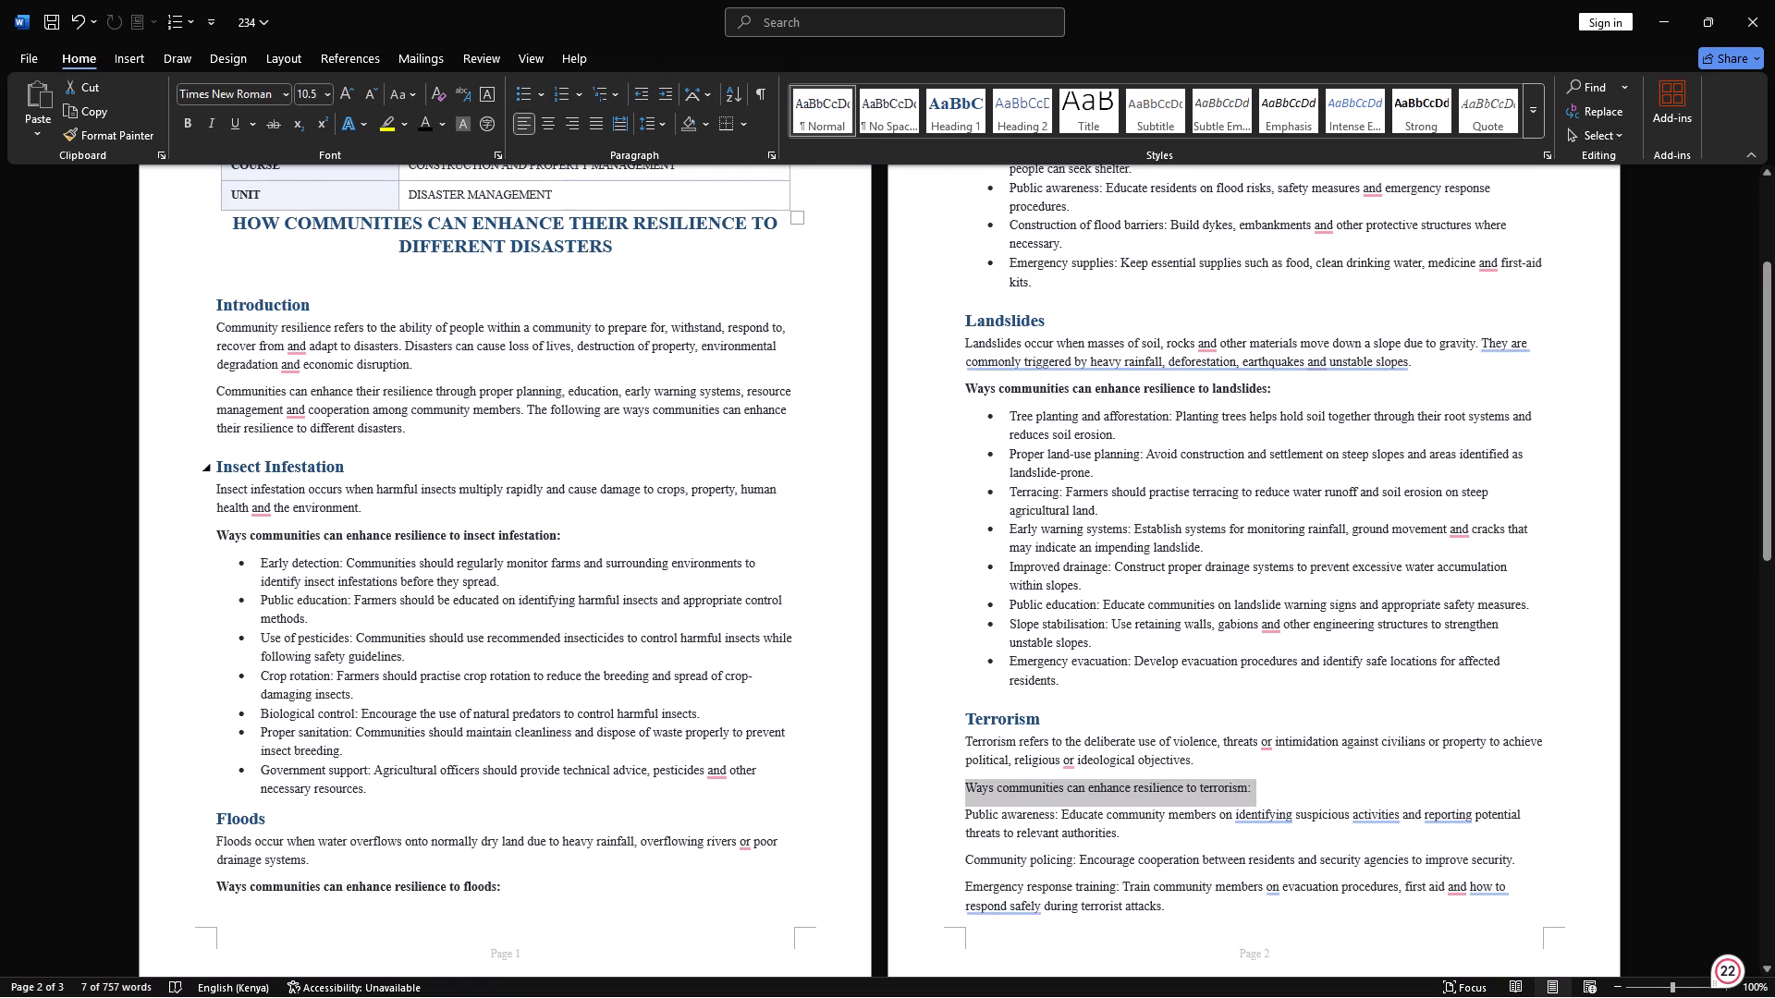
{"action": "key", "text": "ctrl+b"}
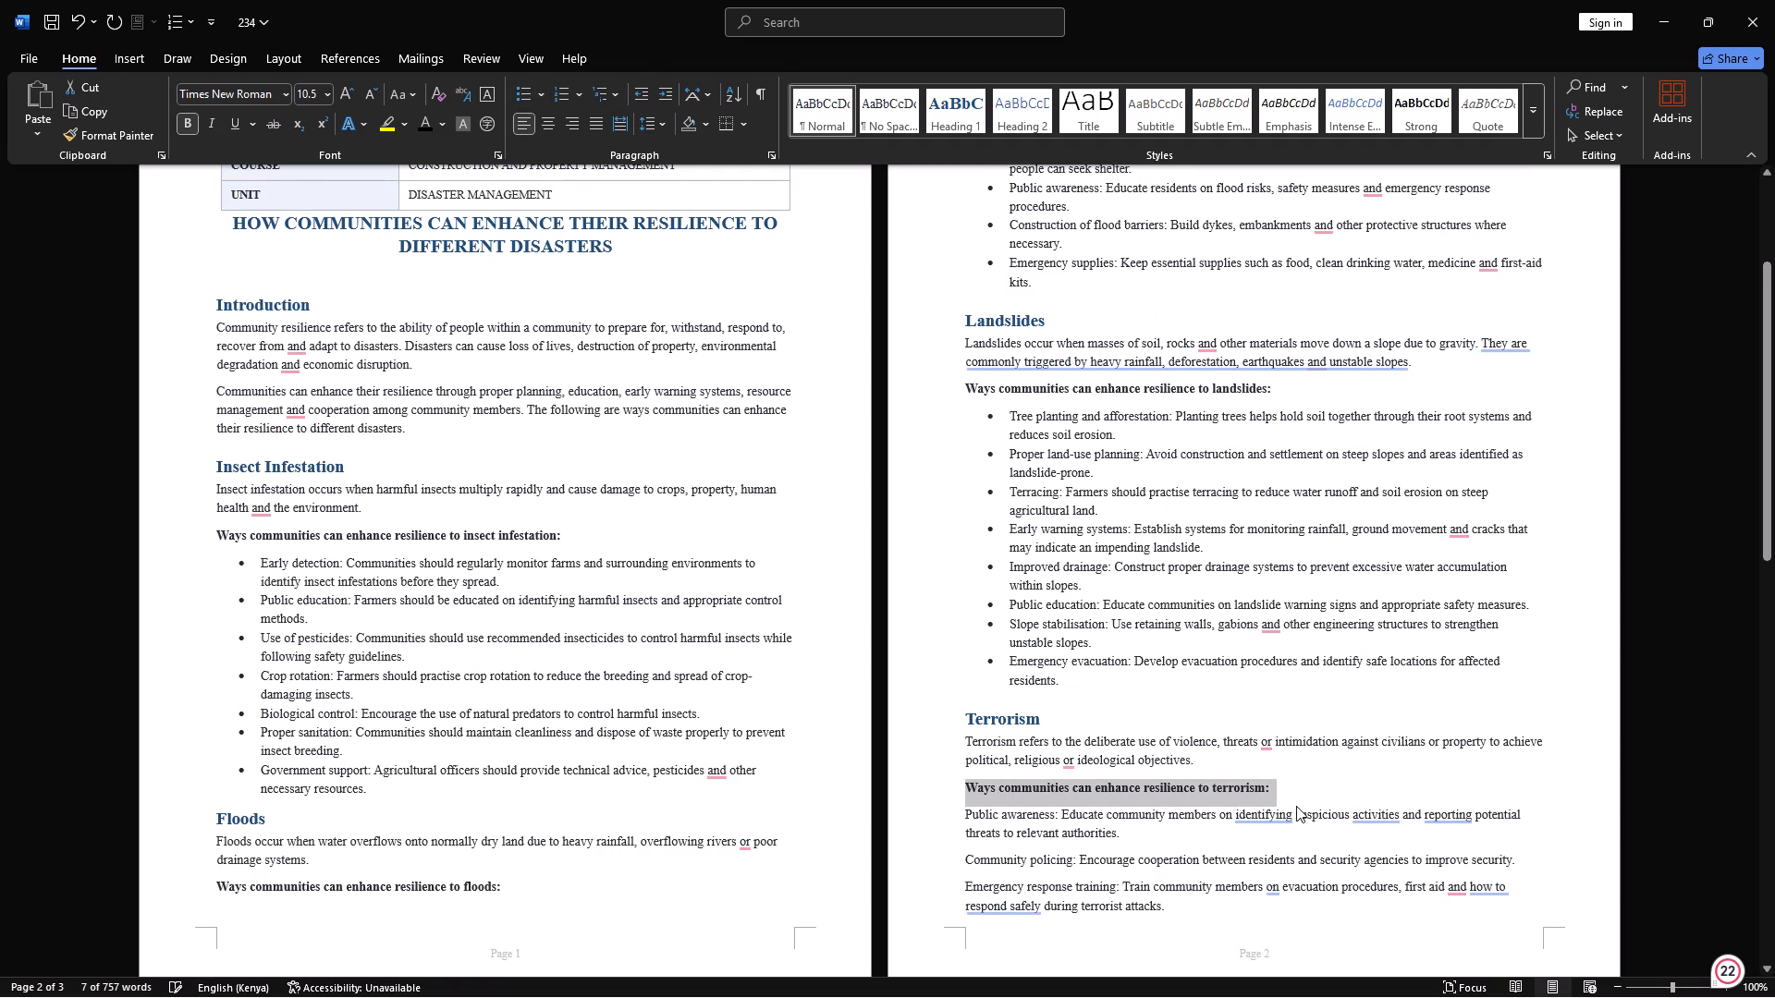
Apply round bullets to the Public awareness, Community policing and Emergency response training paragraphs under Terrorism.
{"action": "scroll", "coordinate": [1100, 833], "scroll_direction": "down", "scroll_amount": 2}
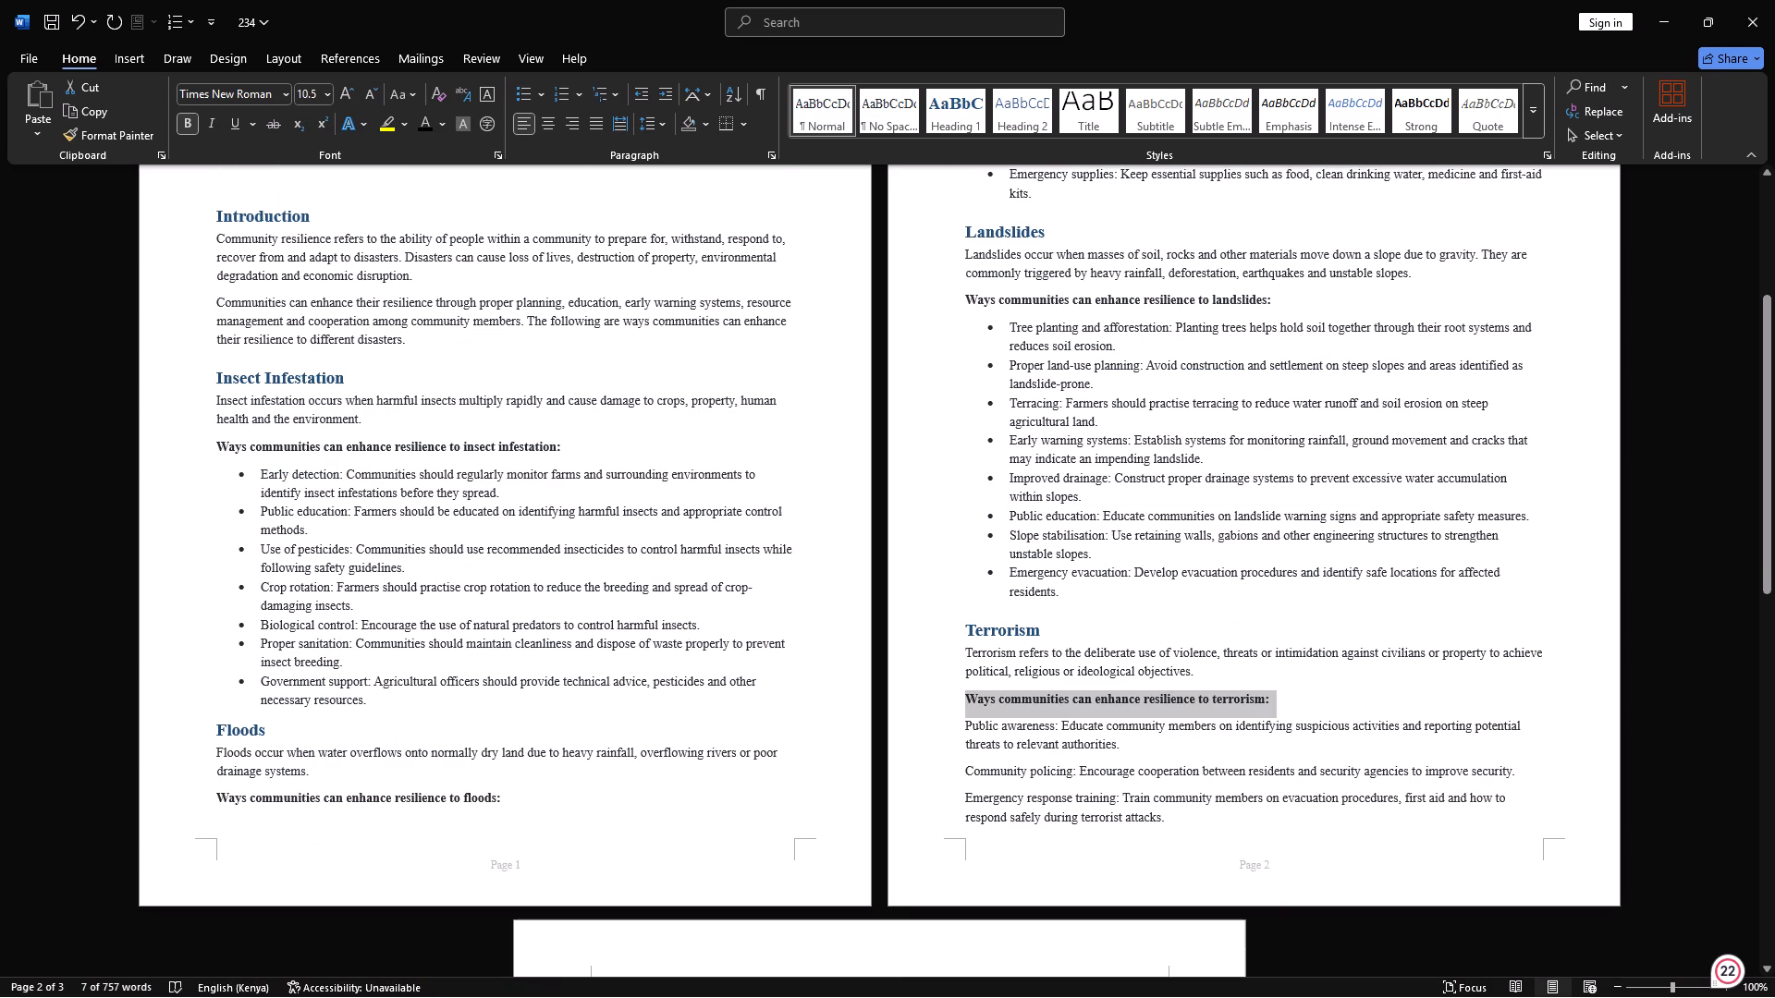
{"action": "left_click", "coordinate": [958, 732]}
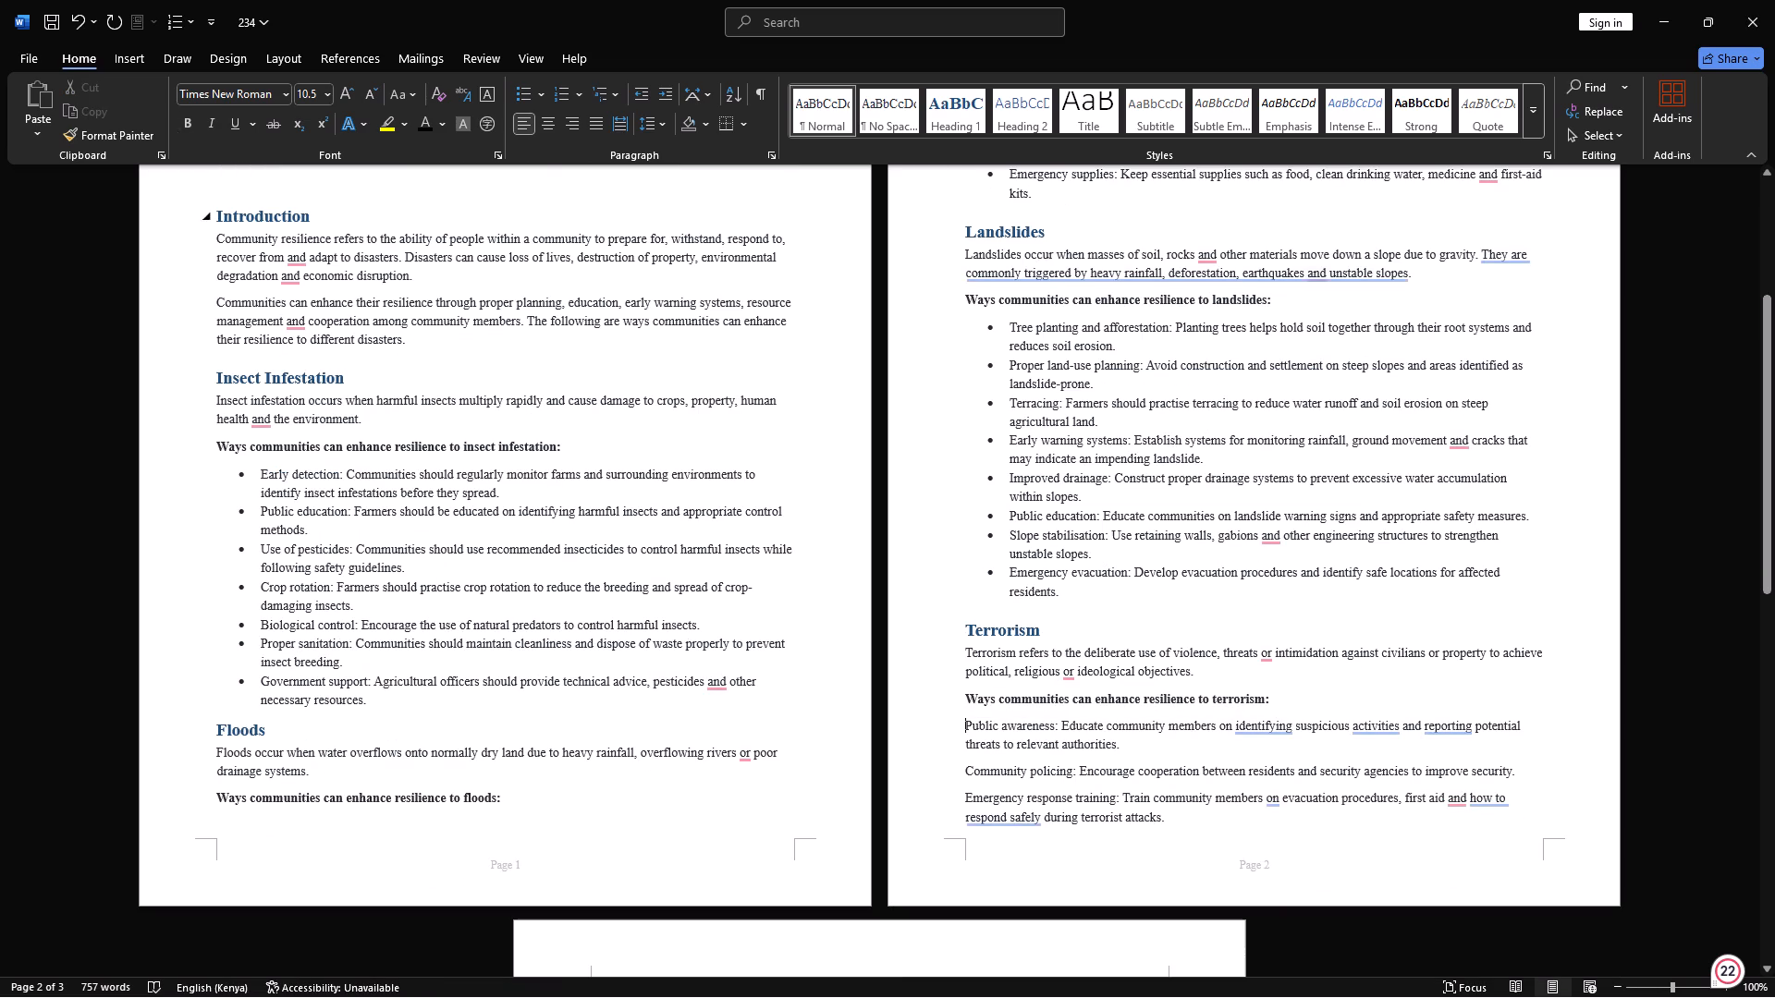
{"action": "left_click", "coordinate": [522, 92]}
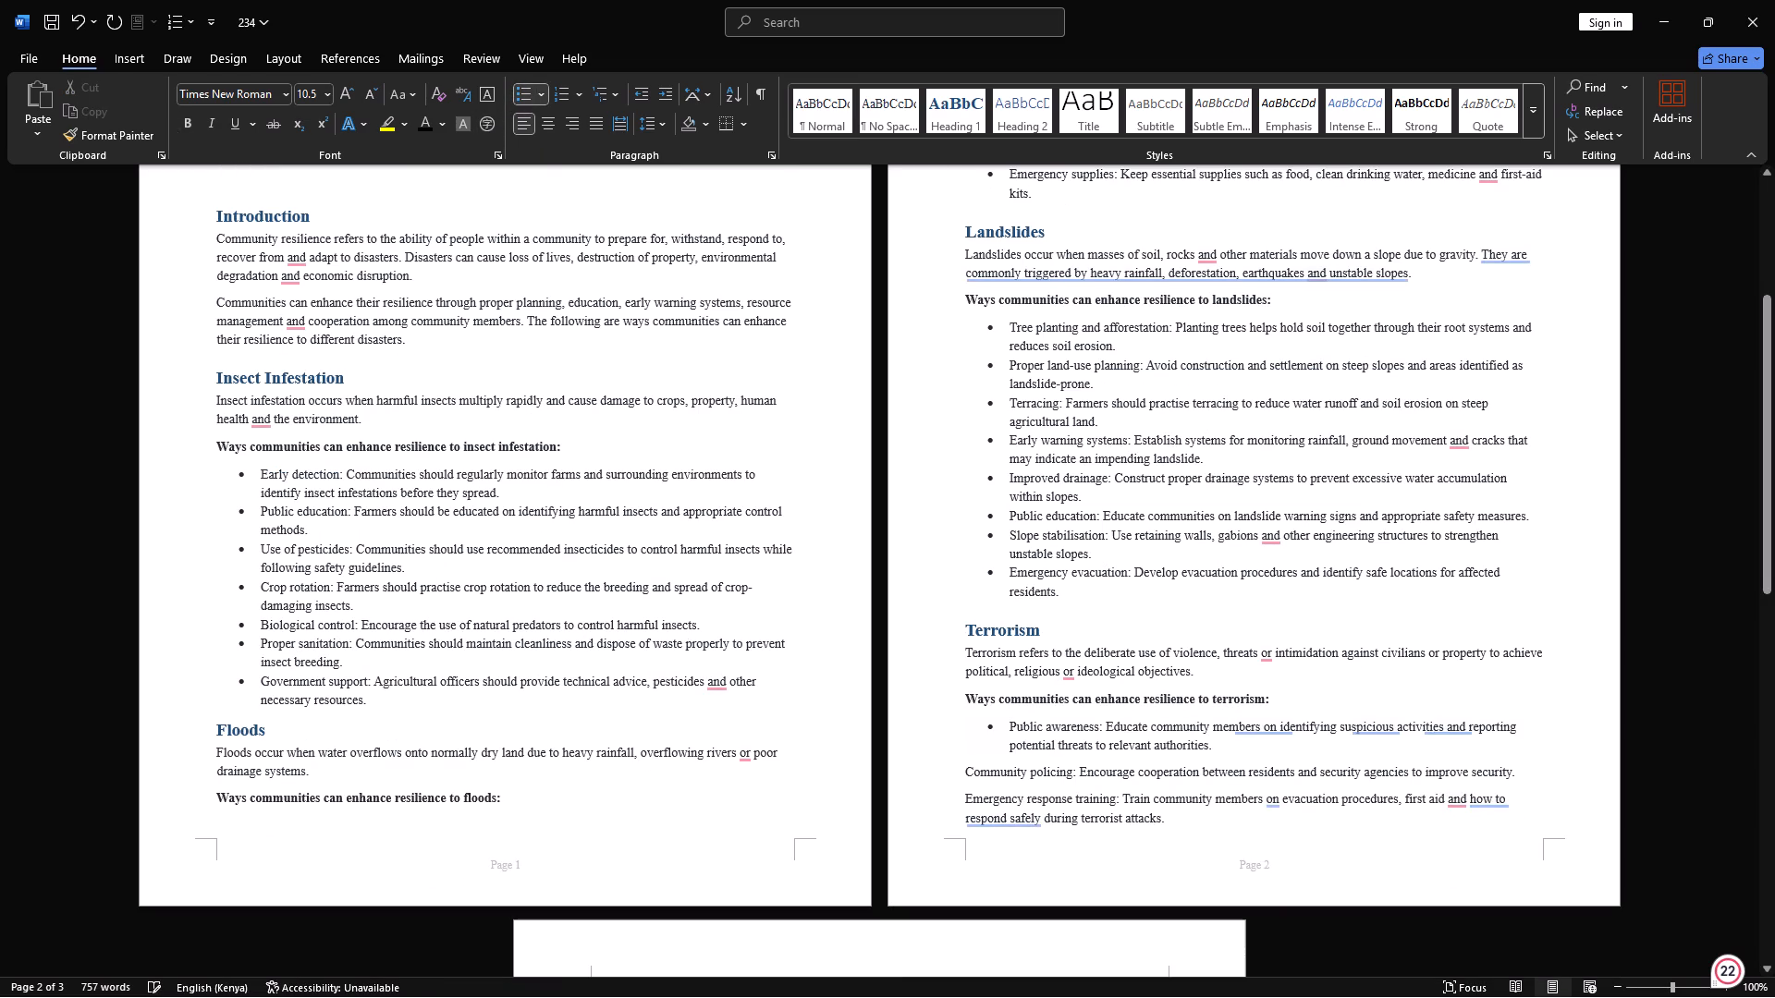
{"action": "left_click", "coordinate": [963, 771]}
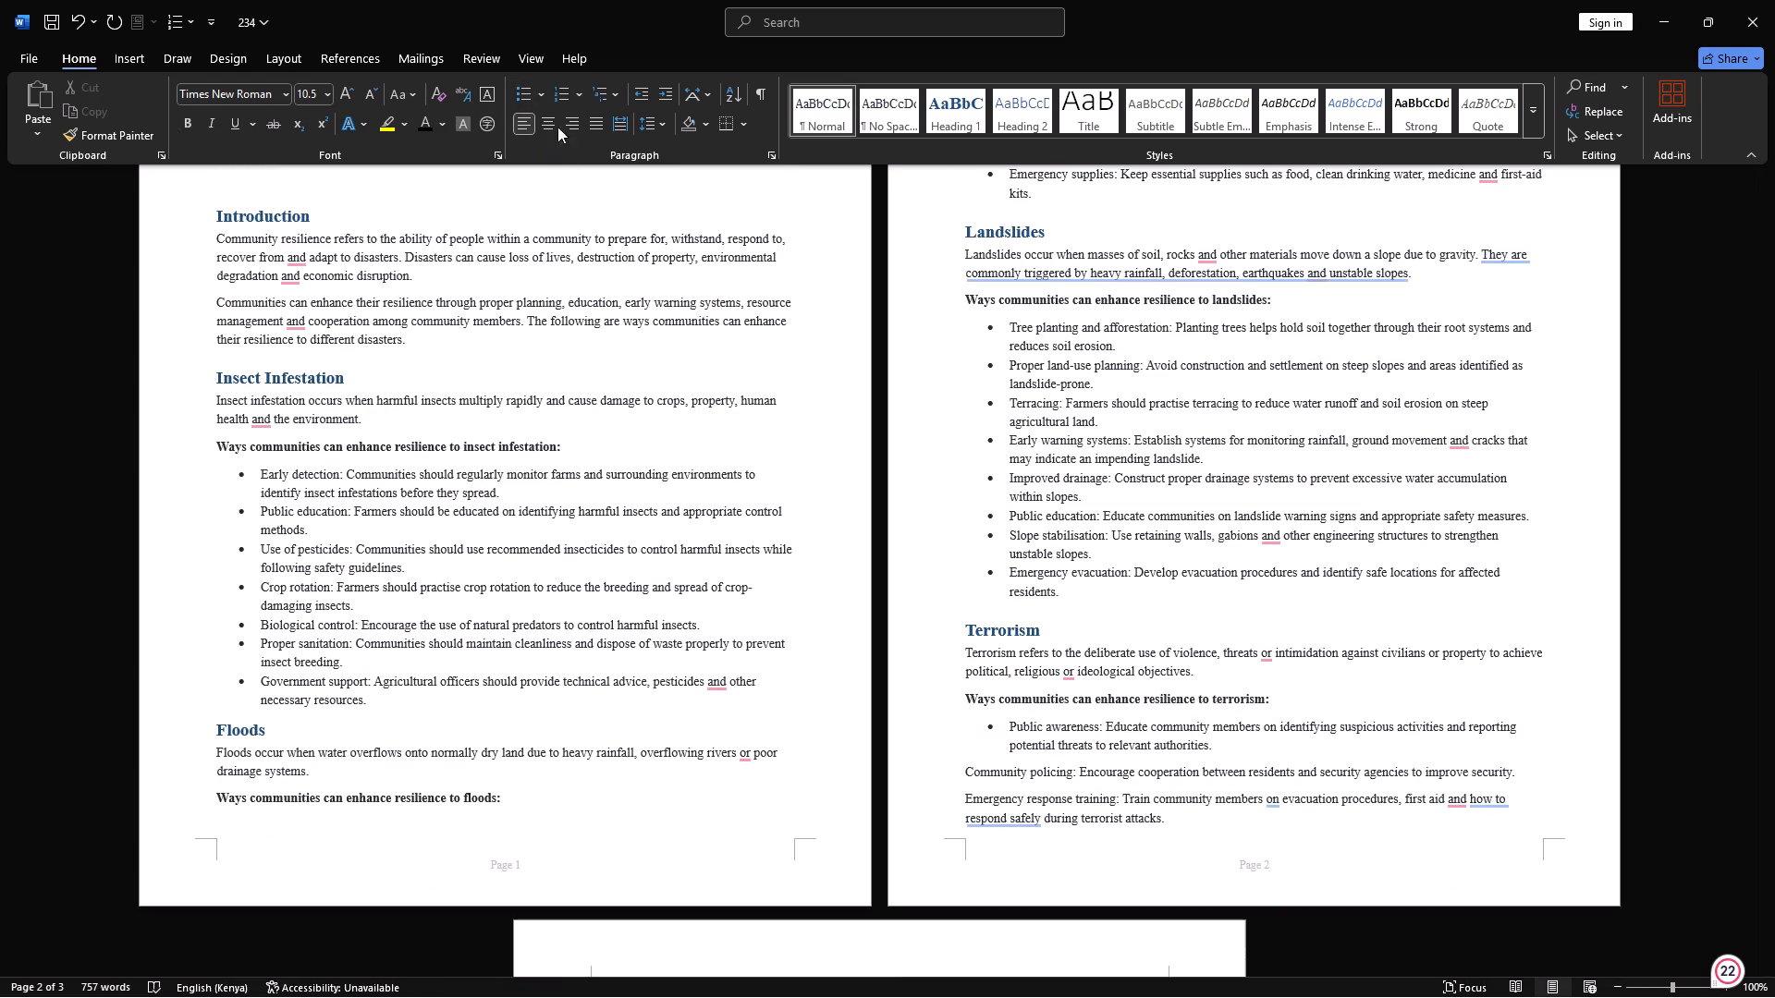
{"action": "left_click", "coordinate": [513, 97]}
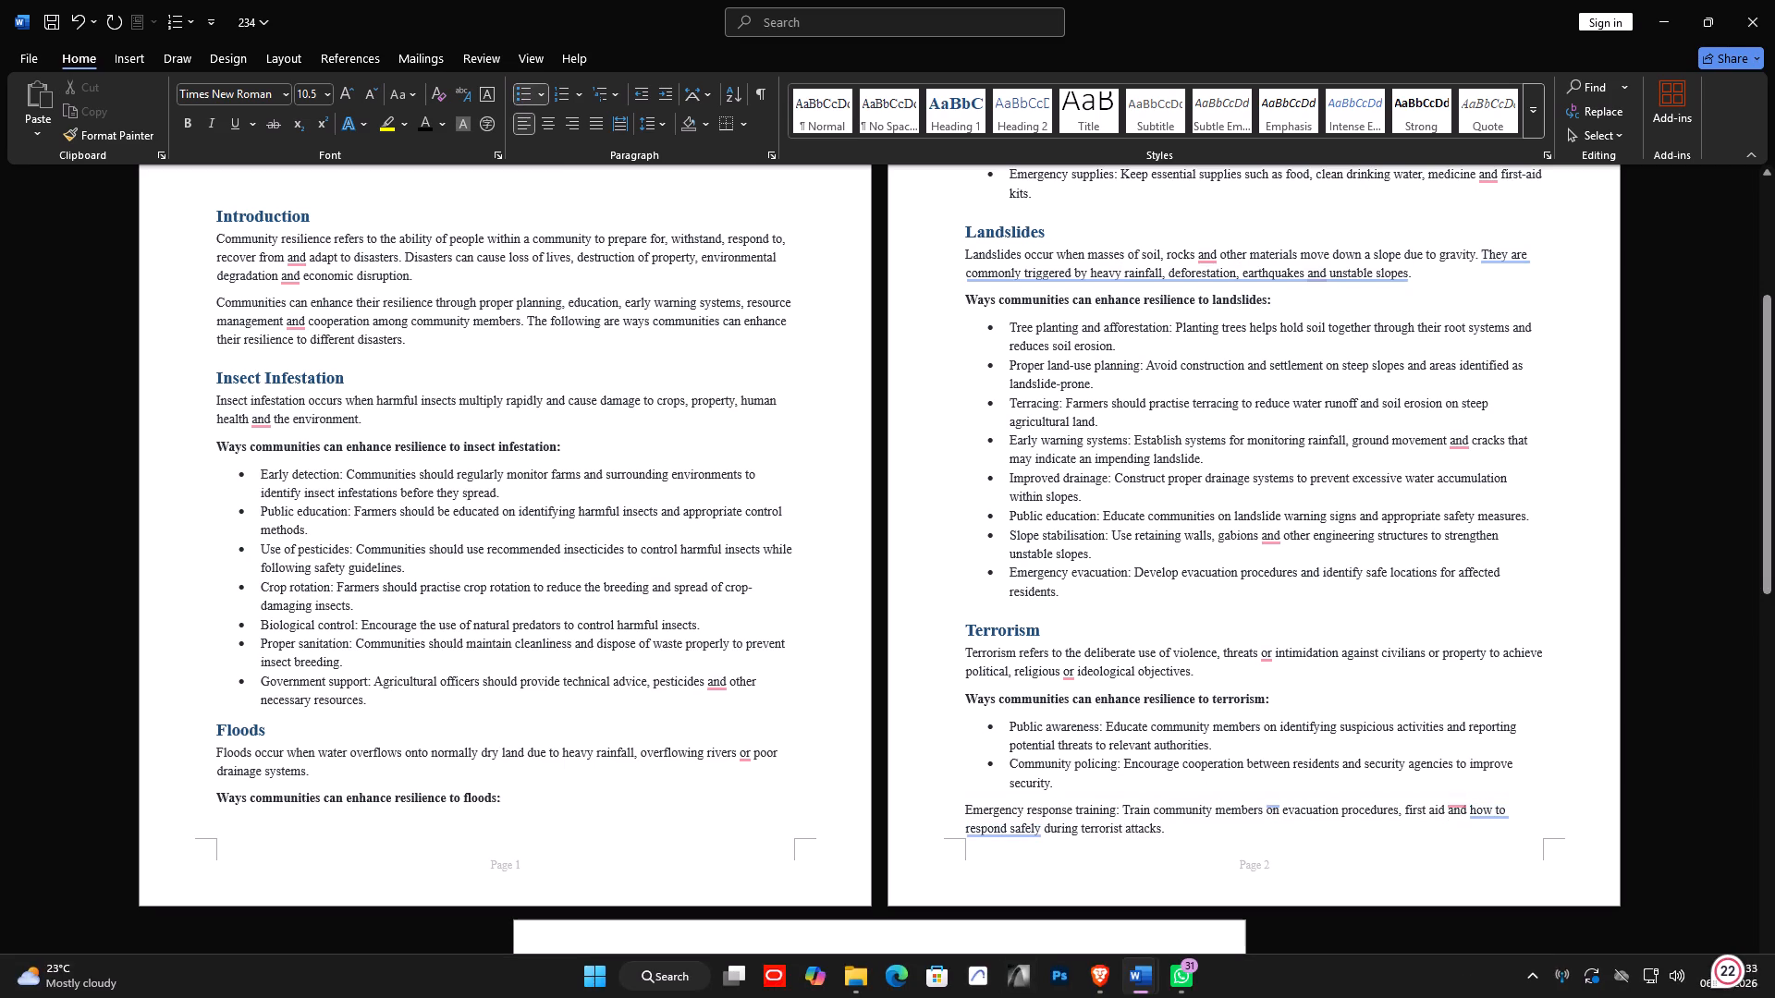
{"action": "left_click", "coordinate": [960, 807]}
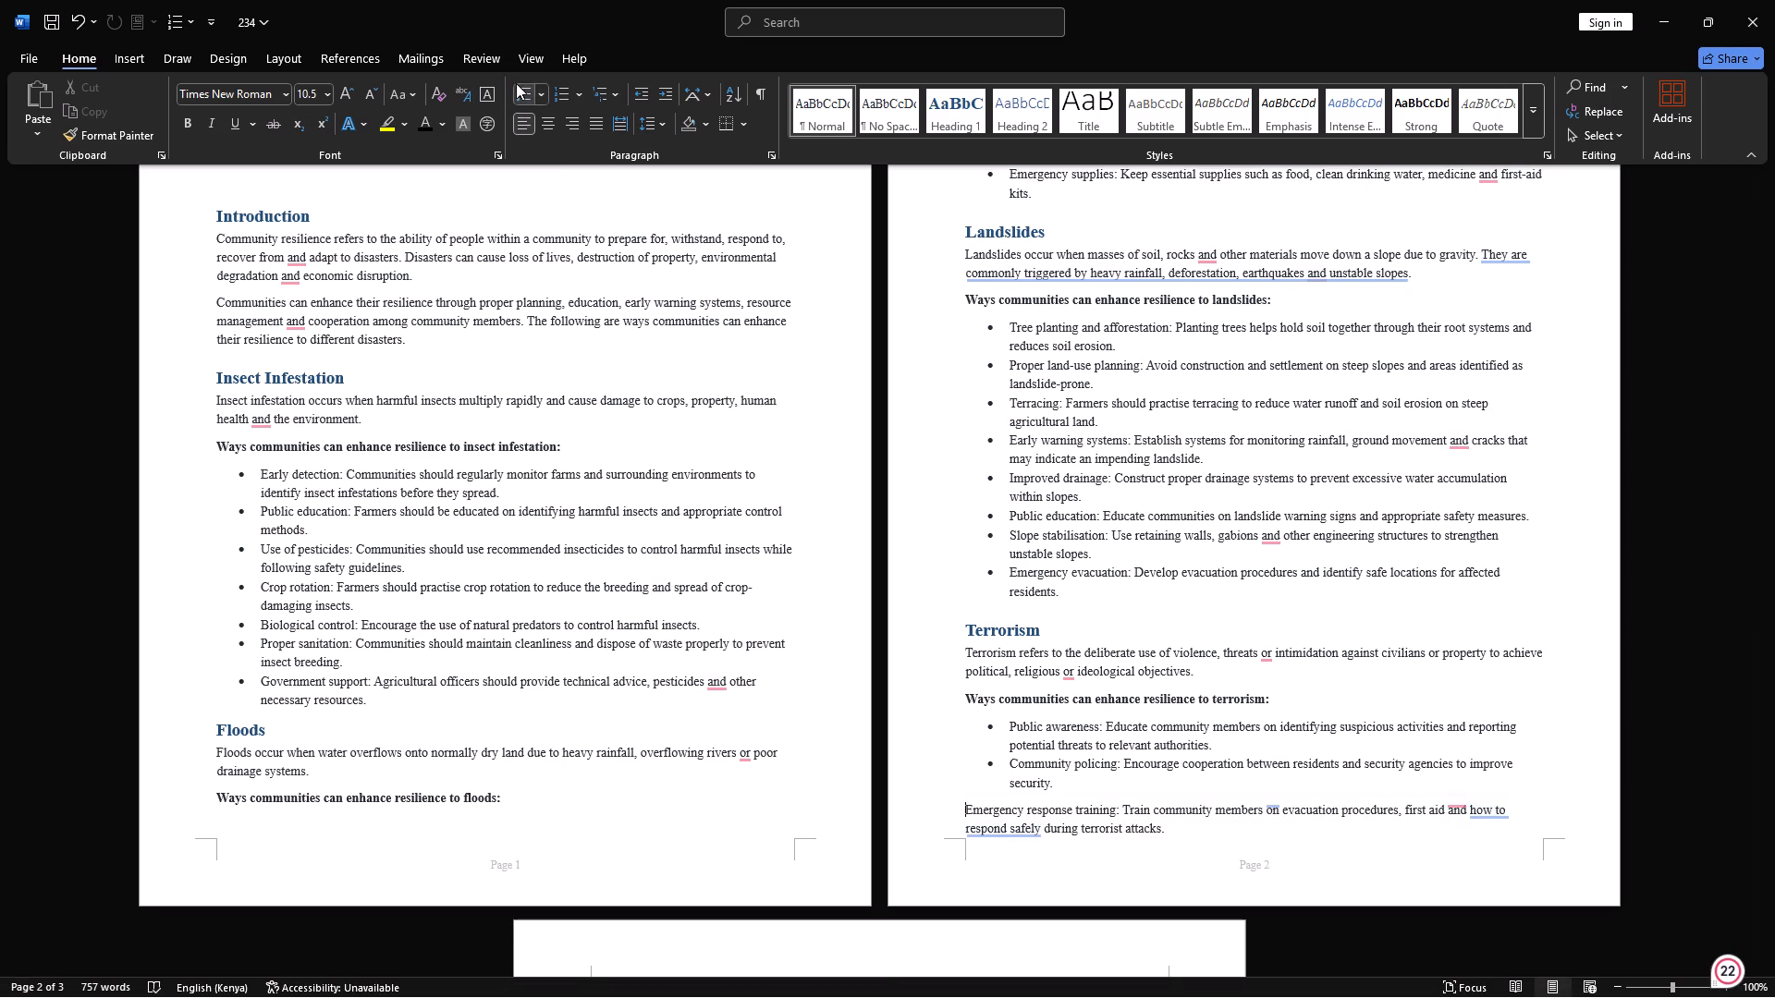
{"action": "left_click", "coordinate": [521, 87]}
Apply round bullets to the Strengthening security, Information sharing, Promoting peace and unity, Psychological support and Economic empowerment paragraphs under Terrorism.
{"action": "scroll", "coordinate": [964, 507], "scroll_direction": "down", "scroll_amount": 4}
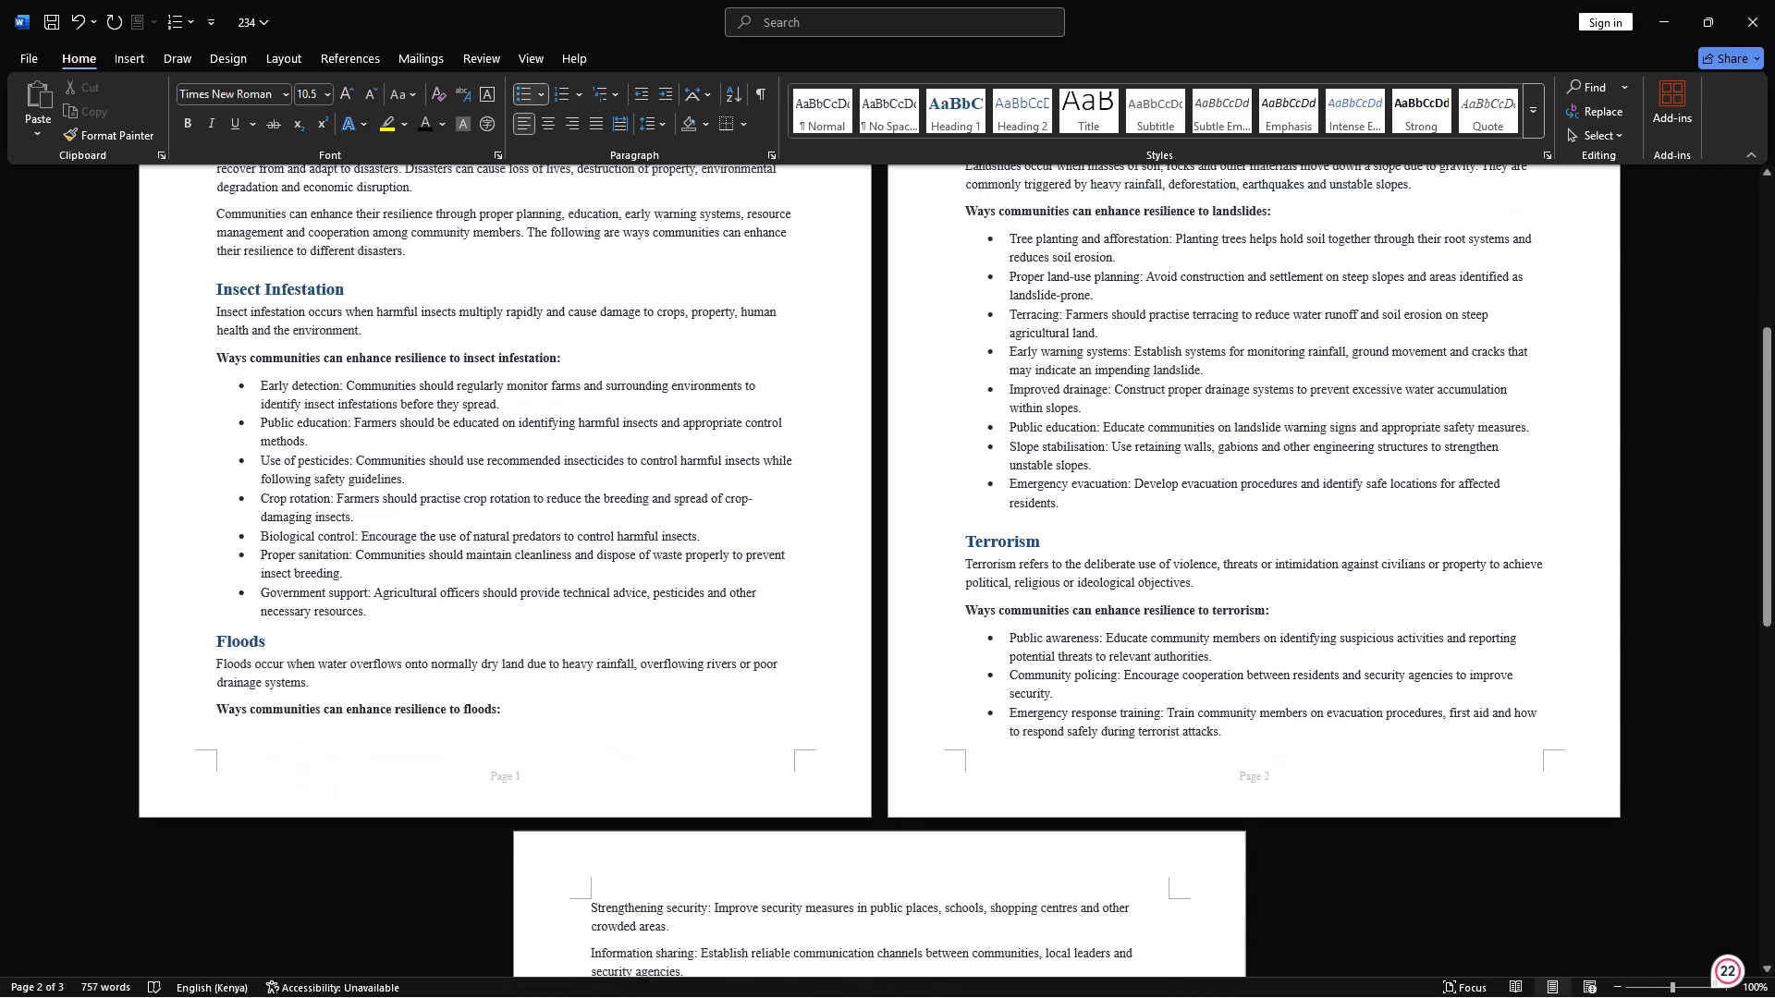
{"action": "scroll", "coordinate": [1008, 541], "scroll_direction": "down", "scroll_amount": 2}
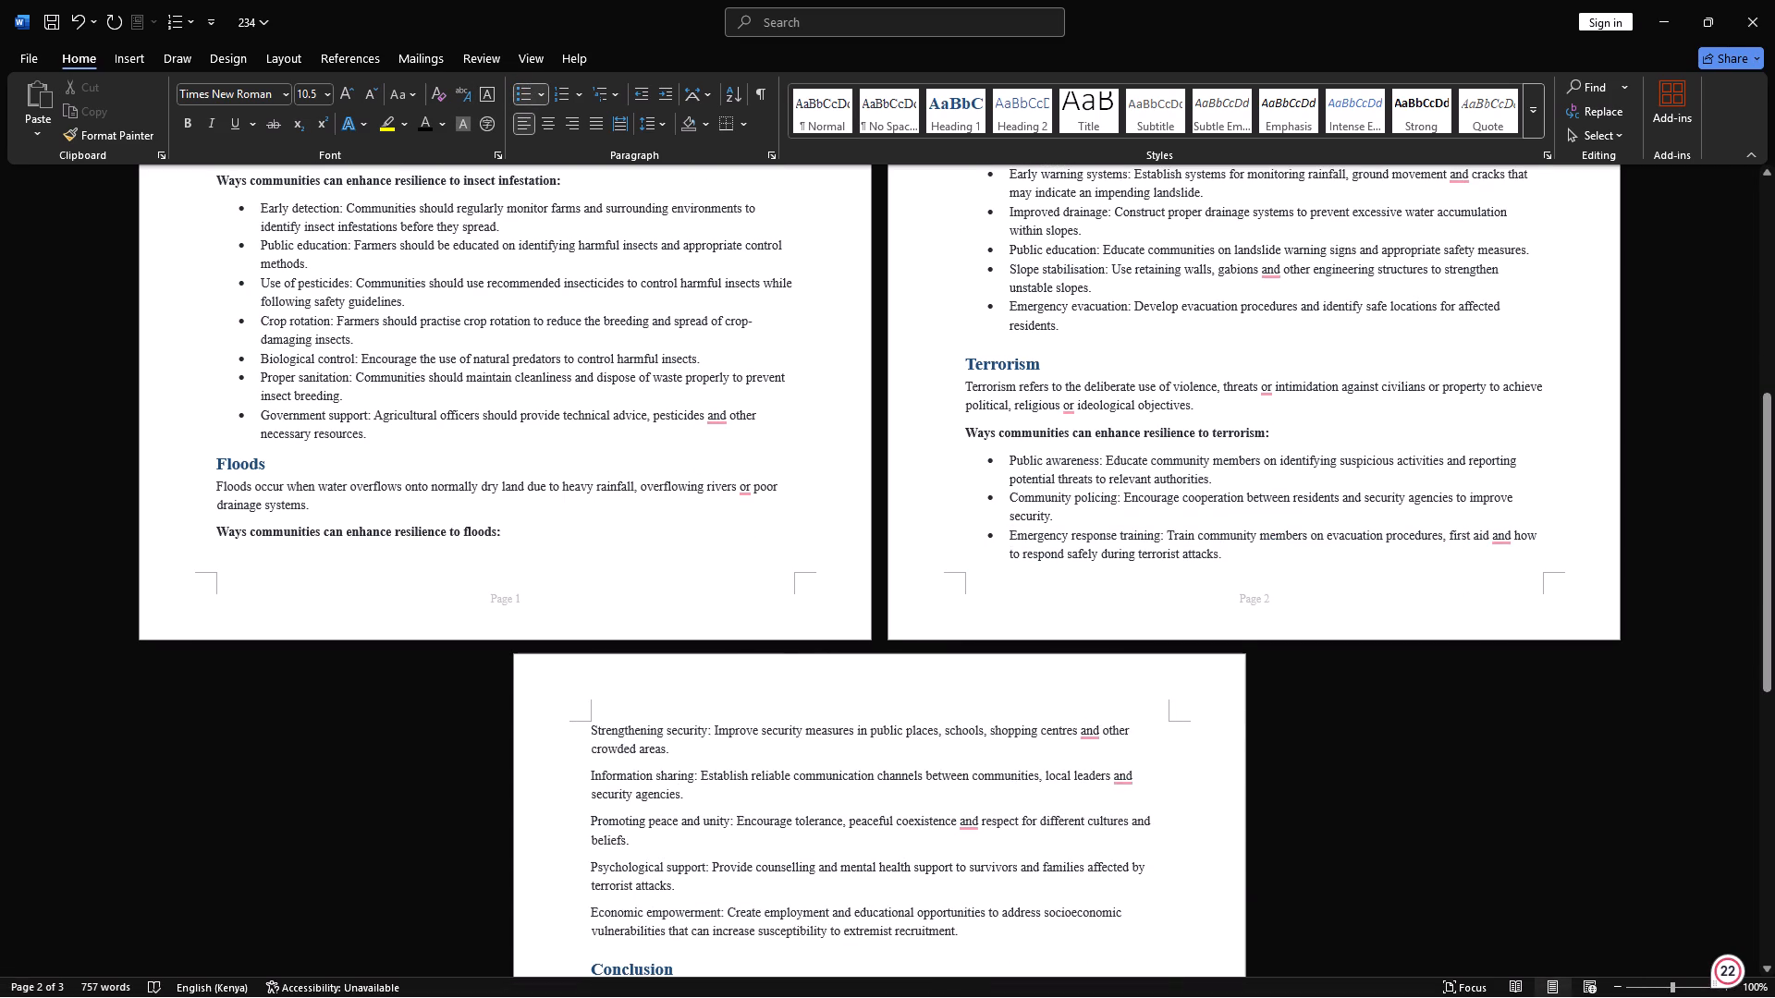
{"action": "left_click", "coordinate": [590, 735]}
{"action": "left_click", "coordinate": [522, 92]}
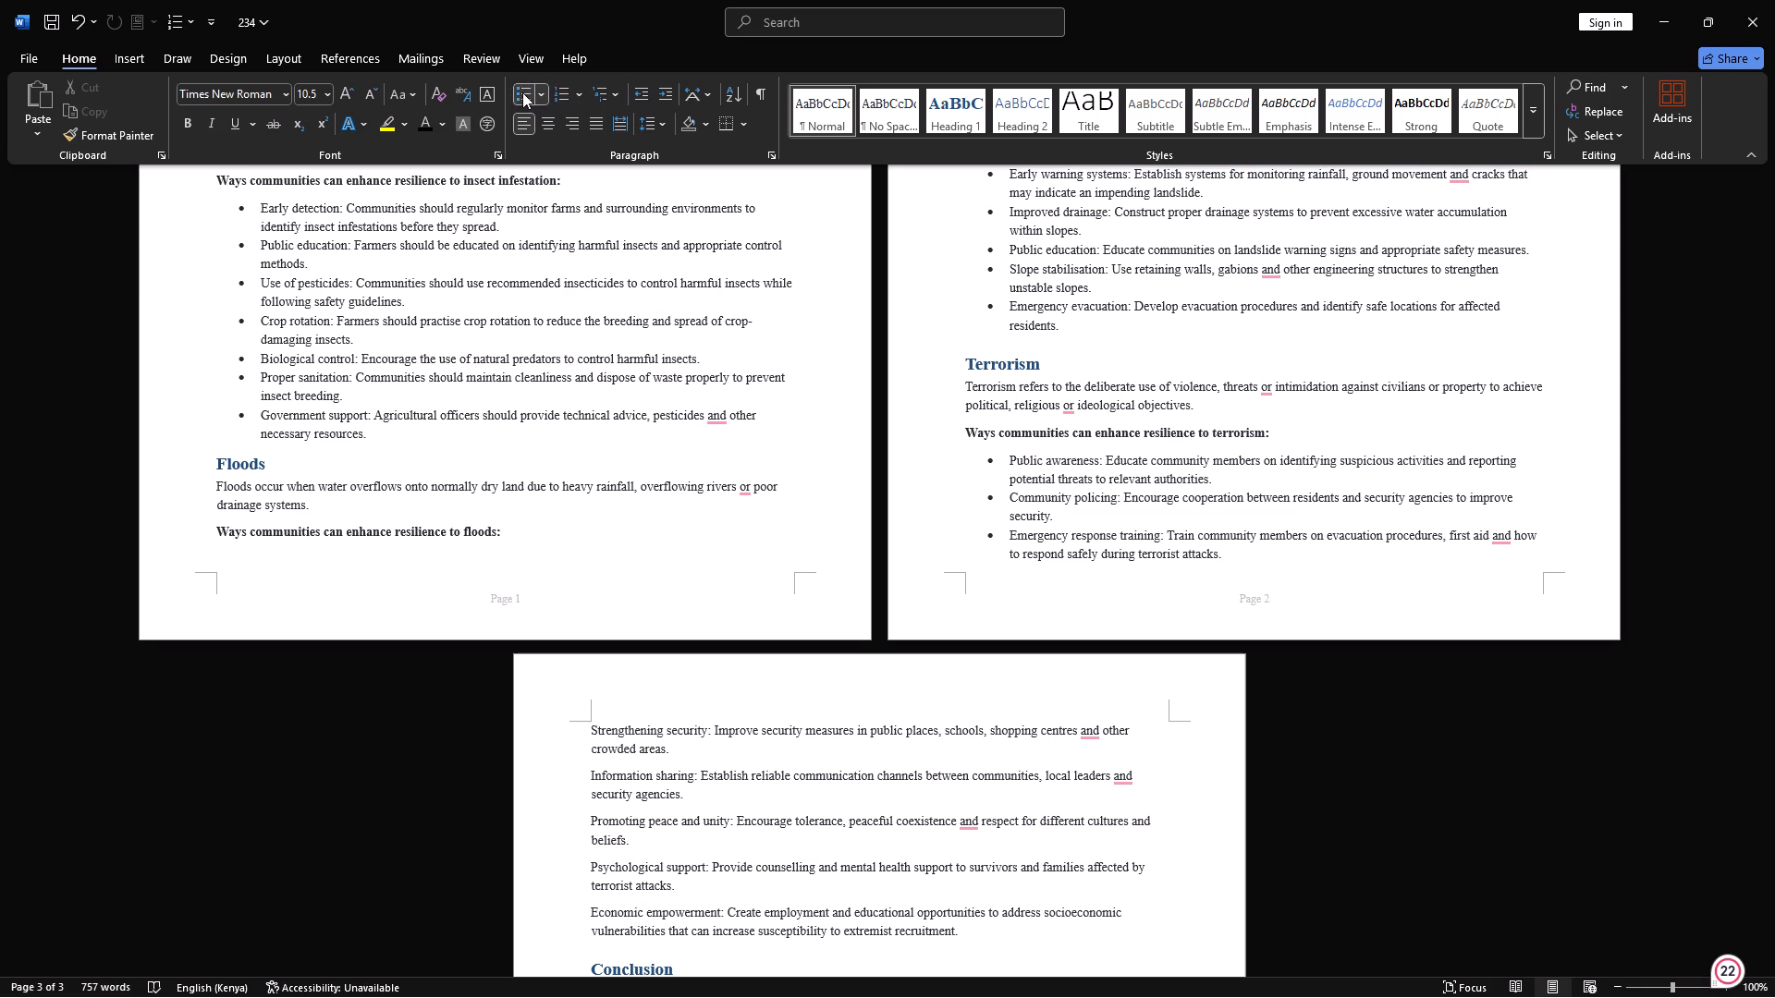
{"action": "left_click", "coordinate": [586, 778]}
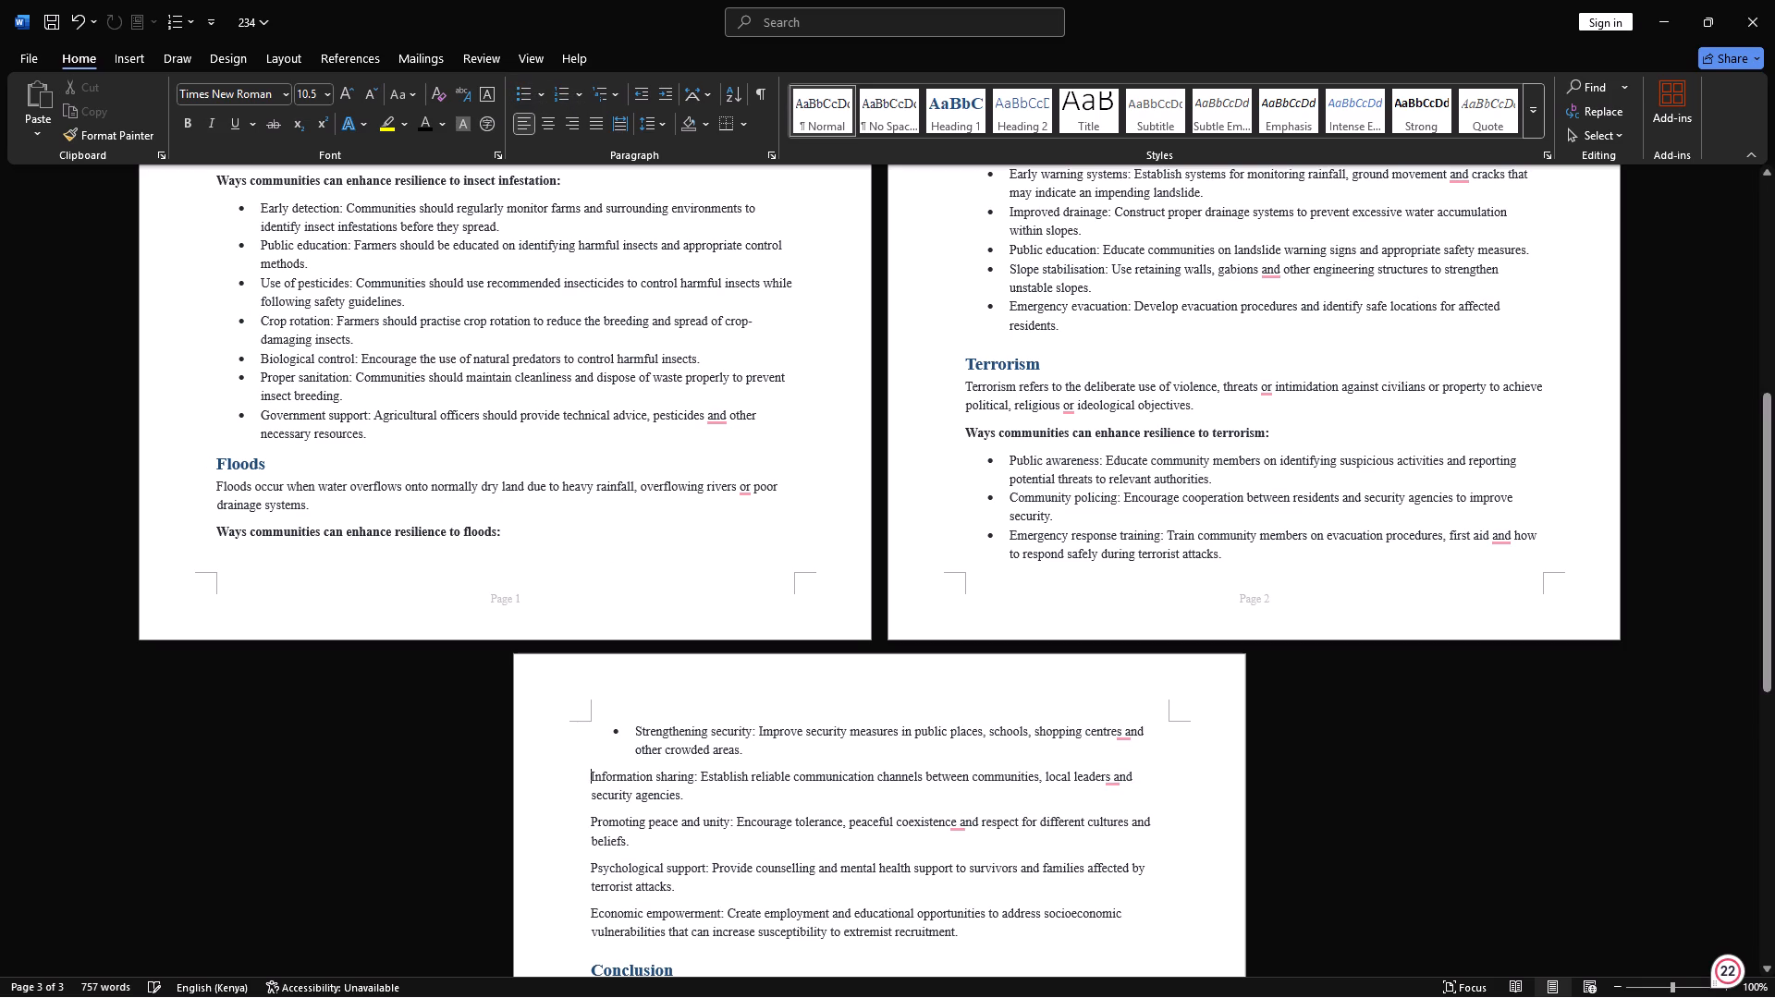
{"action": "left_click", "coordinate": [520, 91]}
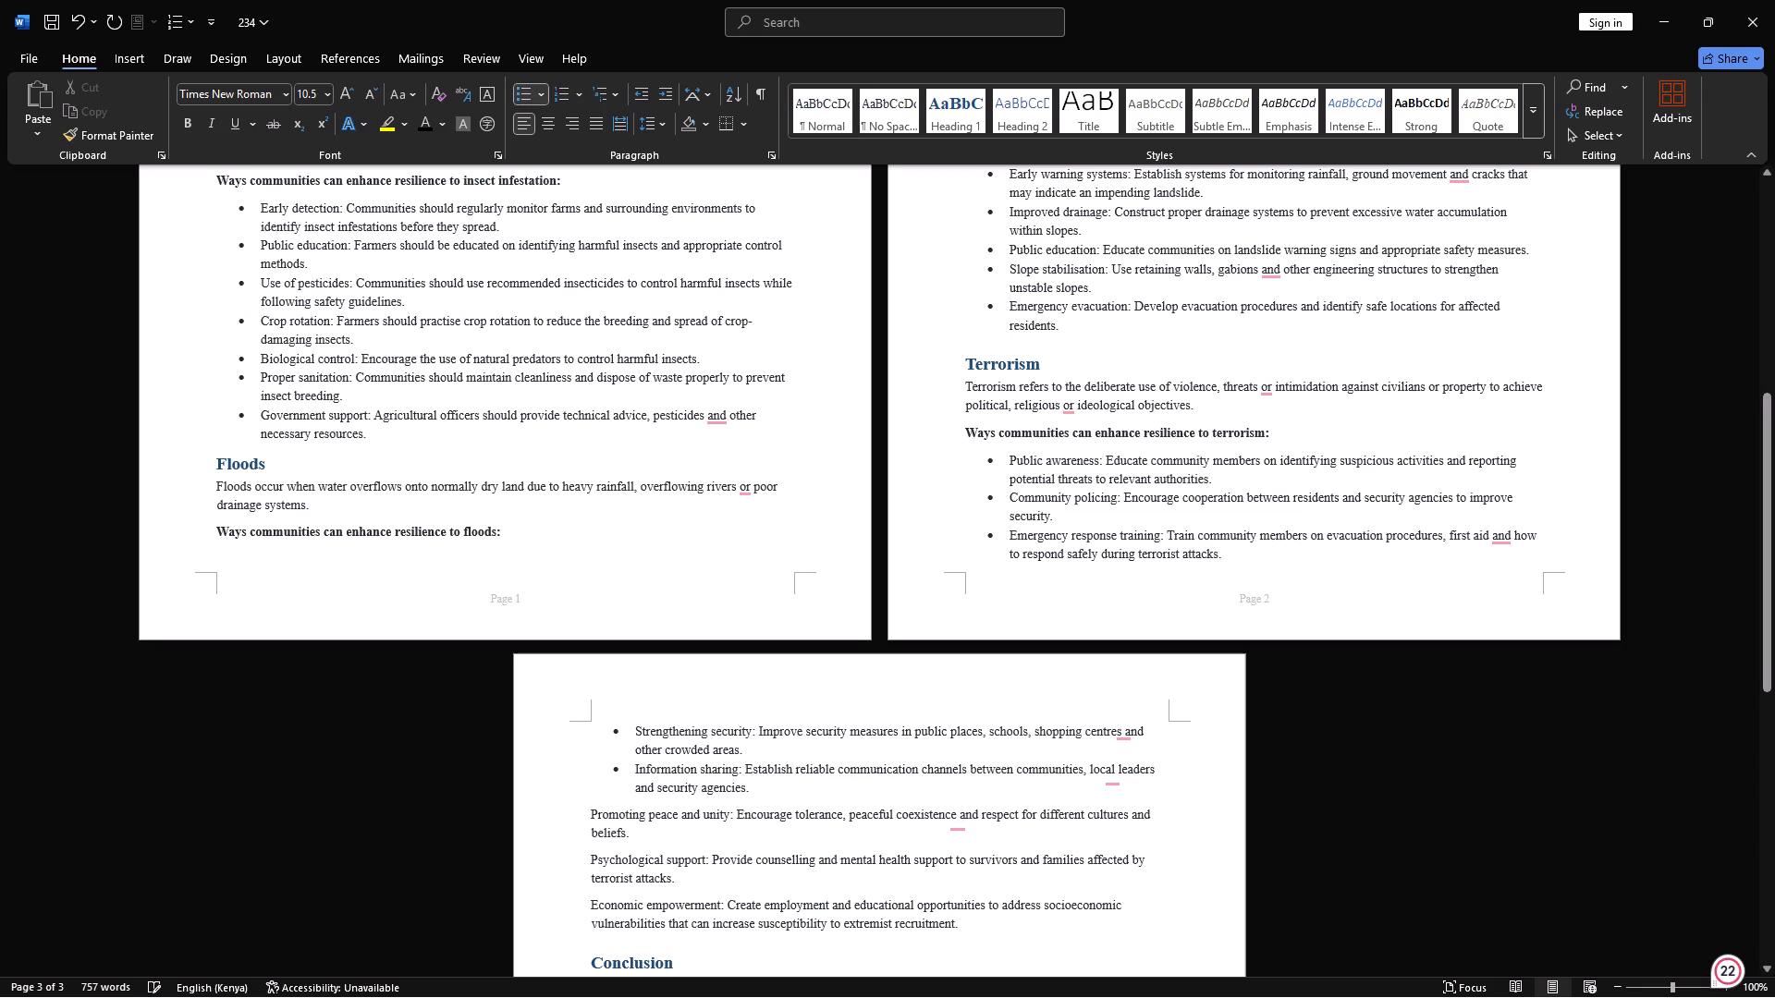
{"action": "left_click", "coordinate": [589, 816]}
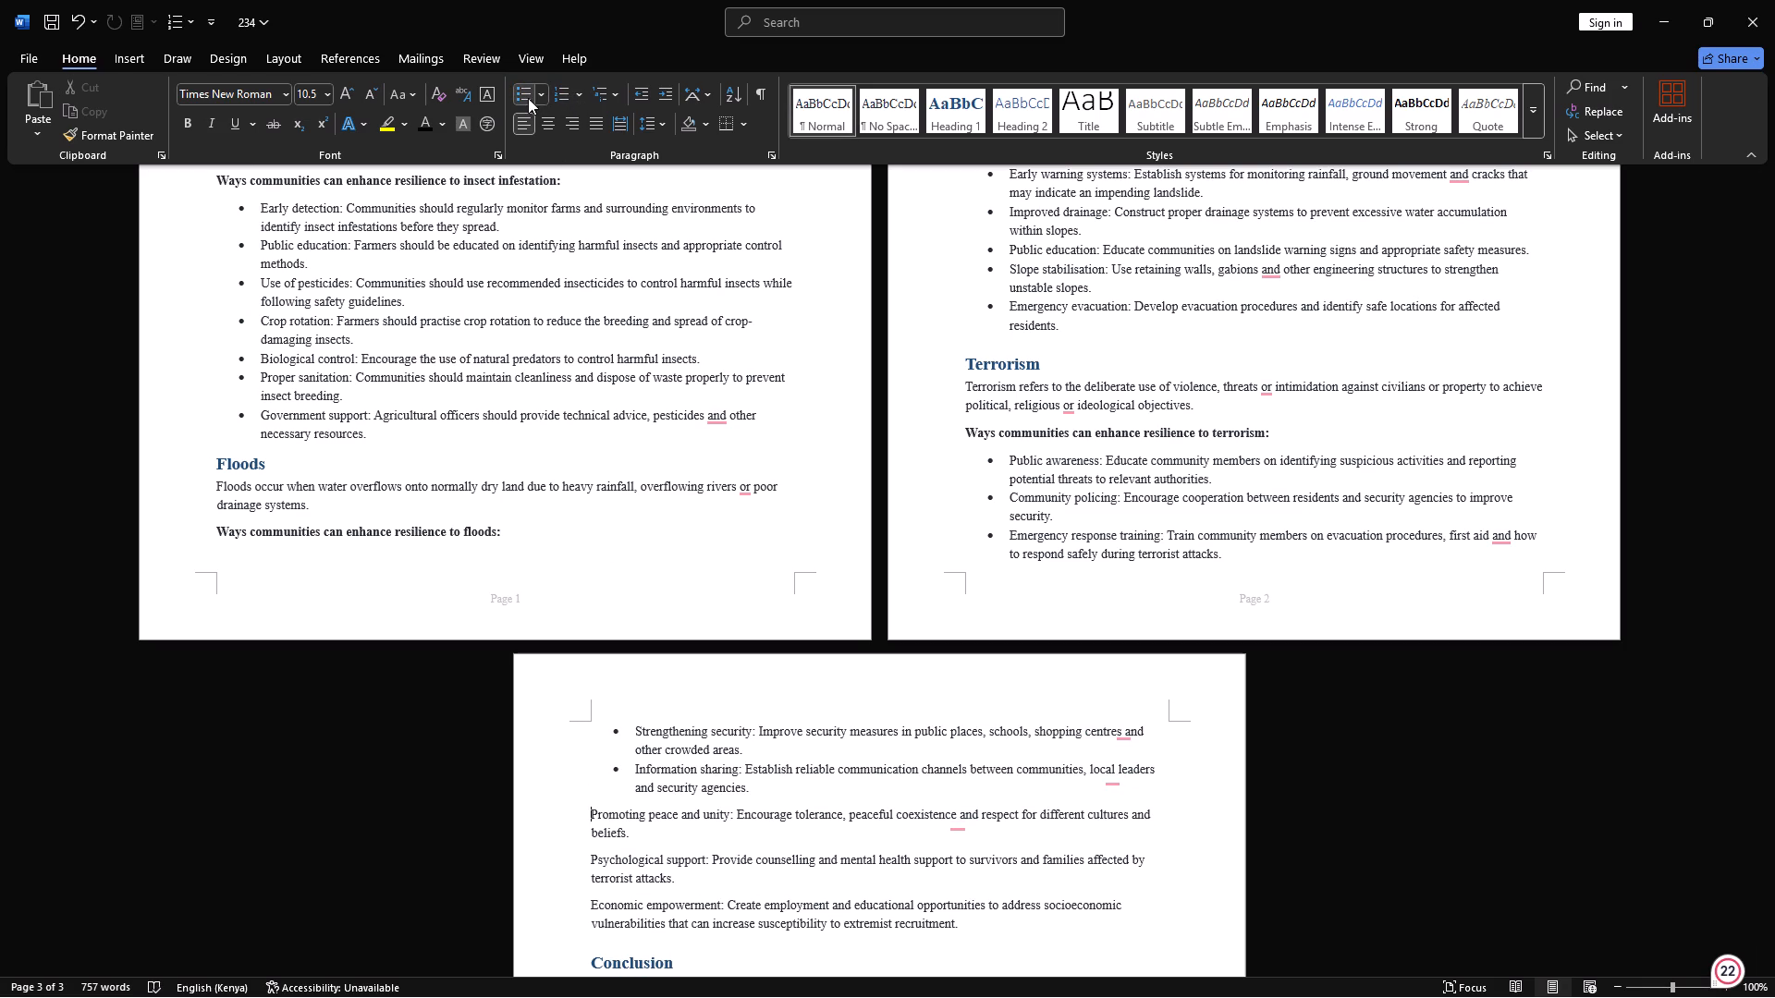
{"action": "left_click", "coordinate": [528, 98]}
{"action": "left_click", "coordinate": [591, 851]}
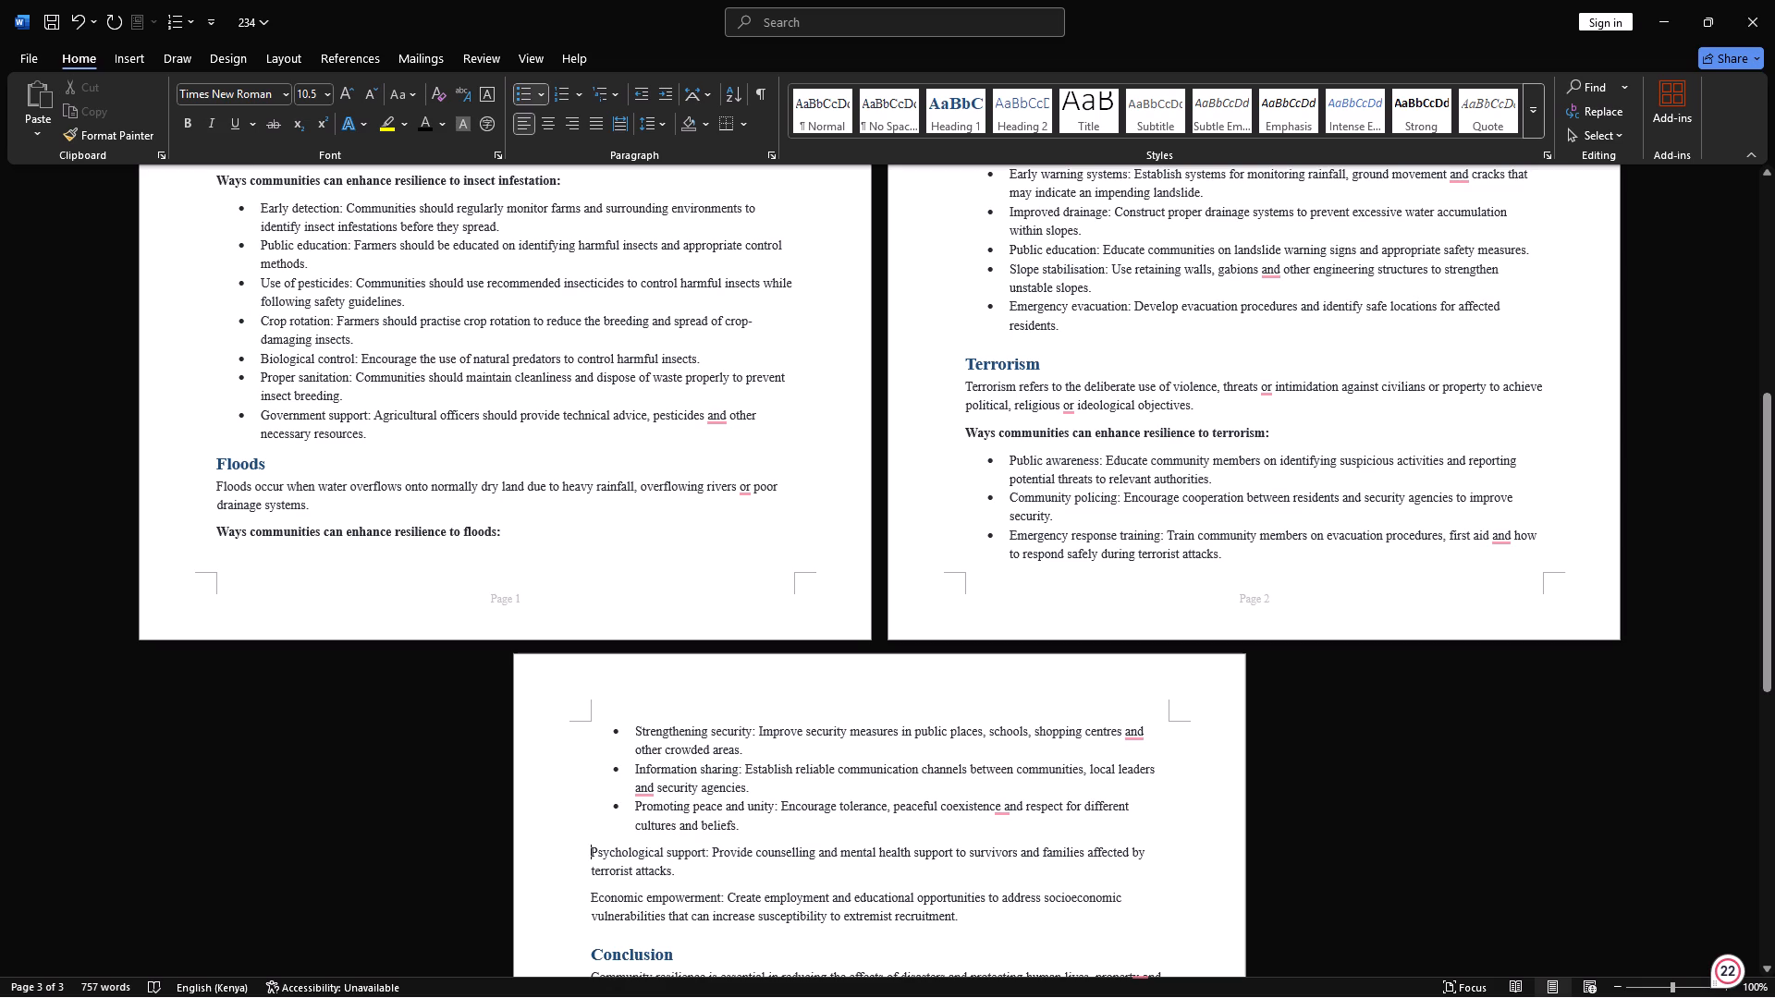
{"action": "left_click", "coordinate": [537, 98]}
{"action": "left_click", "coordinate": [538, 148]}
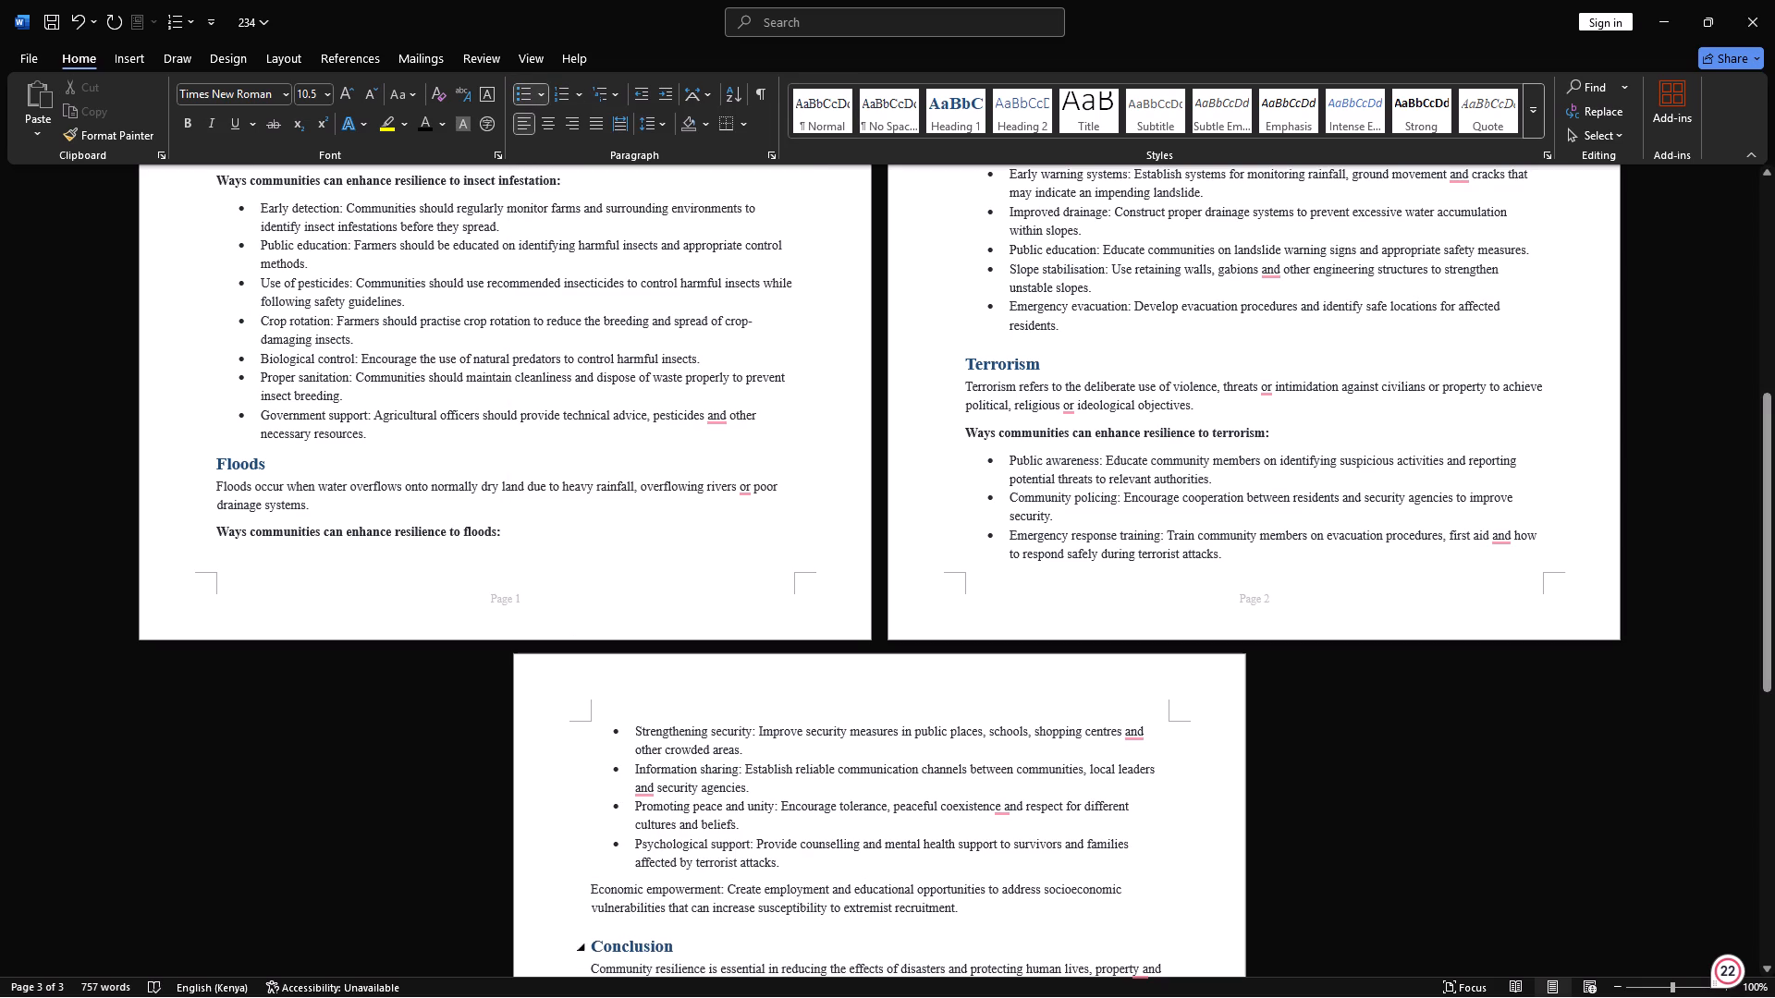
{"action": "left_click", "coordinate": [589, 894]}
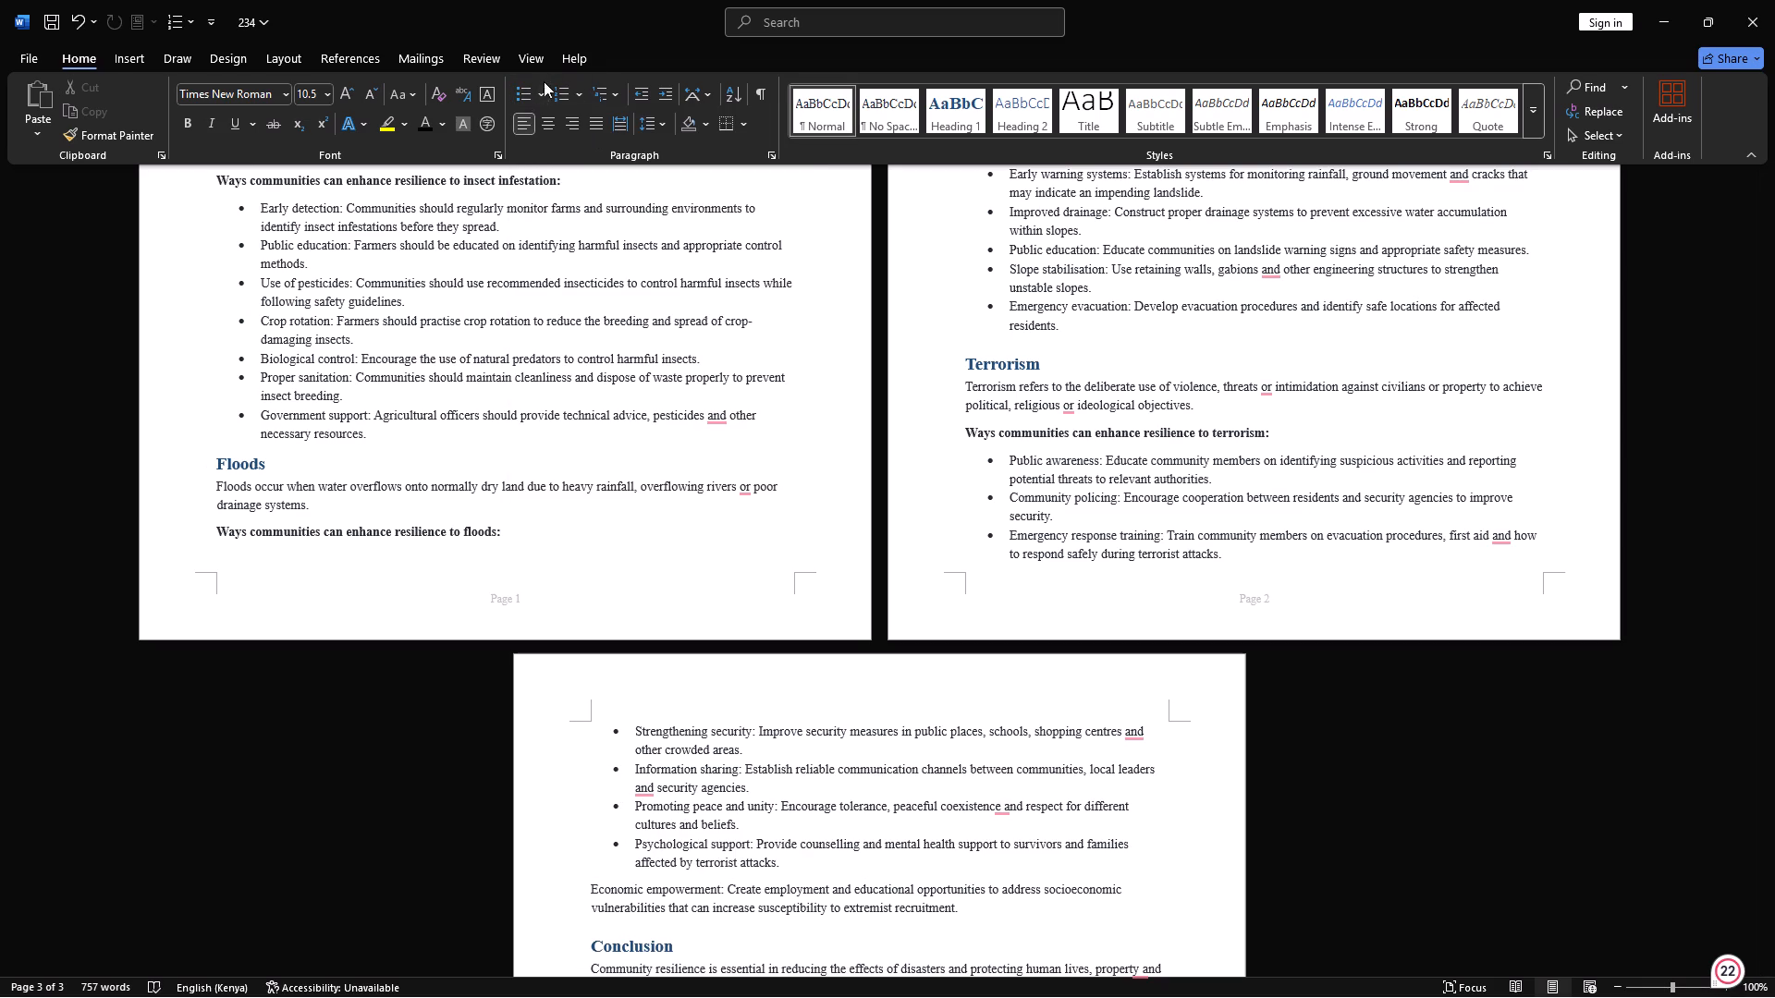
{"action": "left_click", "coordinate": [532, 91]}
Check the formatted assignment through to the conclusion and print one single-sided copy of all pages on the KONICA MINOLTA C368Series.
{"action": "scroll", "coordinate": [783, 720], "scroll_direction": "down", "scroll_amount": 4}
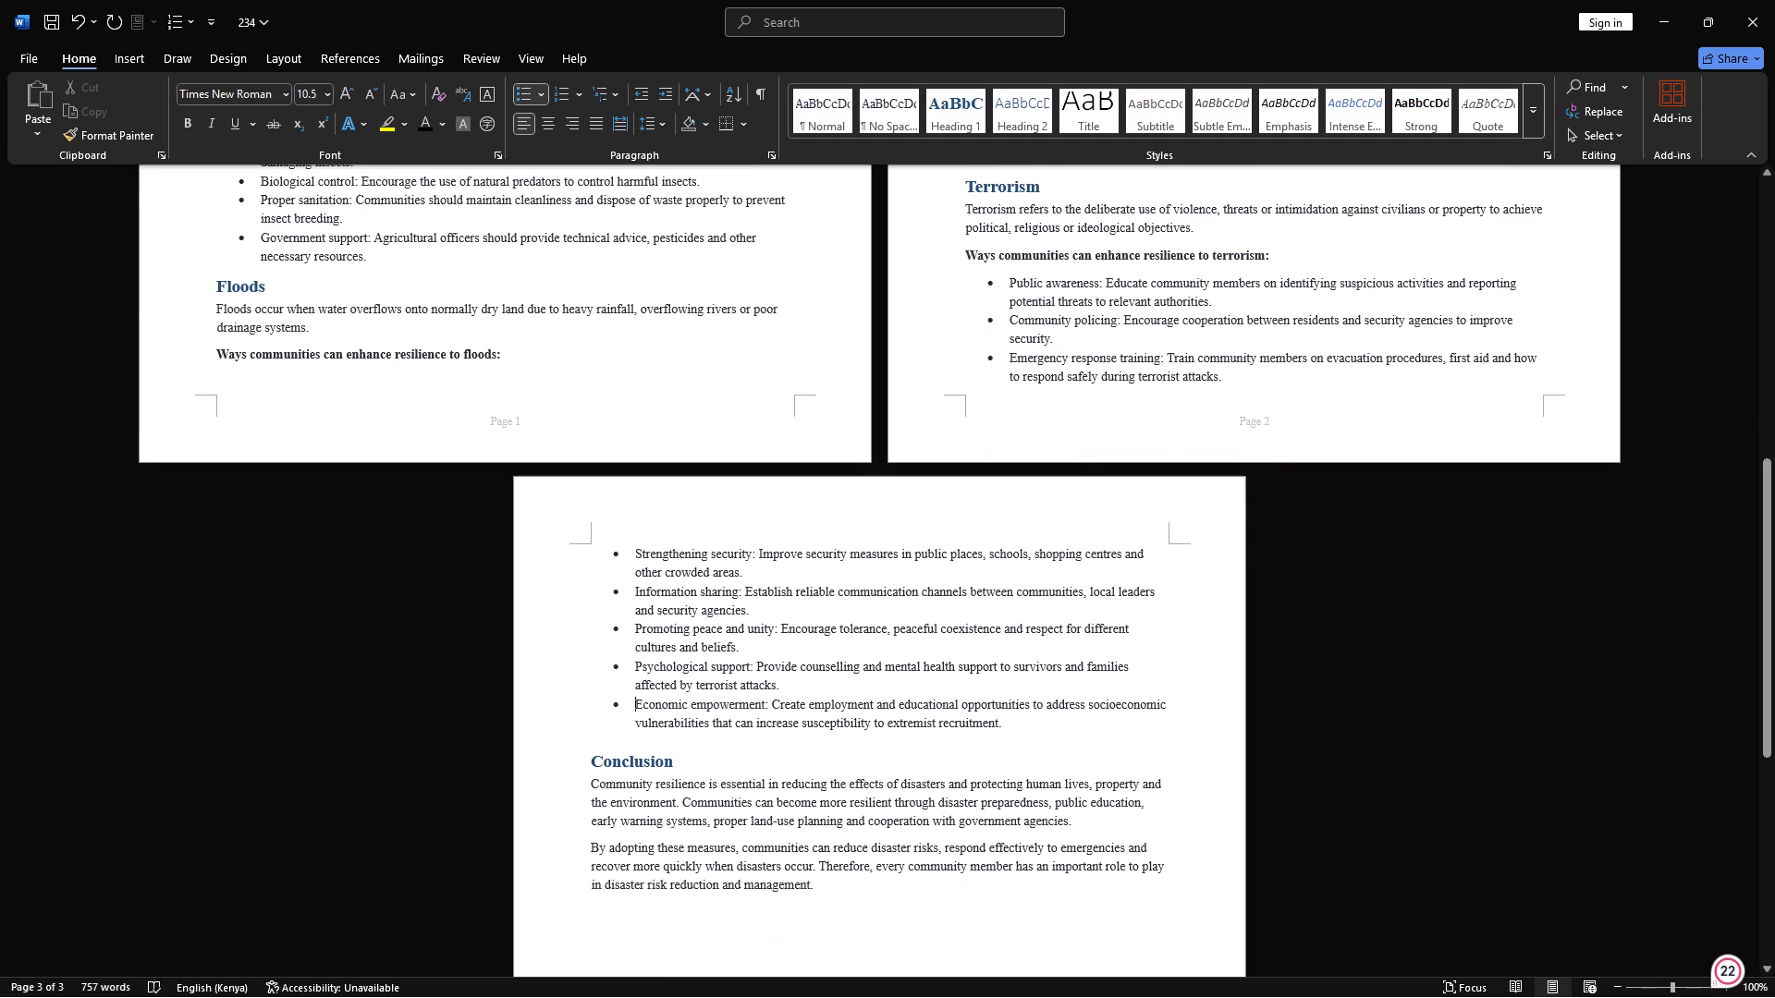
{"action": "scroll", "coordinate": [769, 735], "scroll_direction": "down", "scroll_amount": 1}
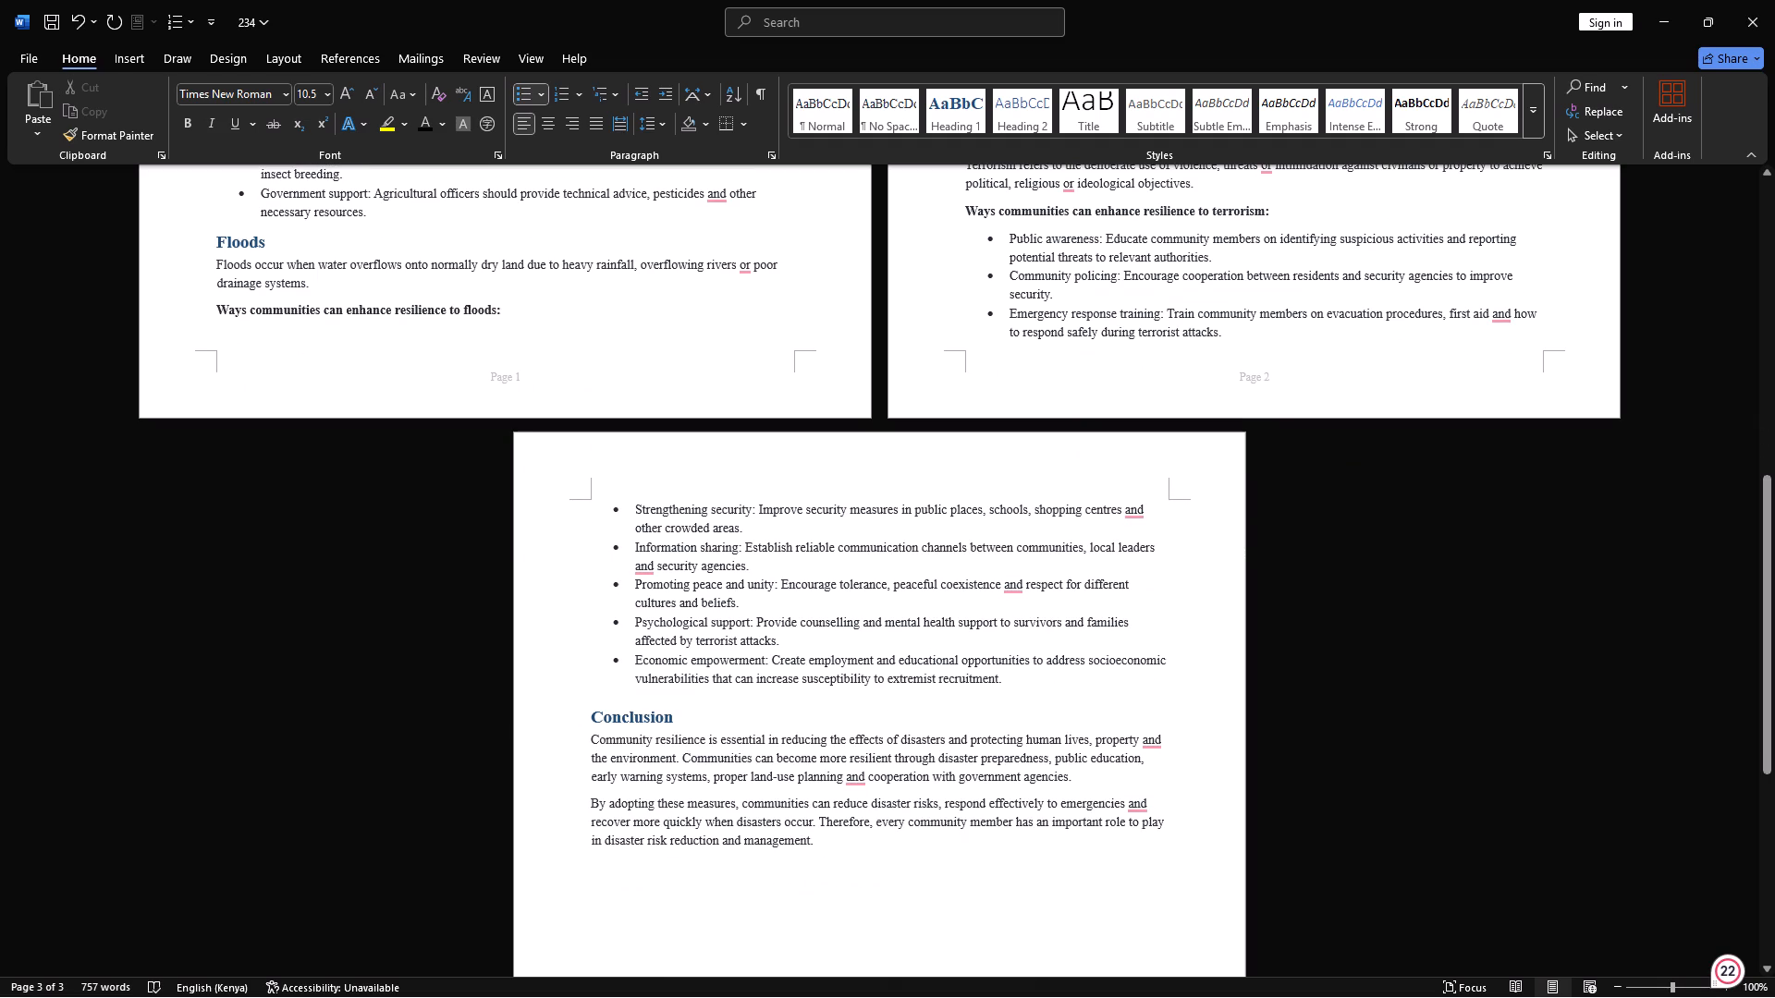
{"action": "scroll", "coordinate": [679, 757], "scroll_direction": "up", "scroll_amount": 4}
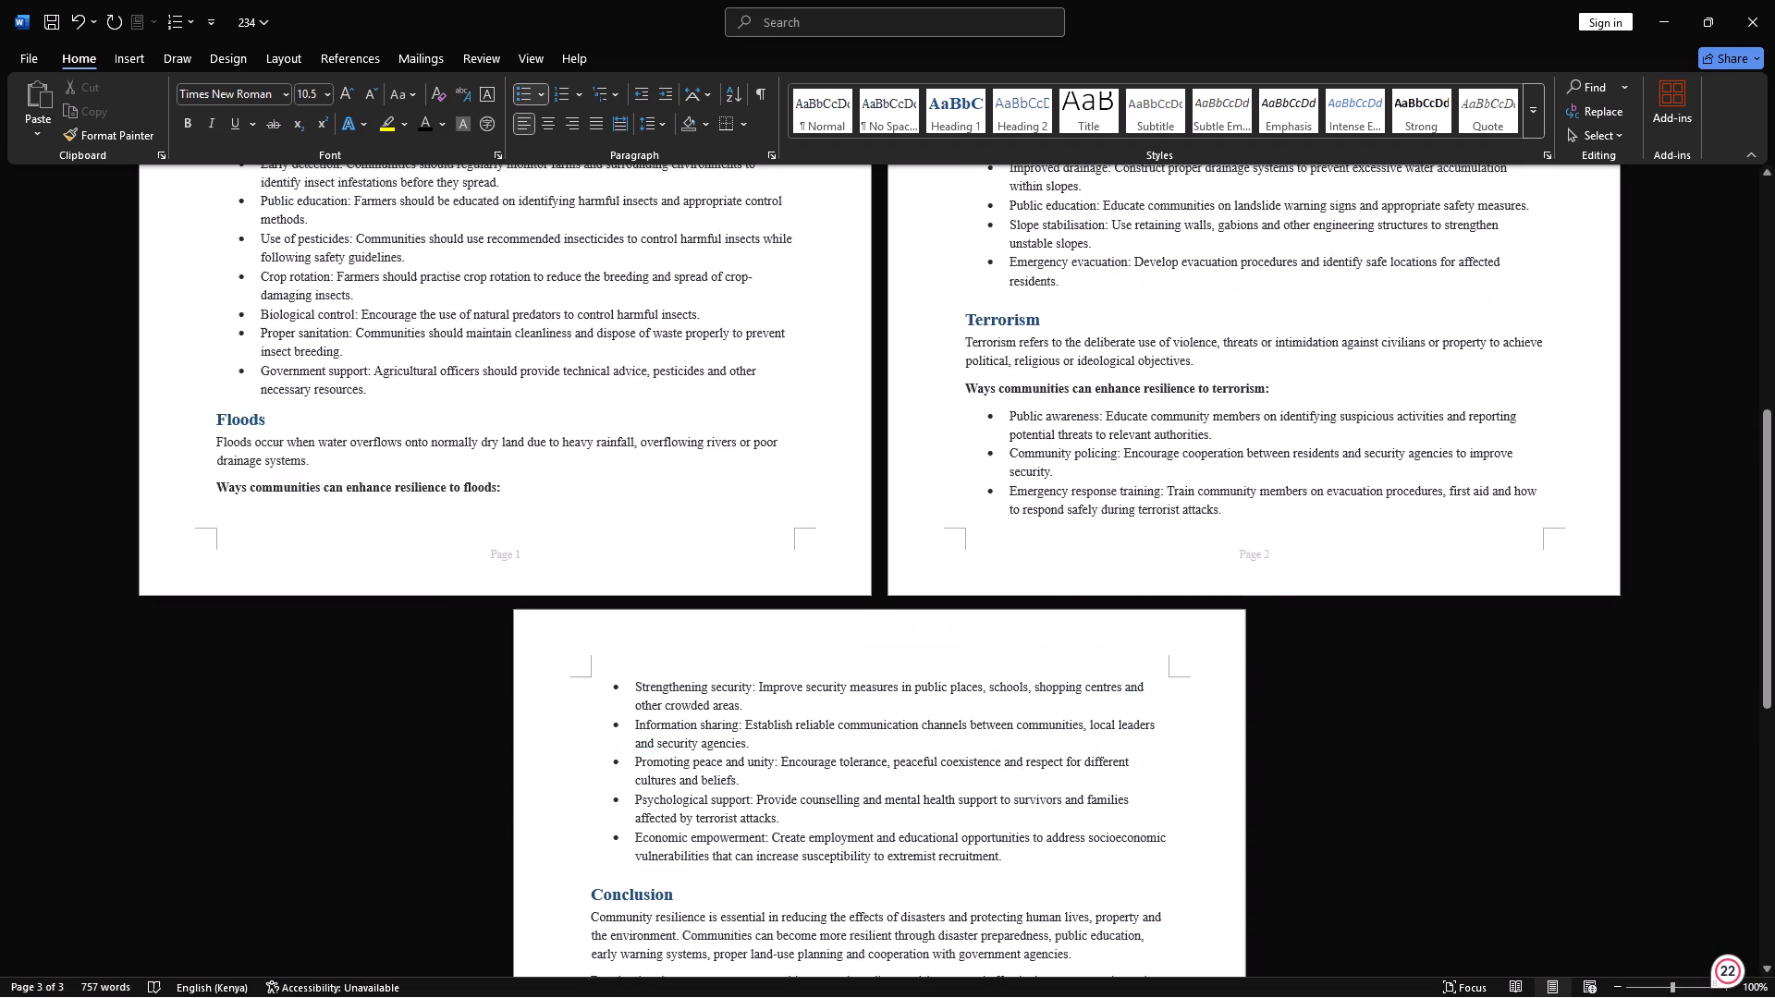
{"action": "scroll", "coordinate": [679, 757], "scroll_direction": "up", "scroll_amount": 14}
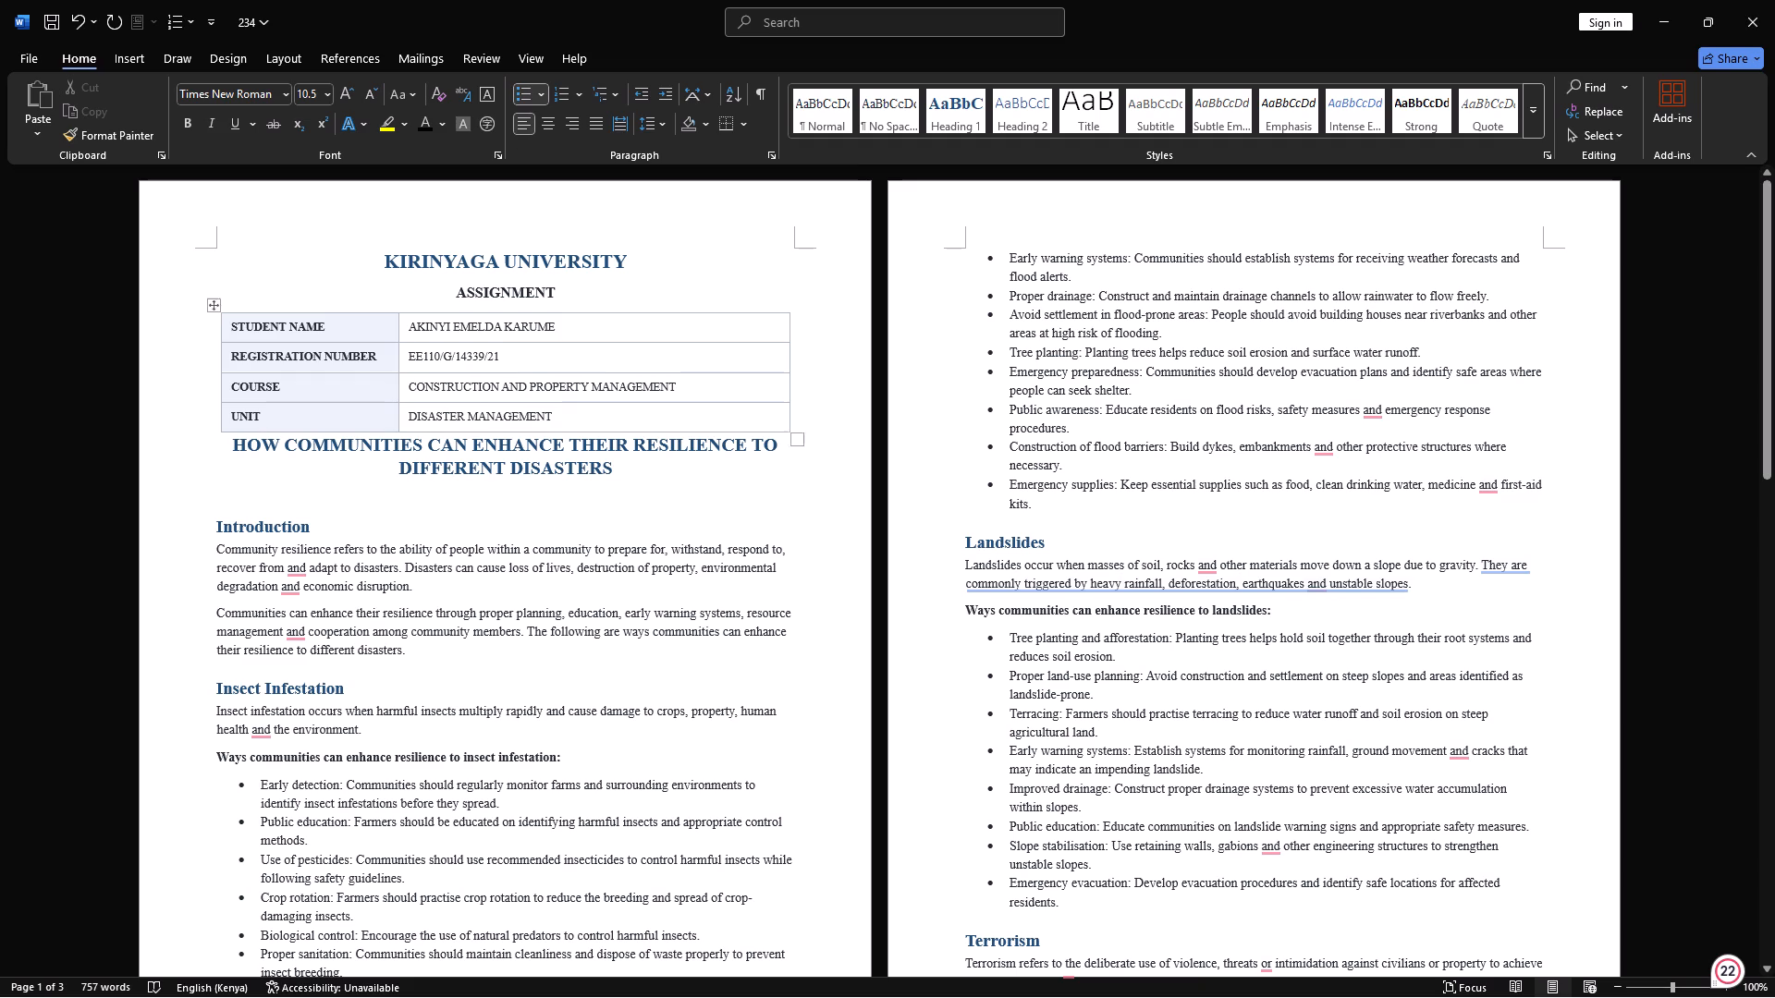
{"action": "left_click", "coordinate": [38, 55]}
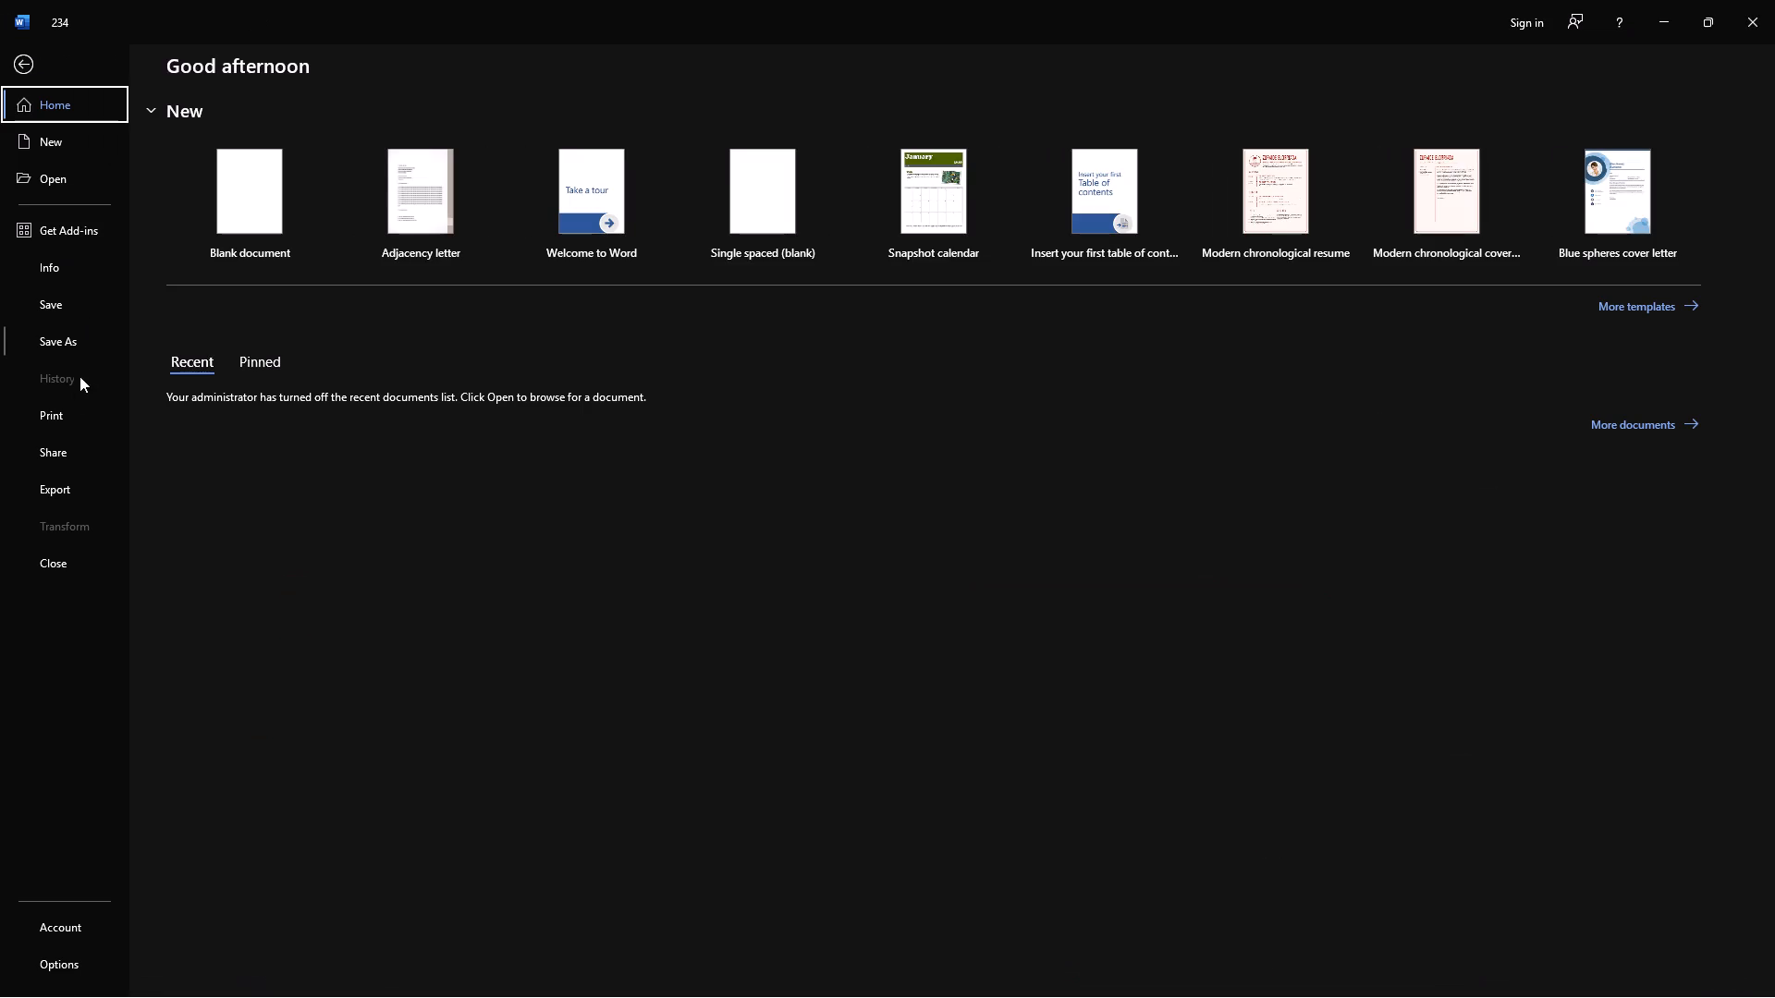
{"action": "left_click", "coordinate": [72, 415]}
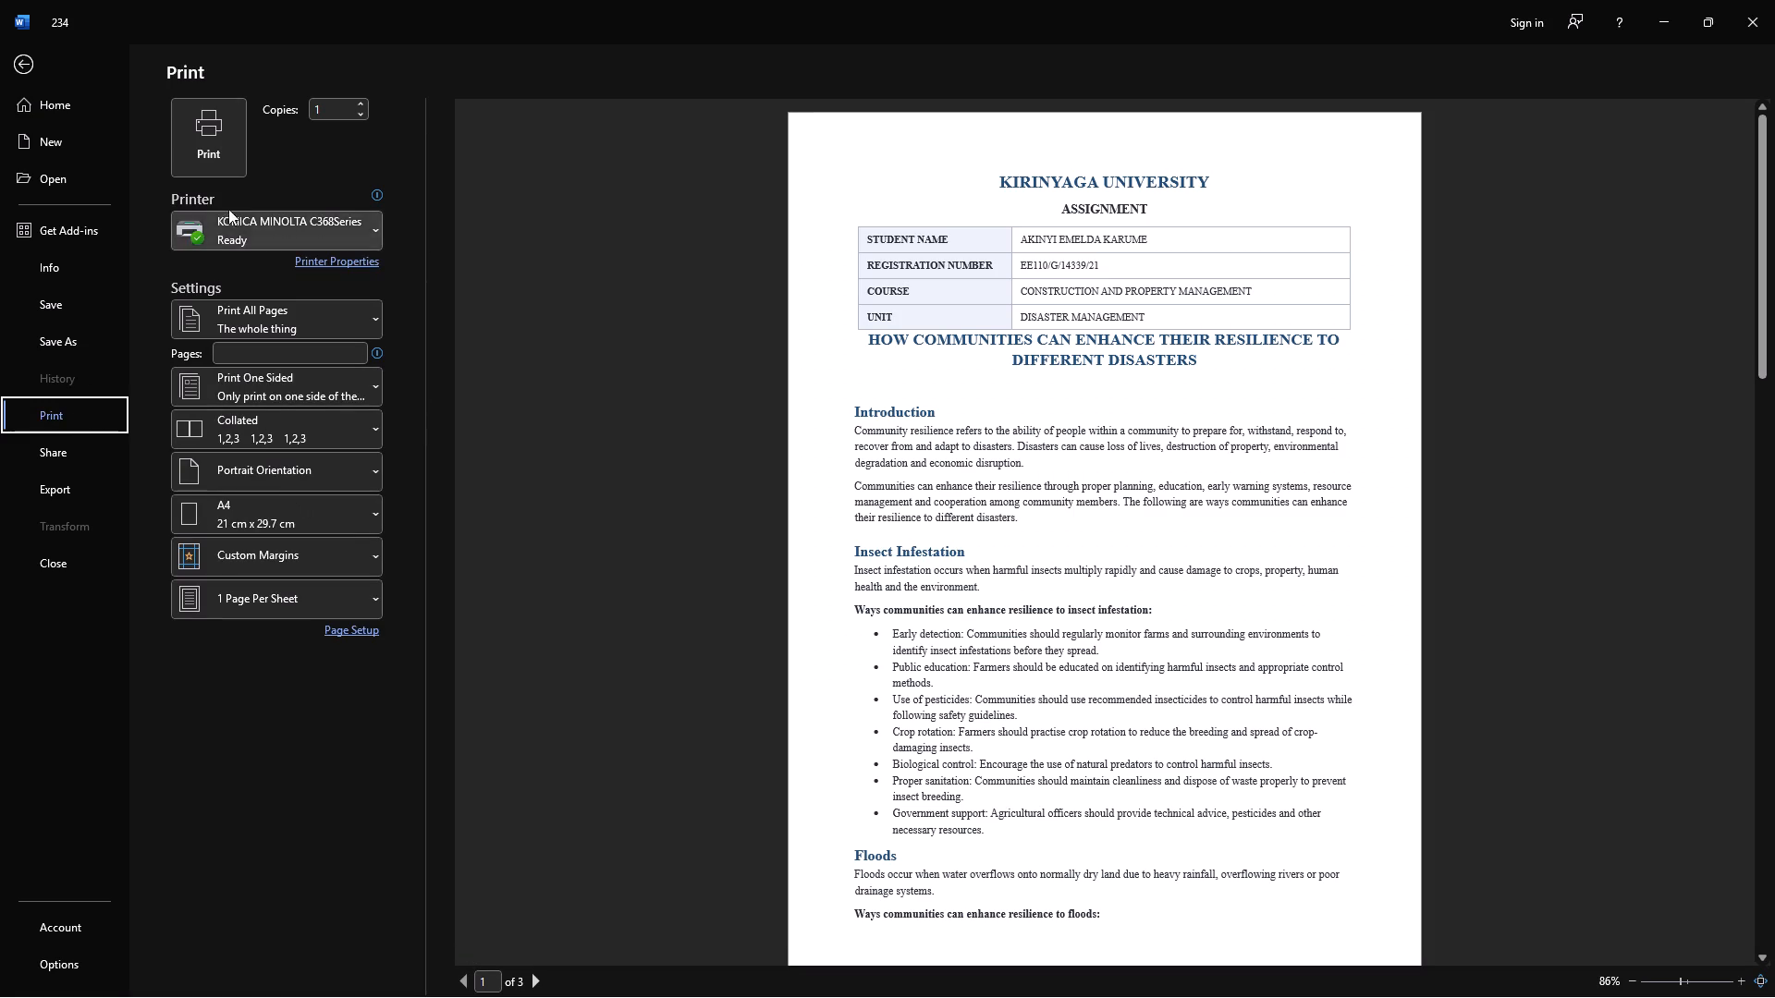
{"action": "left_click", "coordinate": [228, 144]}
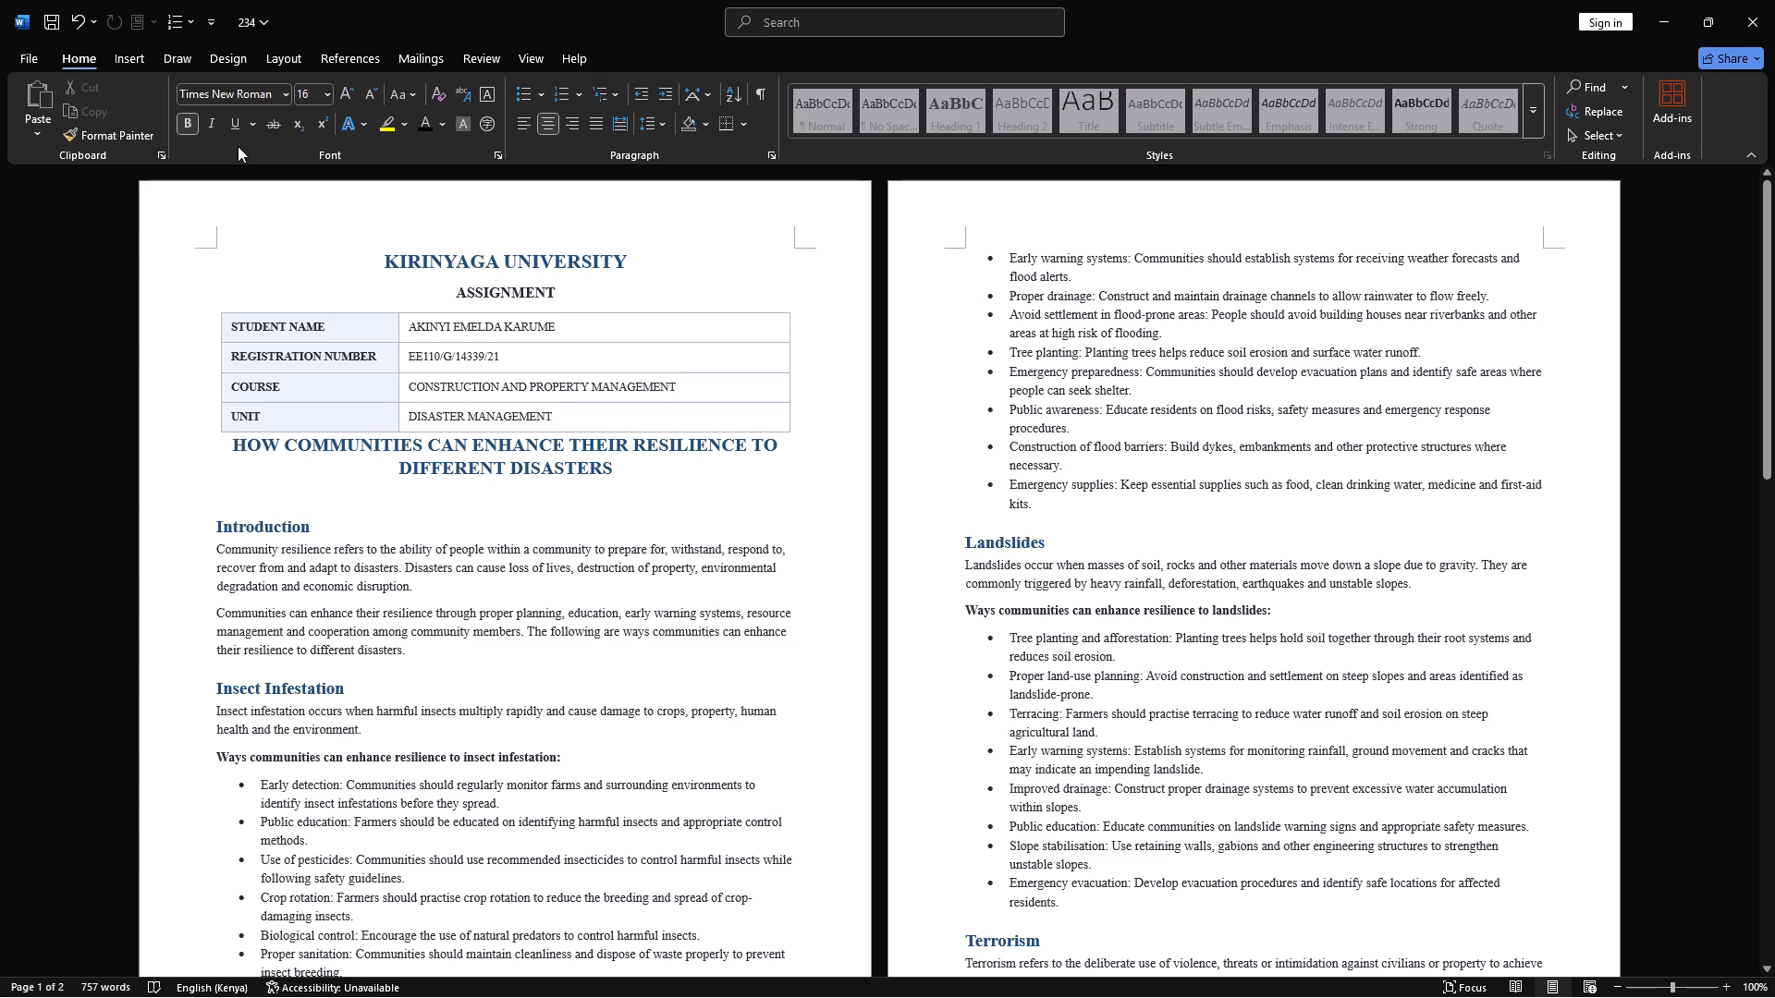
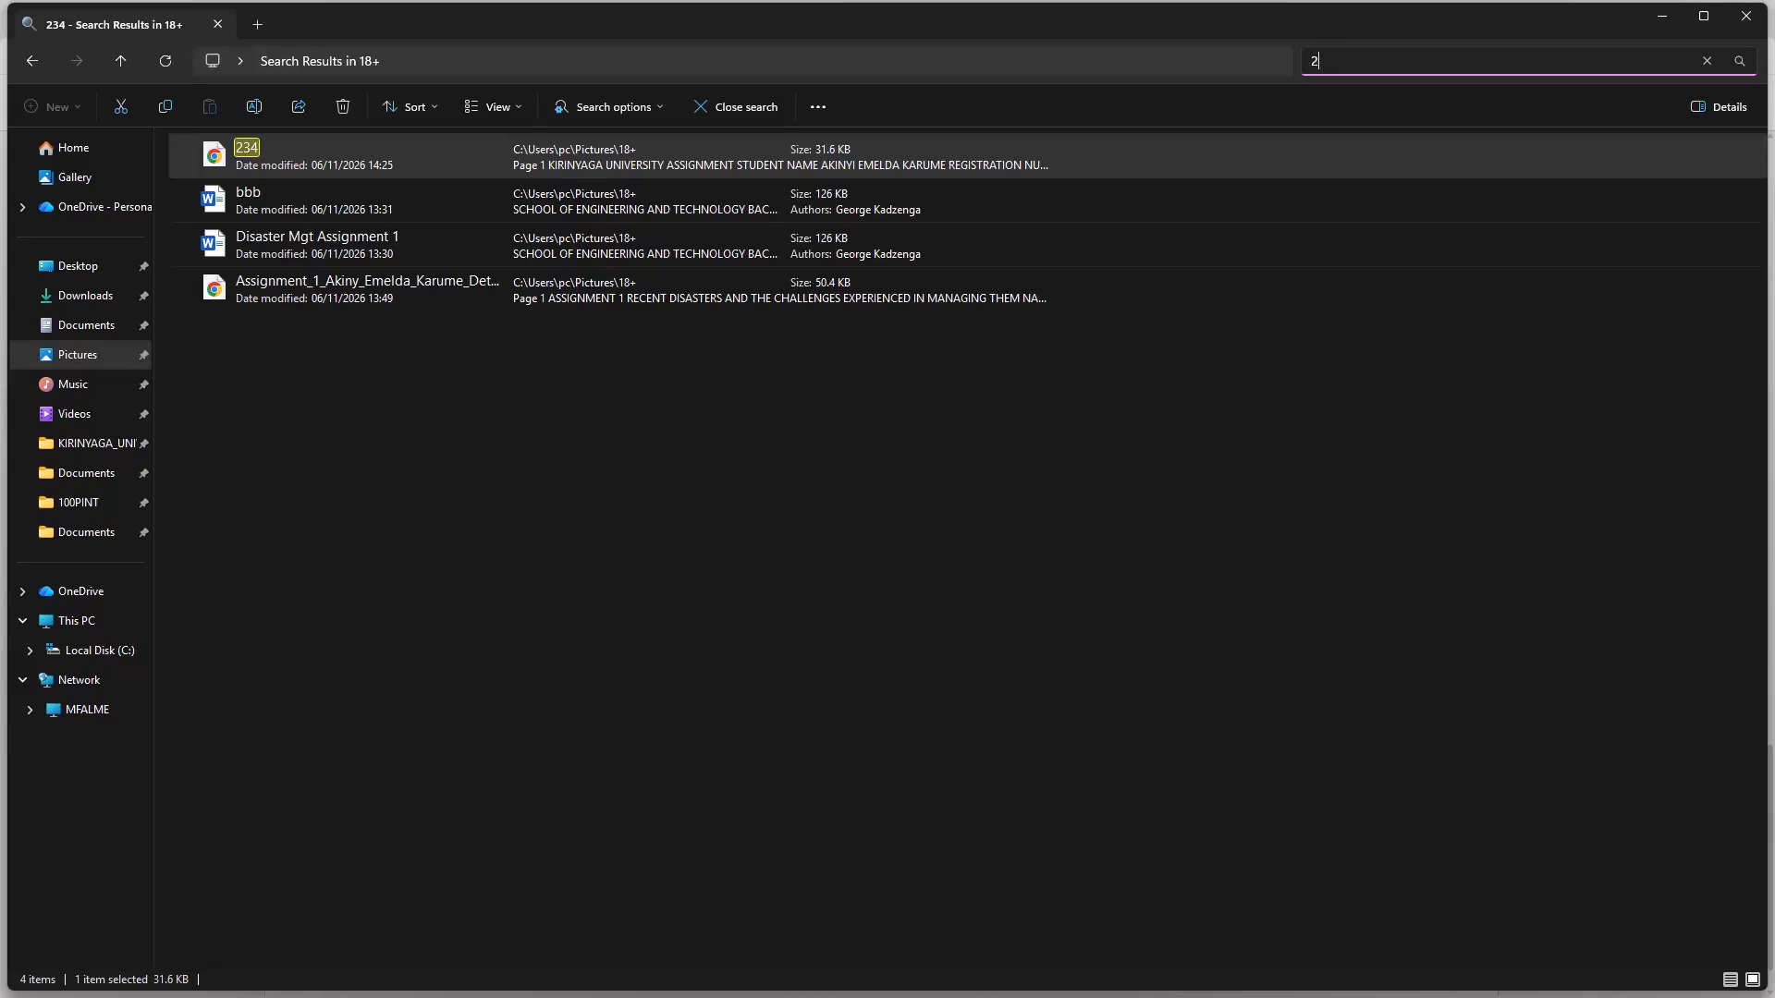
Replace the previous file search in the 18+ folder with a search for "unt".
{"action": "key", "text": "BackSpace"}
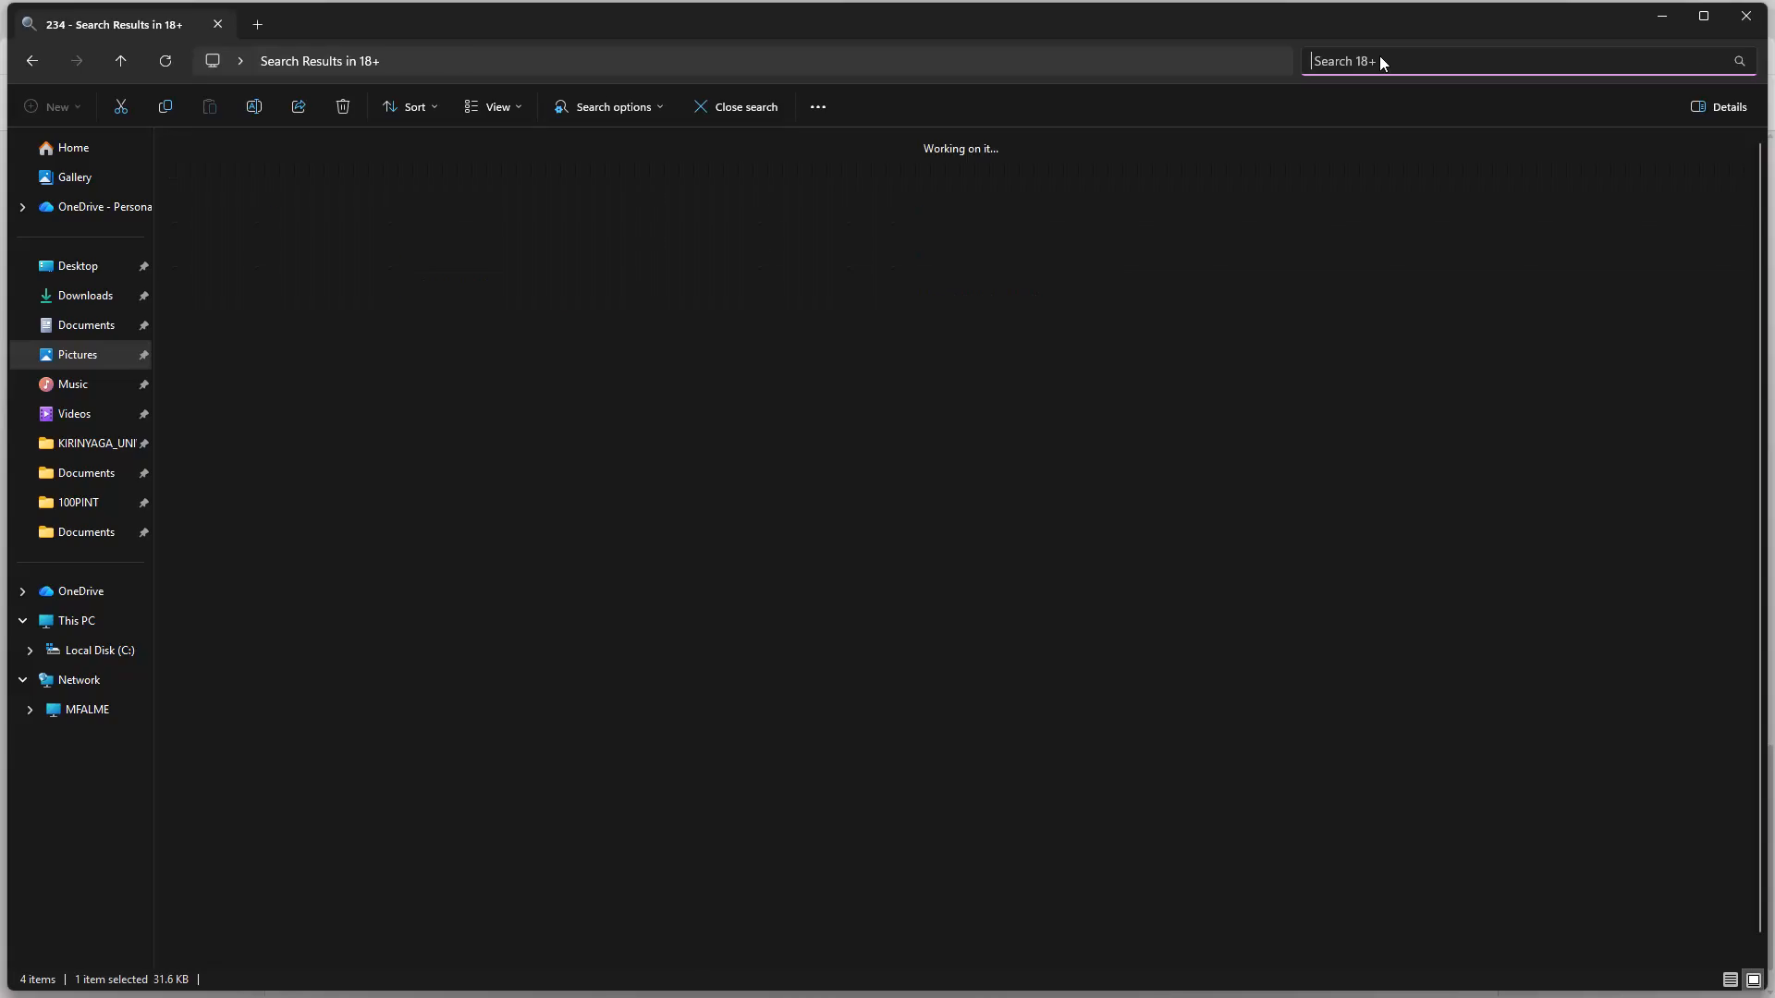
{"action": "type", "text": "unt"}
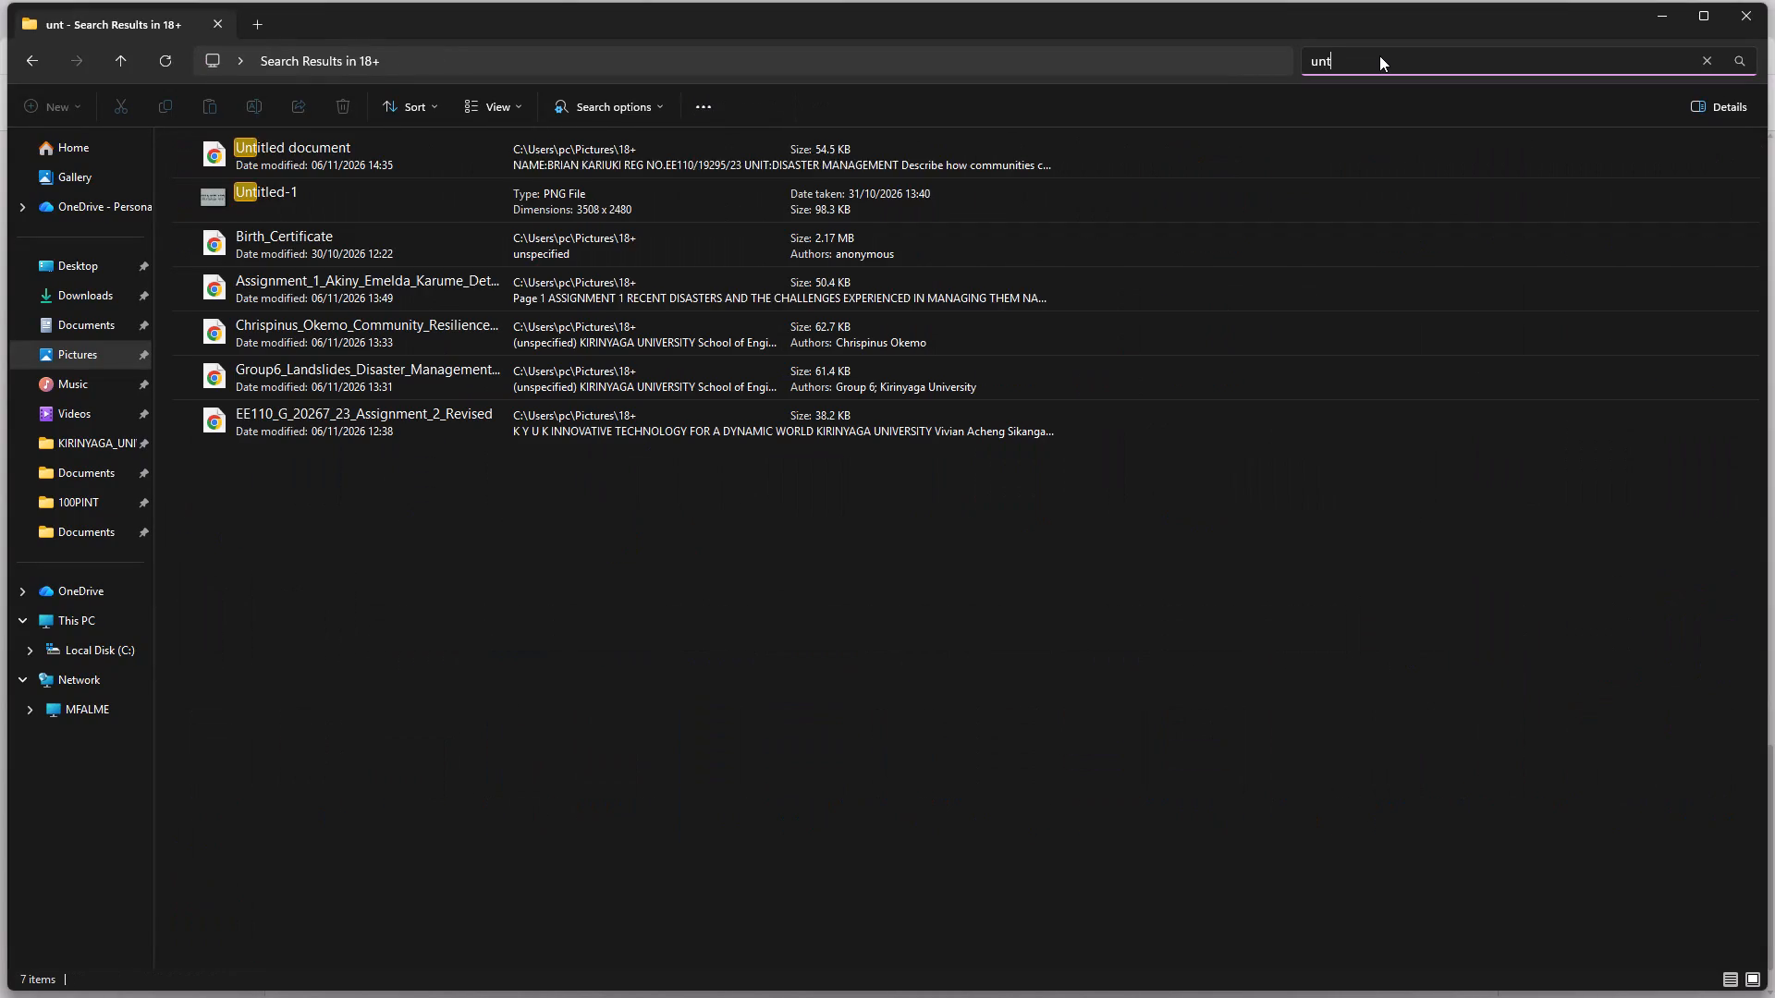
Open the Untitled document PDF from the search results and look through both of its pages.
{"action": "double_click", "coordinate": [540, 155]}
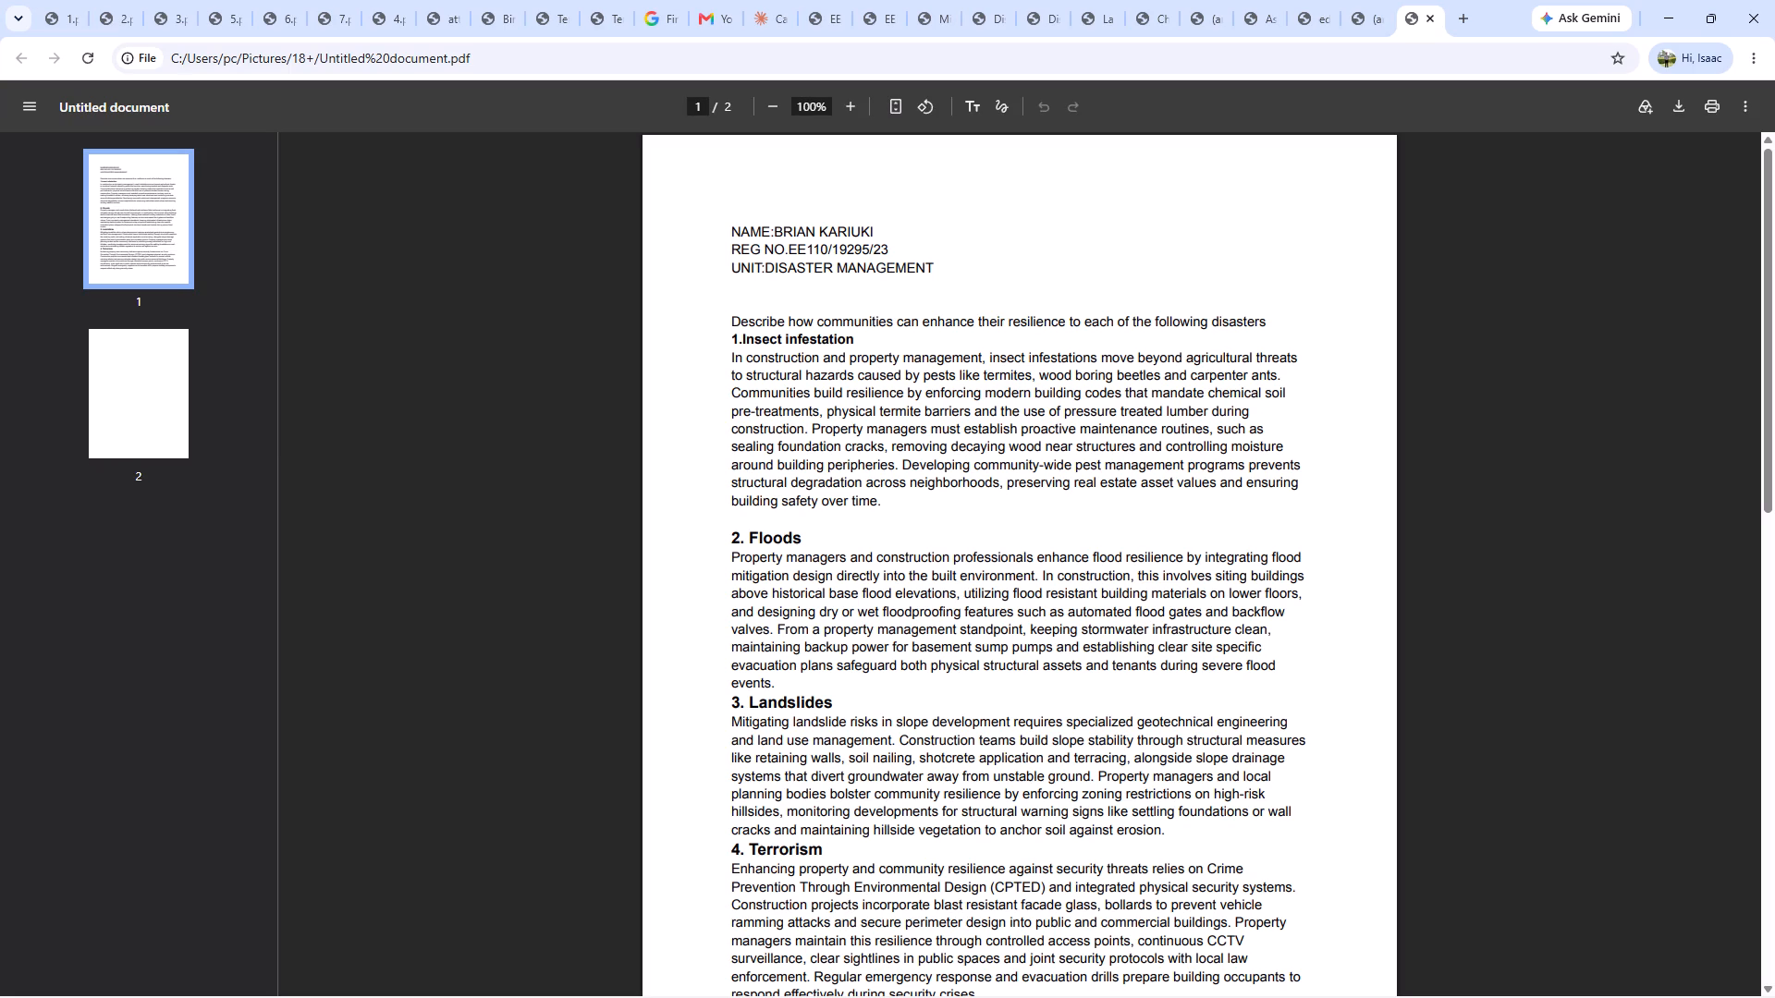
{"action": "scroll", "coordinate": [889, 388], "scroll_direction": "down", "scroll_amount": 10}
{"action": "scroll", "coordinate": [889, 388], "scroll_direction": "up", "scroll_amount": 6}
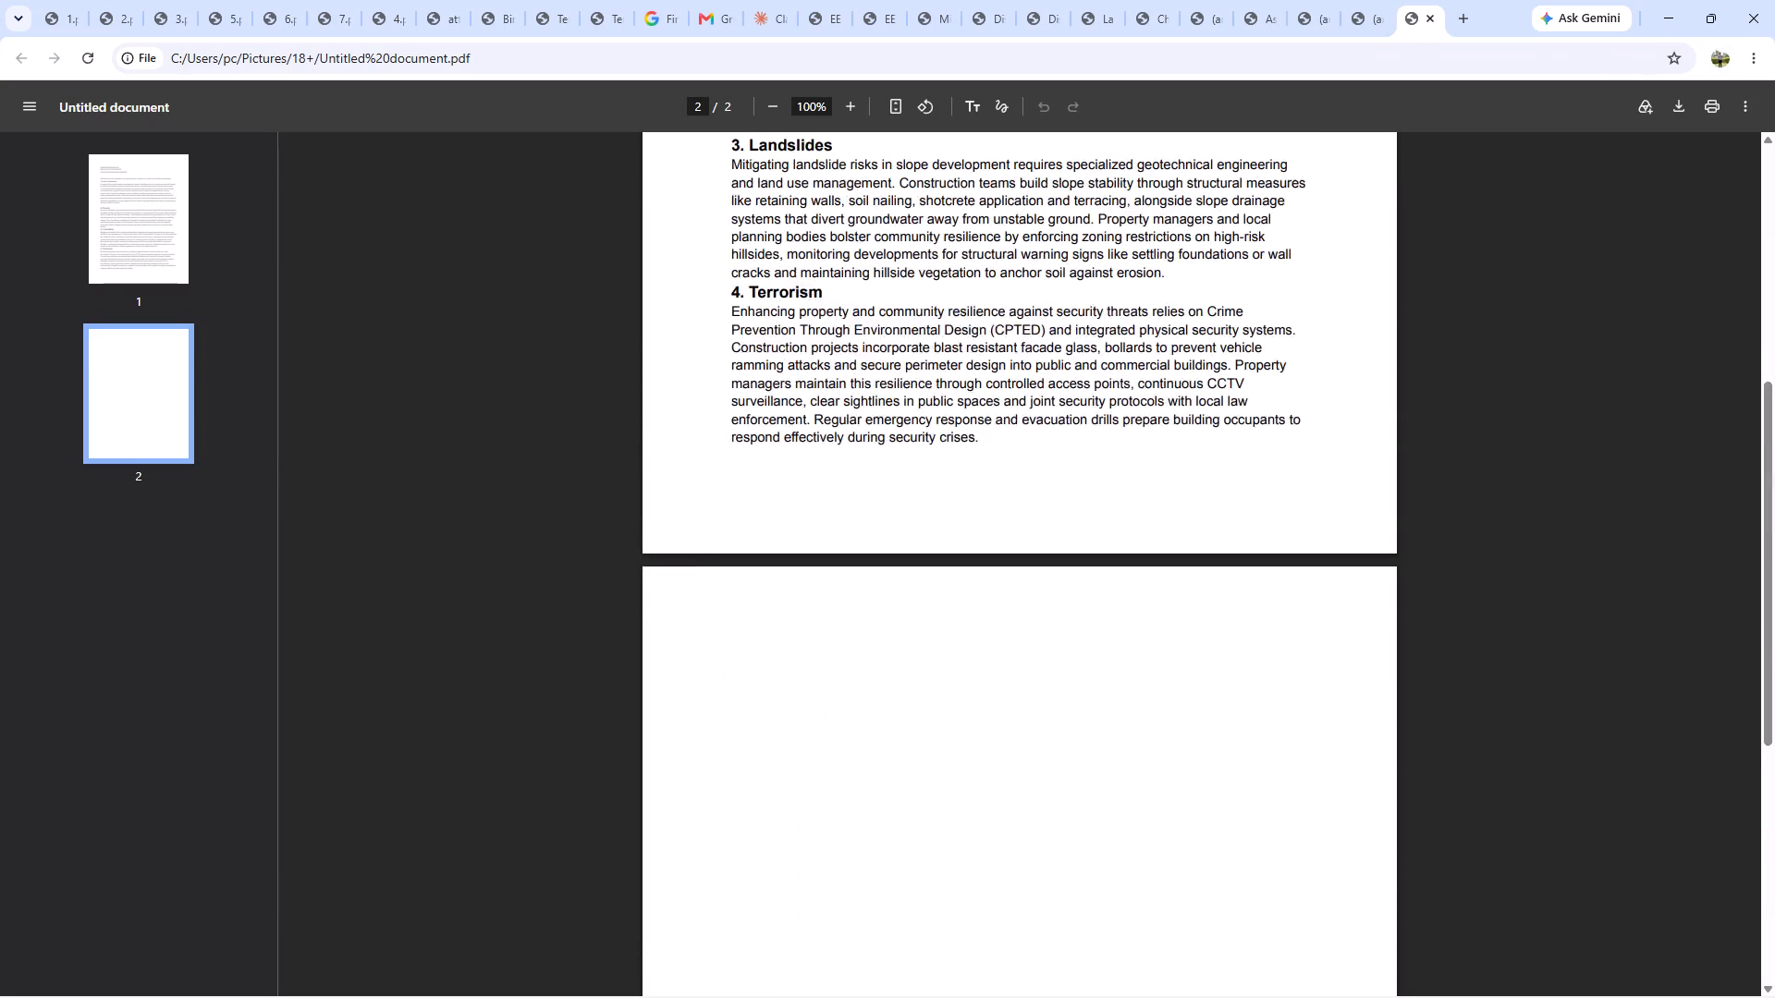
{"action": "scroll", "coordinate": [889, 388], "scroll_direction": "up", "scroll_amount": 8}
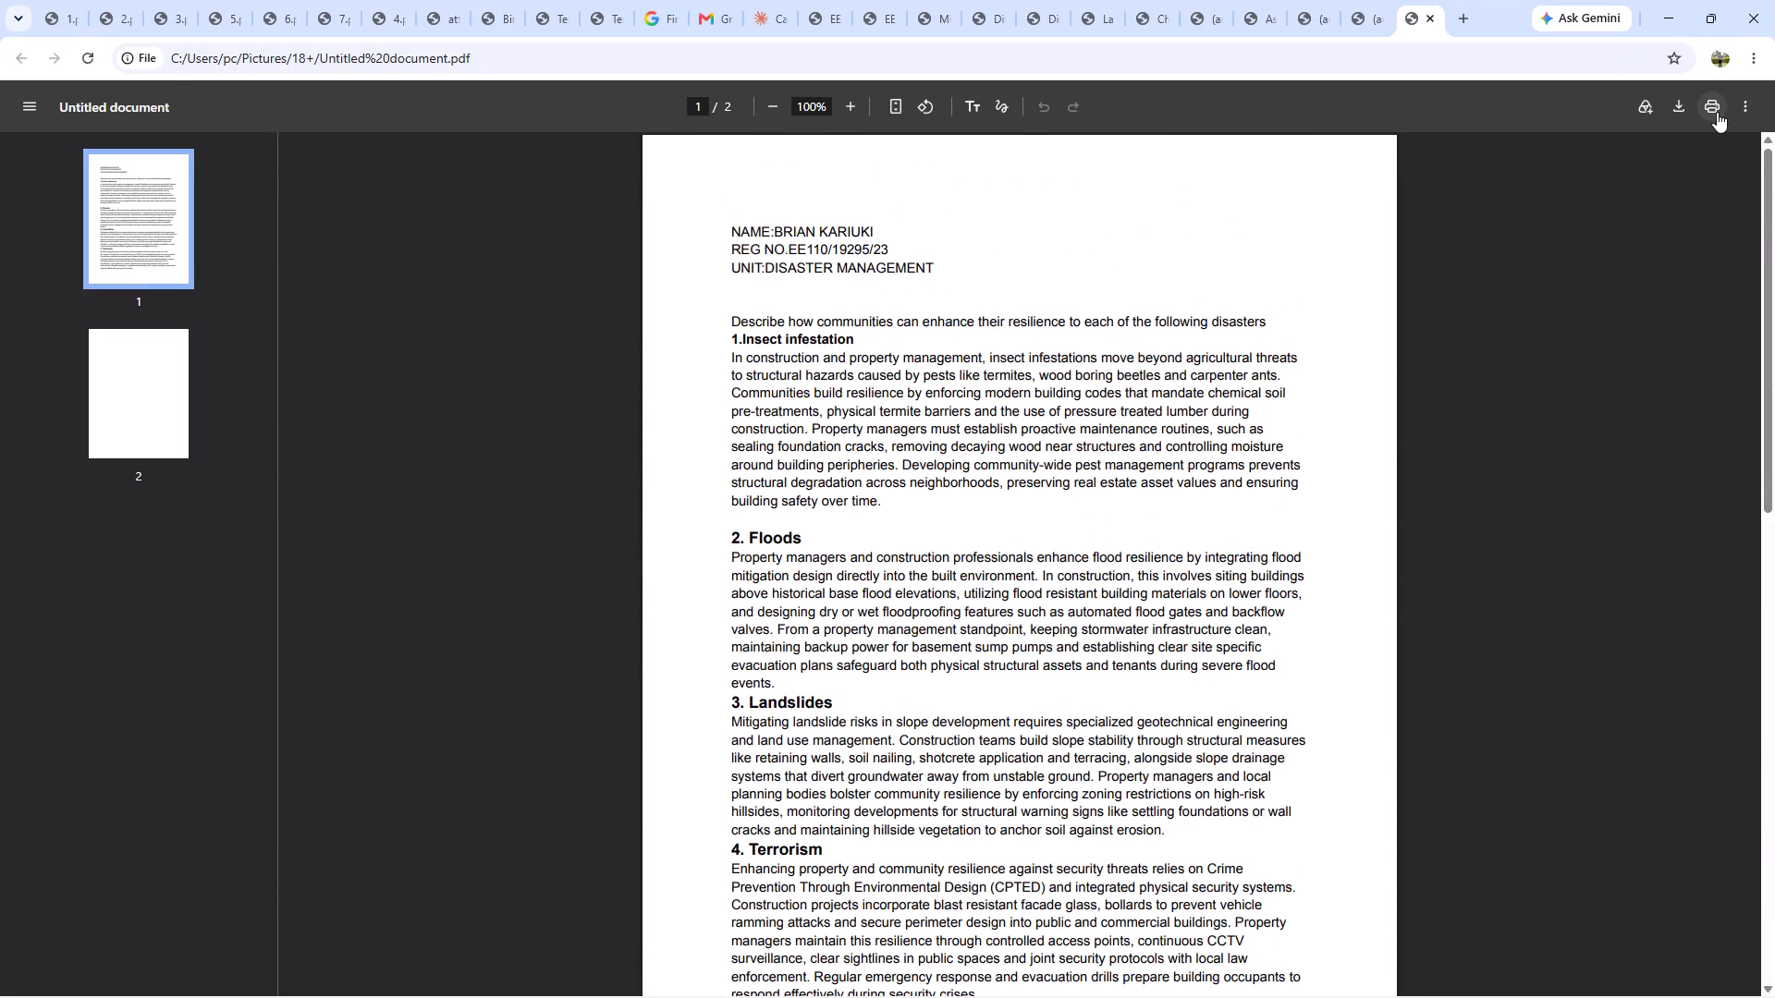
Print one colour copy of Untitled document on the KONICA MINOLTA C368, with a custom page range of 1.
{"action": "left_click", "coordinate": [1717, 112]}
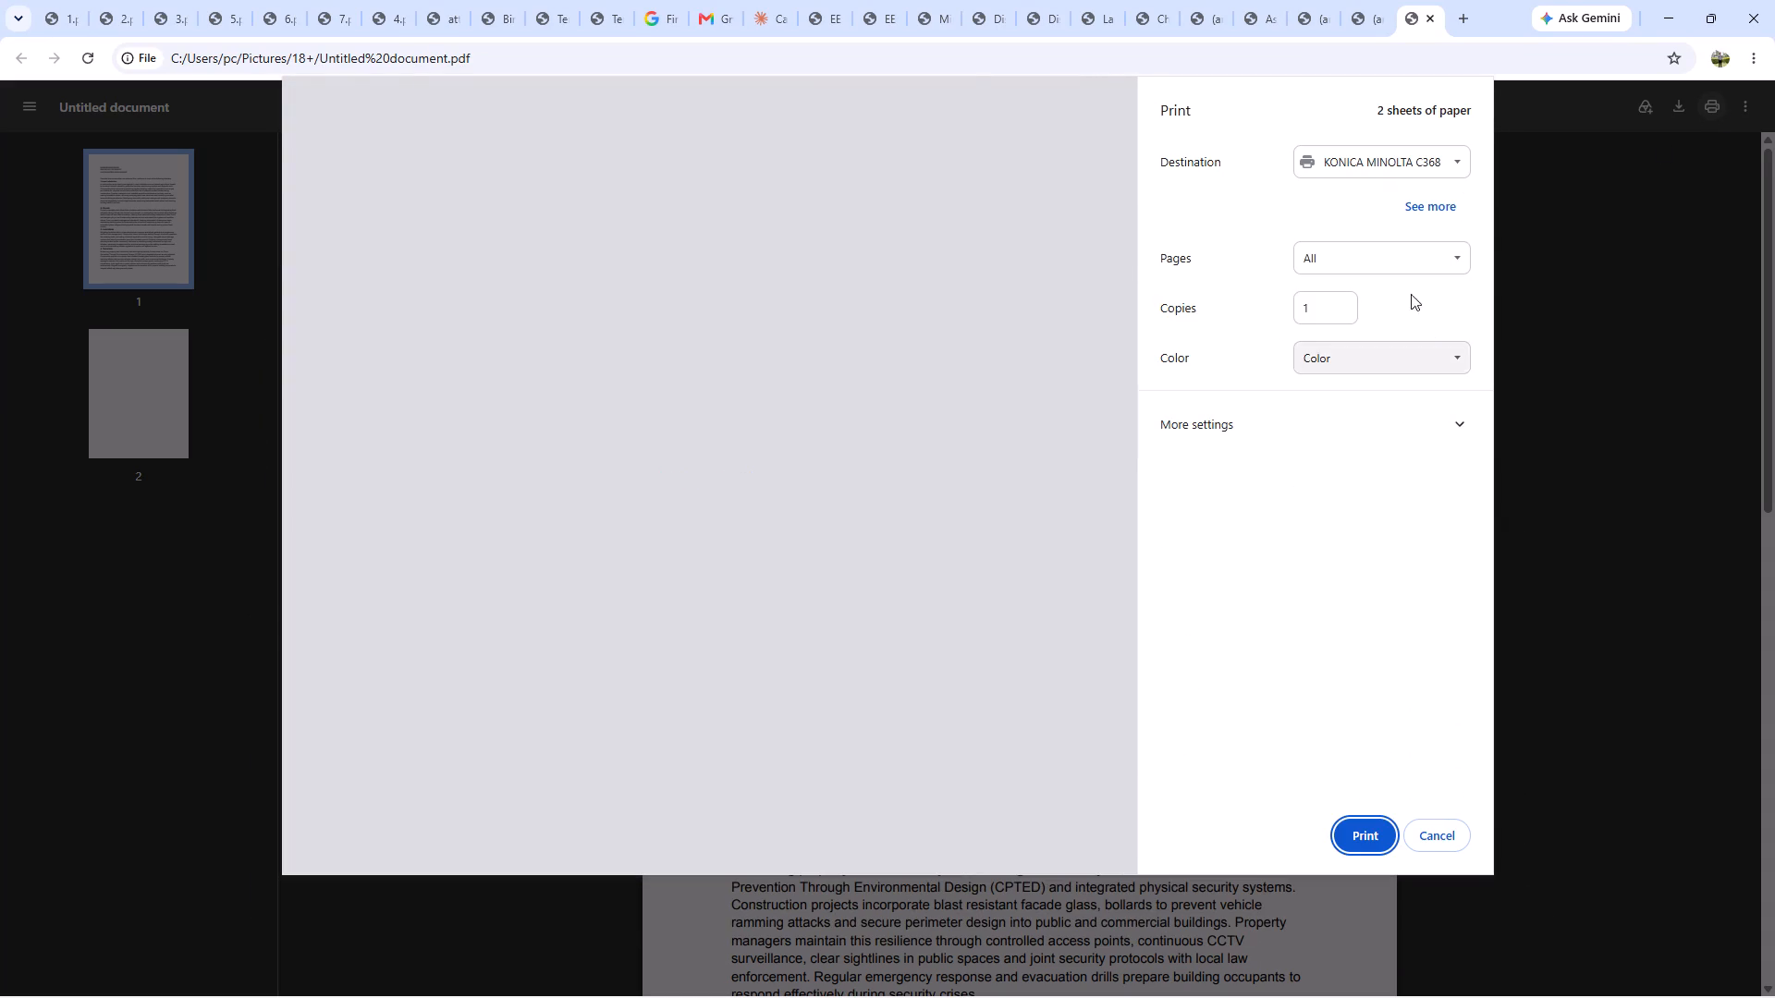
{"action": "left_click", "coordinate": [1459, 254]}
{"action": "left_click", "coordinate": [1462, 249]}
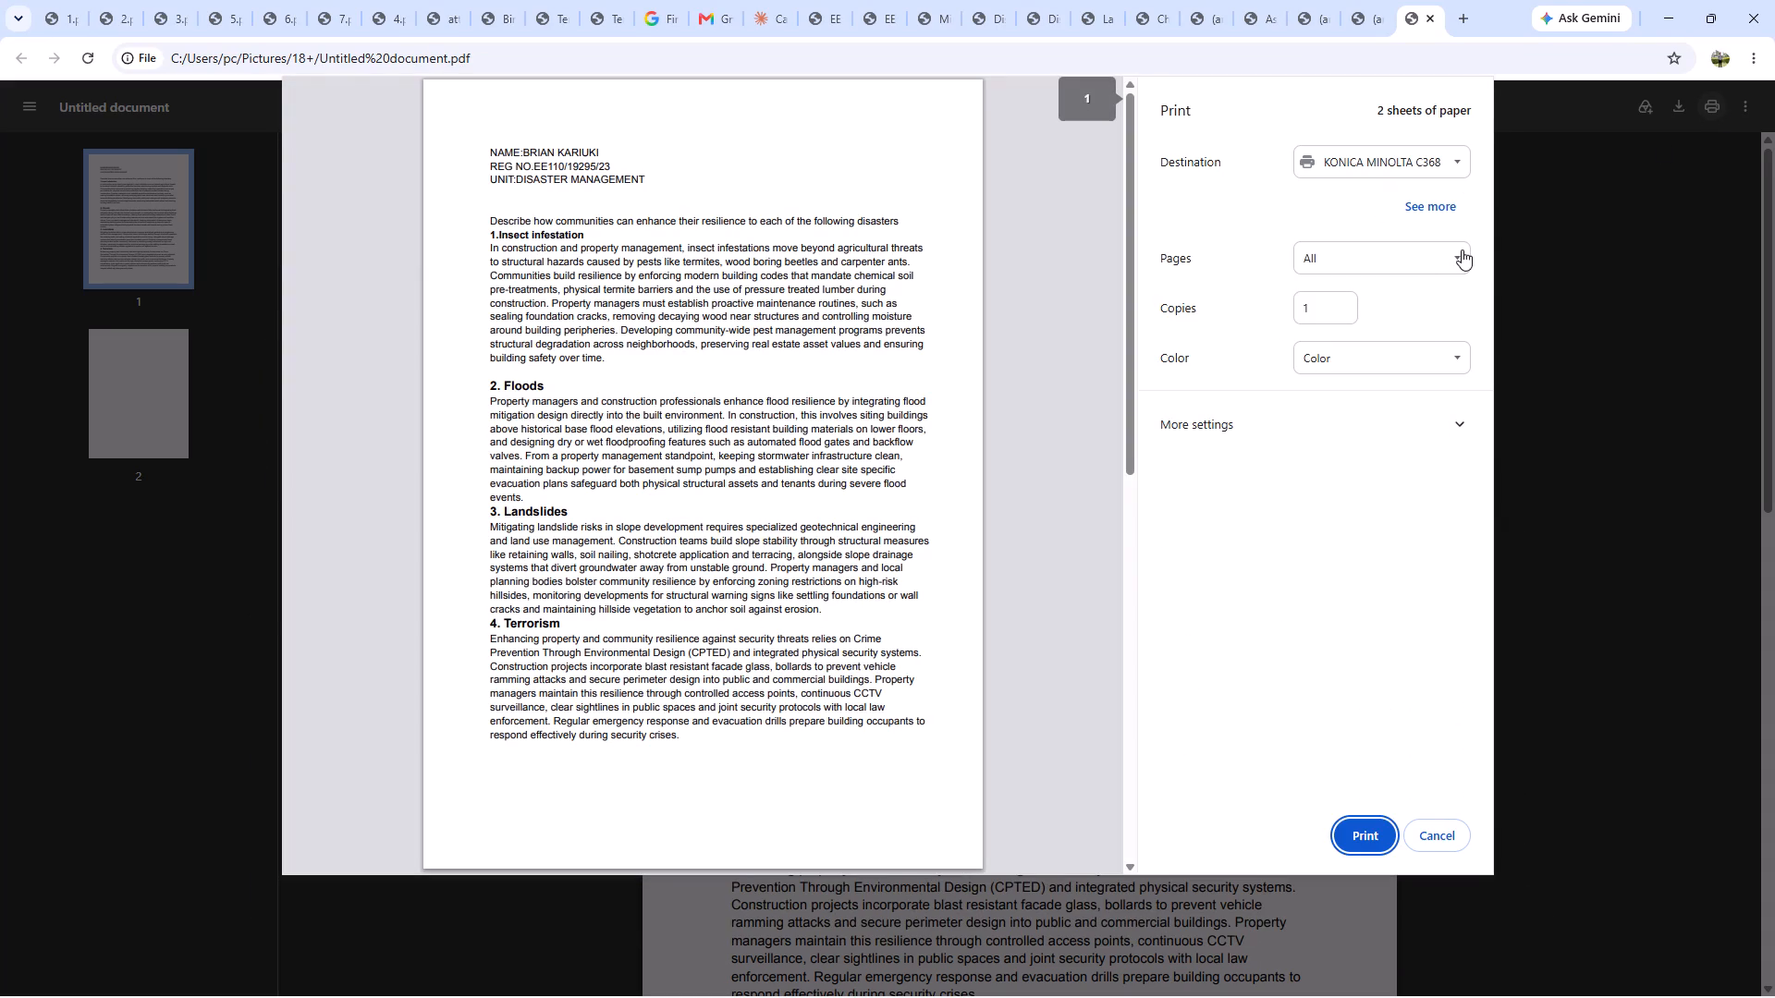
{"action": "left_click", "coordinate": [1458, 252]}
{"action": "left_click", "coordinate": [1426, 256]}
{"action": "left_click", "coordinate": [1435, 256]}
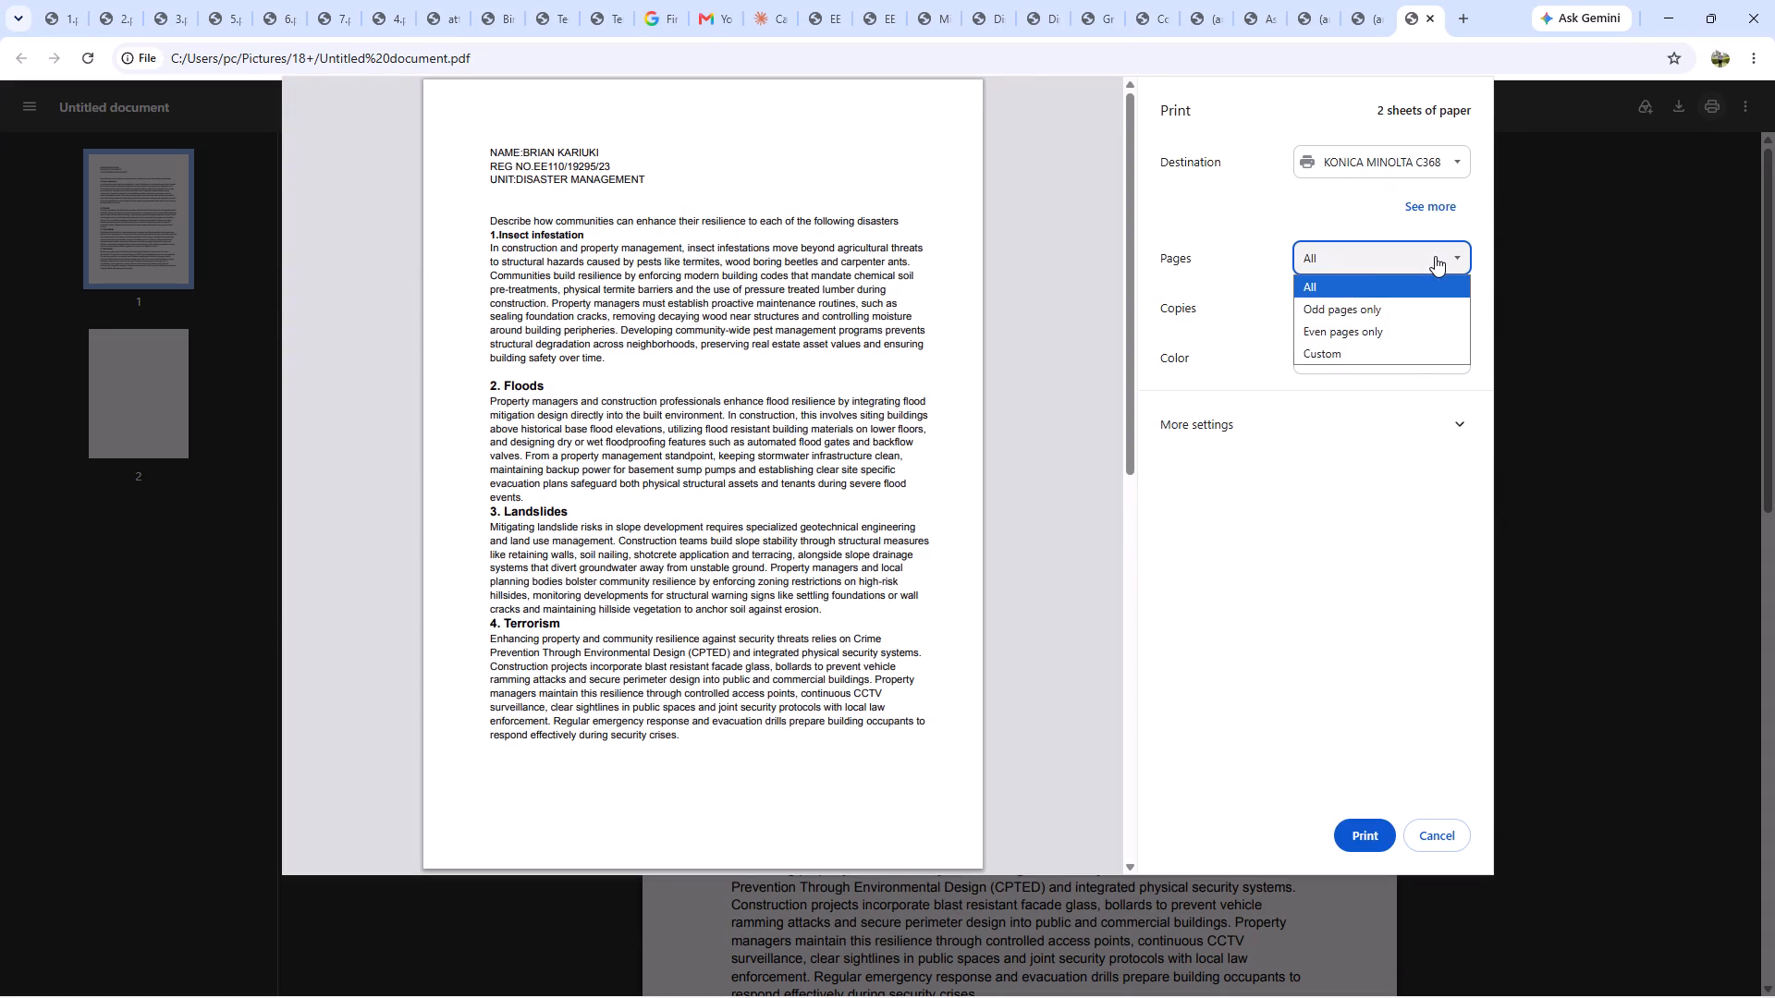
{"action": "left_click", "coordinate": [1326, 343]}
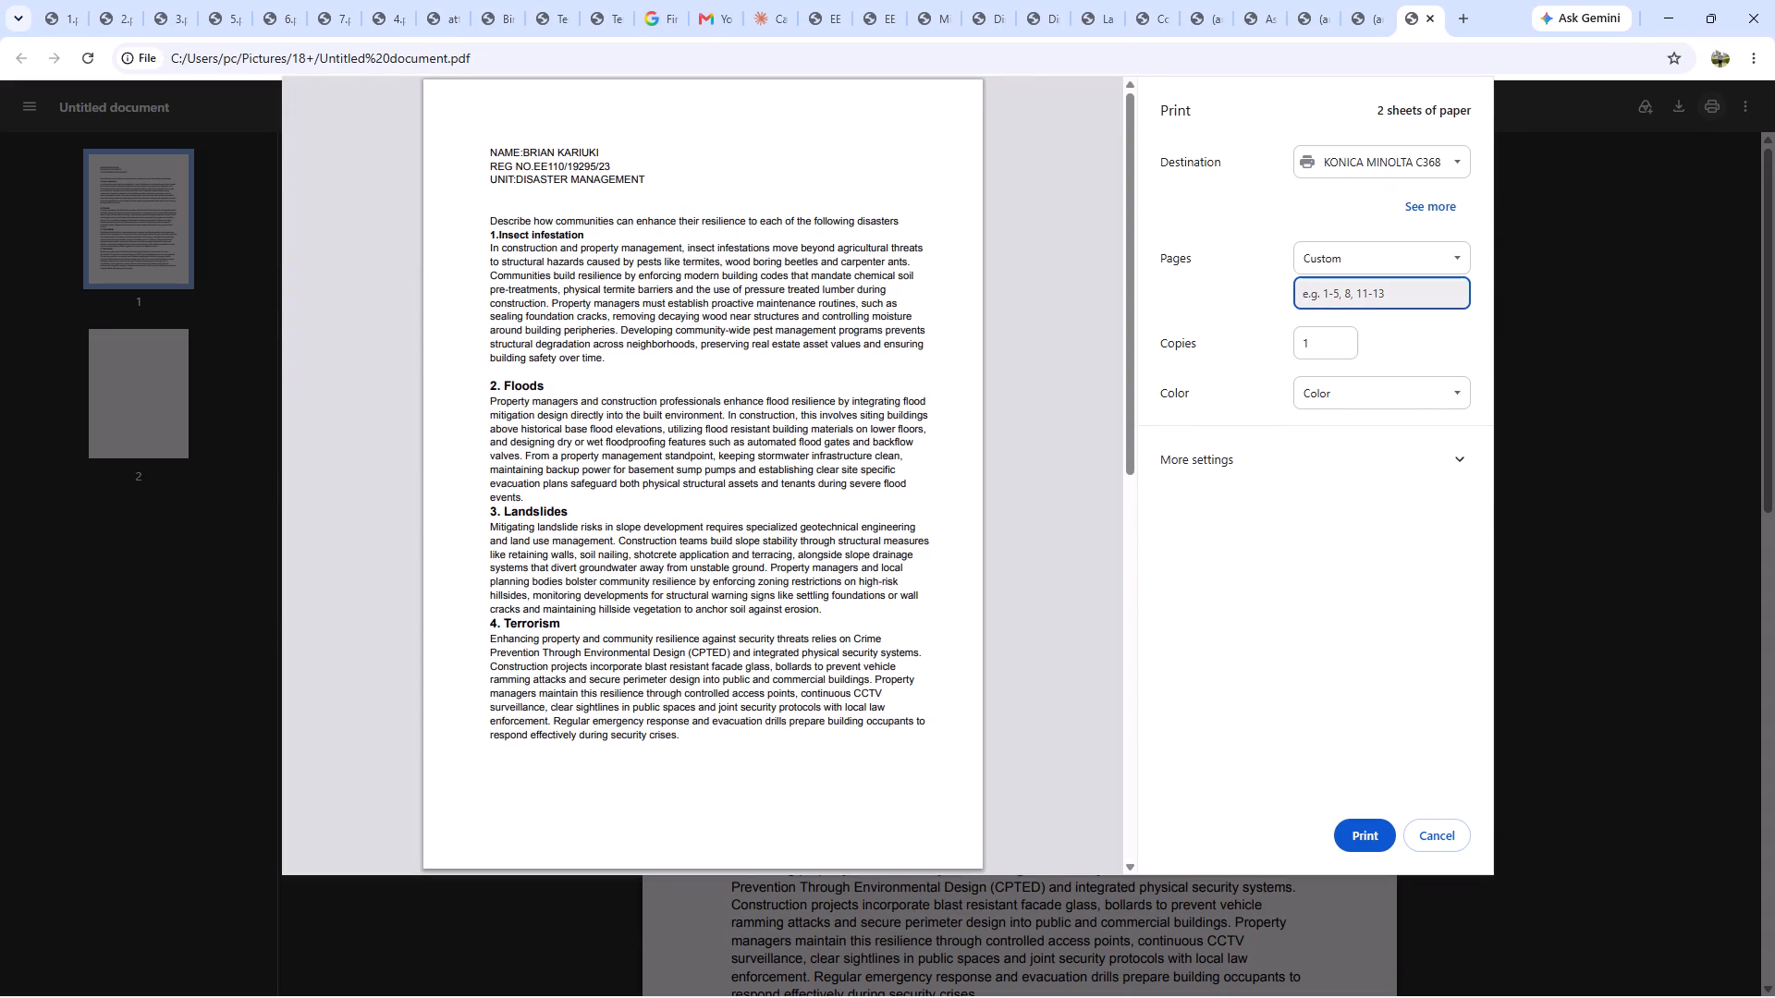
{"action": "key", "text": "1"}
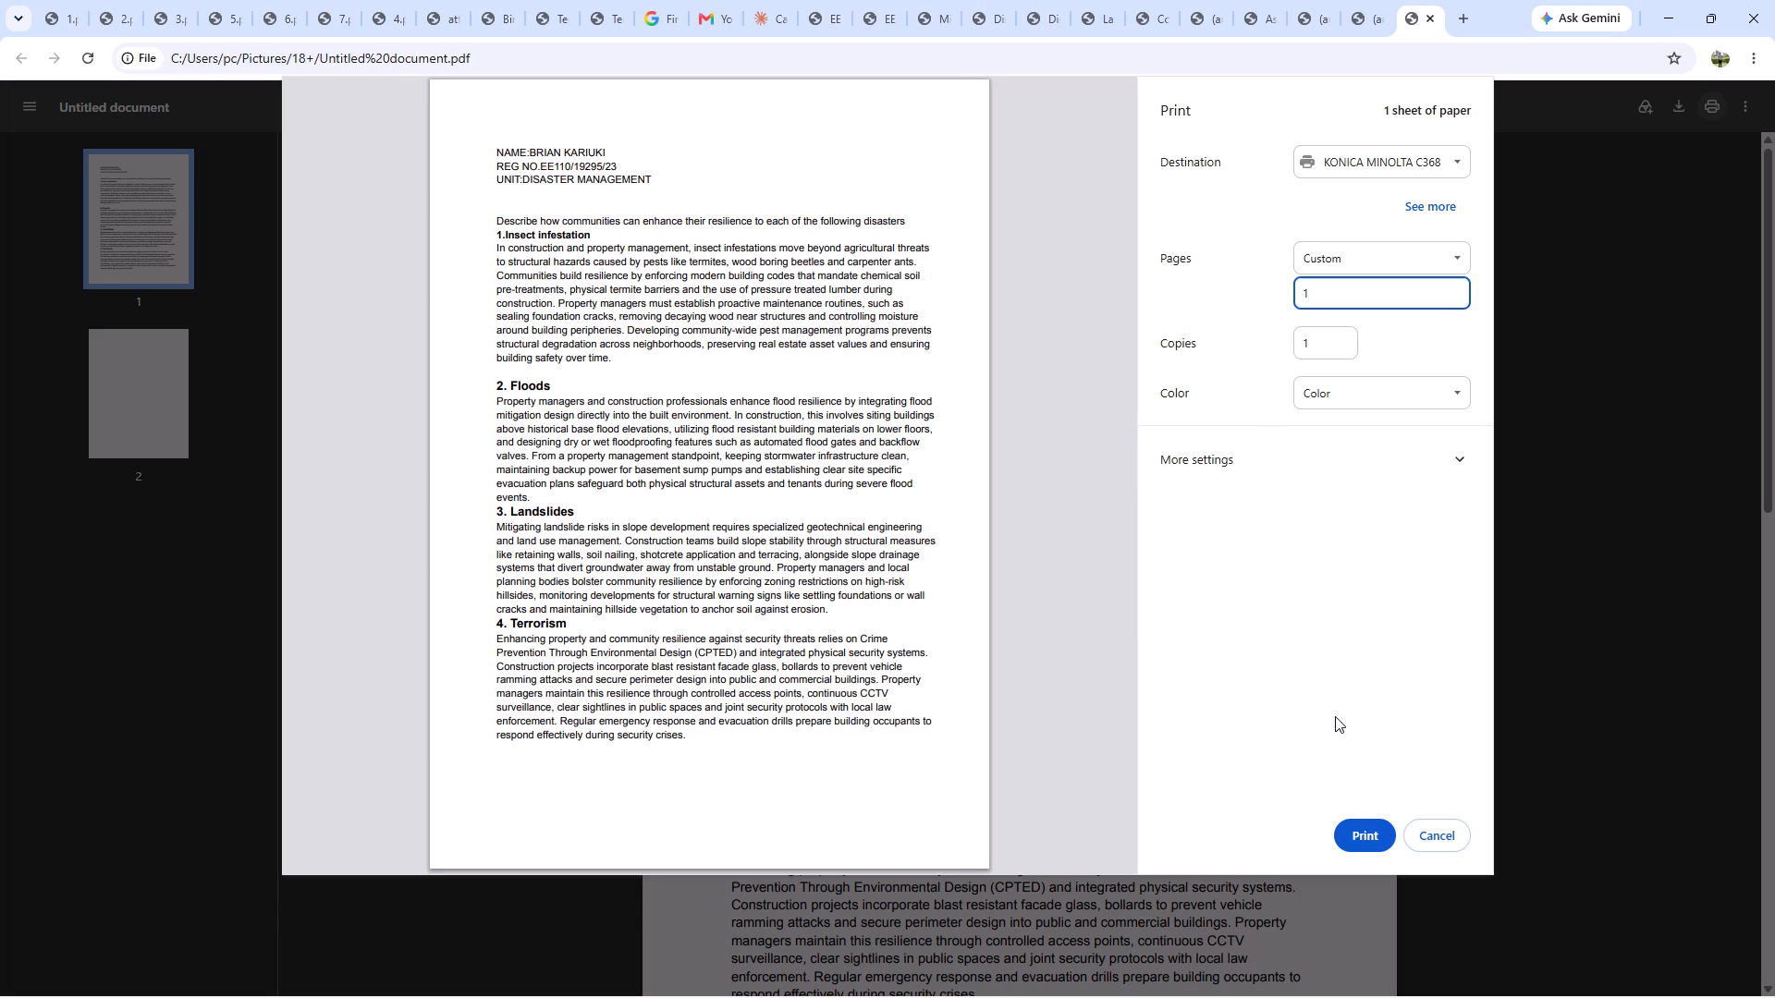
{"action": "left_click", "coordinate": [1361, 826]}
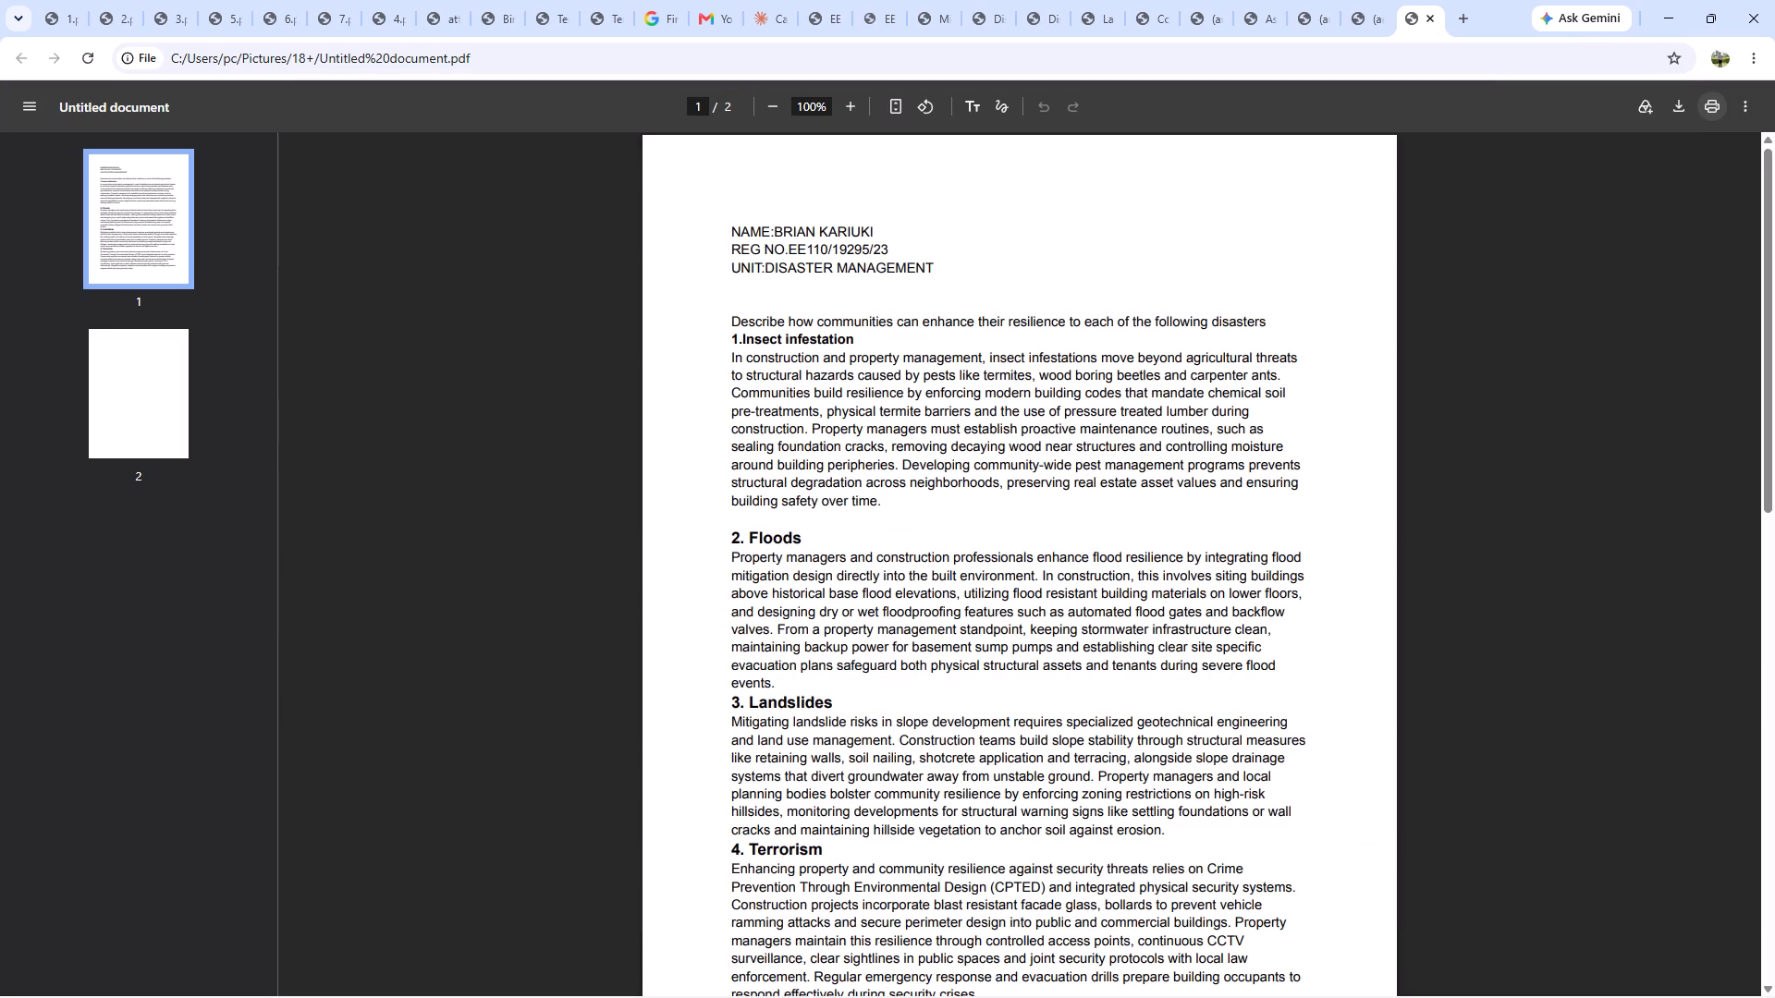
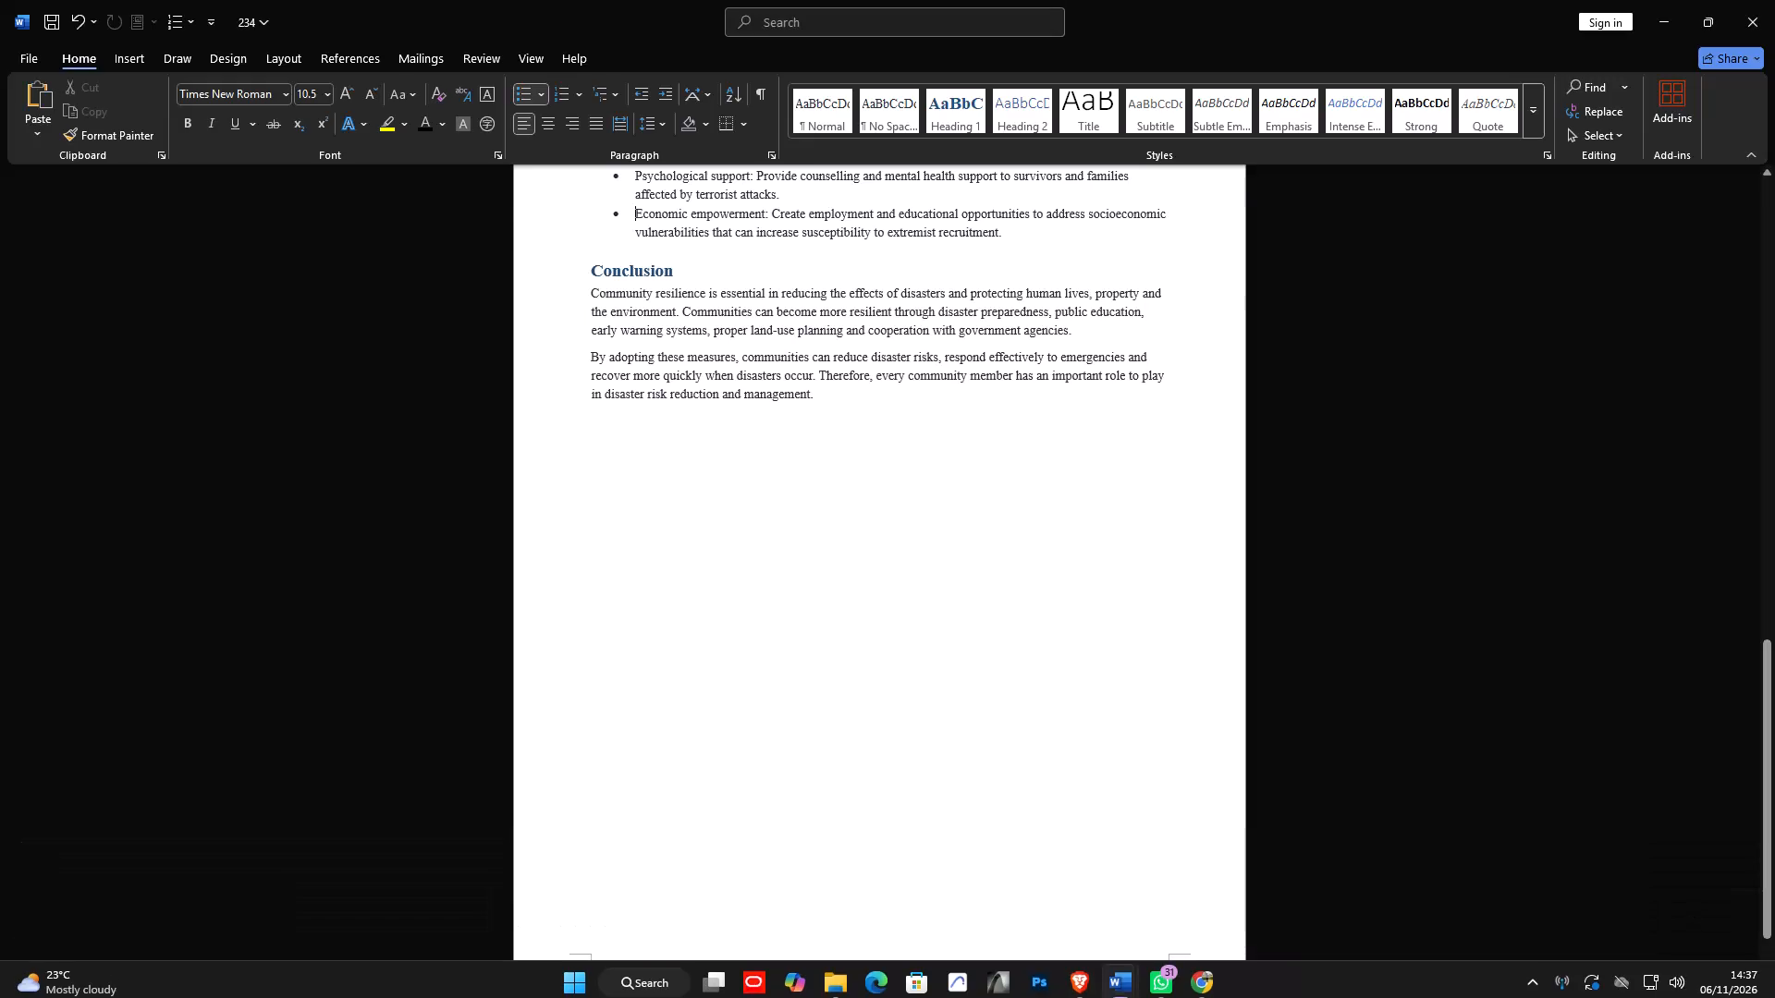
Select the entire text of the community resilience assignment, from its beginning through the Conclusion.
{"action": "scroll", "coordinate": [784, 719], "scroll_direction": "up", "scroll_amount": 5}
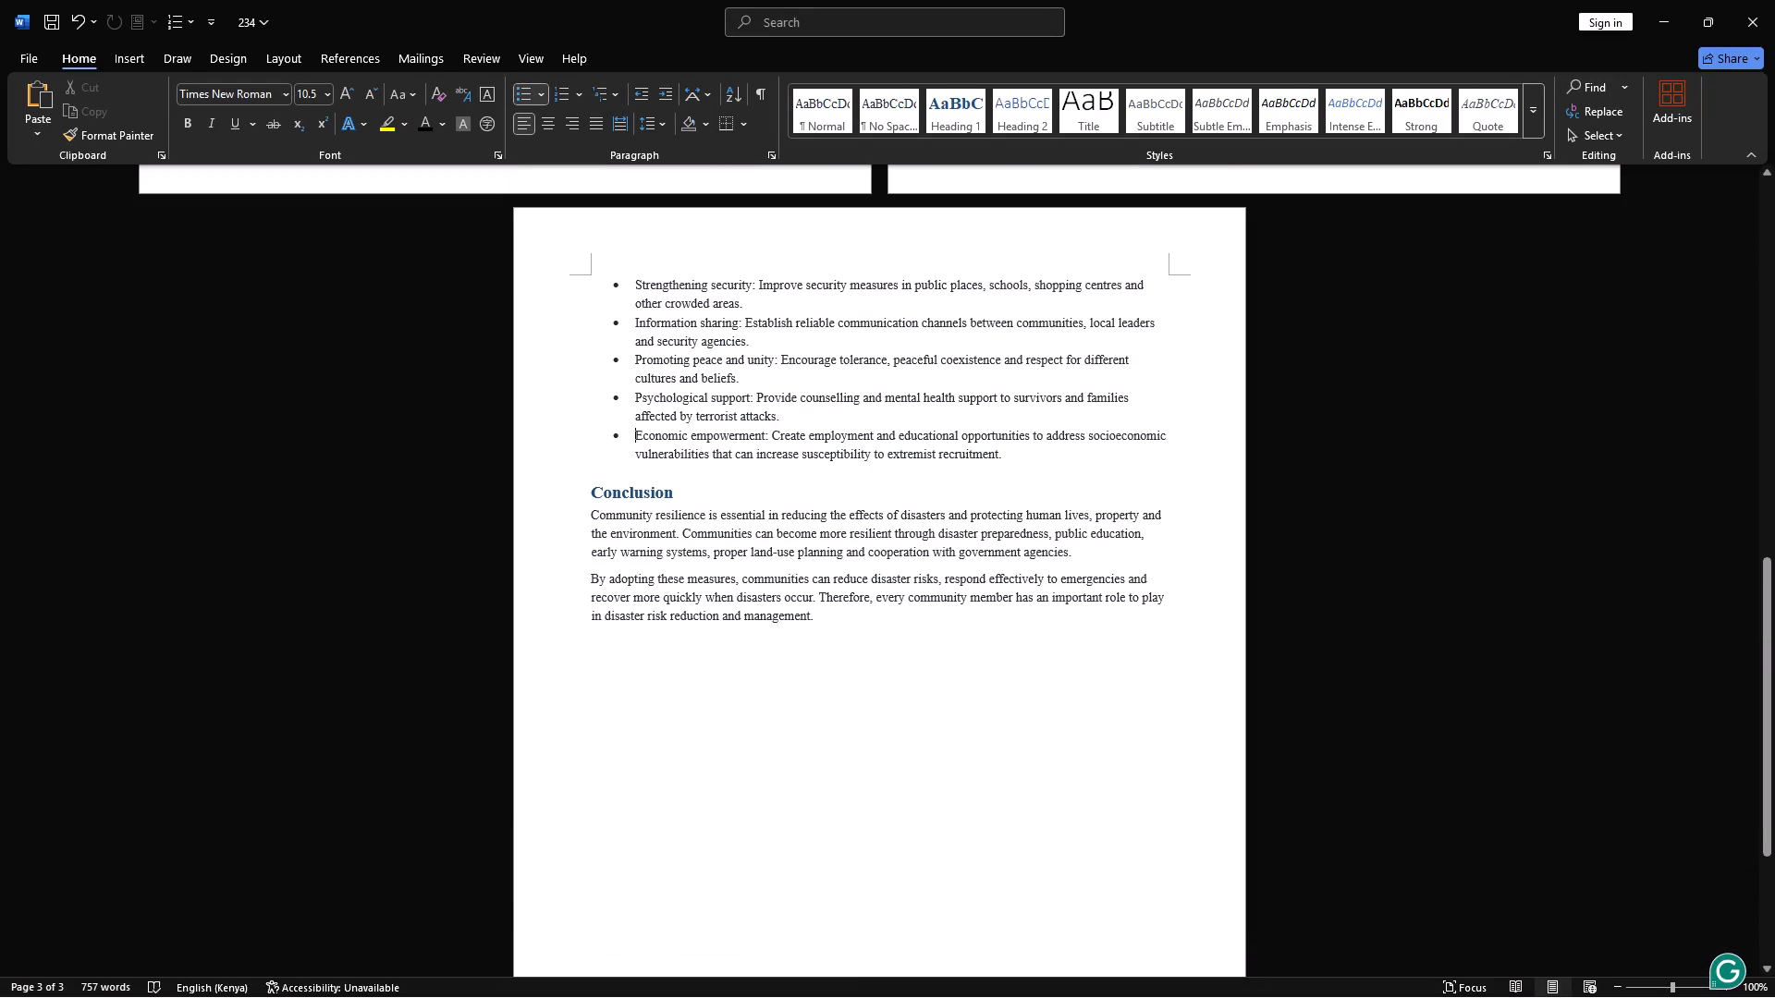
{"action": "key", "text": "ctrl+a"}
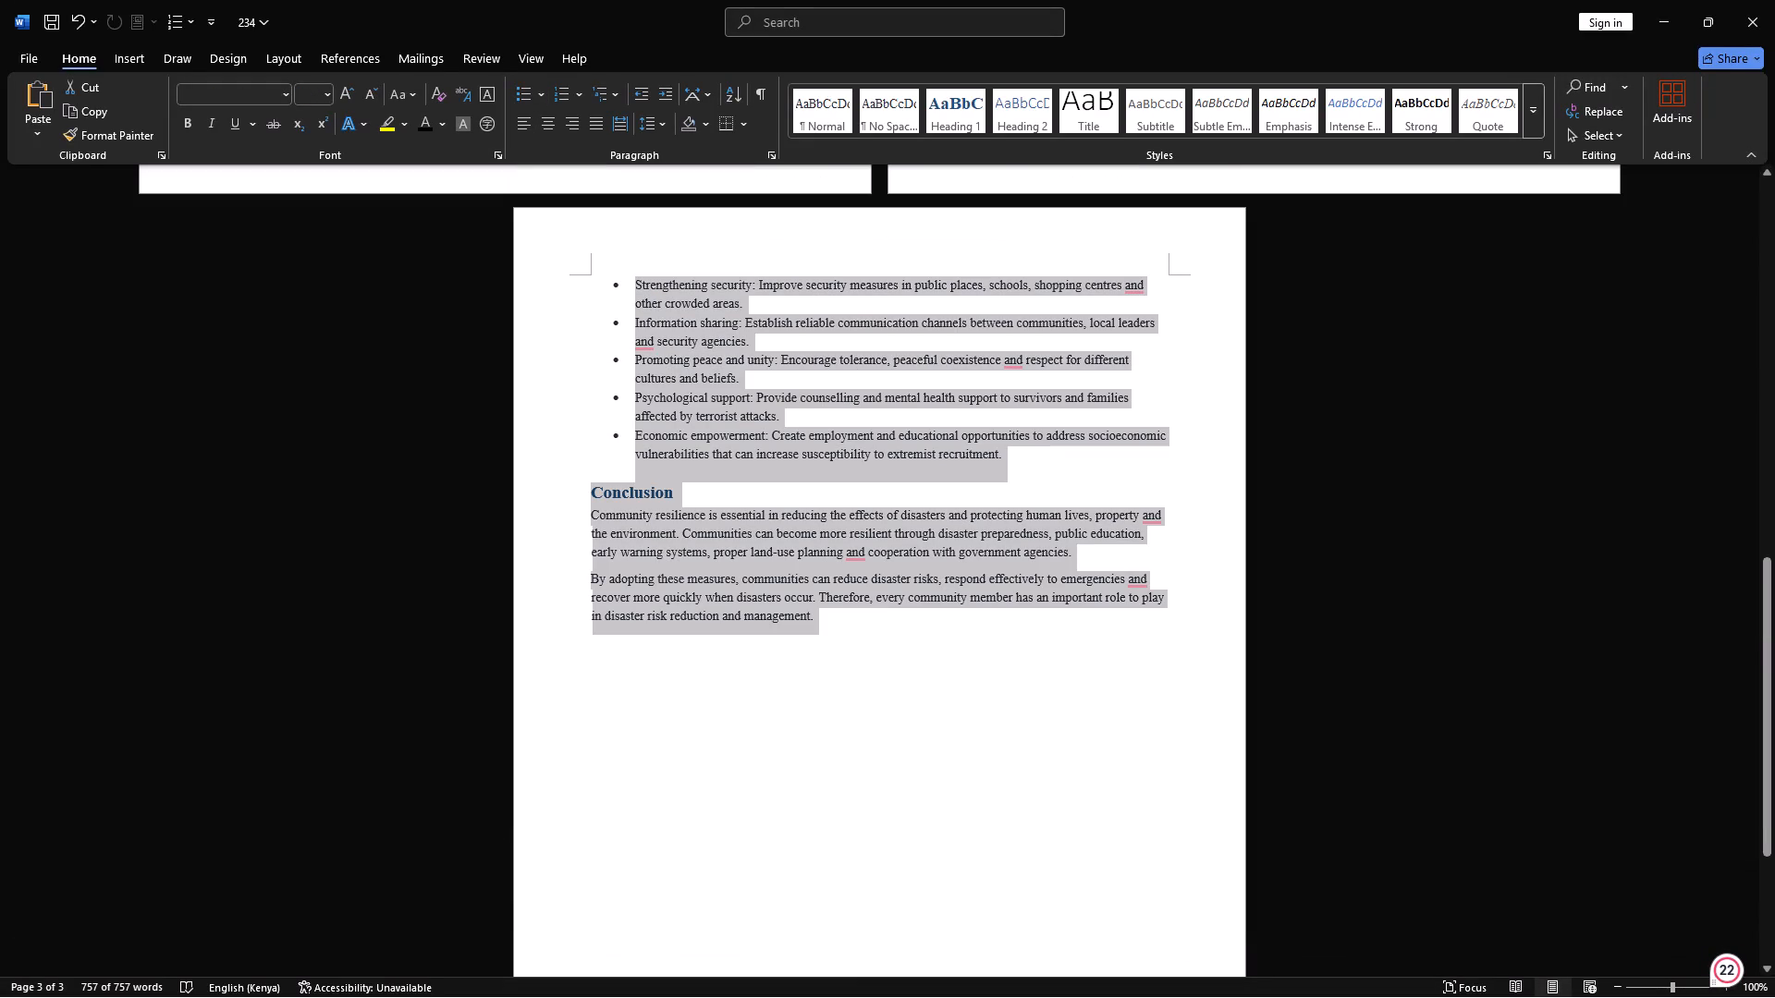
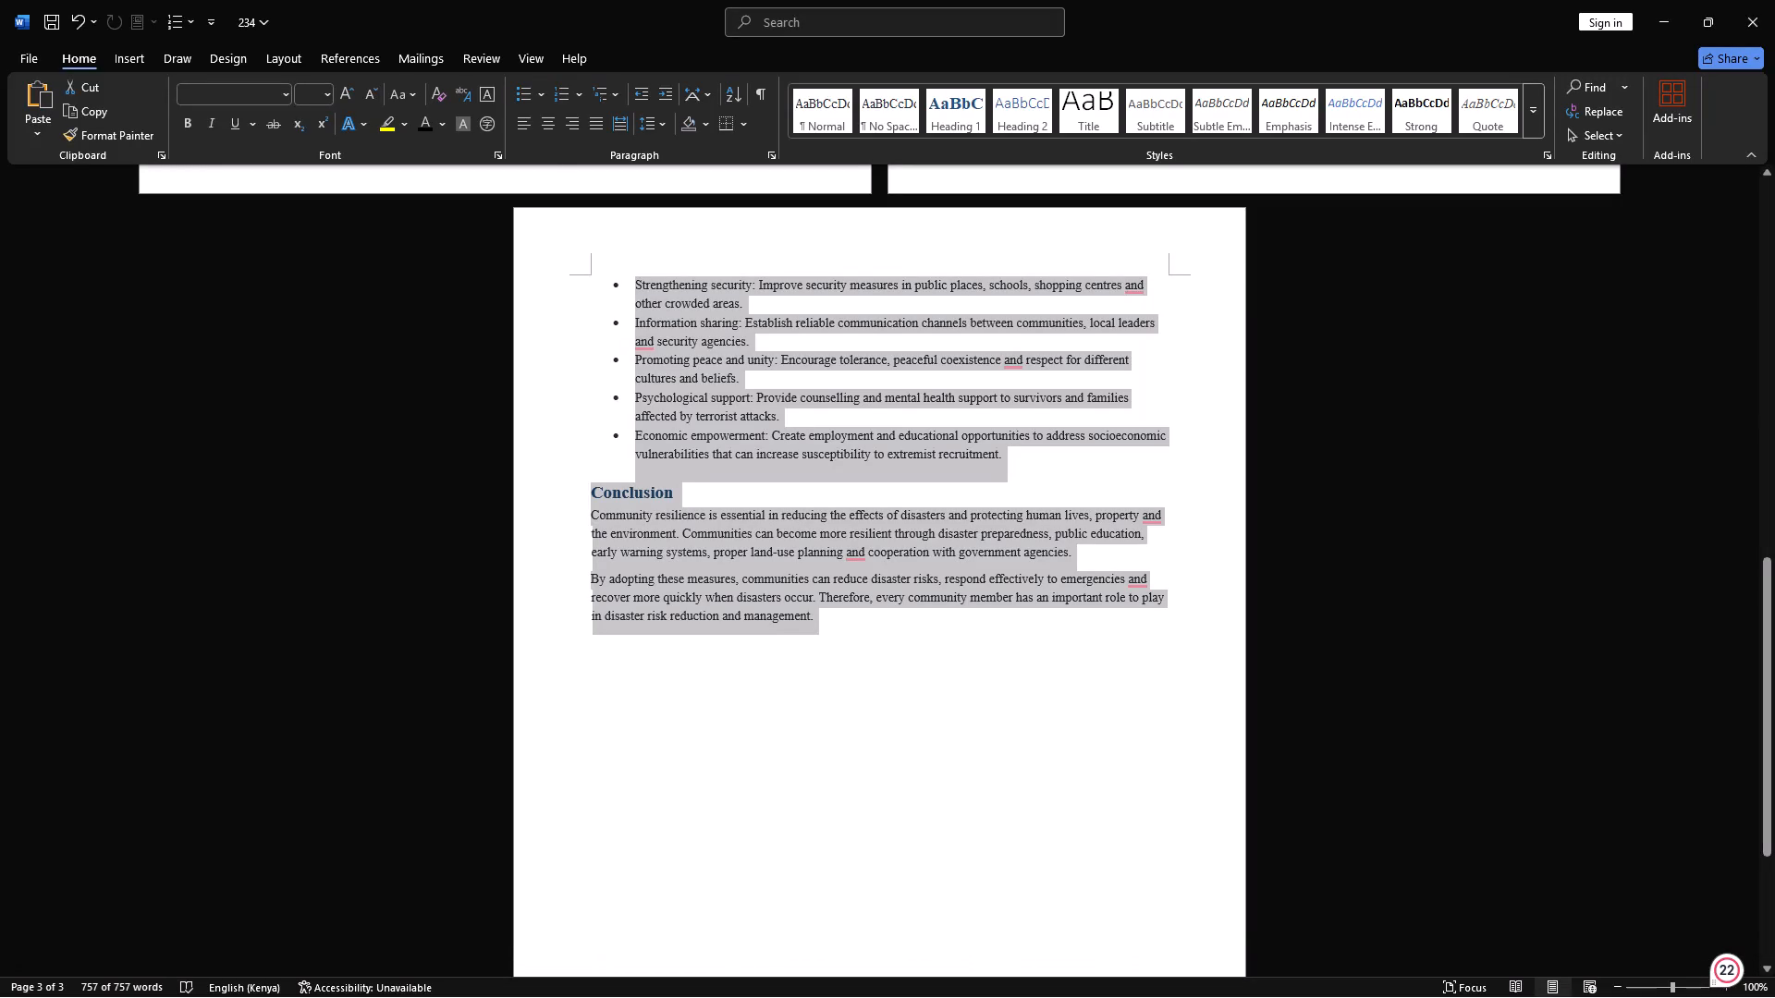
Create a new blank document and paste the copied Disaster Management assignment text into it.
{"action": "key", "text": "ctrl+n"}
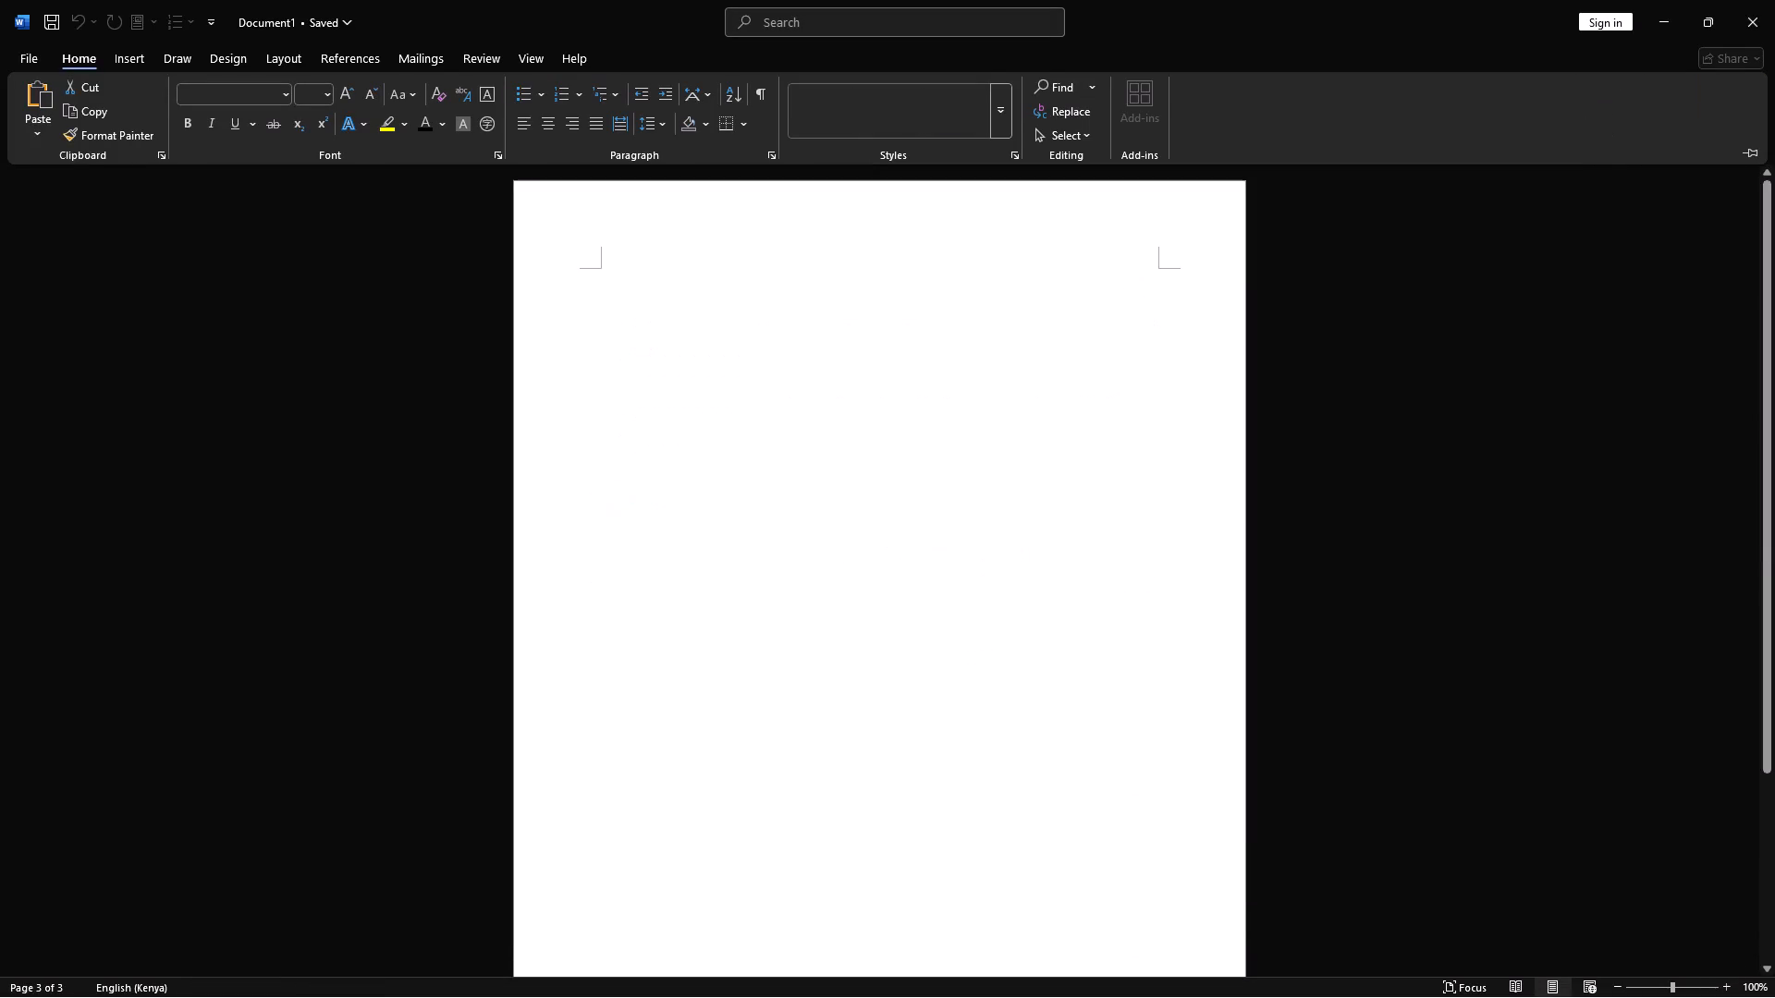
{"action": "scroll", "coordinate": [751, 481], "scroll_direction": "up", "scroll_amount": 5}
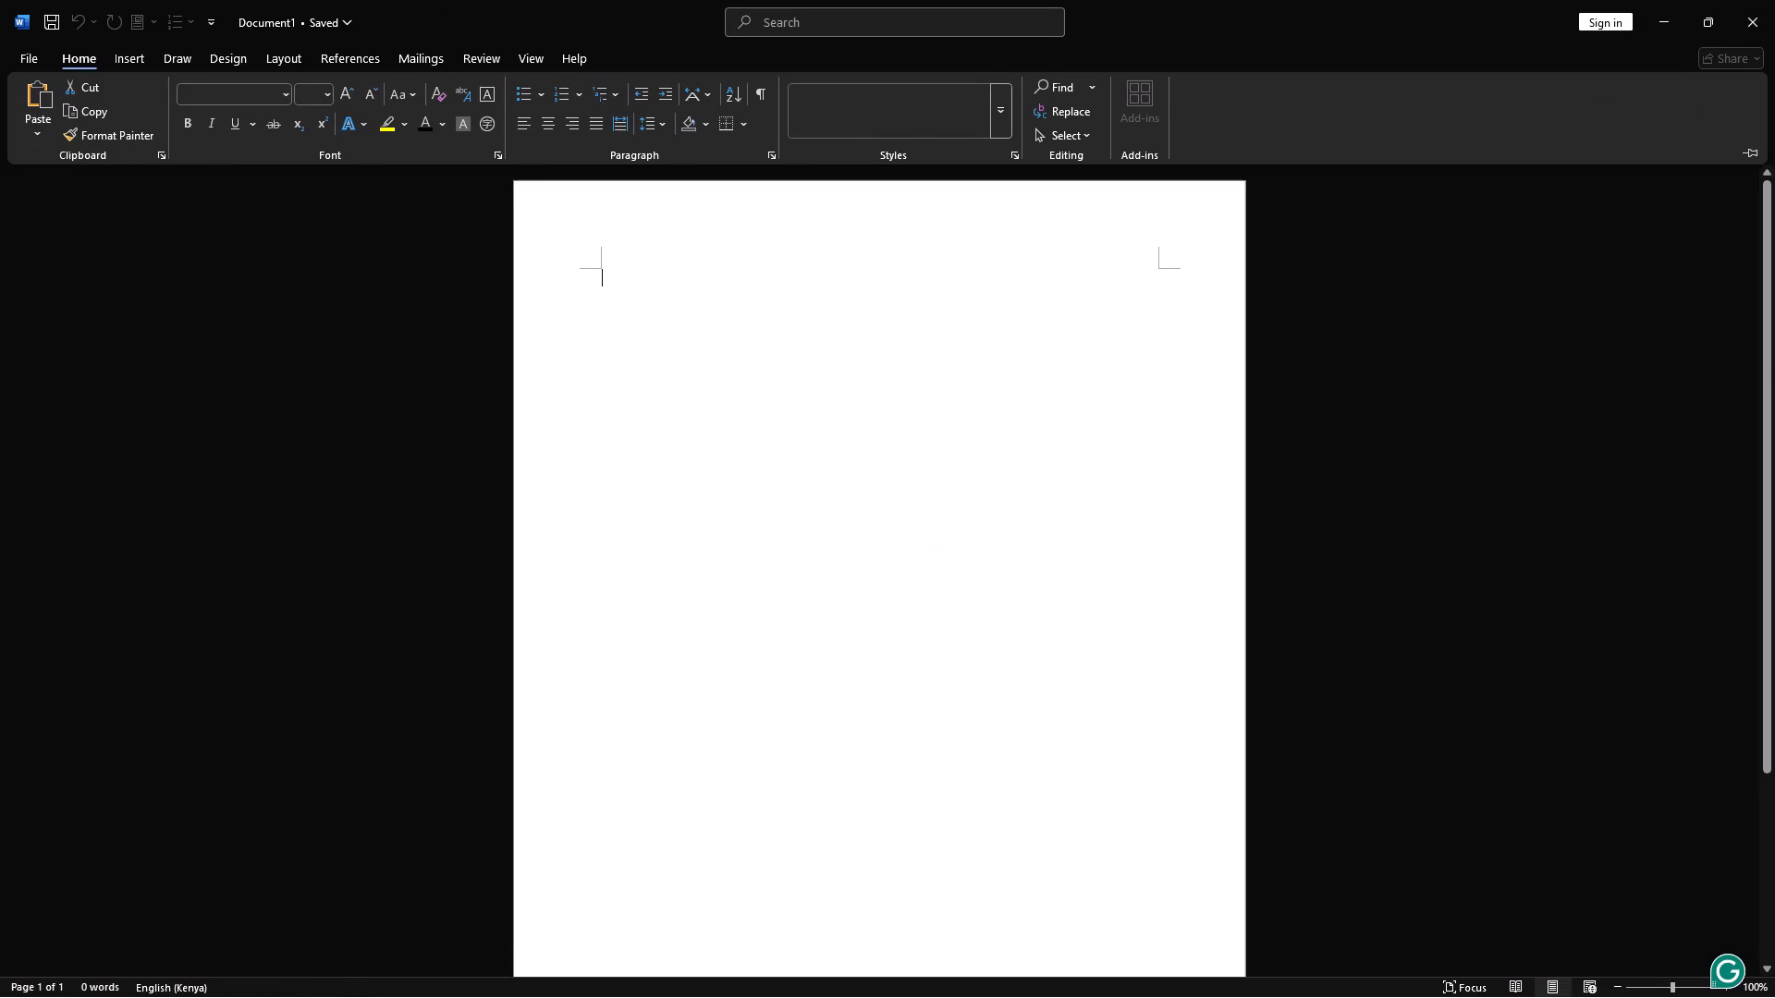
{"action": "scroll", "coordinate": [751, 481], "scroll_direction": "down", "scroll_amount": 10}
{"action": "scroll", "coordinate": [751, 481], "scroll_direction": "up", "scroll_amount": 5}
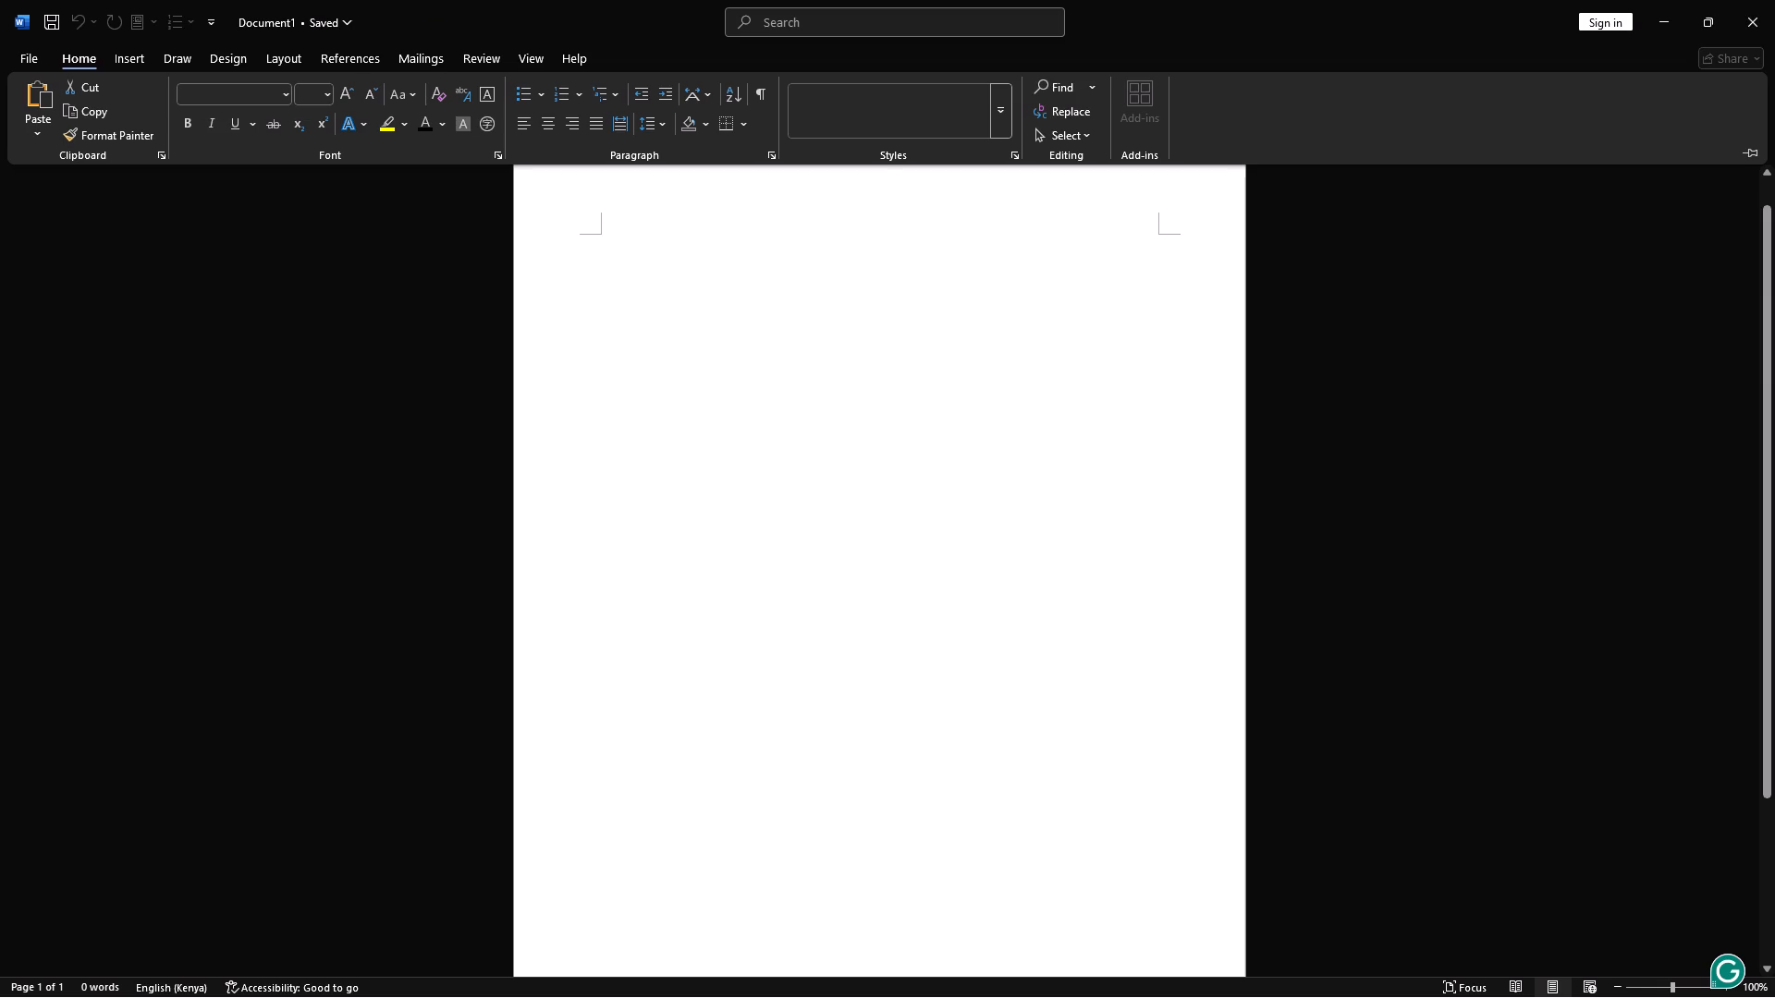
{"action": "key", "text": "ctrl+v"}
{"action": "scroll", "coordinate": [765, 454], "scroll_direction": "up", "scroll_amount": 6}
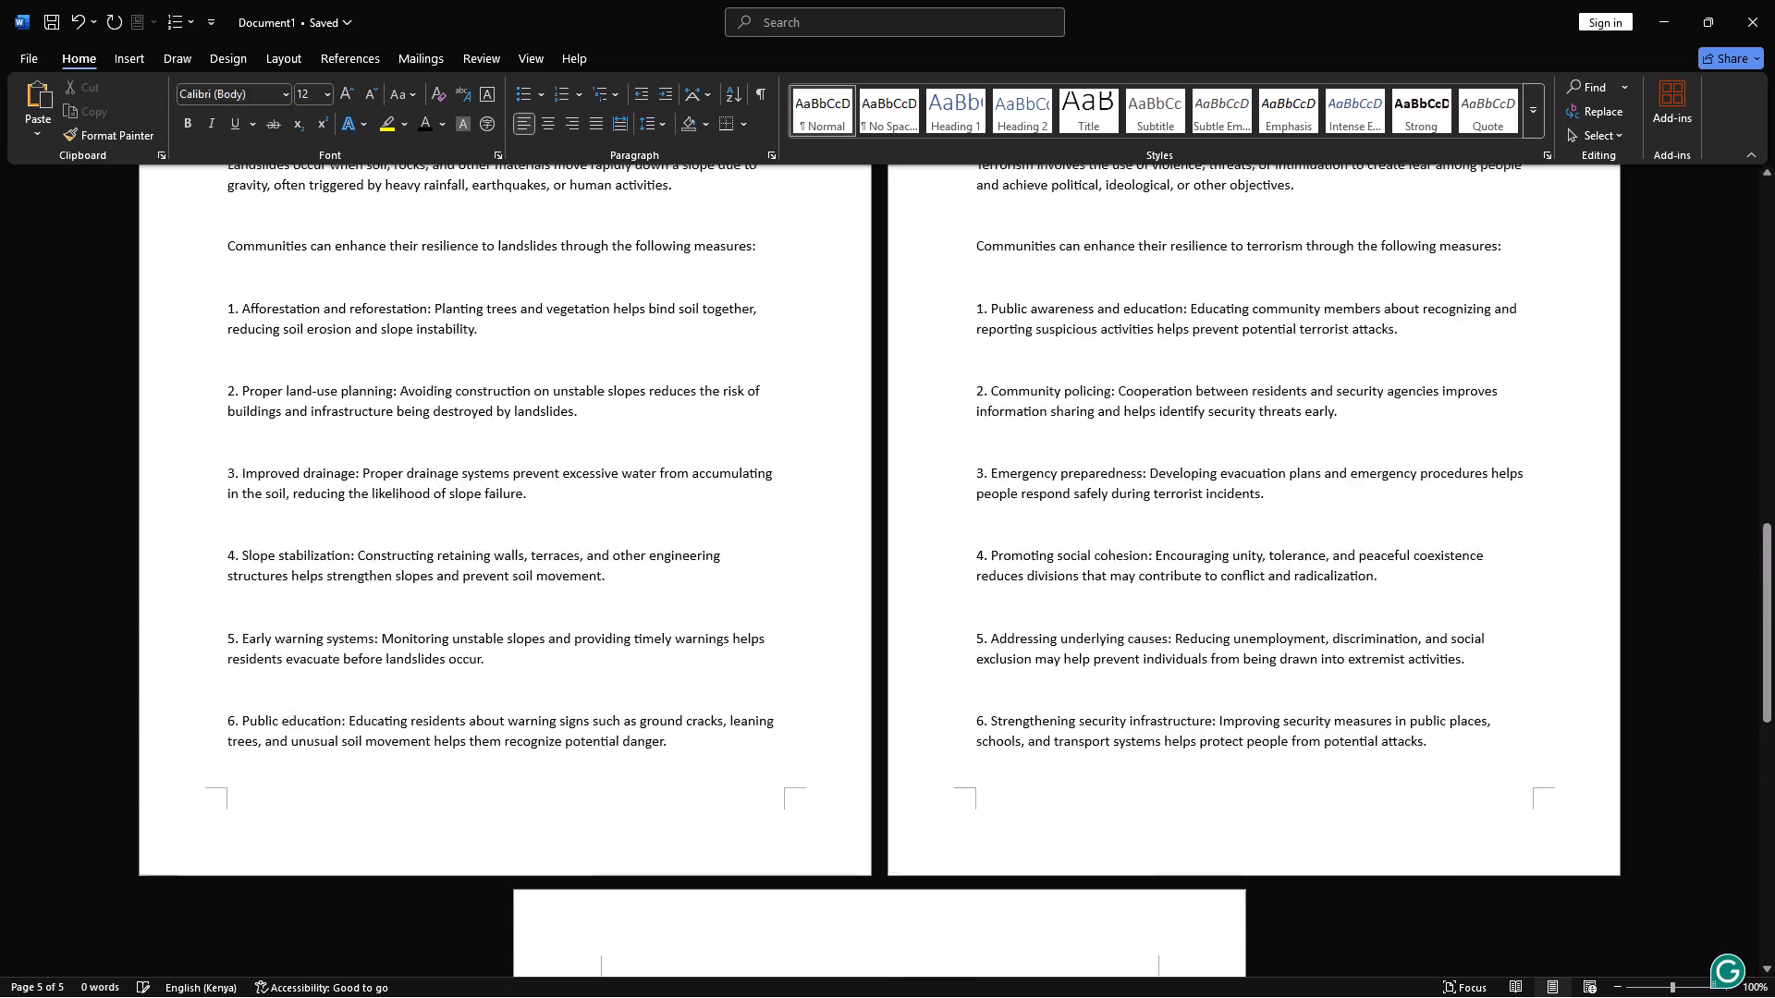
{"action": "scroll", "coordinate": [765, 454], "scroll_direction": "up", "scroll_amount": 16}
{"action": "scroll", "coordinate": [765, 454], "scroll_direction": "up", "scroll_amount": 20}
{"action": "scroll", "coordinate": [765, 454], "scroll_direction": "up", "scroll_amount": 2}
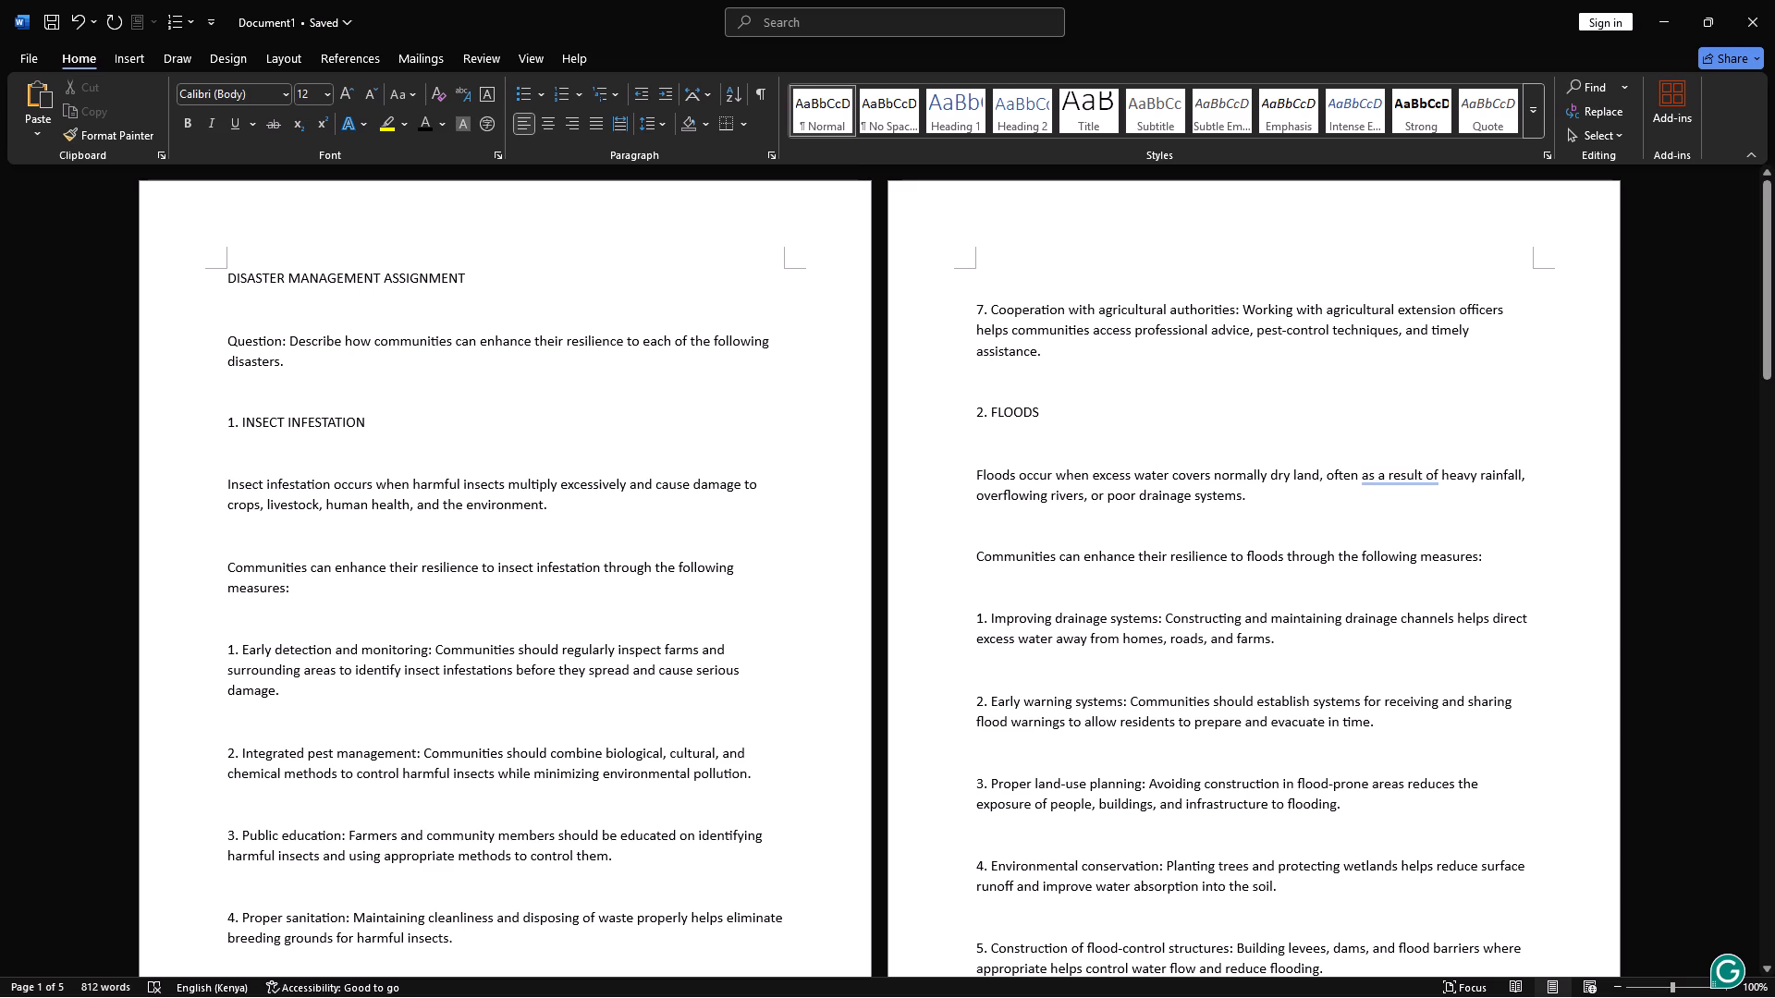
Delete the blank lines below the "1. INSECT INFESTATION" heading and below its two introductory paragraphs.
{"action": "left_click", "coordinate": [283, 450]}
{"action": "key", "text": "BackSpace"}
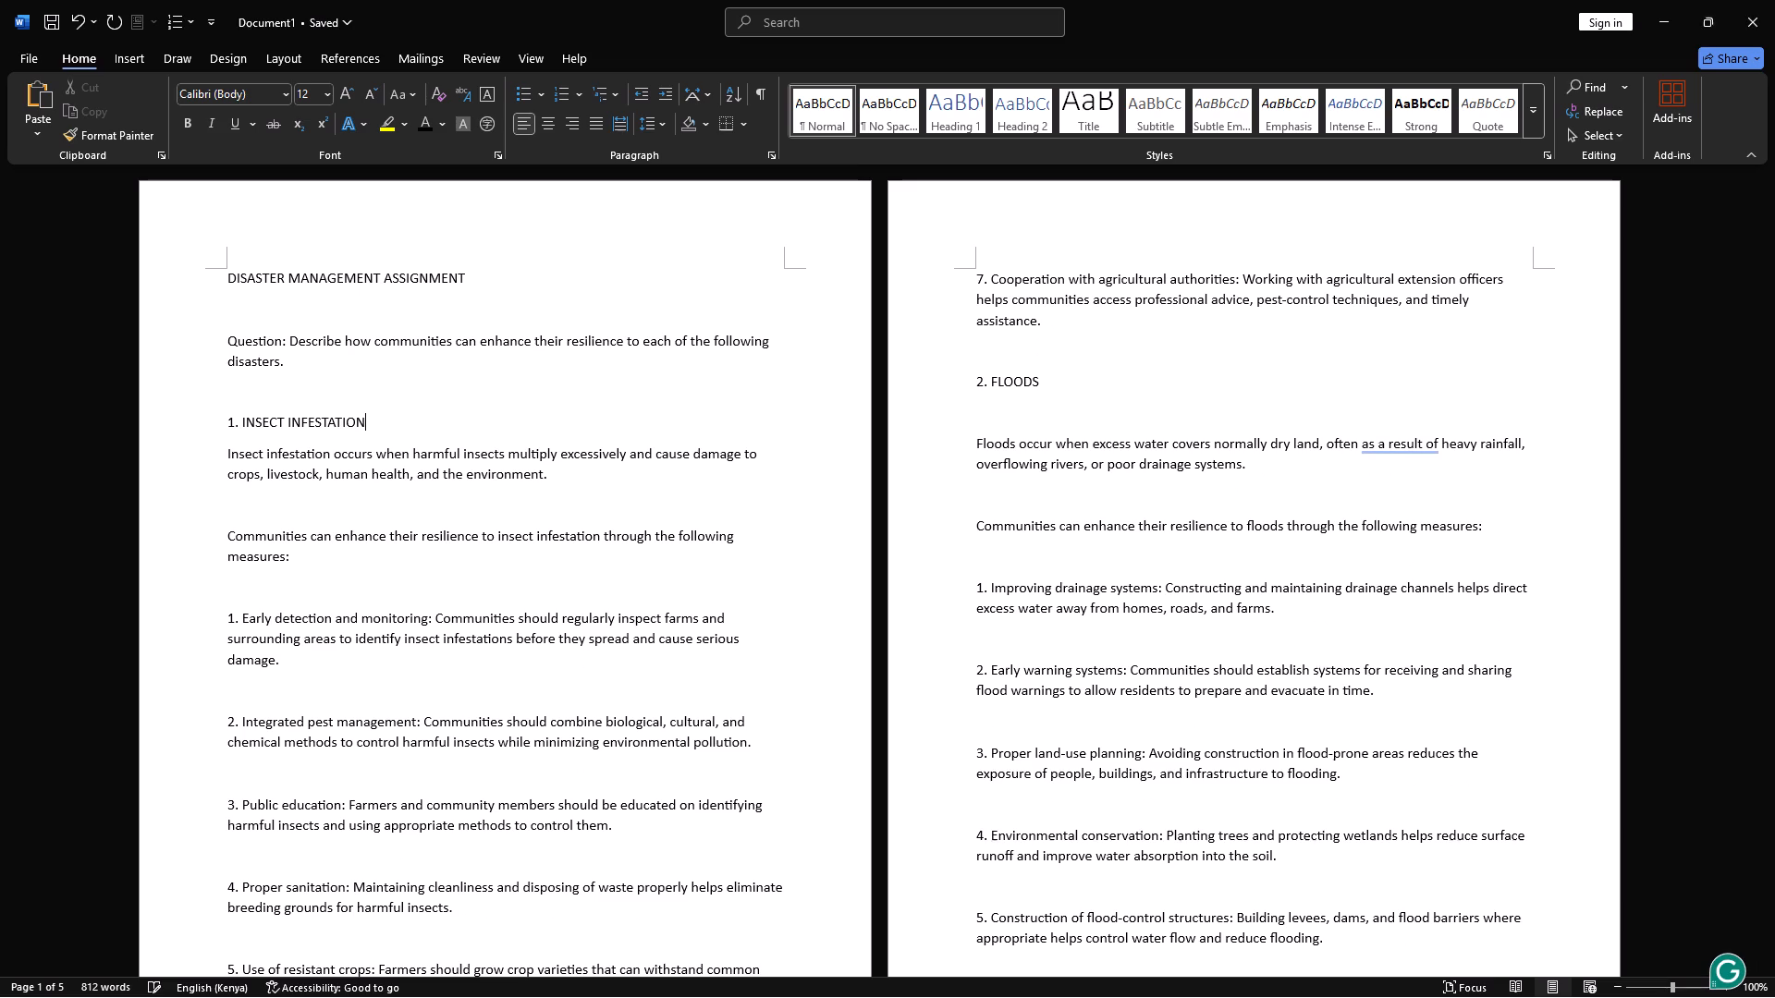
{"action": "left_click", "coordinate": [275, 509]}
{"action": "key", "text": "BackSpace"}
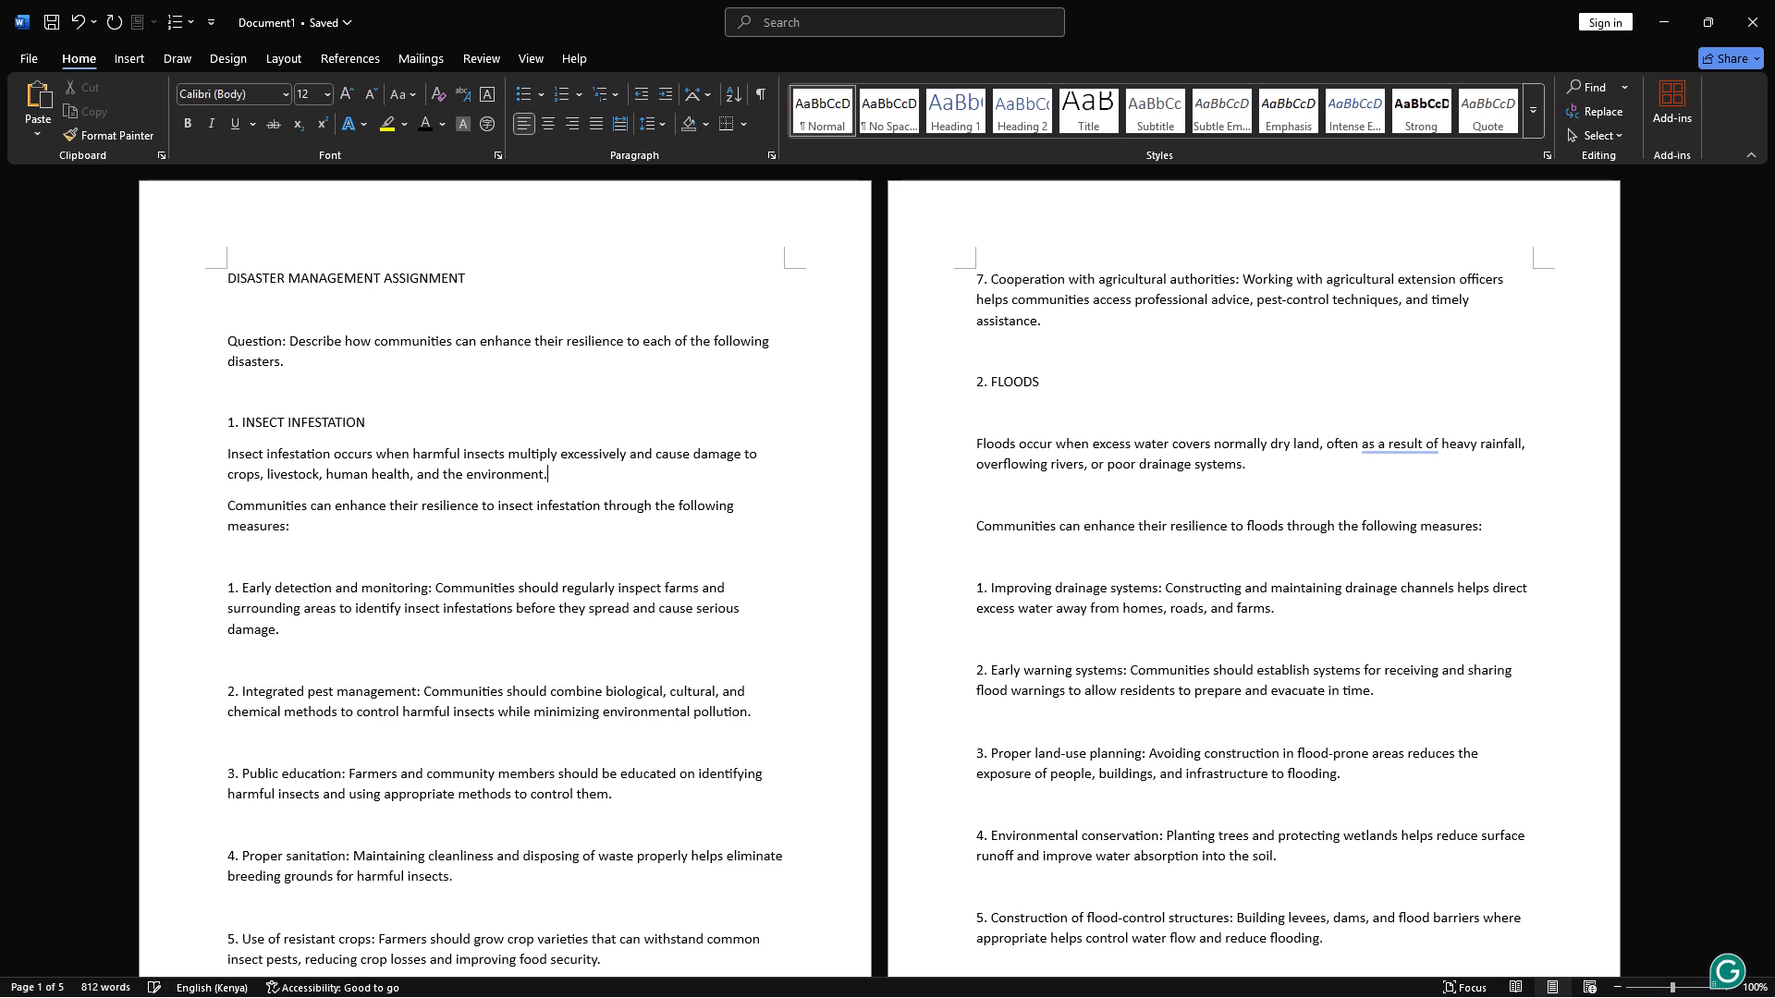
{"action": "left_click", "coordinate": [289, 553]}
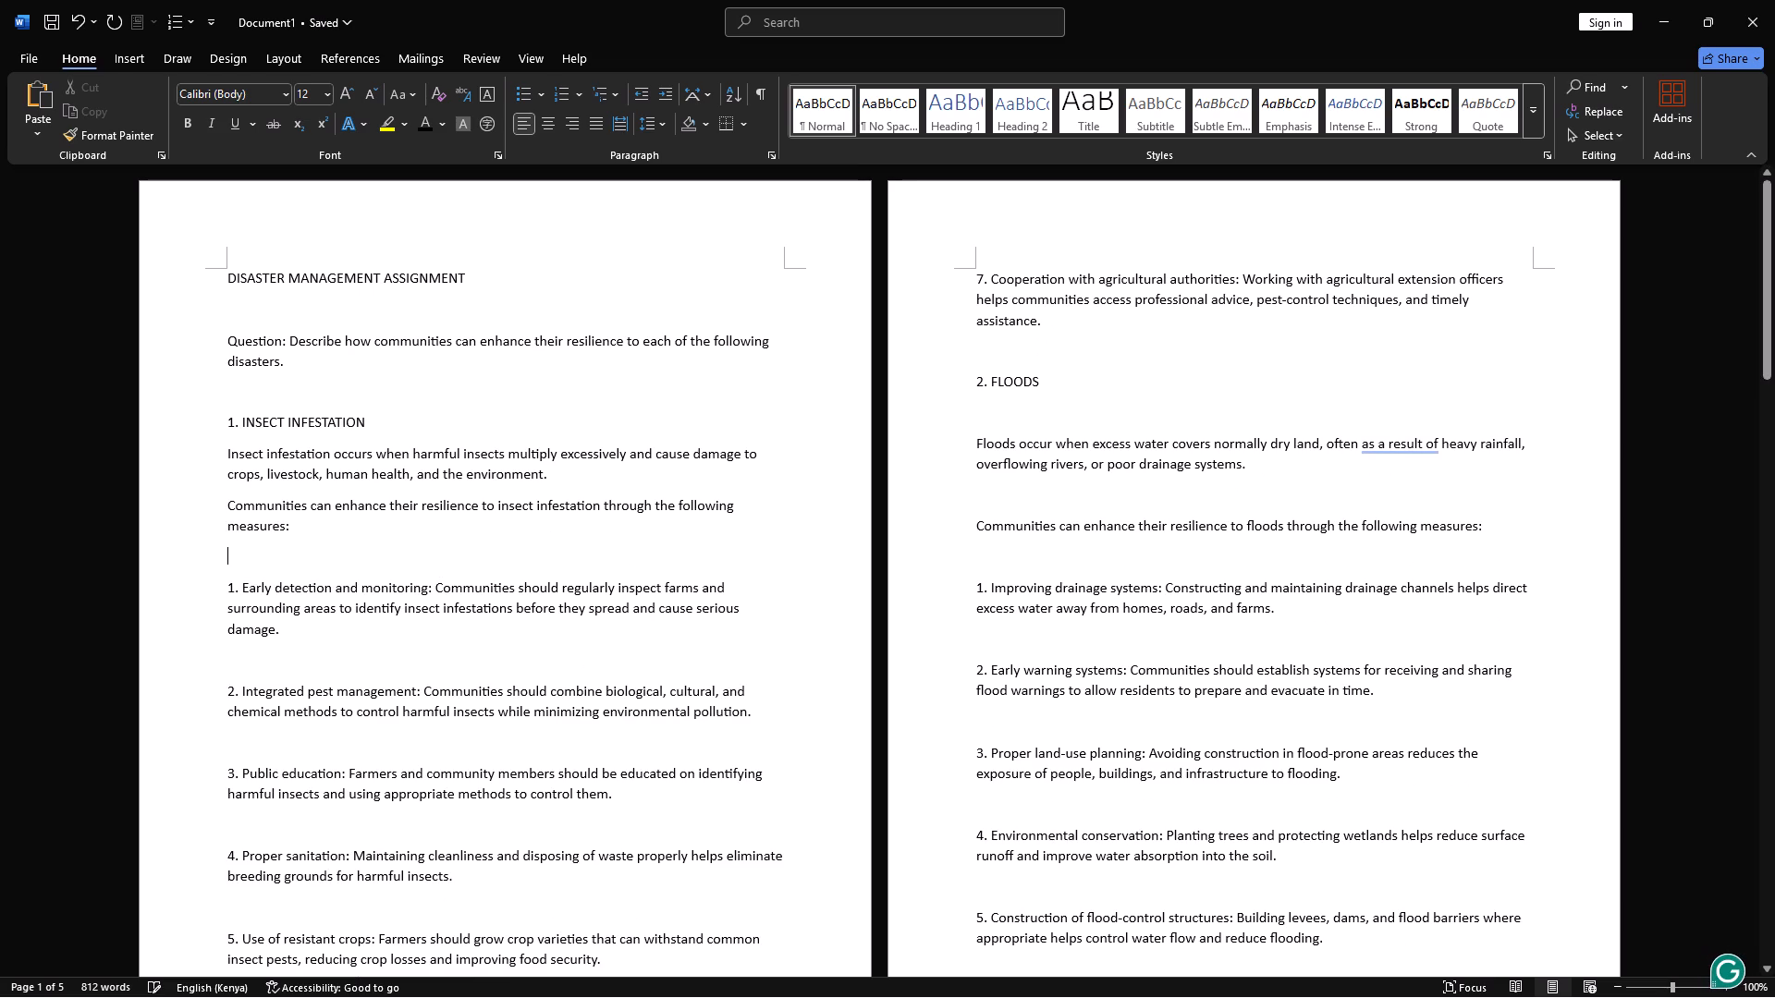
{"action": "key", "text": "BackSpace"}
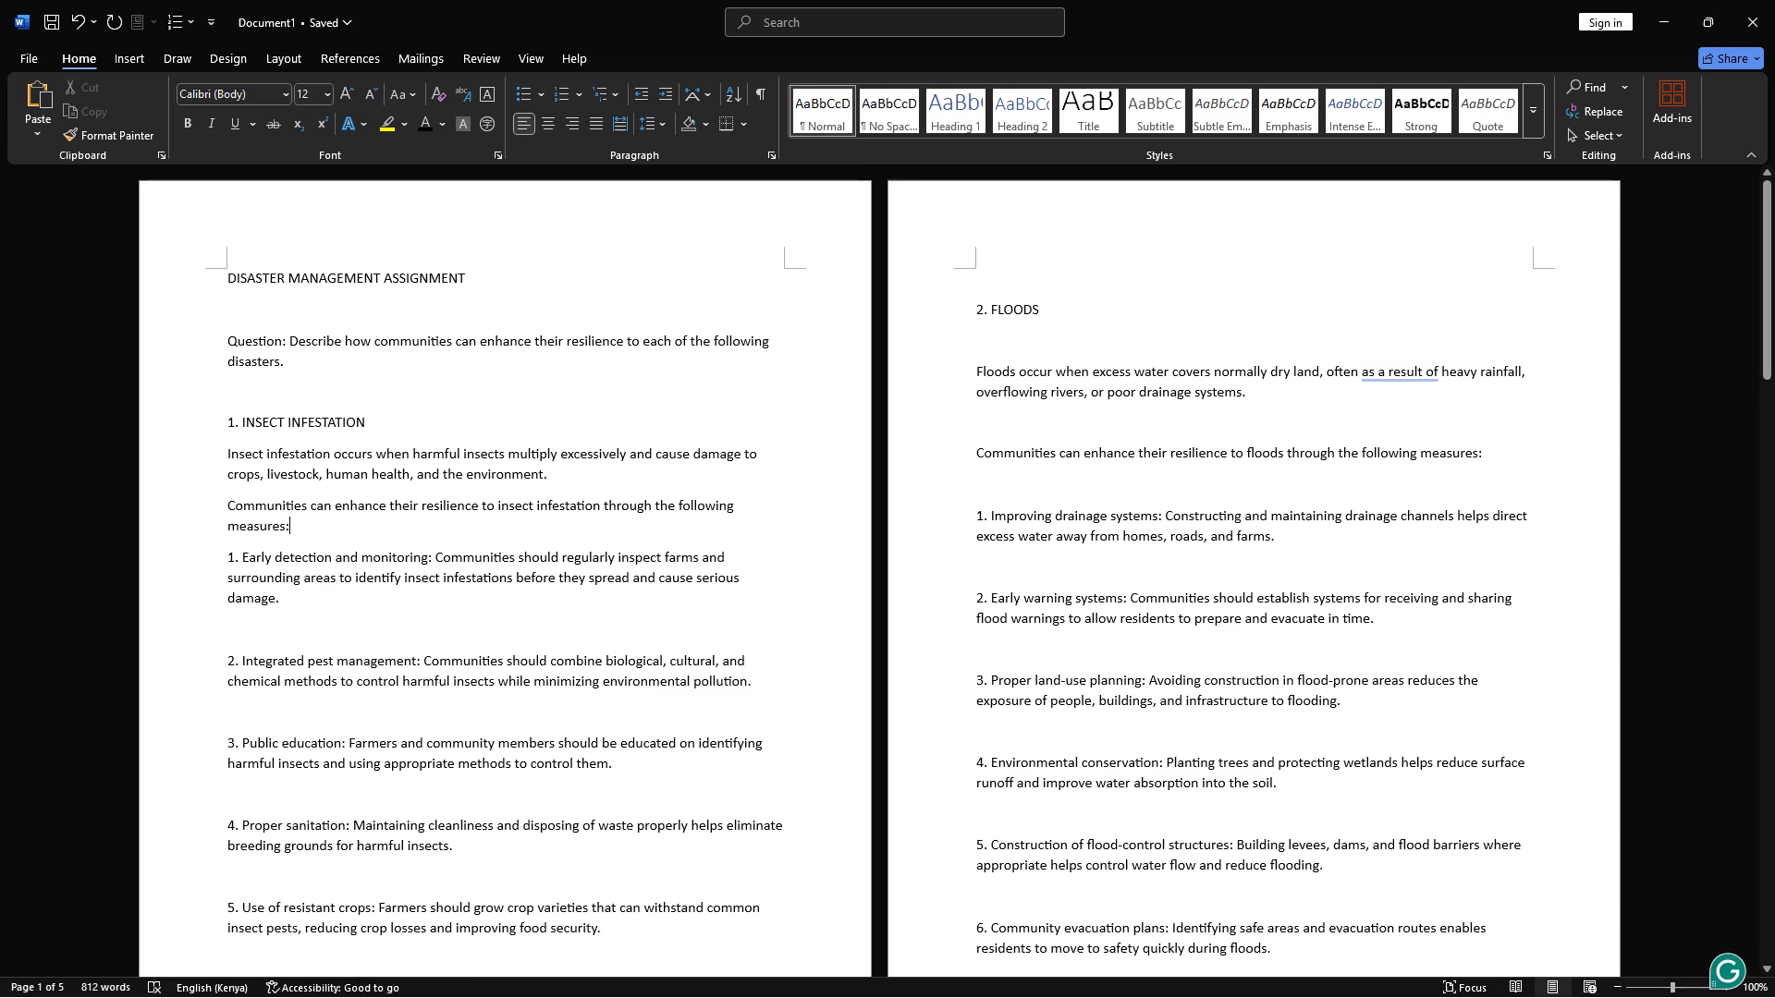
Delete the blank lines between measures 1 to 6 of the insect infestation section.
{"action": "left_click", "coordinate": [263, 625]}
{"action": "key", "text": "BackSpace"}
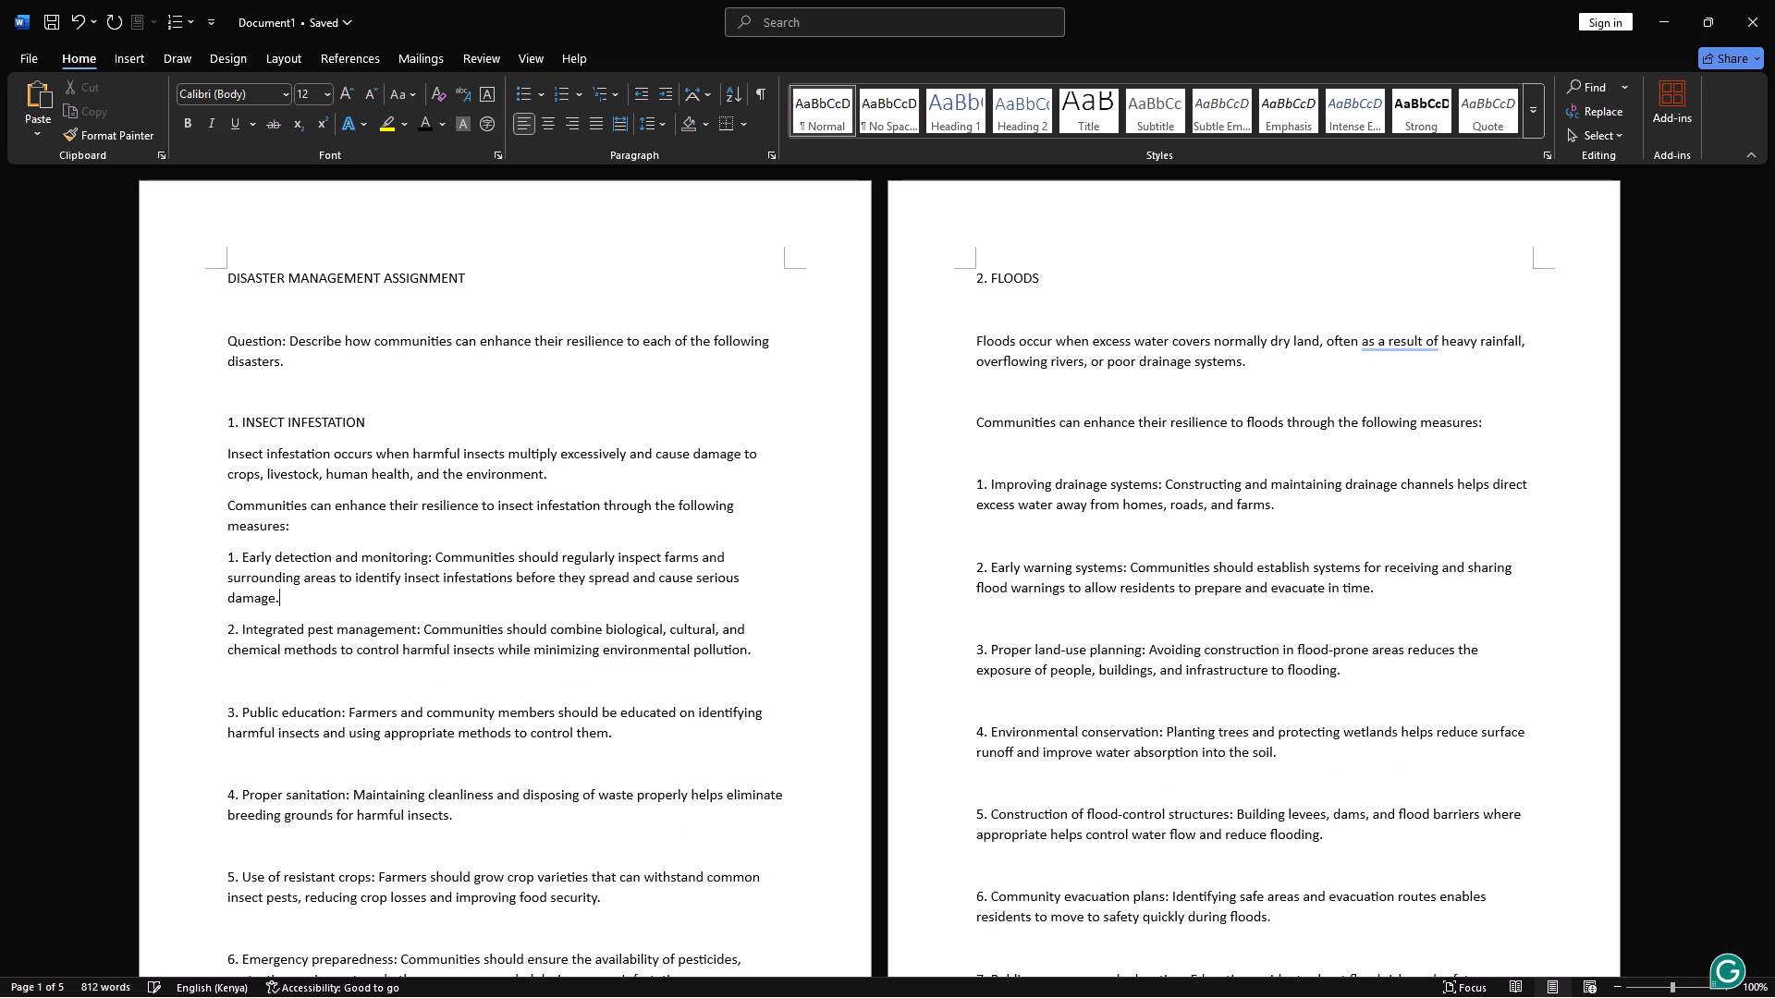
{"action": "left_click", "coordinate": [263, 676]}
{"action": "key", "text": "BackSpace"}
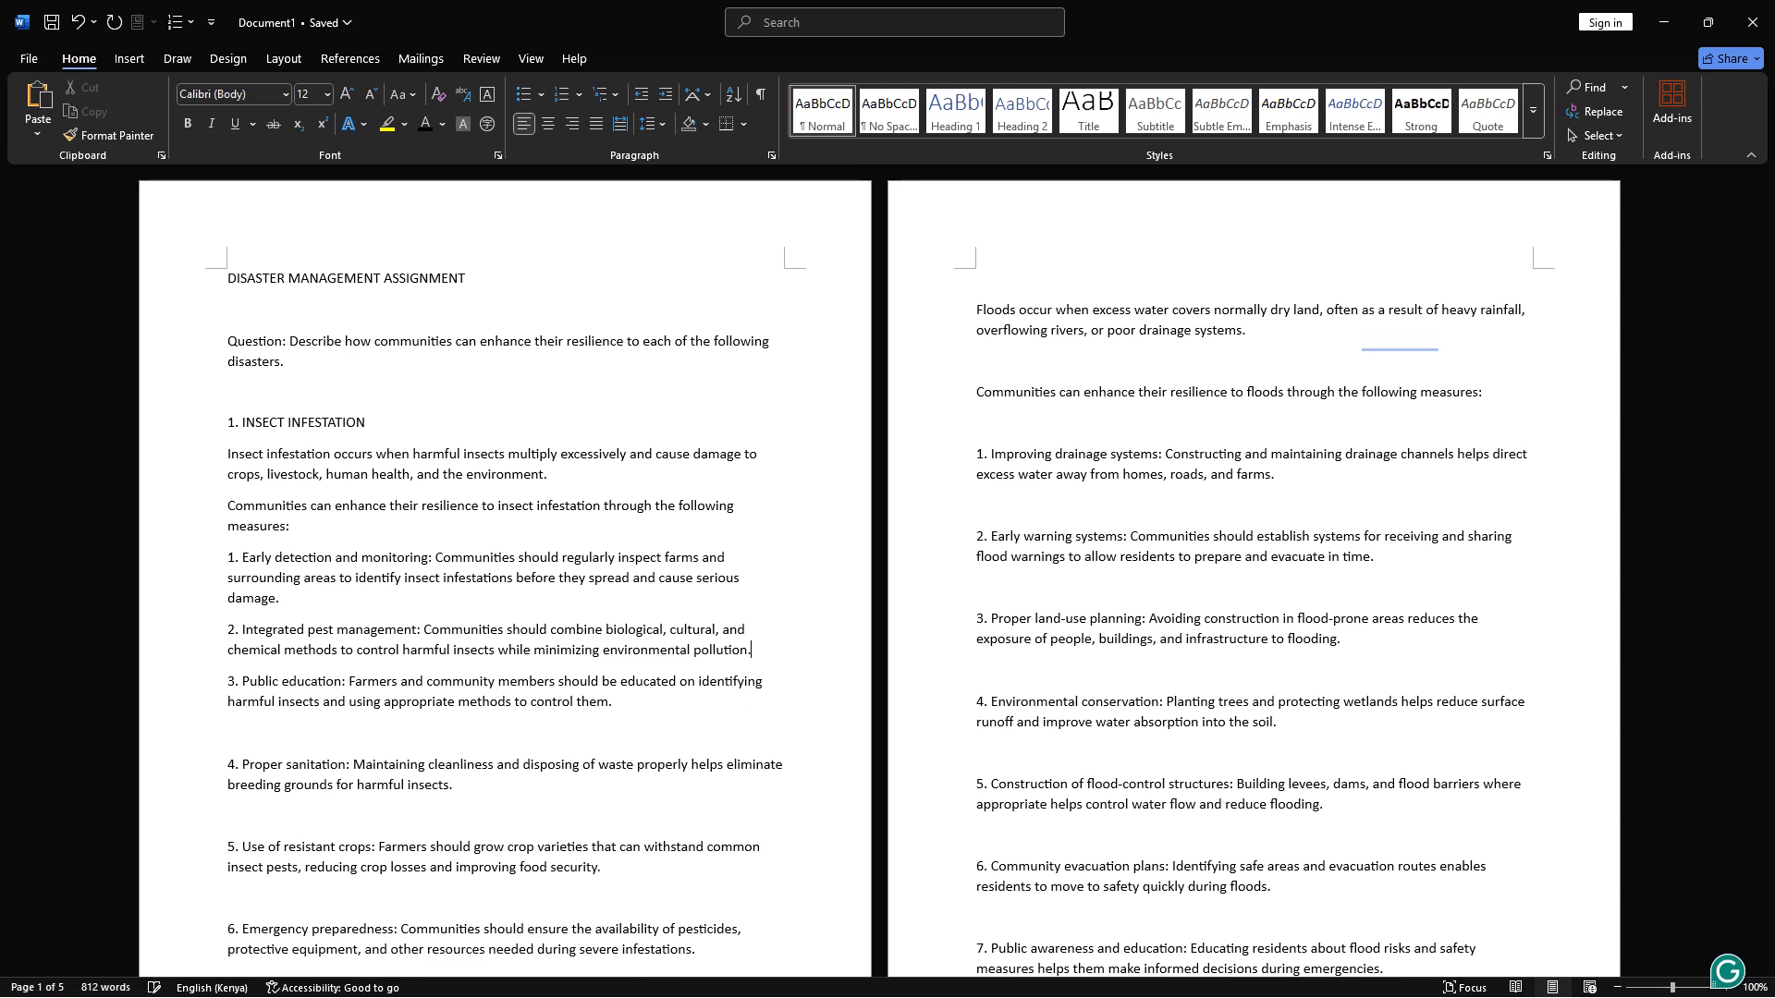
{"action": "left_click", "coordinate": [249, 736]}
{"action": "key", "text": "BackSpace"}
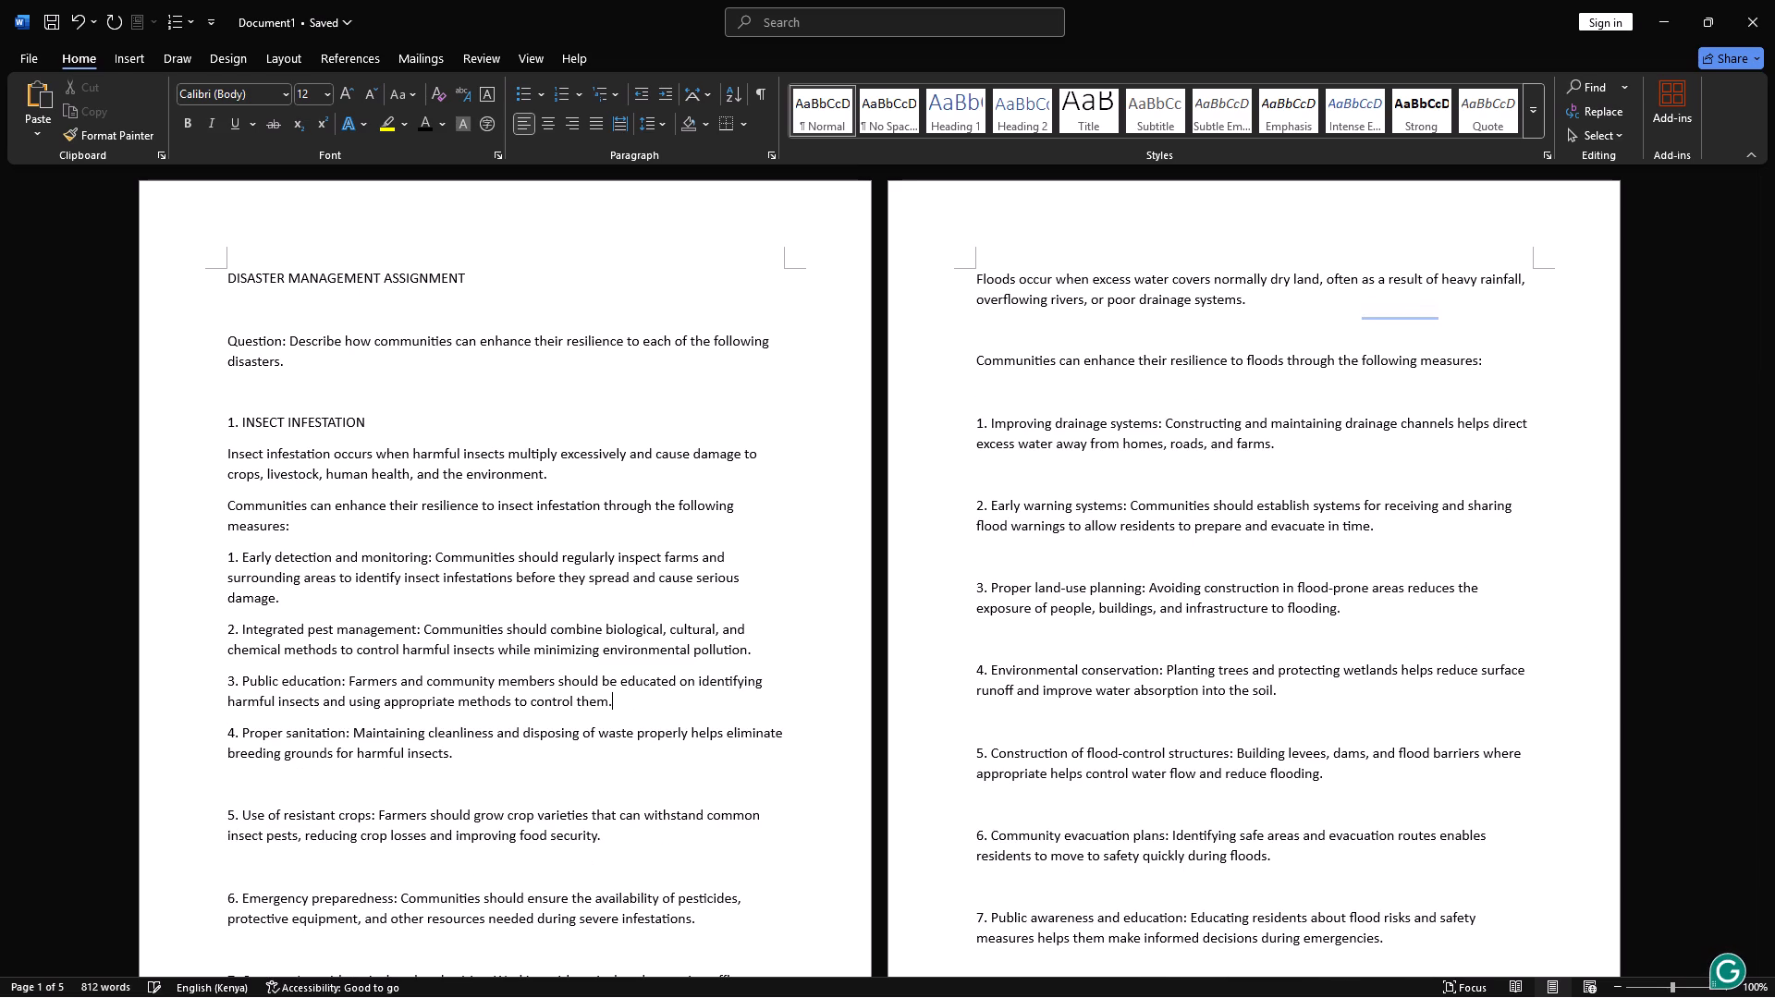
{"action": "left_click", "coordinate": [261, 791]}
{"action": "key", "text": "BackSpace"}
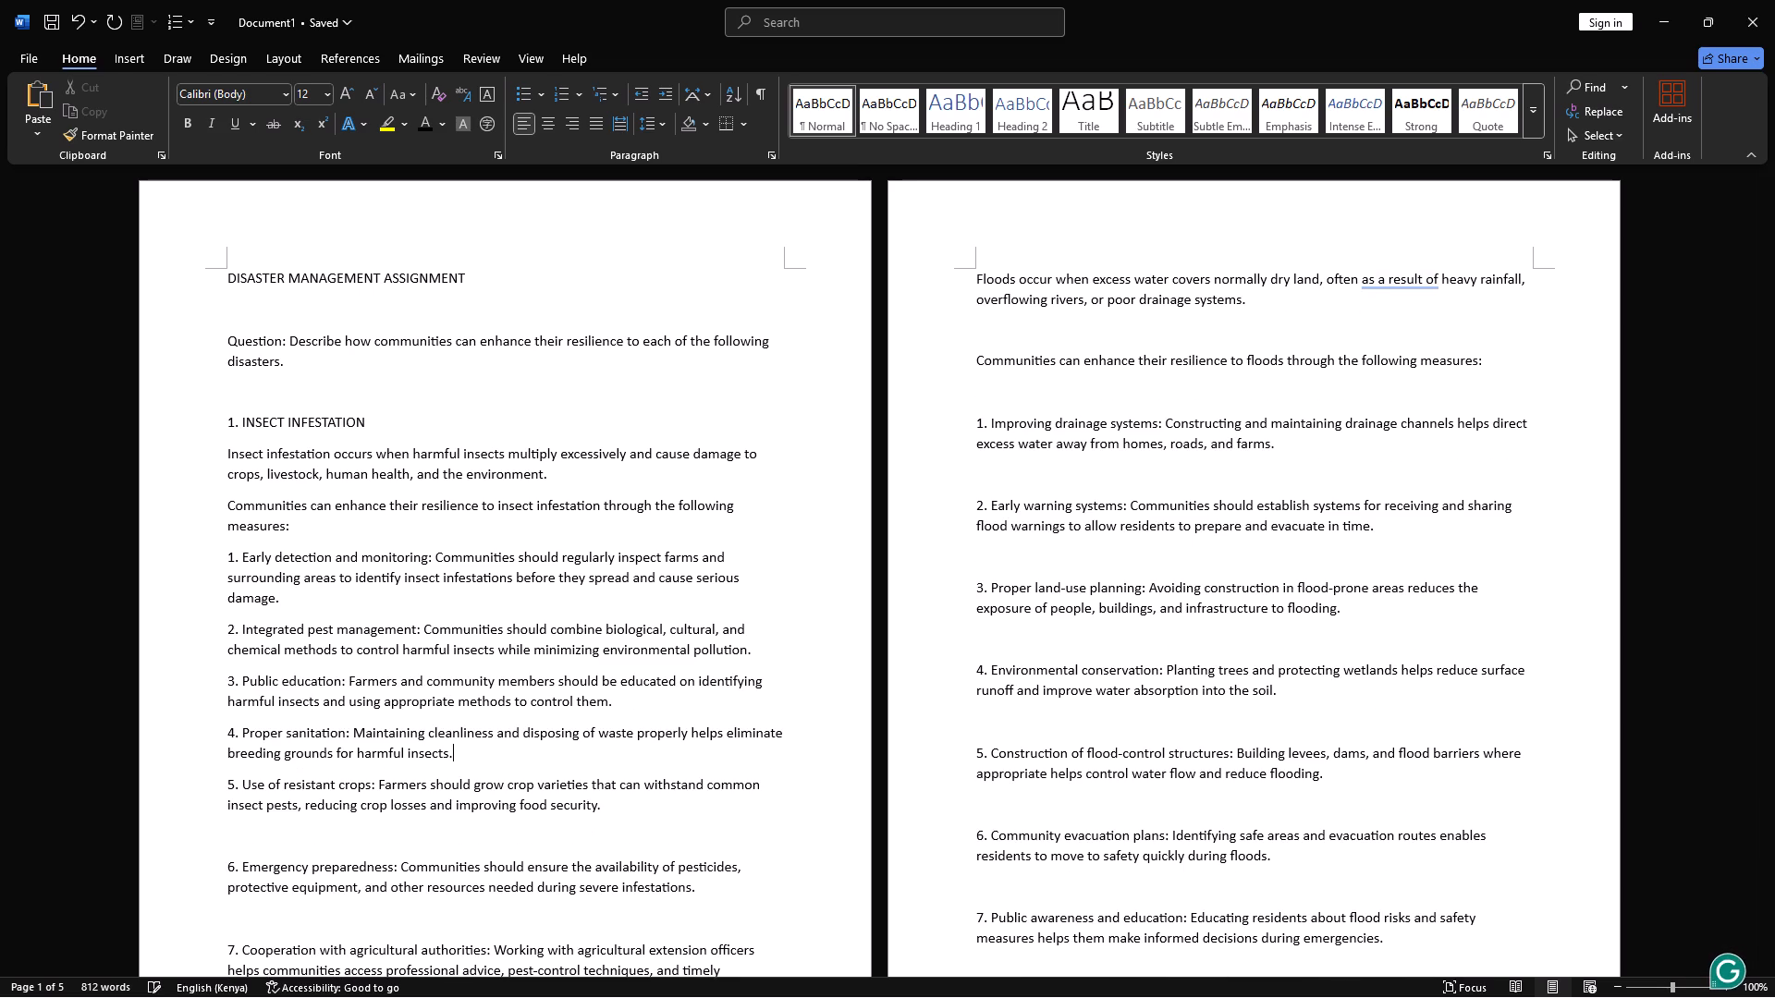
{"action": "left_click", "coordinate": [242, 849]}
{"action": "key", "text": "BackSpace"}
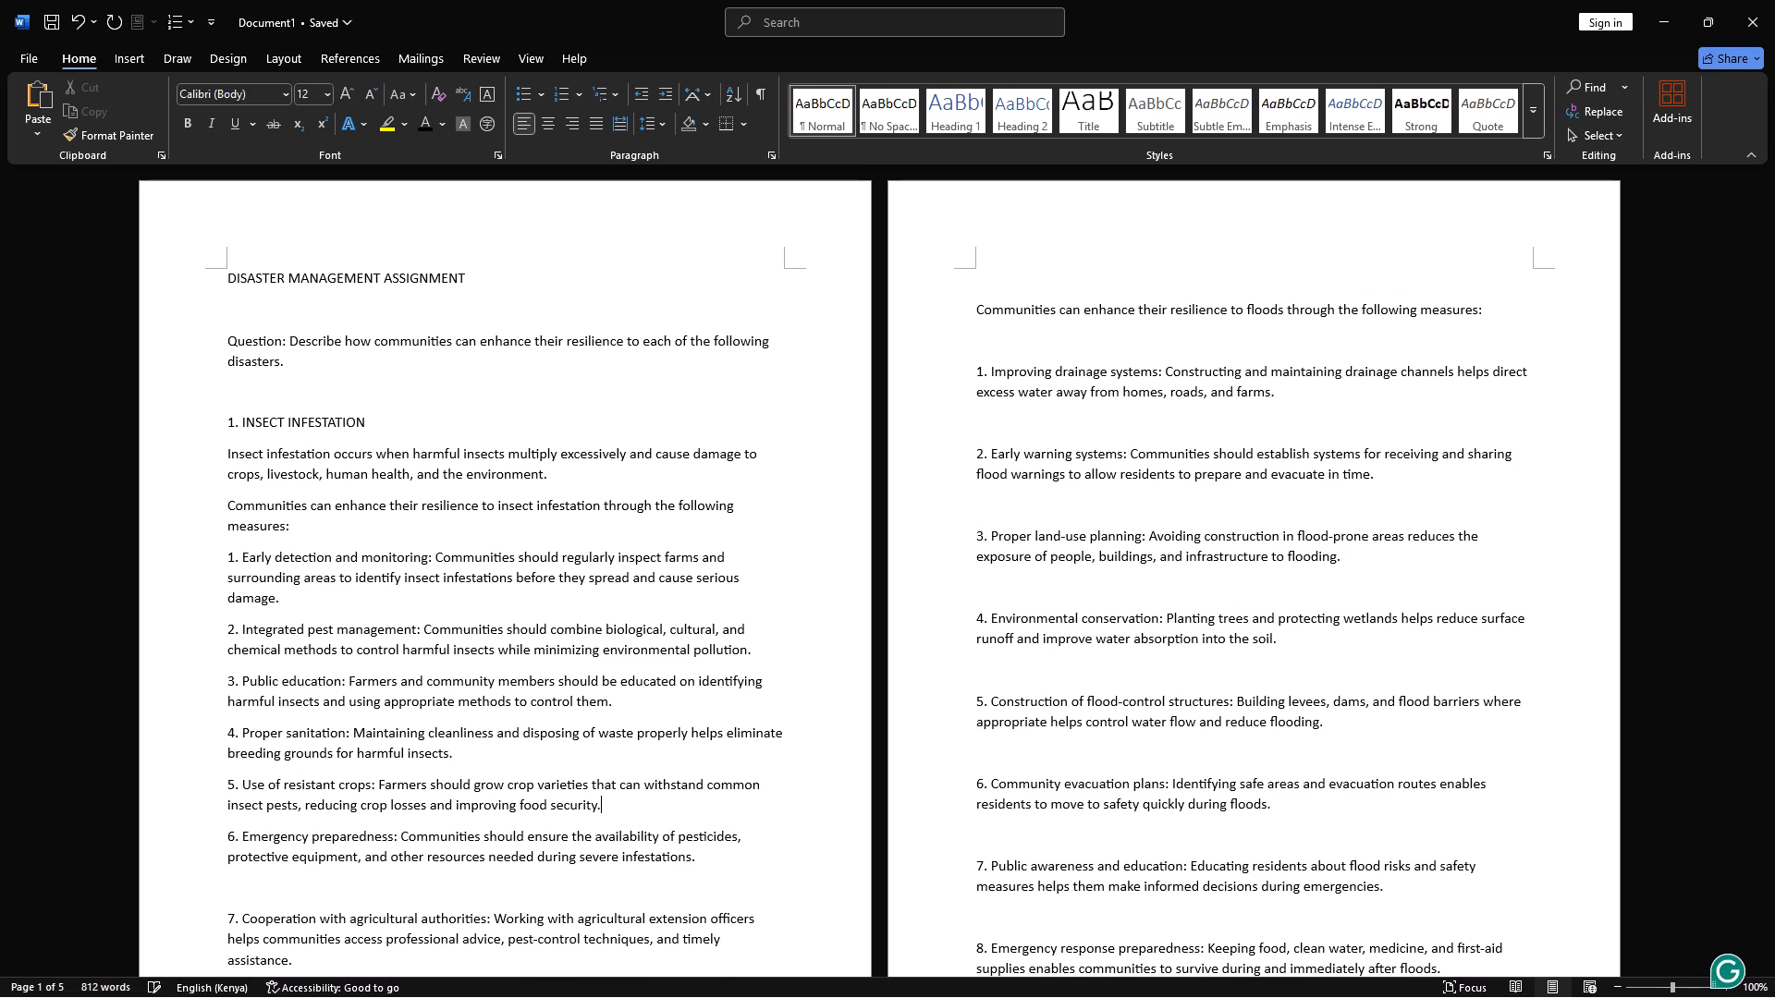
Delete the blank lines before and after insect infestation measure 7 and below the "2. FLOODS" heading.
{"action": "scroll", "coordinate": [395, 646], "scroll_direction": "down", "scroll_amount": 2}
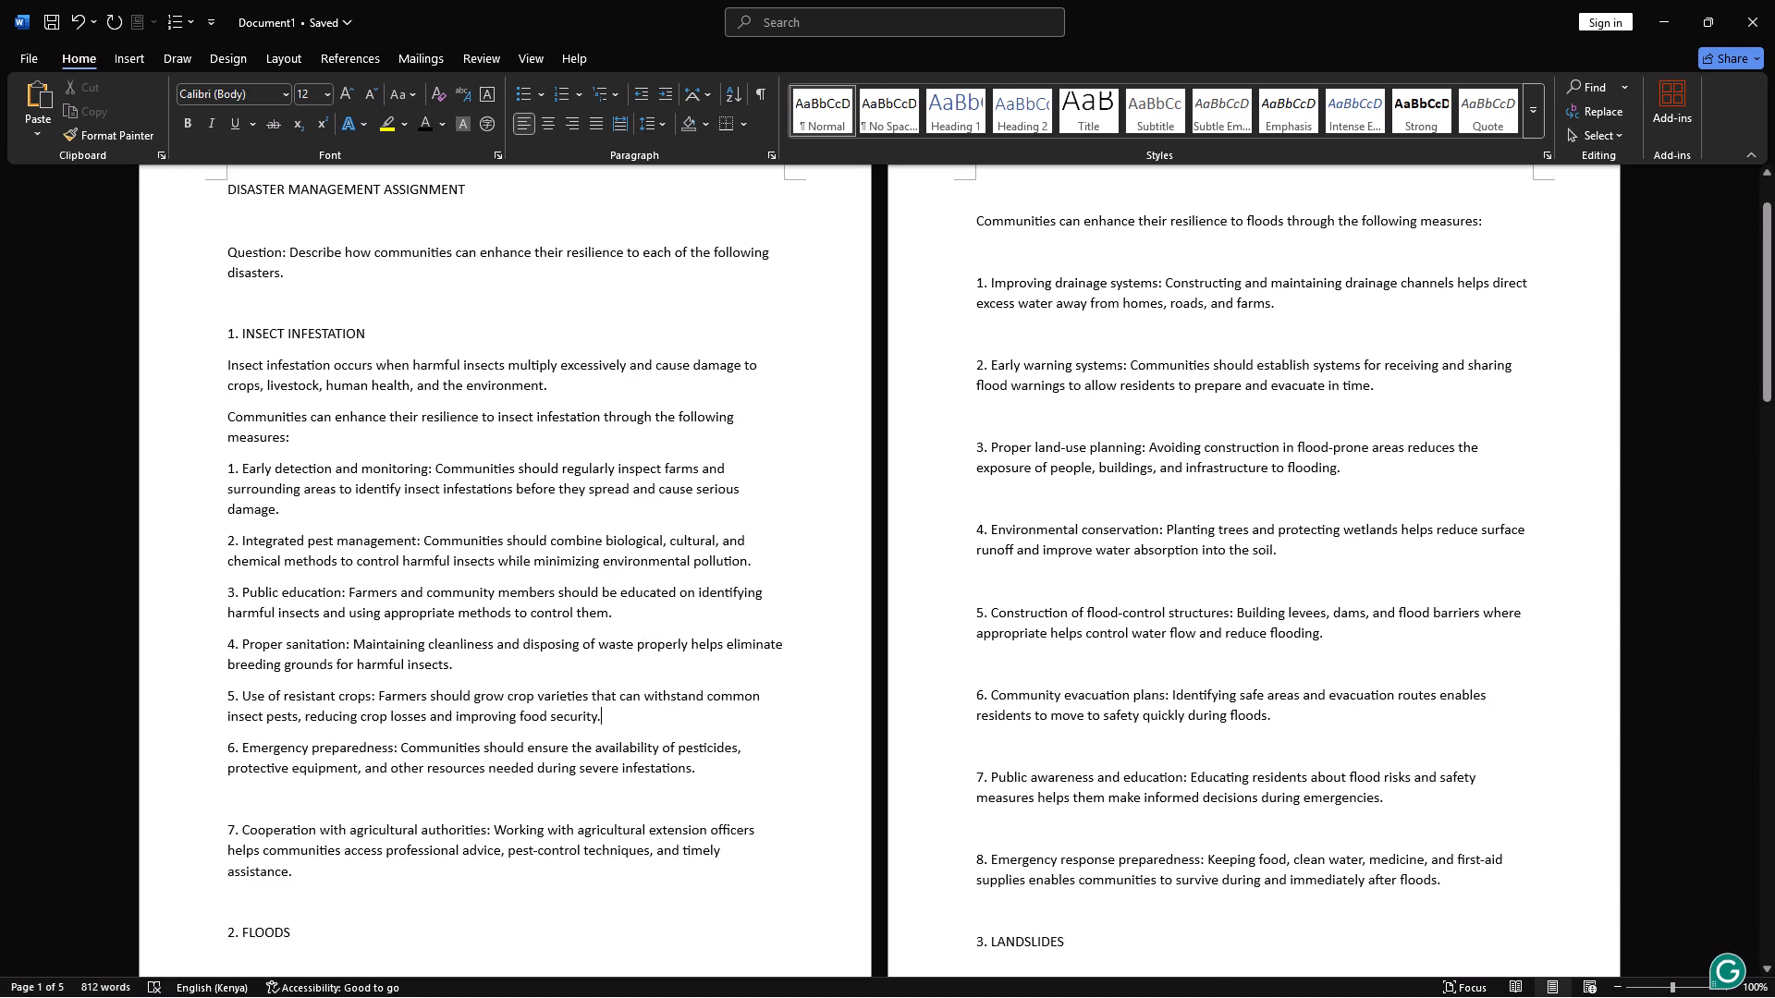
{"action": "scroll", "coordinate": [395, 646], "scroll_direction": "down", "scroll_amount": 2}
{"action": "left_click", "coordinate": [251, 729]}
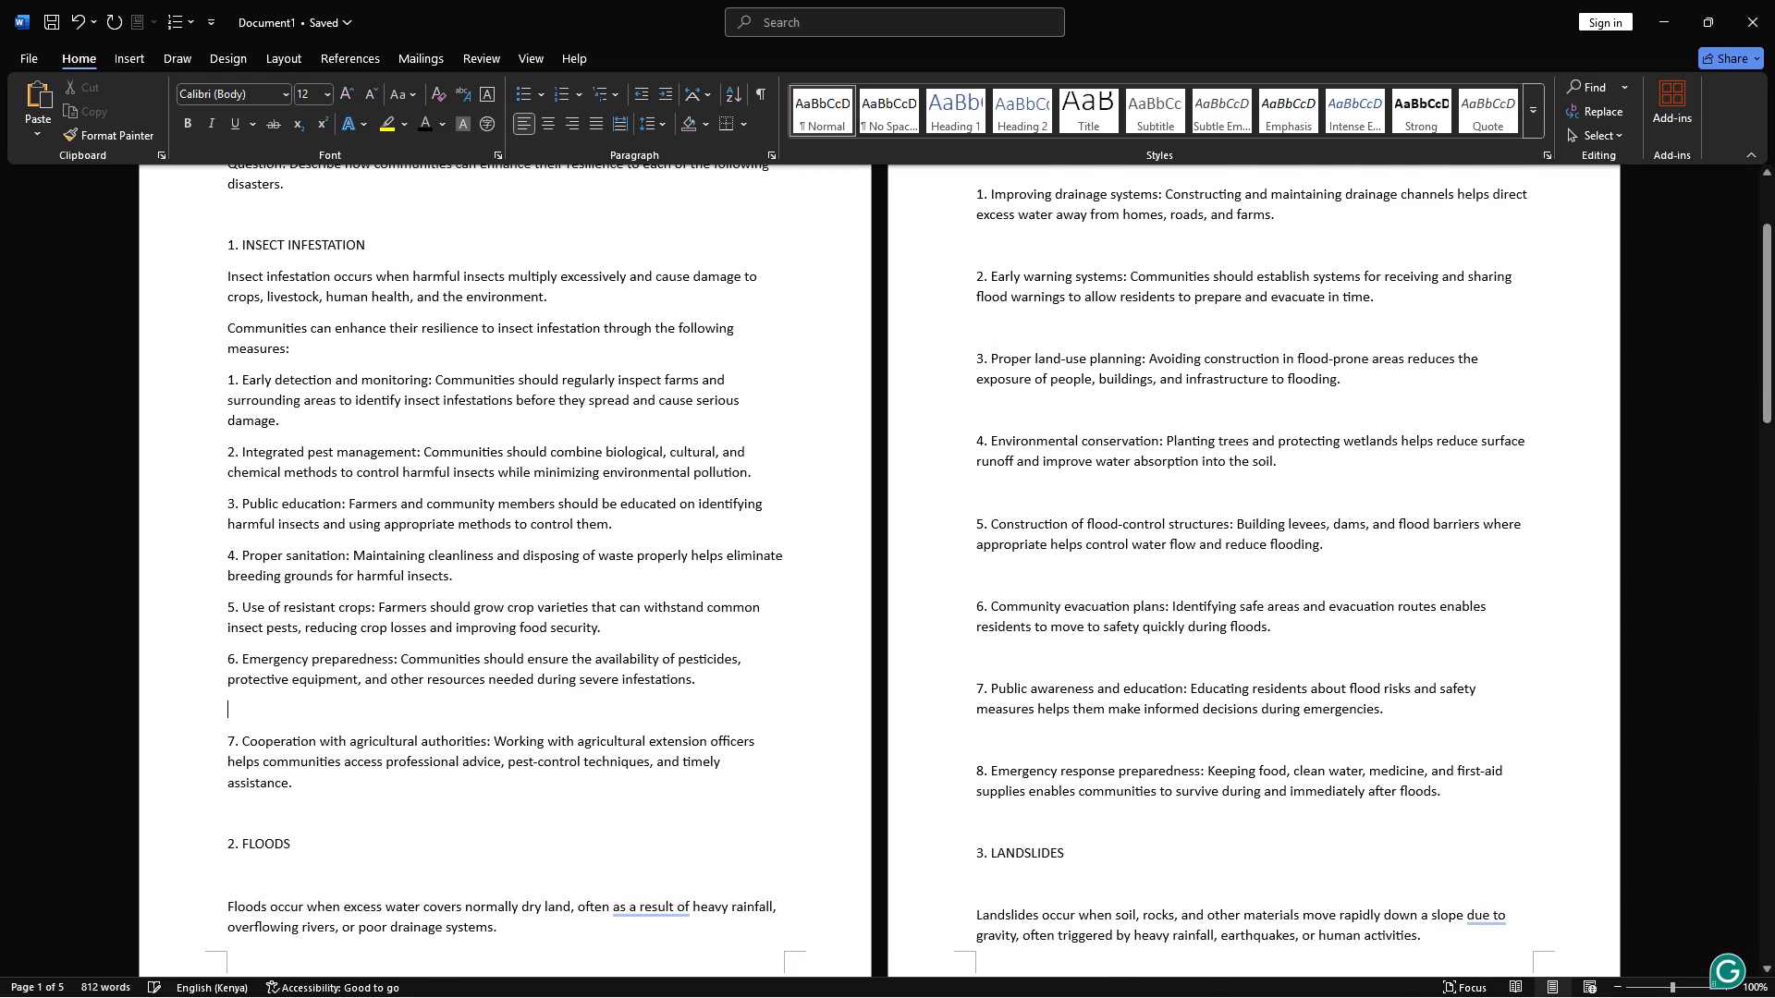
{"action": "key", "text": "BackSpace"}
{"action": "left_click", "coordinate": [243, 792]}
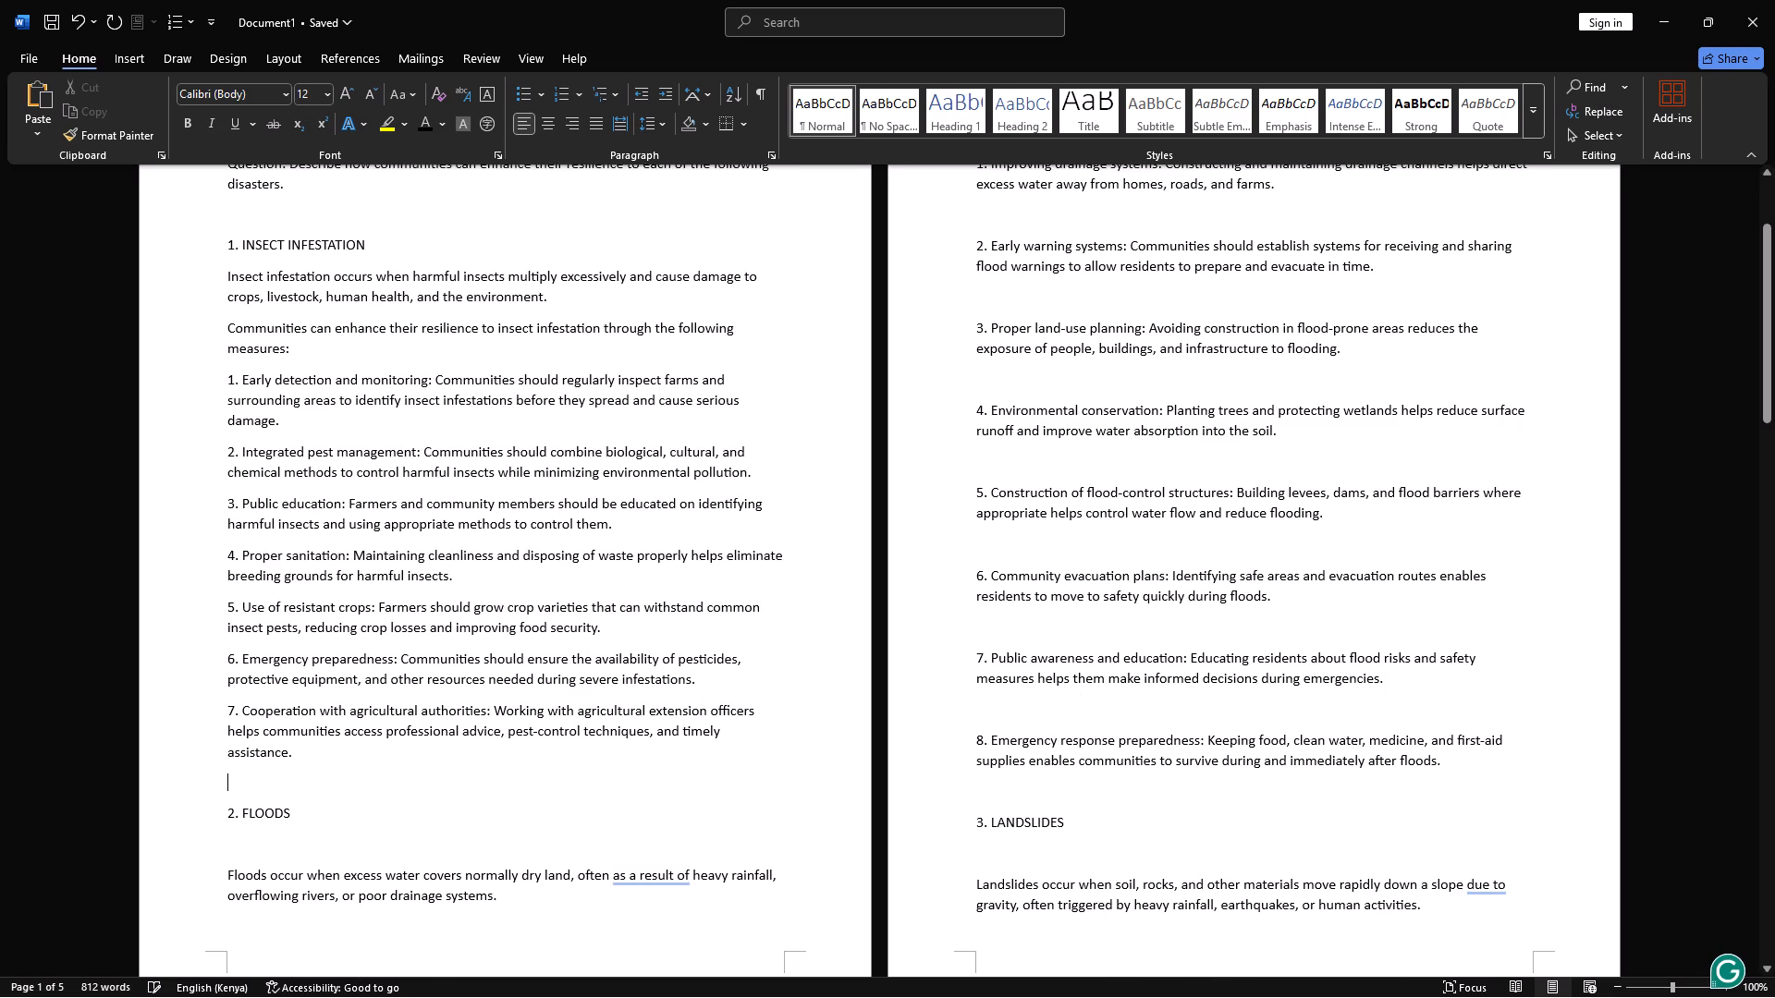
{"action": "key", "text": "BackSpace"}
{"action": "left_click", "coordinate": [250, 821]}
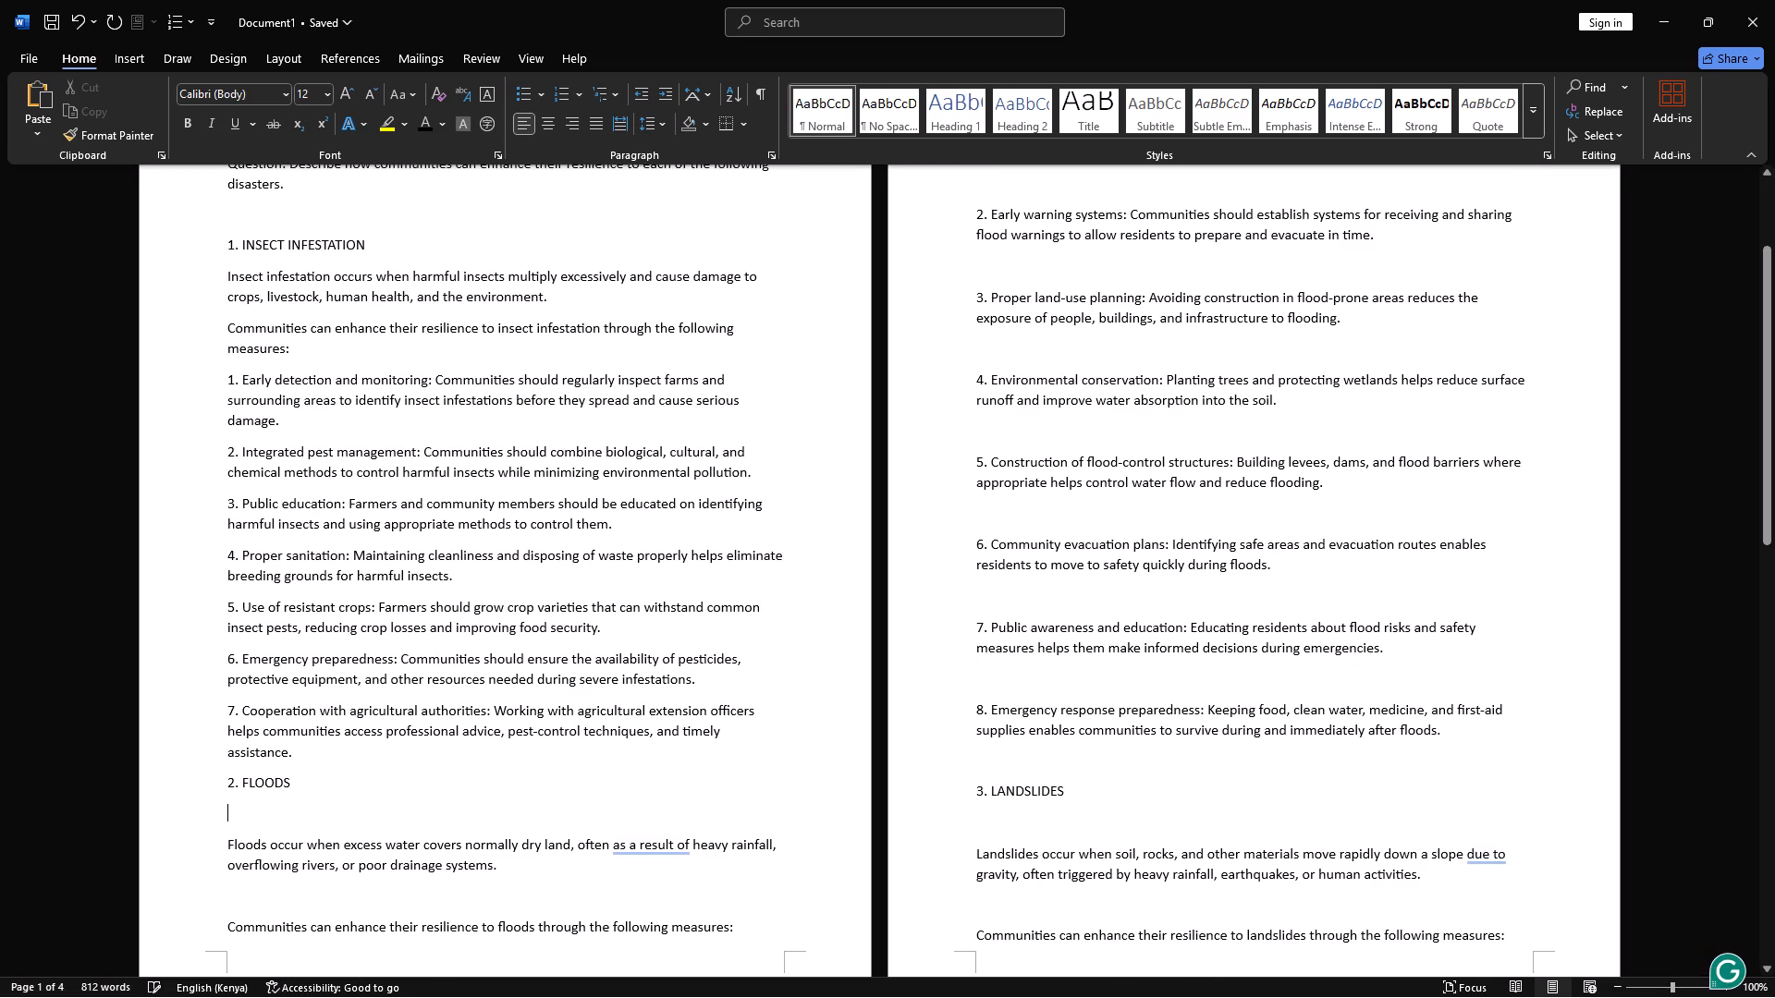
{"action": "key", "text": "BackSpace"}
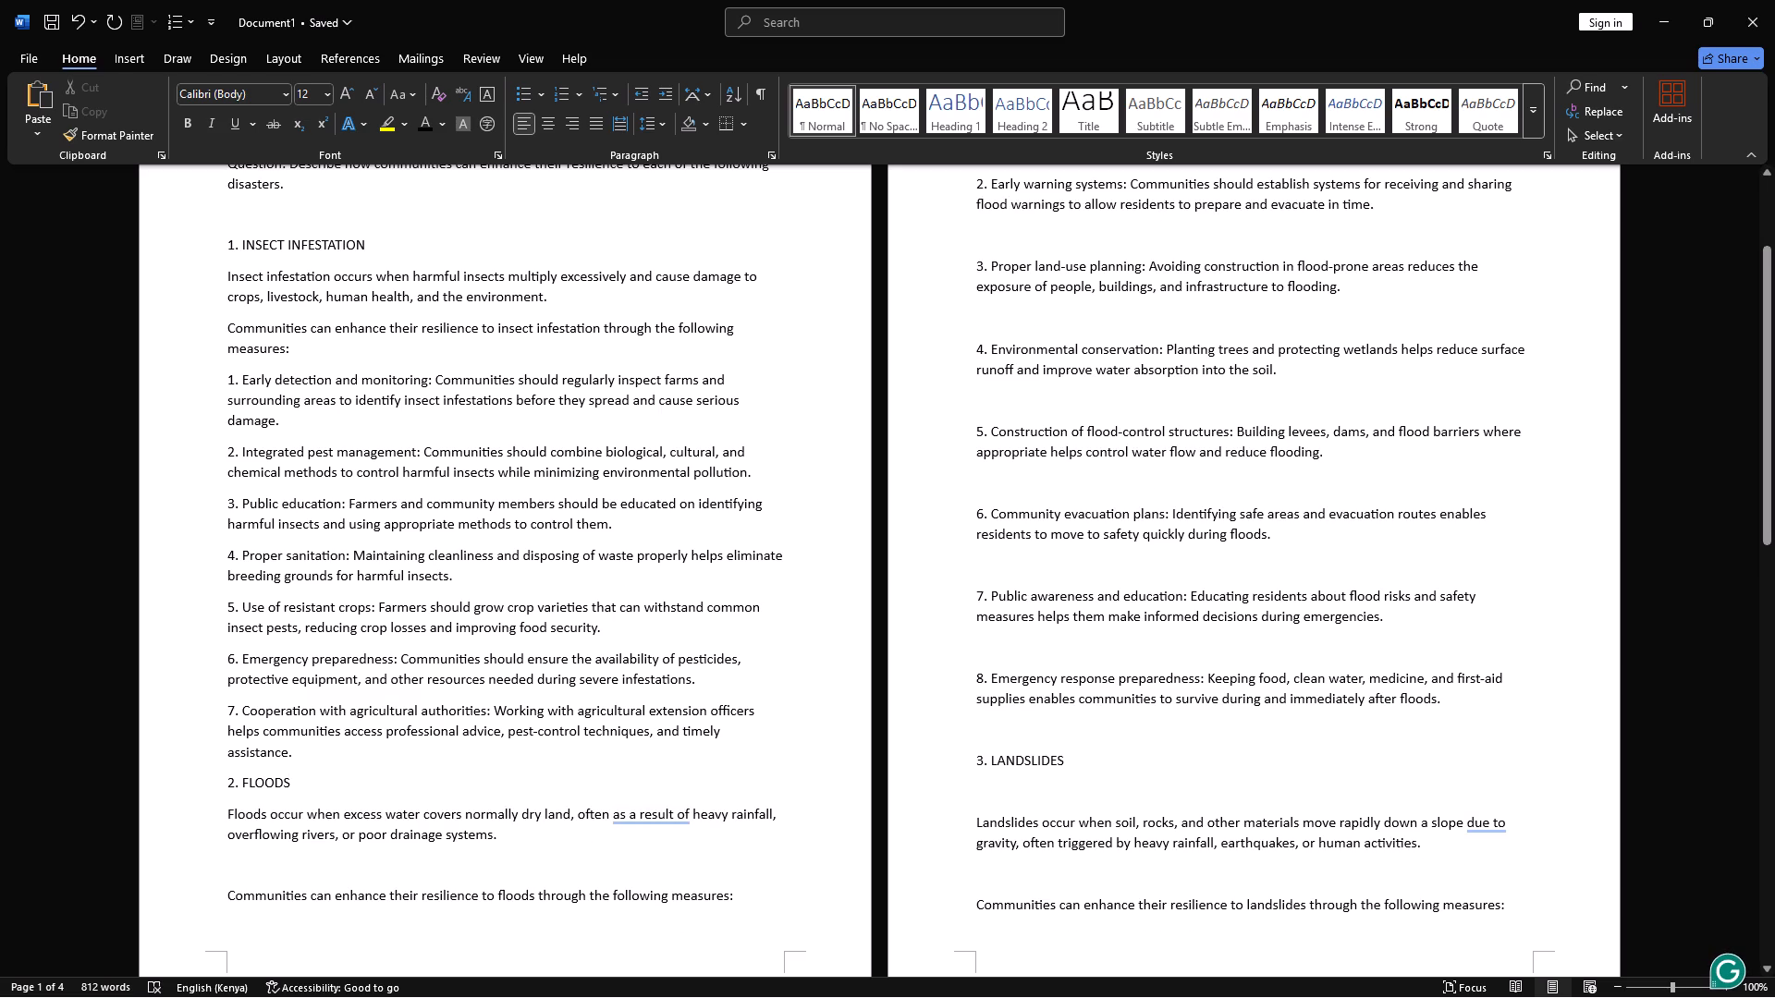
Move the paragraph defining floods onto the same line as the "2. FLOODS" heading by cutting and pasting it.
{"action": "left_click_drag", "start_coordinate": [226, 815], "coordinate": [474, 857]}
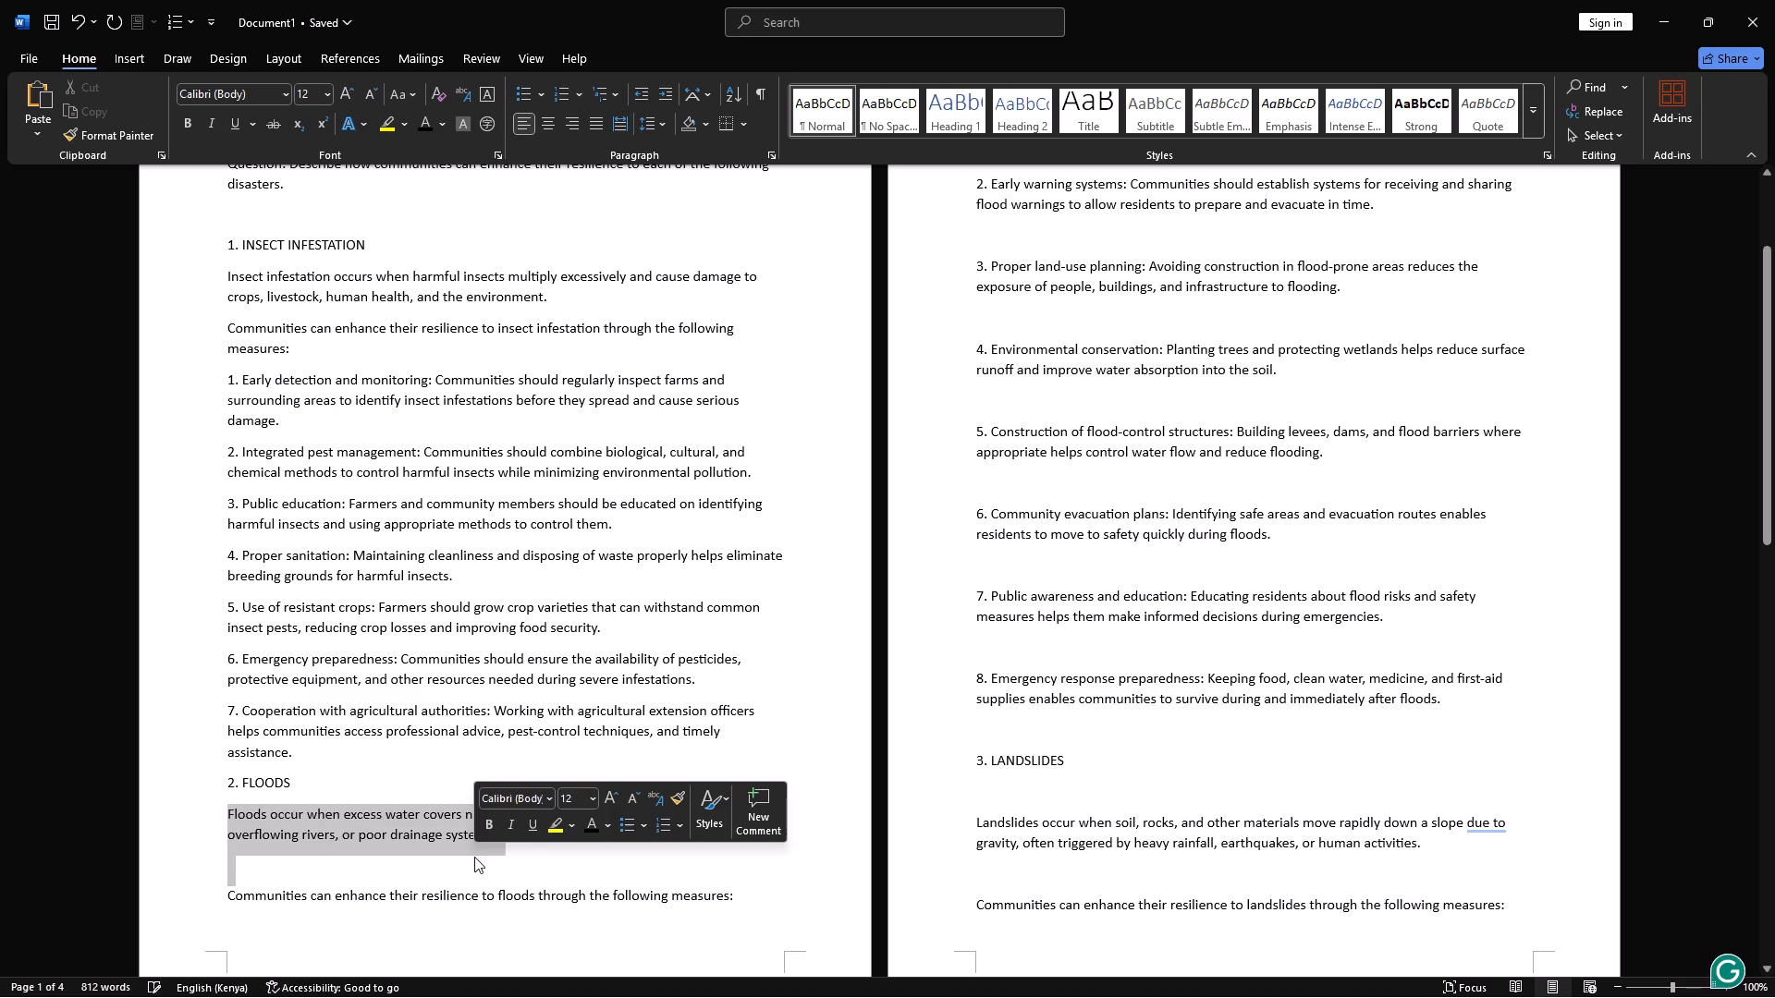
{"action": "key", "text": "ctrl+x"}
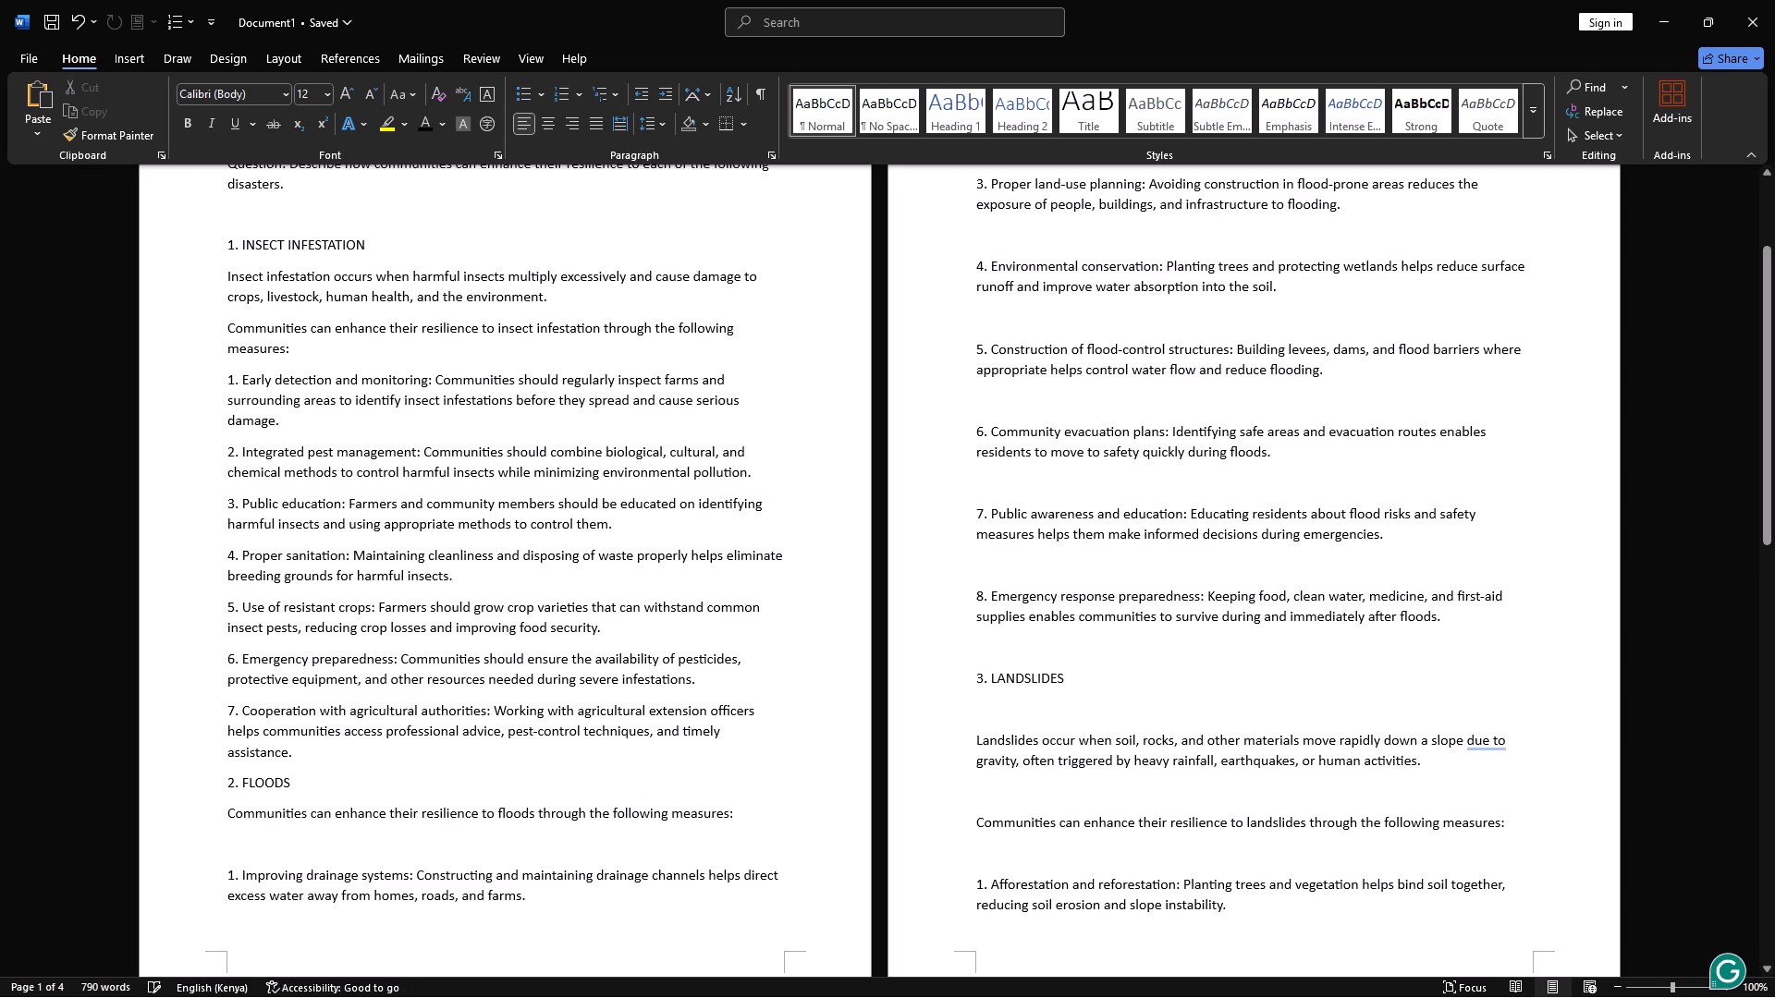
{"action": "left_click", "coordinate": [293, 787]}
{"action": "key", "text": "ctrl+v"}
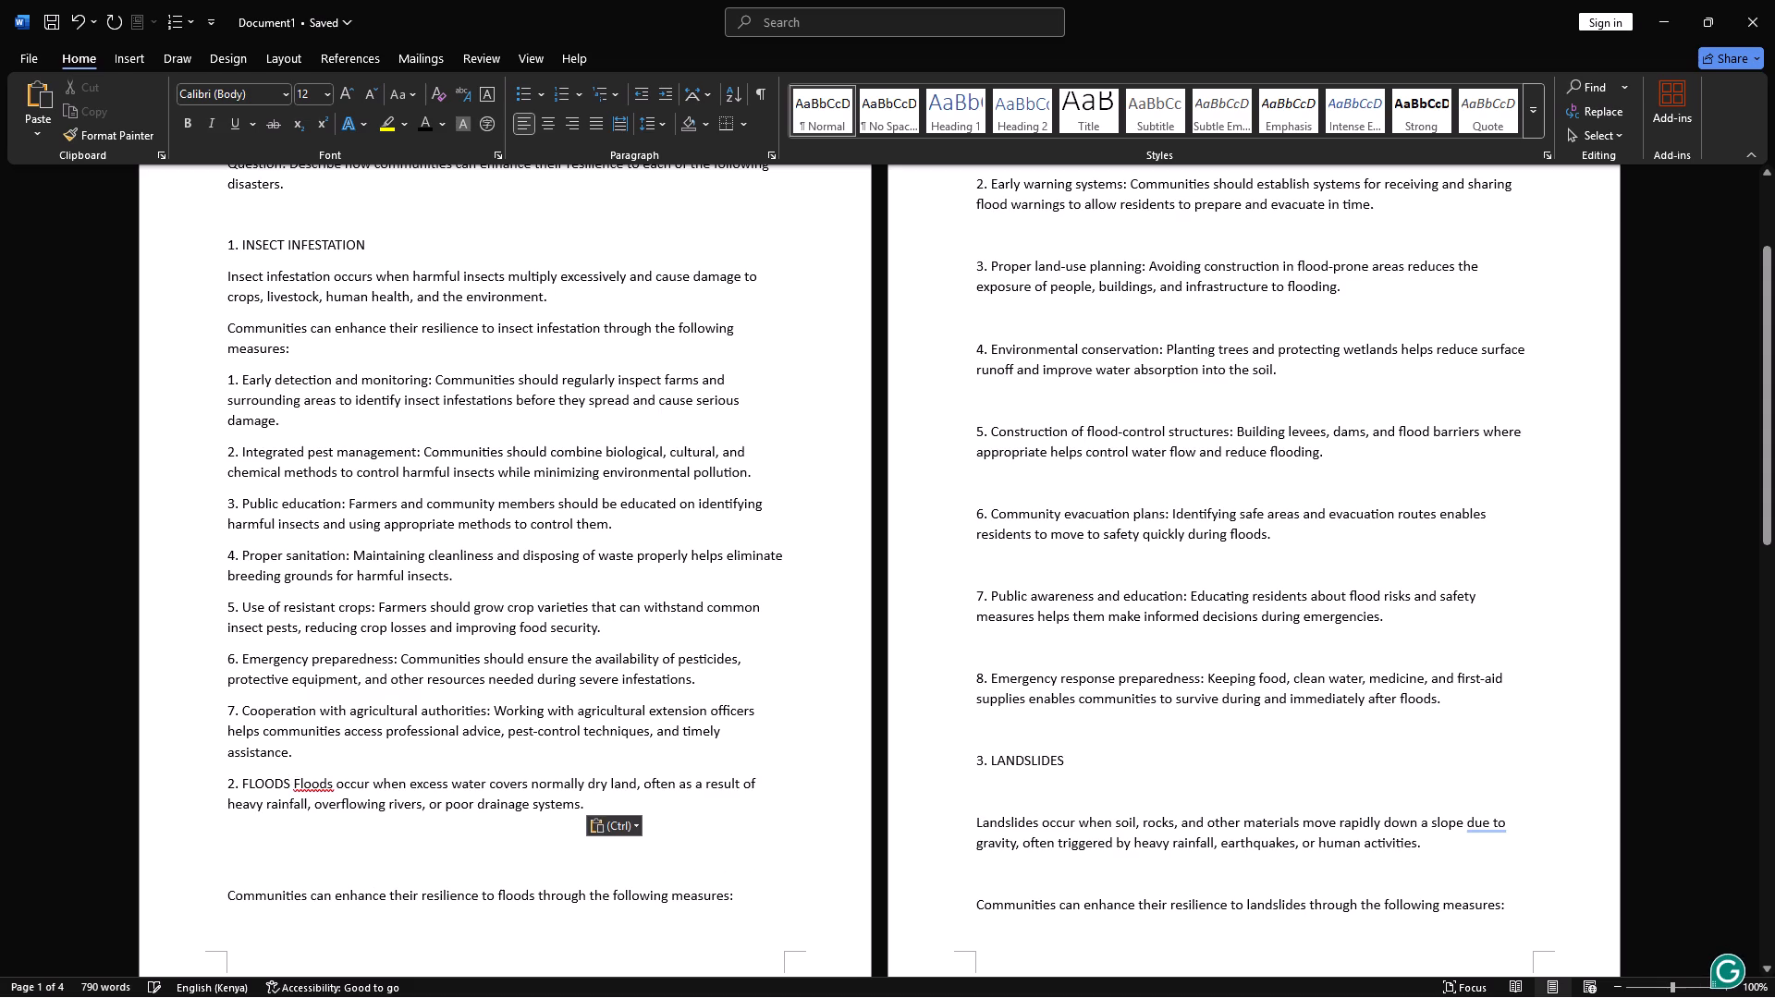
Add a paragraph break and a line break after the floods definition, pushing the measures introduction to the next page.
{"action": "scroll", "coordinate": [266, 862], "scroll_direction": "down", "scroll_amount": 2}
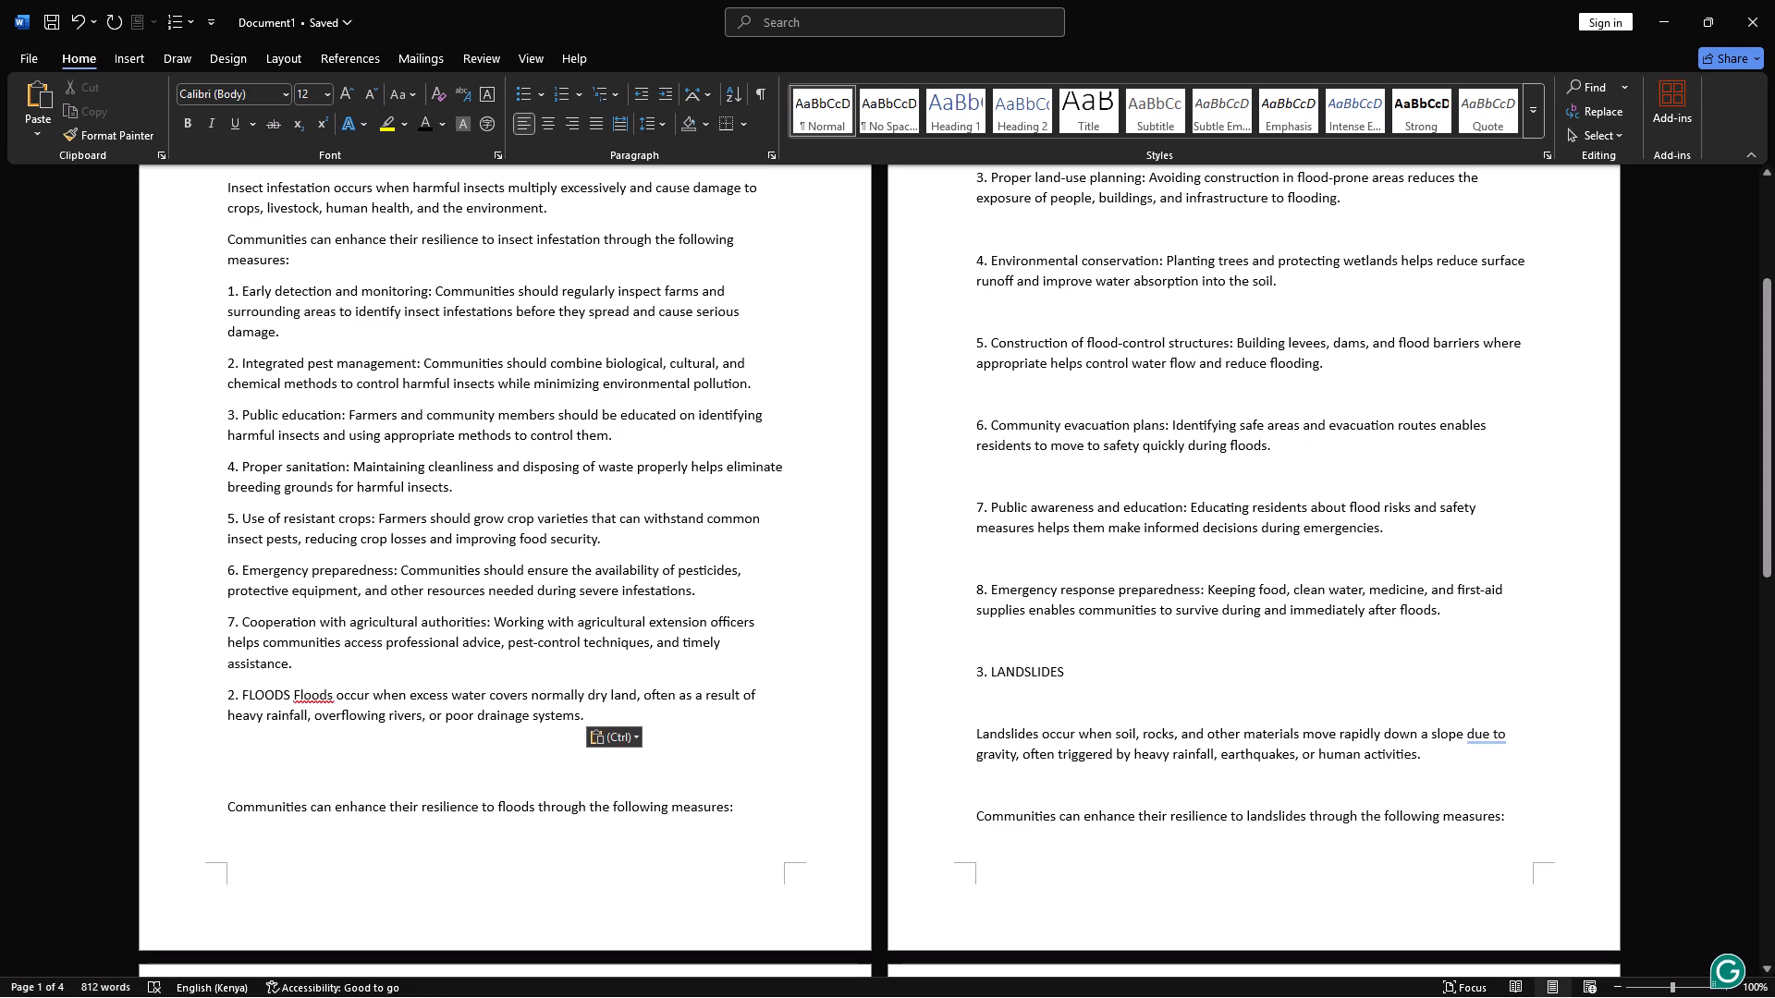
{"action": "key", "text": "Return"}
{"action": "key", "text": "shift+Return"}
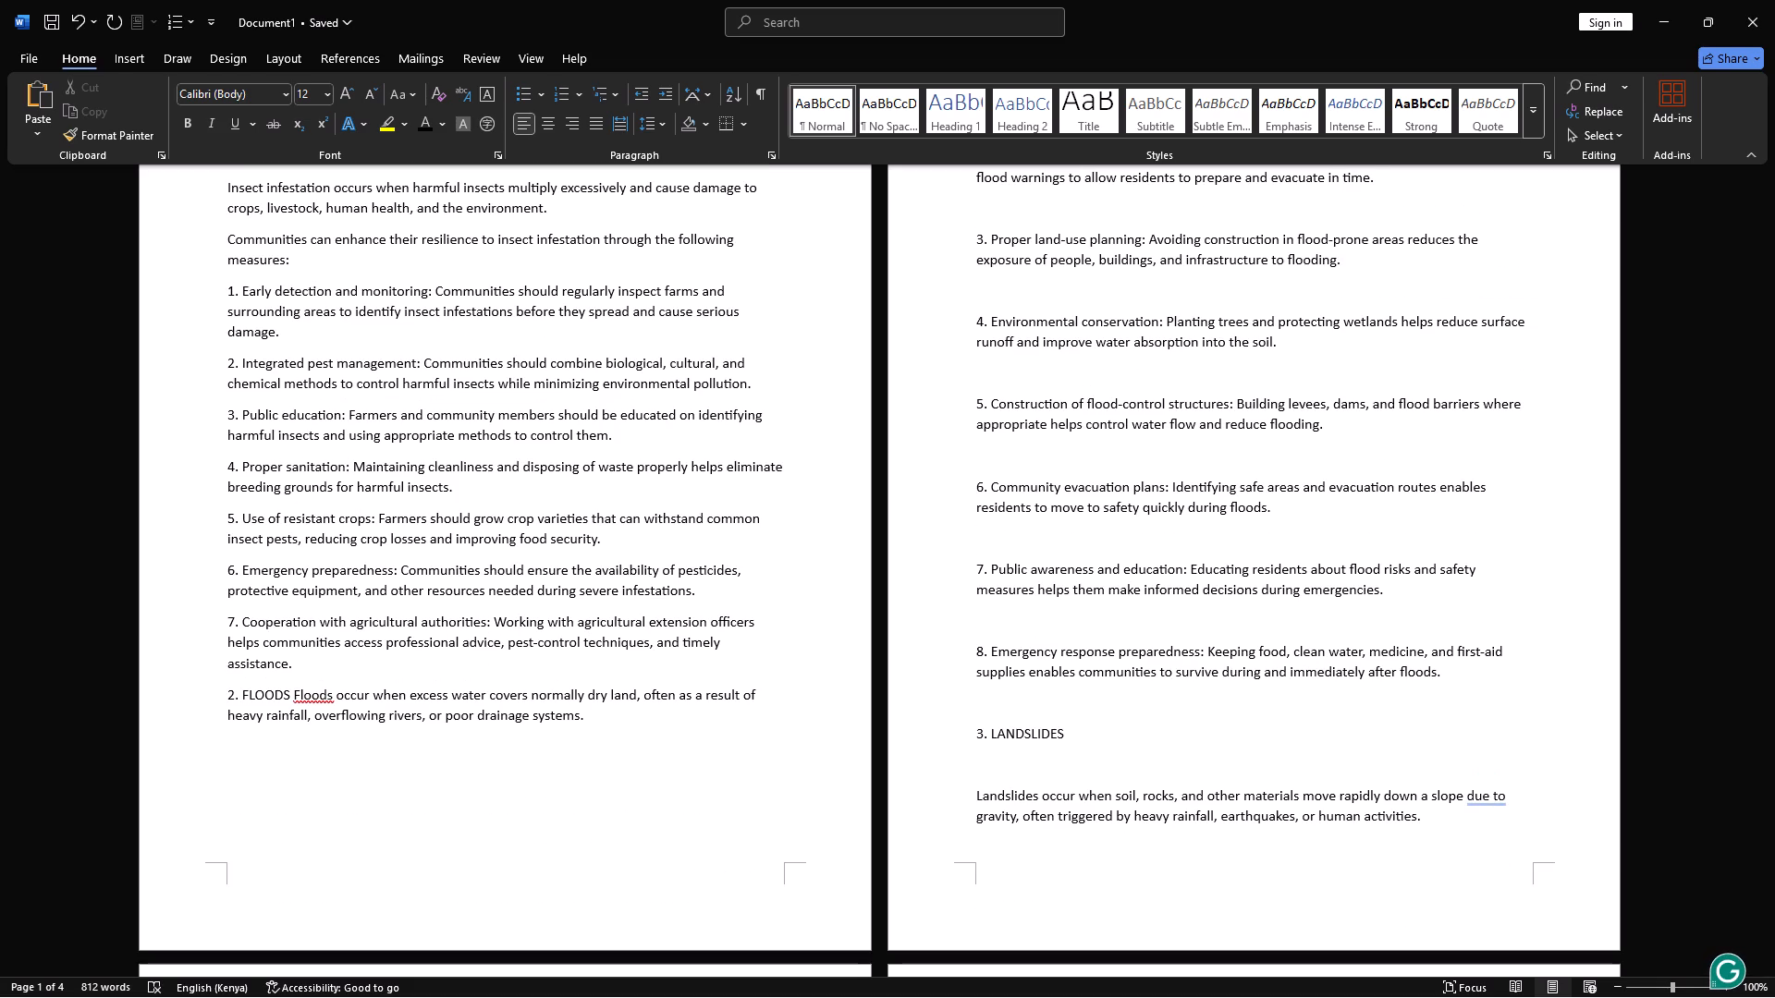
Delete the blank lines from the floods measures introduction through to measure 4, "Environmental conservation".
{"action": "scroll", "coordinate": [234, 780], "scroll_direction": "up", "scroll_amount": 5}
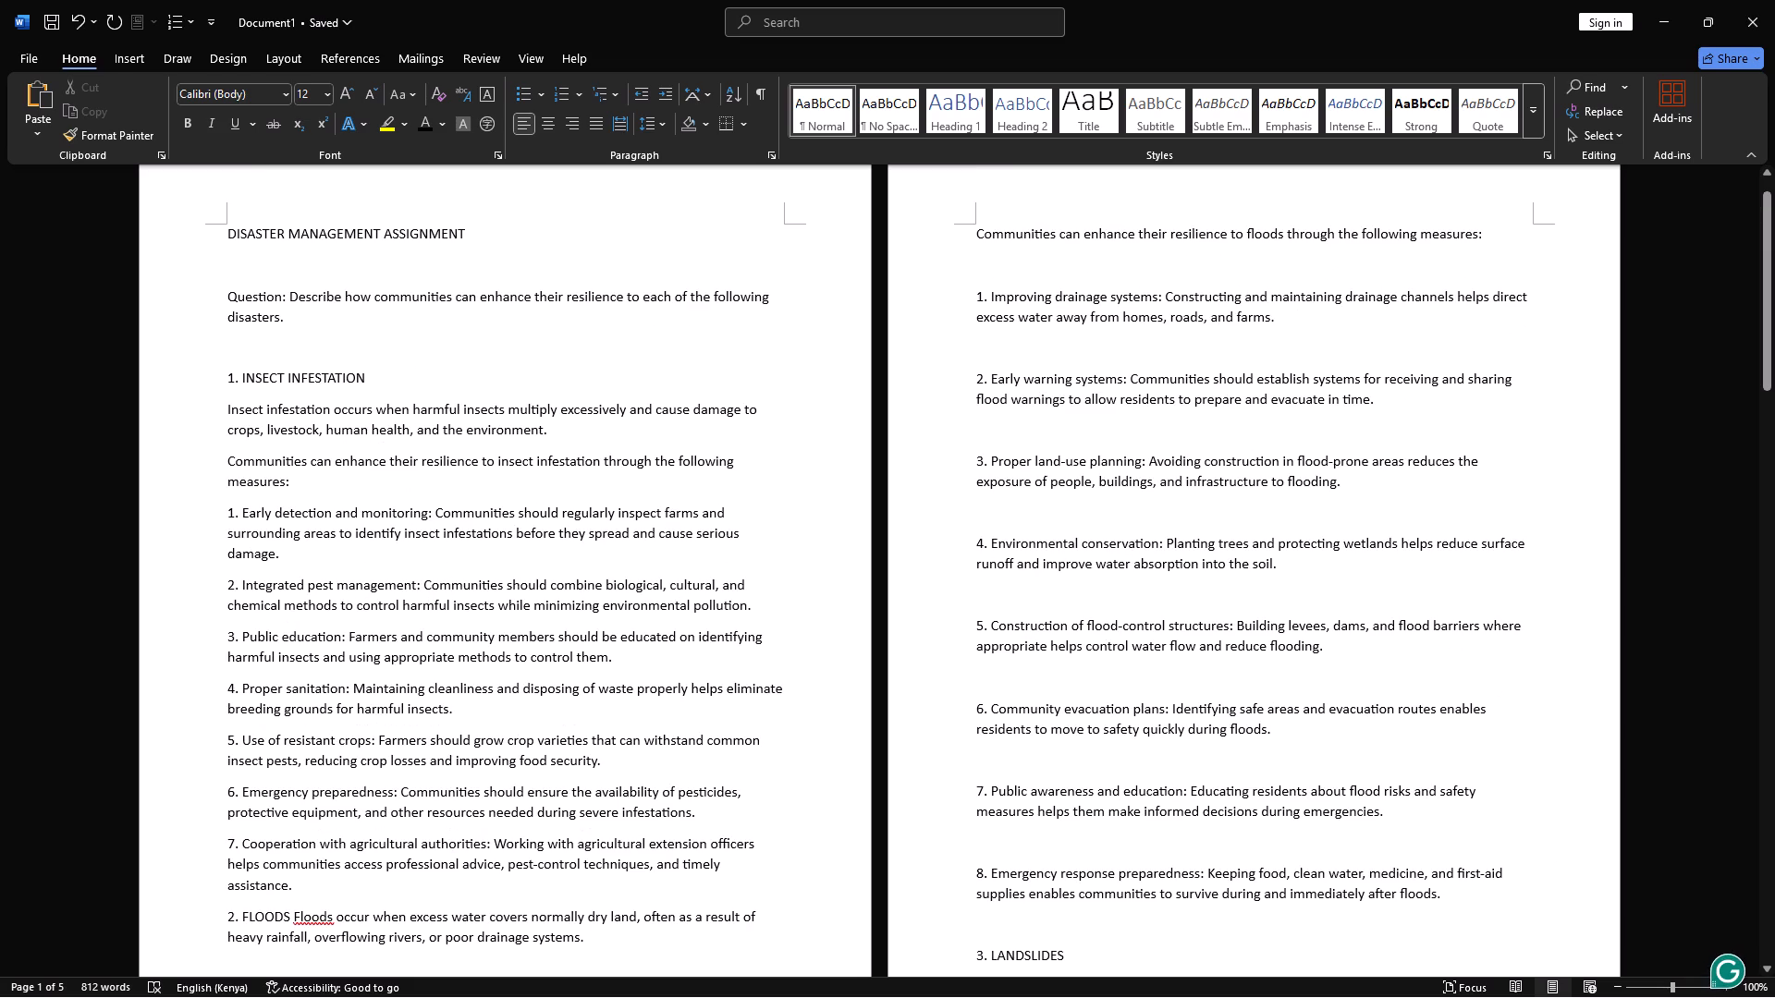
{"action": "left_click", "coordinate": [1005, 265]}
{"action": "key", "text": "BackSpace"}
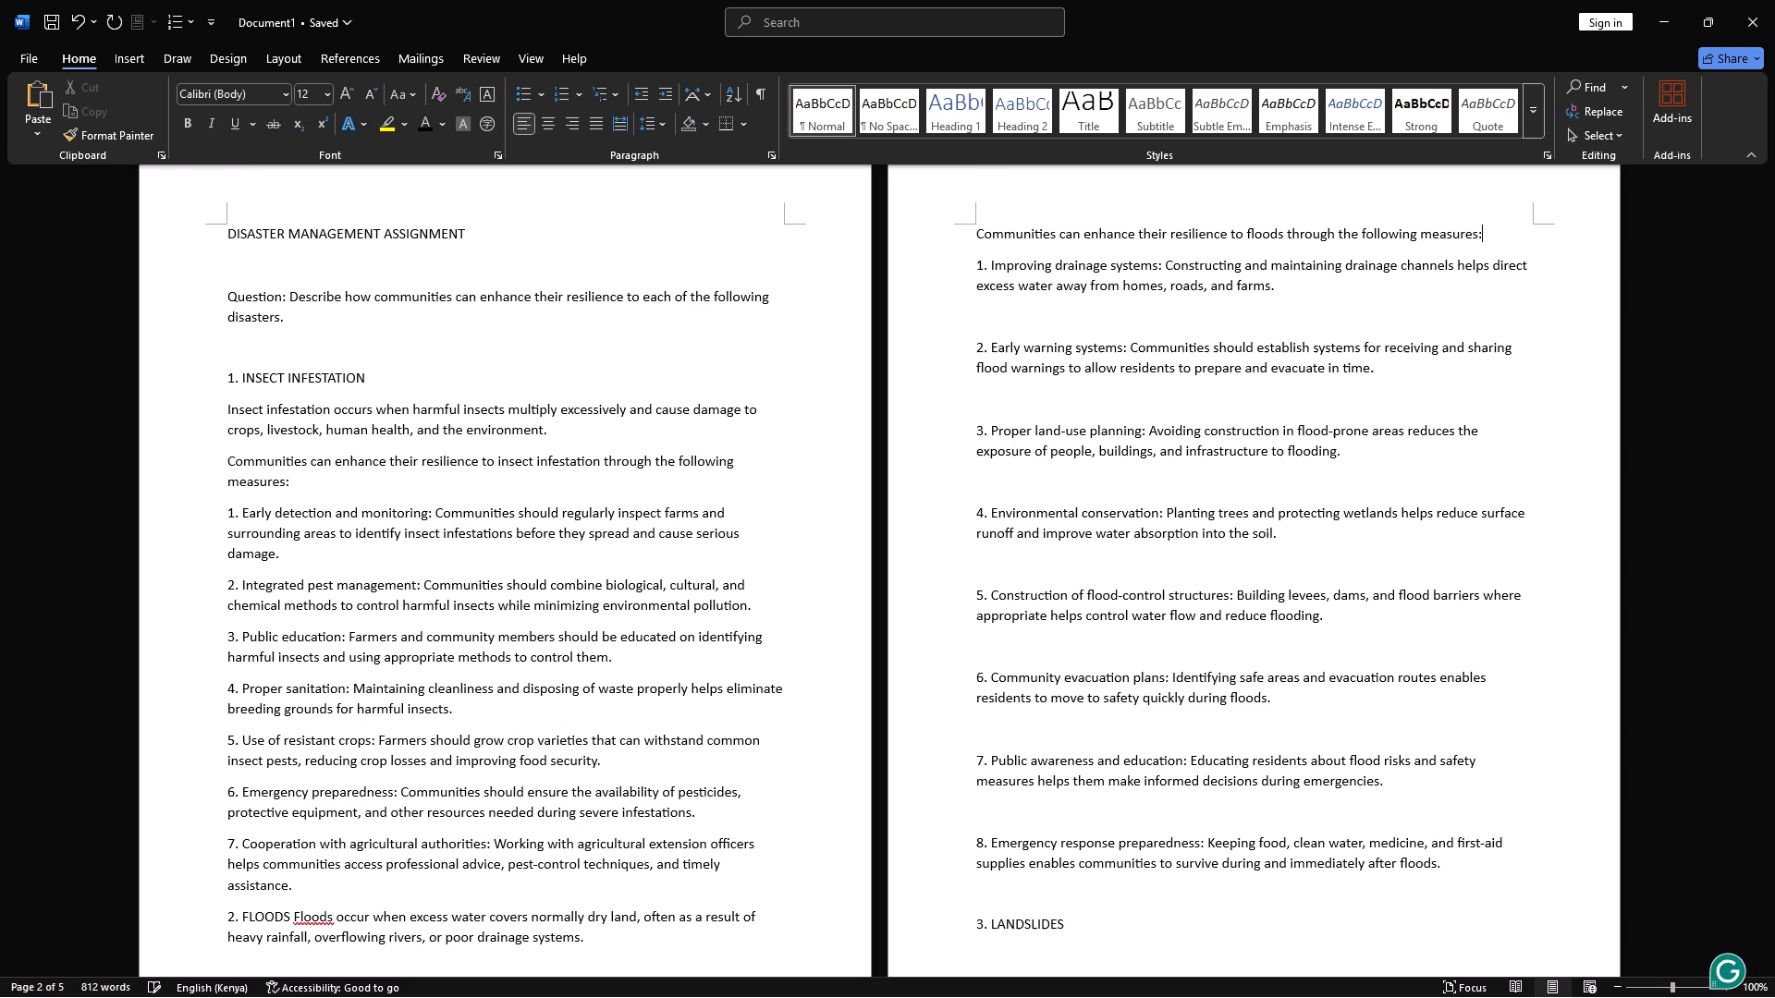
{"action": "left_click", "coordinate": [1004, 318]}
{"action": "key", "text": "BackSpace"}
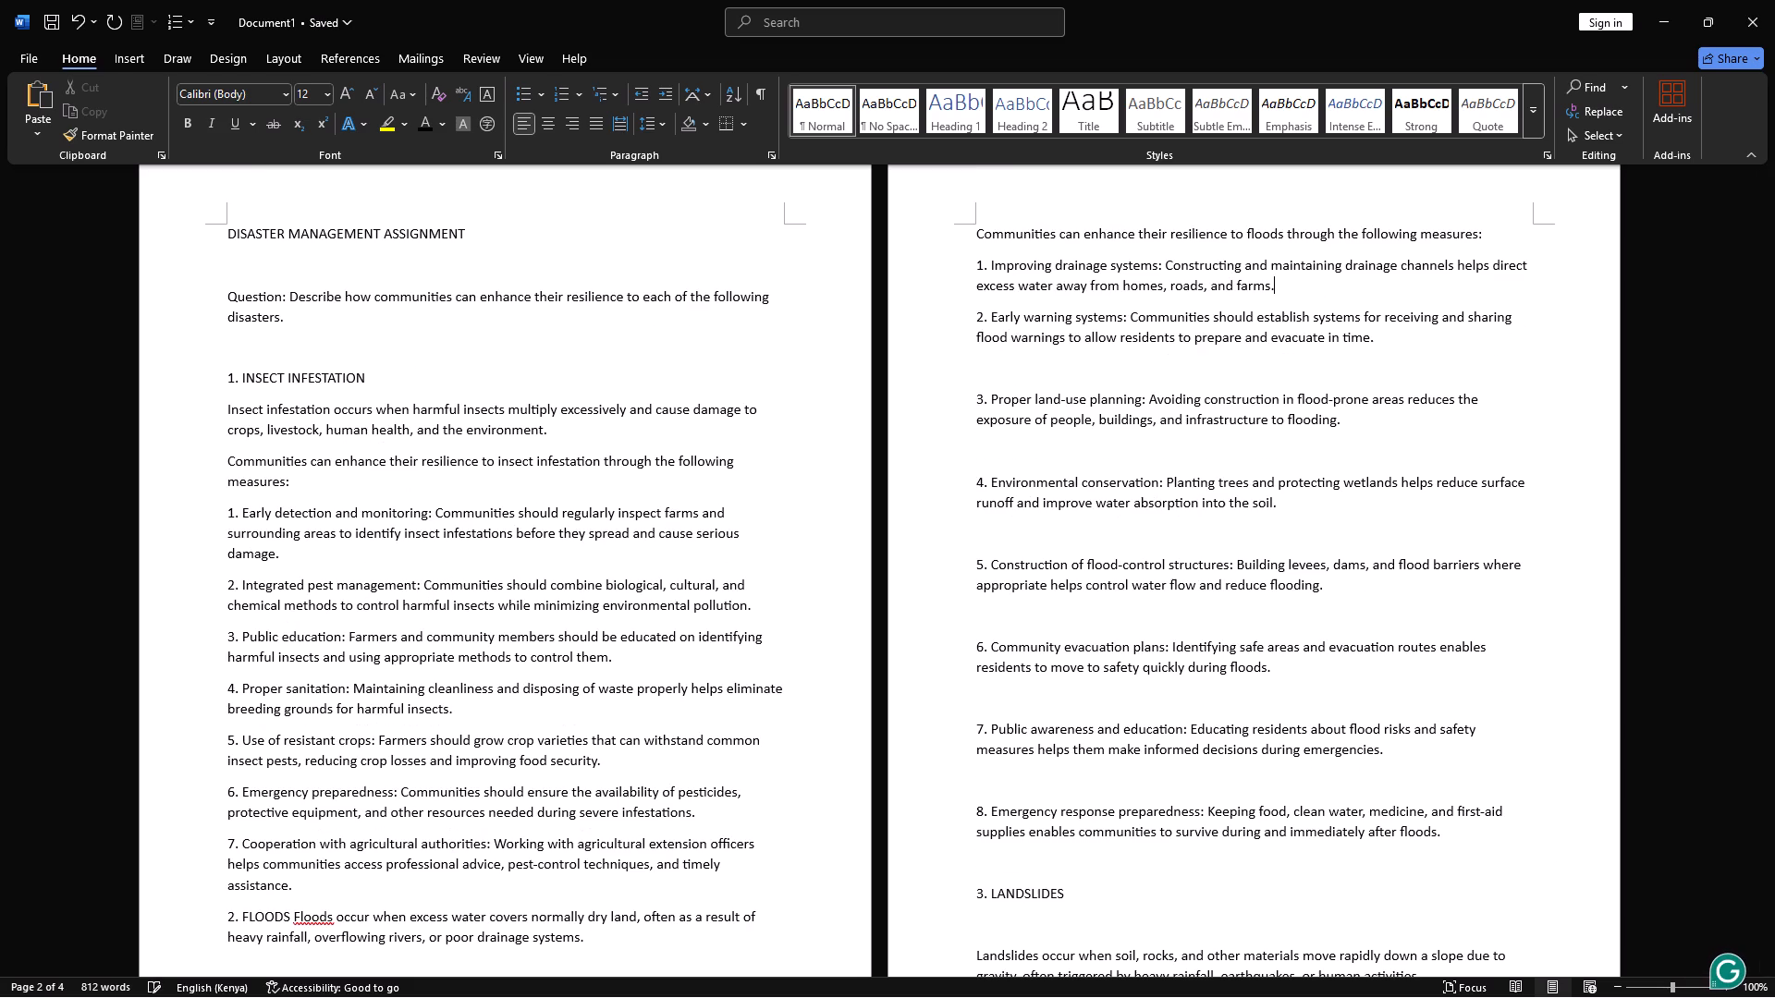
{"action": "left_click", "coordinate": [995, 371]}
{"action": "key", "text": "BackSpace"}
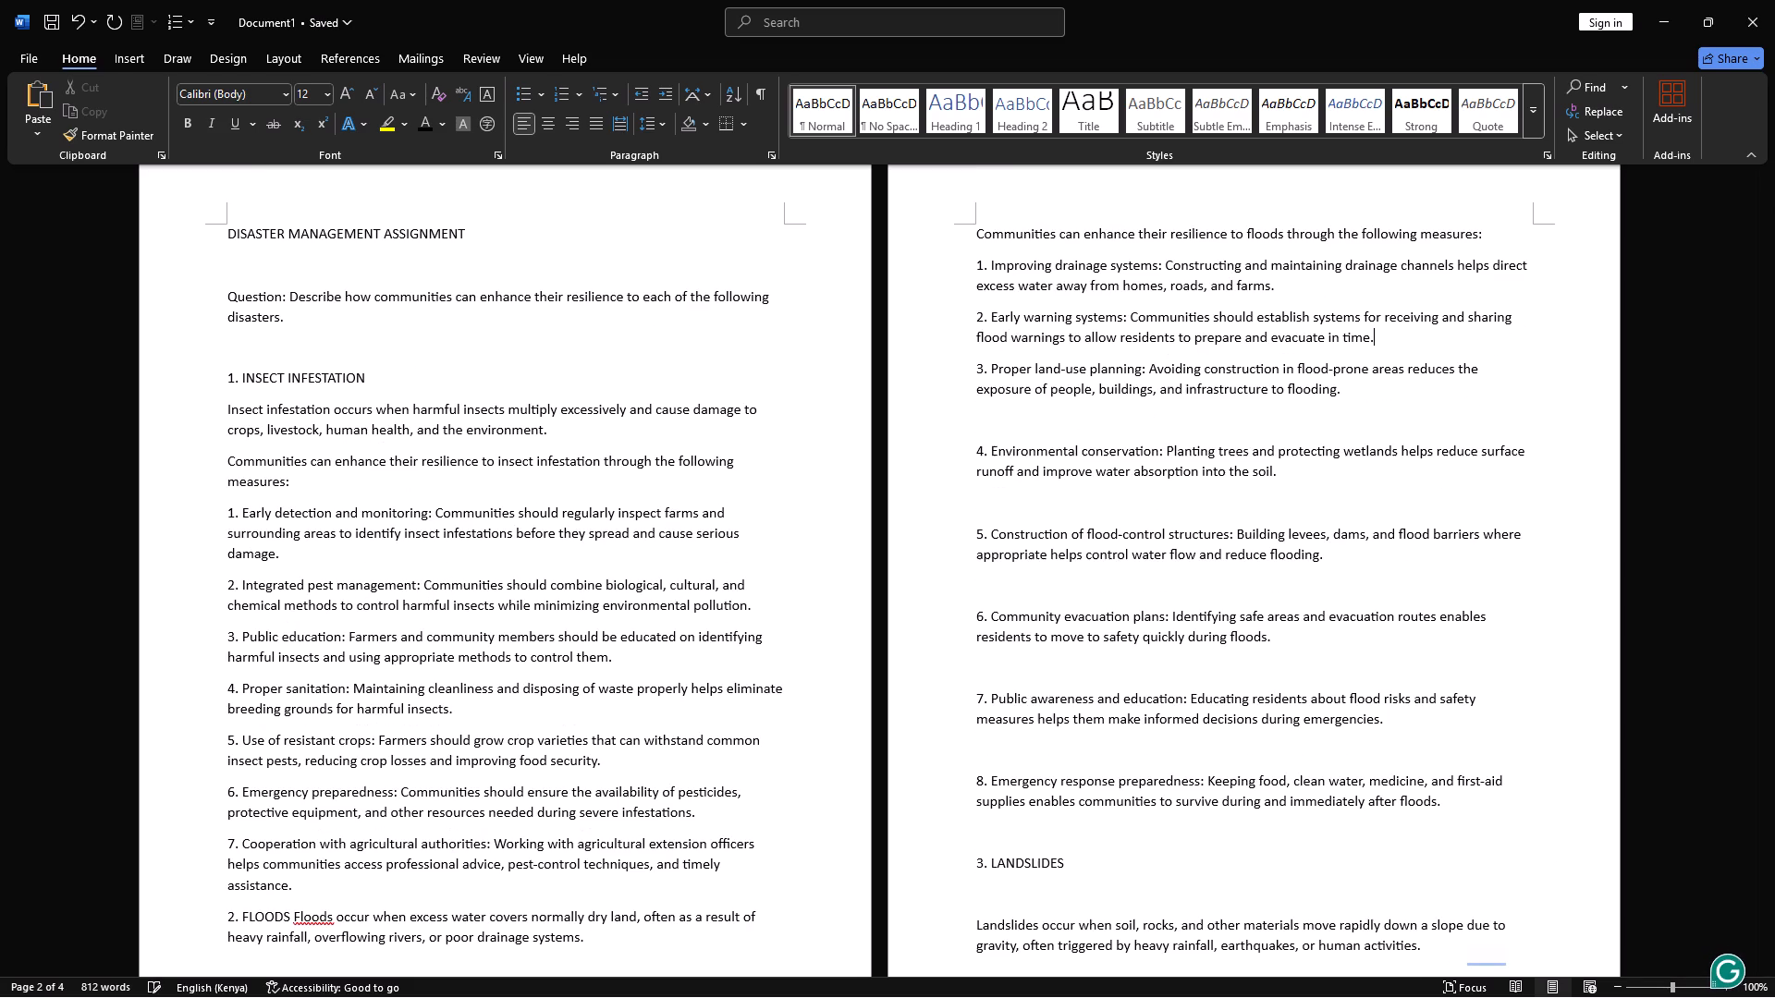
{"action": "left_click", "coordinate": [997, 427]}
{"action": "key", "text": "BackSpace"}
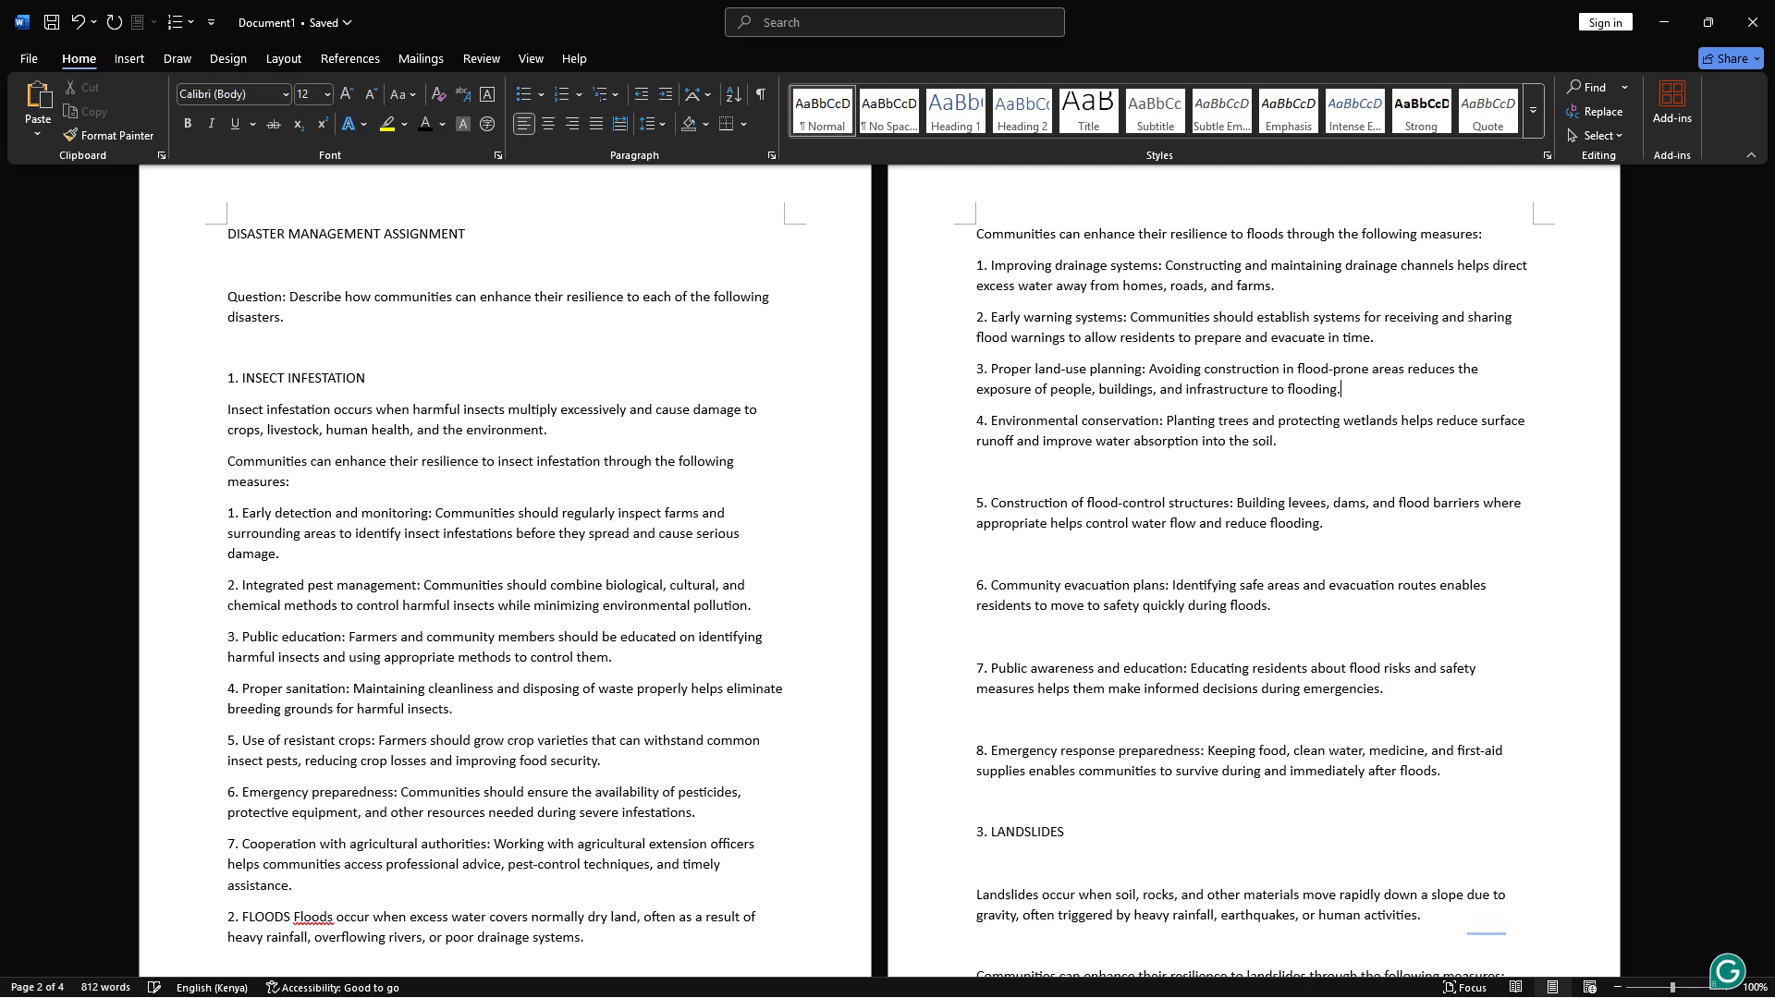
Delete the blank lines between floods measures 4 to 8 and before the "3. LANDSLIDES" heading.
{"action": "left_click", "coordinate": [1014, 469]}
{"action": "key", "text": "BackSpace"}
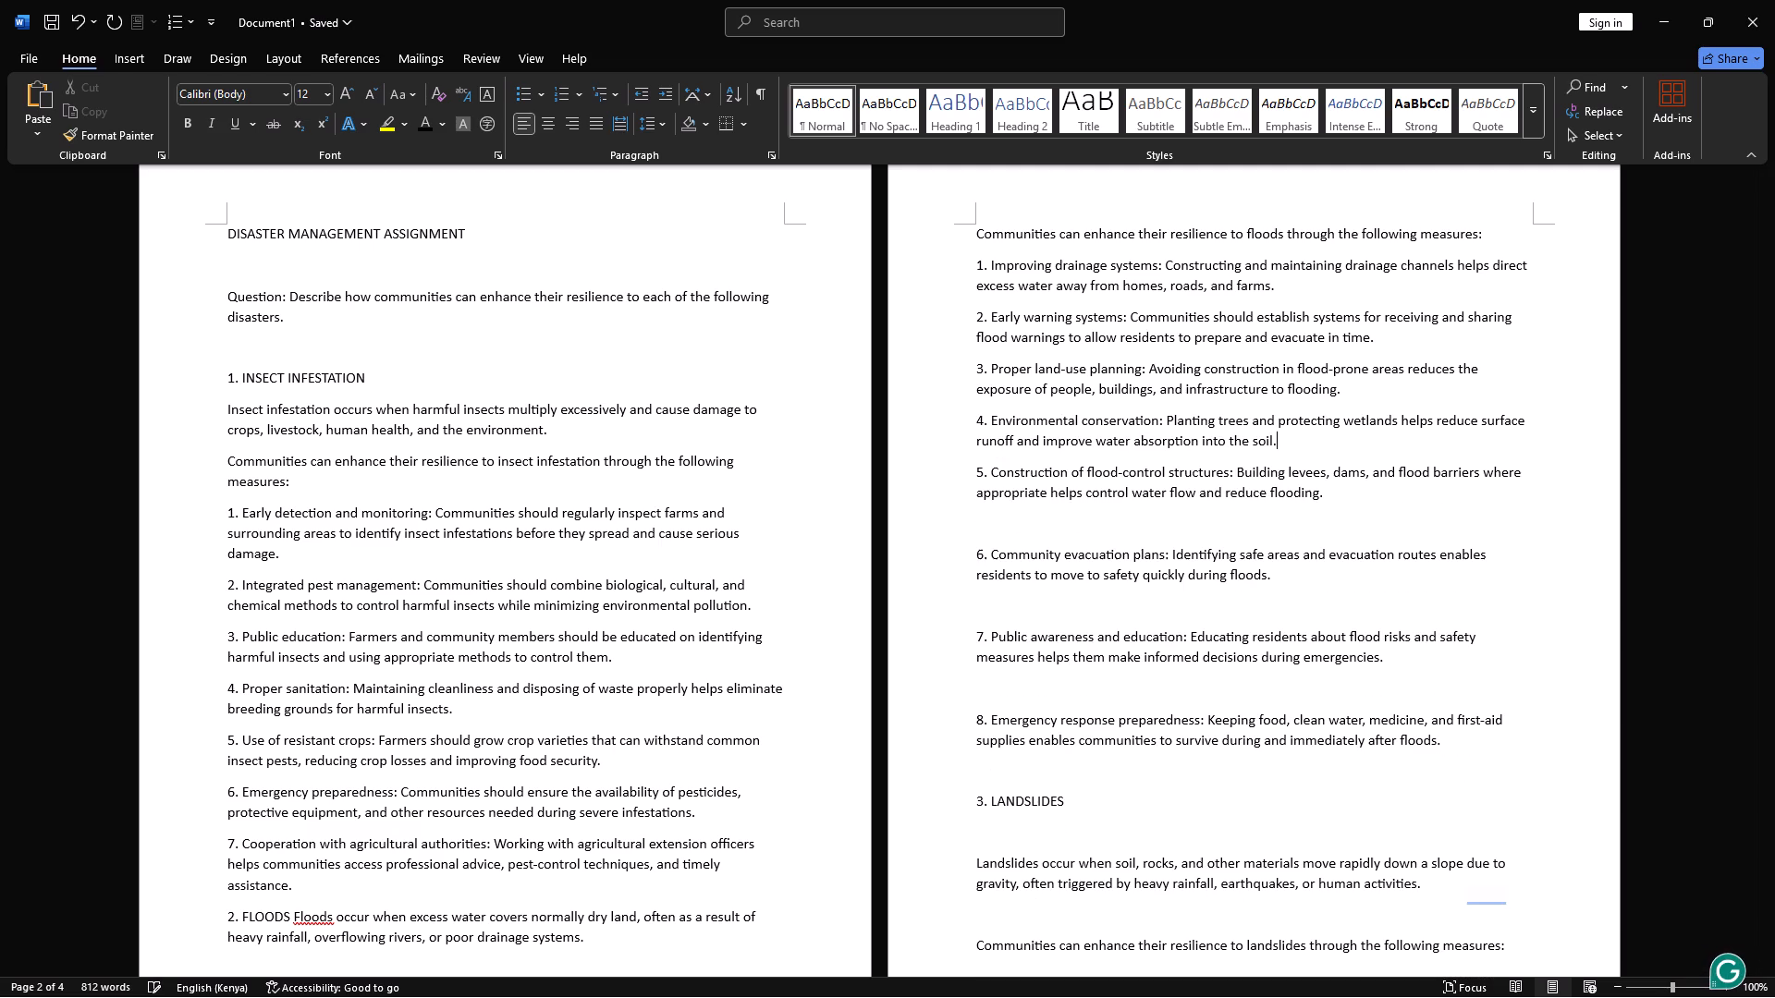
{"action": "left_click", "coordinate": [1014, 520]}
{"action": "key", "text": "BackSpace"}
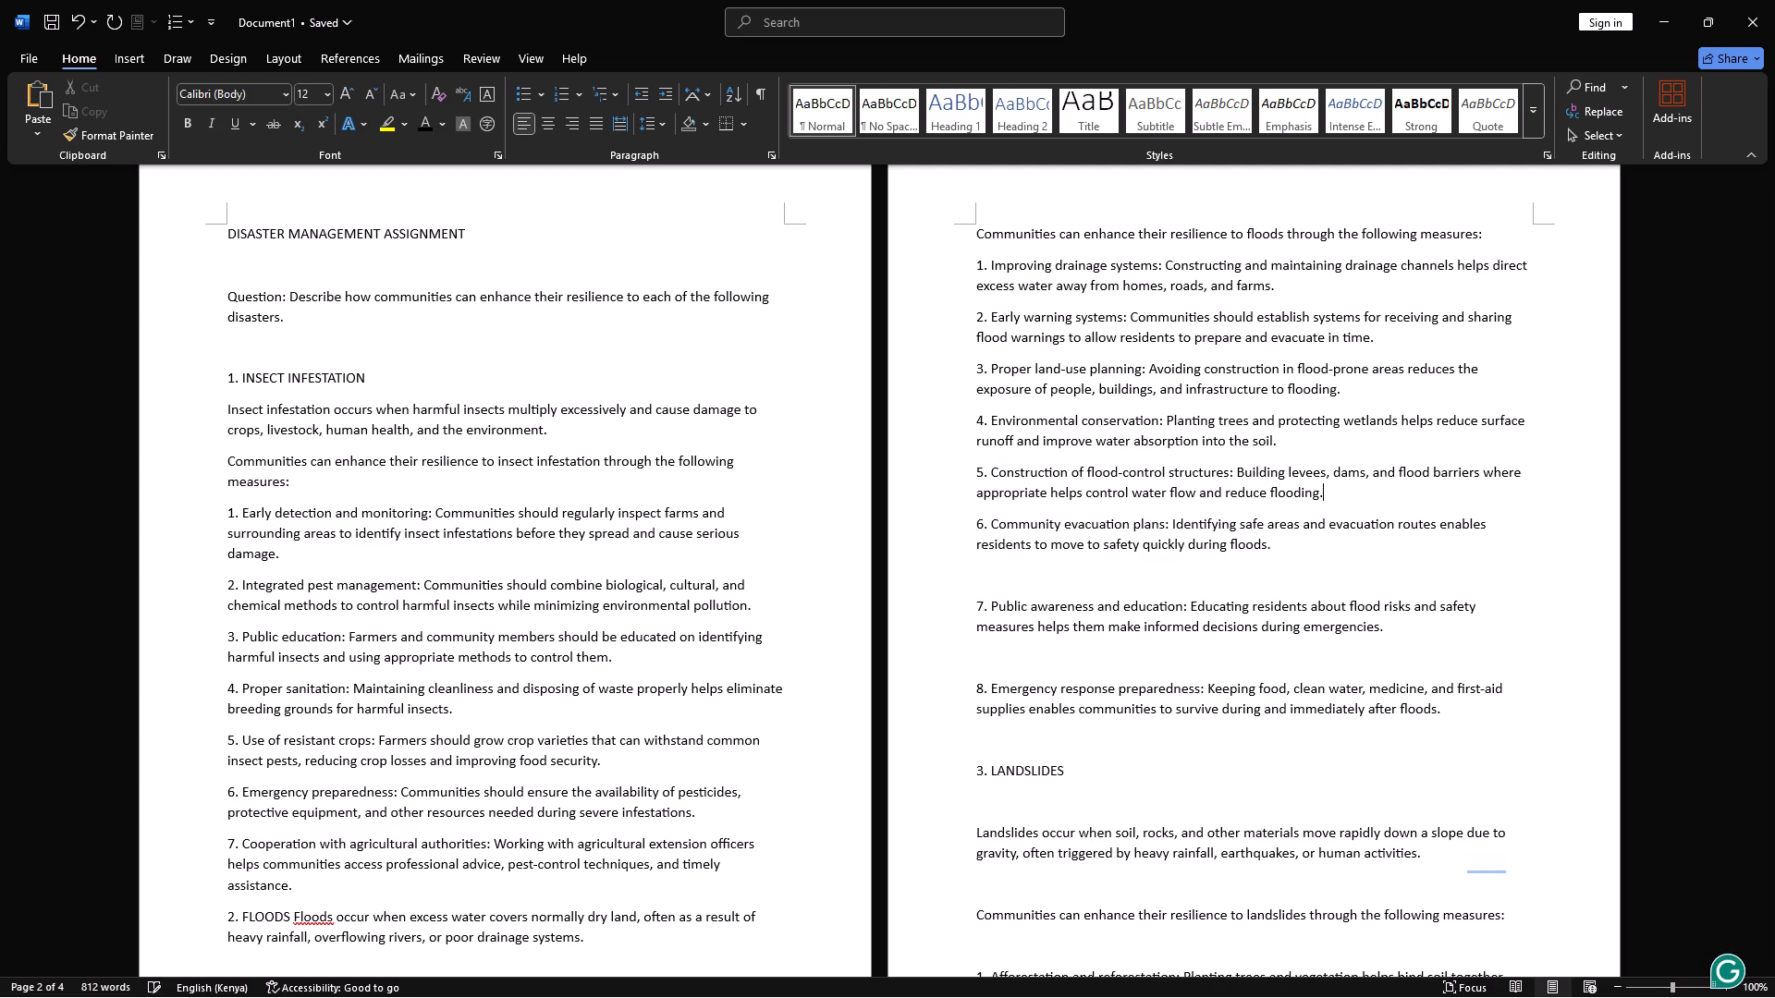
{"action": "left_click", "coordinate": [1016, 586]}
{"action": "key", "text": "BackSpace"}
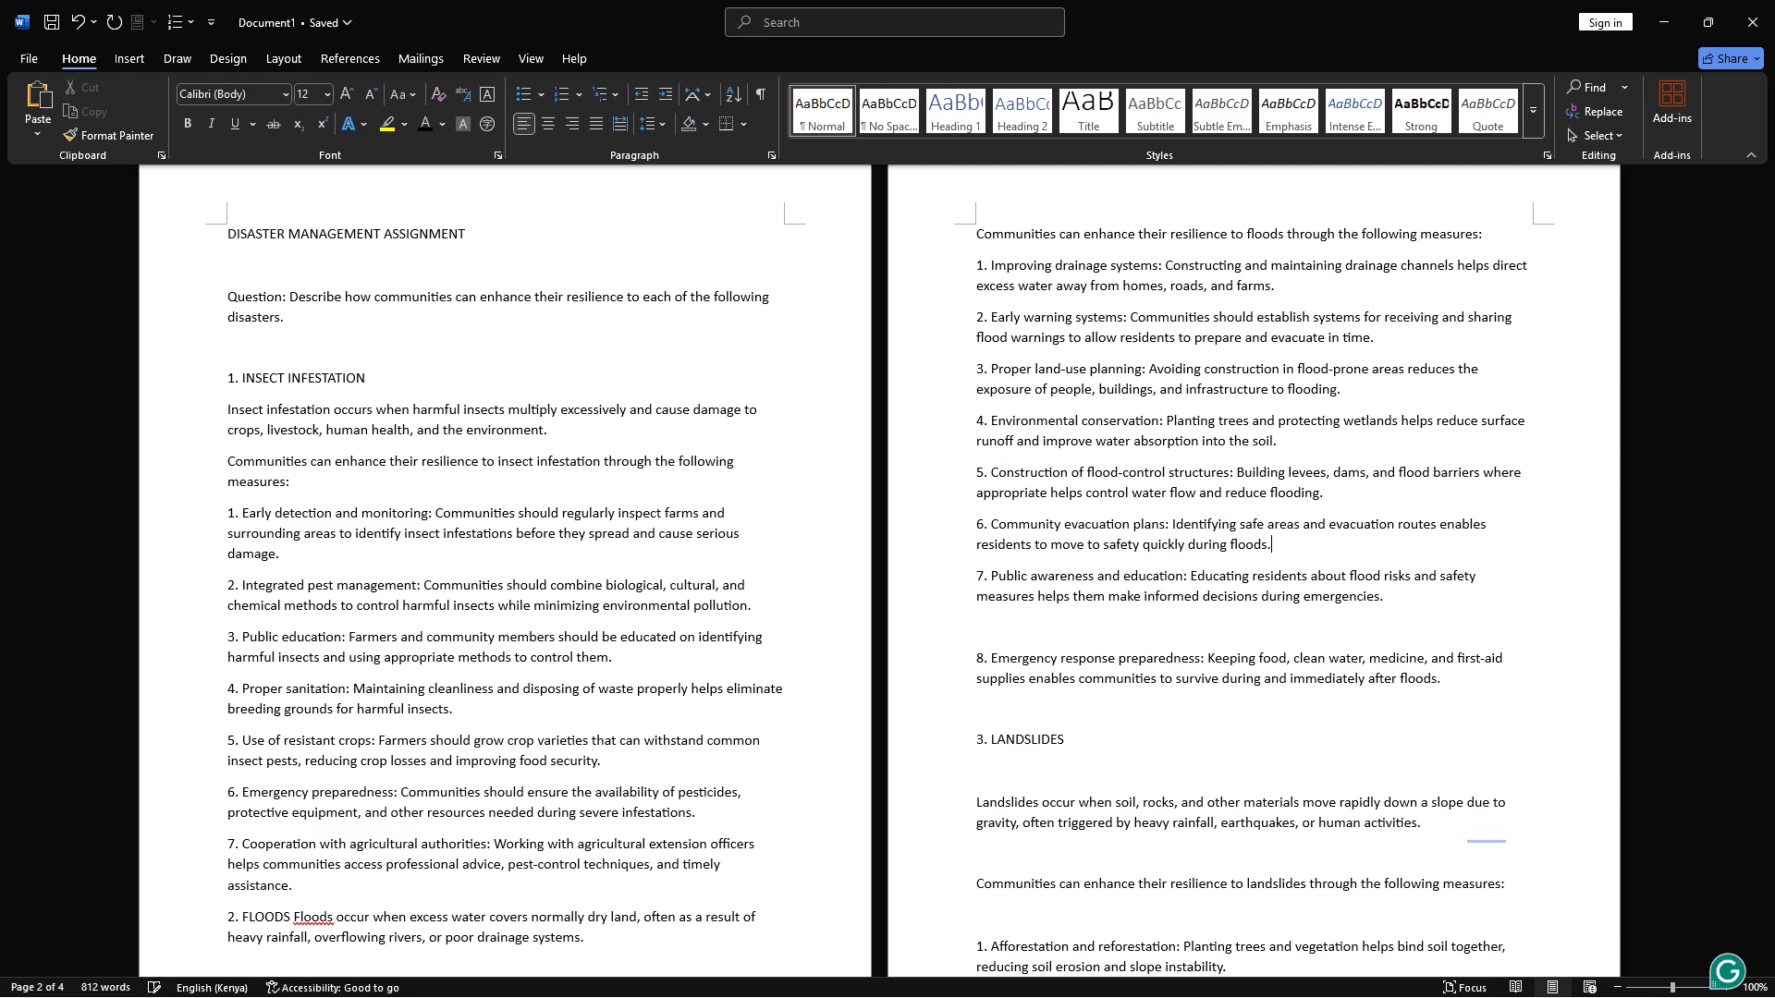
{"action": "left_click", "coordinate": [980, 640]}
{"action": "key", "text": "BackSpace"}
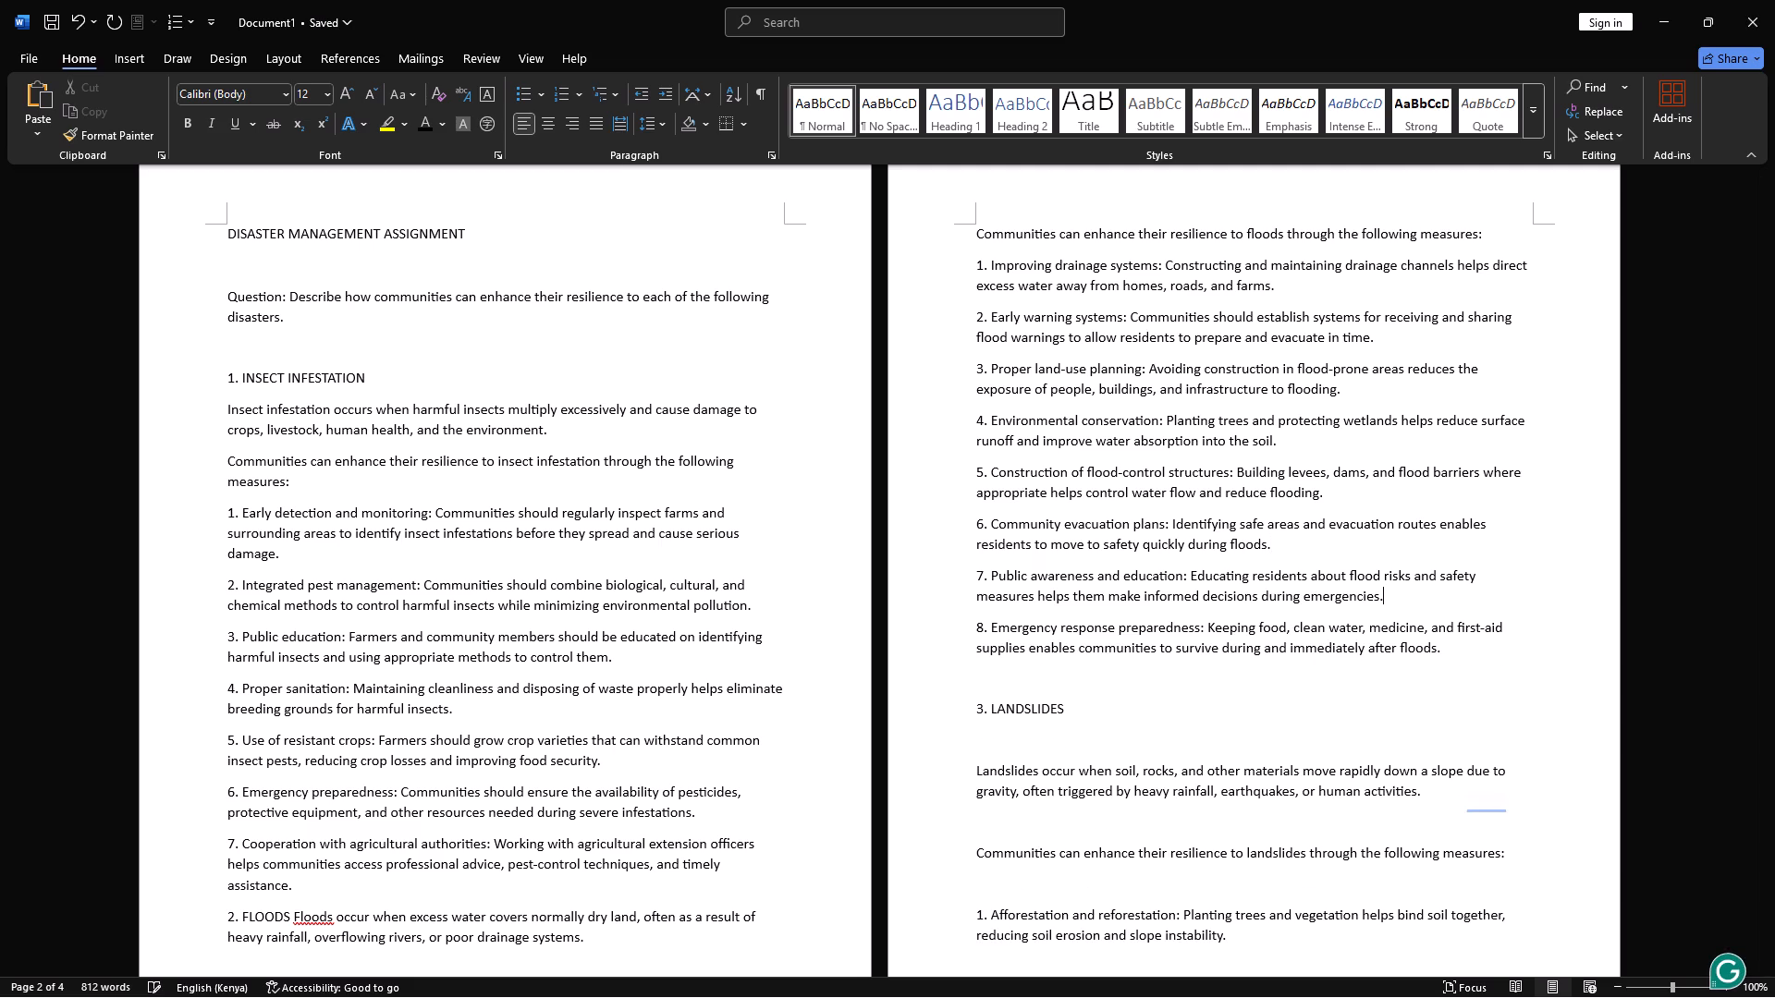
{"action": "left_click", "coordinate": [989, 679]}
{"action": "key", "text": "BackSpace"}
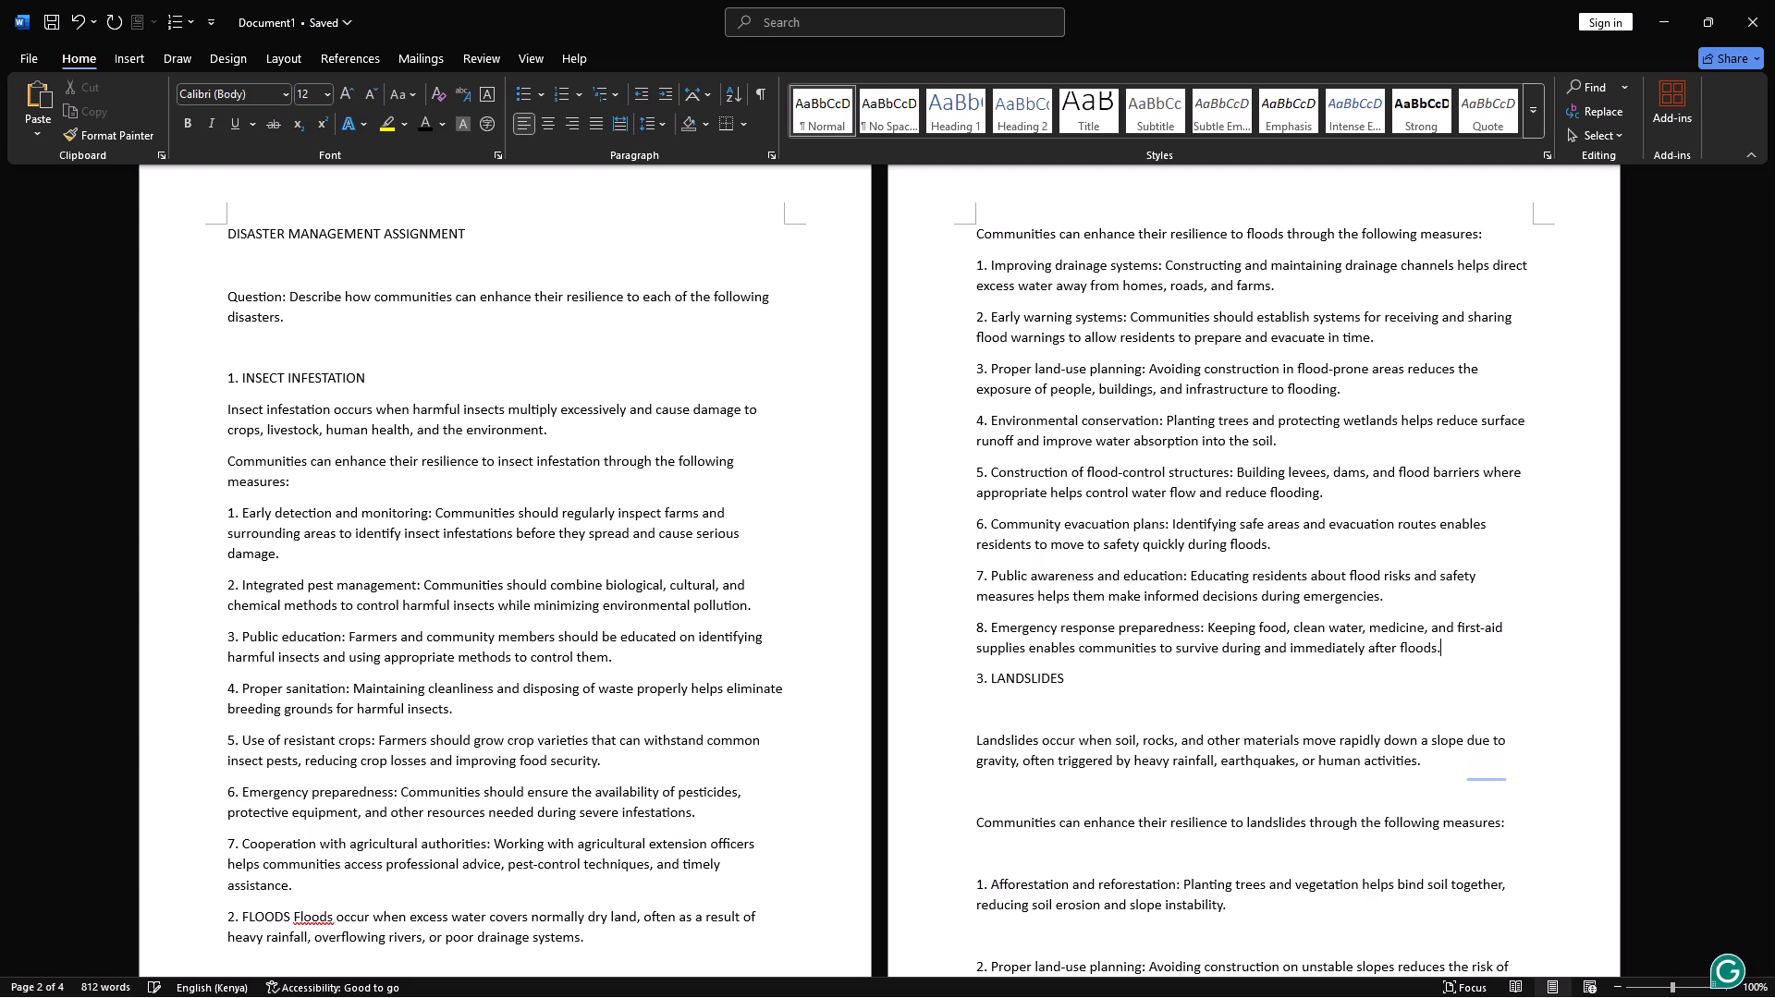
Delete the blank lines from the "3. LANDSLIDES" heading through the definition and measures introduction to measure 1, "Afforestation and reforestation".
{"action": "left_click", "coordinate": [1000, 714]}
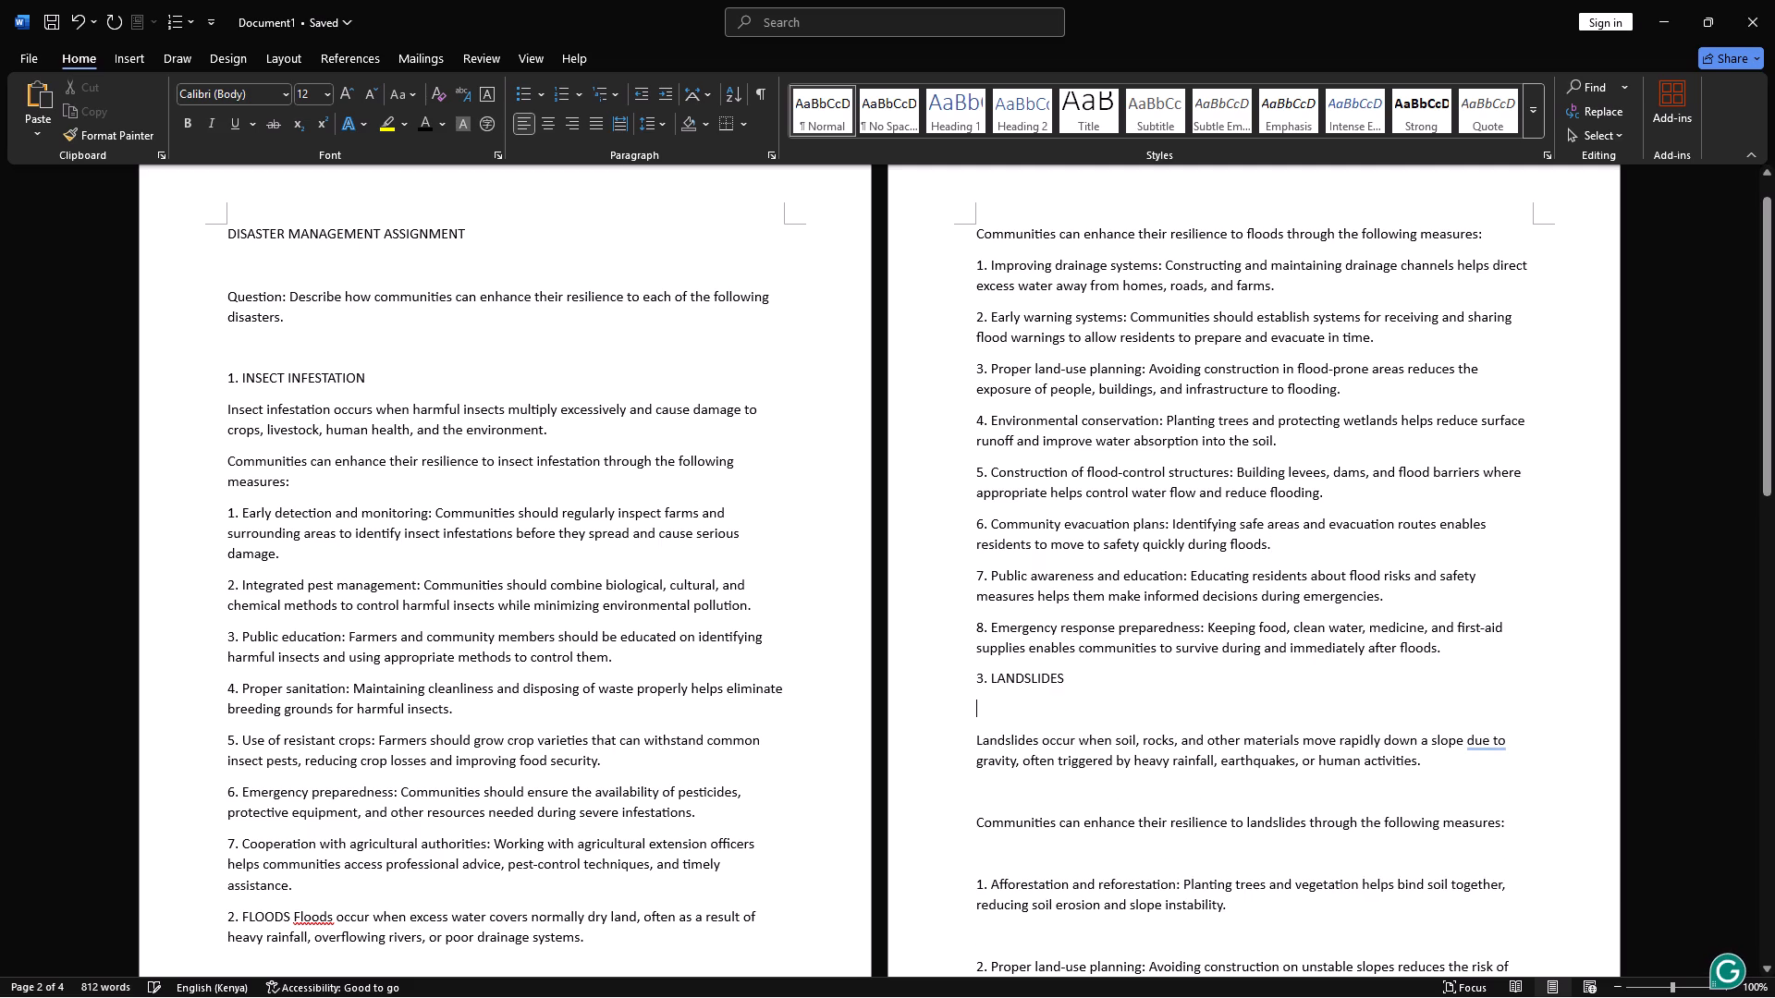
{"action": "key", "text": "BackSpace"}
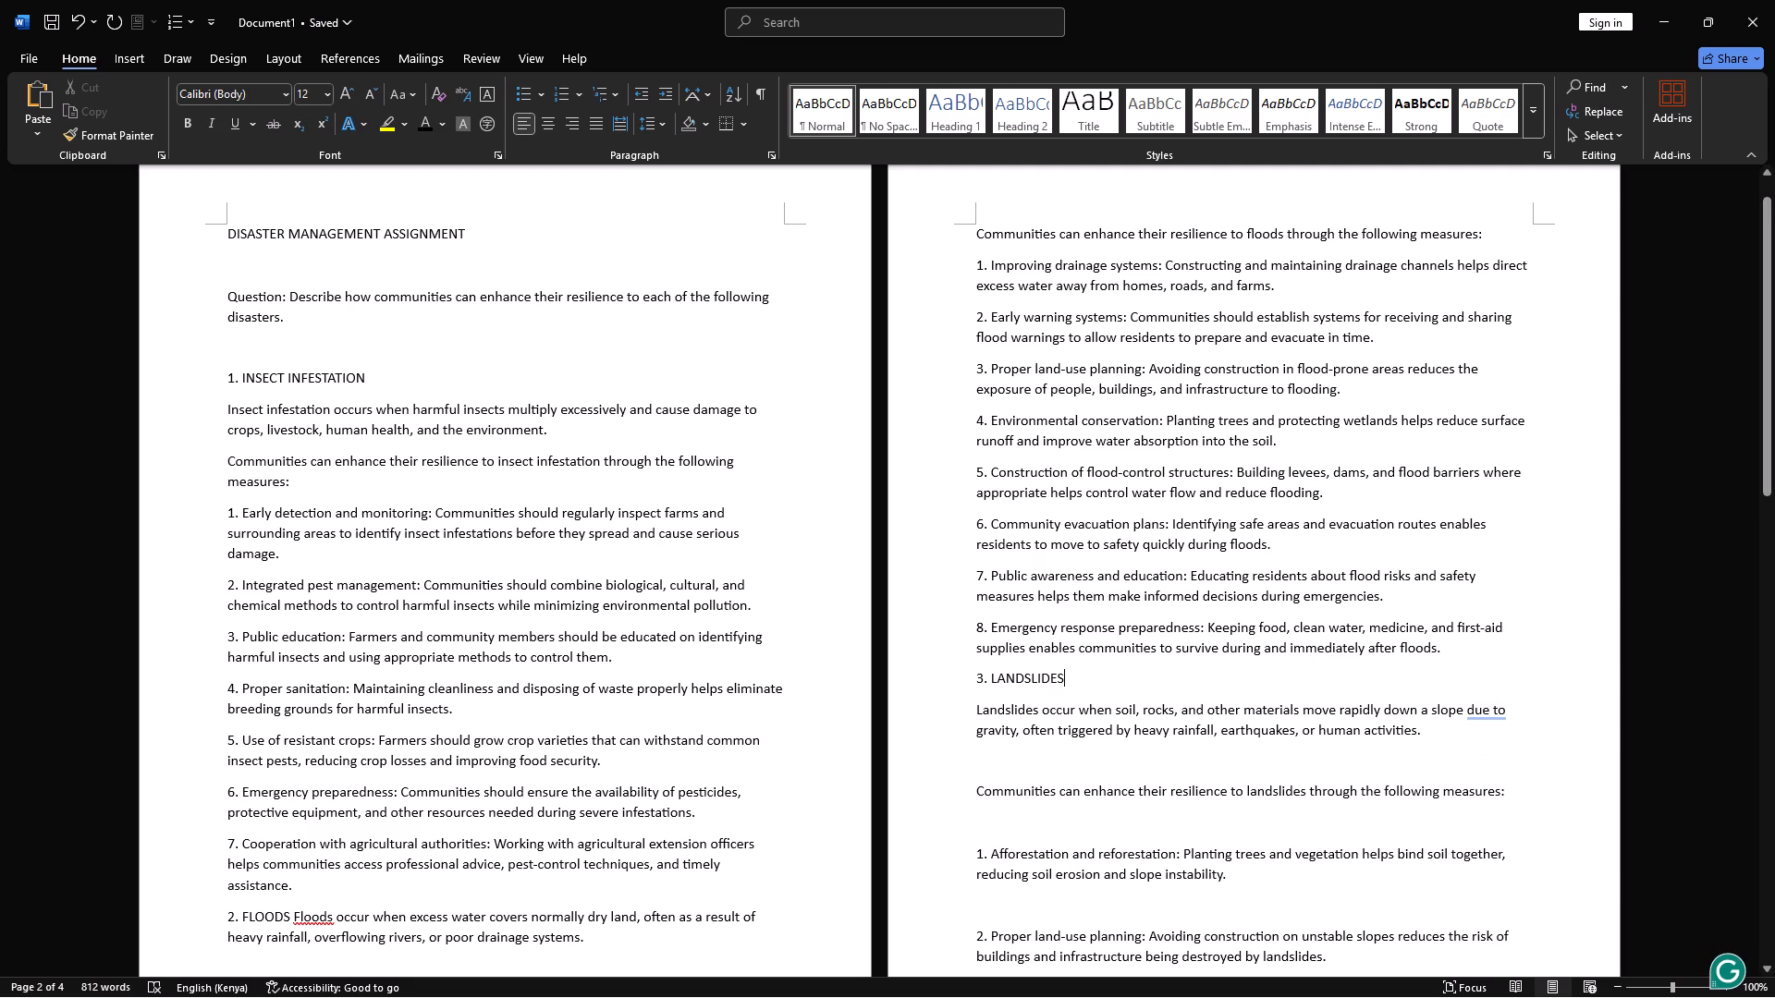
{"action": "left_click", "coordinate": [979, 769]}
{"action": "key", "text": "BackSpace"}
{"action": "left_click", "coordinate": [995, 790]}
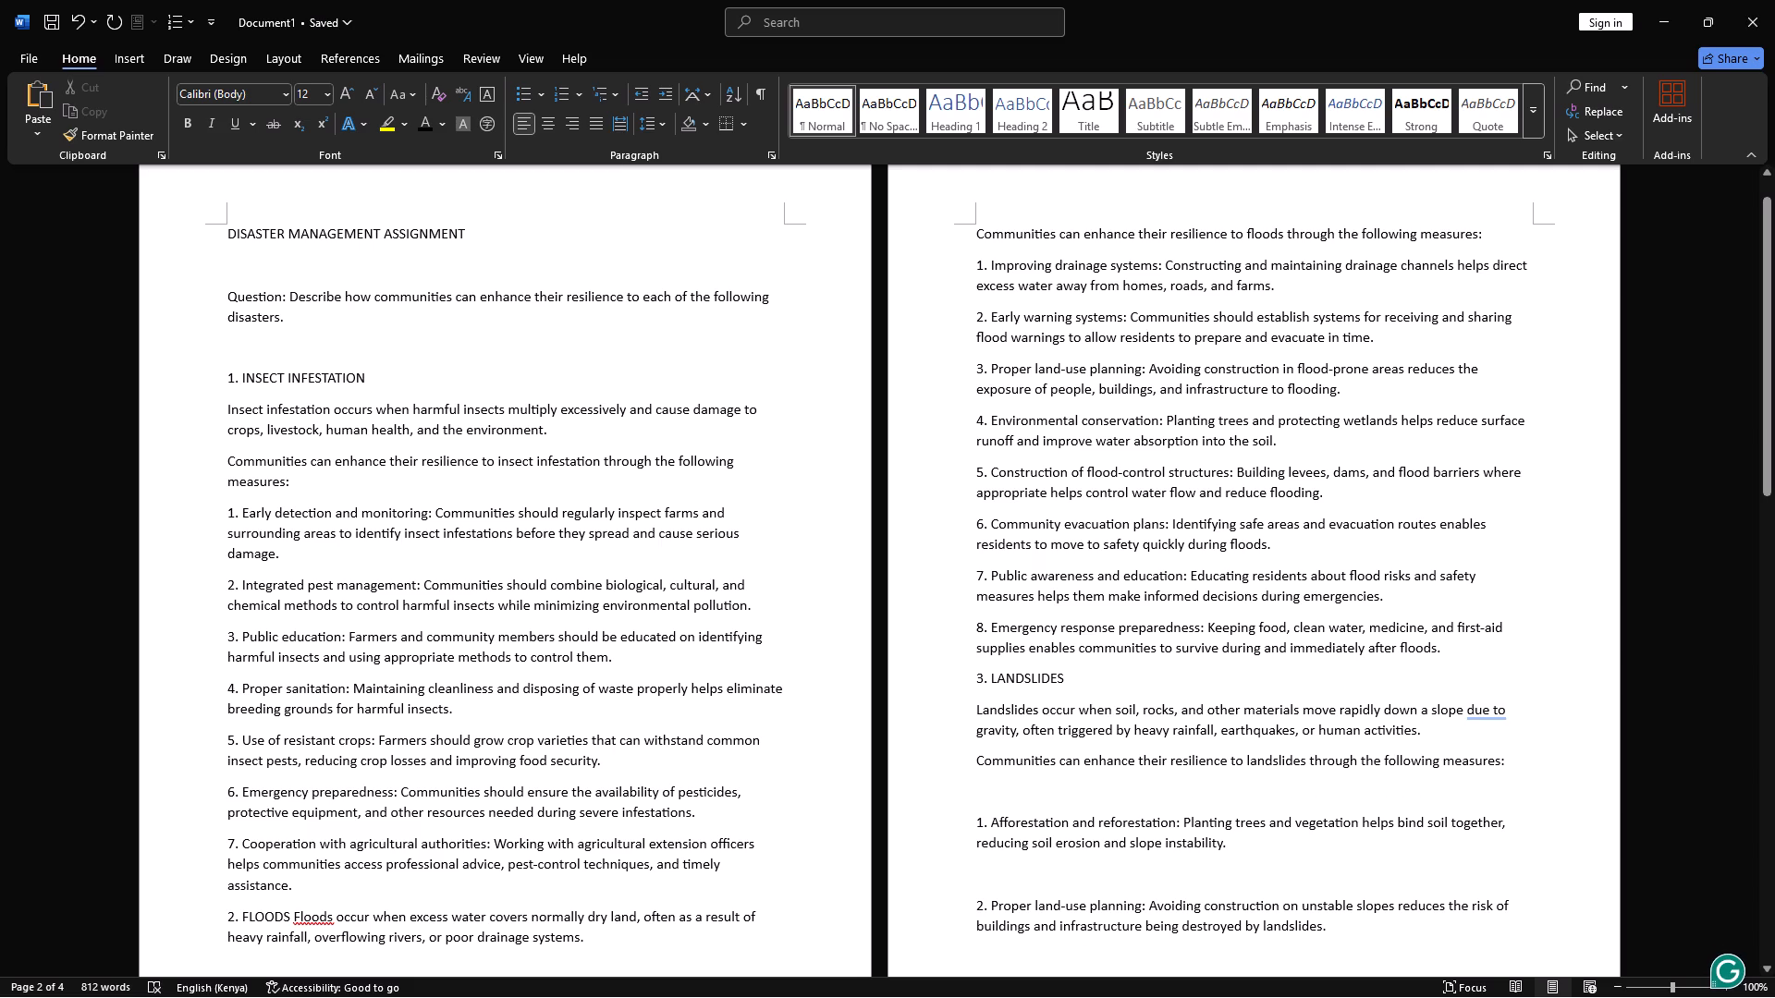
{"action": "key", "text": "BackSpace"}
Delete the blank lines between landslides measures 1 to 5, ending at "Early warning systems".
{"action": "left_click", "coordinate": [1009, 849]}
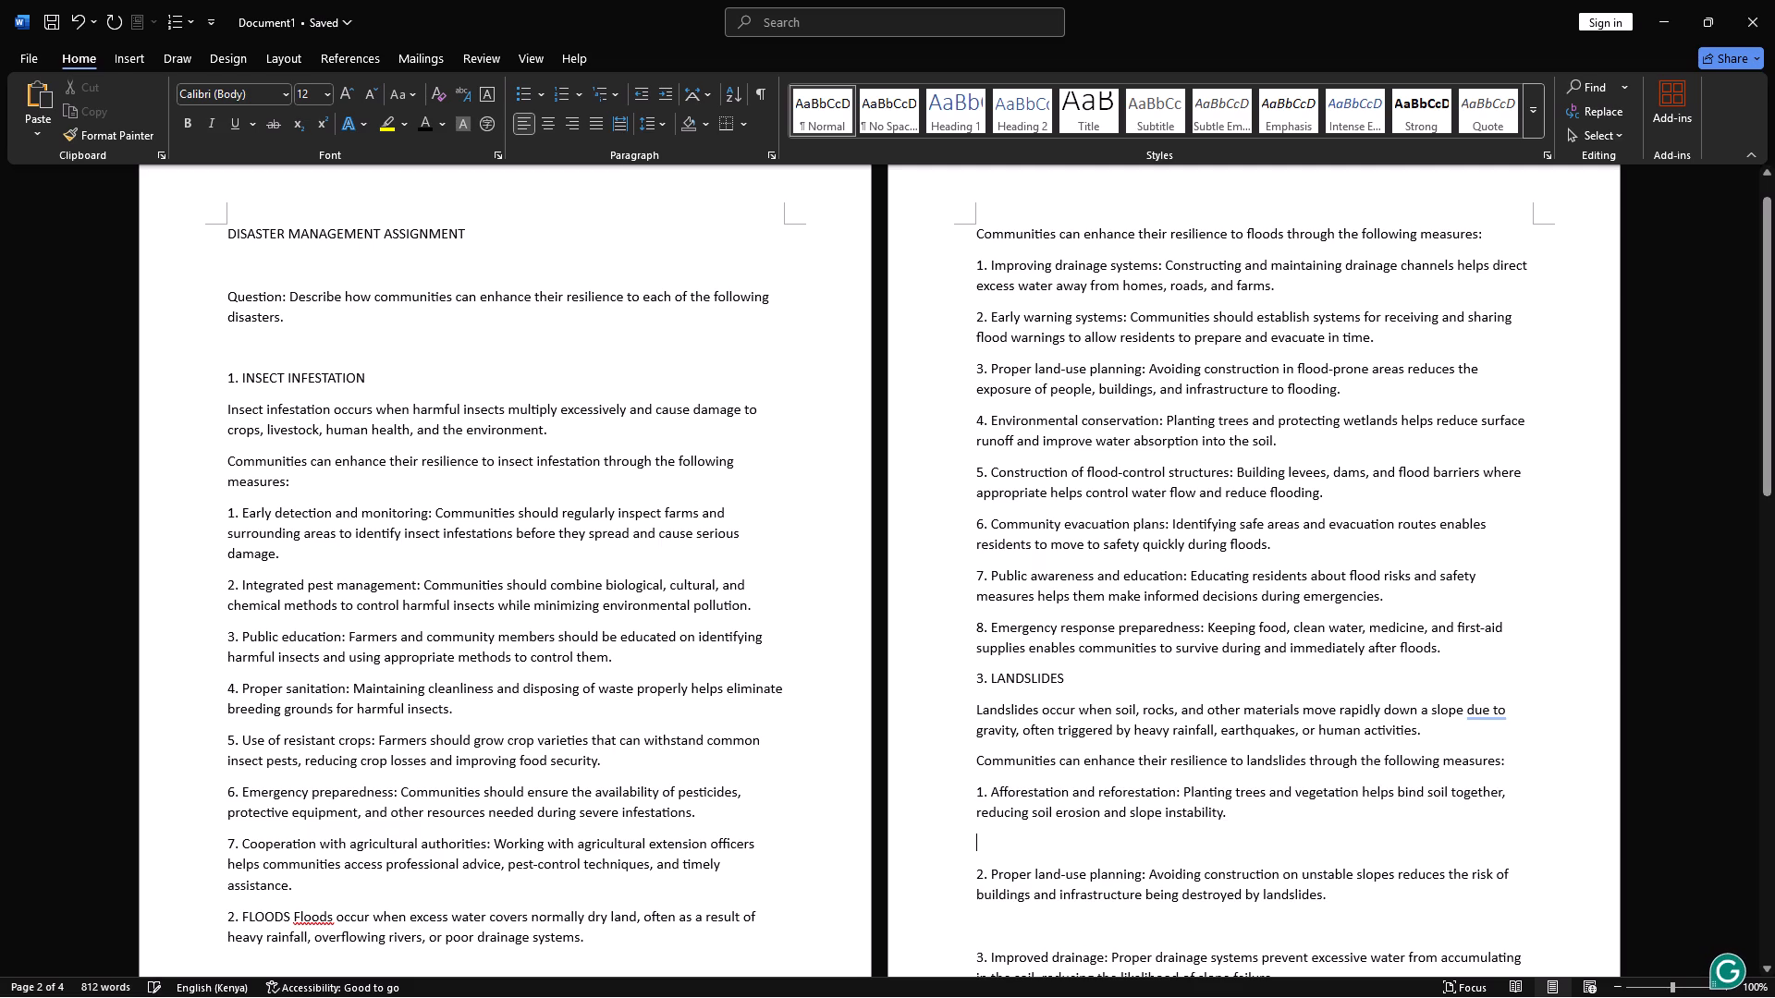
{"action": "key", "text": "BackSpace"}
{"action": "left_click", "coordinate": [1010, 886]}
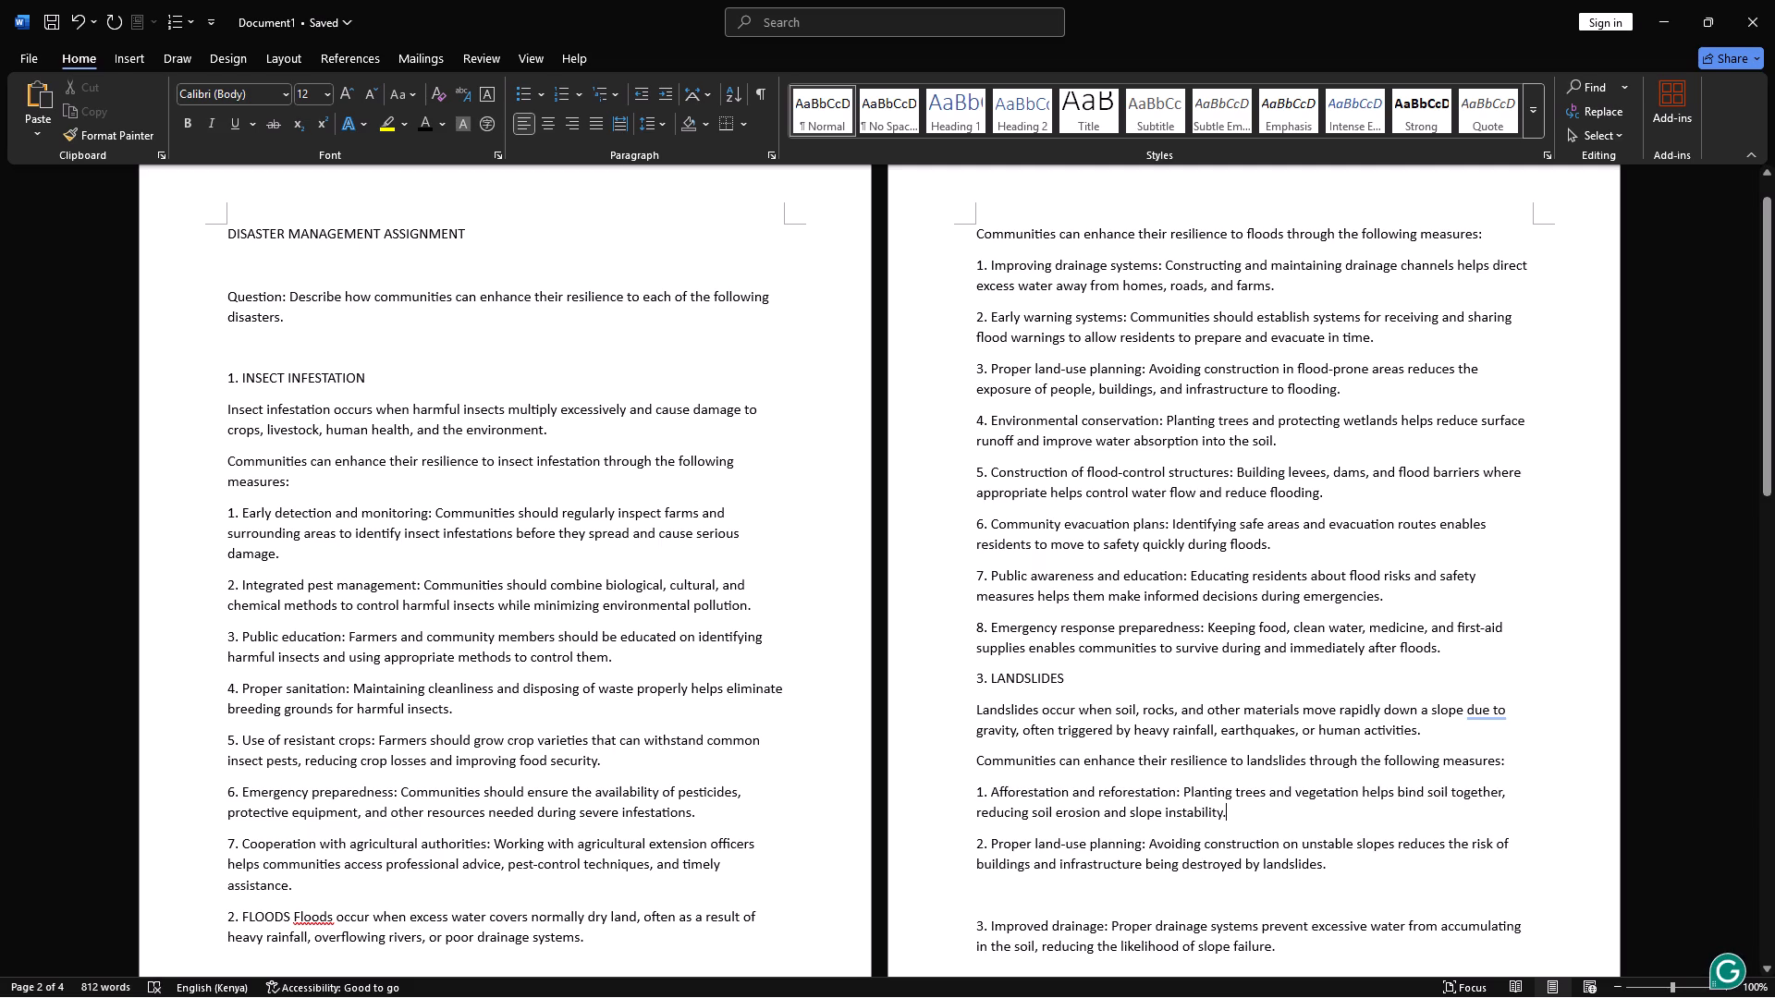
{"action": "key", "text": "BackSpace"}
{"action": "scroll", "coordinate": [1007, 886], "scroll_direction": "down", "scroll_amount": 2}
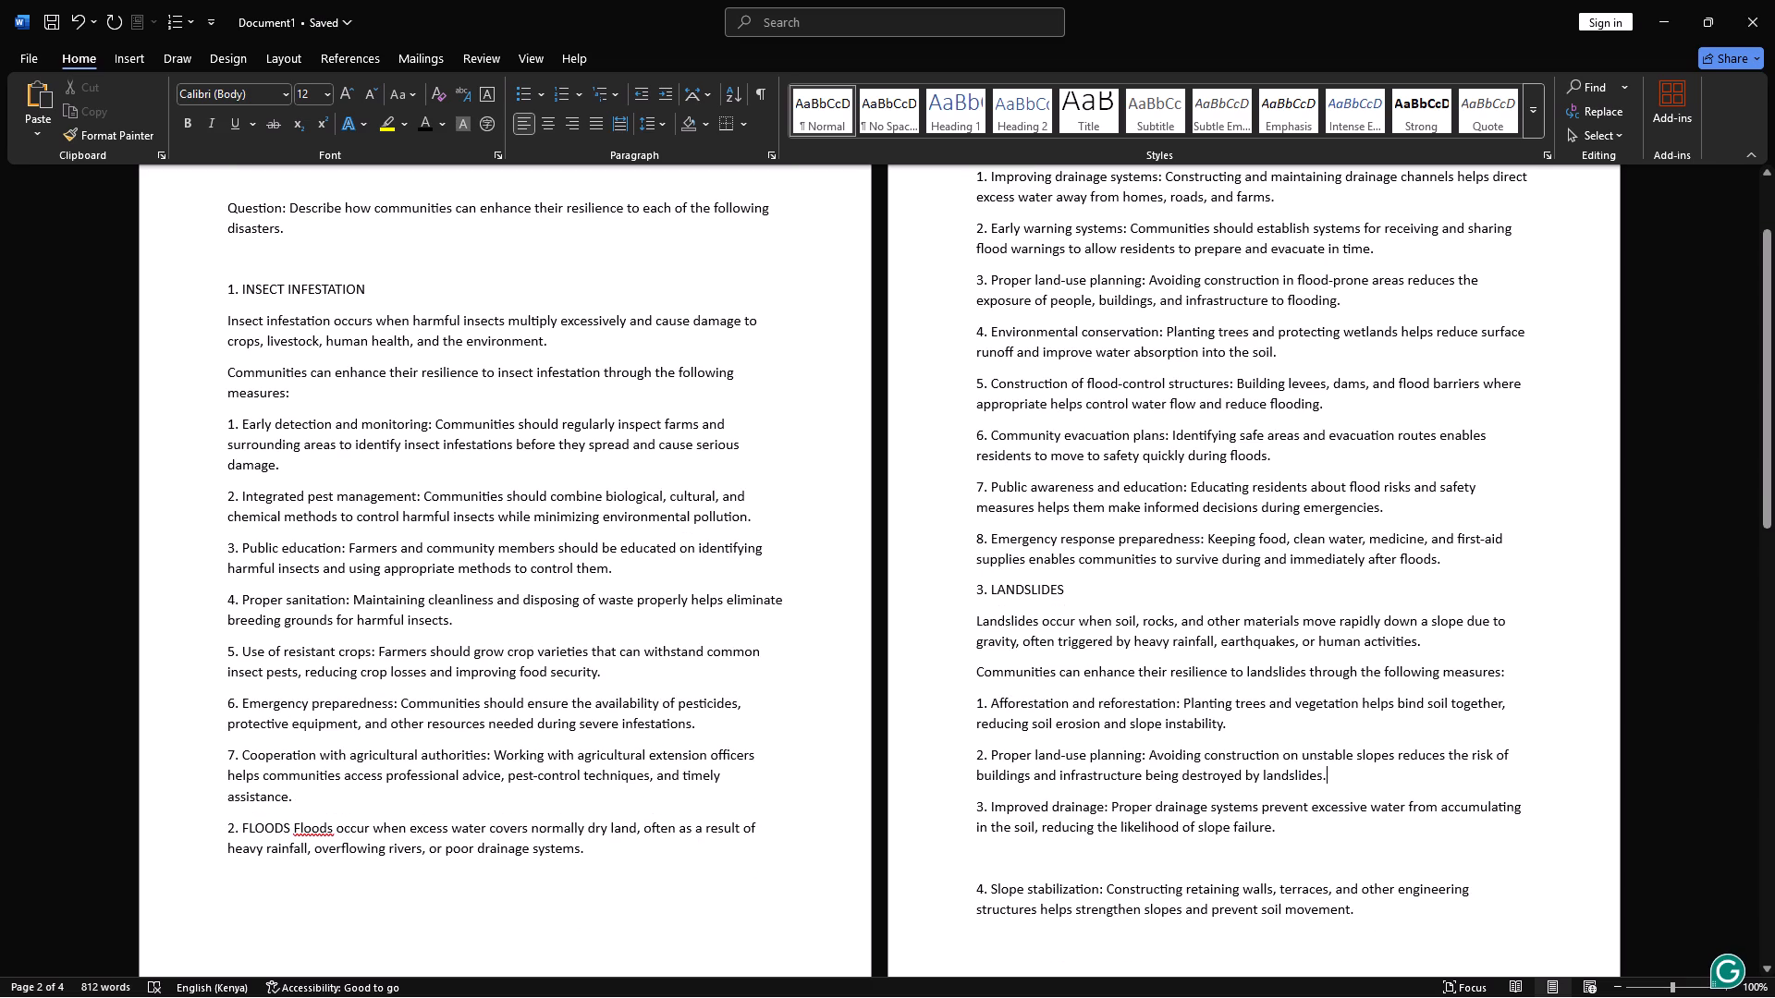
{"action": "left_click", "coordinate": [988, 870]}
{"action": "key", "text": "BackSpace"}
{"action": "scroll", "coordinate": [993, 901], "scroll_direction": "down", "scroll_amount": 1}
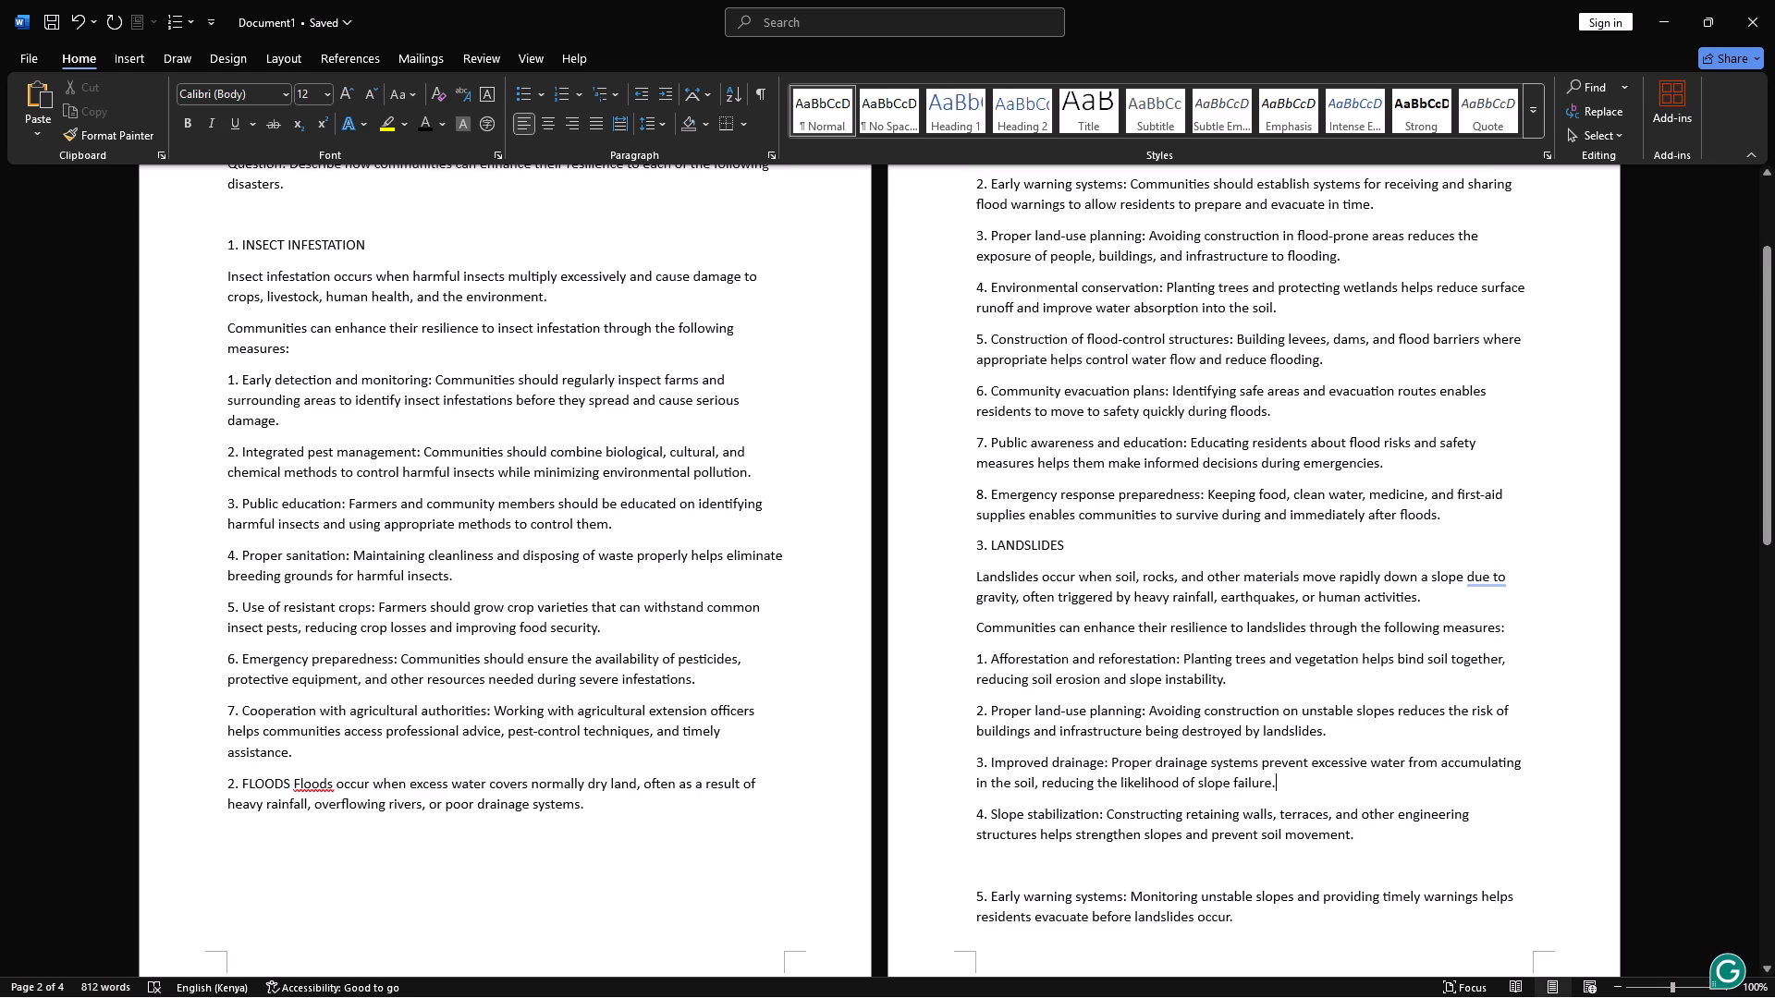
{"action": "left_click", "coordinate": [1029, 873]}
{"action": "key", "text": "BackSpace"}
Delete the blank lines between landslides measures 6 to 8 and before the "4. TERRORISM" heading.
{"action": "scroll", "coordinate": [1029, 873], "scroll_direction": "down", "scroll_amount": 7}
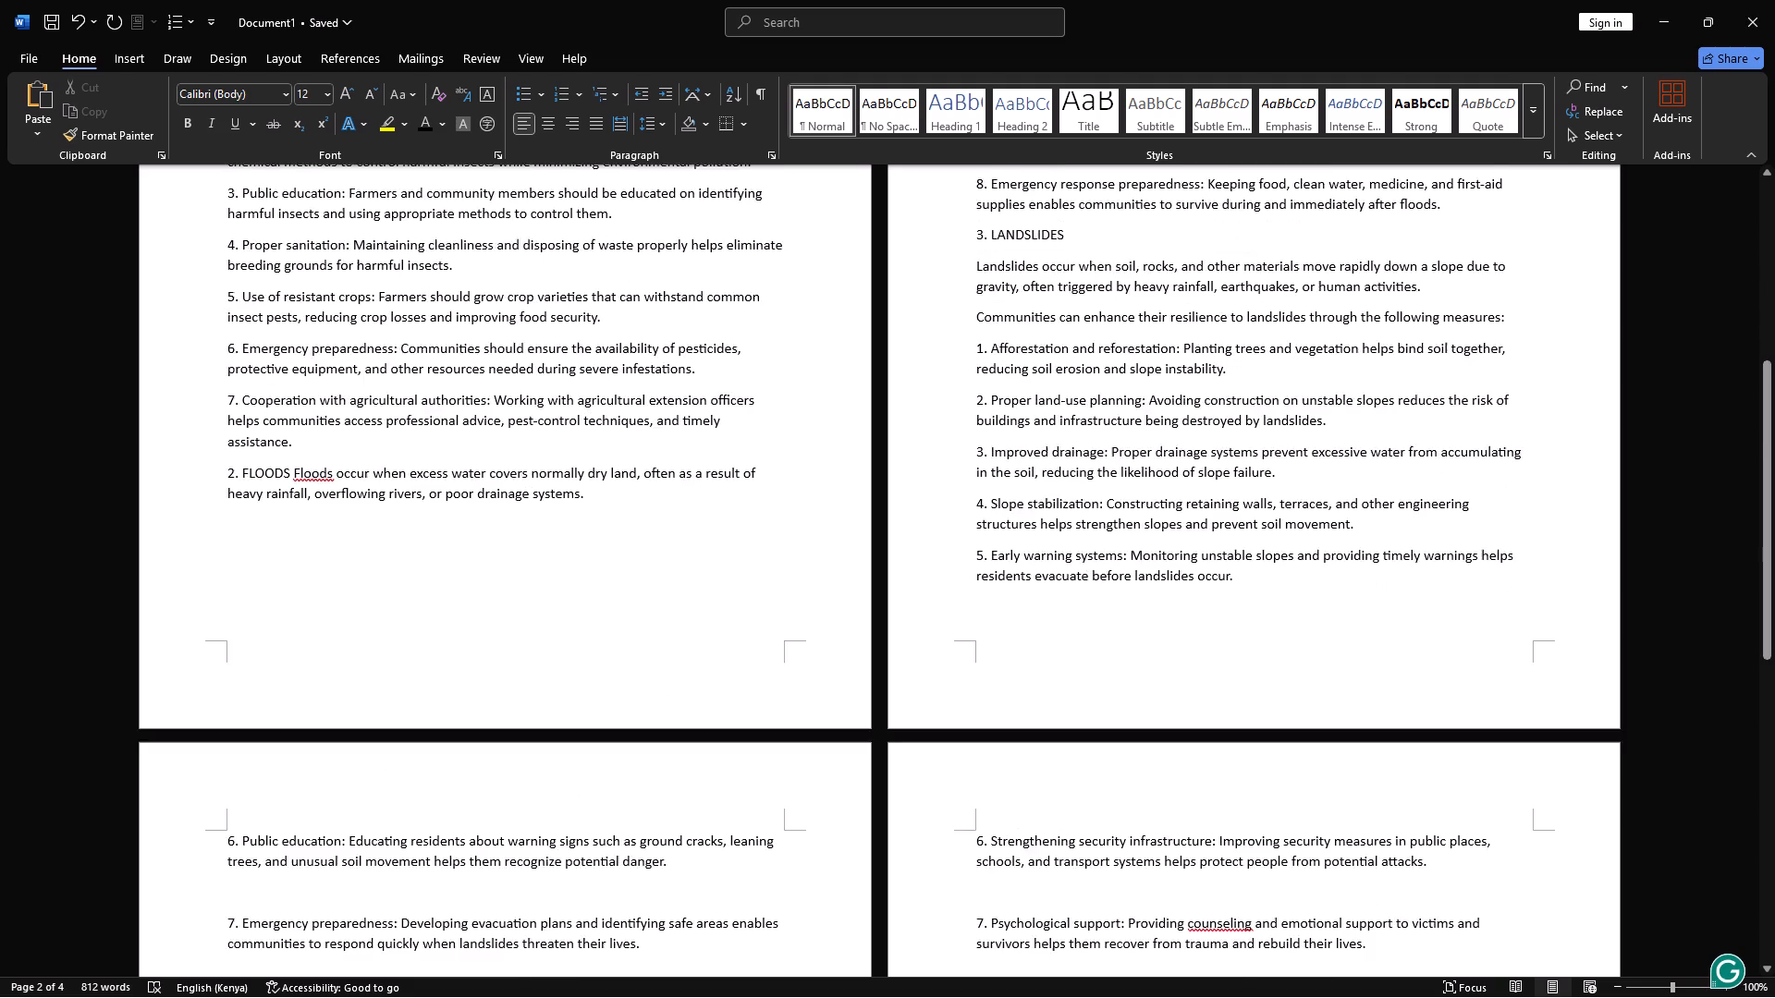
{"action": "scroll", "coordinate": [1029, 873], "scroll_direction": "down", "scroll_amount": 5}
{"action": "scroll", "coordinate": [937, 778], "scroll_direction": "down", "scroll_amount": 1}
{"action": "left_click", "coordinate": [280, 615]}
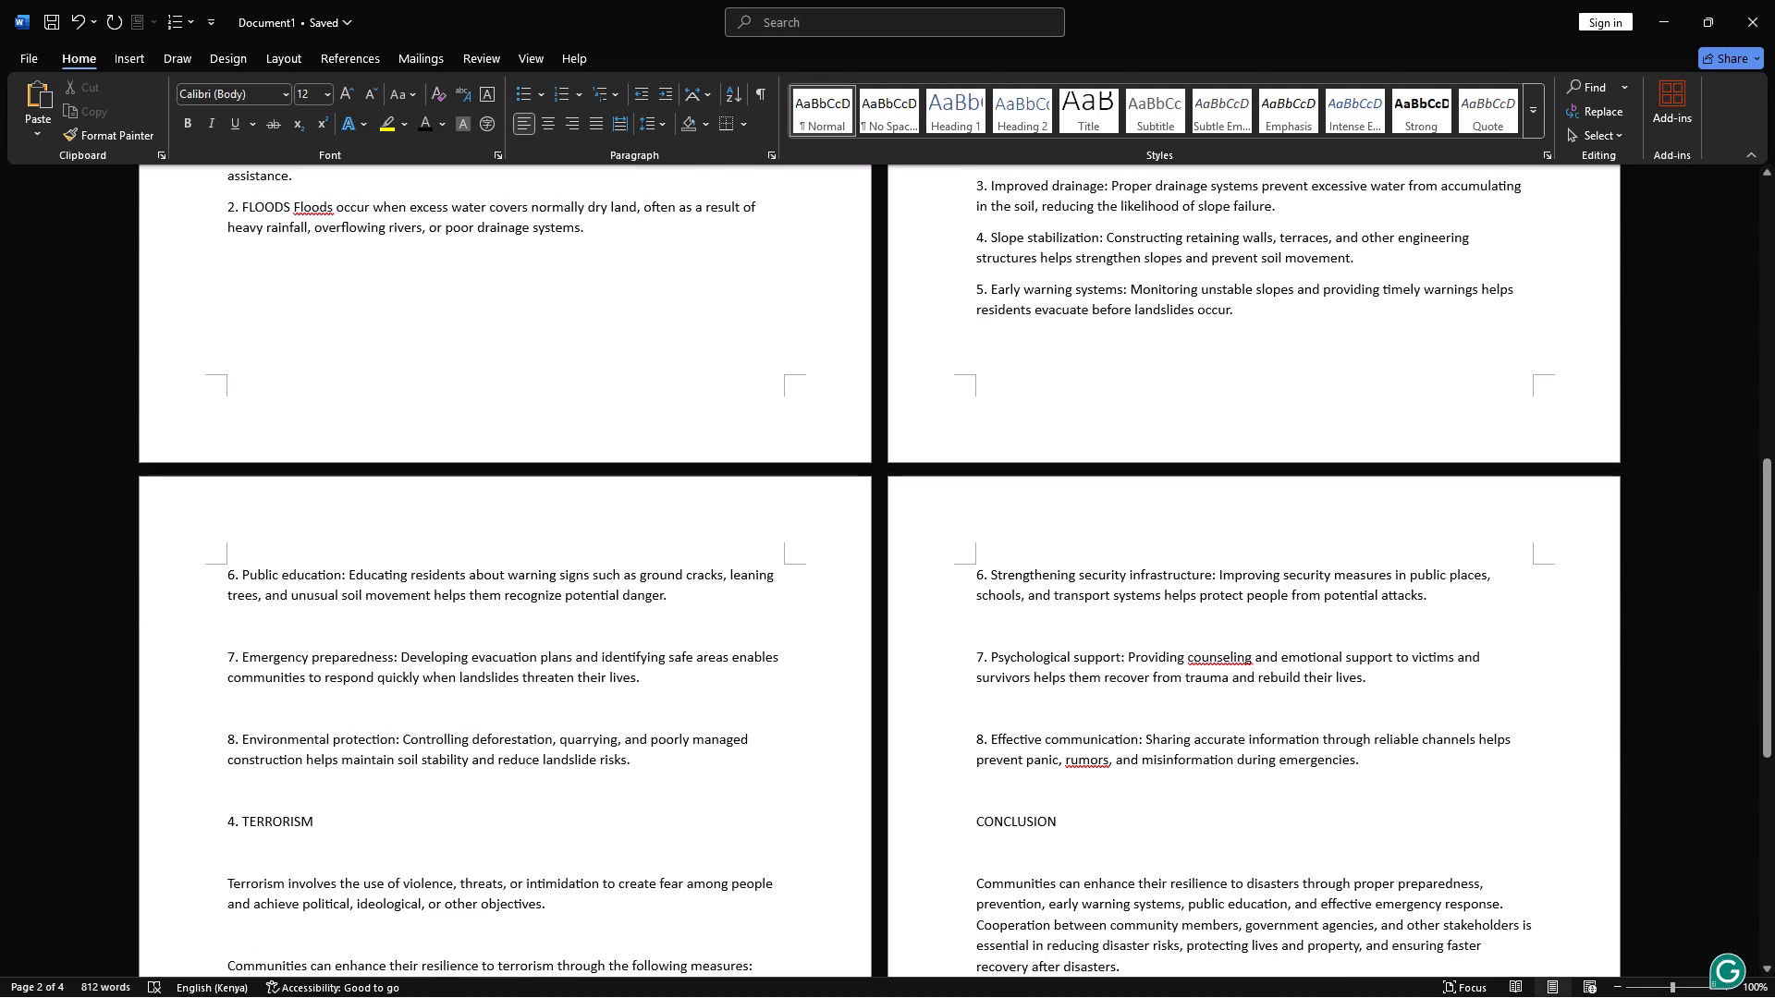
{"action": "left_click", "coordinate": [280, 635]}
{"action": "key", "text": "BackSpace"}
{"action": "left_click", "coordinate": [259, 677]}
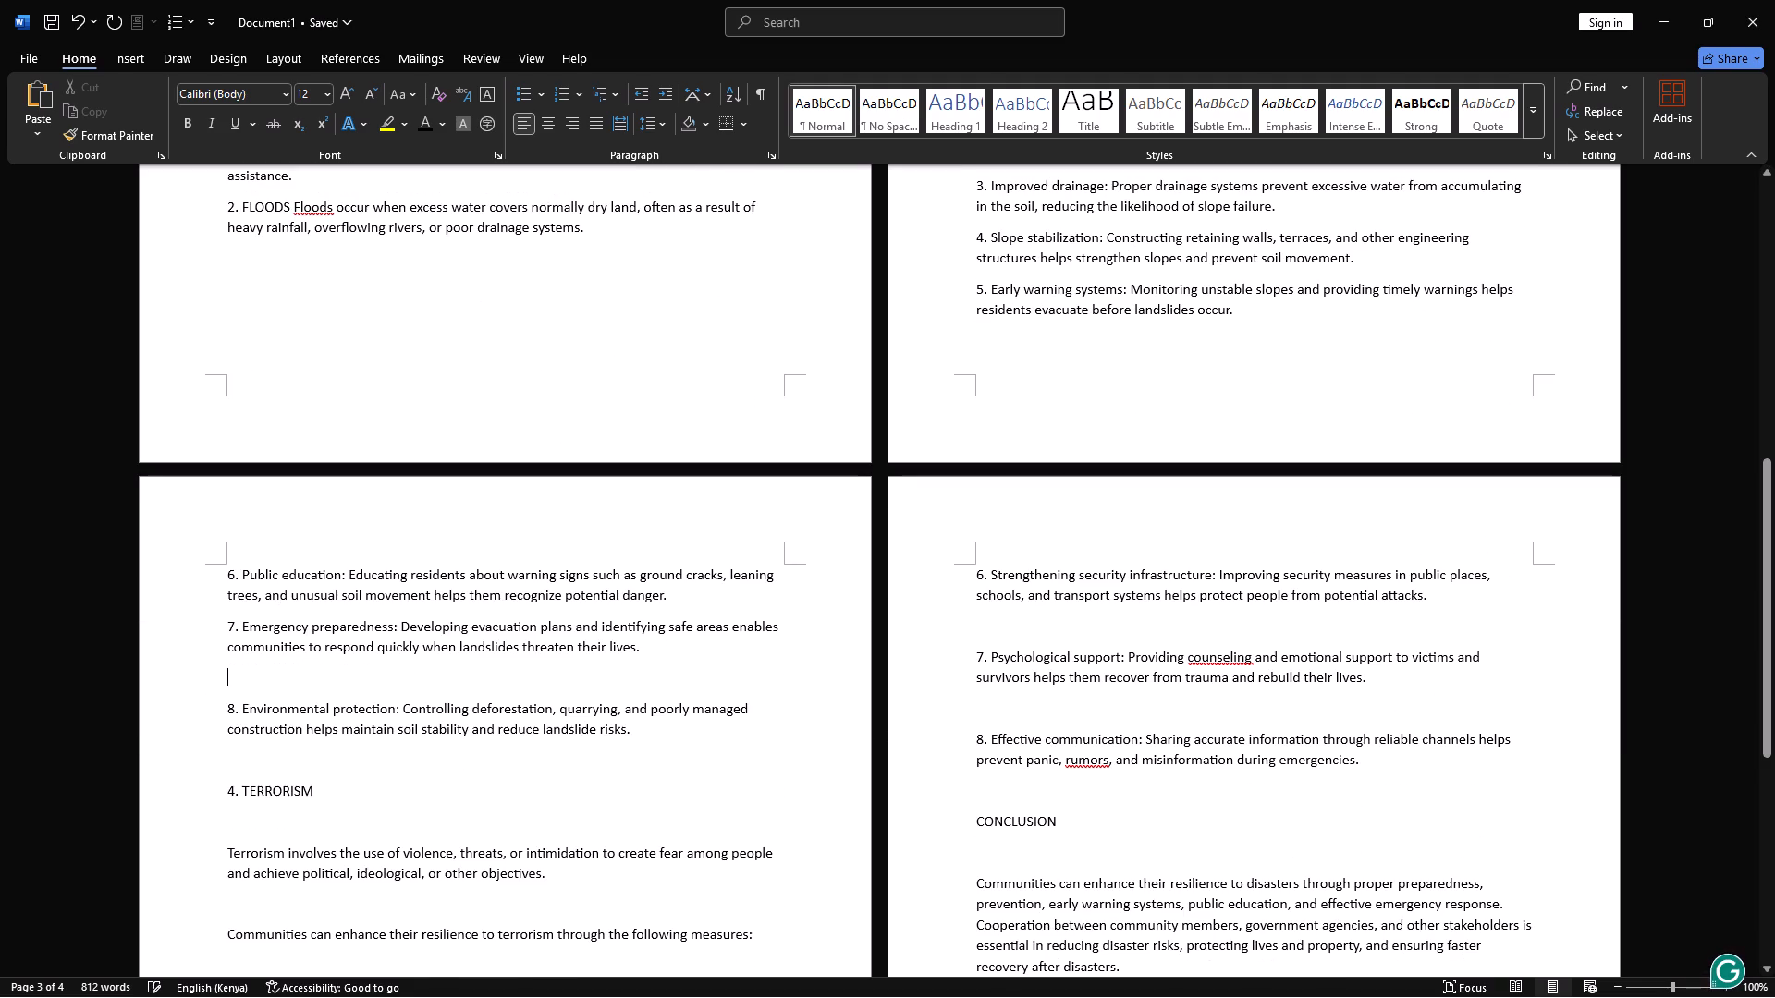
{"action": "key", "text": "BackSpace"}
{"action": "left_click", "coordinate": [256, 731]}
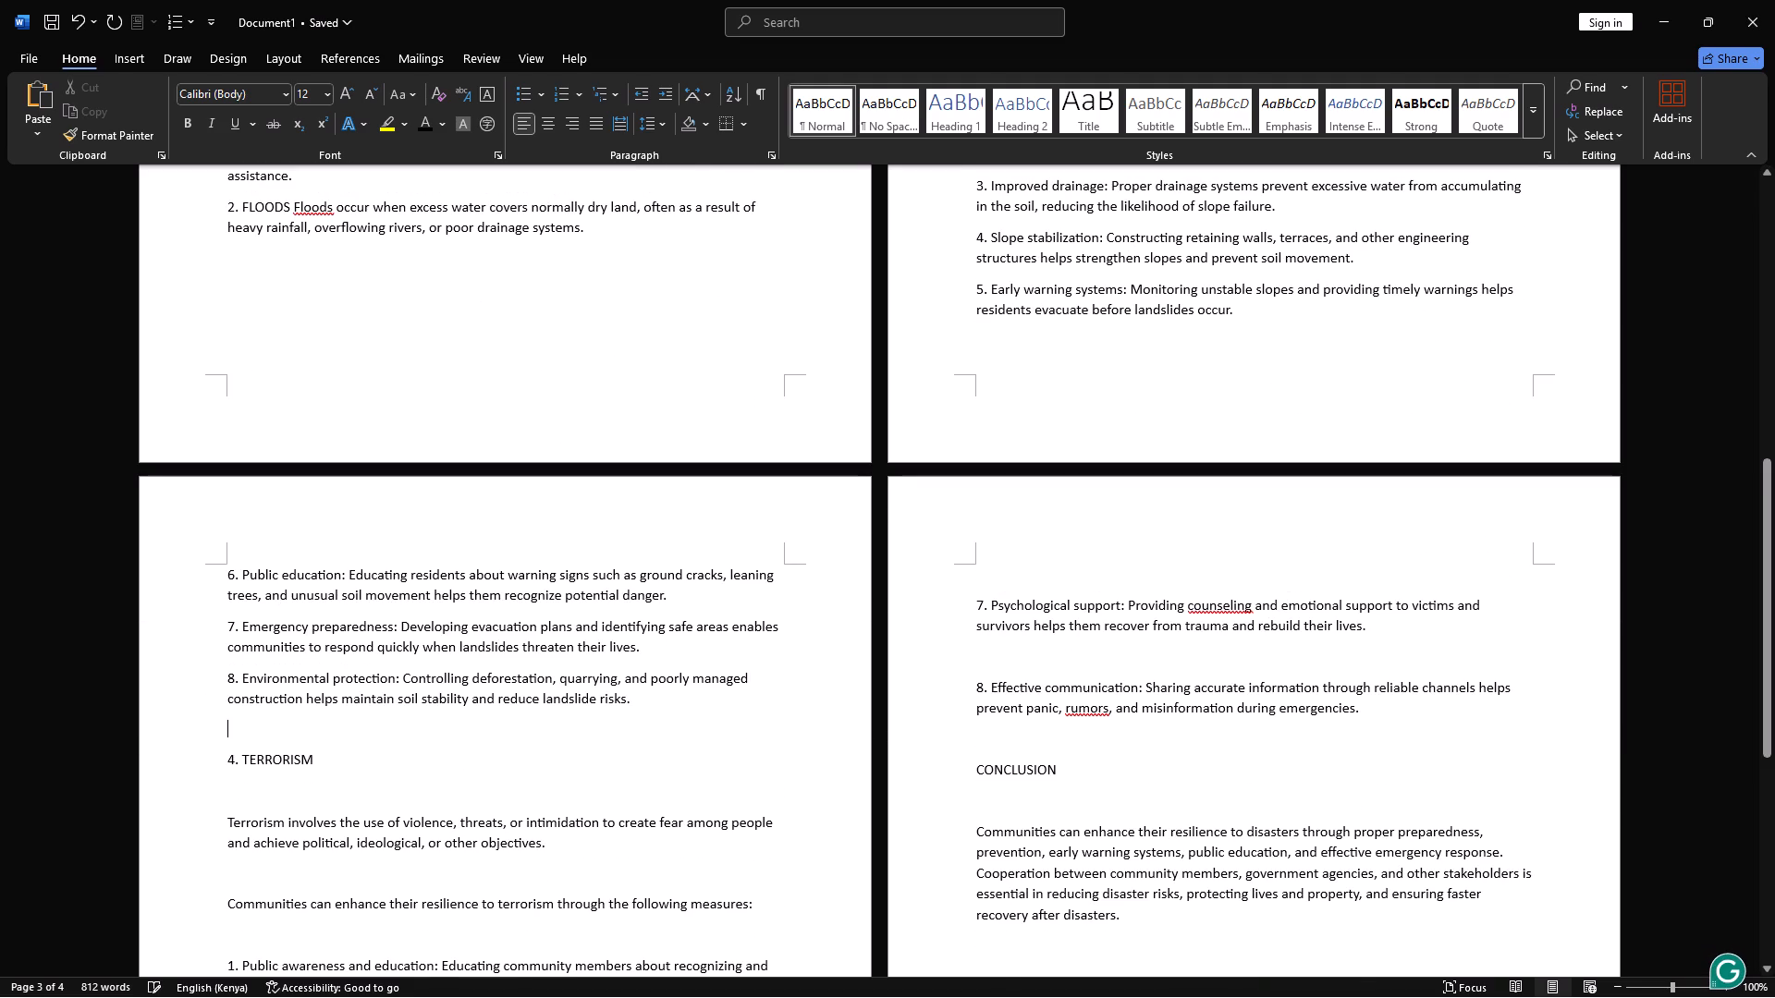
{"action": "key", "text": "BackSpace"}
Delete the blank lines from the "4. TERRORISM" heading through the definition and measures introduction to measure 1, "Public awareness and education".
{"action": "left_click", "coordinate": [234, 772]}
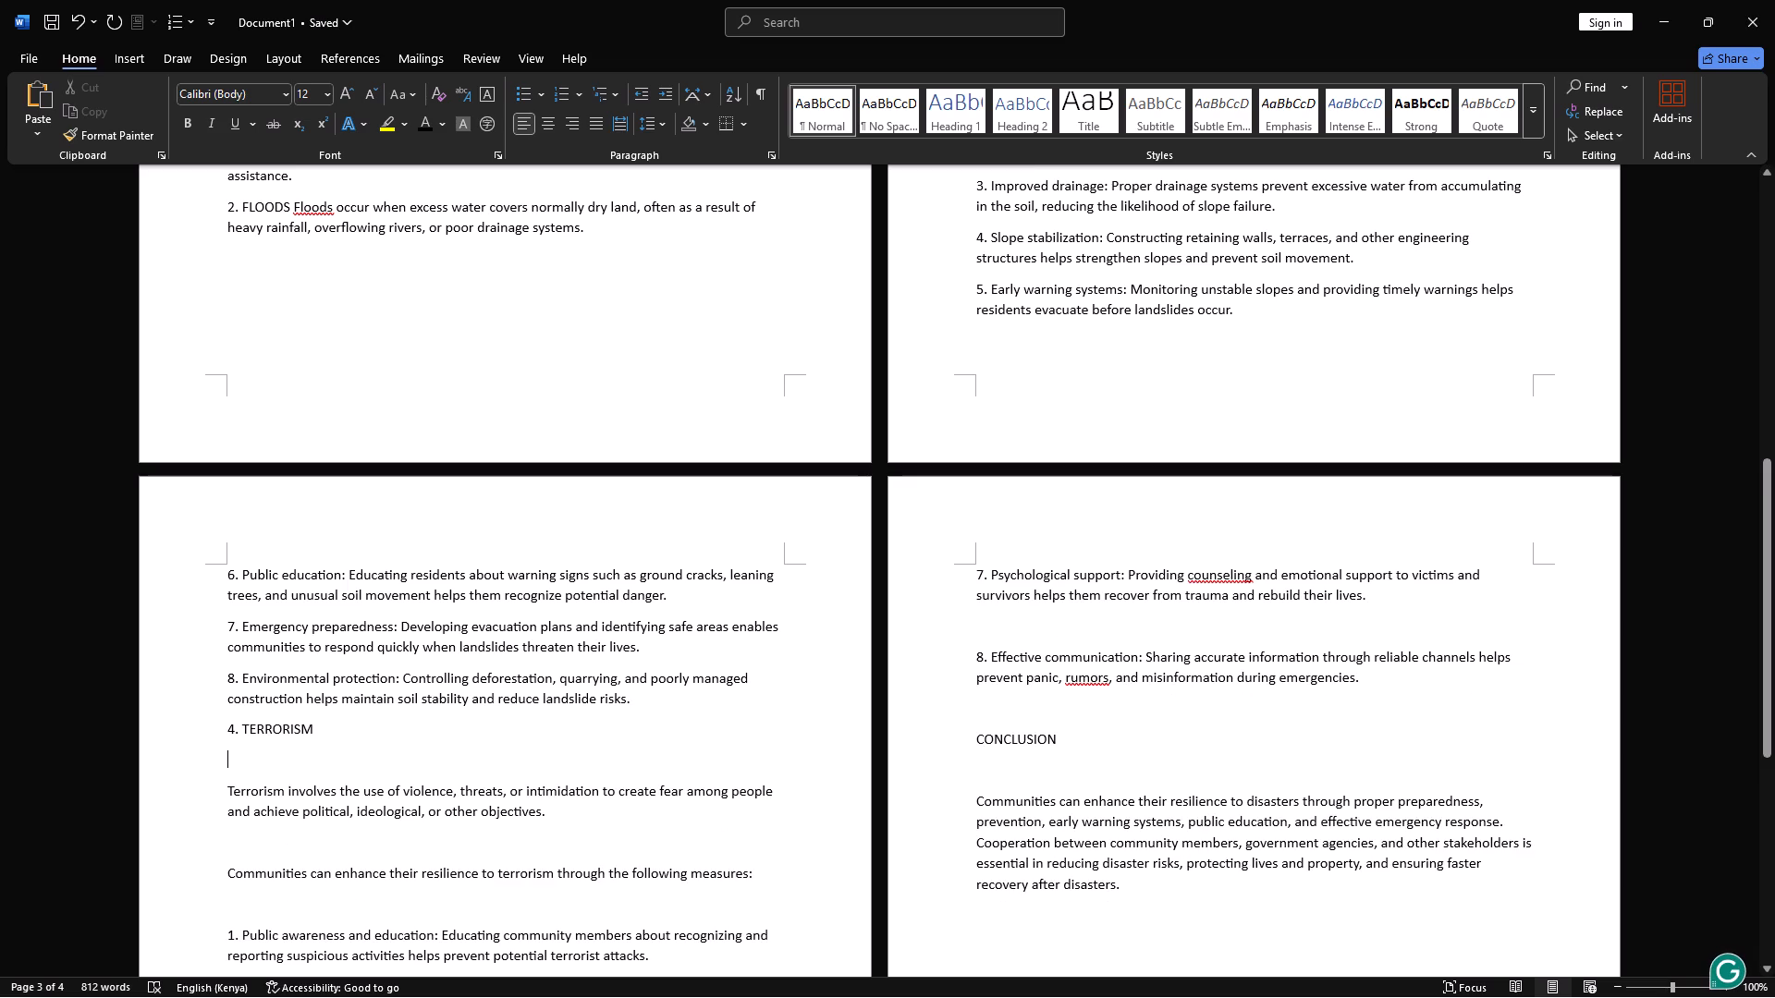
{"action": "key", "text": "BackSpace"}
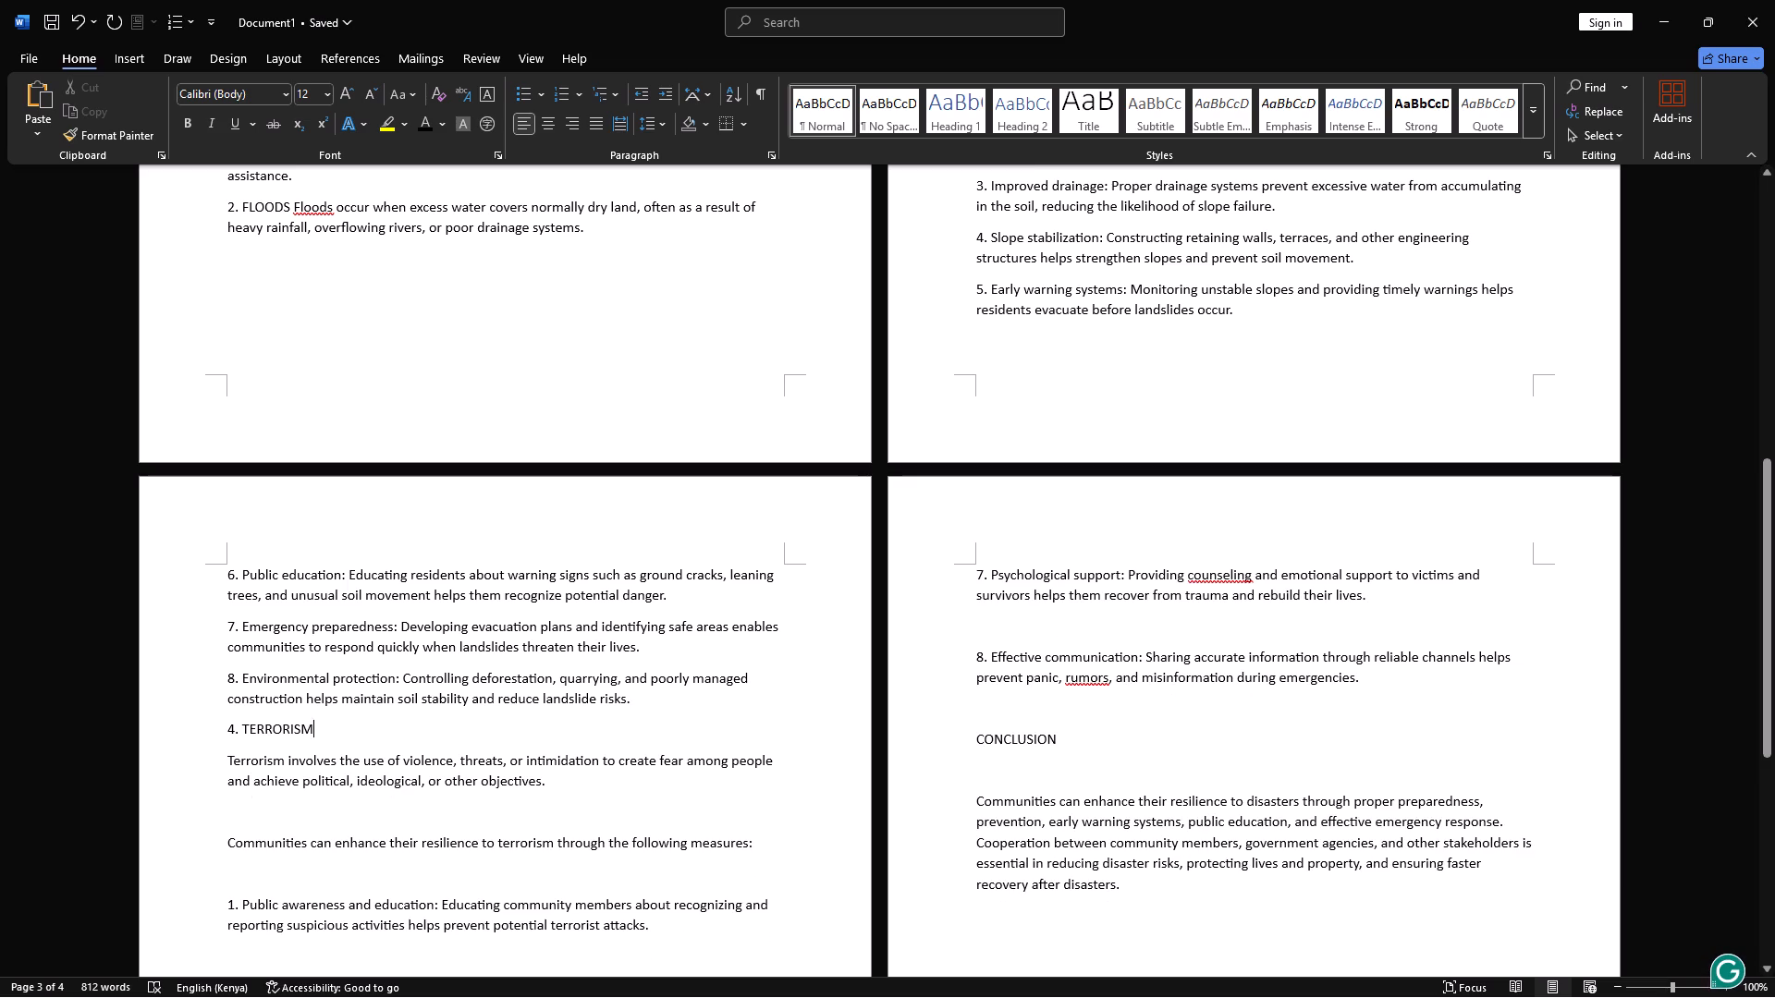
{"action": "left_click", "coordinate": [253, 809]}
{"action": "key", "text": "BackSpace"}
{"action": "scroll", "coordinate": [253, 809], "scroll_direction": "down", "scroll_amount": 2}
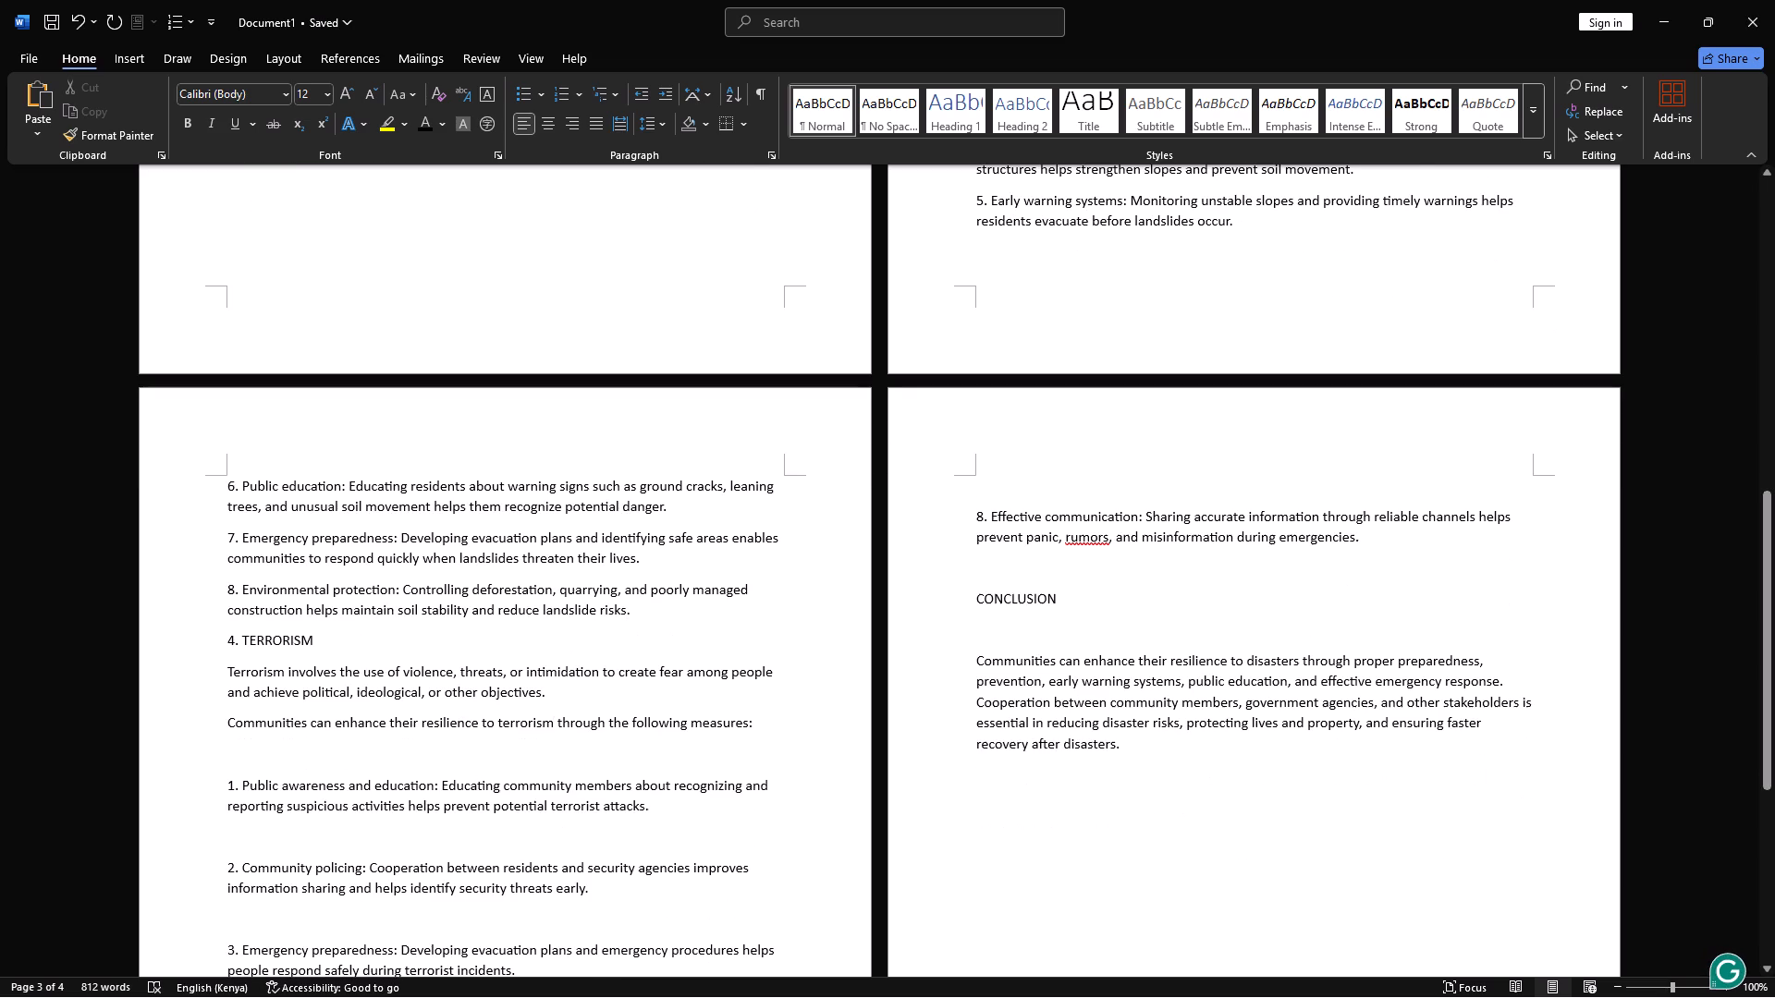
{"action": "left_click", "coordinate": [255, 762]}
{"action": "key", "text": "BackSpace"}
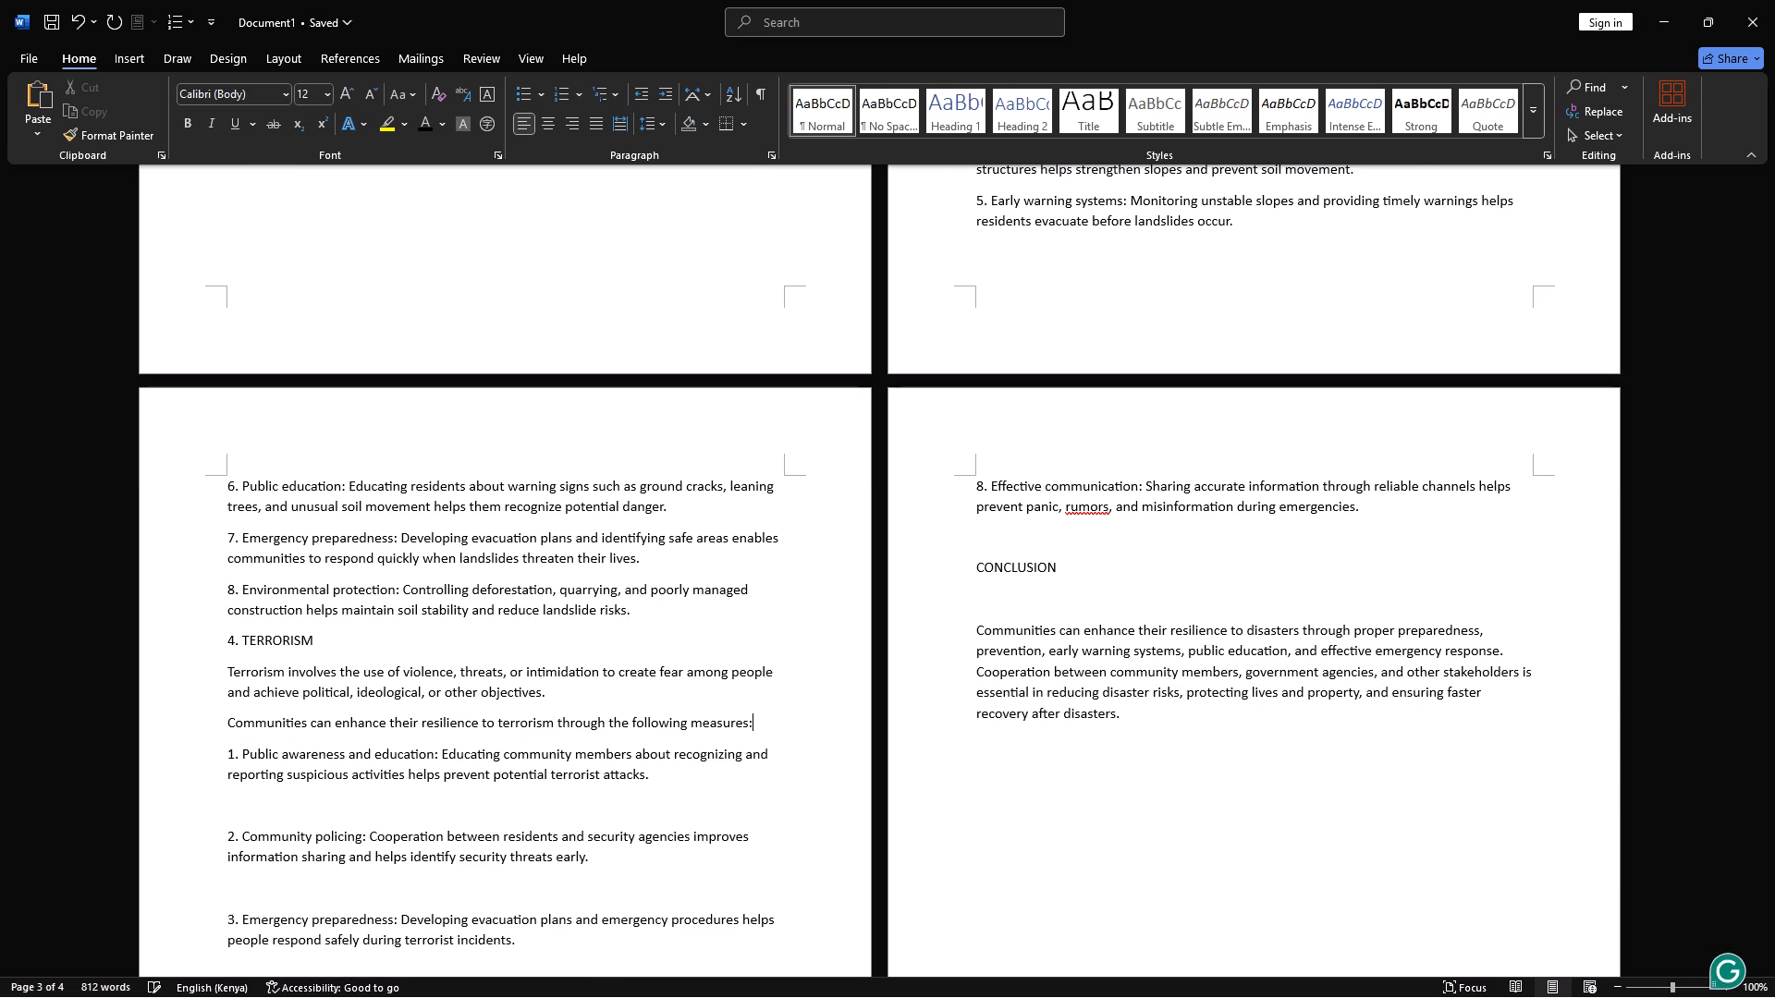
Delete the blank lines between terrorism measures 1 to 5, ending at "Addressing underlying causes".
{"action": "left_click", "coordinate": [243, 806]}
{"action": "key", "text": "BackSpace"}
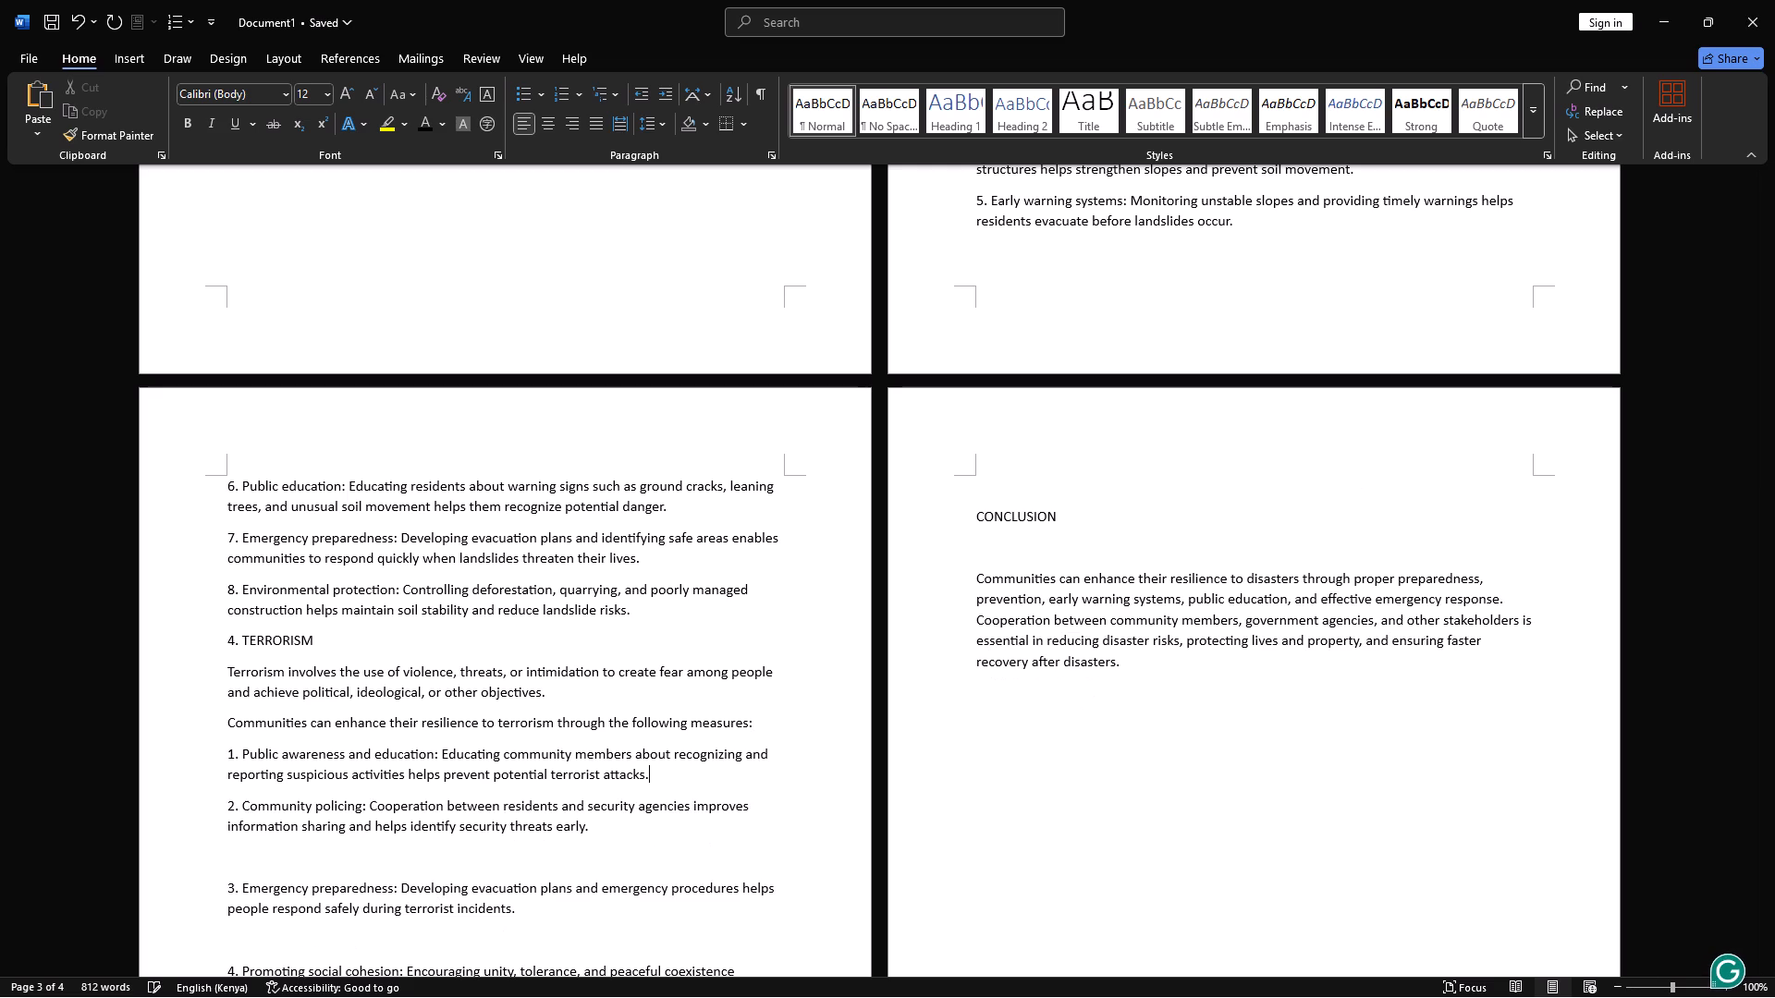
{"action": "left_click", "coordinate": [307, 868]}
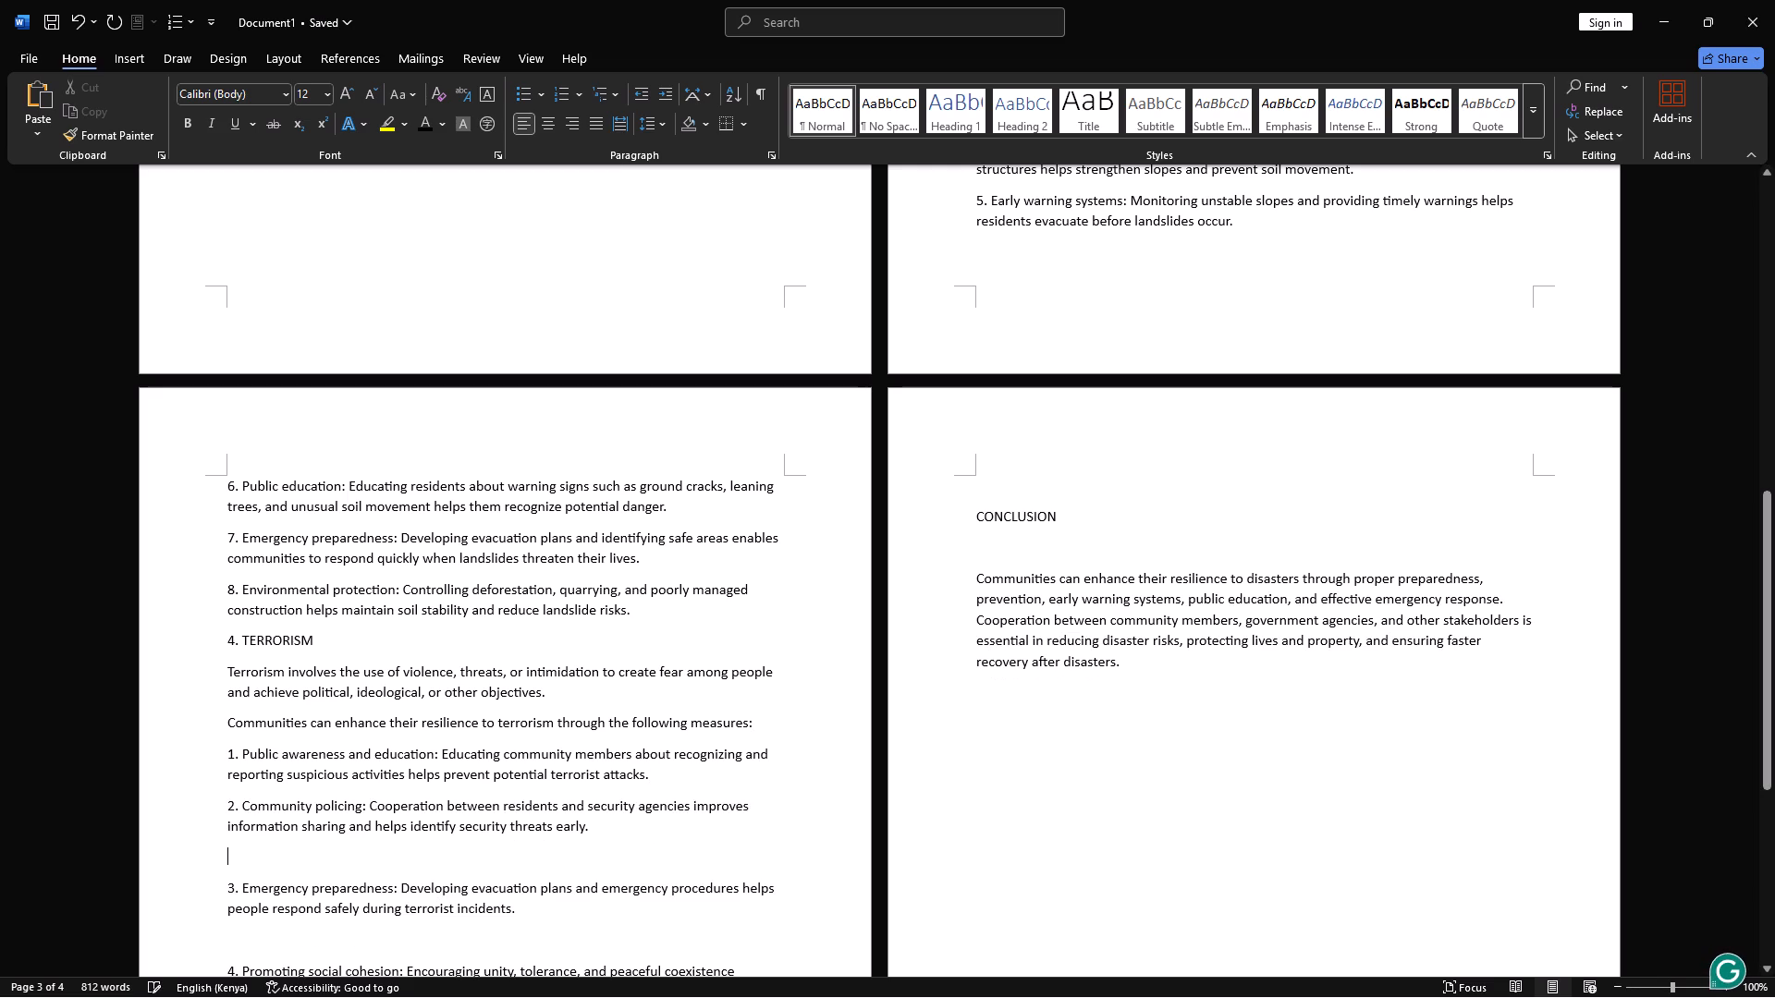
{"action": "key", "text": "BackSpace"}
{"action": "left_click", "coordinate": [331, 919]}
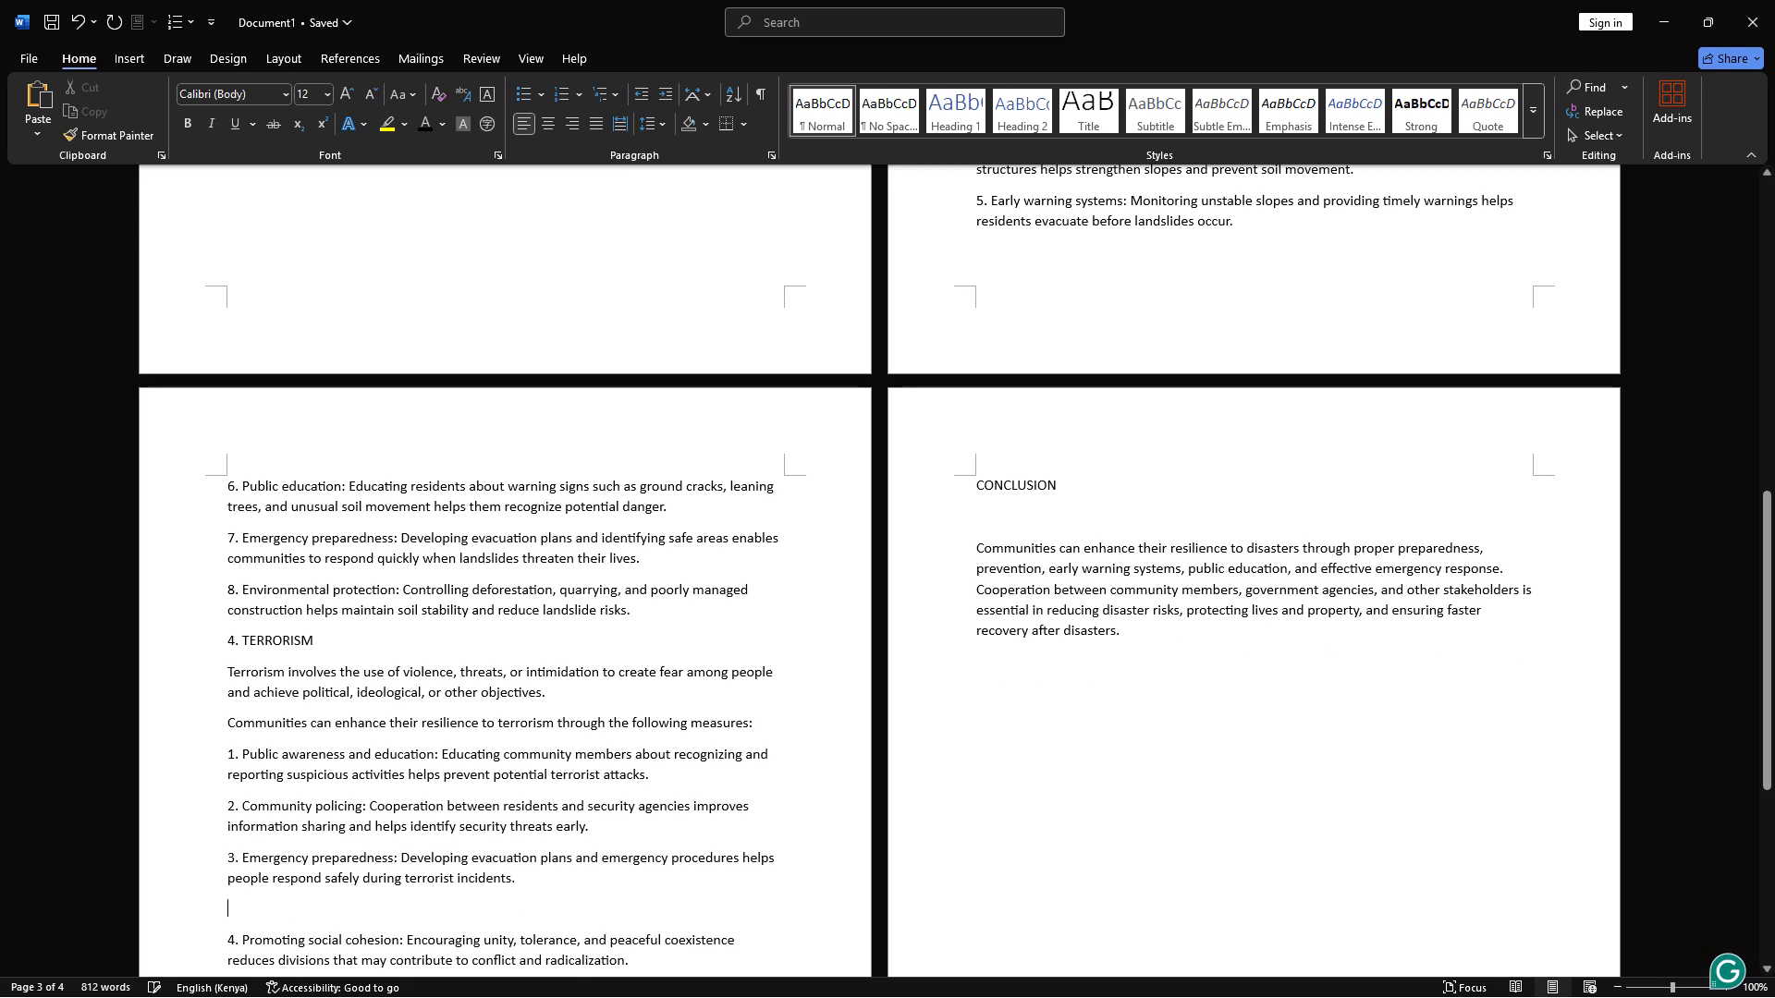
{"action": "key", "text": "BackSpace"}
{"action": "scroll", "coordinate": [330, 919], "scroll_direction": "down", "scroll_amount": 4}
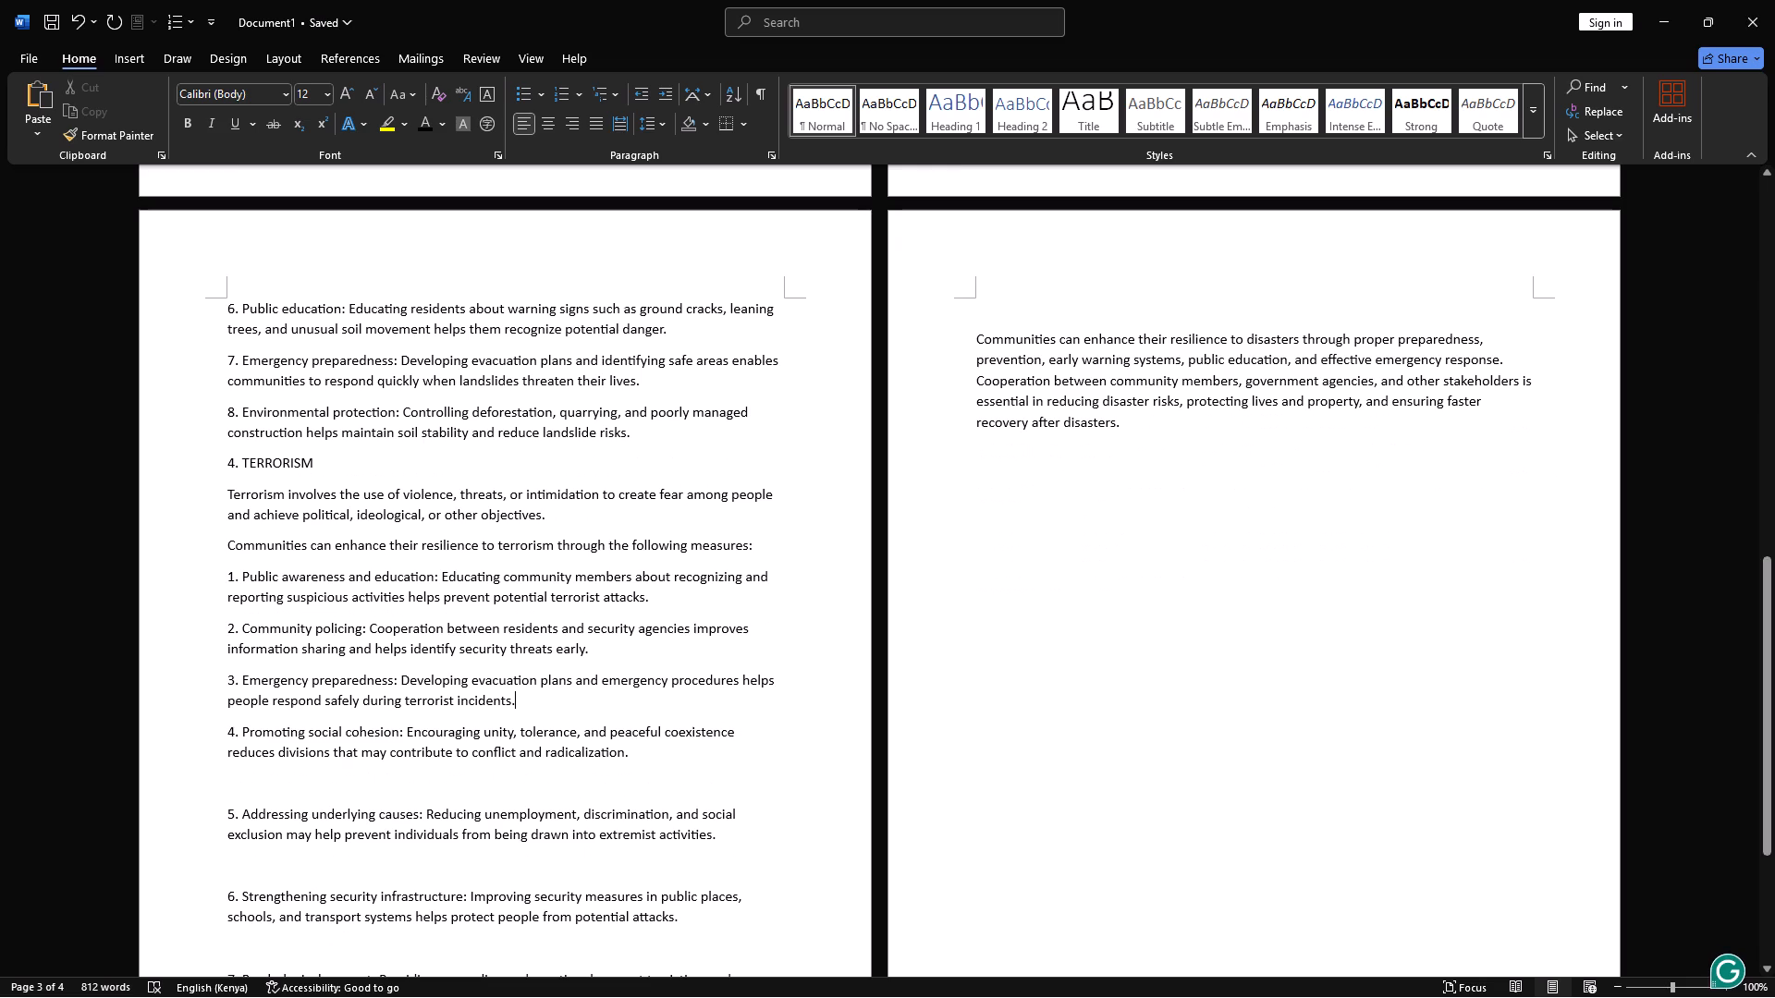
{"action": "left_click", "coordinate": [308, 797]}
{"action": "key", "text": "BackSpace"}
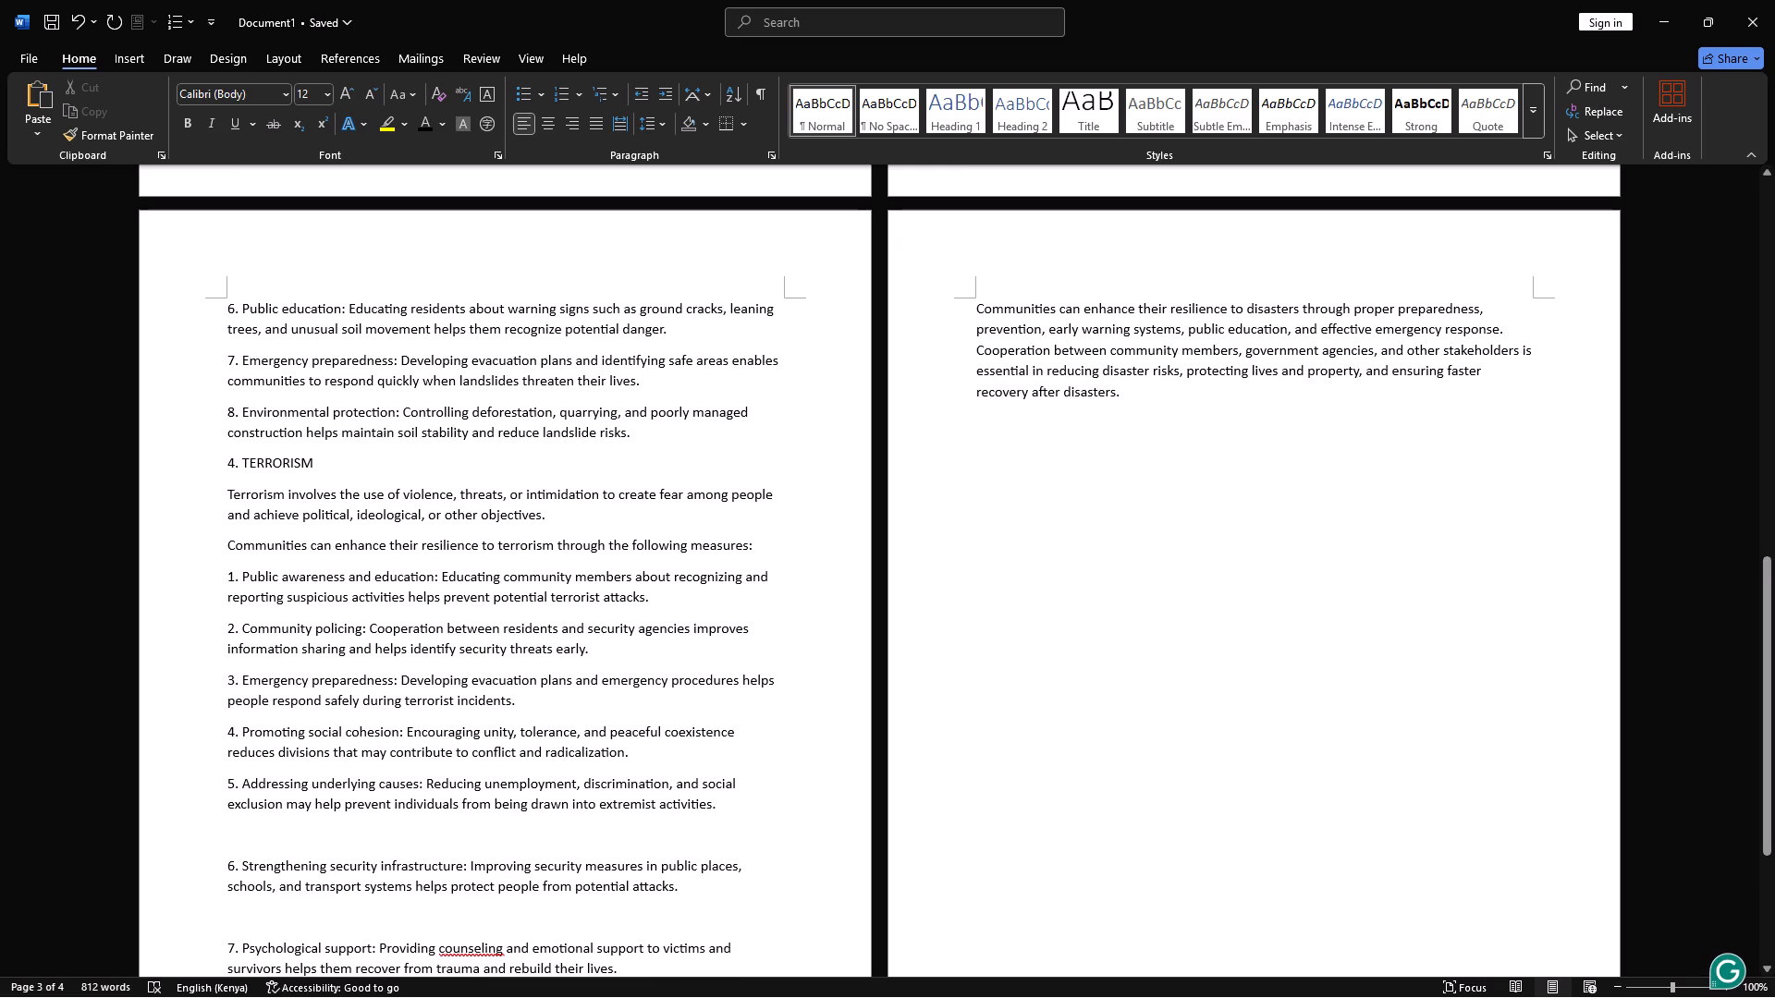
Delete the blank lines between terrorism measures 5 to 8 and before the "CONCLUSION" heading.
{"action": "left_click", "coordinate": [276, 851]}
{"action": "key", "text": "BackSpace"}
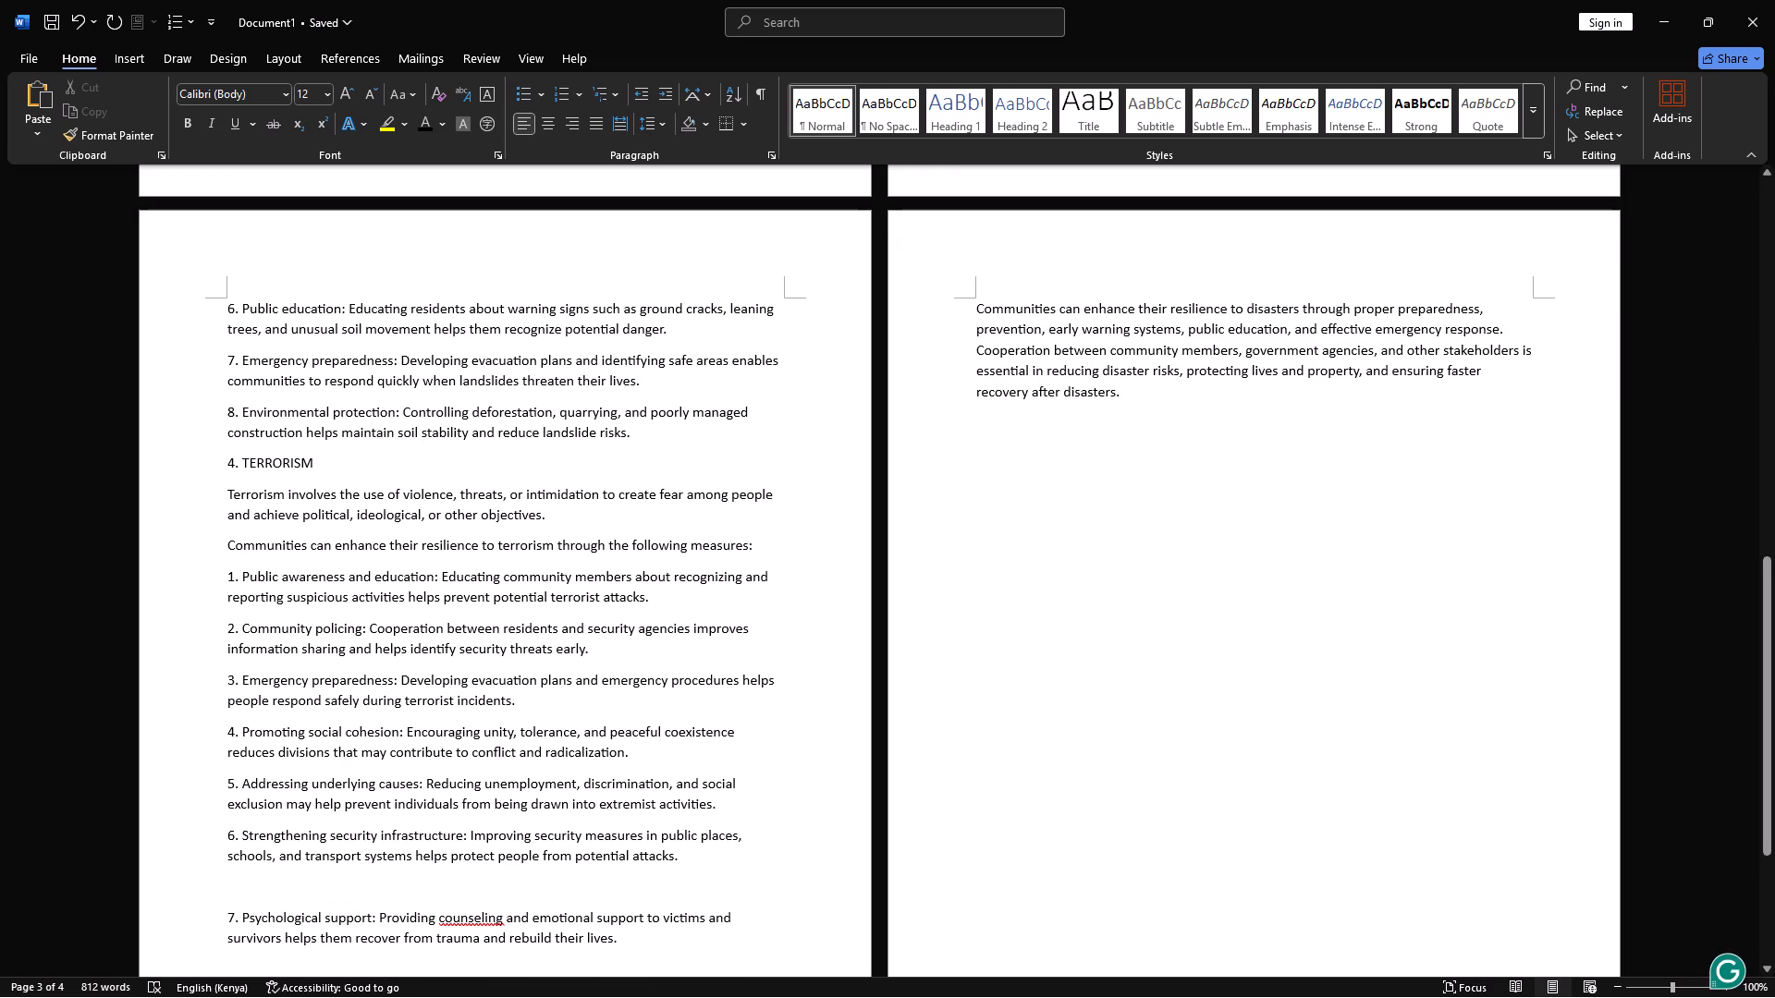
{"action": "left_click", "coordinate": [280, 900]}
{"action": "key", "text": "BackSpace"}
{"action": "scroll", "coordinate": [281, 901], "scroll_direction": "down", "scroll_amount": 1}
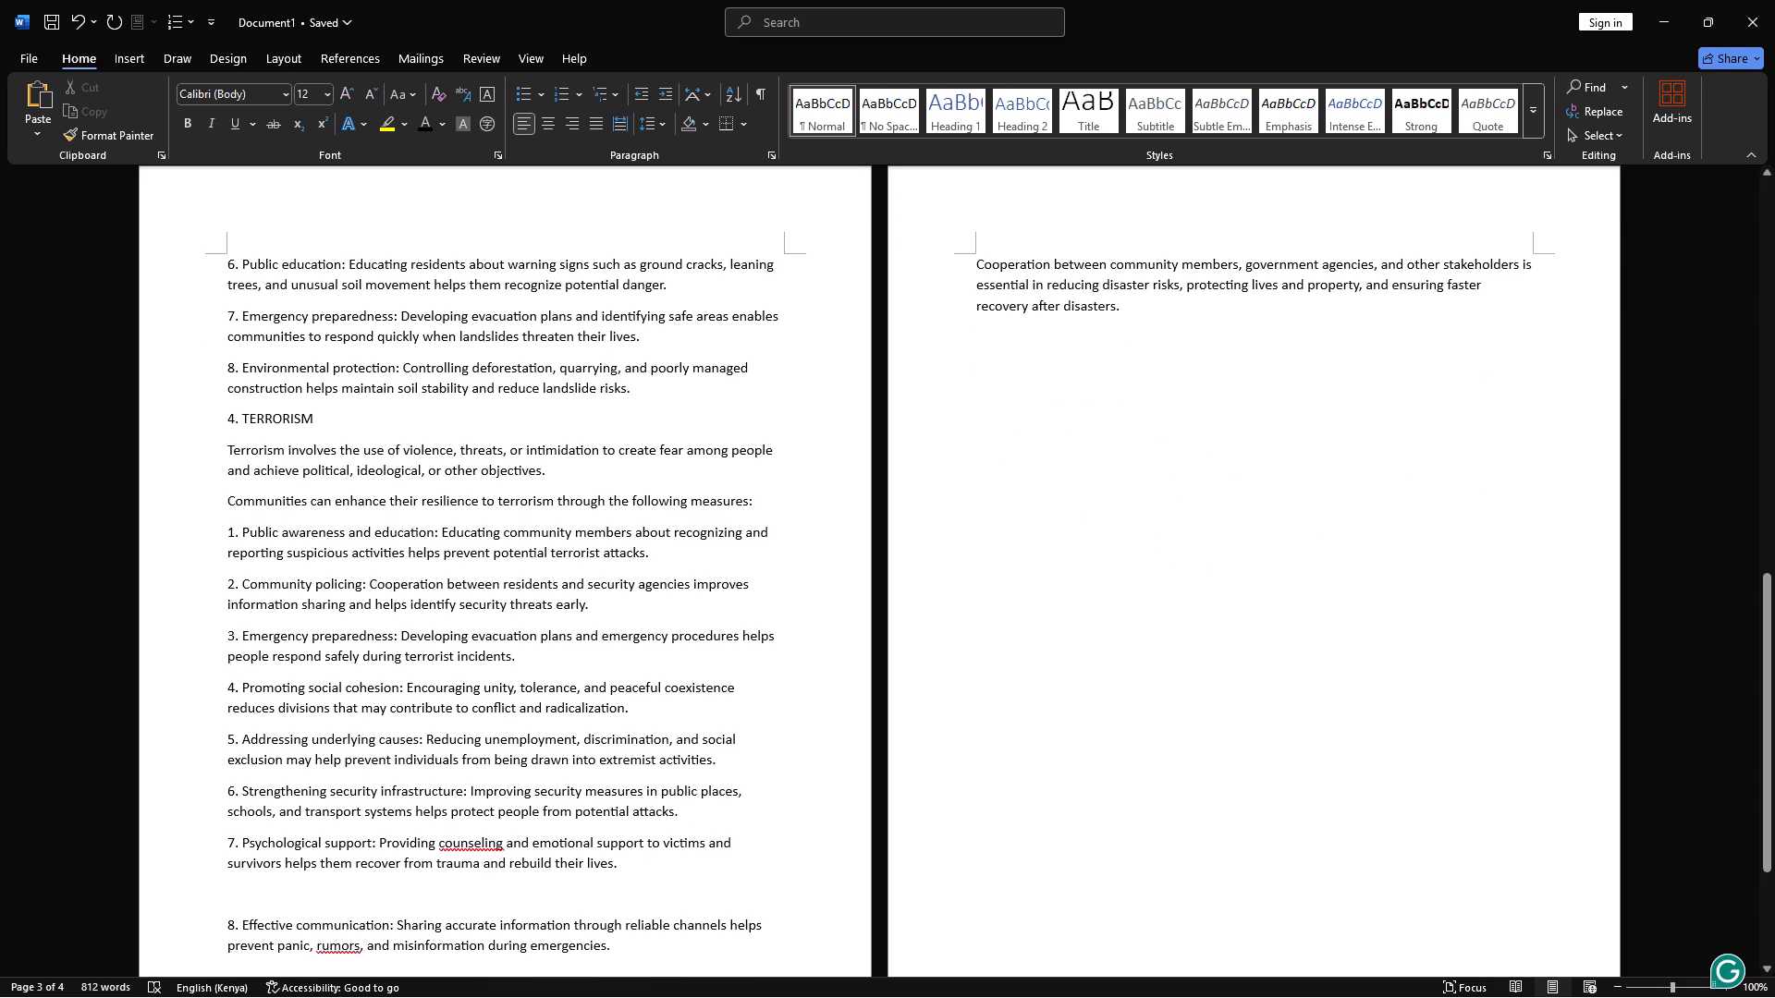
{"action": "left_click", "coordinate": [287, 907]}
{"action": "key", "text": "BackSpace"}
{"action": "scroll", "coordinate": [287, 907], "scroll_direction": "down", "scroll_amount": 1}
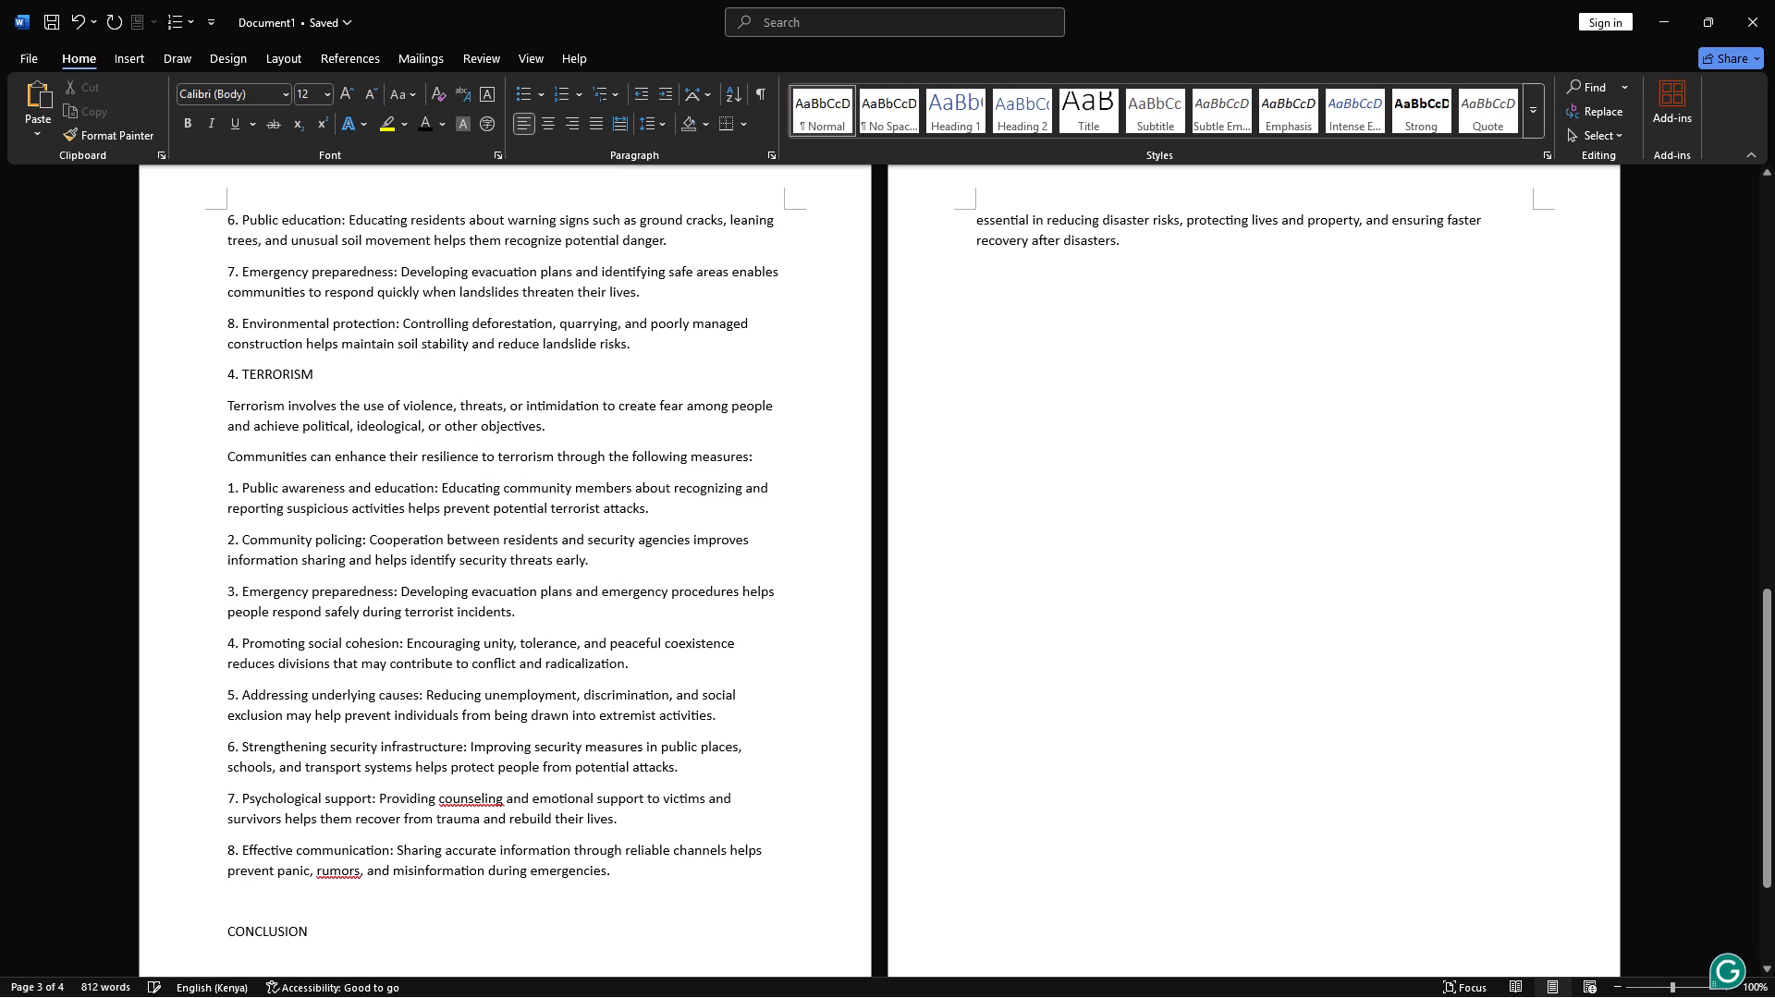
{"action": "left_click", "coordinate": [276, 907]}
{"action": "key", "text": "BackSpace"}
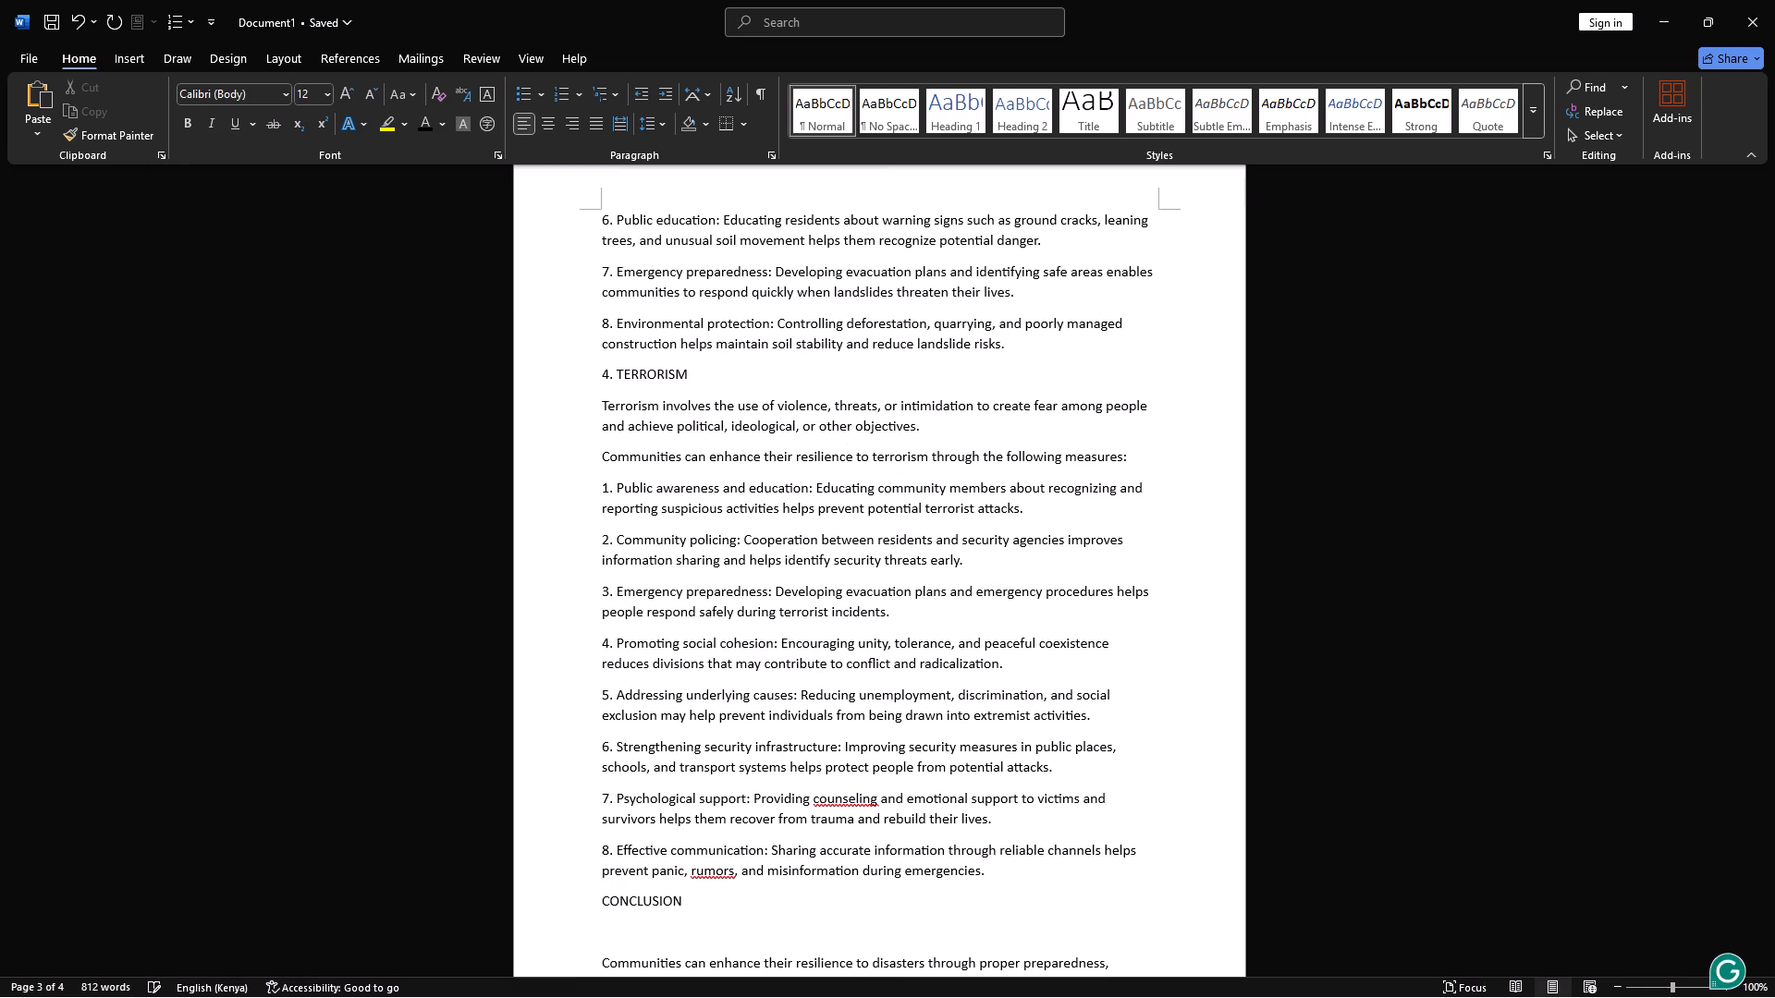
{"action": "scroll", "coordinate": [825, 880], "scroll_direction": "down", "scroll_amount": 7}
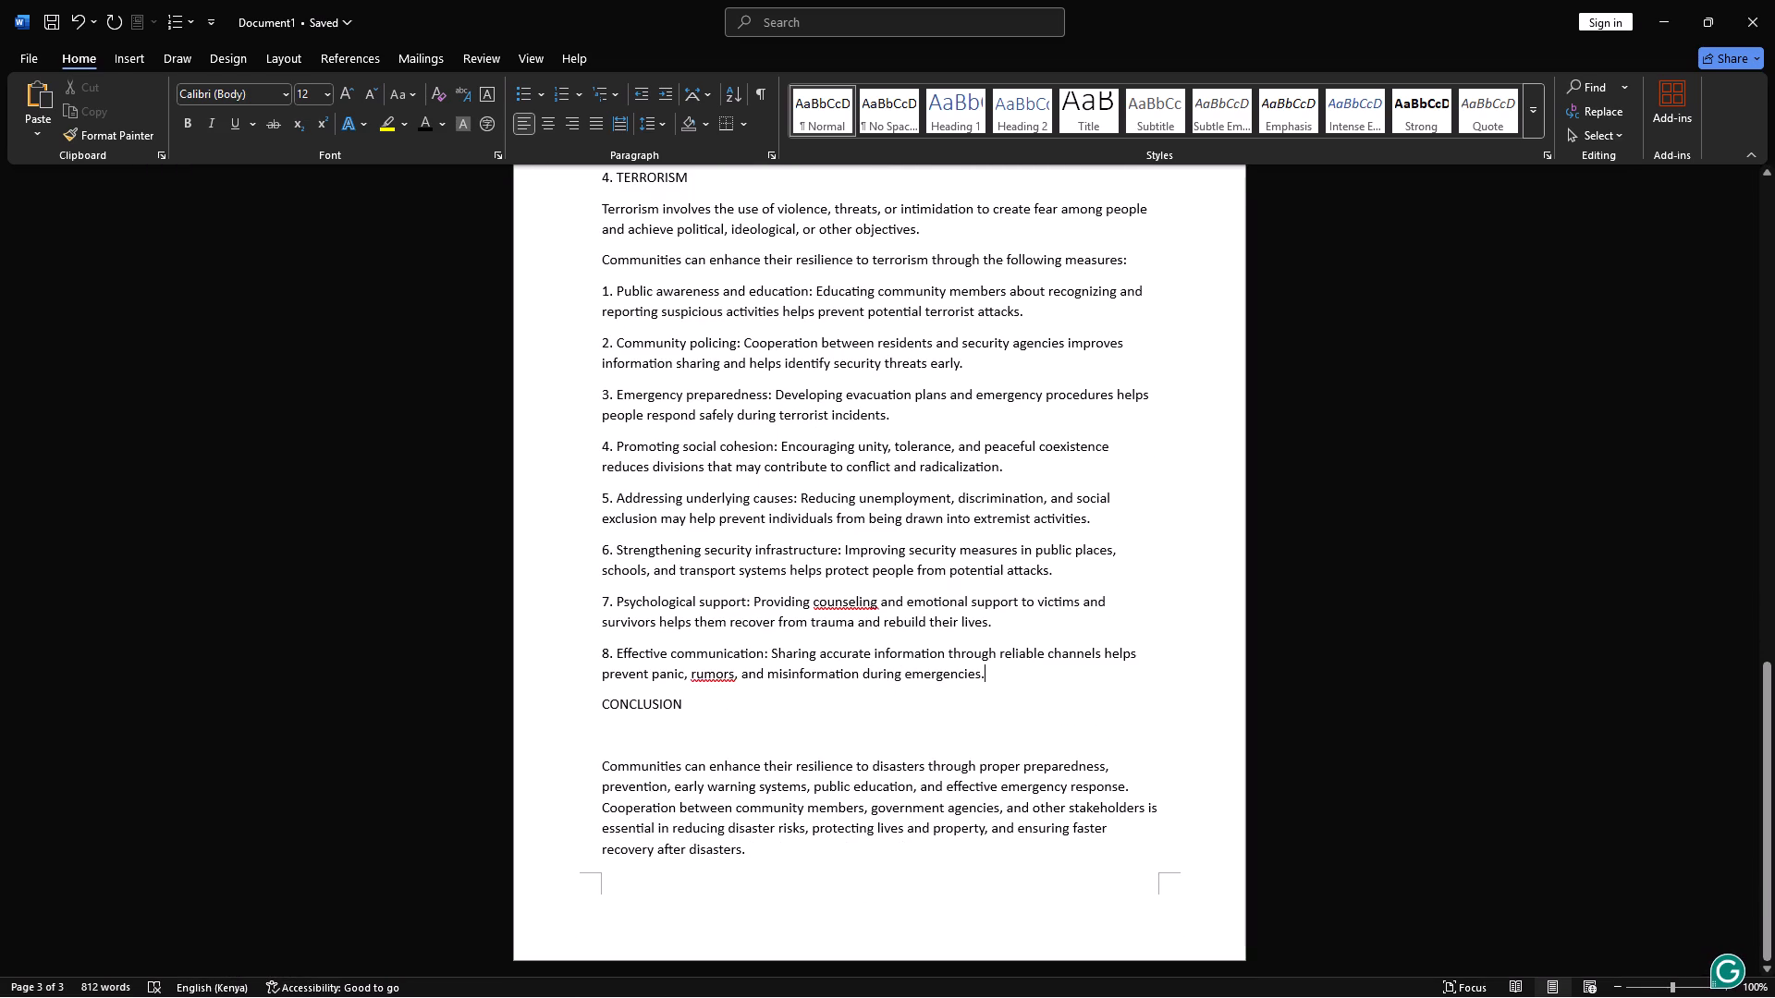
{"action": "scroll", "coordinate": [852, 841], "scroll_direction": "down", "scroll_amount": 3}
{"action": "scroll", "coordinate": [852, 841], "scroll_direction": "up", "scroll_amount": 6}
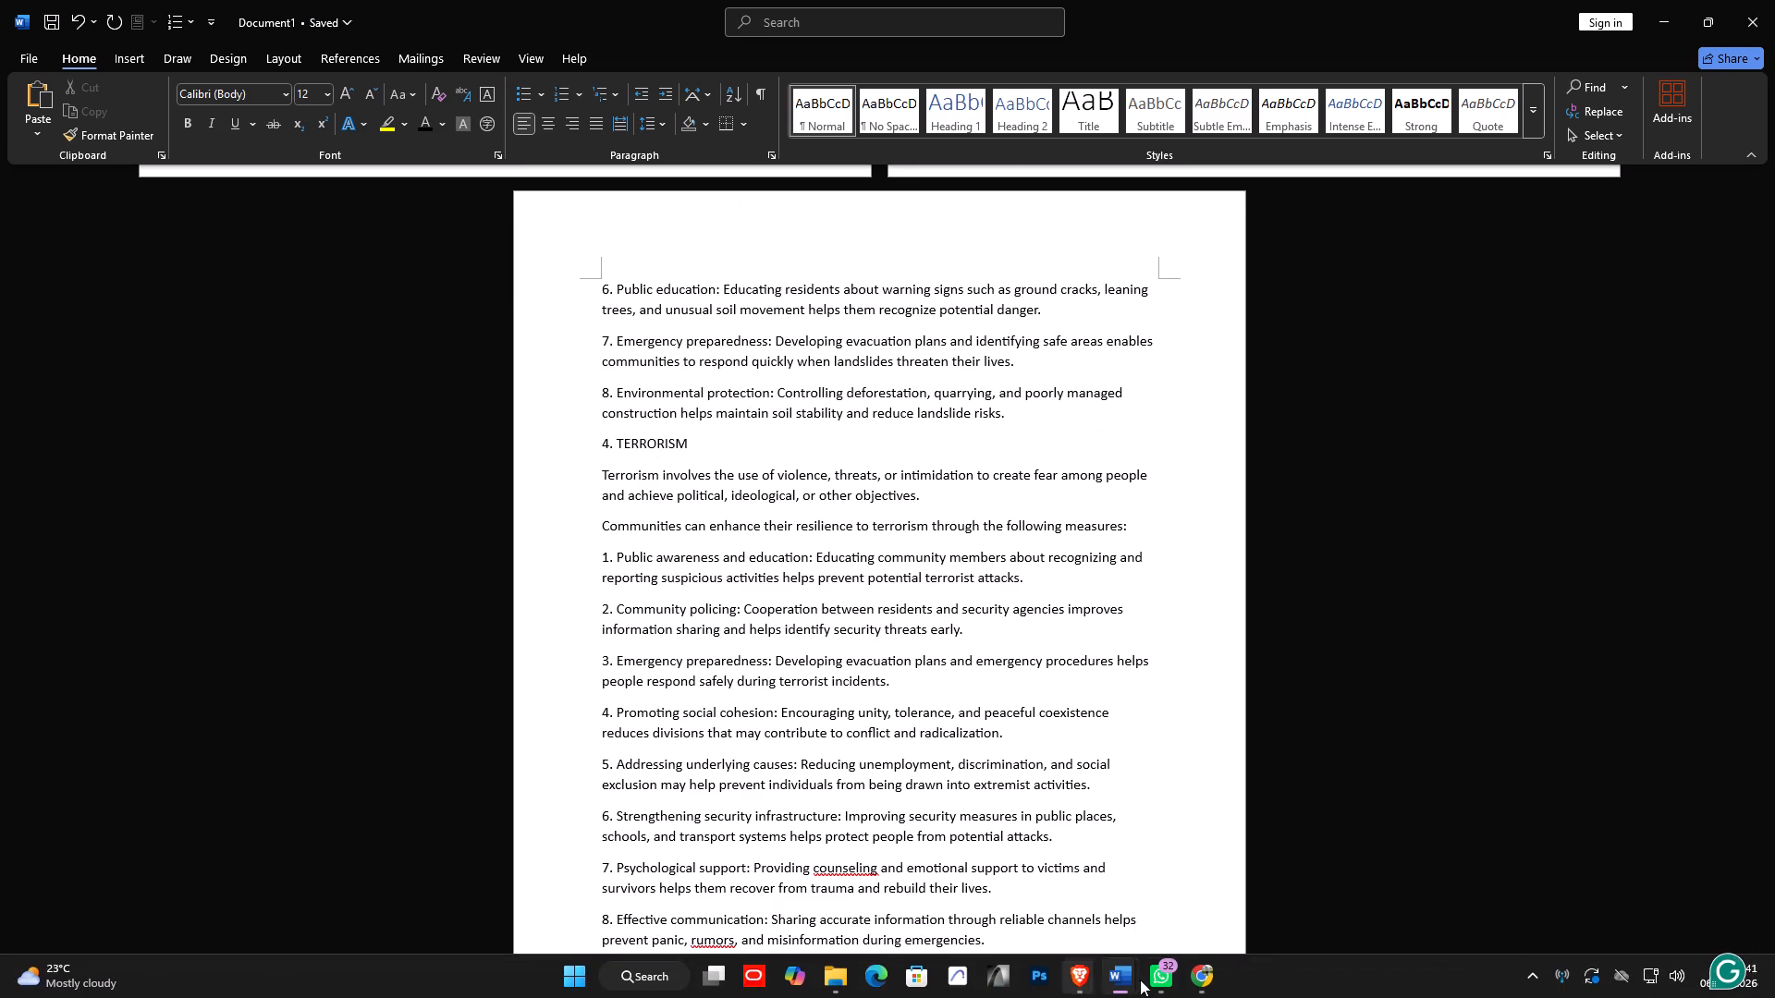
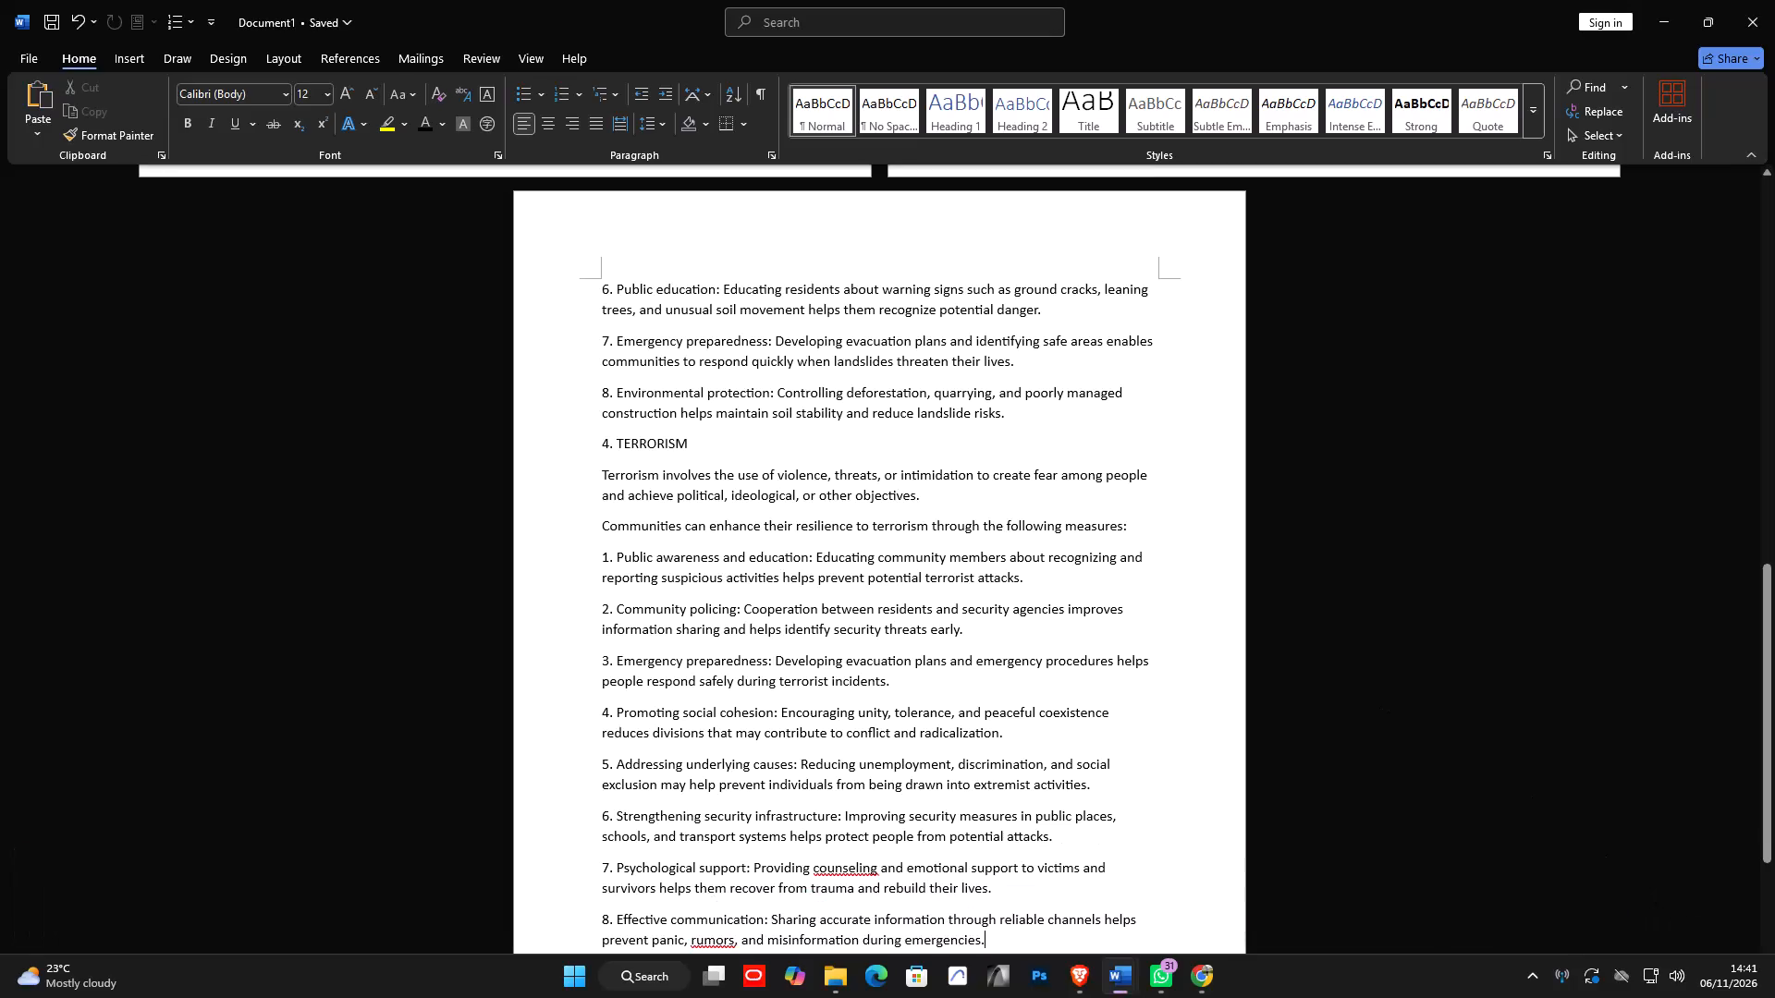
Delete the blank lines between the "DISASTER MANAGEMENT ASSIGNMENT" title, the question and the "1. INSECT INFESTATION" heading.
{"action": "scroll", "coordinate": [926, 632], "scroll_direction": "up", "scroll_amount": 20}
{"action": "scroll", "coordinate": [926, 632], "scroll_direction": "up", "scroll_amount": 1}
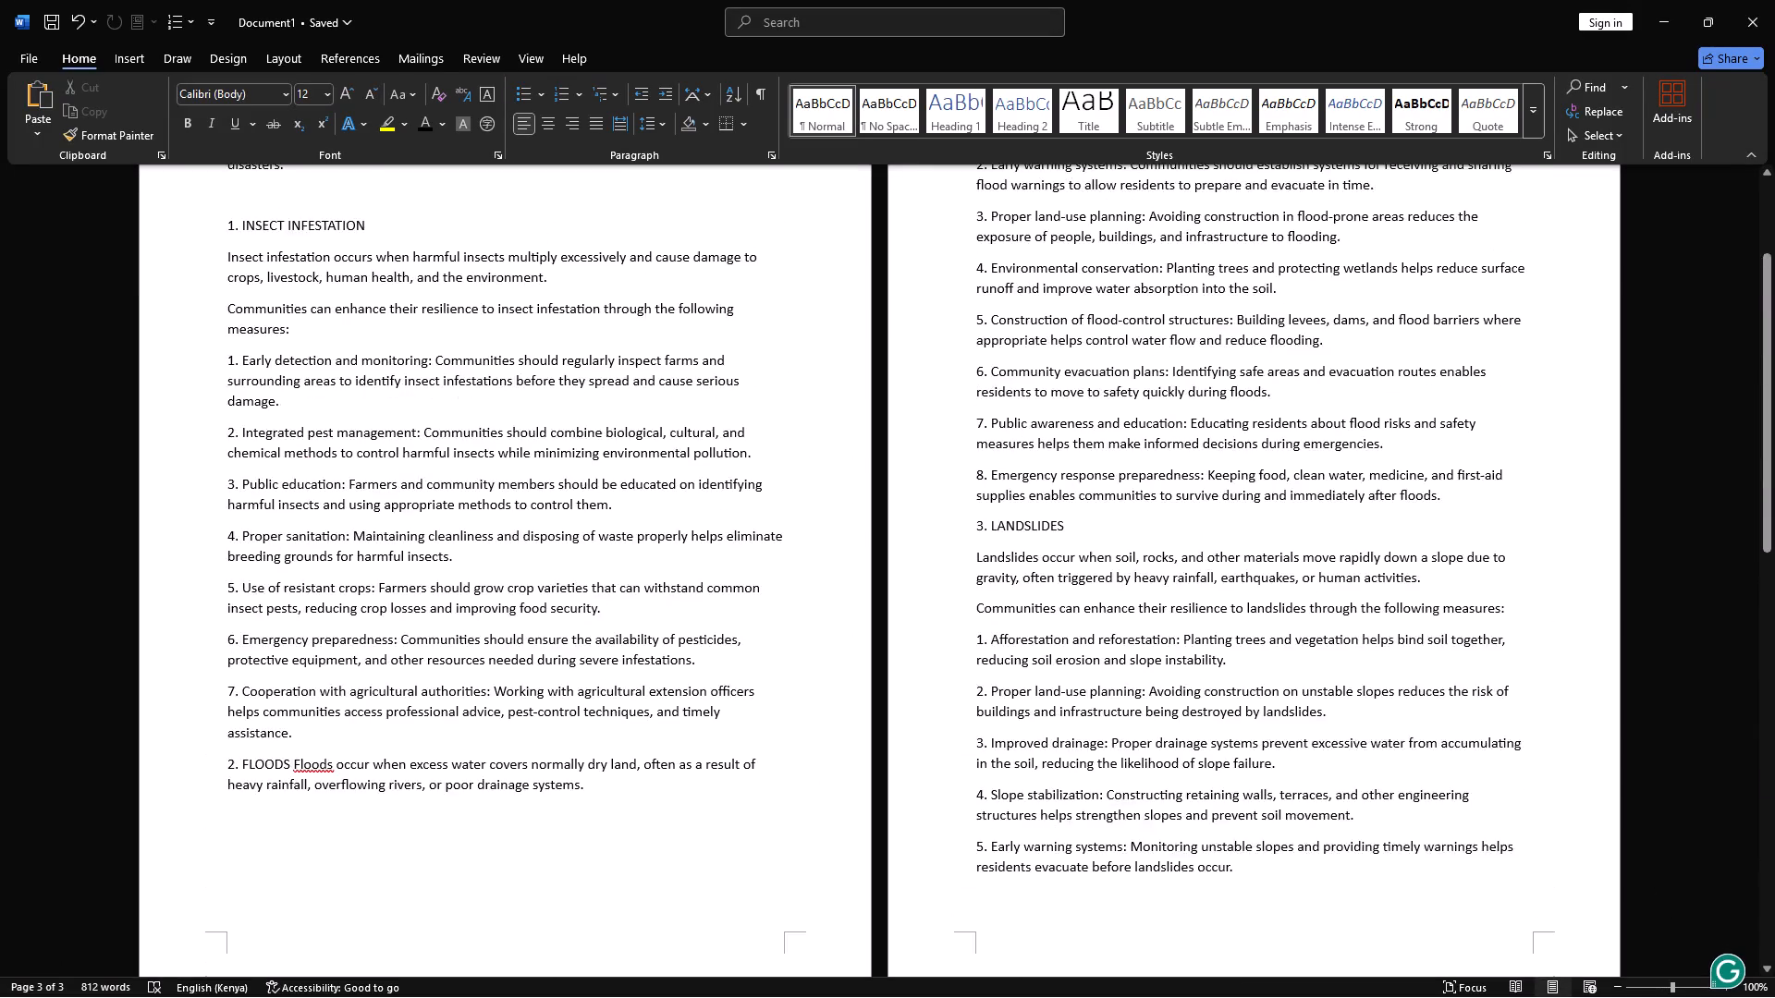
{"action": "scroll", "coordinate": [926, 631], "scroll_direction": "up", "scroll_amount": 4}
{"action": "scroll", "coordinate": [383, 330], "scroll_direction": "up", "scroll_amount": 3}
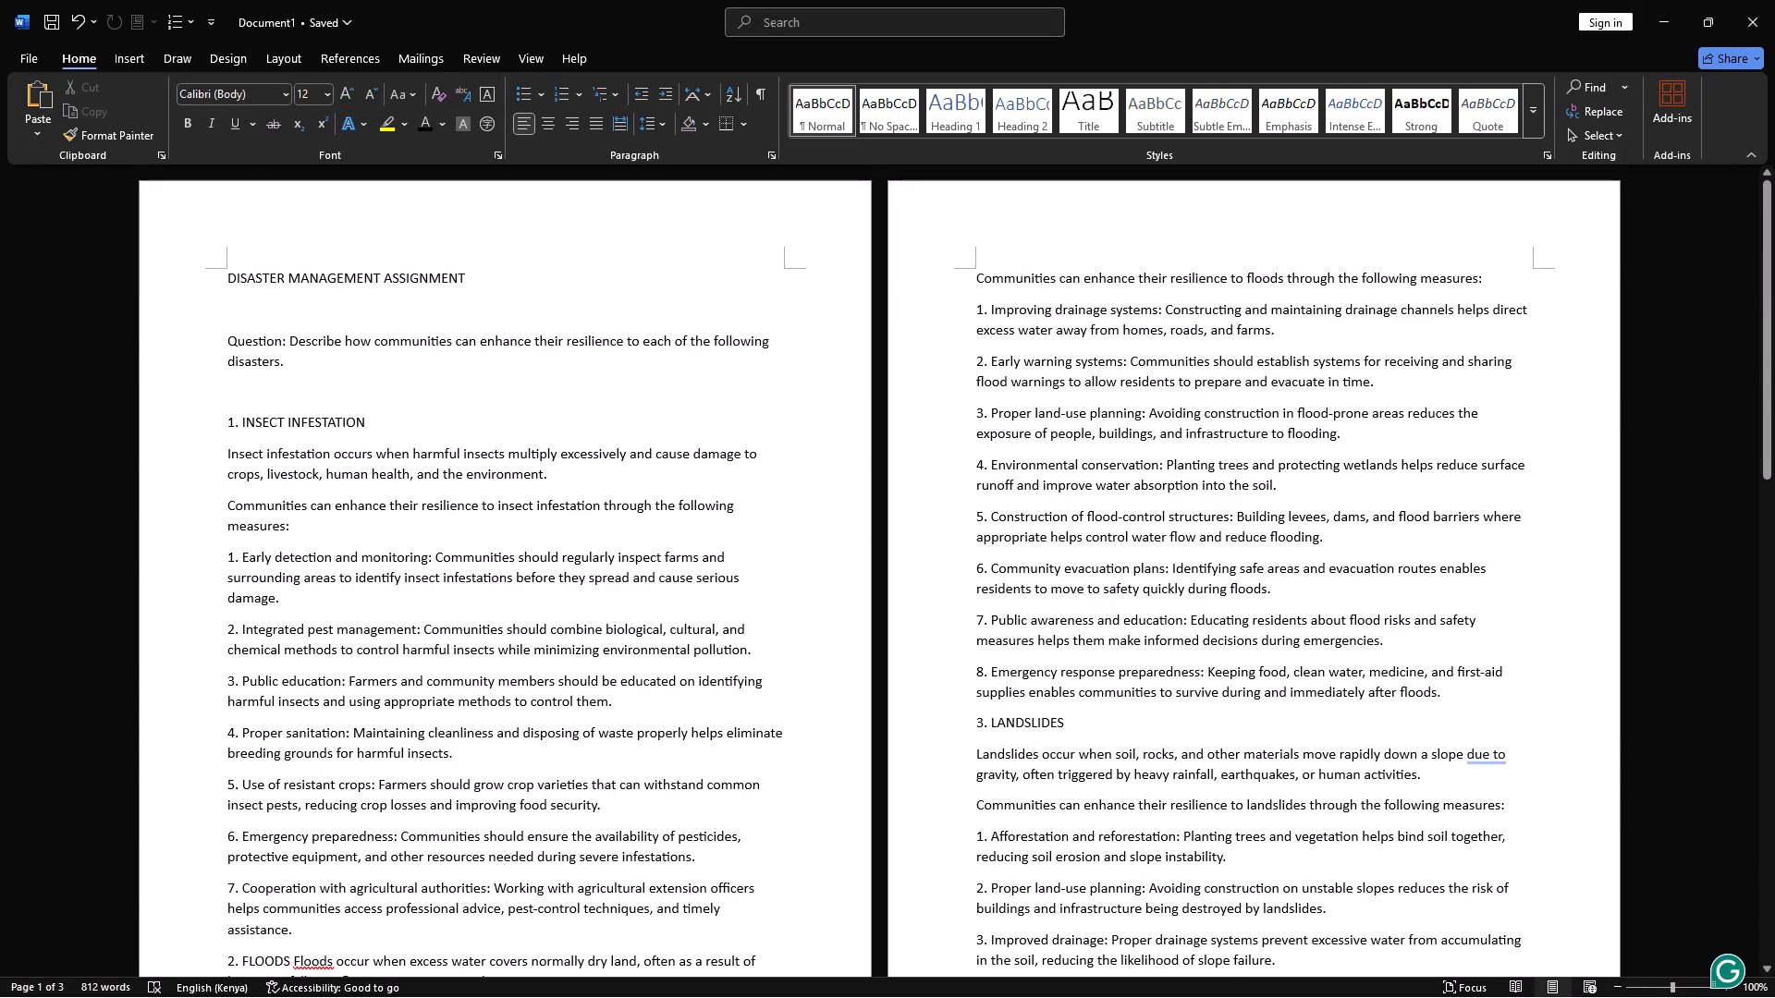
{"action": "left_click", "coordinate": [231, 315]}
{"action": "key", "text": "BackSpace"}
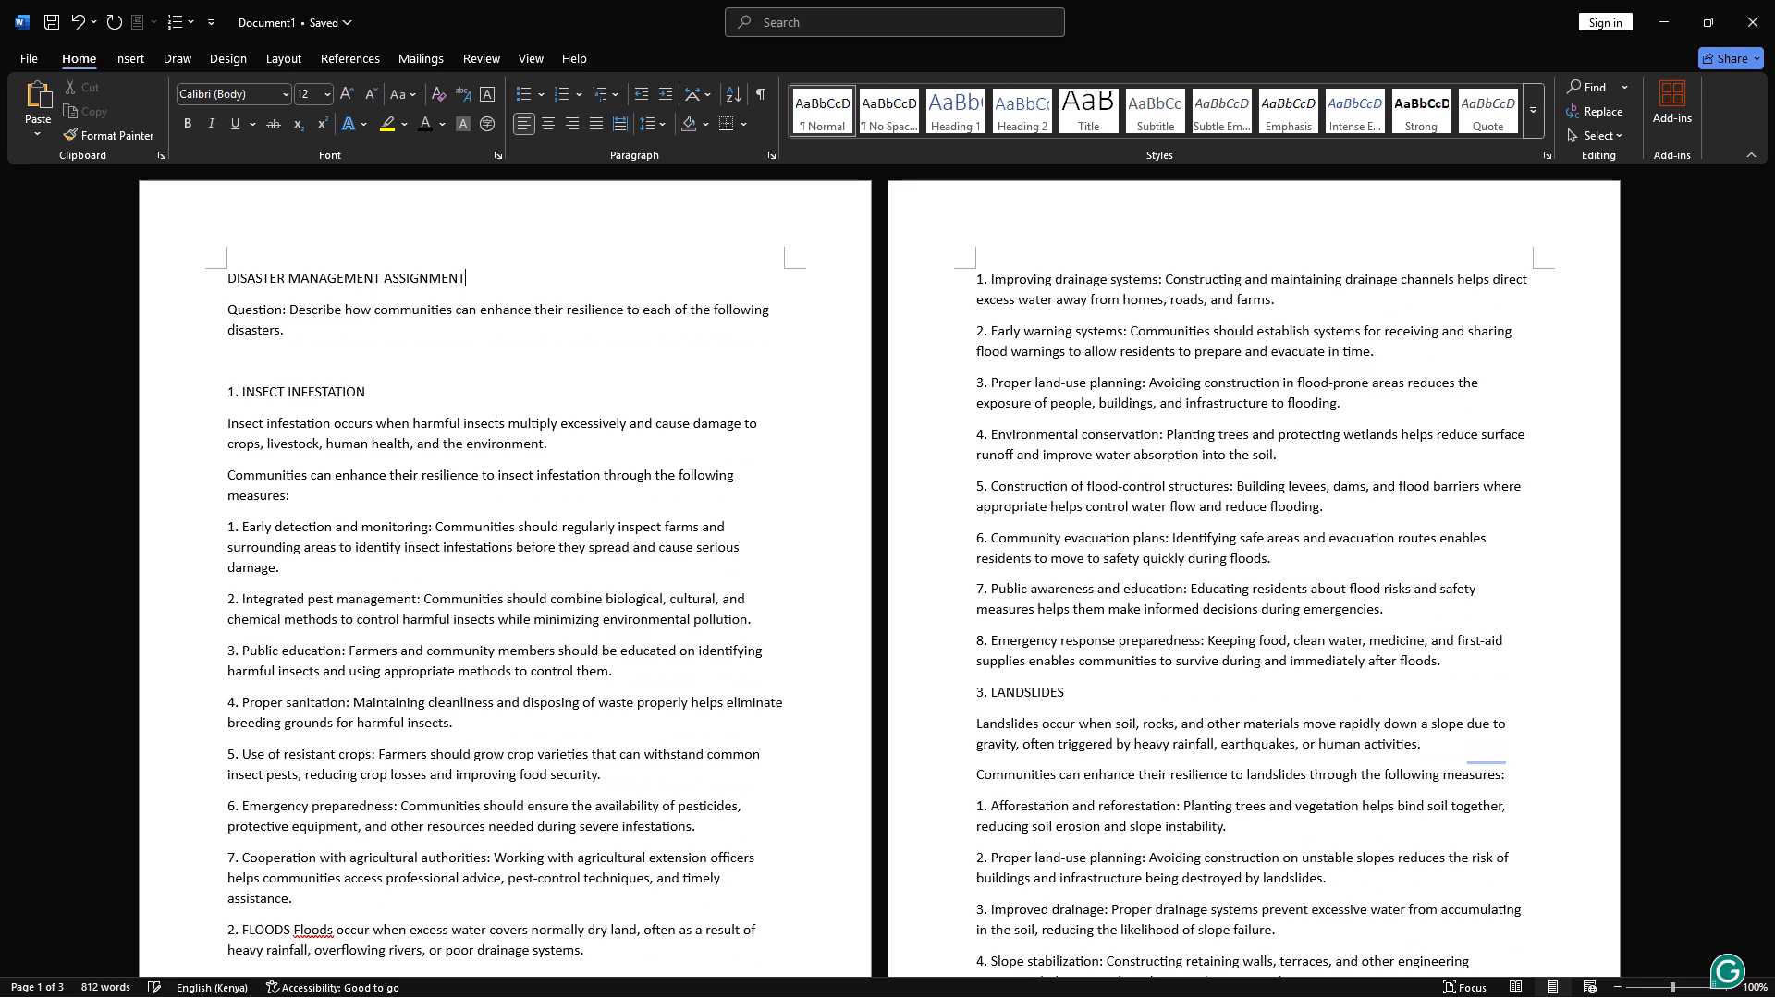
{"action": "left_click", "coordinate": [236, 361]}
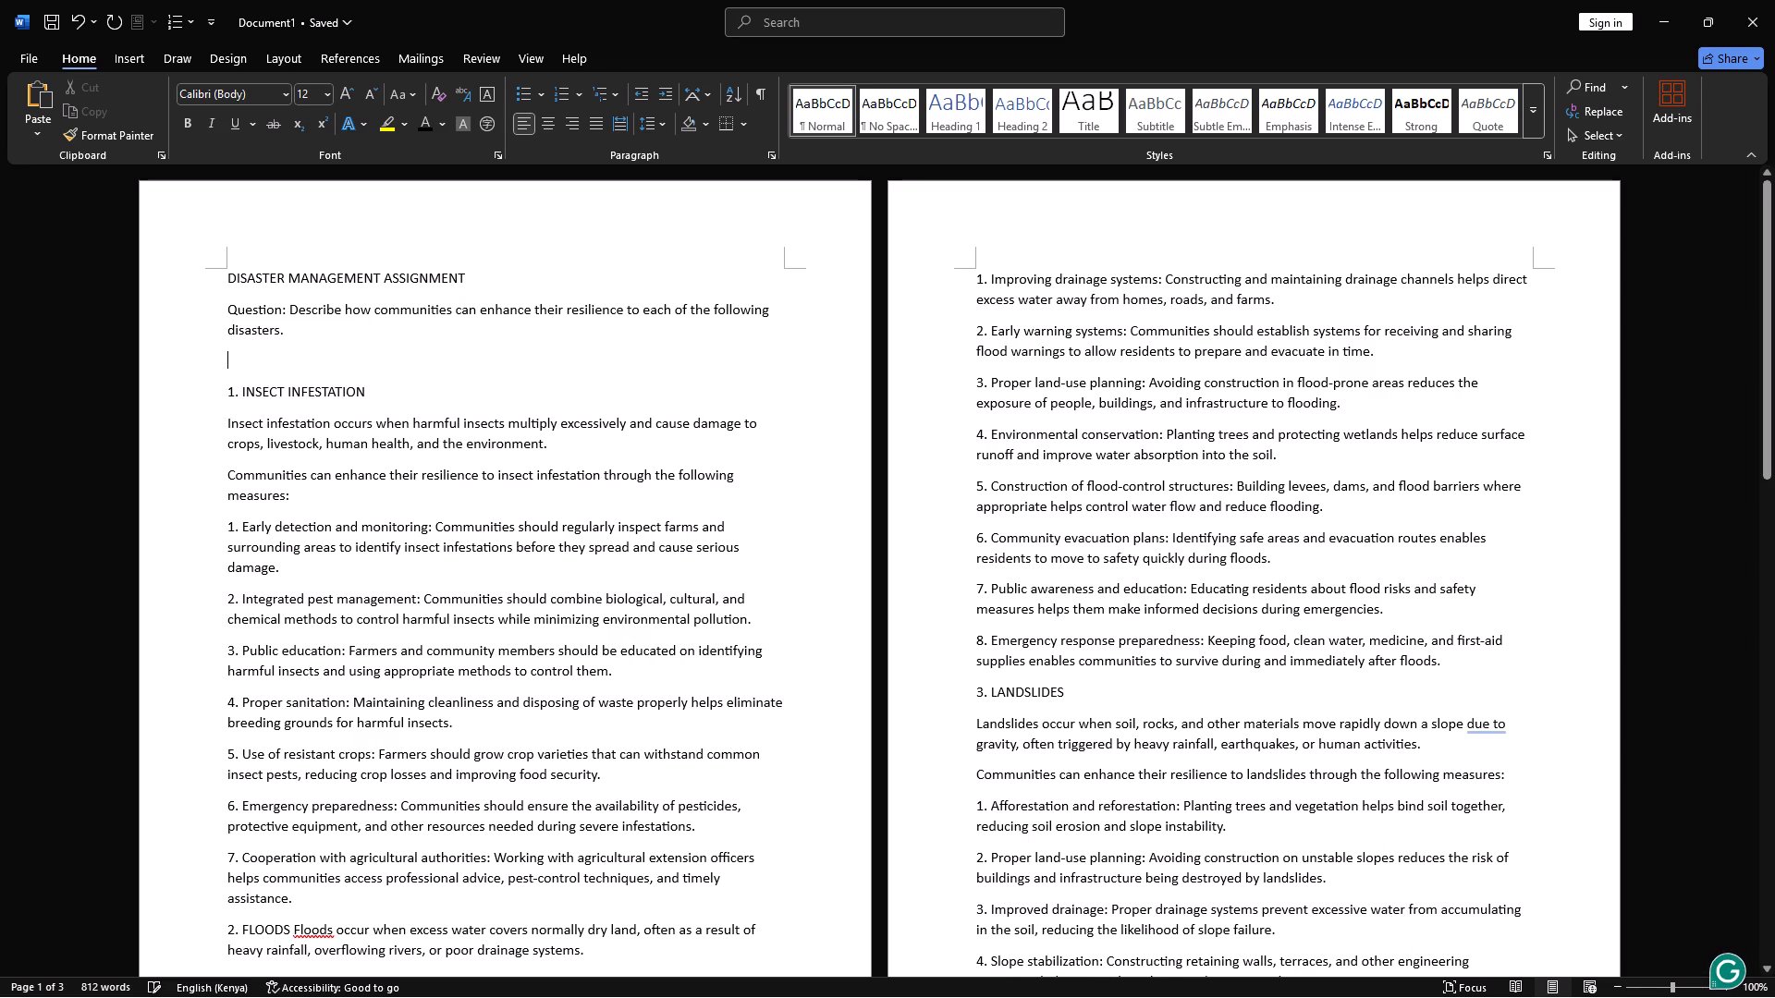
{"action": "key", "text": "BackSpace"}
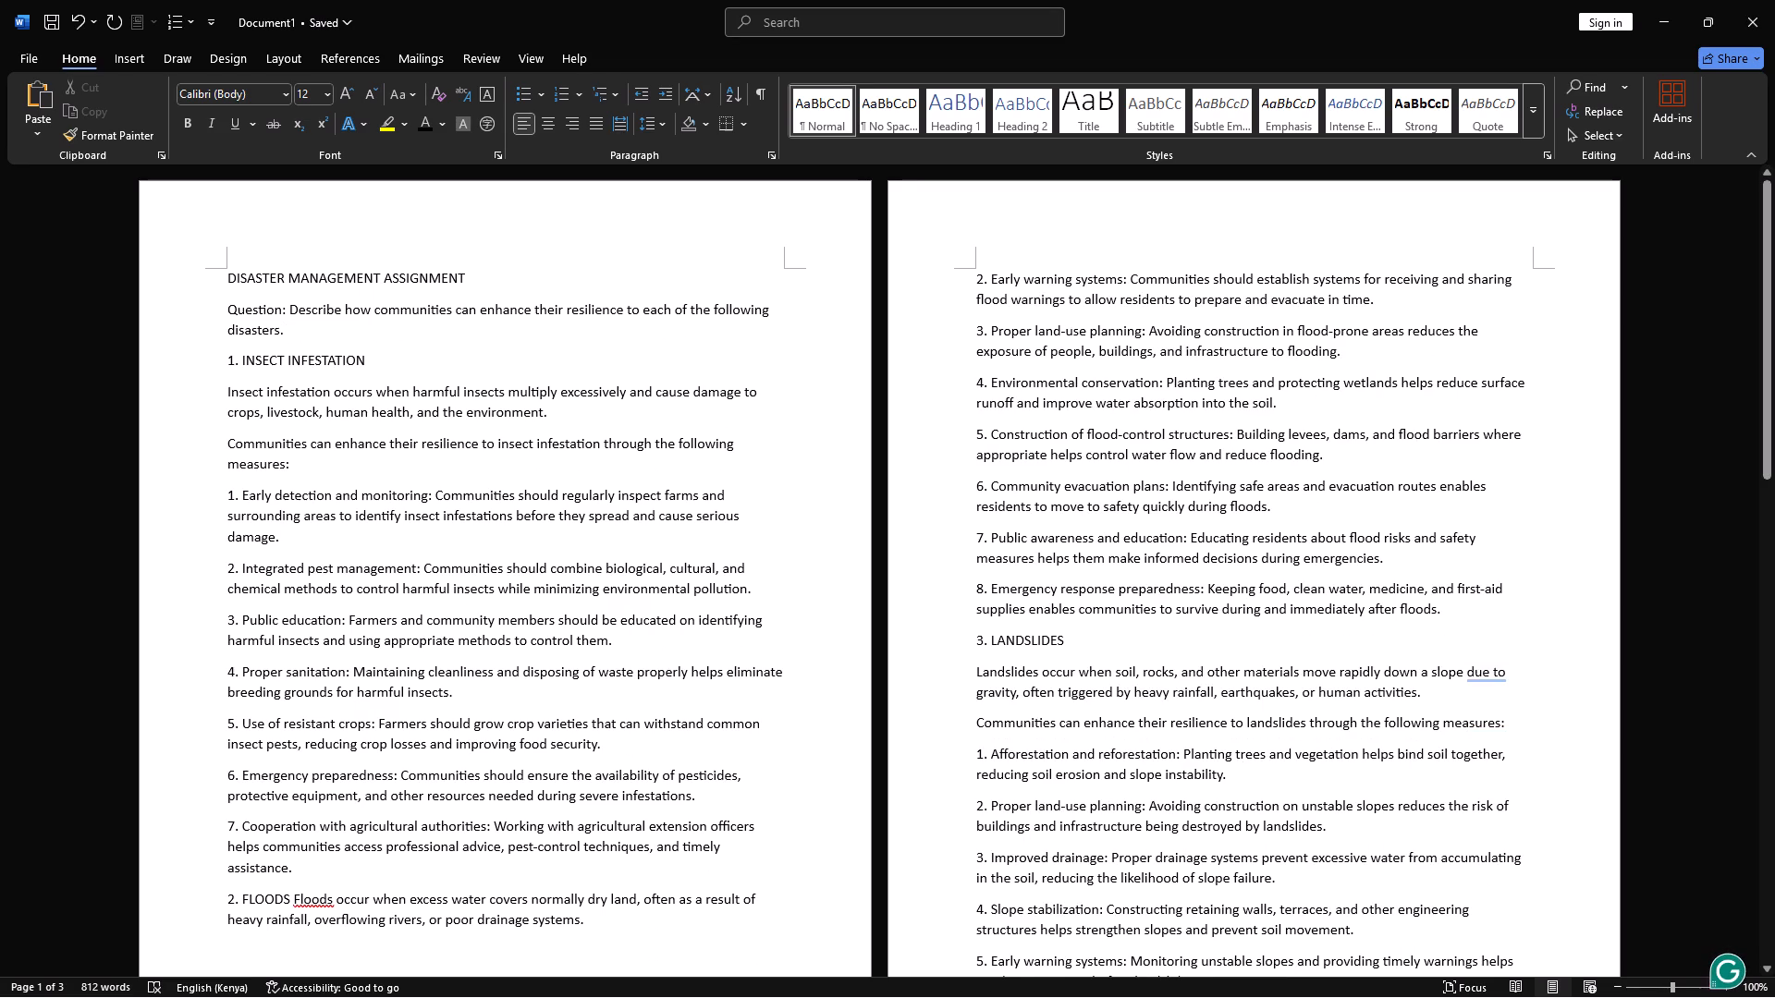
Make room above the assignment title with three line breaks and paste the student's name and registration number there.
{"action": "left_click", "coordinate": [244, 257]}
{"action": "left_click", "coordinate": [471, 273]}
{"action": "left_click", "coordinate": [225, 279]}
{"action": "key", "text": "shift+Return"}
{"action": "key", "text": "shift+Return"}
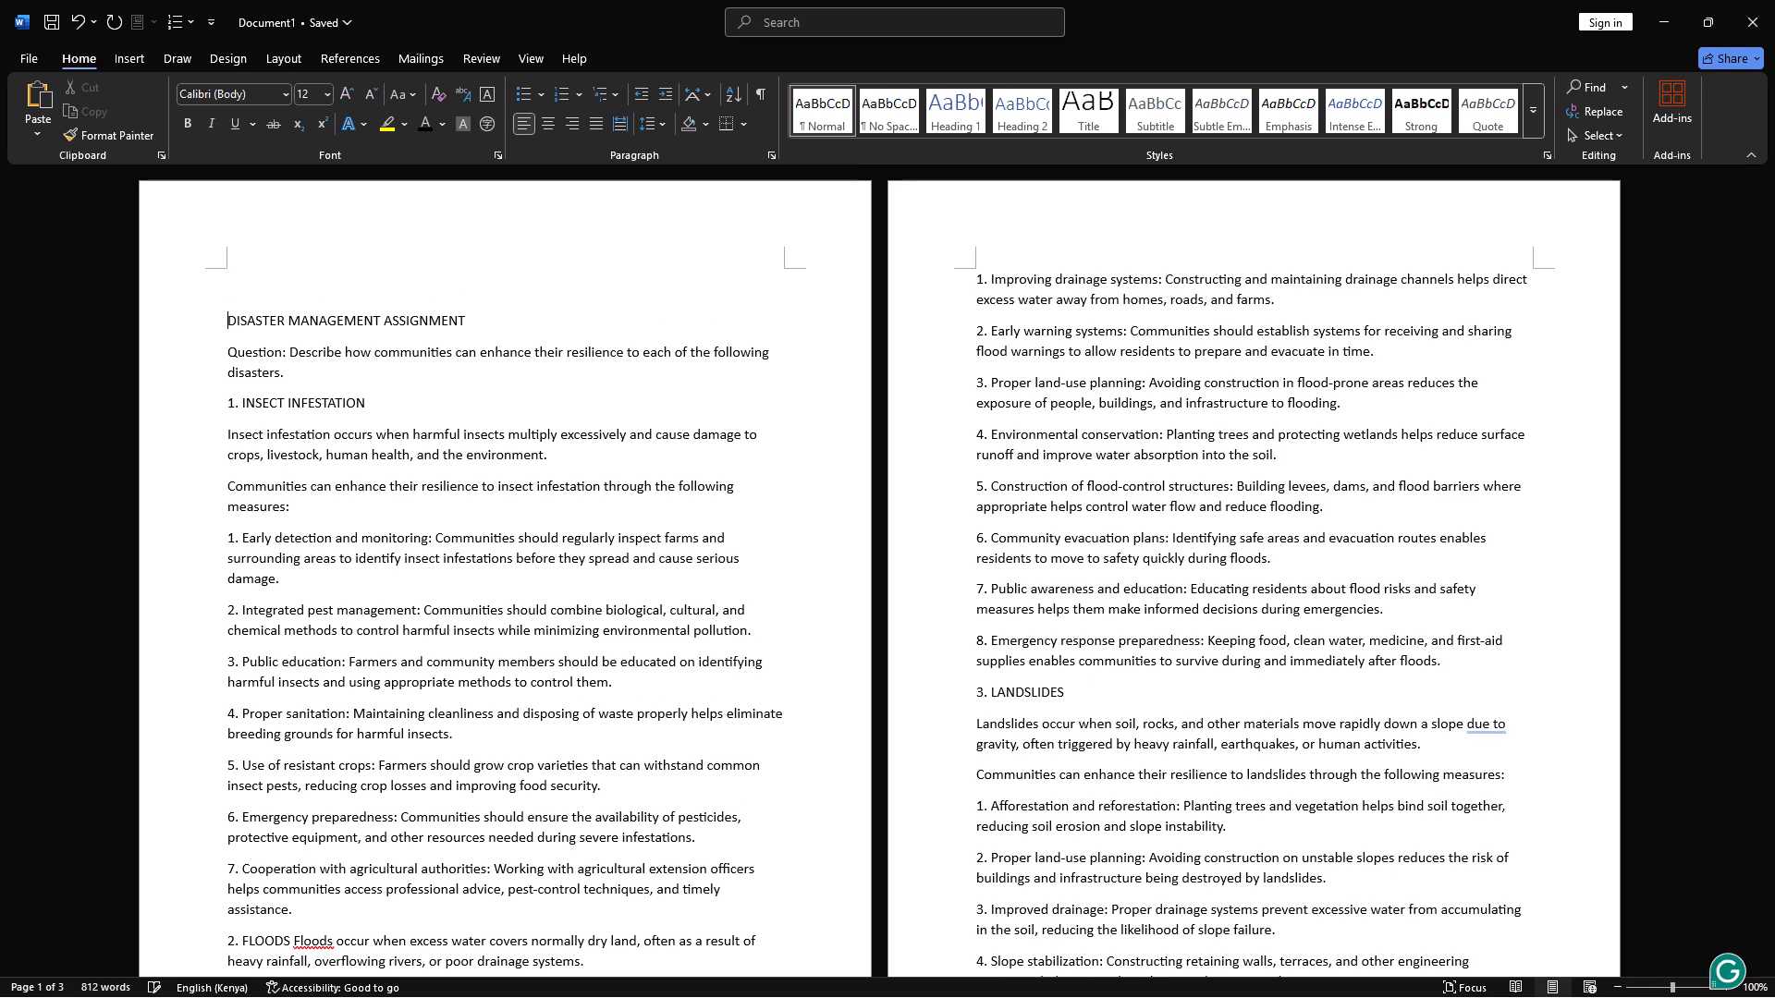
{"action": "key", "text": "shift+Return"}
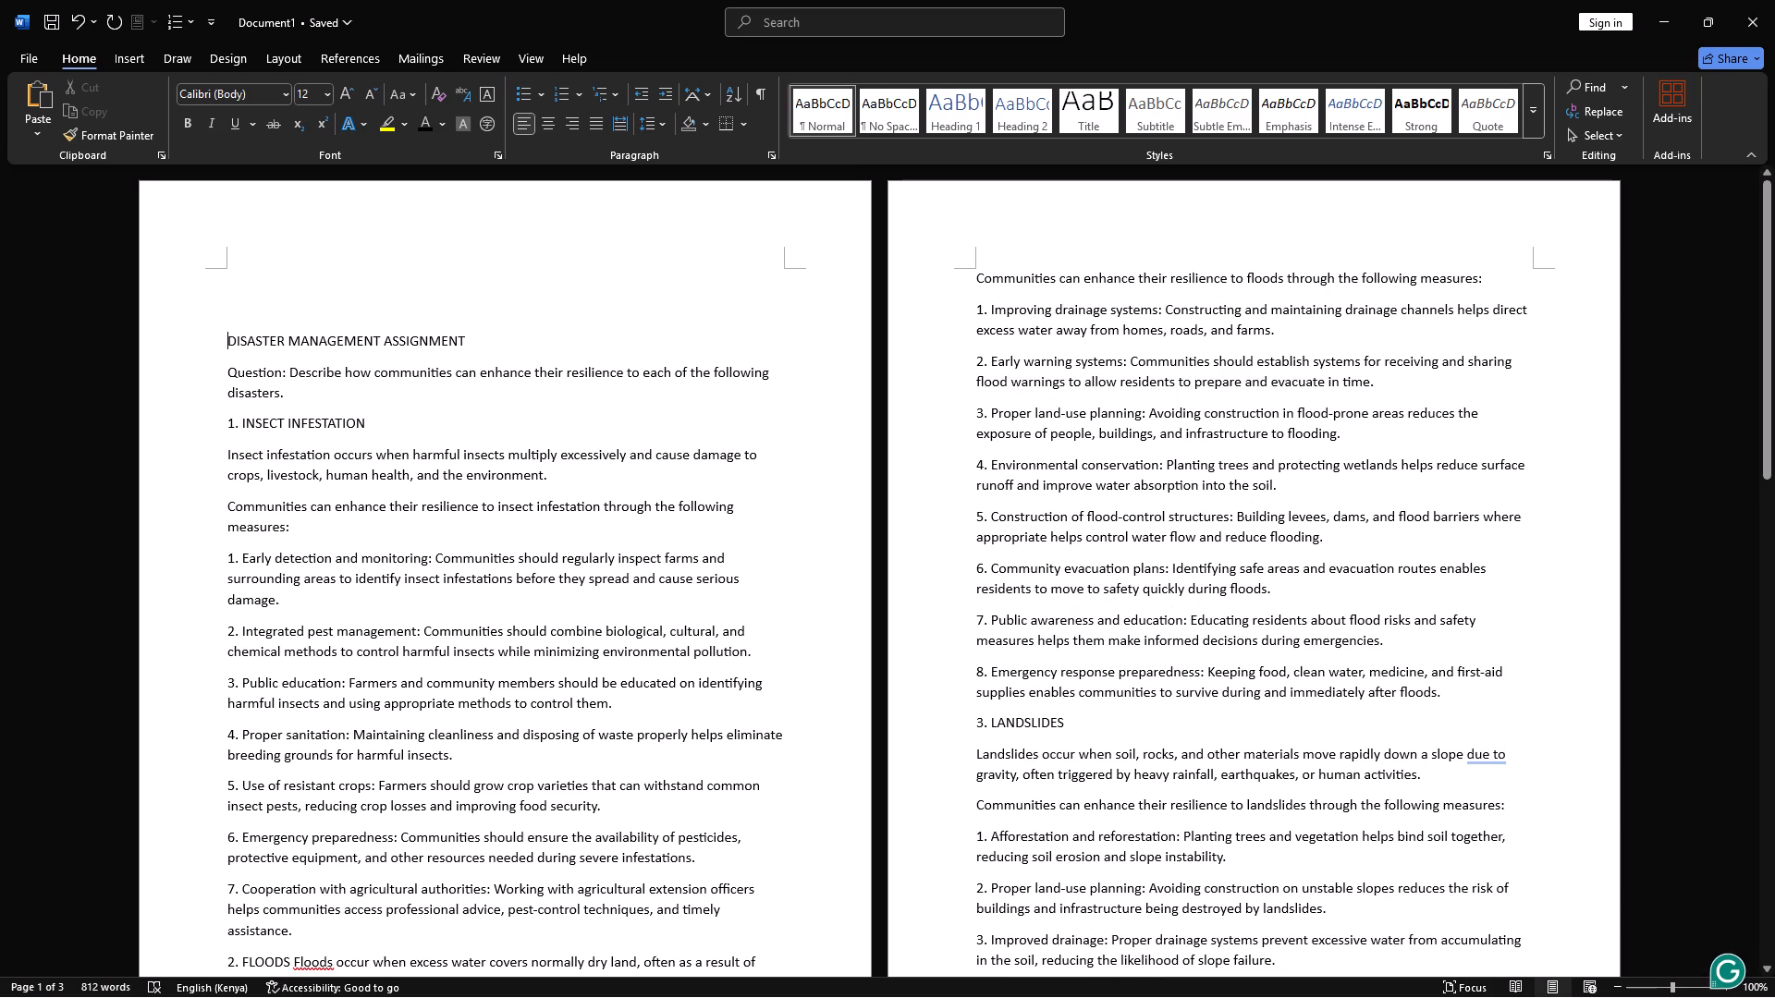
{"action": "left_click", "coordinate": [235, 281]}
{"action": "key", "text": "ctrl+v"}
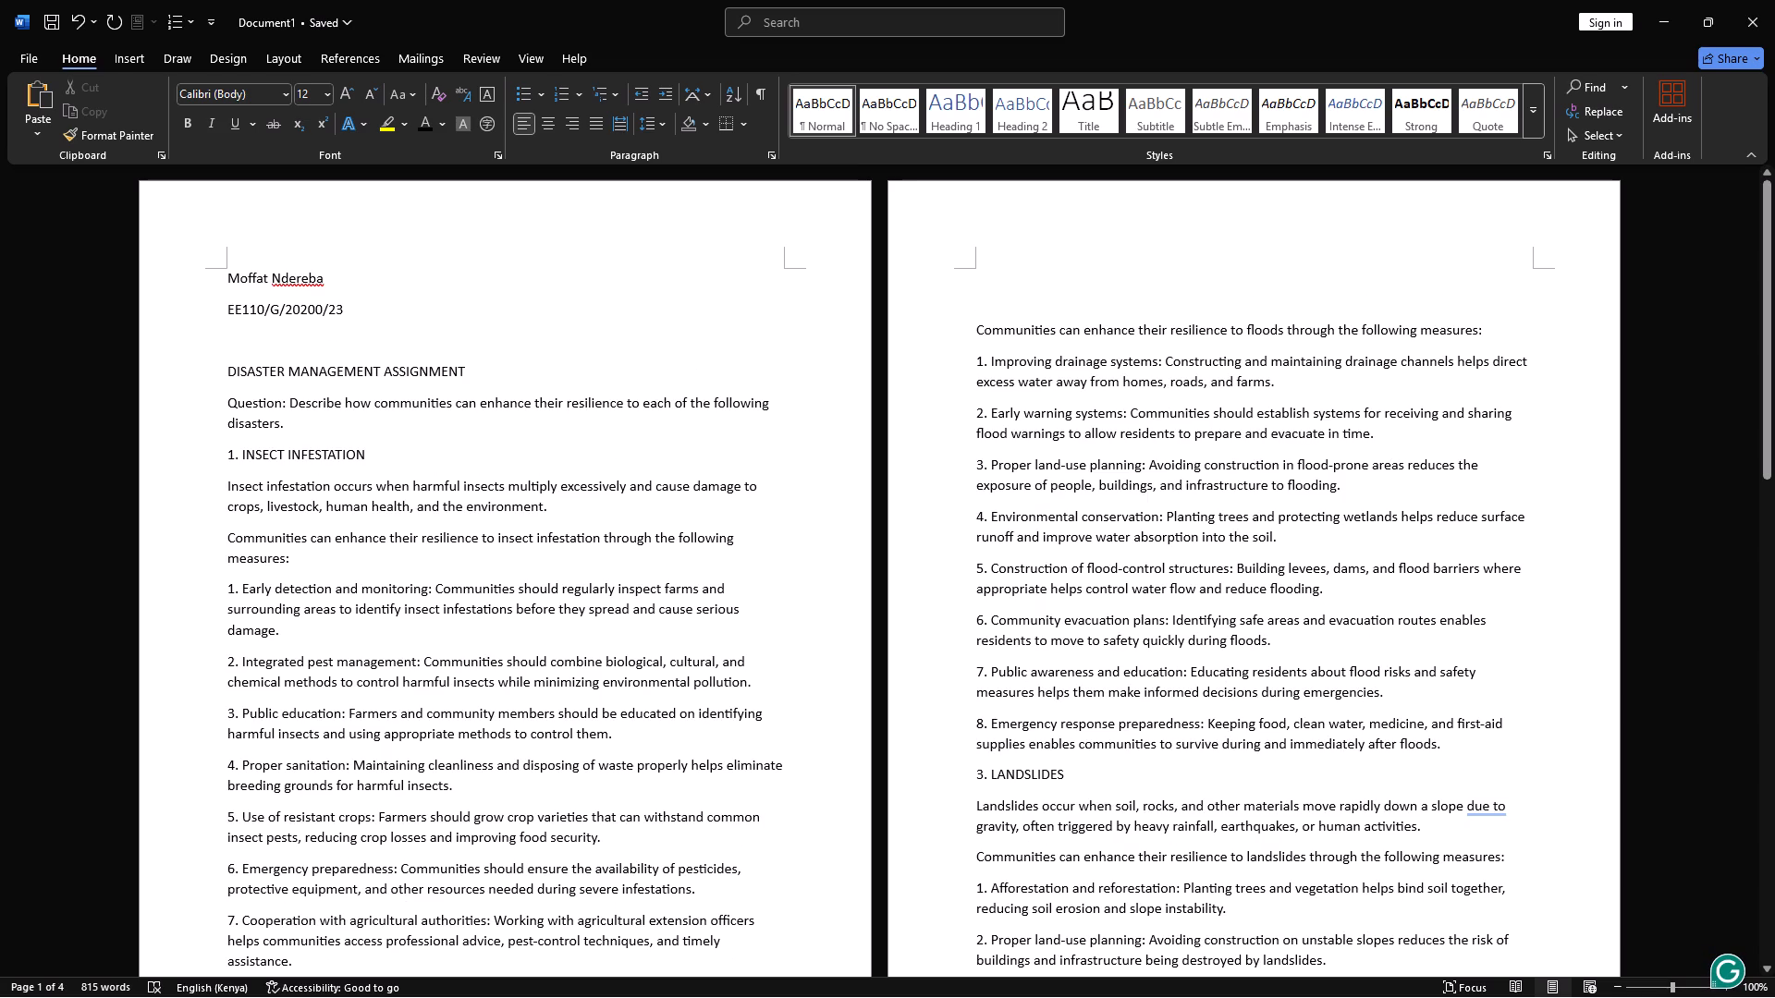
Change the student's name at the top of the first page to all capitals.
{"action": "left_click_drag", "start_coordinate": [228, 281], "coordinate": [317, 283]}
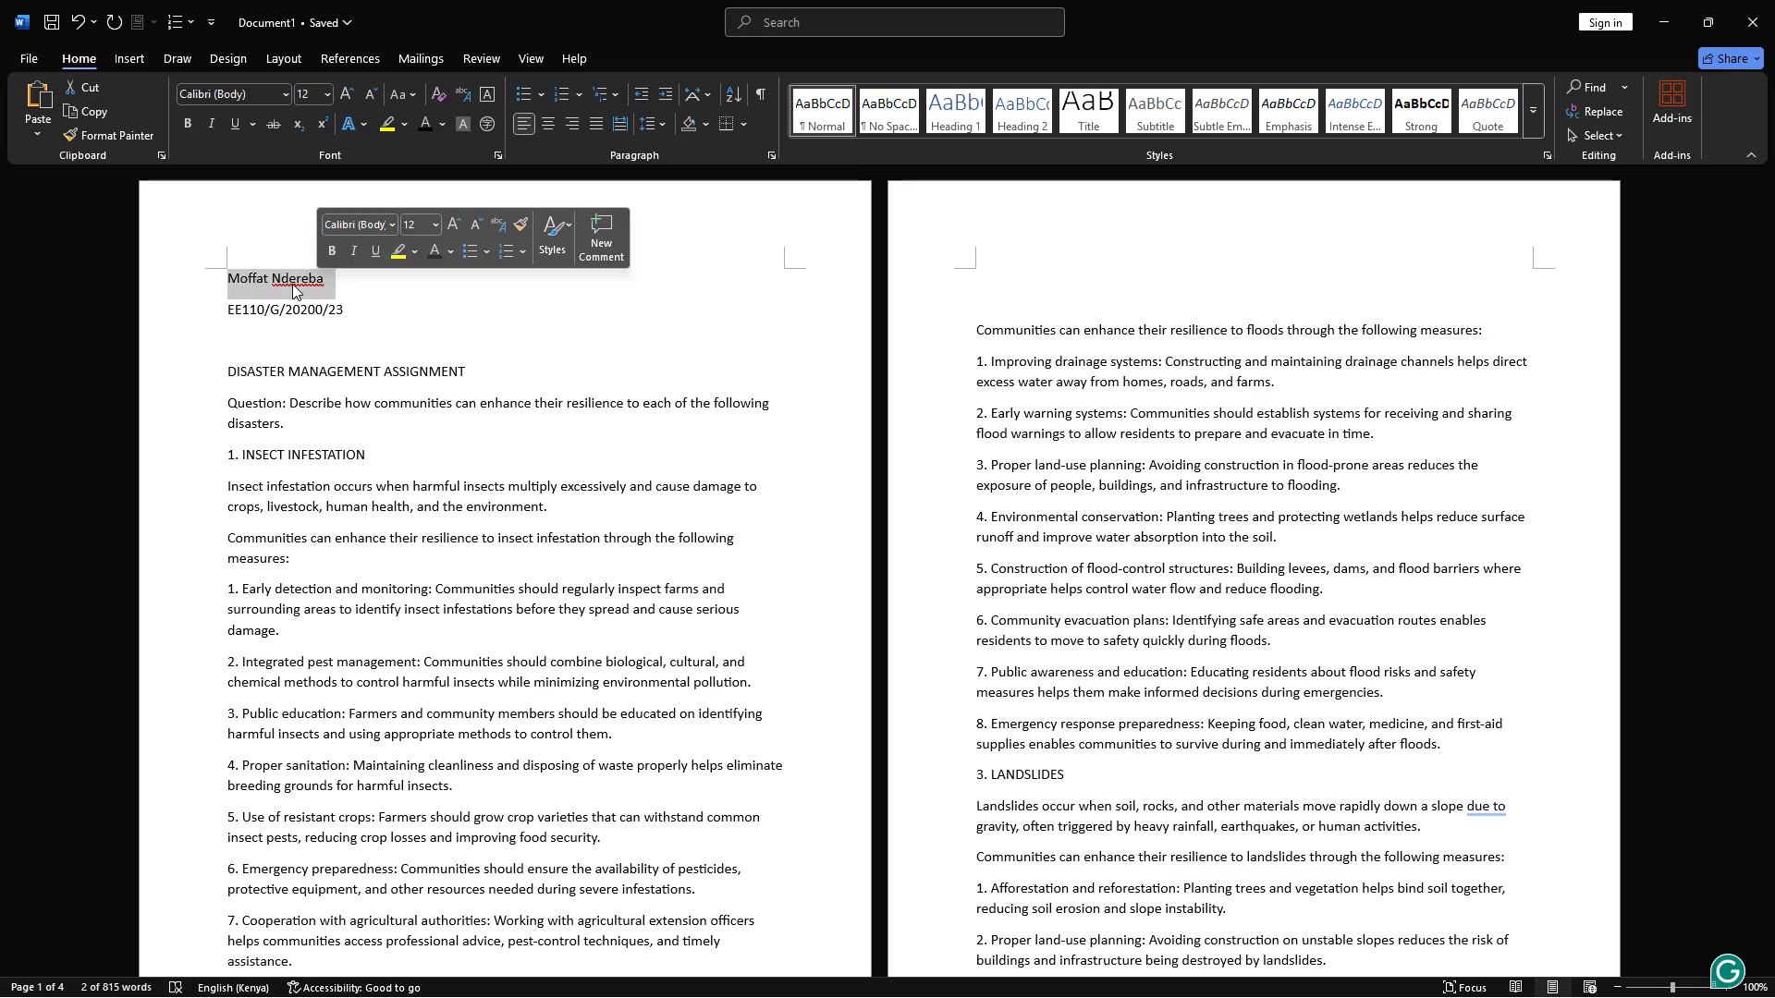
{"action": "key", "text": "shift+F3"}
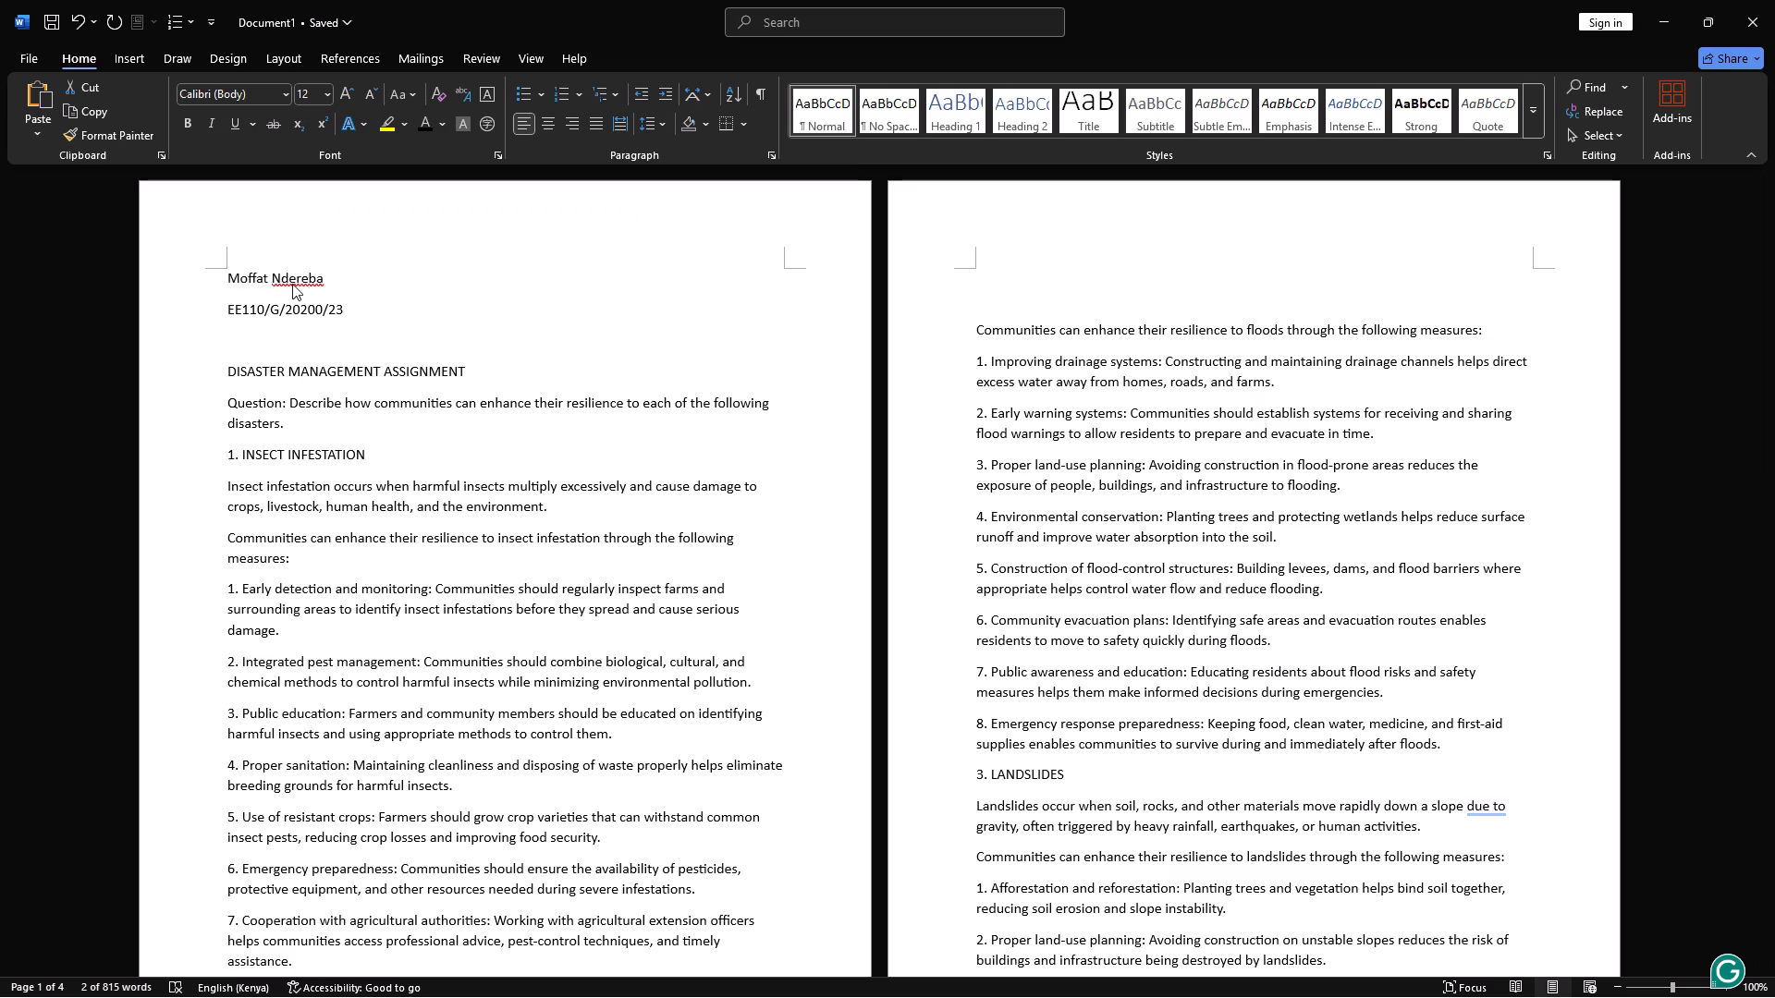
{"action": "left_click", "coordinate": [653, 246]}
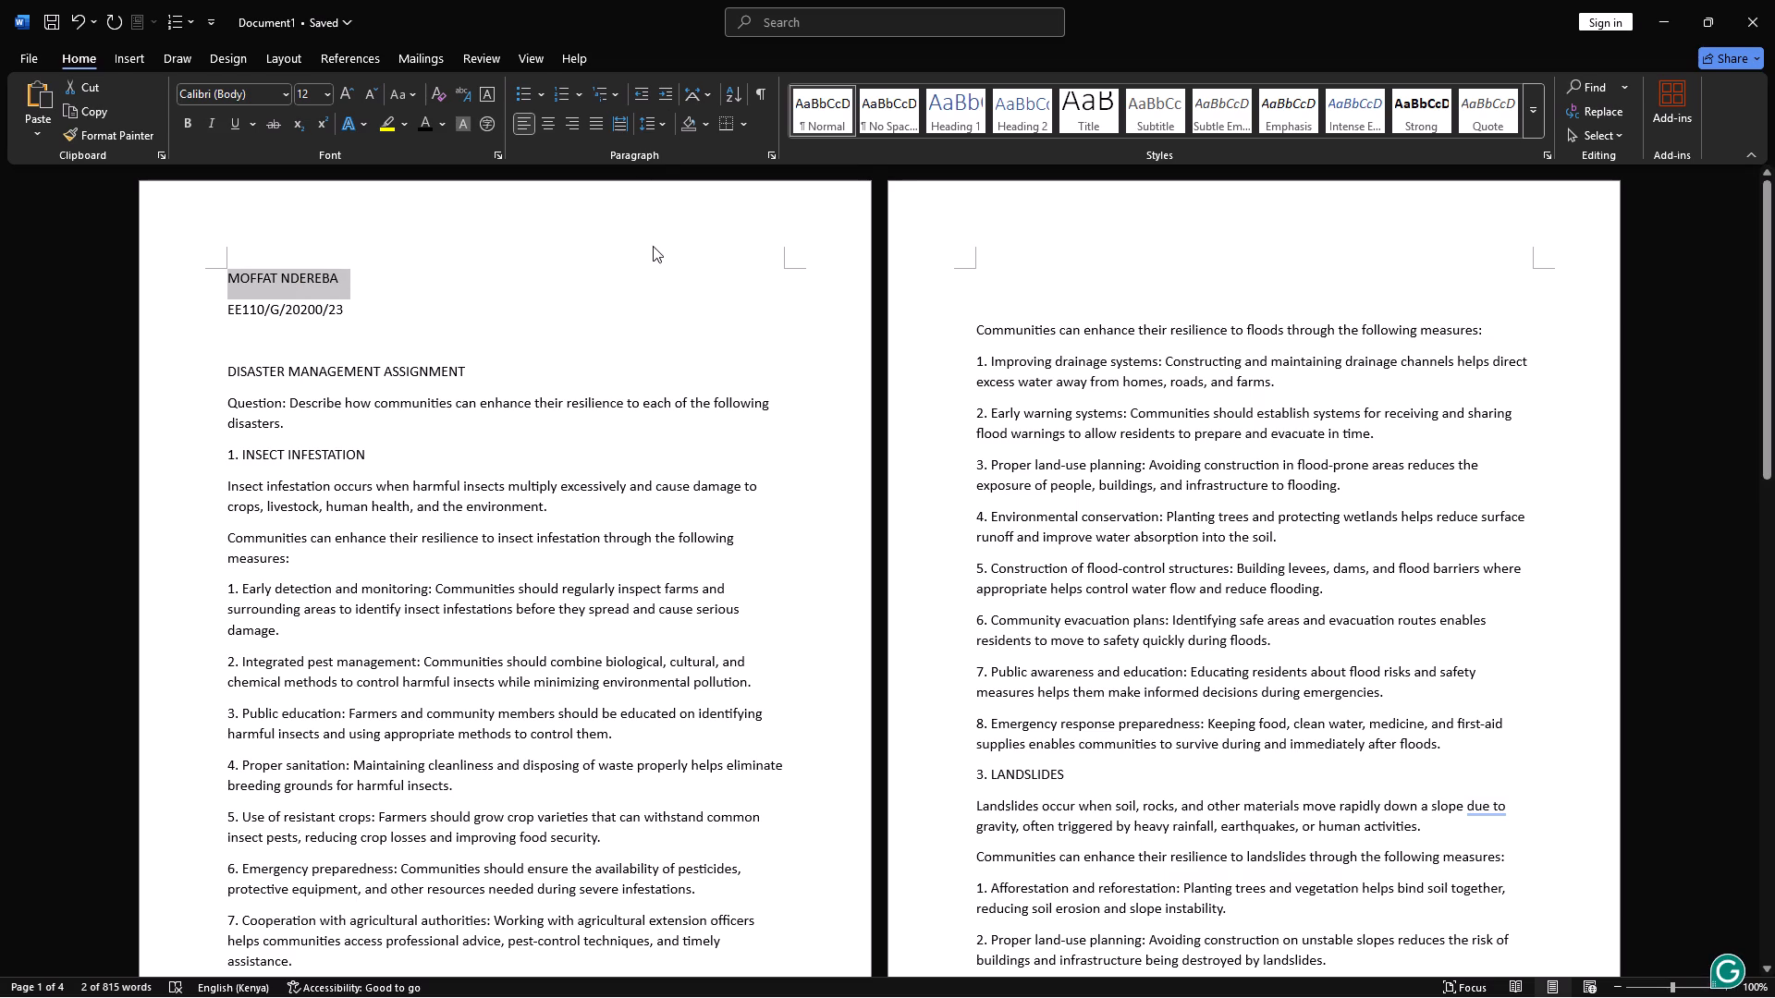
Bold the "1. INSECT INFESTATION" heading and the sentence introducing the insect infestation measures.
{"action": "scroll", "coordinate": [627, 405], "scroll_direction": "down", "scroll_amount": 4}
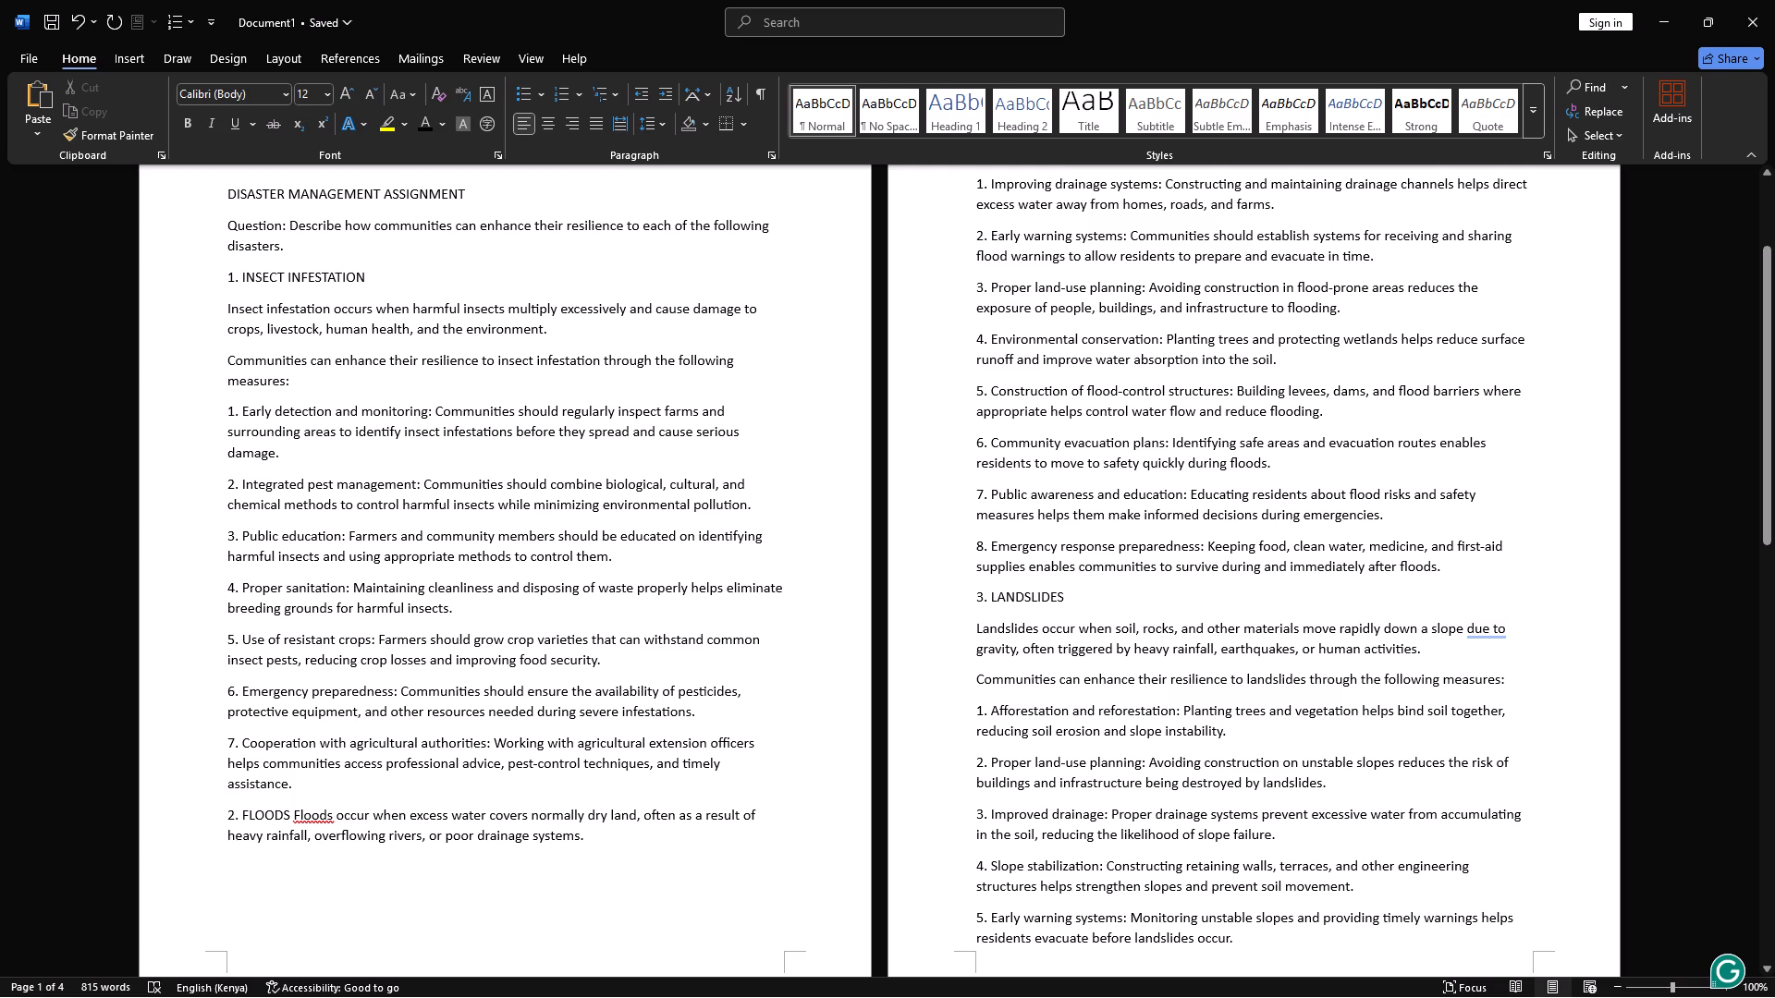
{"action": "left_click_drag", "start_coordinate": [242, 274], "coordinate": [359, 274]}
{"action": "left_click", "coordinate": [406, 277]}
{"action": "left_click_drag", "start_coordinate": [219, 275], "coordinate": [363, 280]}
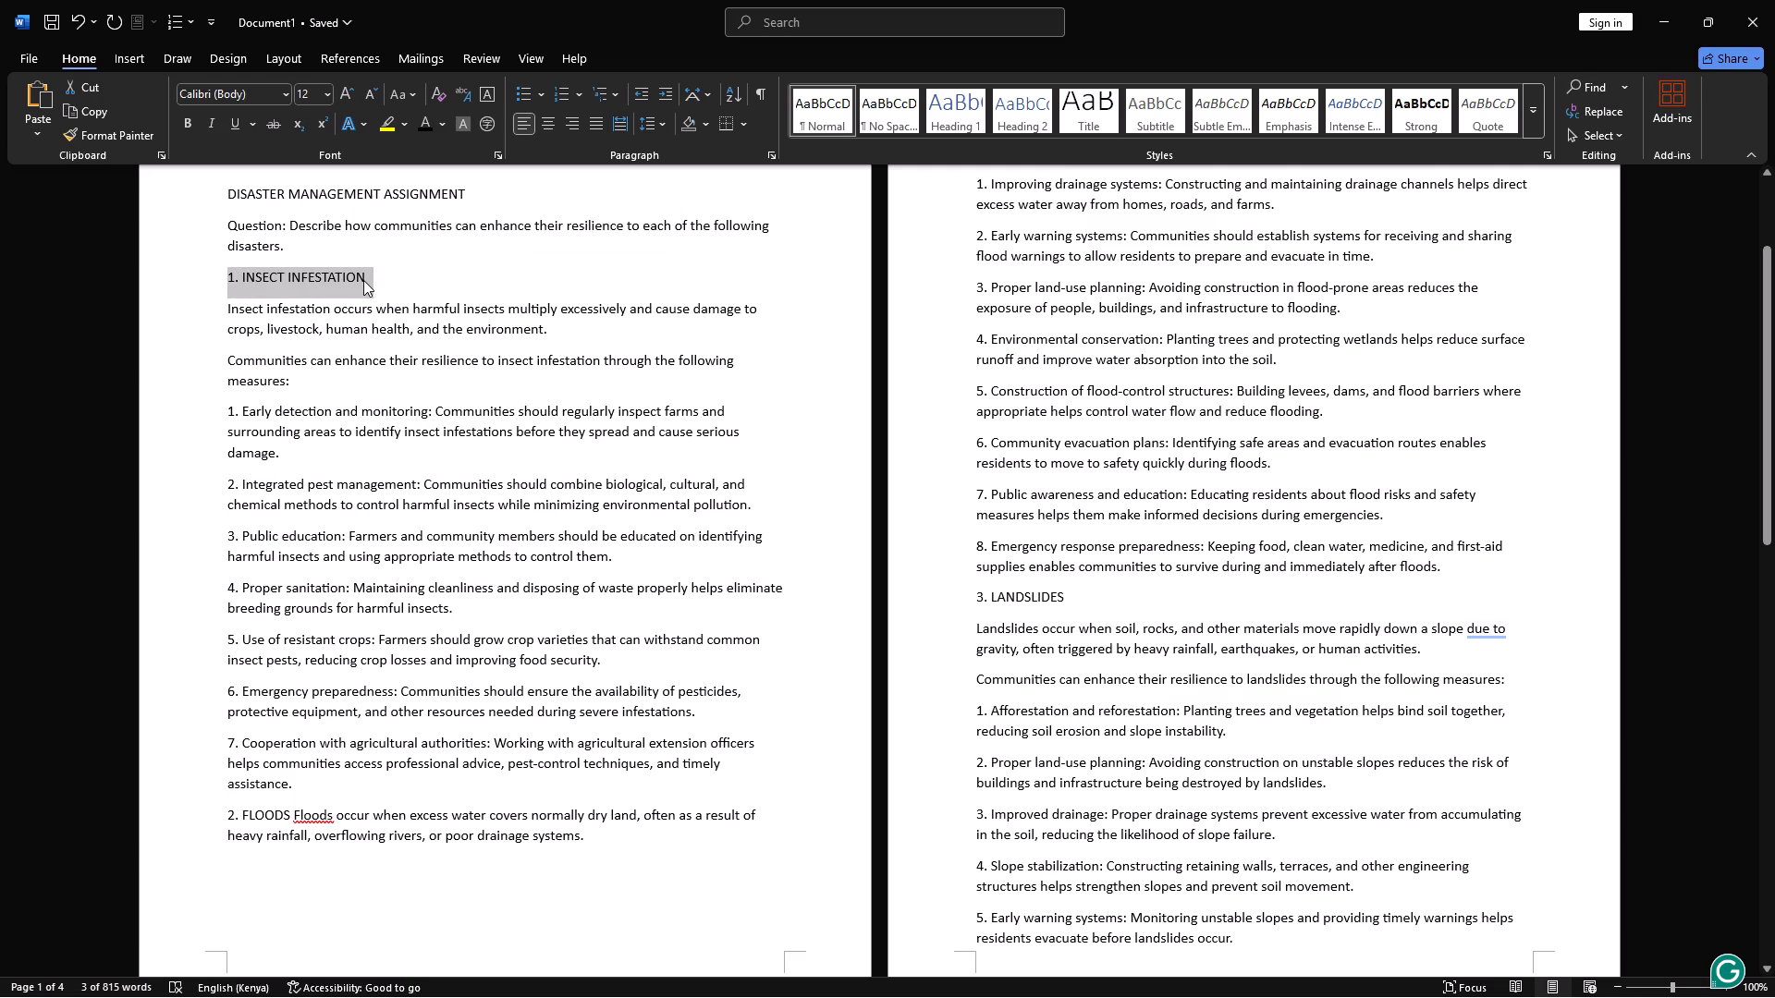
{"action": "key", "text": "ctrl+b"}
{"action": "scroll", "coordinate": [313, 405], "scroll_direction": "down", "scroll_amount": 2}
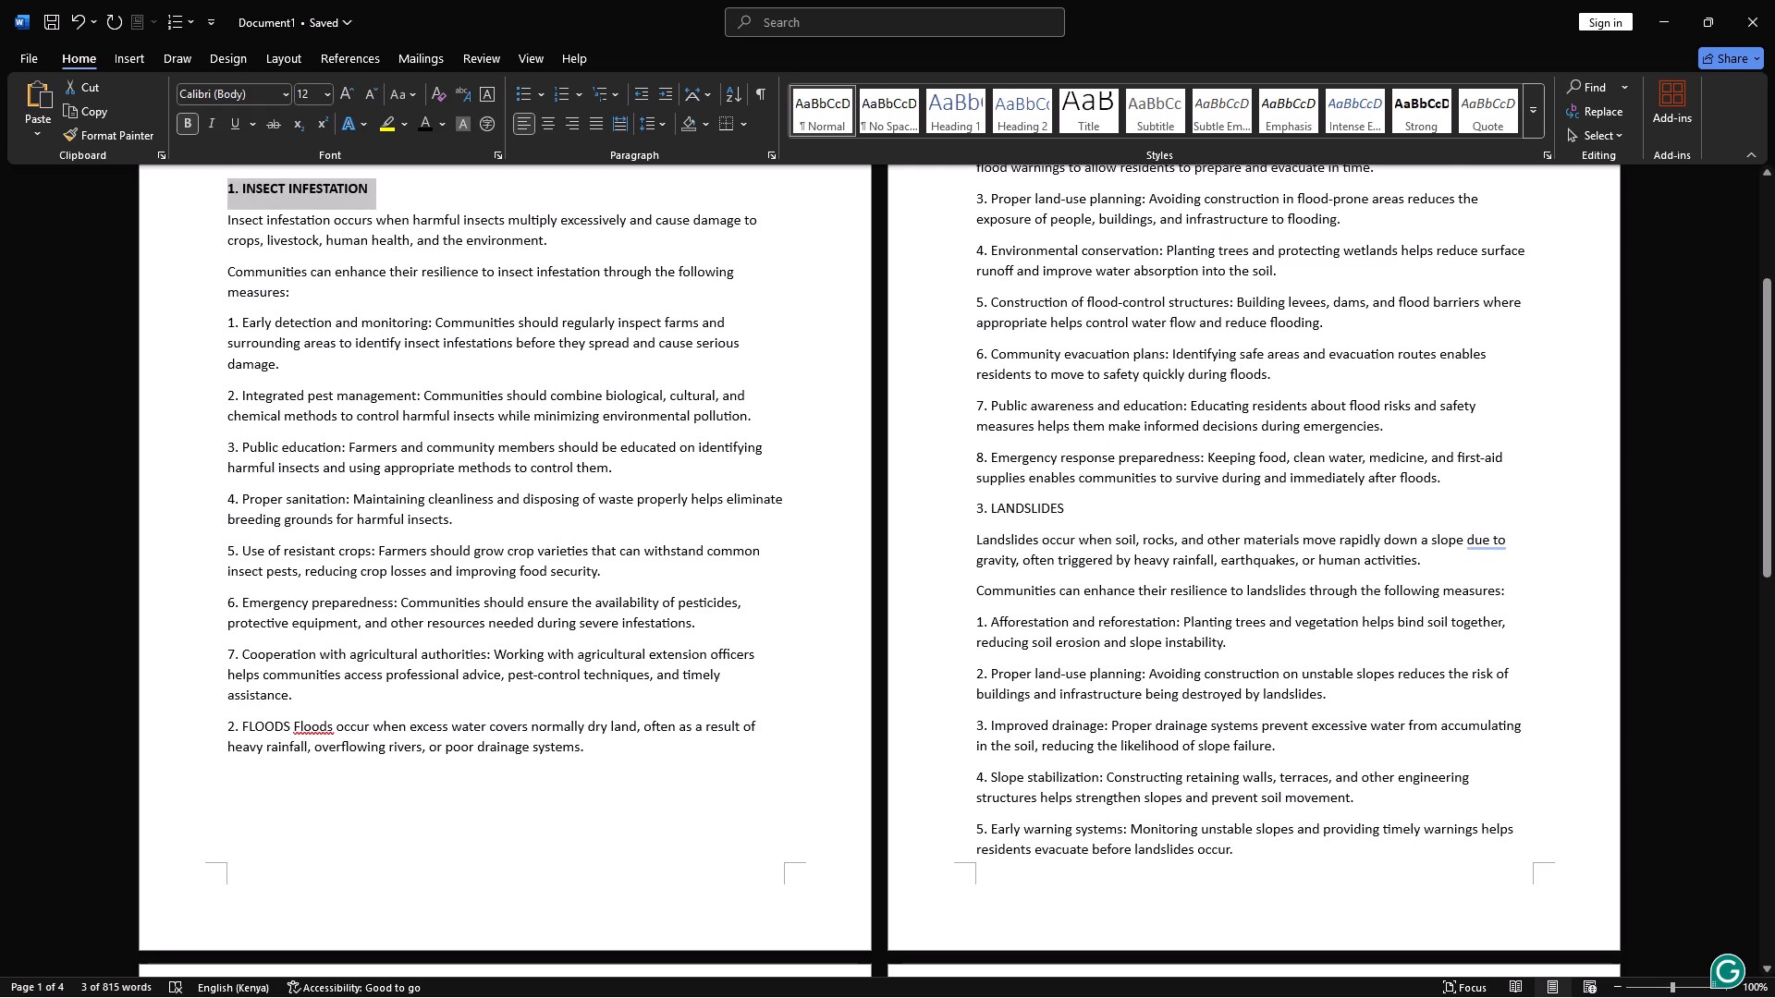
{"action": "left_click_drag", "start_coordinate": [226, 268], "coordinate": [665, 291]}
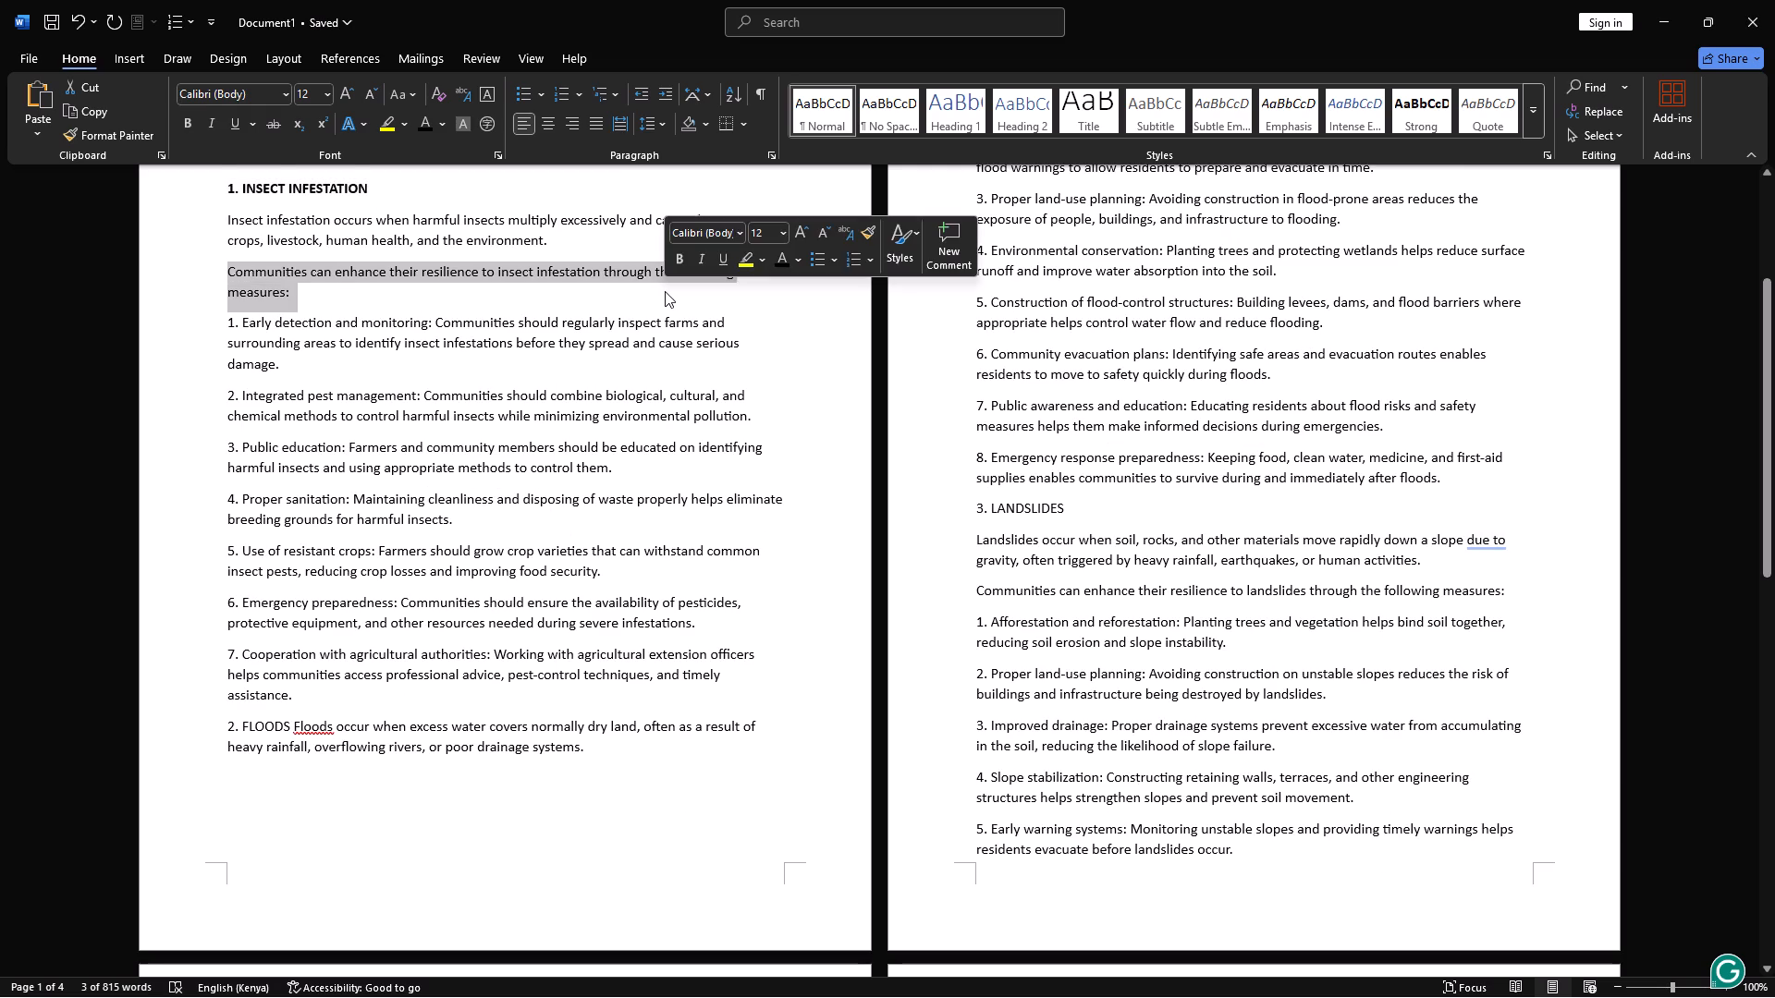
{"action": "key", "text": "ctrl+b"}
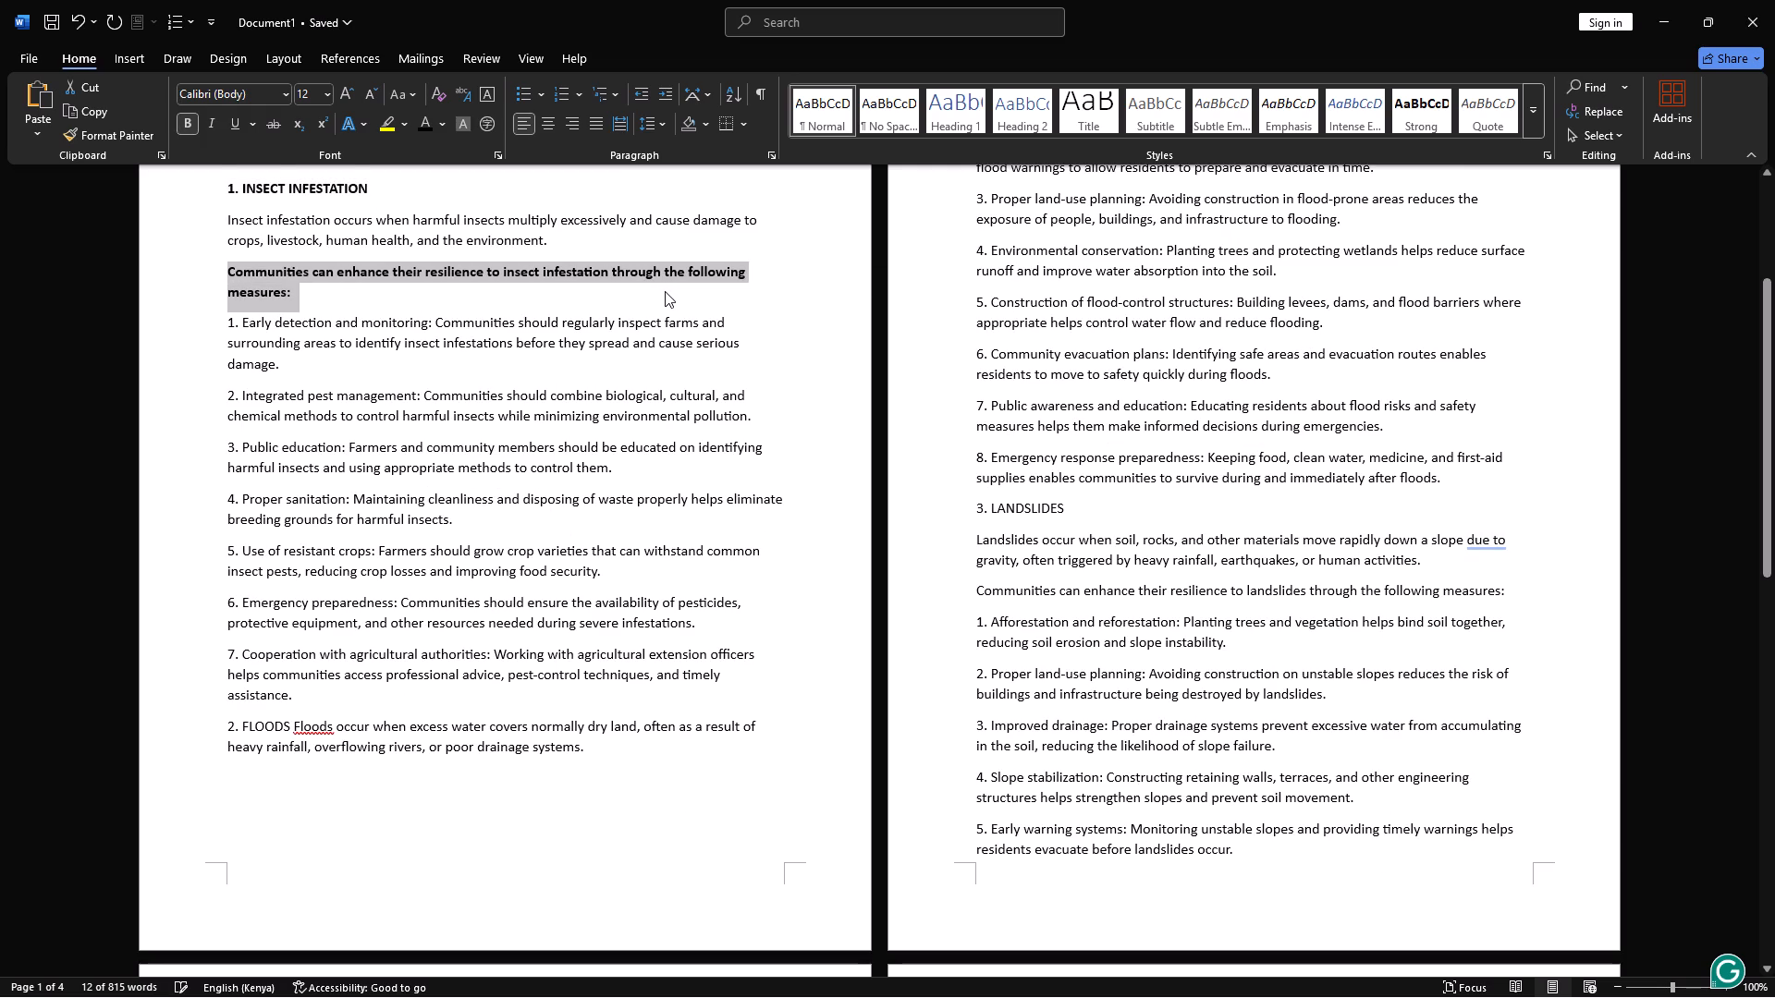
Bold the sentence "Communities can enhance their resilience to floods through the following measures:".
{"action": "scroll", "coordinate": [663, 438], "scroll_direction": "down", "scroll_amount": 6}
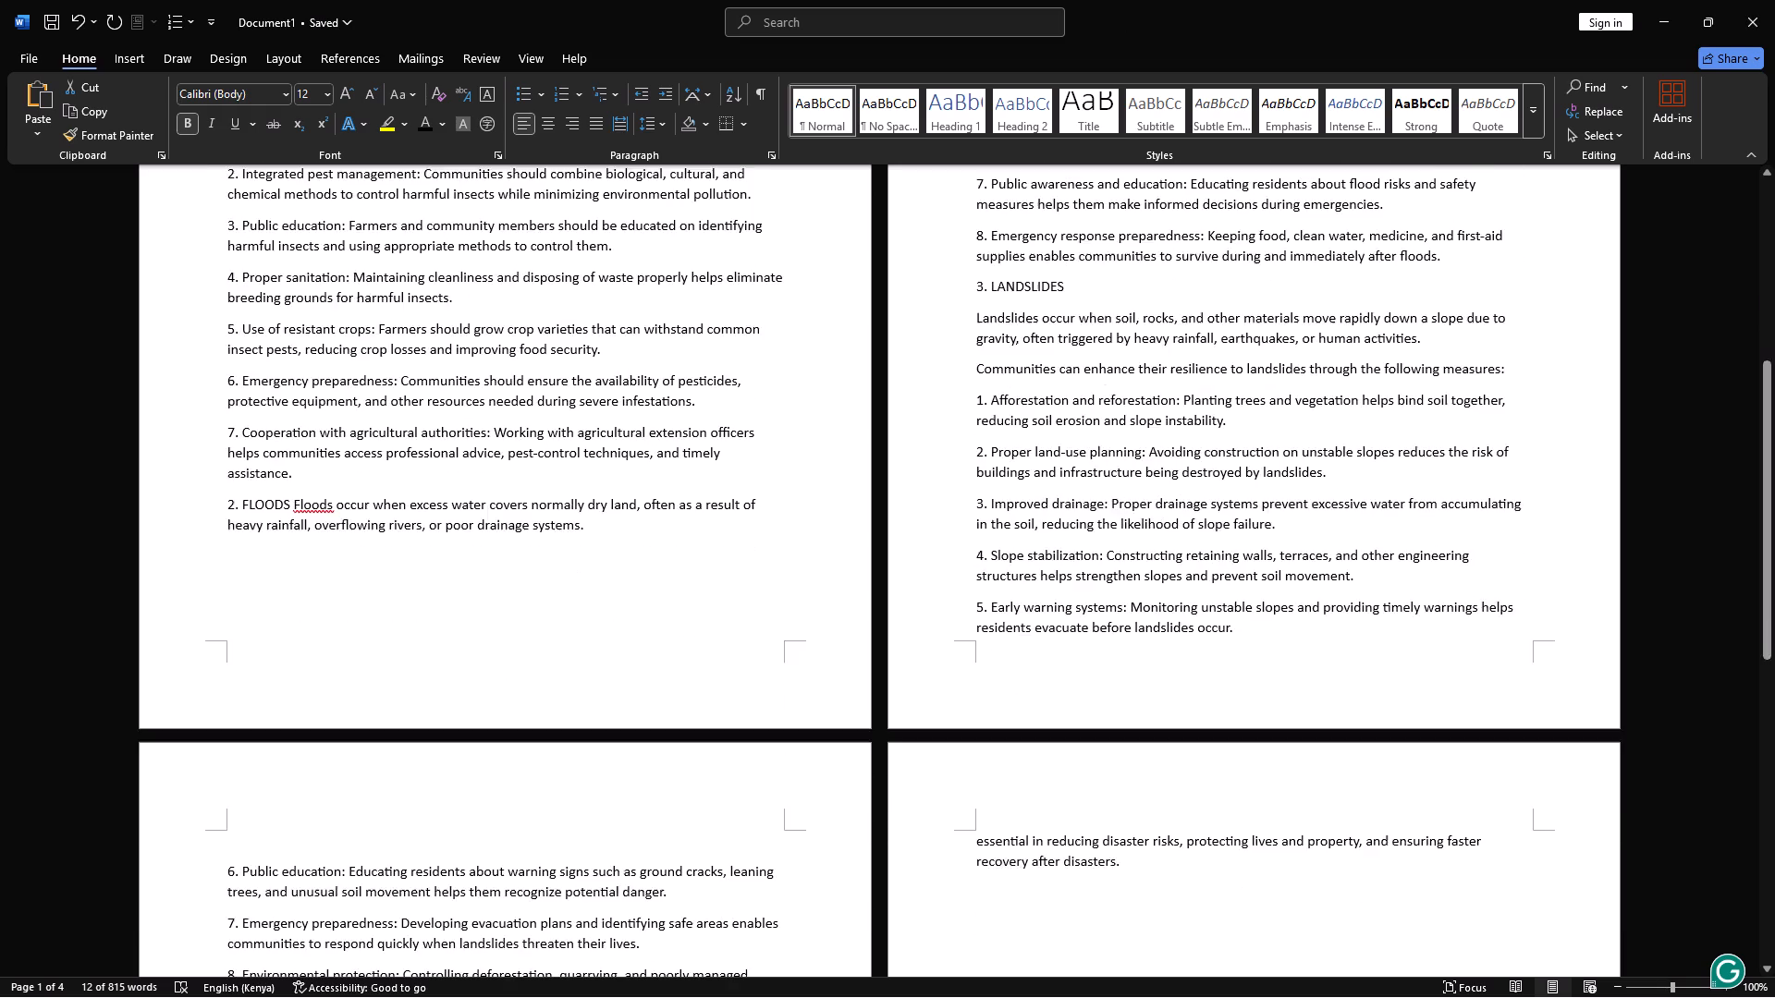
{"action": "scroll", "coordinate": [642, 460], "scroll_direction": "down", "scroll_amount": 5}
{"action": "scroll", "coordinate": [642, 460], "scroll_direction": "up", "scroll_amount": 10}
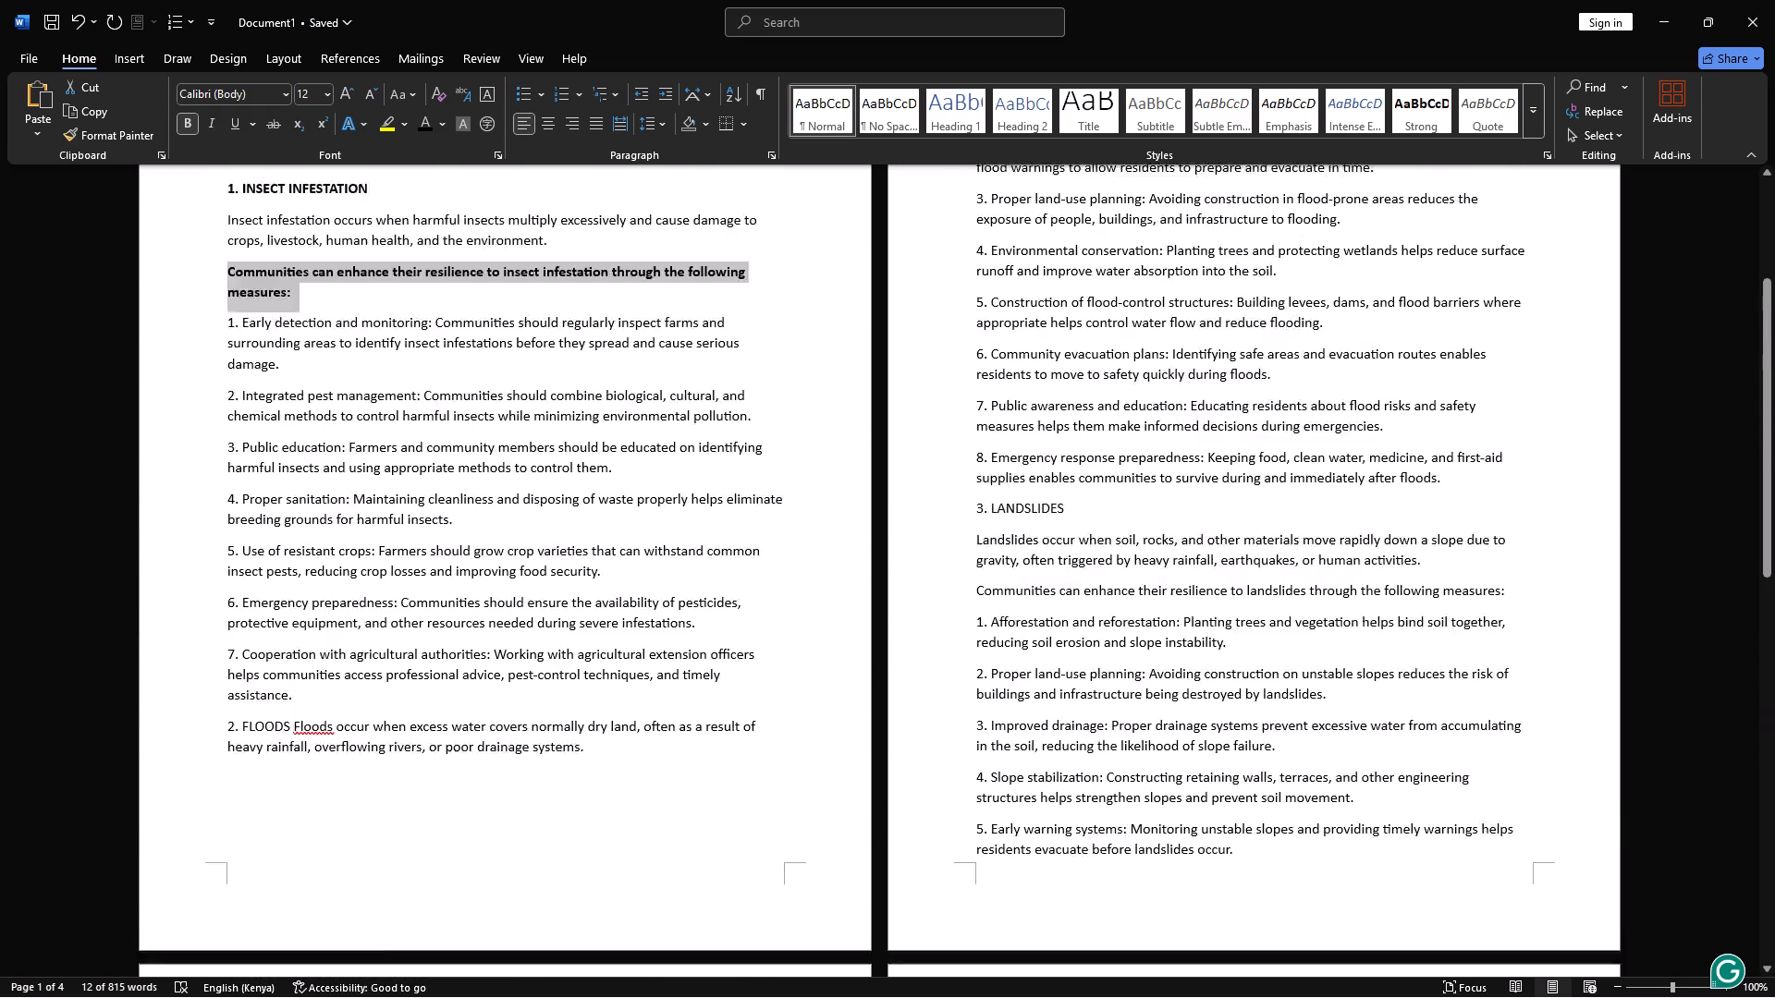
{"action": "scroll", "coordinate": [642, 460], "scroll_direction": "up", "scroll_amount": 2}
{"action": "scroll", "coordinate": [912, 309], "scroll_direction": "up", "scroll_amount": 4}
{"action": "left_click_drag", "start_coordinate": [977, 287], "coordinate": [1487, 288]}
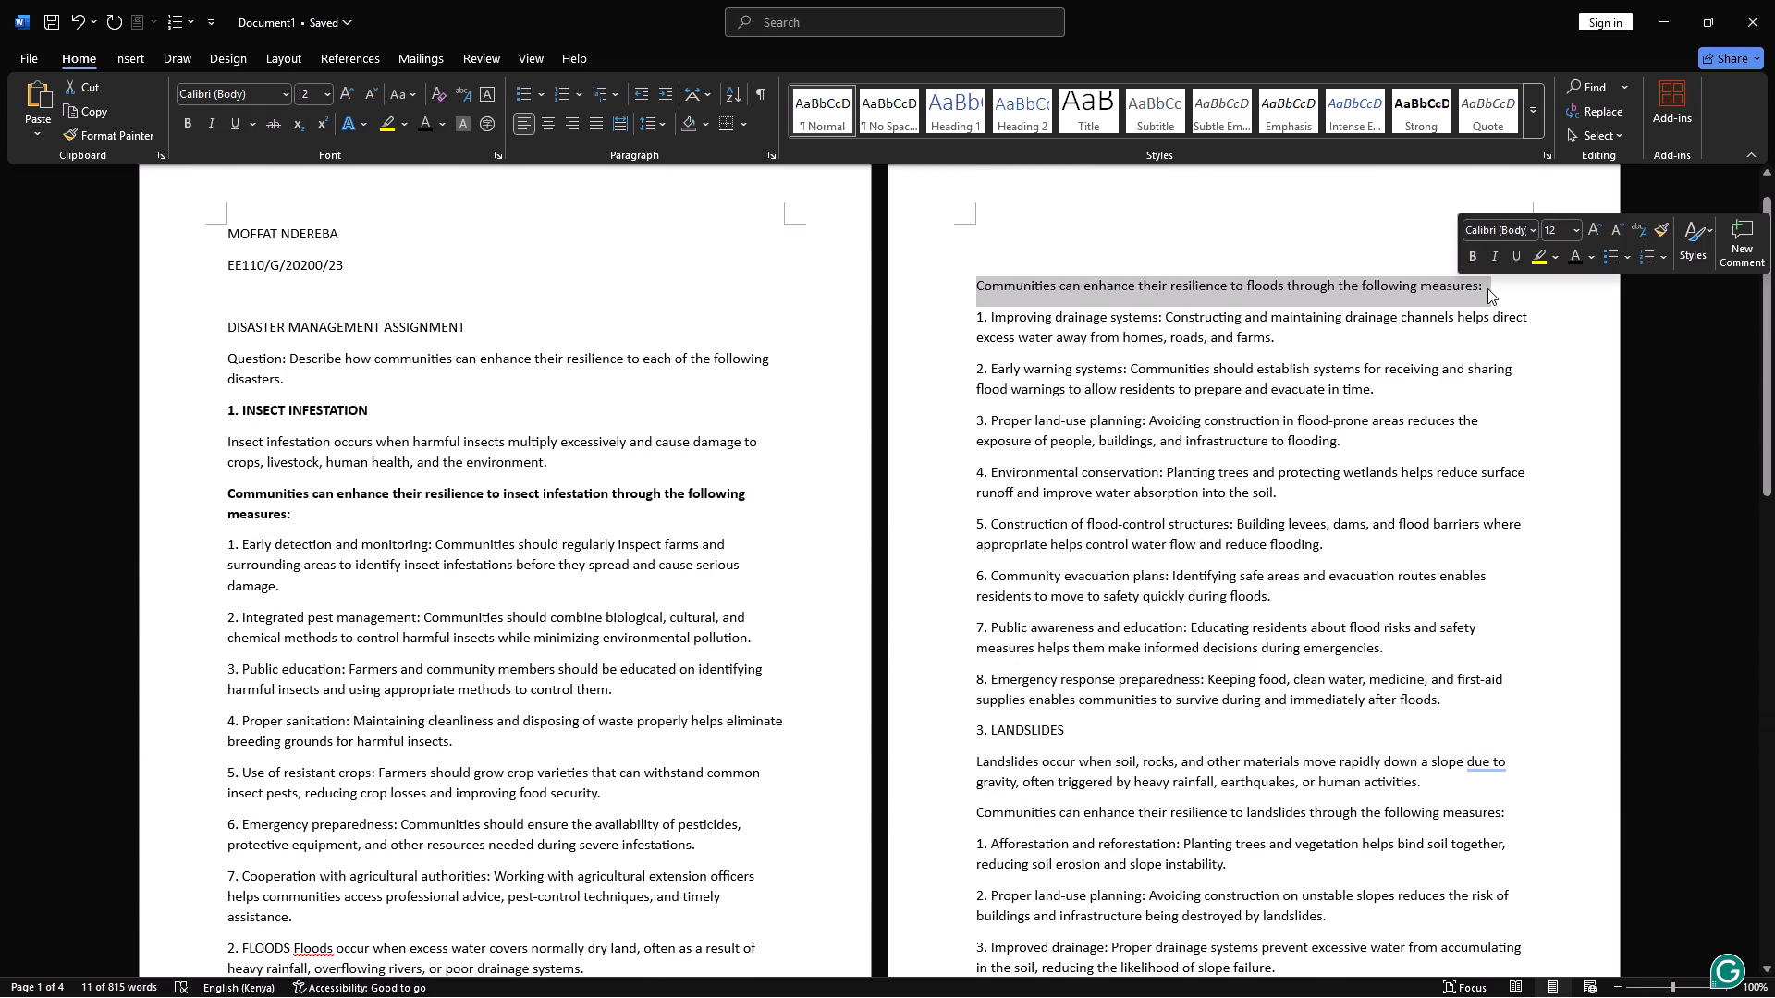
{"action": "key", "text": "ctrl+c"}
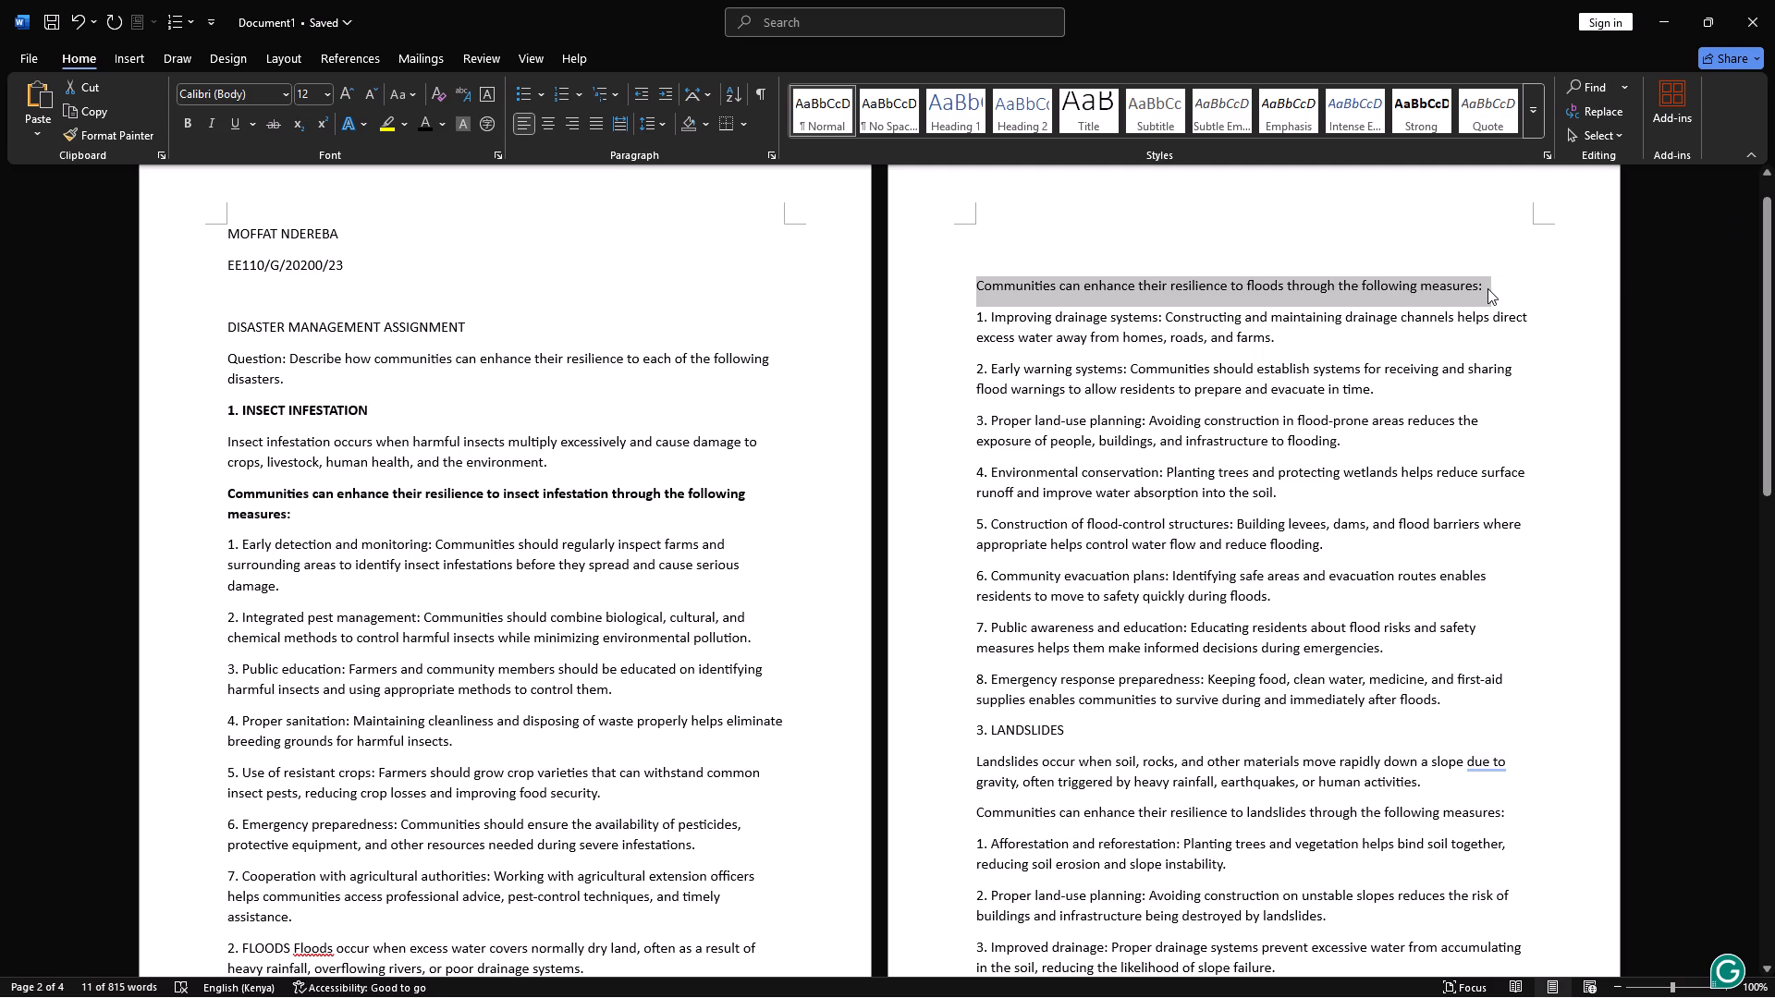
{"action": "key", "text": "ctrl+b"}
Bold the "3. LANDSLIDES" heading.
{"action": "scroll", "coordinate": [1487, 291], "scroll_direction": "down", "scroll_amount": 2}
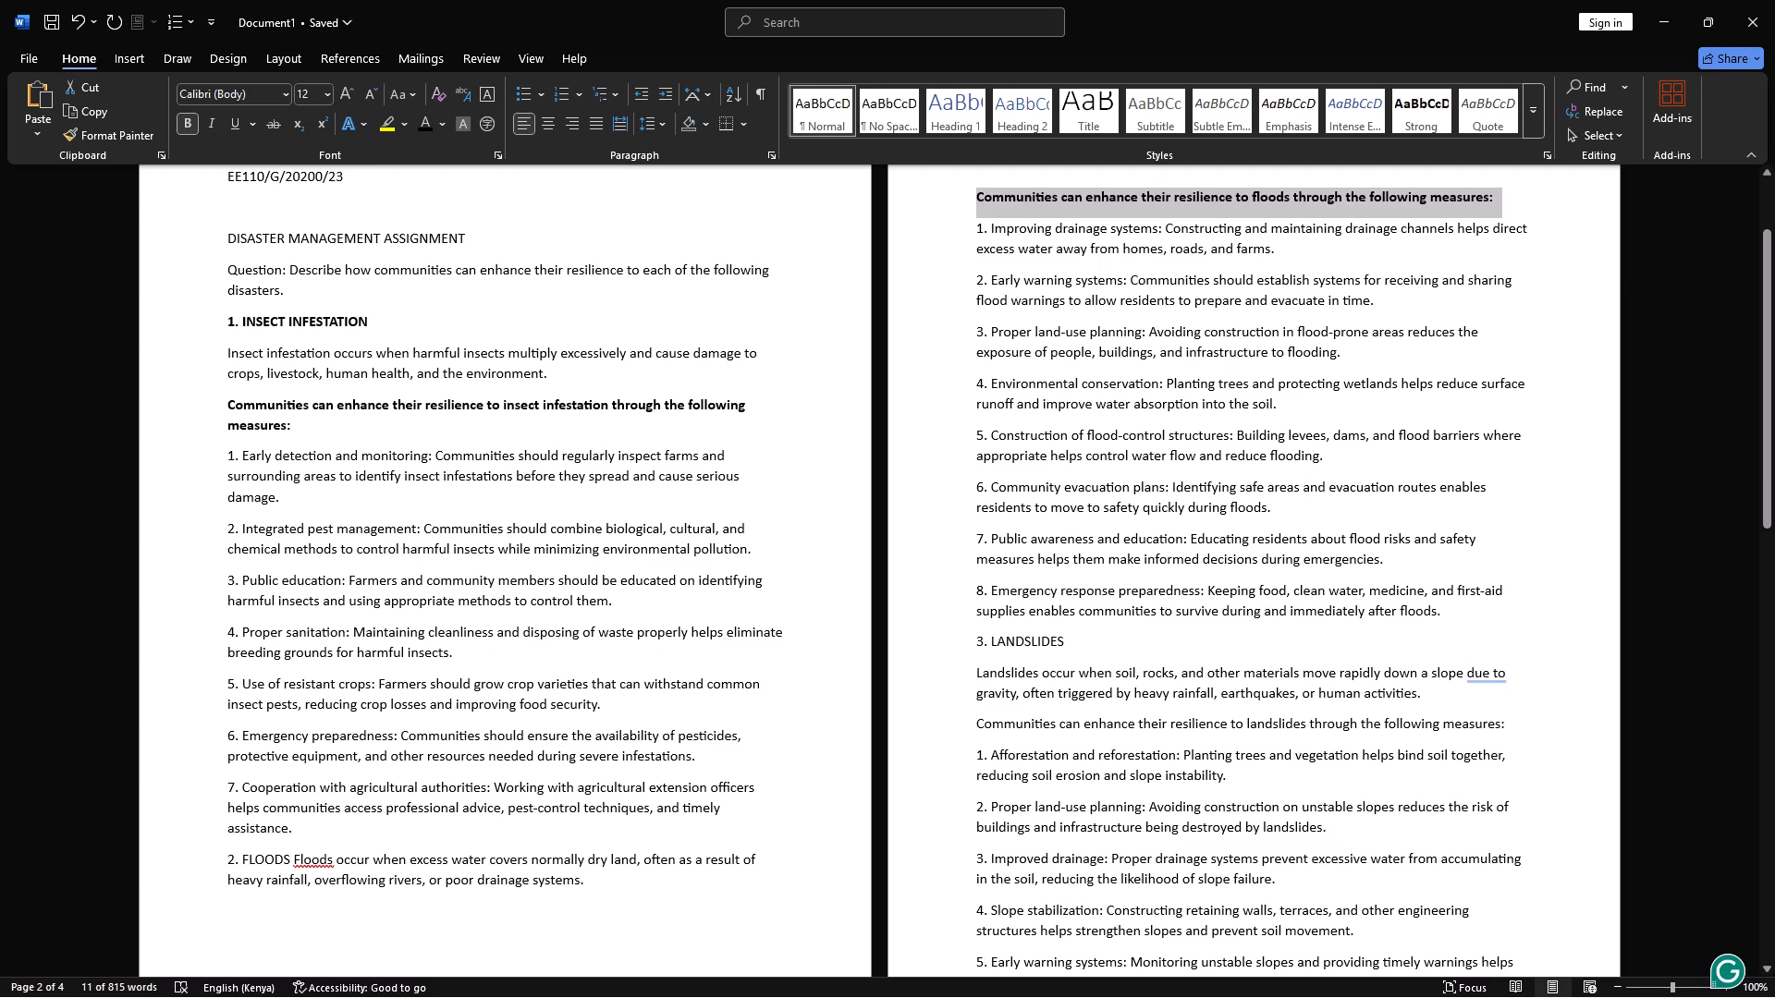
{"action": "left_click_drag", "start_coordinate": [965, 640], "coordinate": [1049, 636]}
{"action": "key", "text": "ctrl+b"}
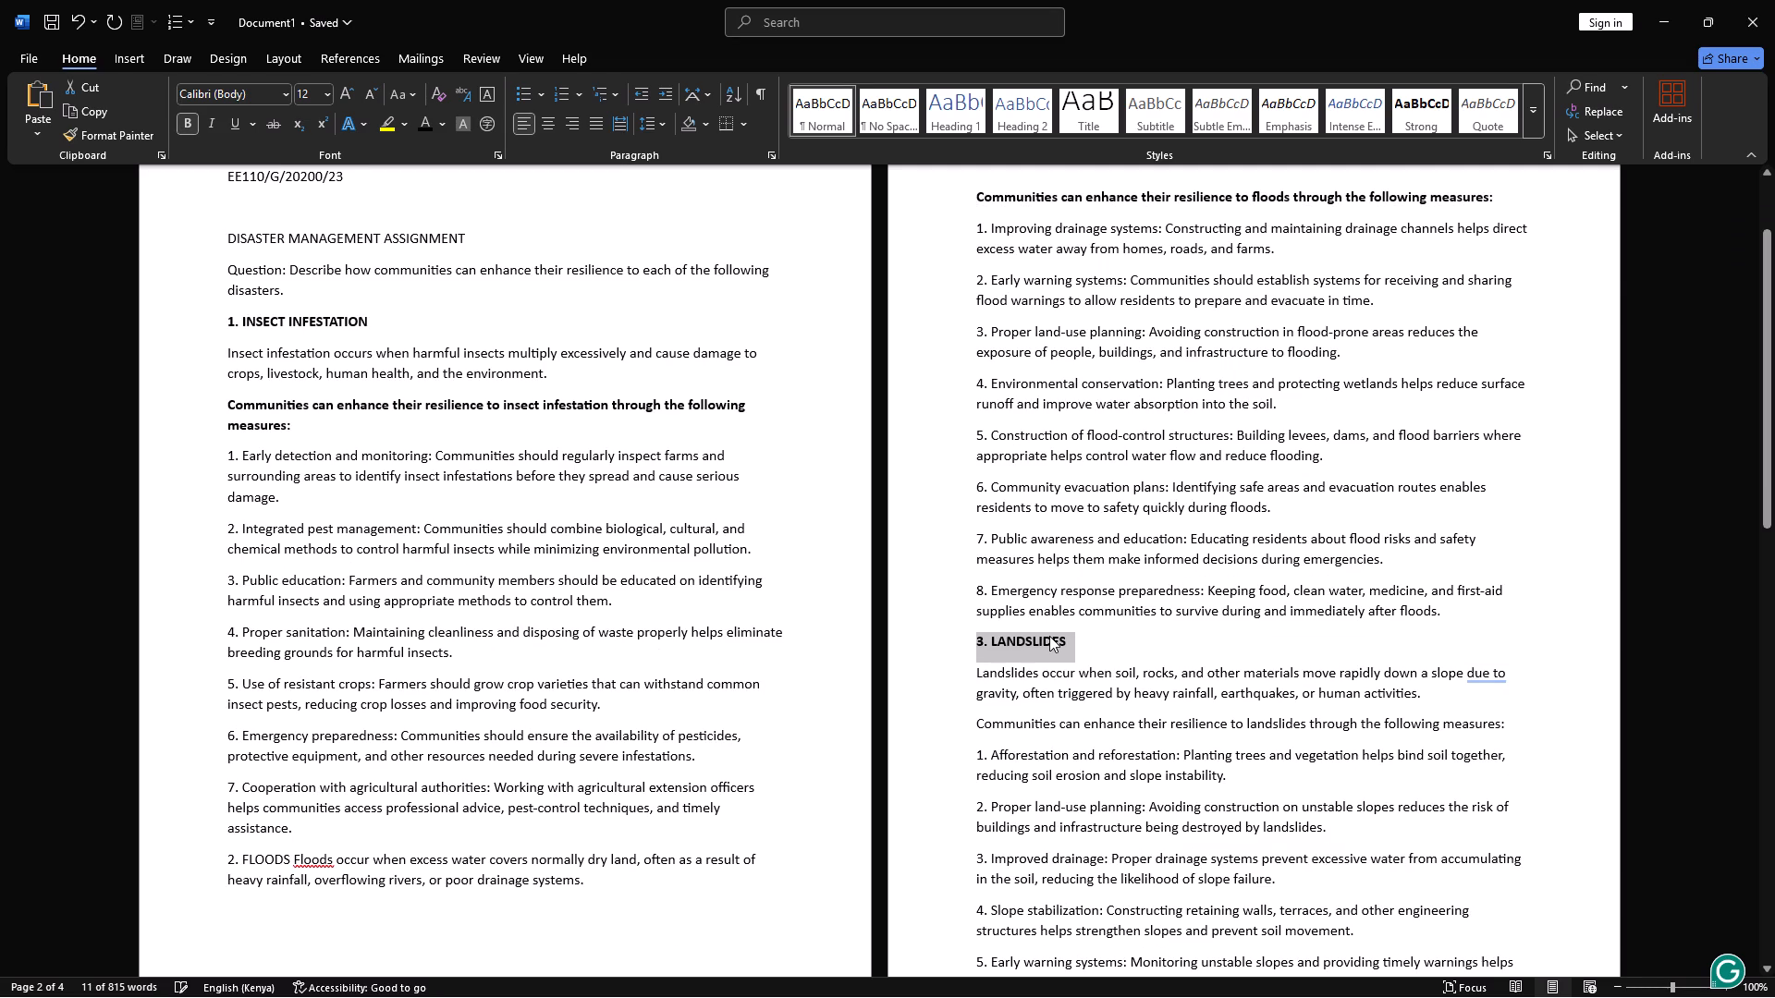
{"action": "scroll", "coordinate": [1049, 636], "scroll_direction": "down", "scroll_amount": 6}
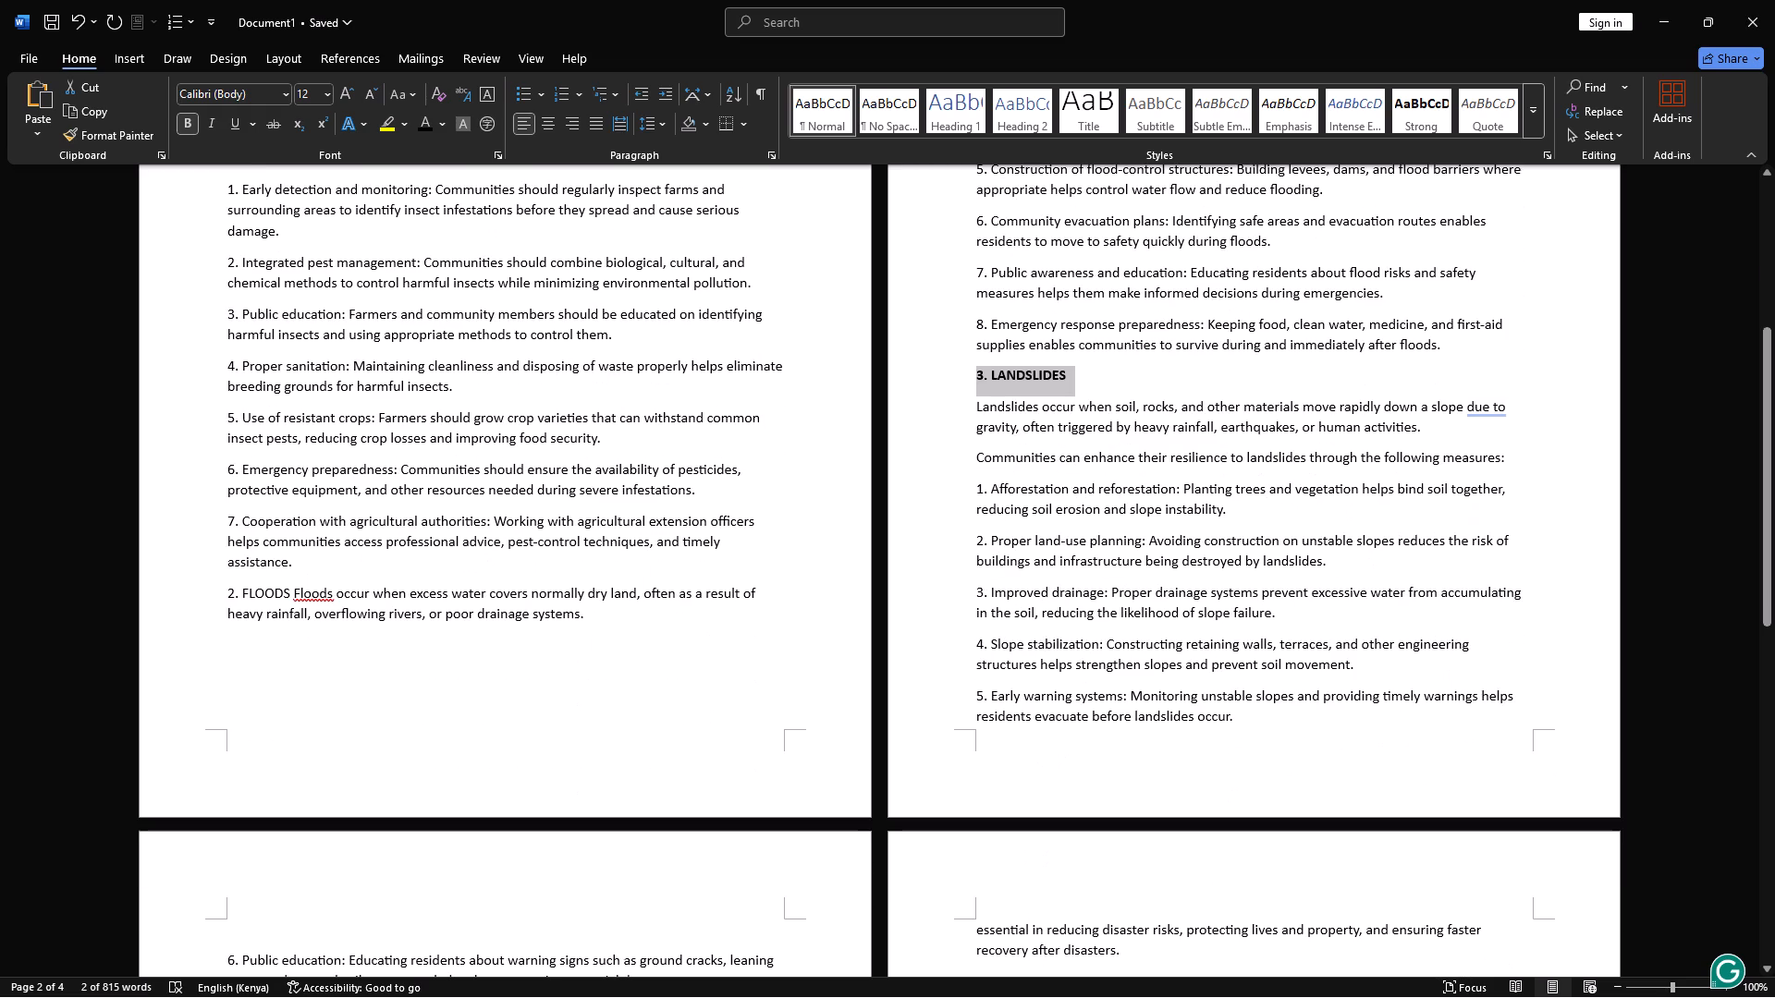
Bold the sentence "Communities can enhance their resilience to landslides through the following measures:".
{"action": "left_click_drag", "start_coordinate": [972, 455], "coordinate": [1508, 456]}
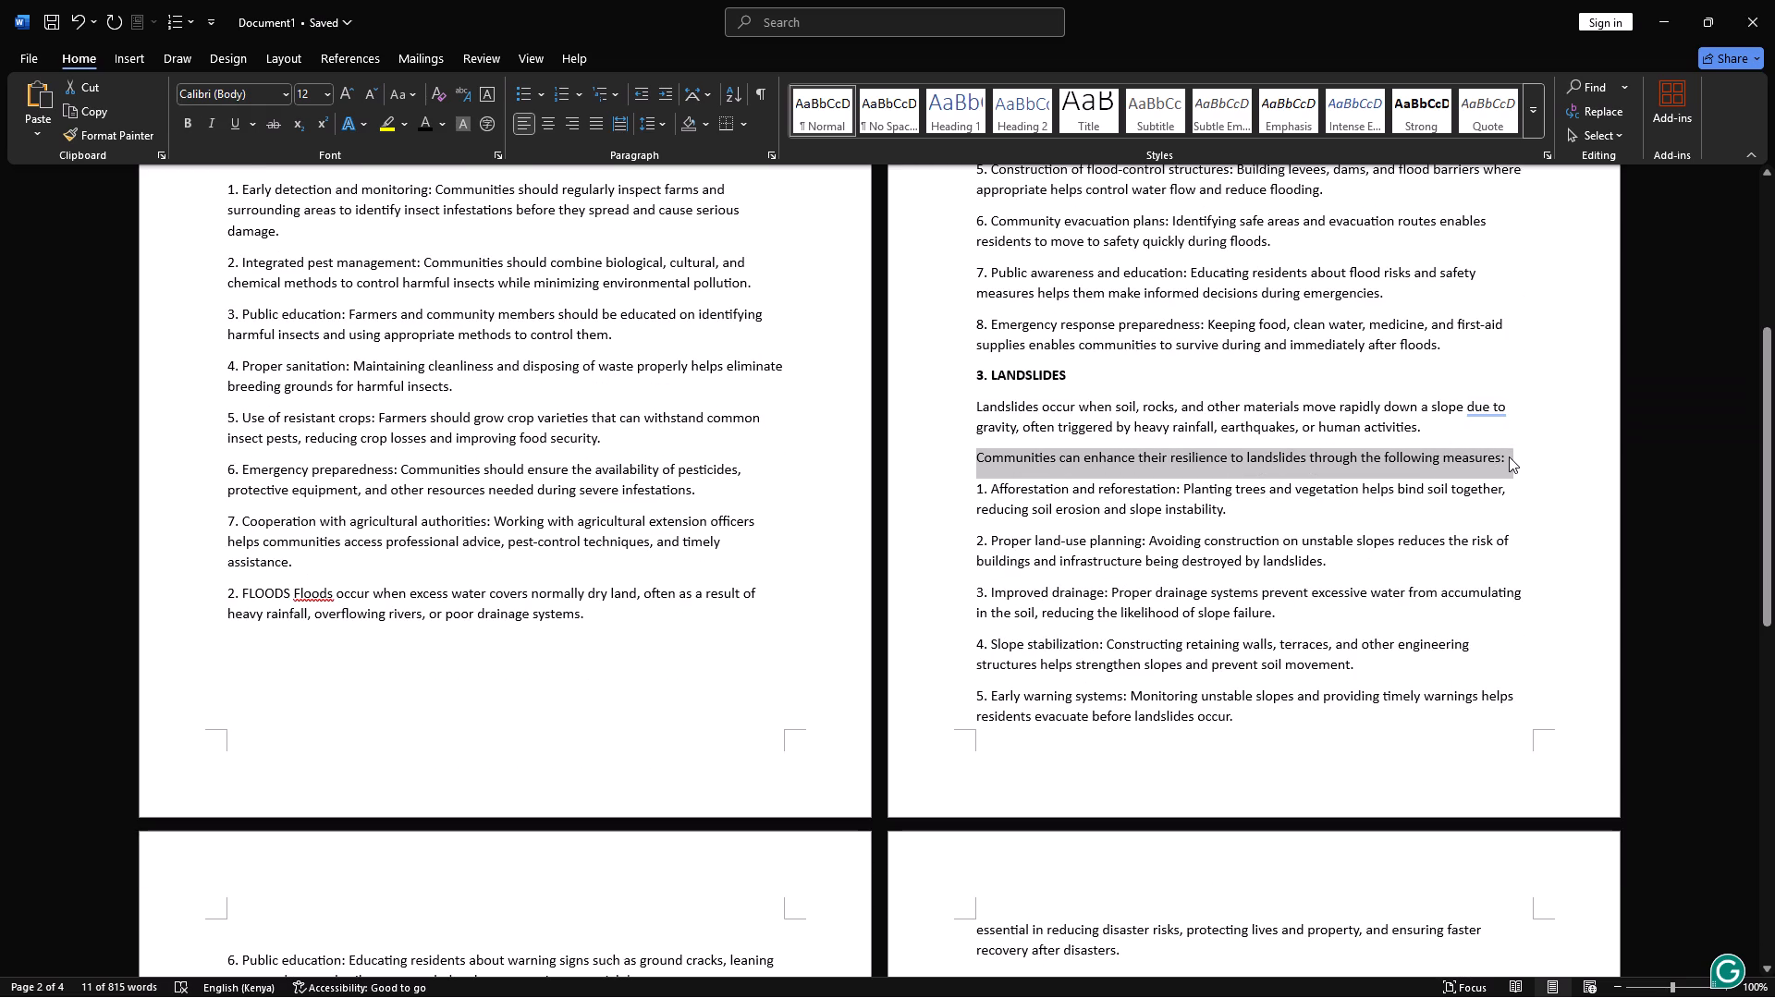
{"action": "key", "text": "ctrl+b"}
Bold the "4. TERRORISM" heading and the sentence introducing the terrorism resilience measures.
{"action": "scroll", "coordinate": [1495, 456], "scroll_direction": "down", "scroll_amount": 7}
{"action": "scroll", "coordinate": [300, 711], "scroll_direction": "down", "scroll_amount": 1}
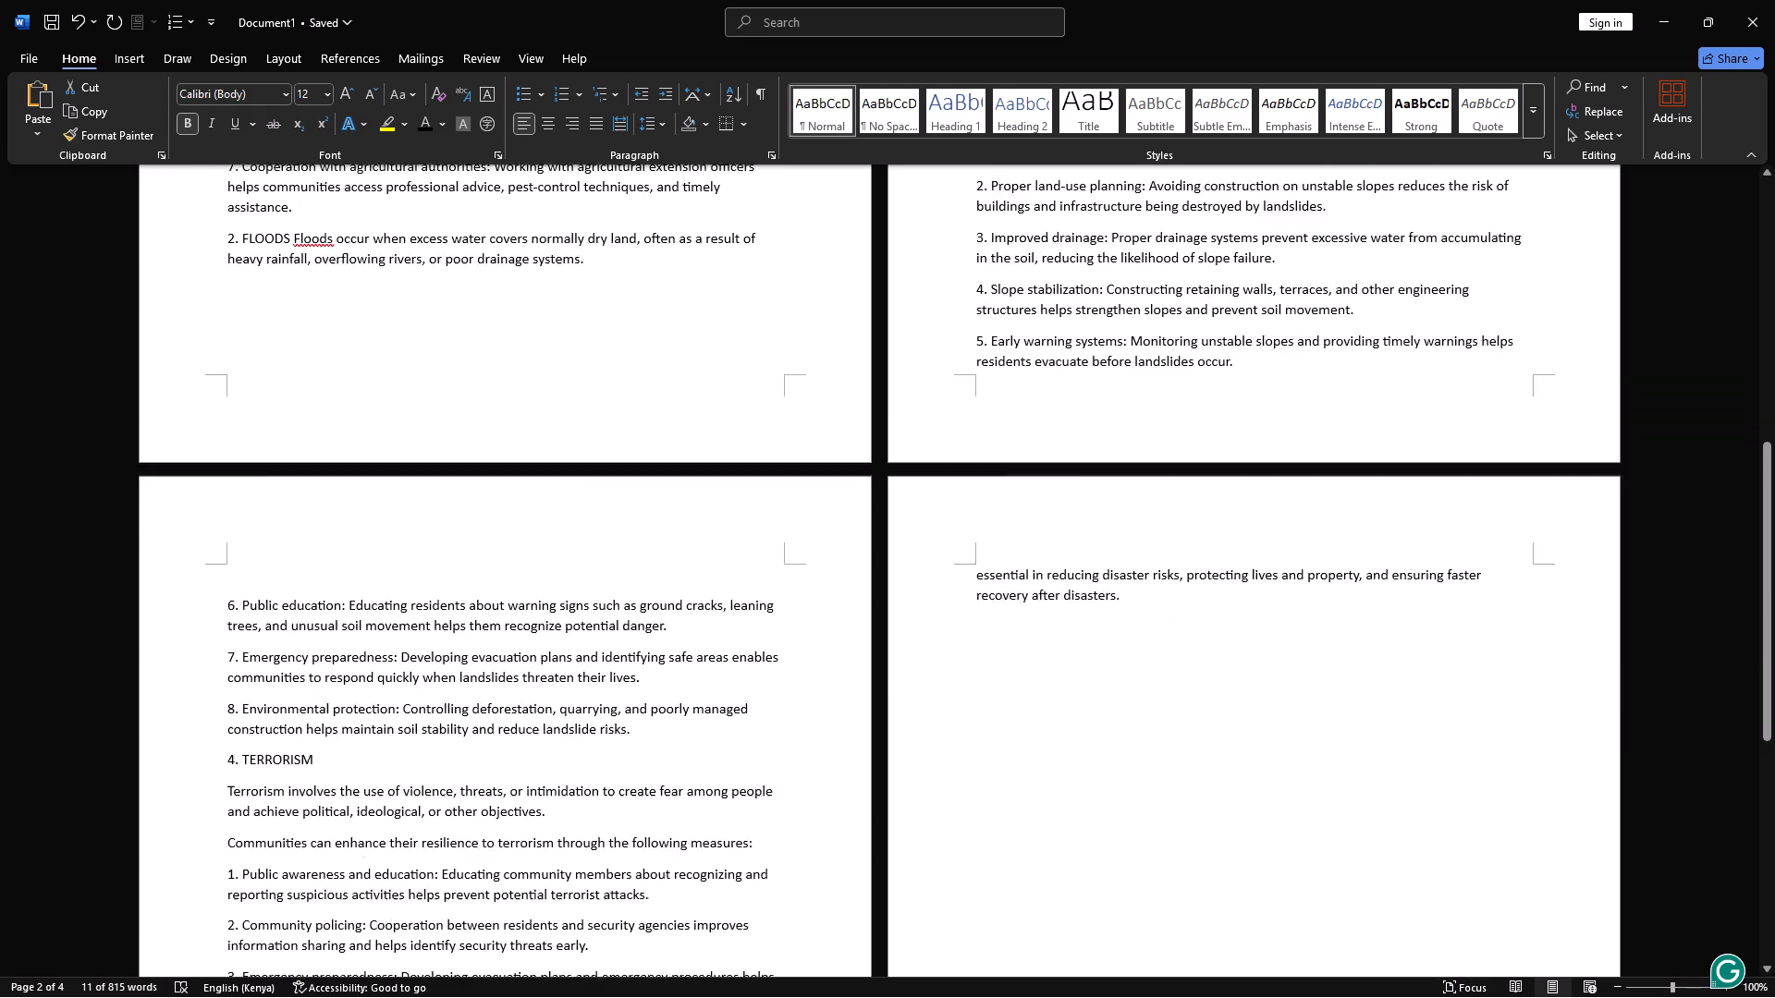
{"action": "scroll", "coordinate": [300, 711], "scroll_direction": "down", "scroll_amount": 1}
{"action": "left_click_drag", "start_coordinate": [213, 713], "coordinate": [278, 706]}
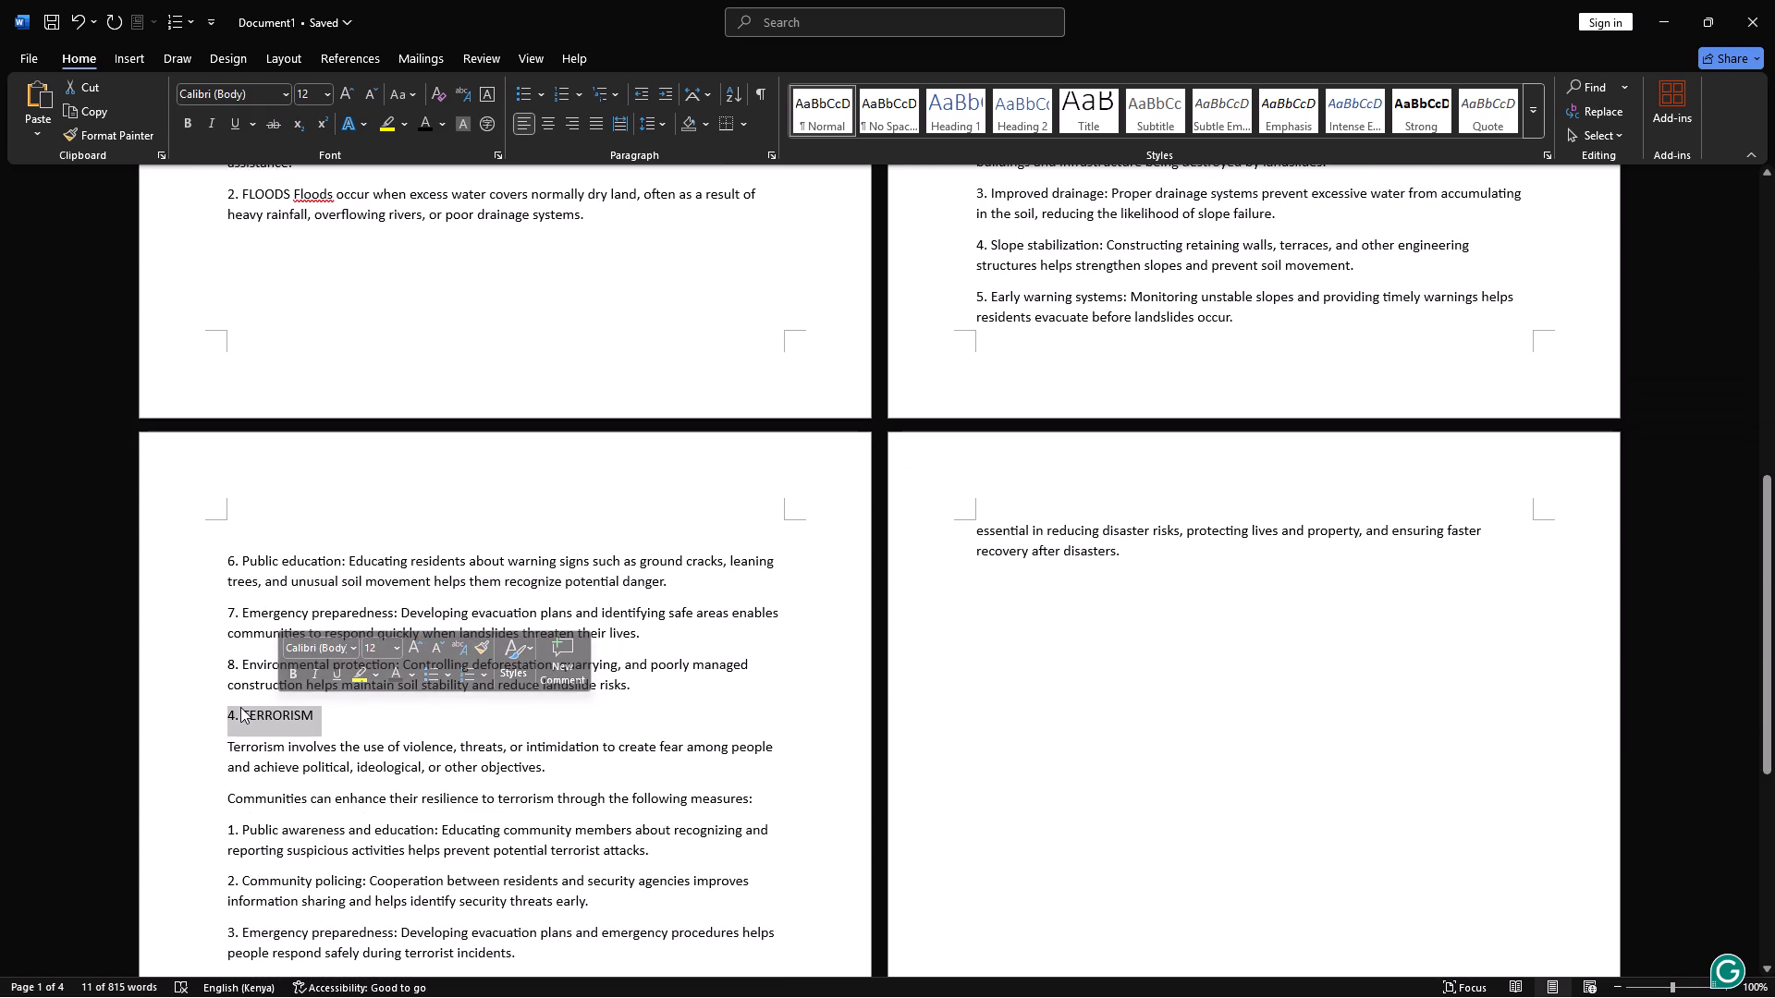
{"action": "key", "text": "ctrl+b"}
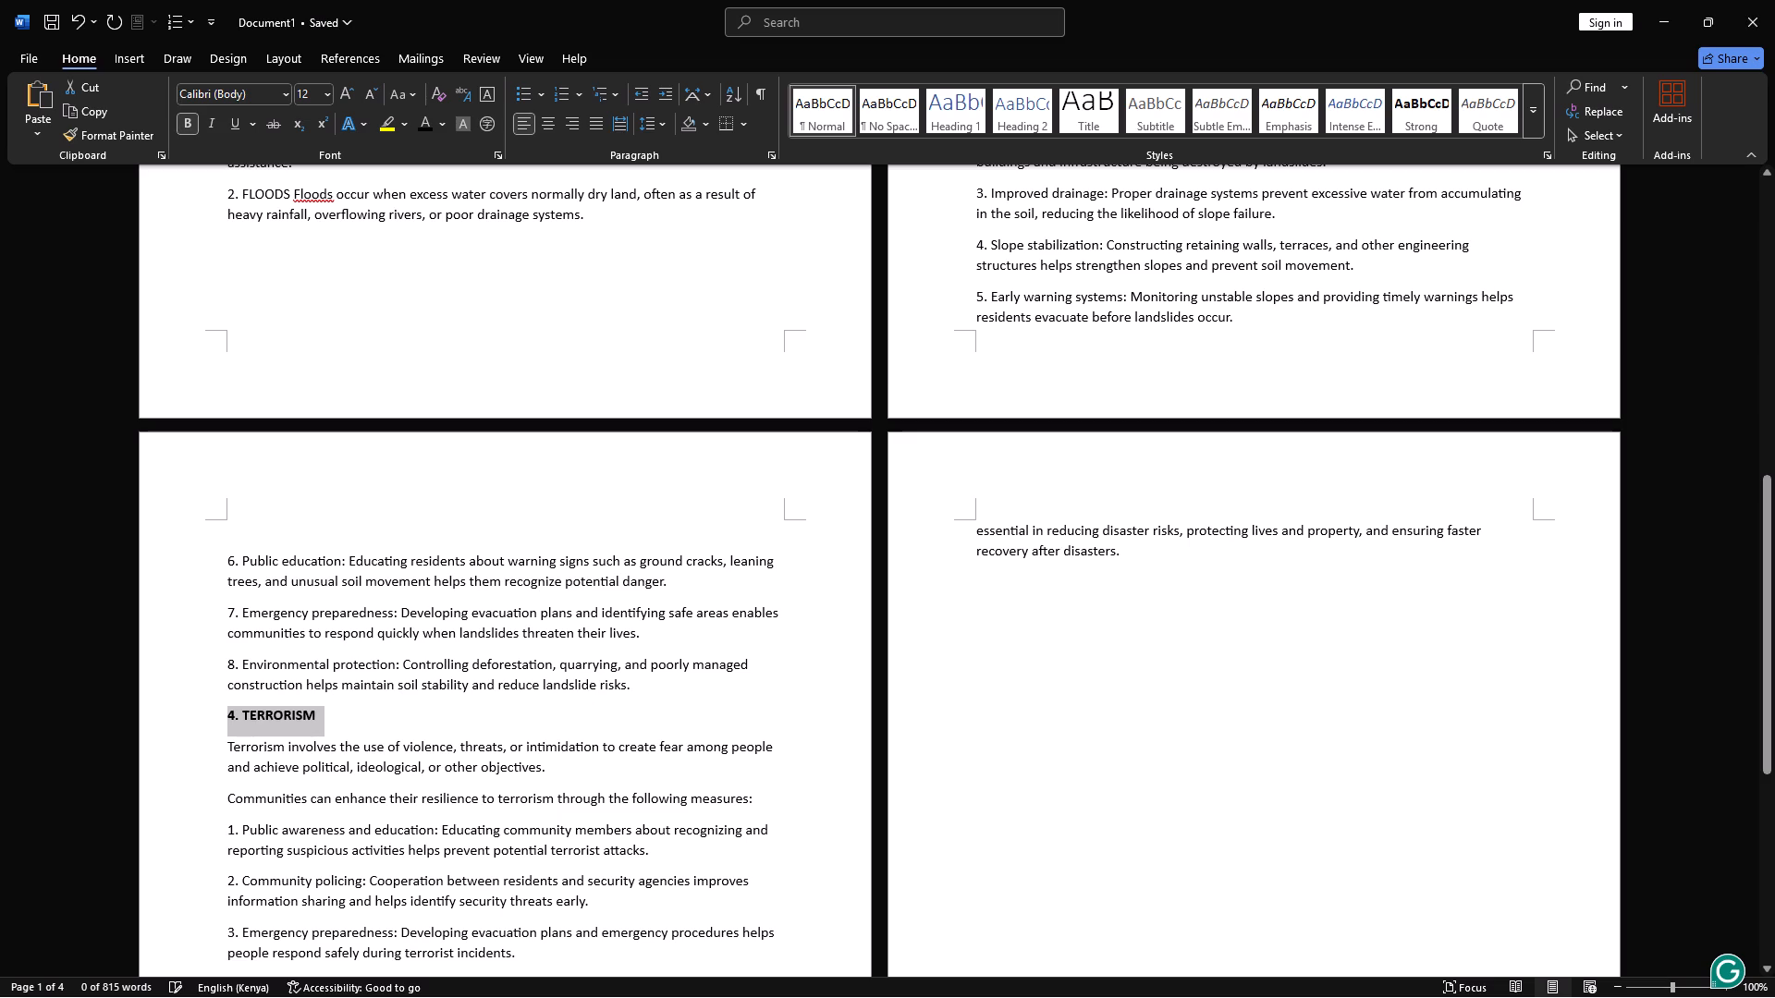
{"action": "scroll", "coordinate": [476, 662], "scroll_direction": "down", "scroll_amount": 3}
{"action": "left_click_drag", "start_coordinate": [219, 658], "coordinate": [273, 663]}
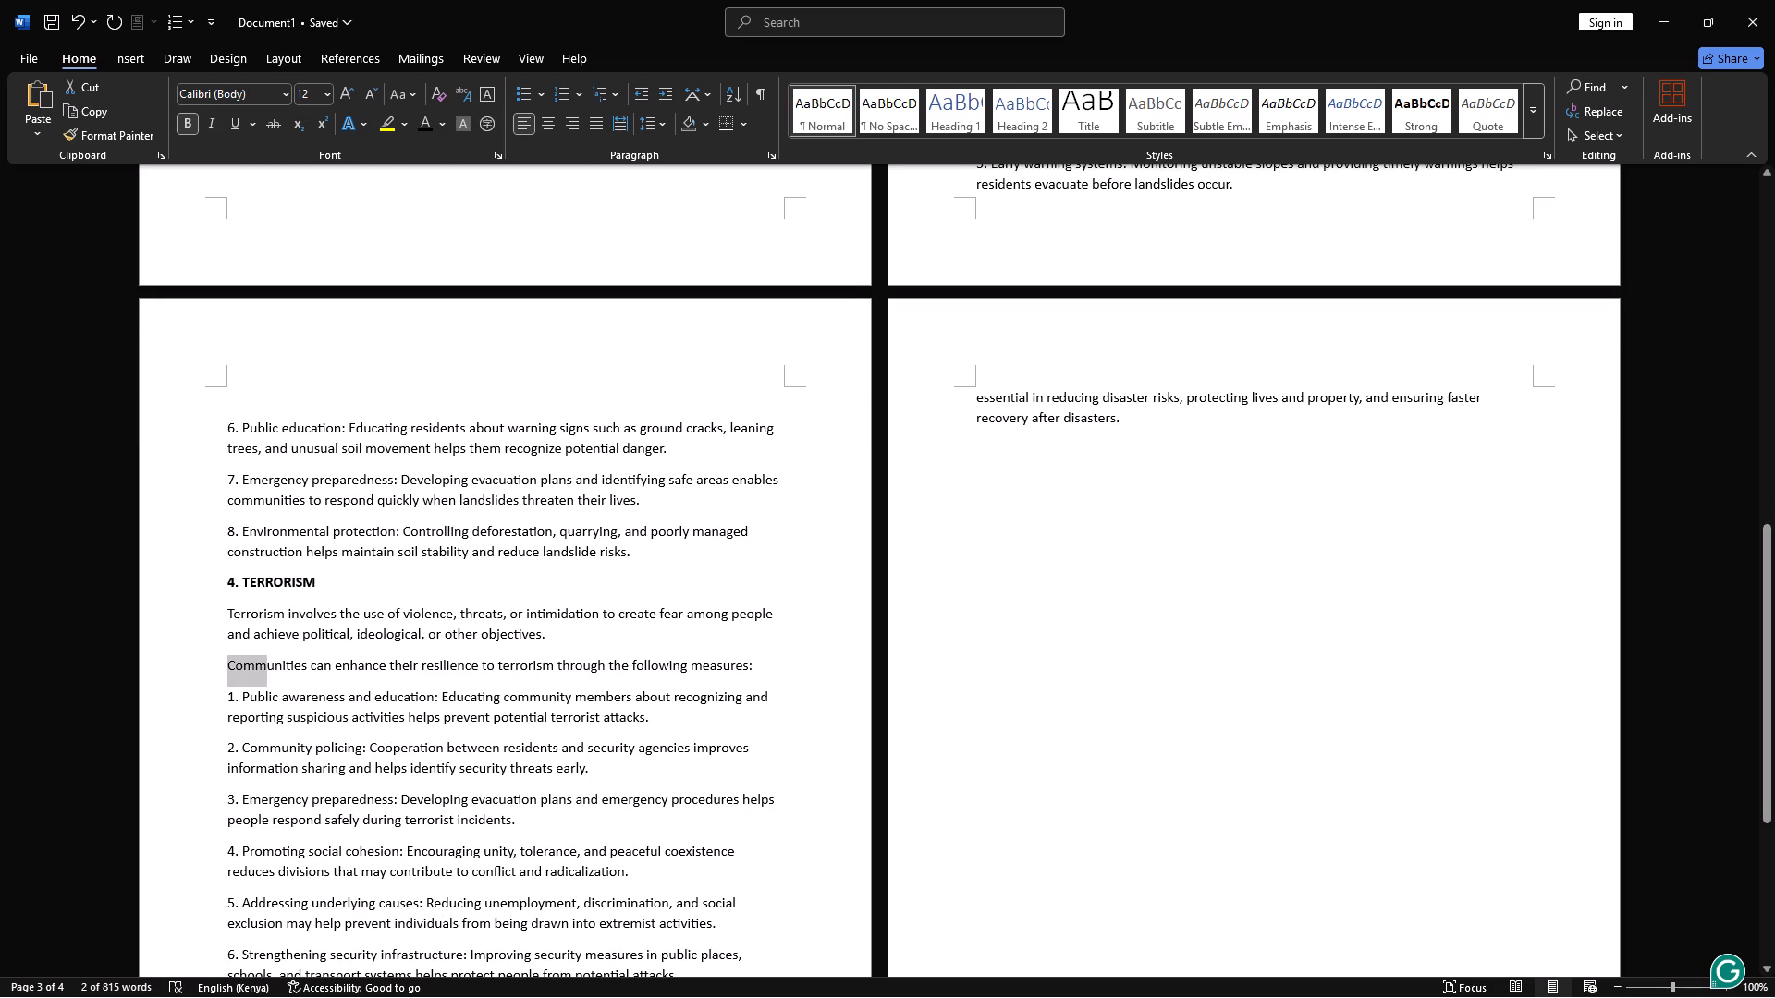
{"action": "left_click_drag", "start_coordinate": [273, 663], "coordinate": [752, 675]}
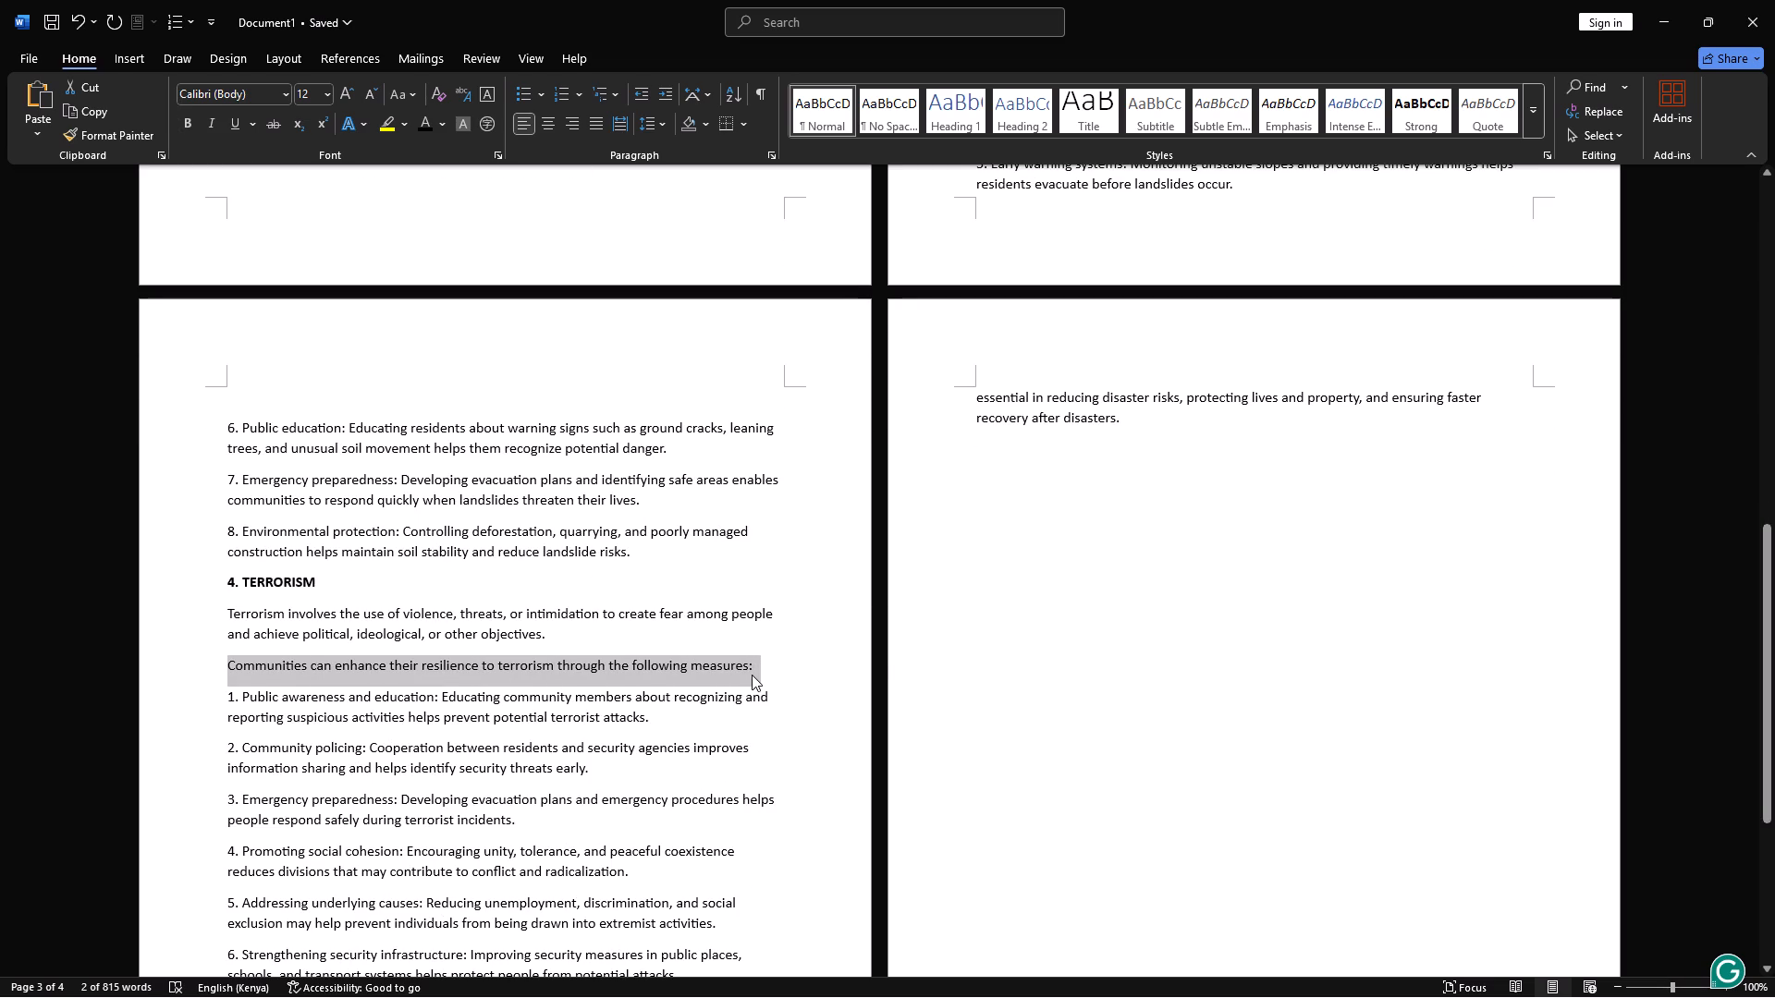
{"action": "key", "text": "ctrl+b"}
Delete the blank line between the CONCLUSION heading and its paragraph.
{"action": "scroll", "coordinate": [752, 675], "scroll_direction": "down", "scroll_amount": 11}
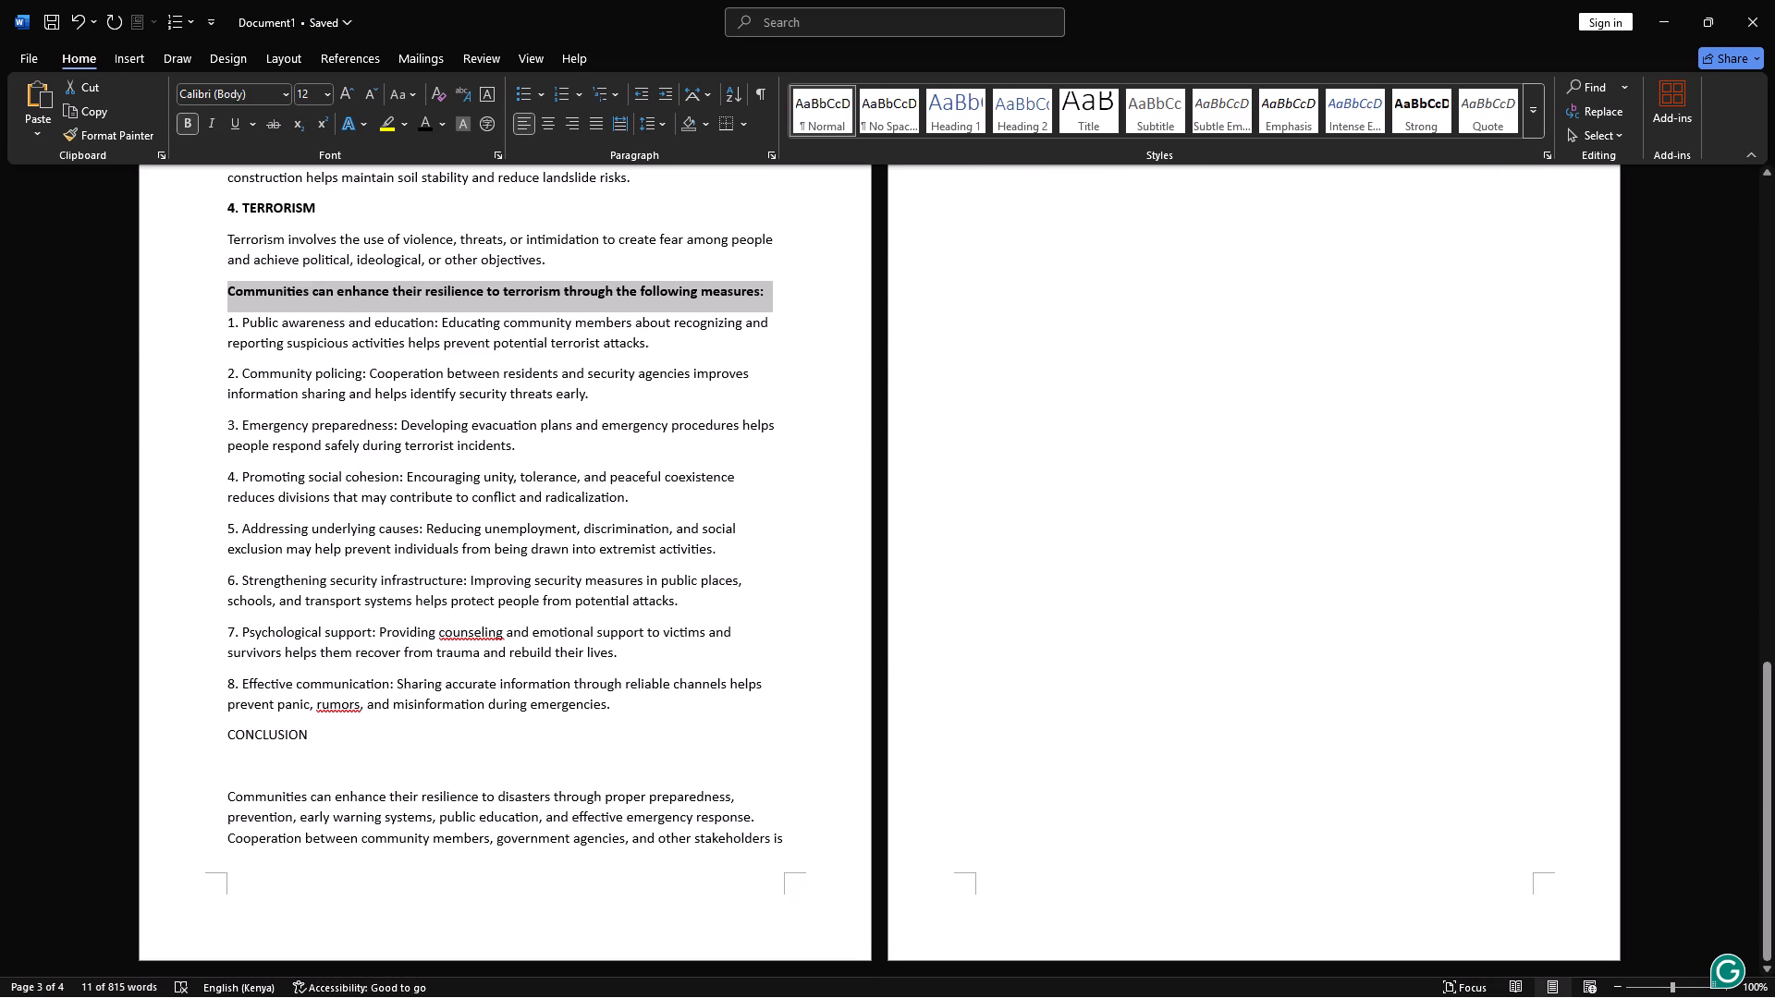
{"action": "left_click", "coordinate": [233, 773]}
{"action": "key", "text": "BackSpace"}
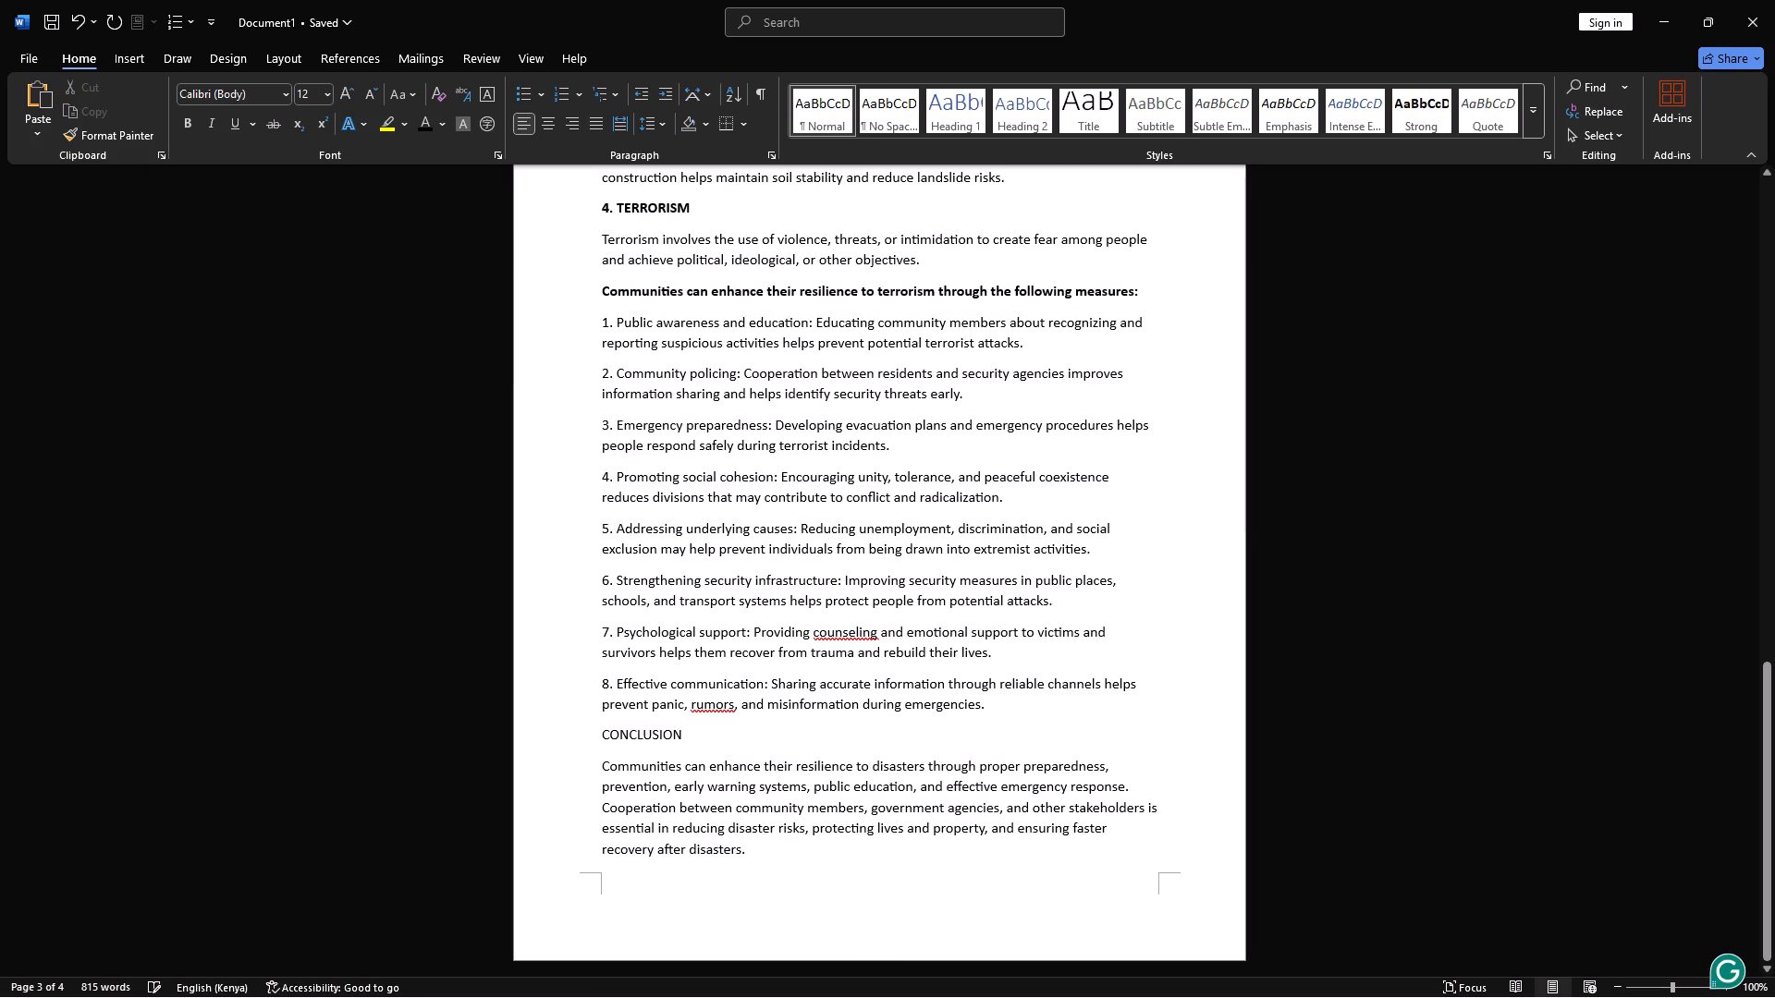
Print one copy of the whole document on the KONICA MINOLTA C368Series printer.
{"action": "scroll", "coordinate": [558, 785], "scroll_direction": "down", "scroll_amount": 1}
{"action": "left_click", "coordinate": [33, 57]}
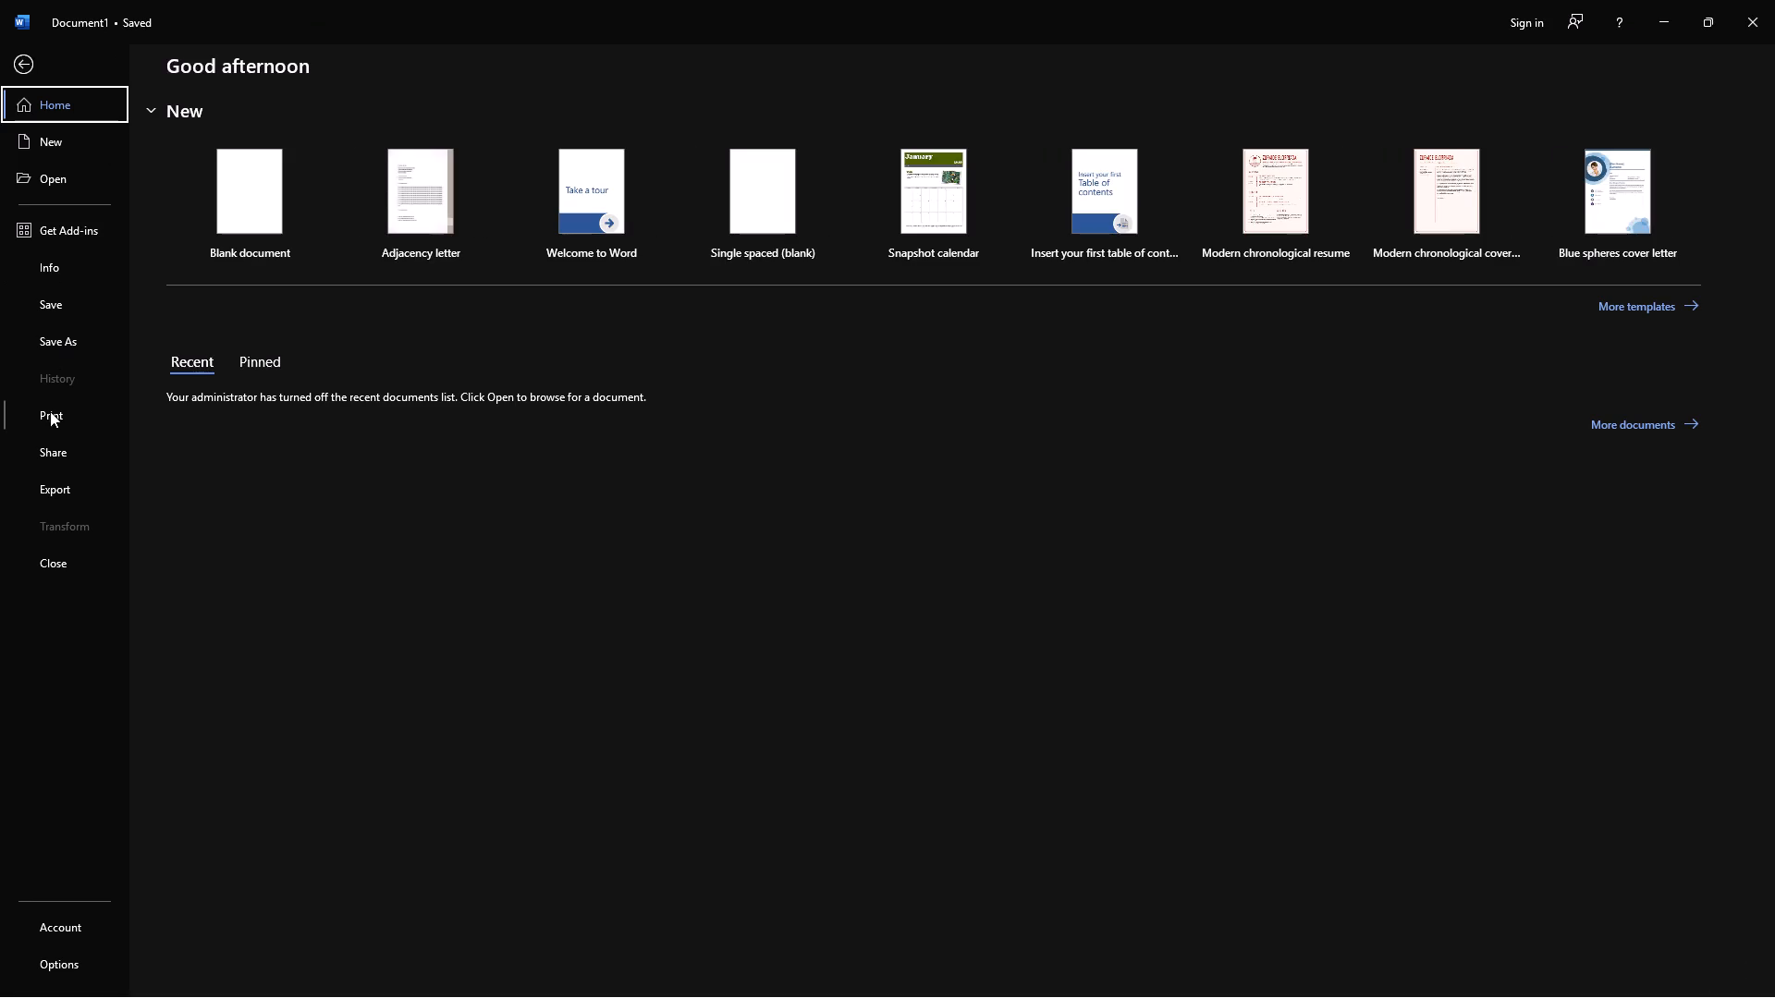
{"action": "left_click", "coordinate": [50, 411]}
{"action": "left_click", "coordinate": [226, 160]}
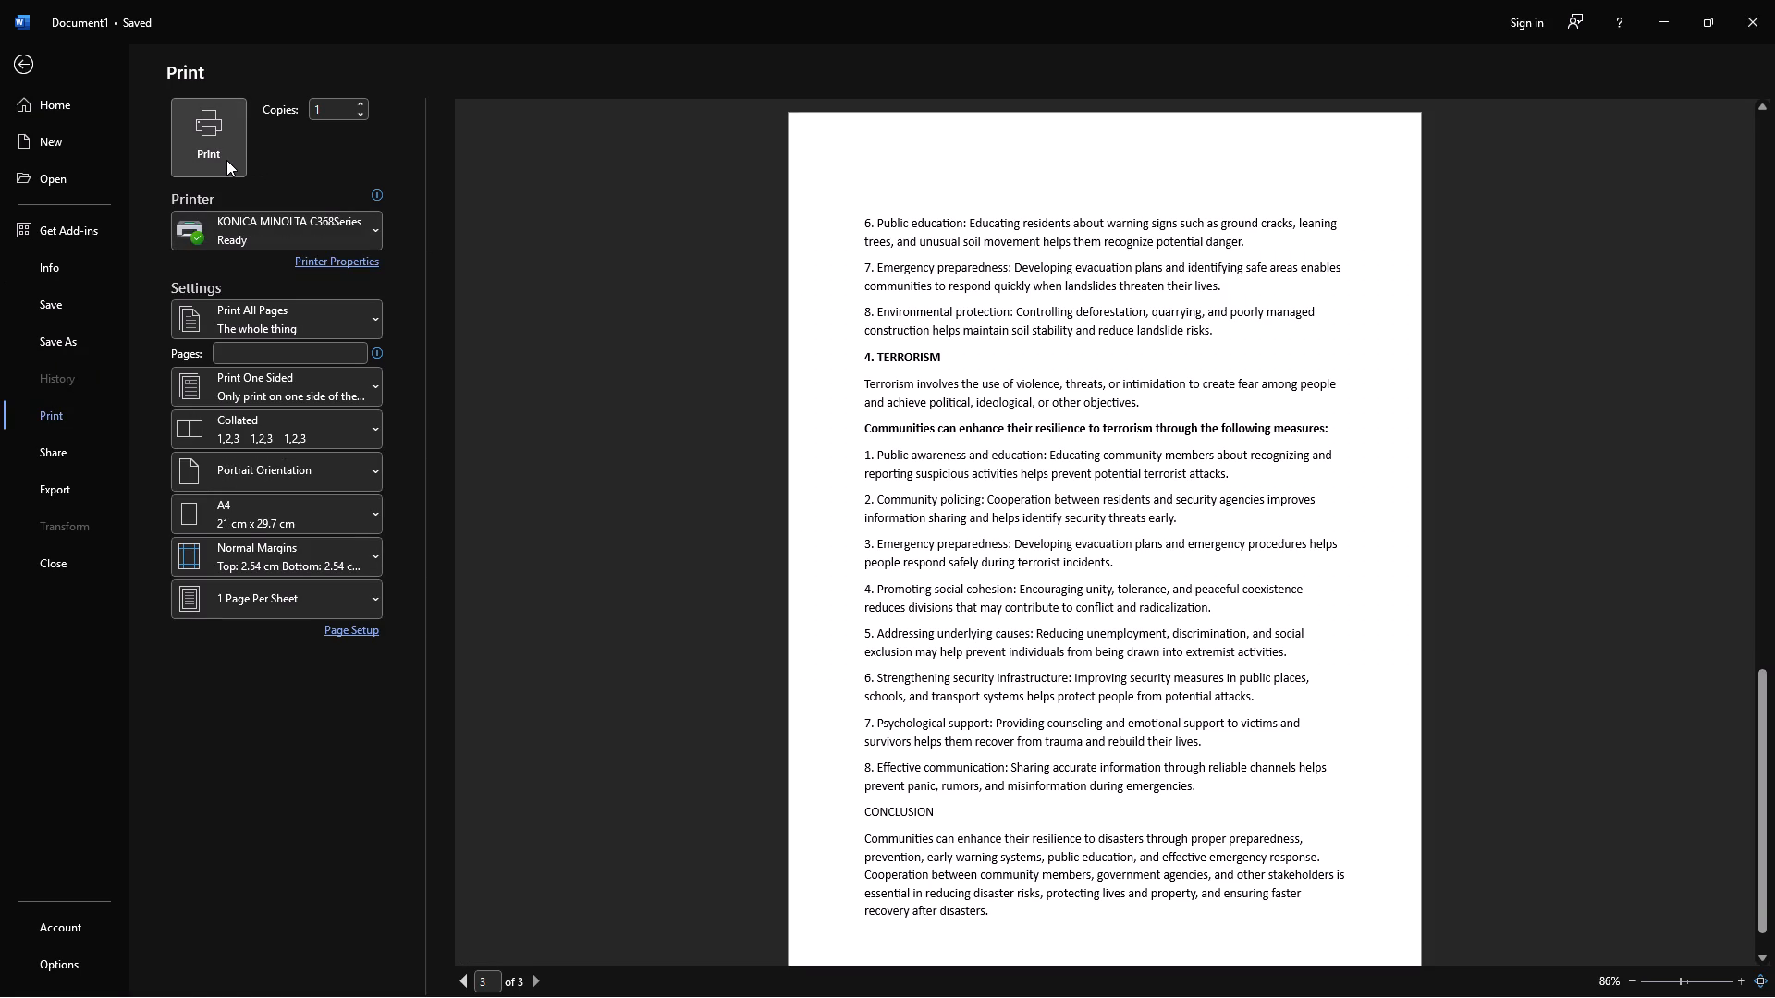
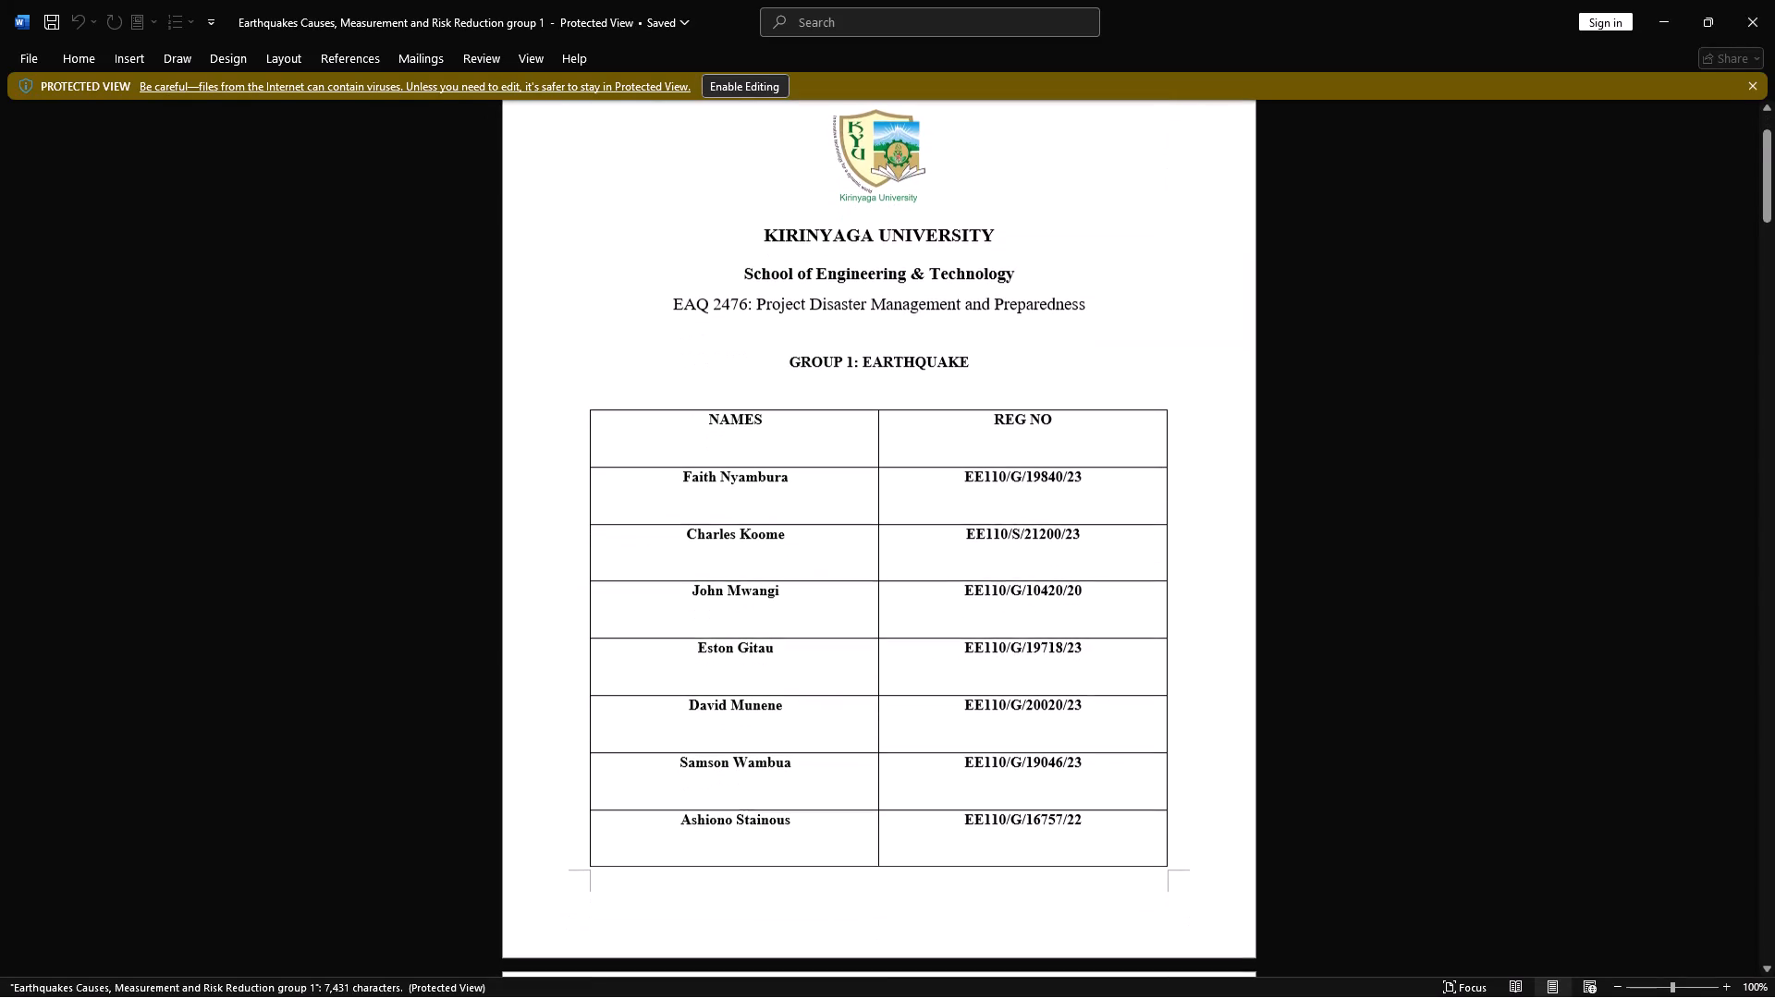
Look over the opening pages of the group 1 Earthquakes assignment and enable editing of the document.
{"action": "scroll", "coordinate": [985, 573], "scroll_direction": "down", "scroll_amount": 19}
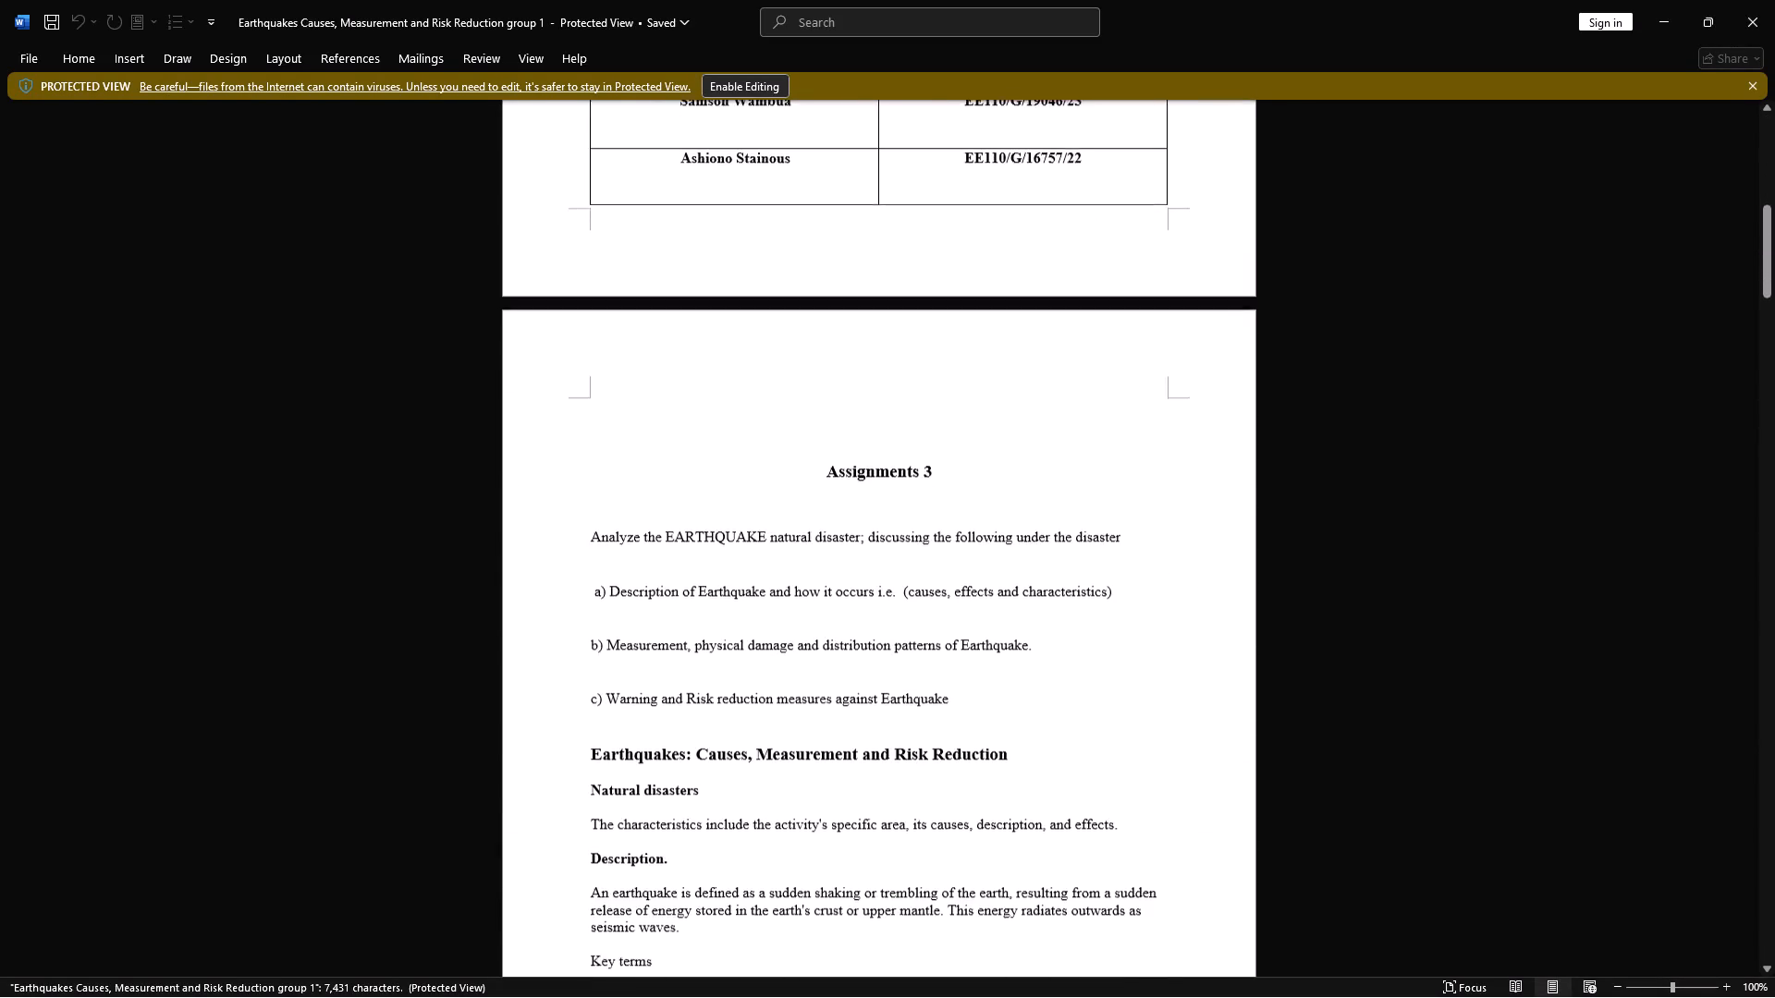
{"action": "scroll", "coordinate": [985, 572], "scroll_direction": "down", "scroll_amount": 4}
{"action": "left_click", "coordinate": [758, 80]}
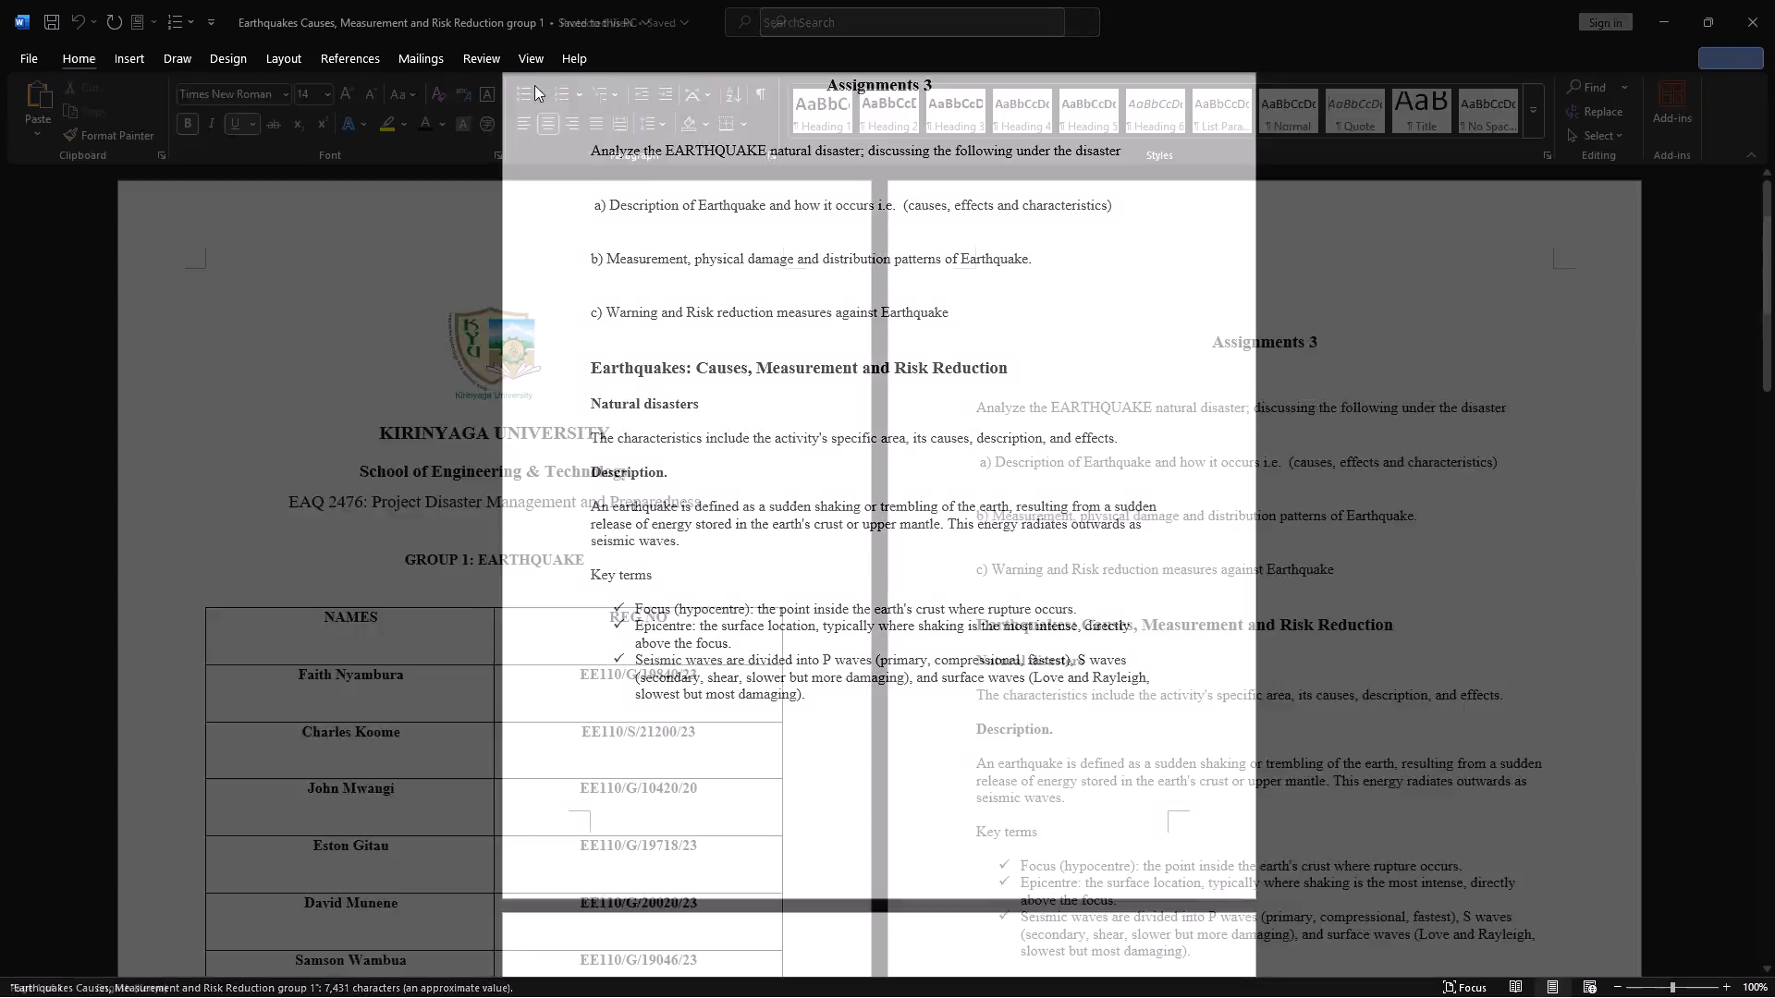
Open the print settings and preview for the "Earthquakes Causes, Measurement and Risk Reduction group 1" document.
{"action": "left_click", "coordinate": [27, 56]}
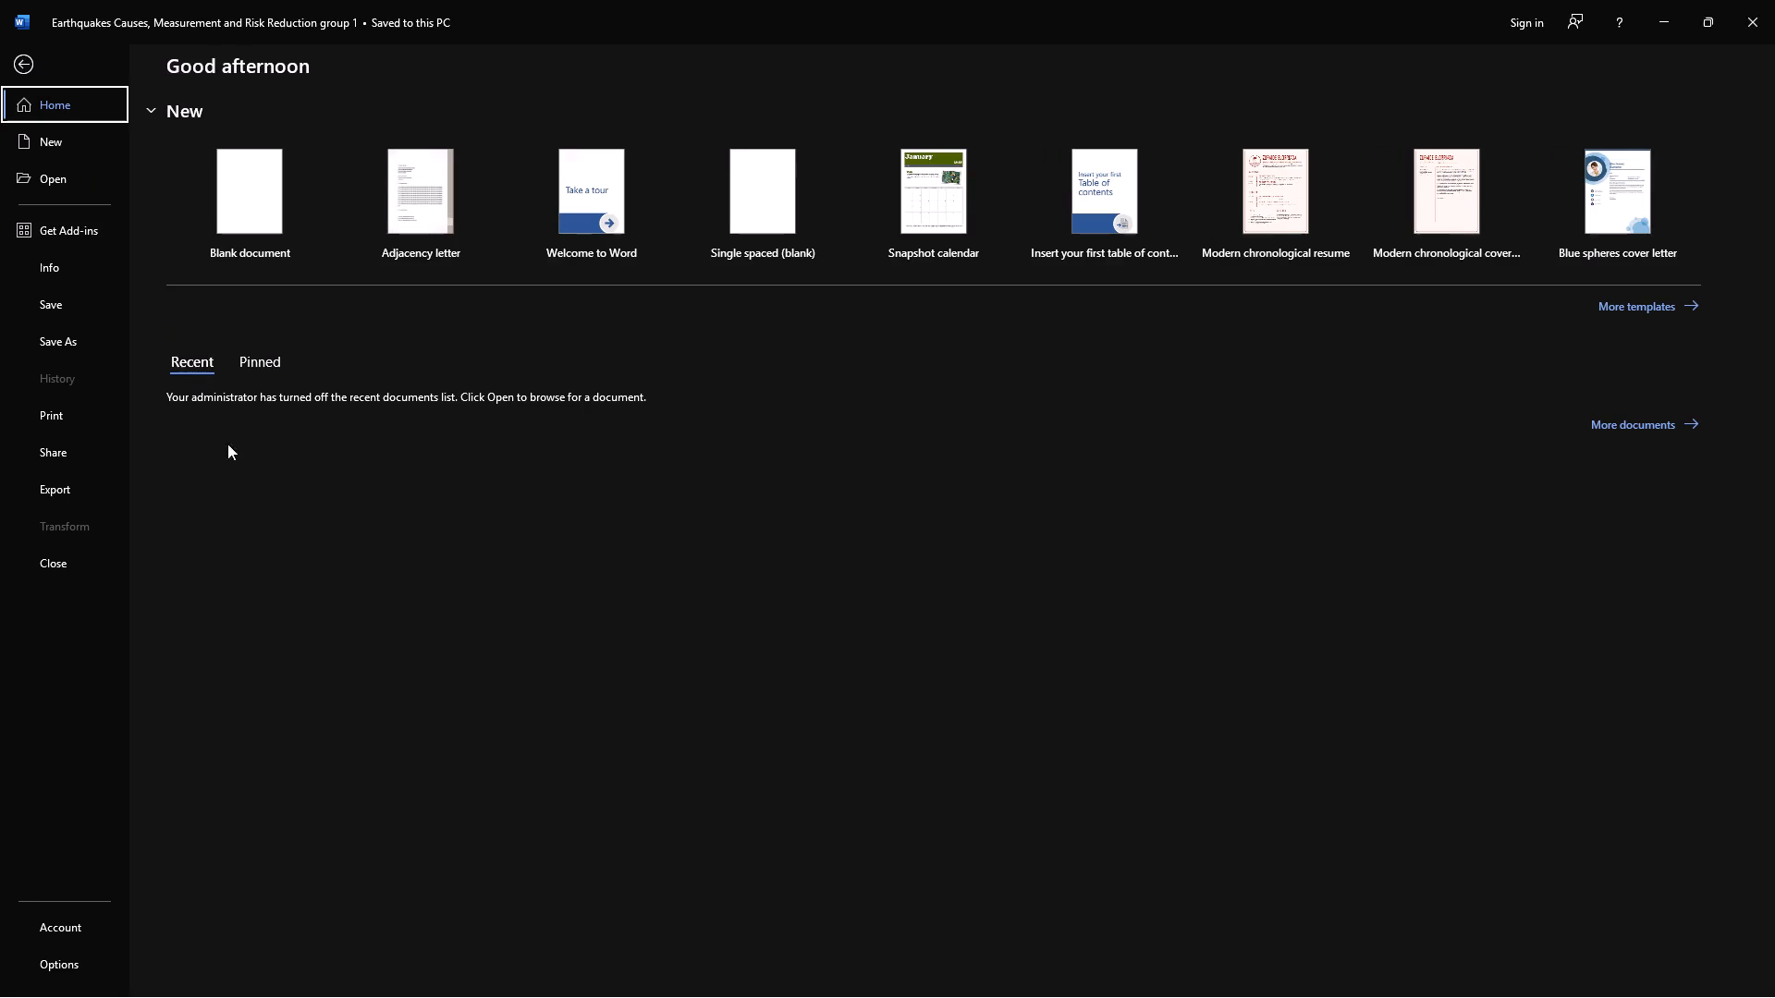
{"action": "left_click", "coordinate": [58, 421]}
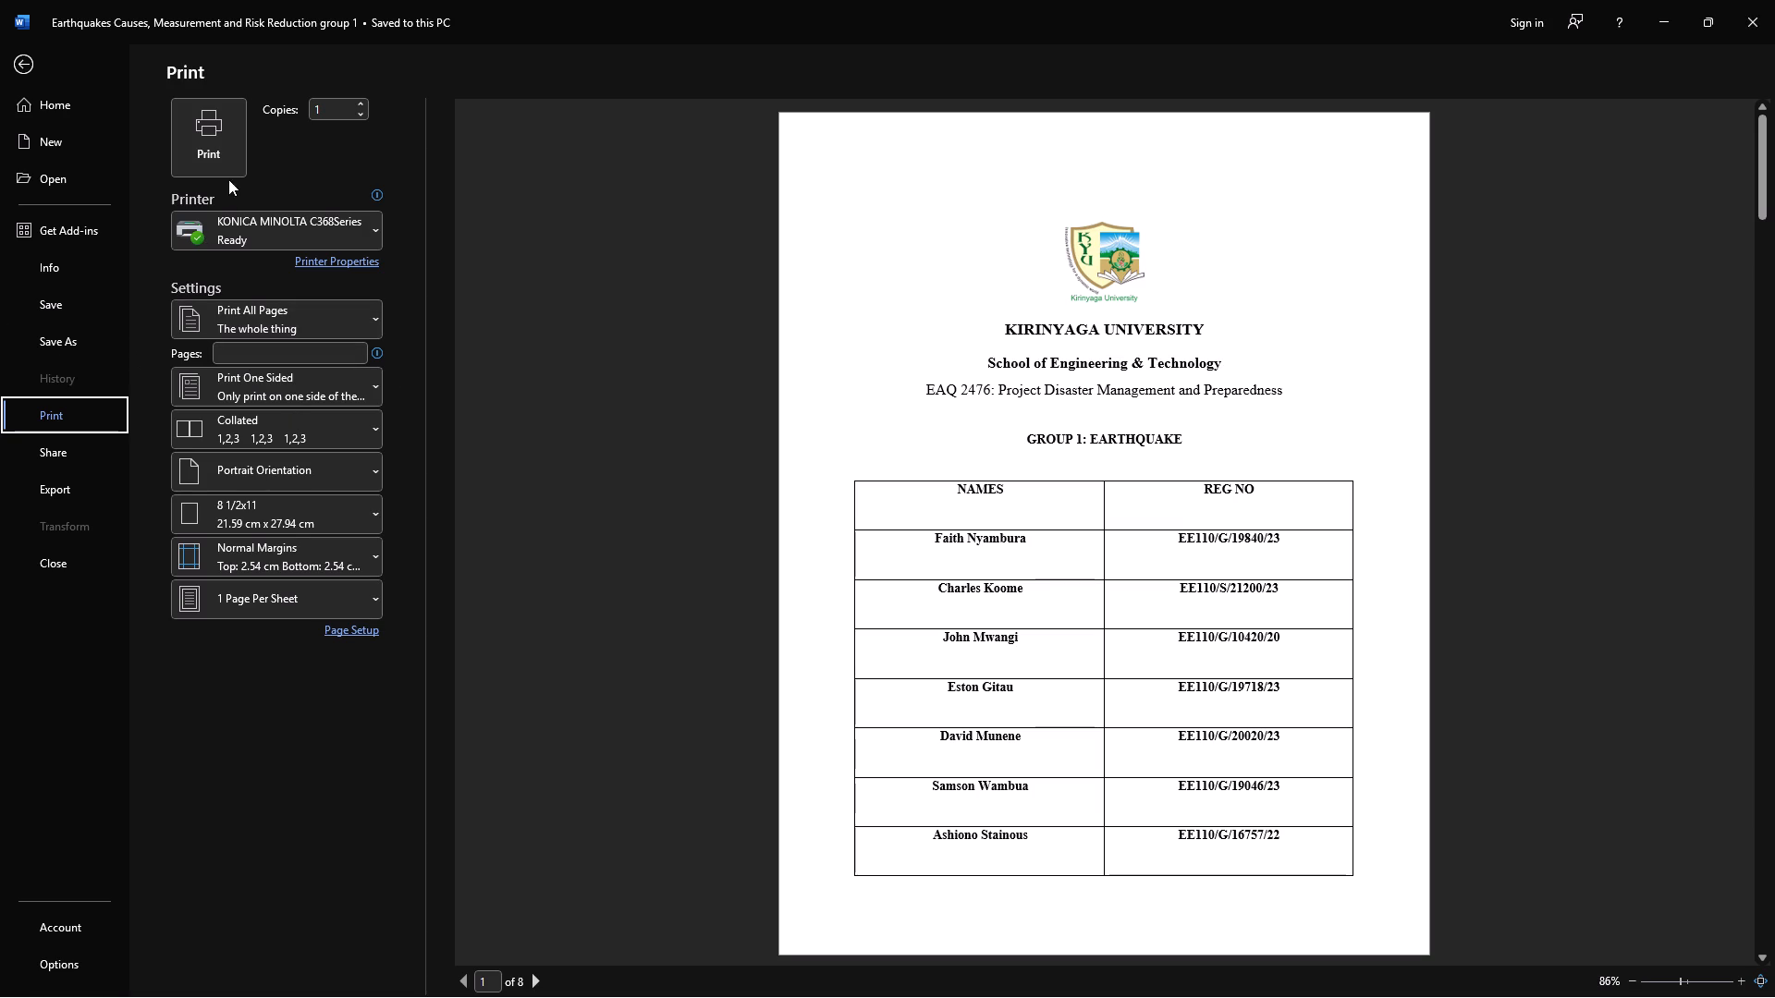
Print one copy of all pages of the group 1 Earthquakes document, one-sided, on the KONICA MINOLTA C368Series printer.
{"action": "left_click", "coordinate": [219, 155]}
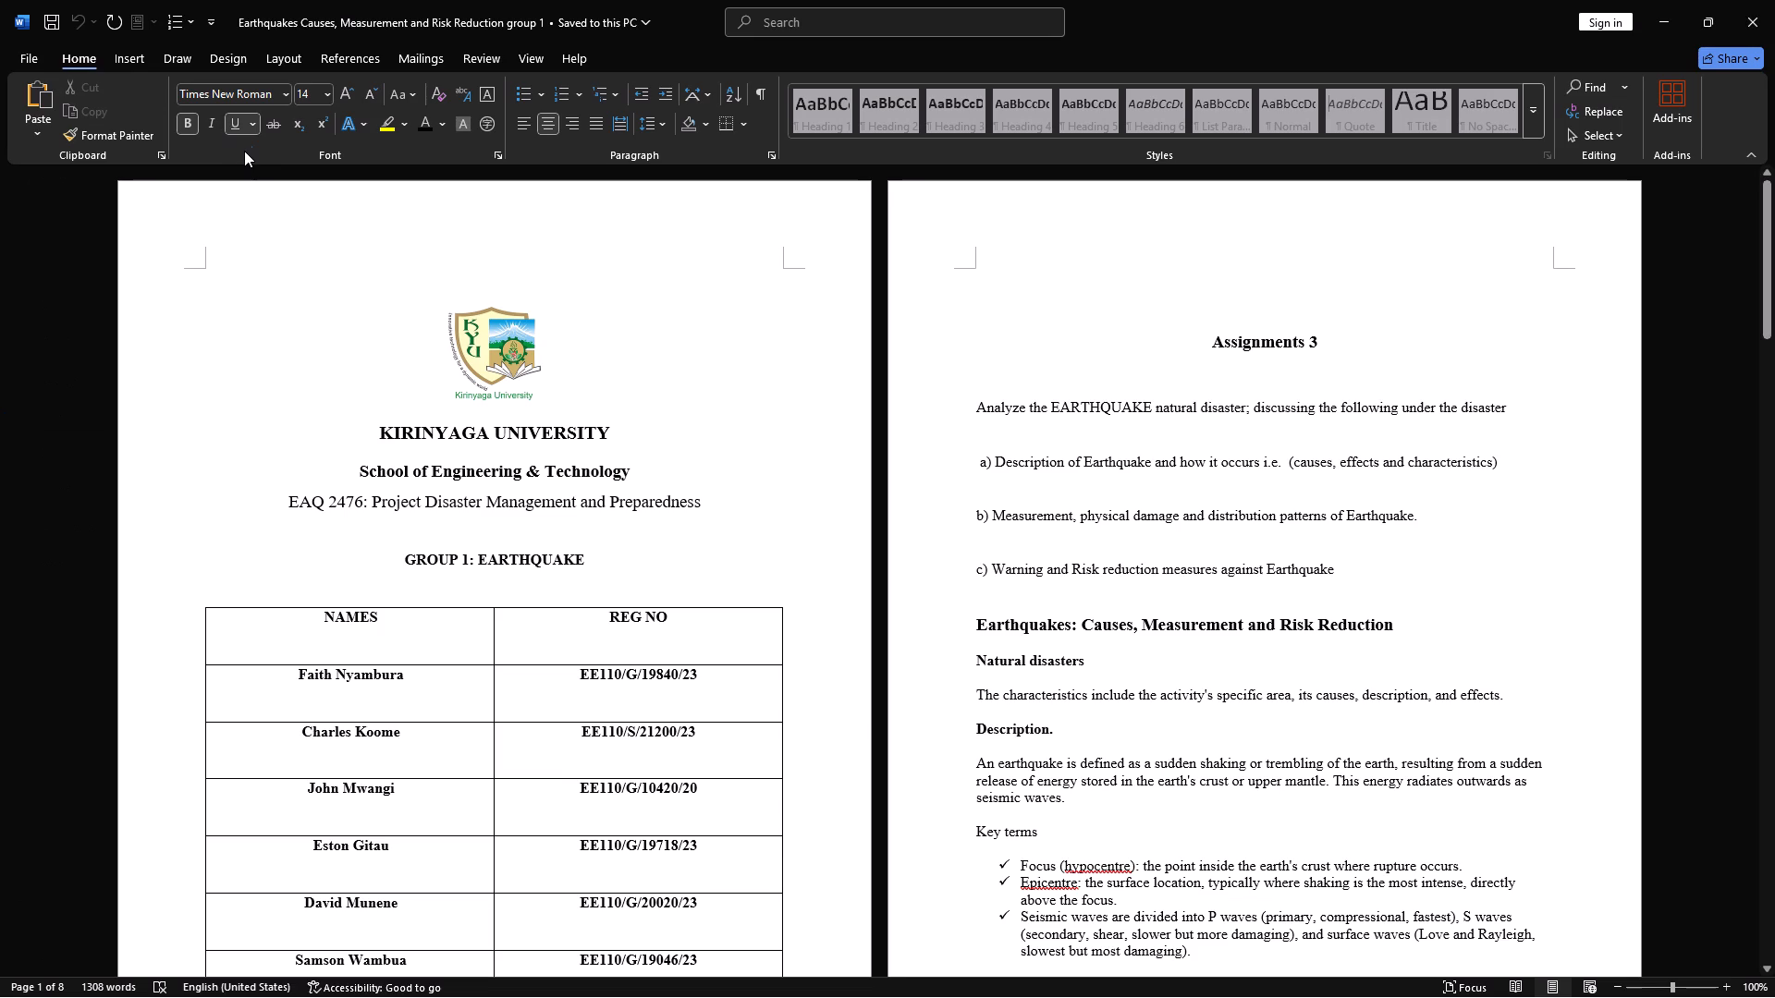